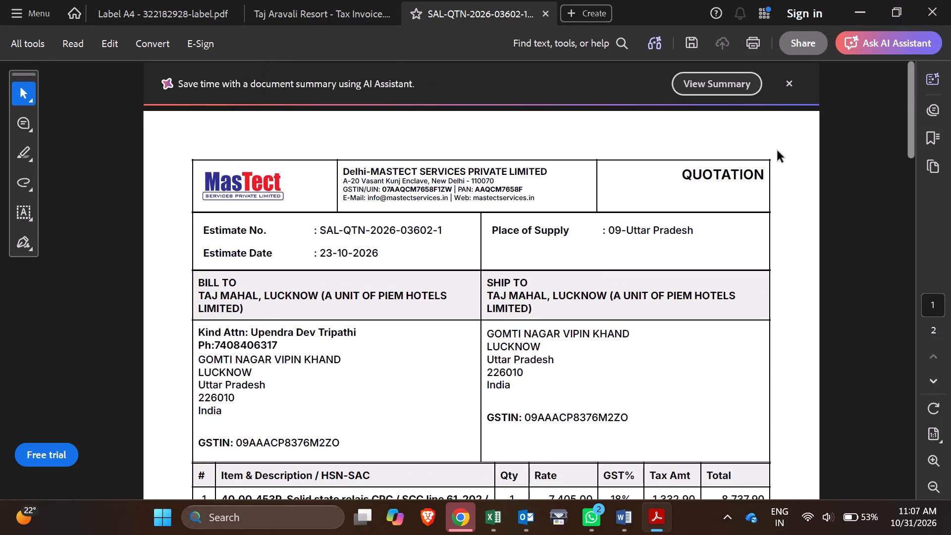
left_click(785, 76)
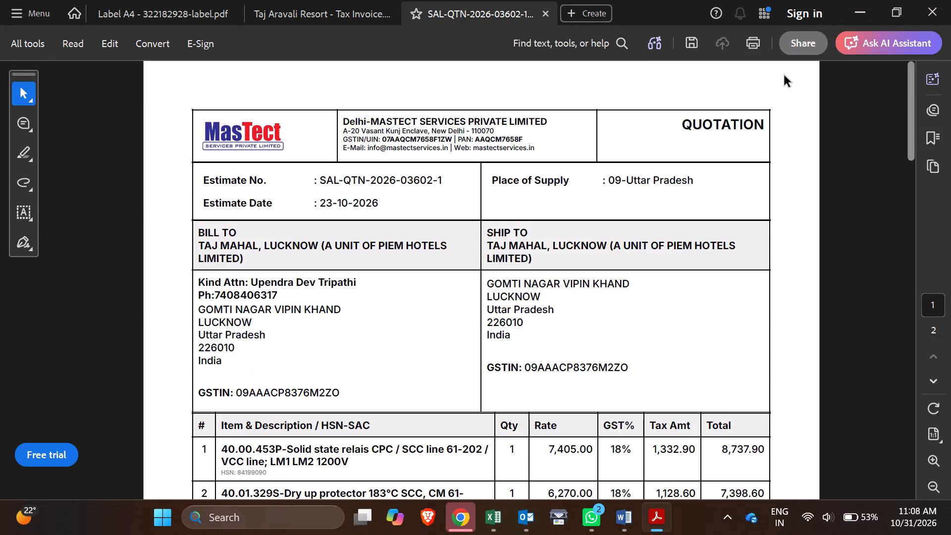
scroll(672, 240, "down", 1)
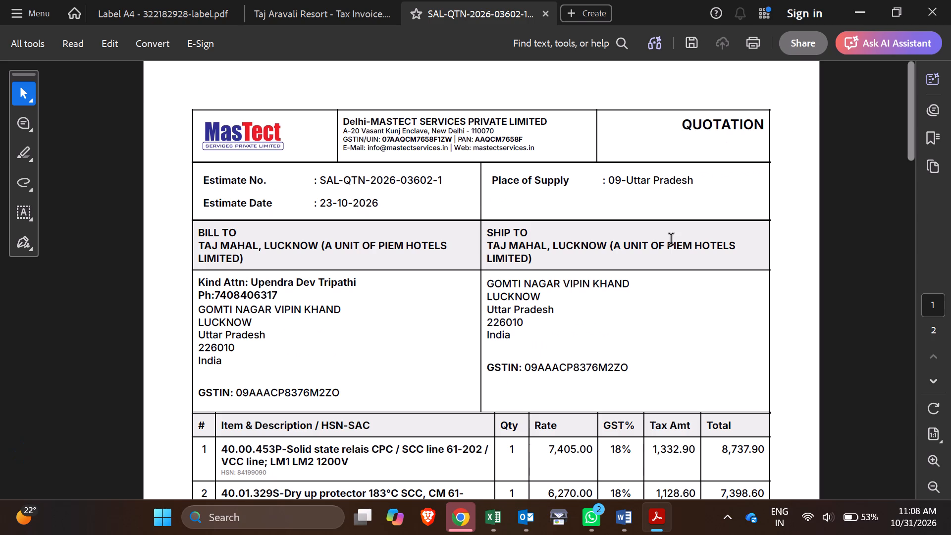
scroll(672, 240, "down", 2)
scroll(529, 320, "down", 1)
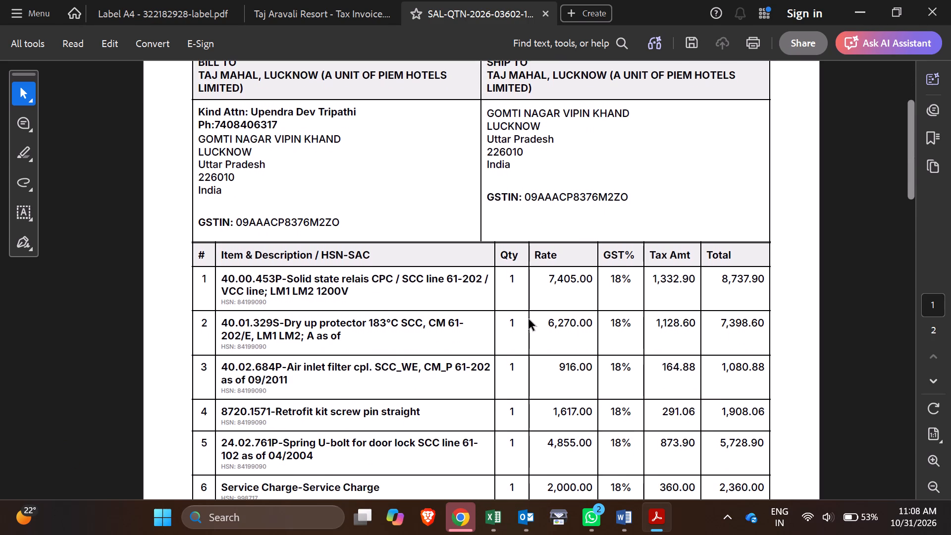
scroll(317, 363, "down", 2)
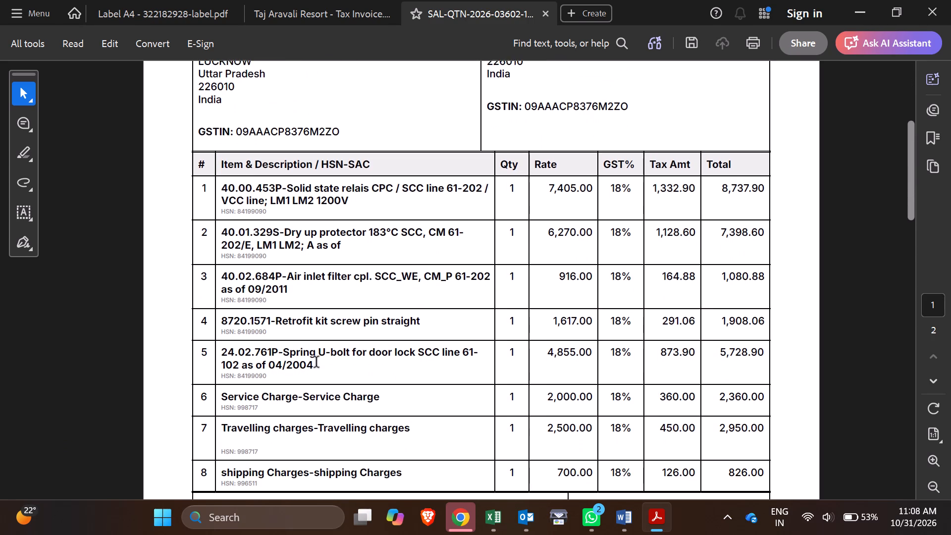
scroll(317, 363, "down", 2)
scroll(317, 363, "up", 3)
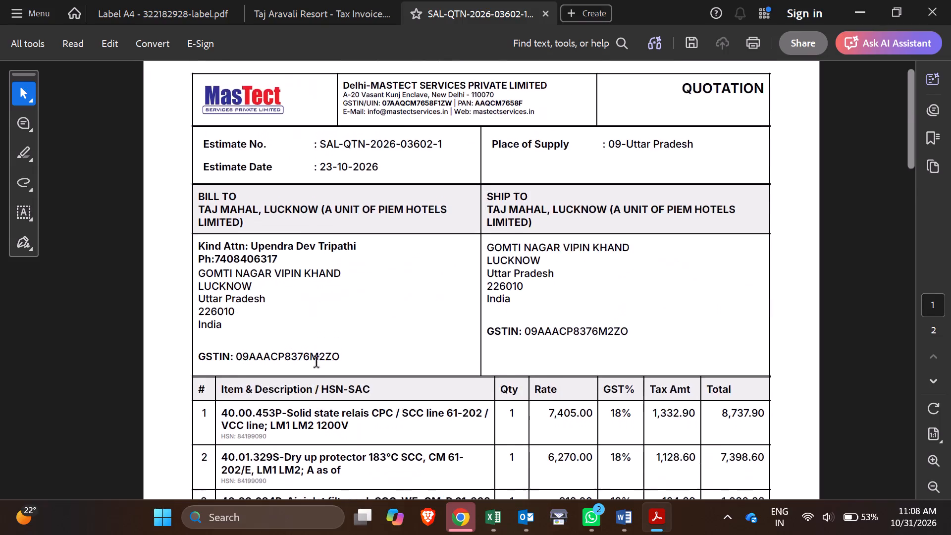
scroll(317, 363, "down", 3)
Switch to the DispatcH RecordS workbook in Excel and locate the 30-Oct Taj Mahal, Lucknow dispatch entry on the Oct 26 sheet.
key("alt+Tab")
key("alt+Right")
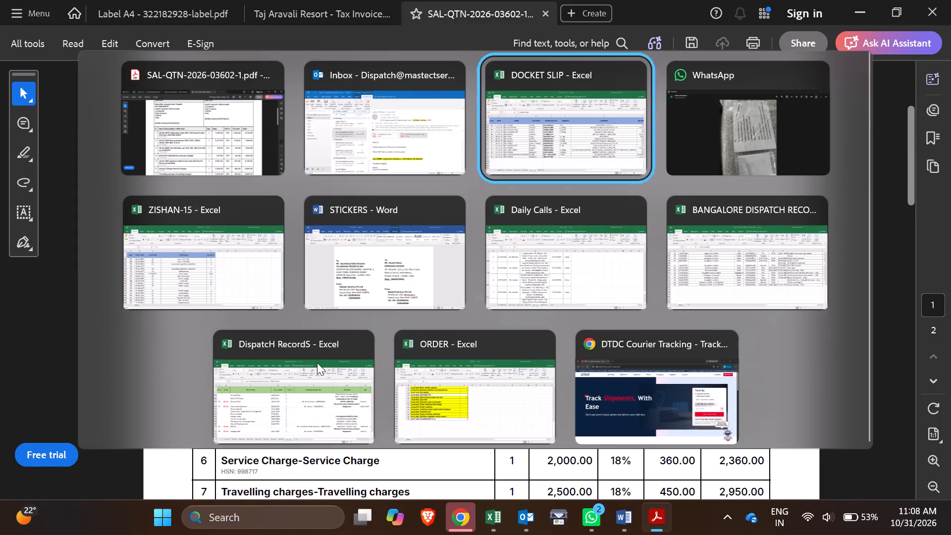
key("alt+Down")
key("alt+Left")
key("alt+Left")
key("alt+Down")
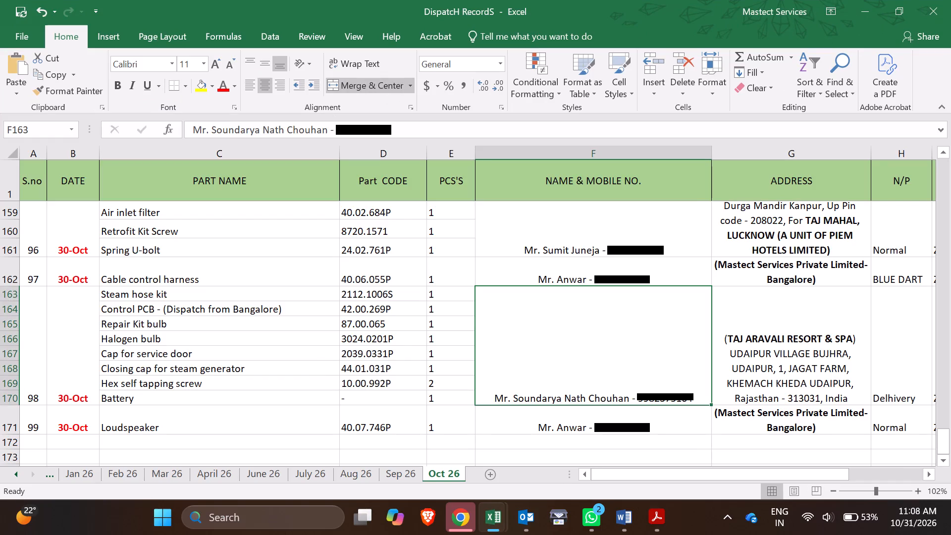
left_click(766, 239)
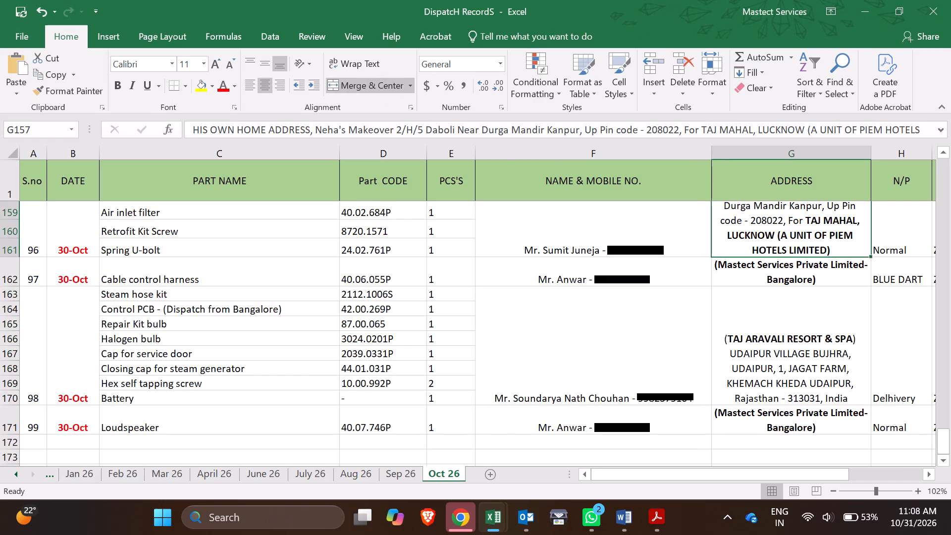
scroll(766, 239, "up", 1)
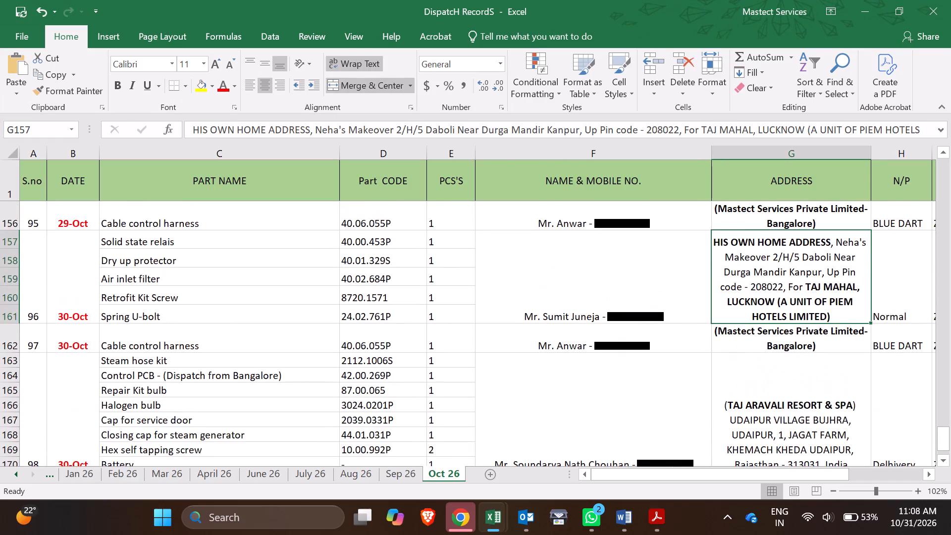
Select the part names, codes and quantities of the Taj Mahal, Lucknow dispatch entry and check them against the quotation PDF.
key("Left")
key("Left")
key("Left")
key("Left")
key("shift+Down")
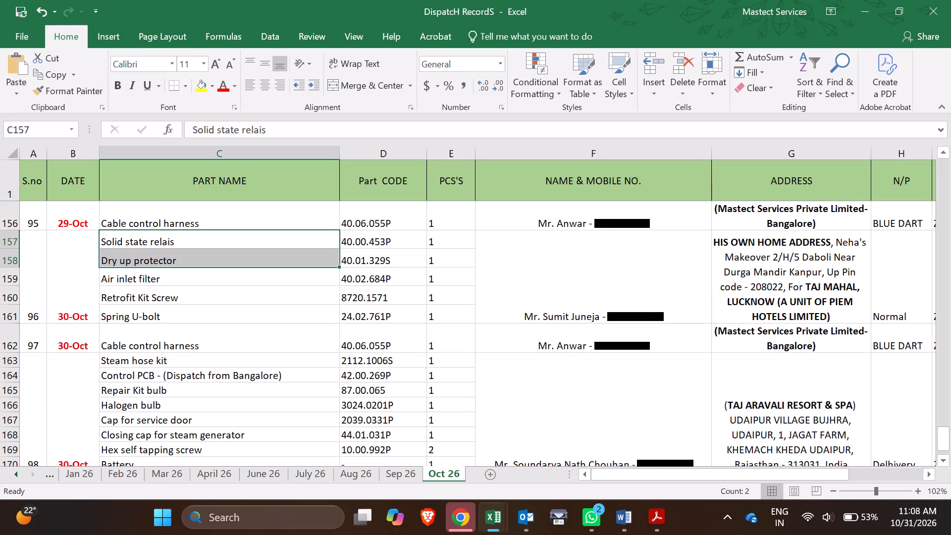
key("shift+Down")
key("shift+Down")
key("shift+Down")
key("shift+Right")
key("shift+Right")
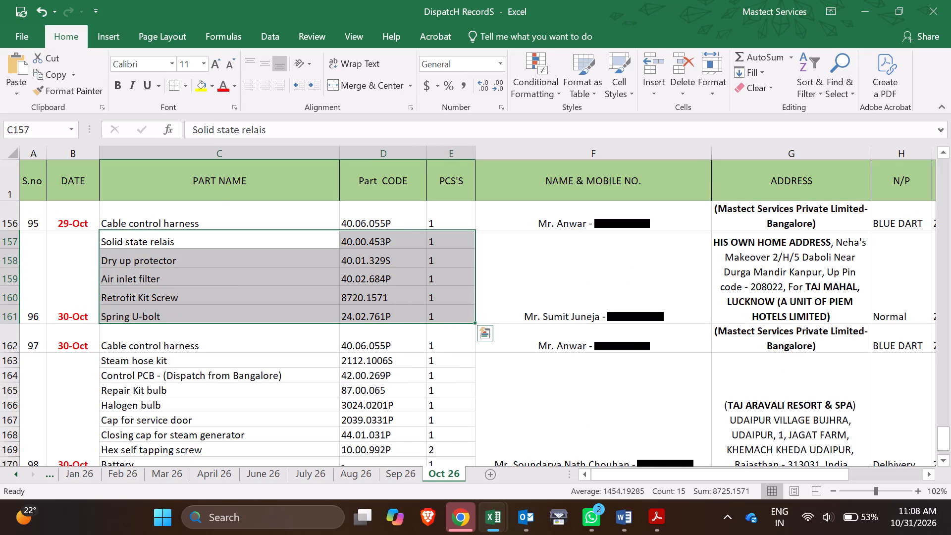
key("alt+Tab")
key("alt+Tab")
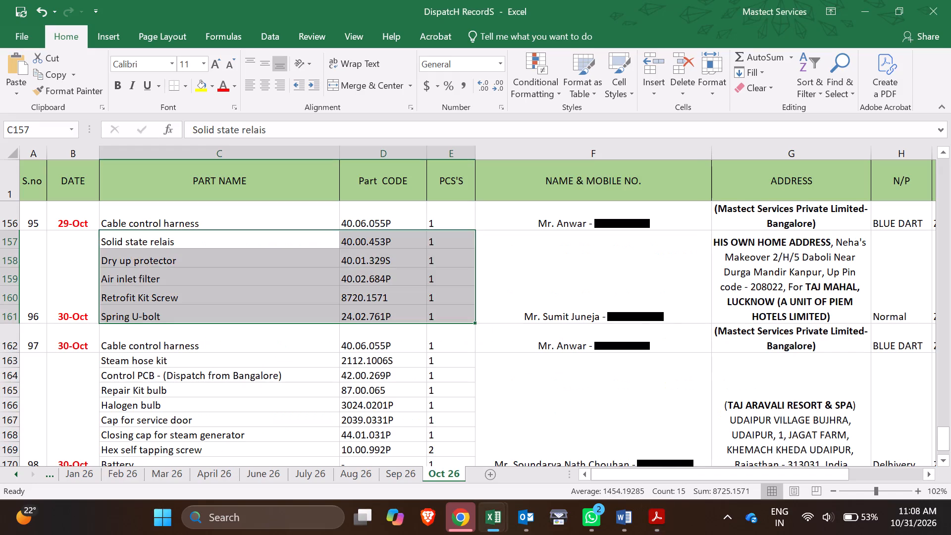
Compare the part names, codes and quantities in rows 157–161 of the Oct 26 sheet with the Taj Mahal, Lucknow quotation in Acrobat.
key("alt+Tab")
key("alt+Tab")
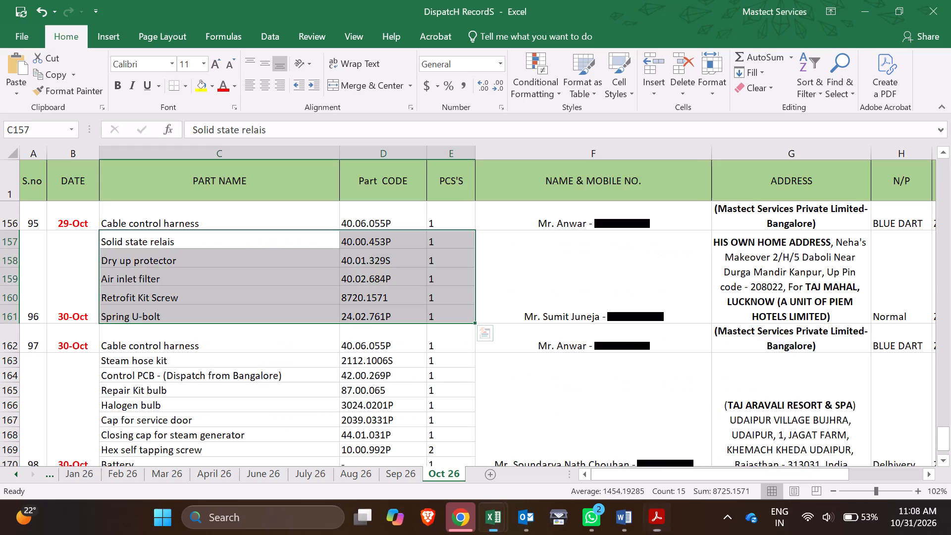
key("alt+Tab")
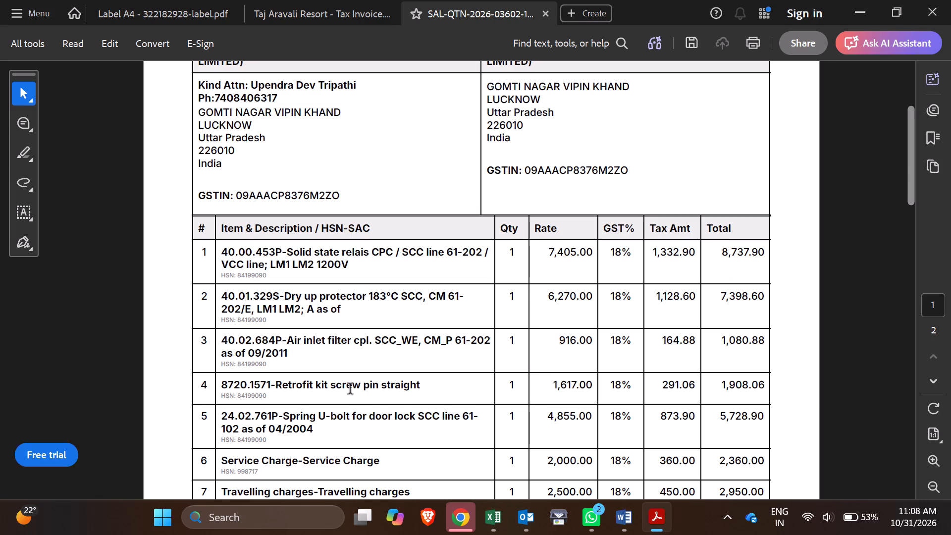
scroll(351, 389, "down", 1)
key("alt+Tab")
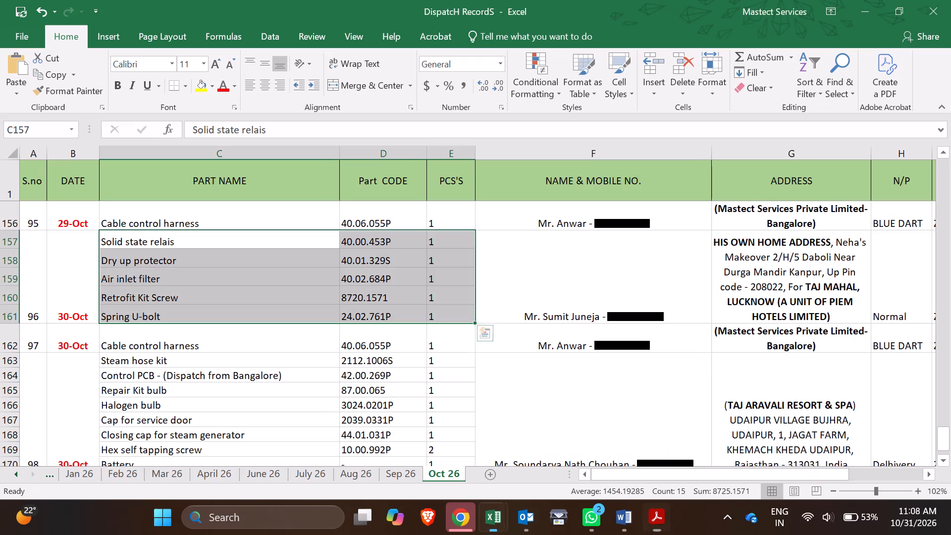
key("alt+Tab")
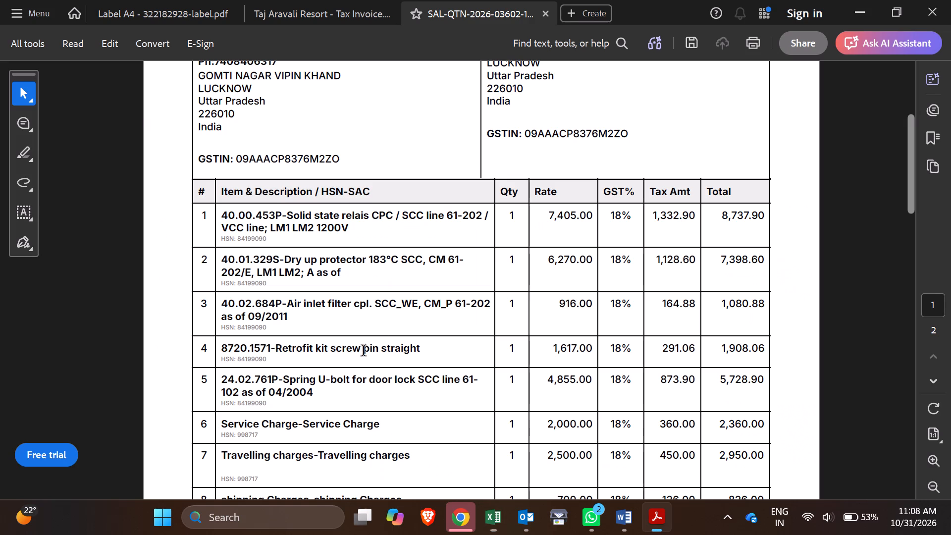
scroll(349, 387, "down", 3)
scroll(349, 387, "up", 2)
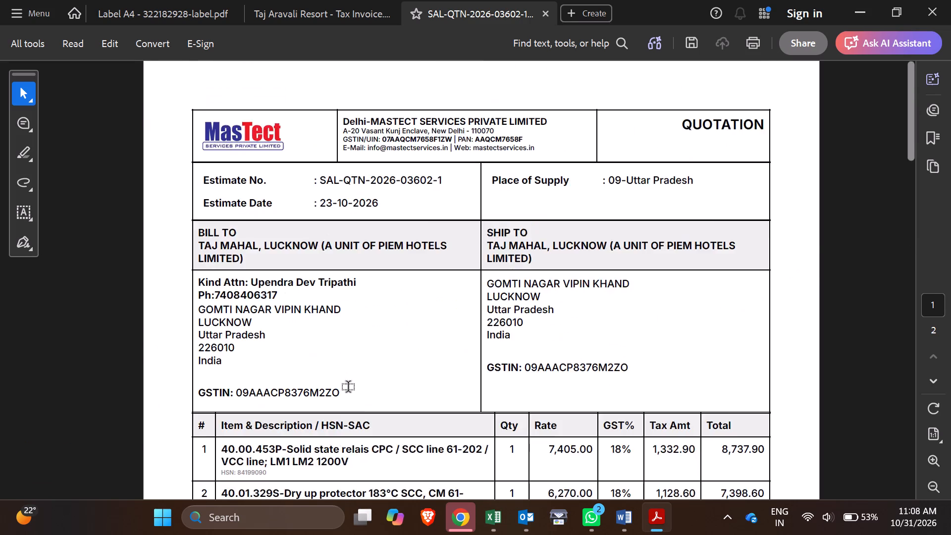
key("alt+Tab")
key("alt+Tab")
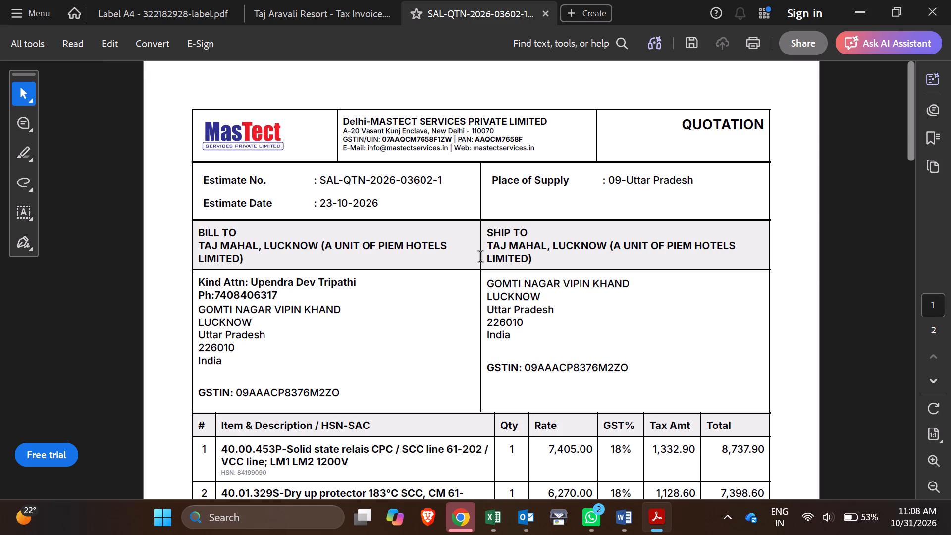
left_click(551, 14)
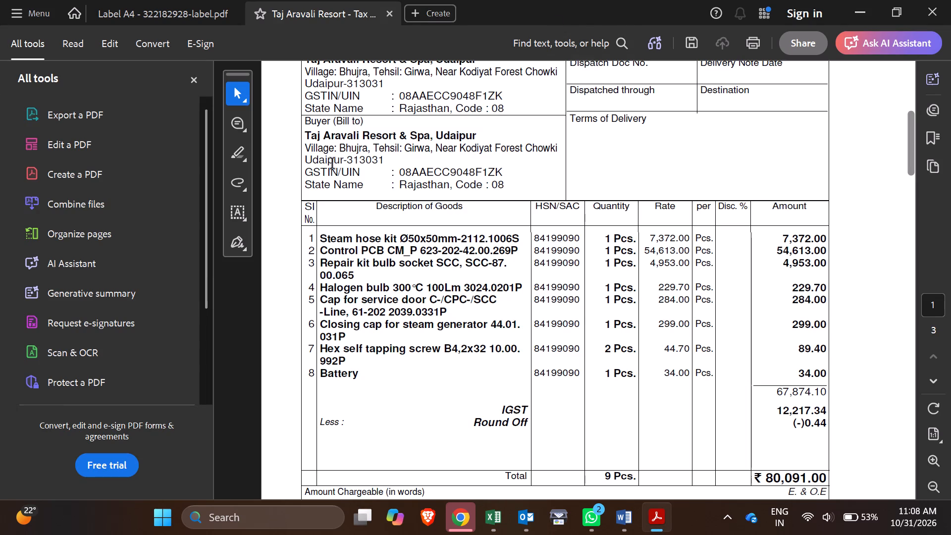
Clear the tools pane and AI summary banner from the Taj Aravali Resort tax invoice, and examine its consignee details and goods list.
left_click(198, 82)
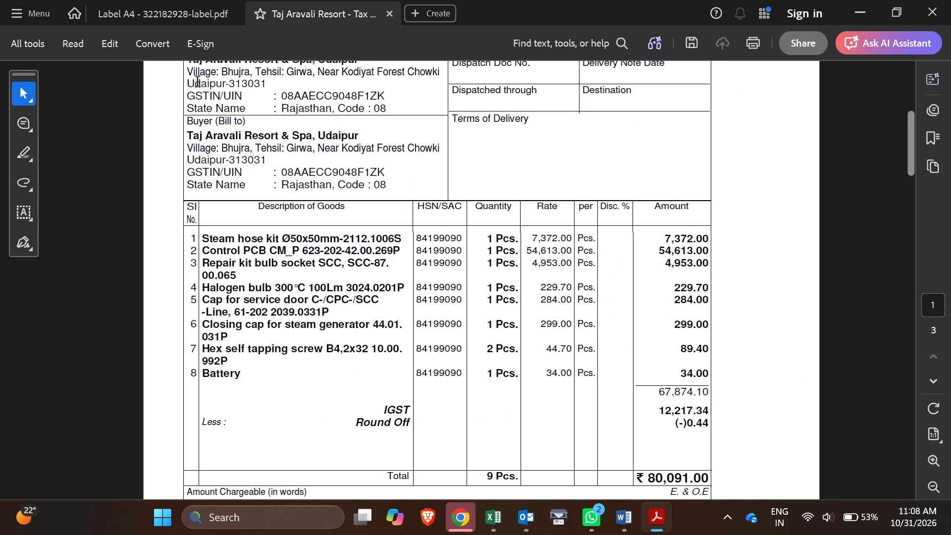
scroll(571, 126, "up", 7)
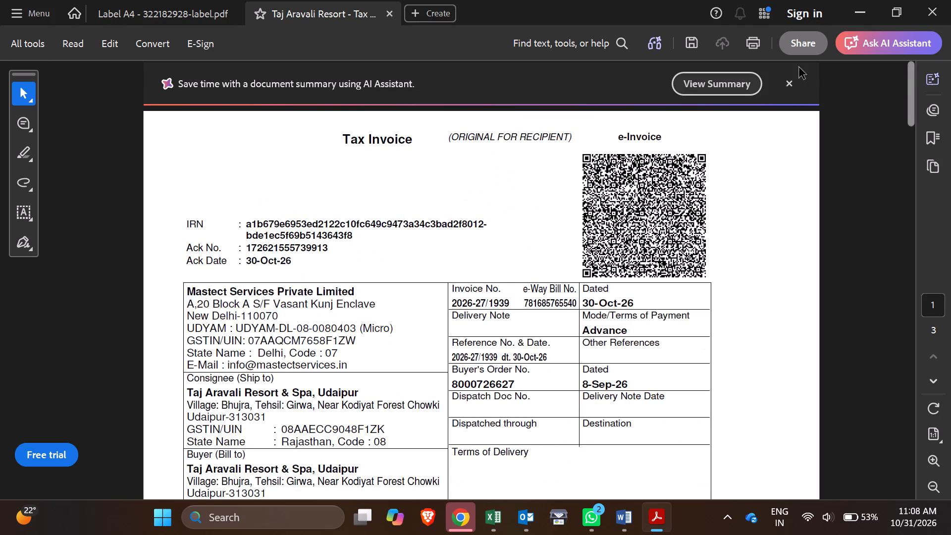
left_click(792, 79)
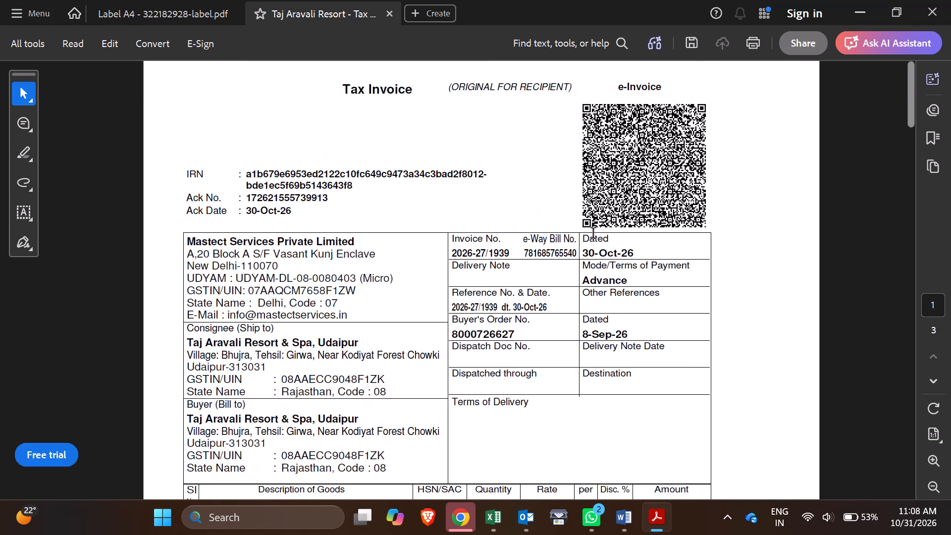
scroll(594, 234, "down", 2)
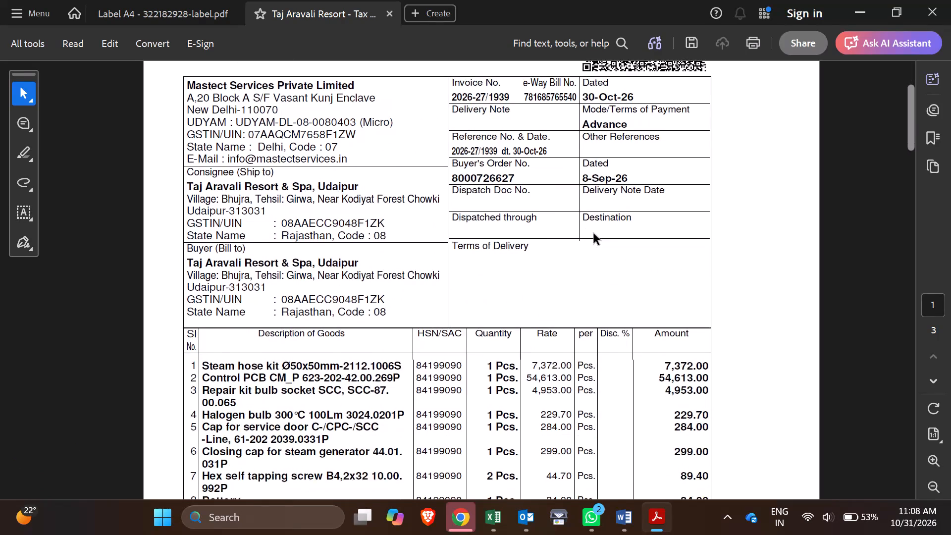
Compare the Taj Aravali Resort tax invoice in Acrobat with the resort's 30-Oct entry in the Oct 26 sheet of the Excel dispatch records.
scroll(594, 234, "up", 6)
key("alt+Tab")
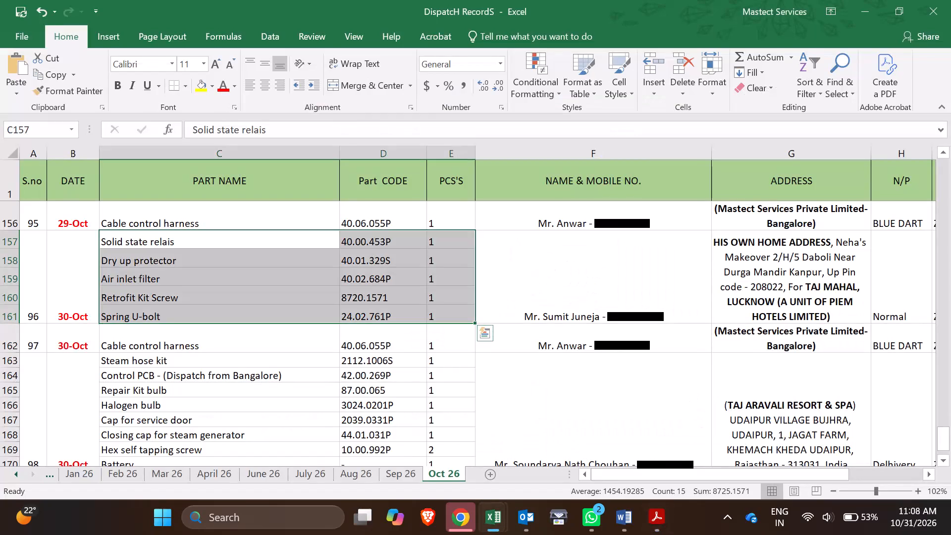
key("alt+Tab")
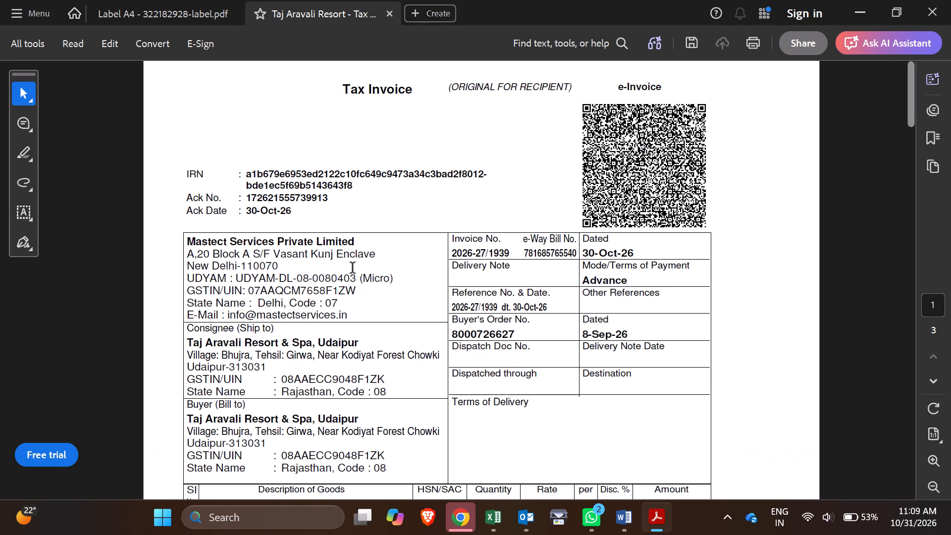
key("alt+Tab")
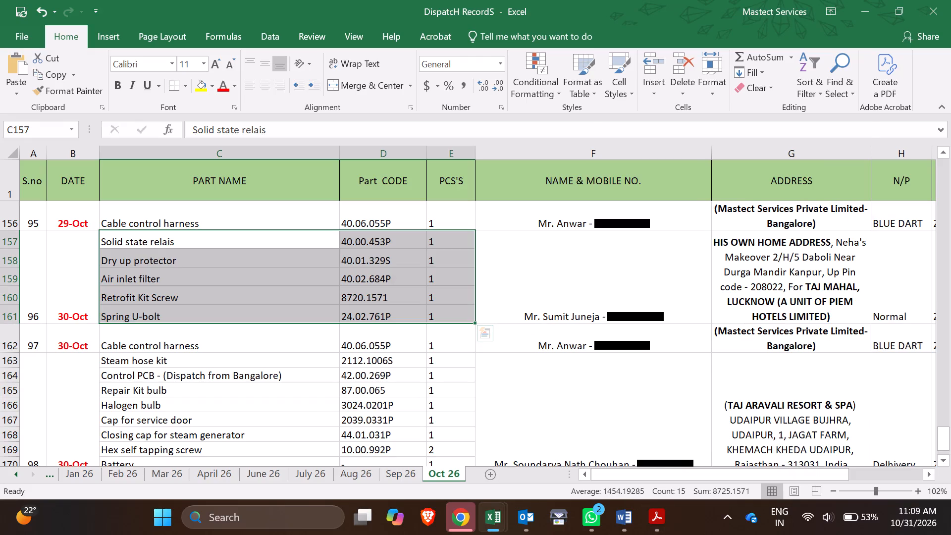
key("alt+Tab")
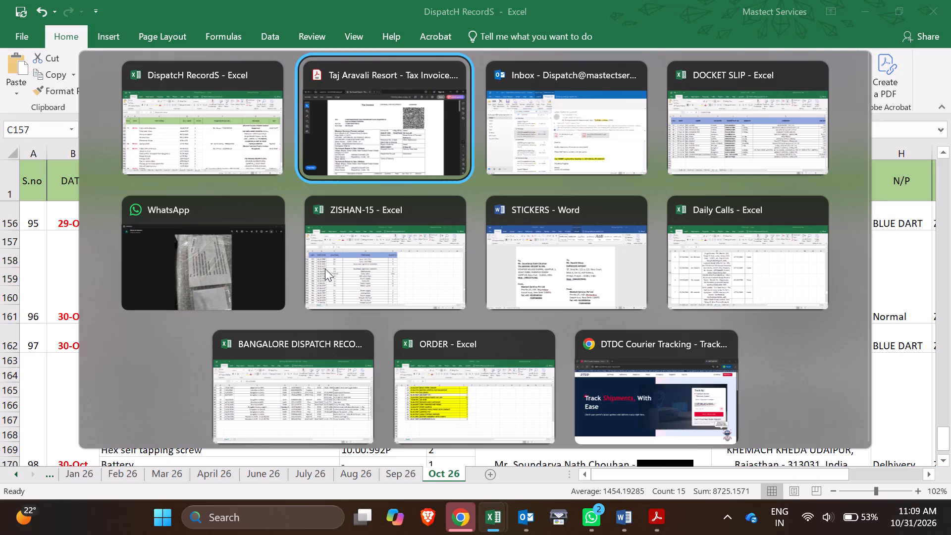
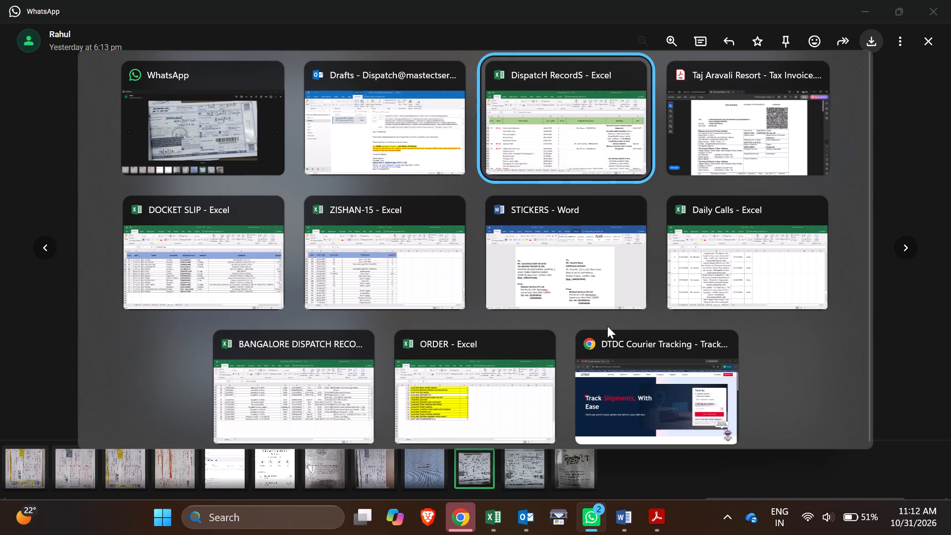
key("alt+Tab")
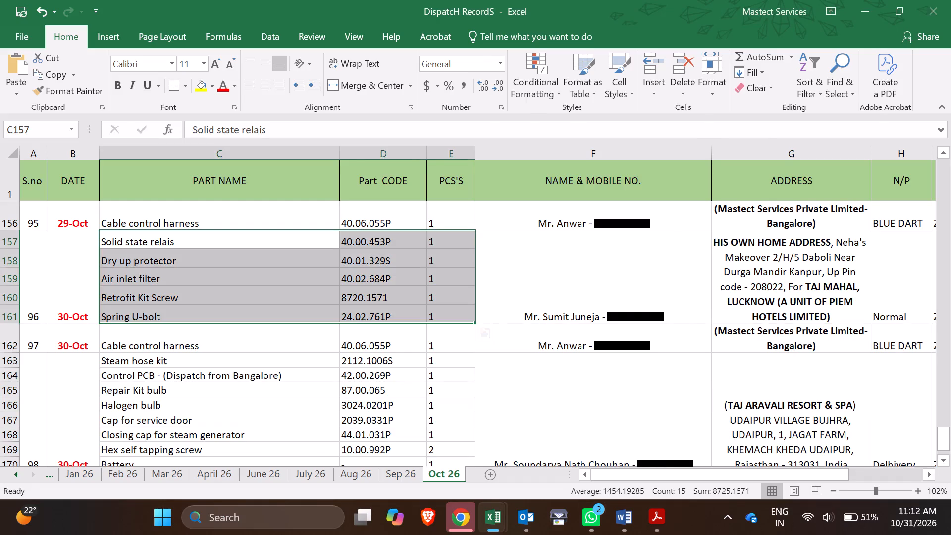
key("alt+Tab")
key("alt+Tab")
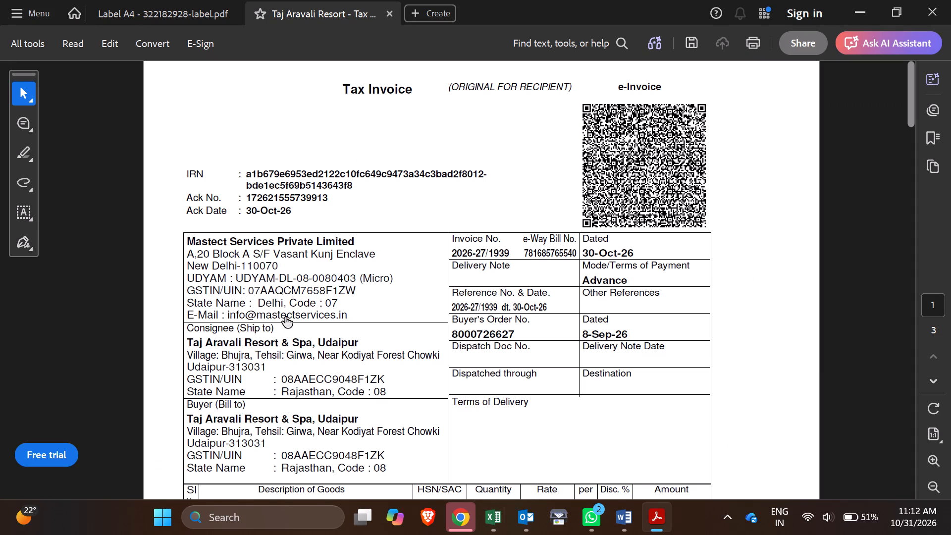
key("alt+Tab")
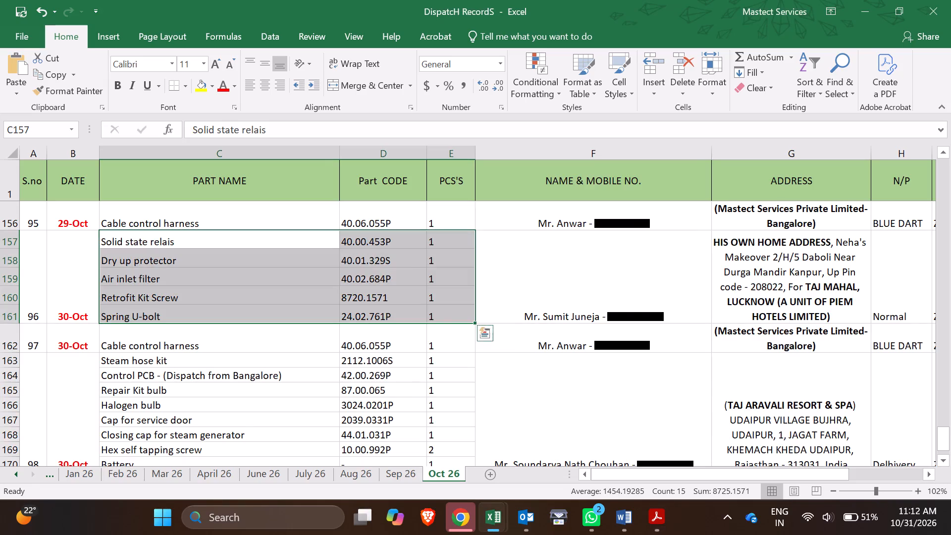
left_click(785, 278)
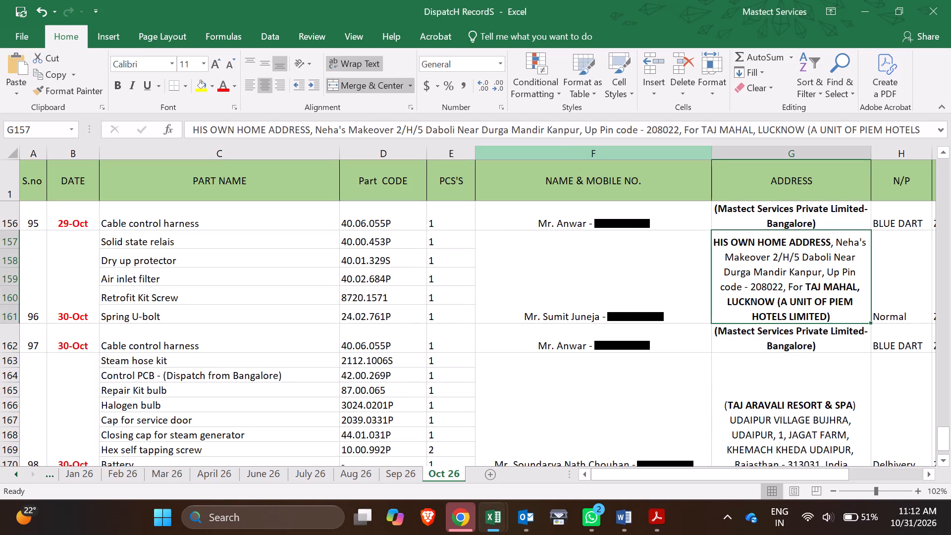
left_click(705, 132)
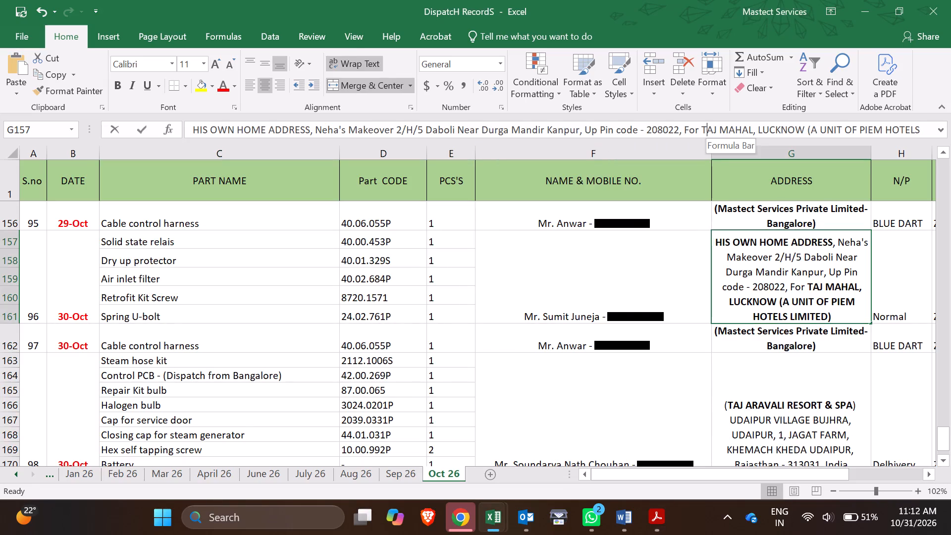
key("Left")
key("shift+Right")
key("shift+Right")
key("shift+Right")
key("shift+Right")
key("shift+Right")
key("shift+Right")
key("shift+Right")
key("shift+Right")
key("shift+Right")
key("shift+Right")
key("shift+Right")
key("shift+Right")
key("shift+Right")
key("shift+Right")
key("shift+Right")
key("shift+Right")
key("shift+Right")
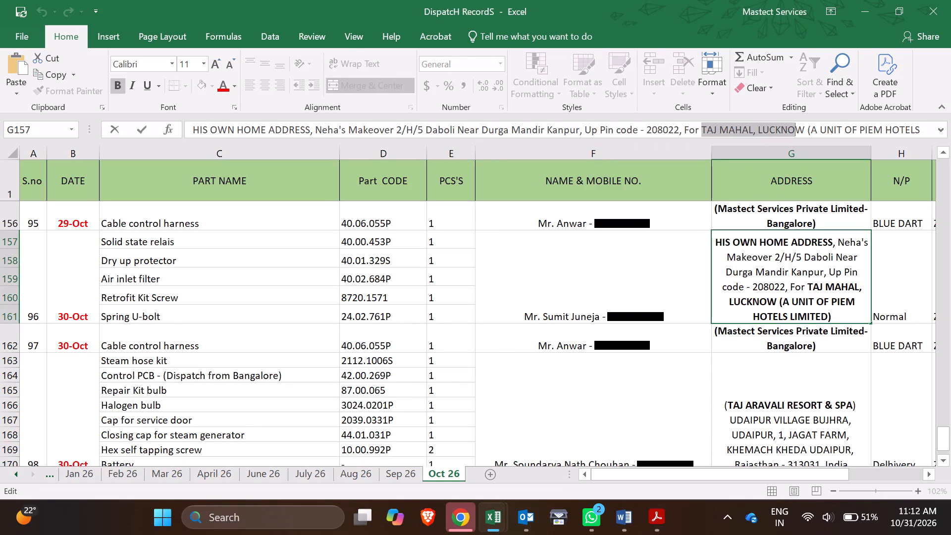
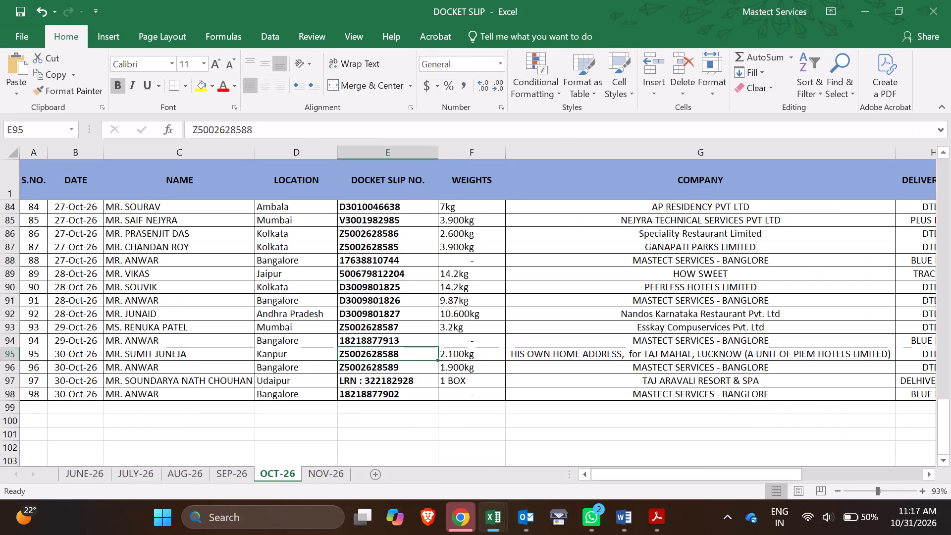
Open the mail status in row 95, for the Taj Mahal, Lucknow dispatch, and examine the mail entries of the earlier rows.
key("Right")
key("Right")
key("Right")
key("Right")
key("Right")
key("Right")
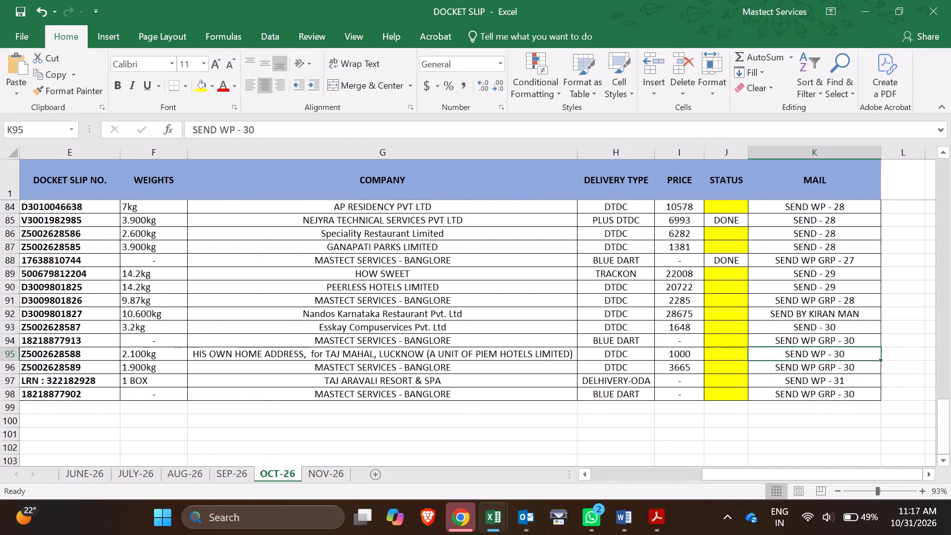
double_click(849, 354)
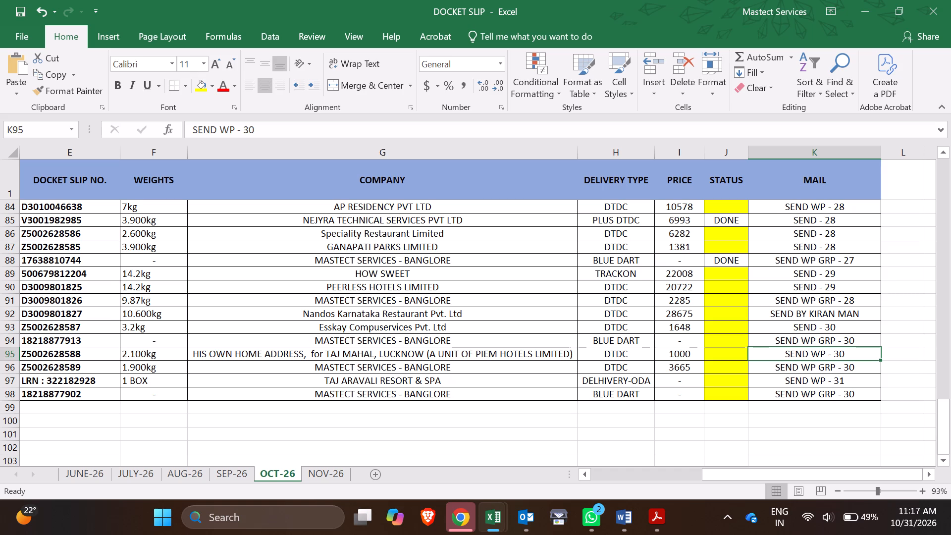
scroll(849, 354, "up", 2)
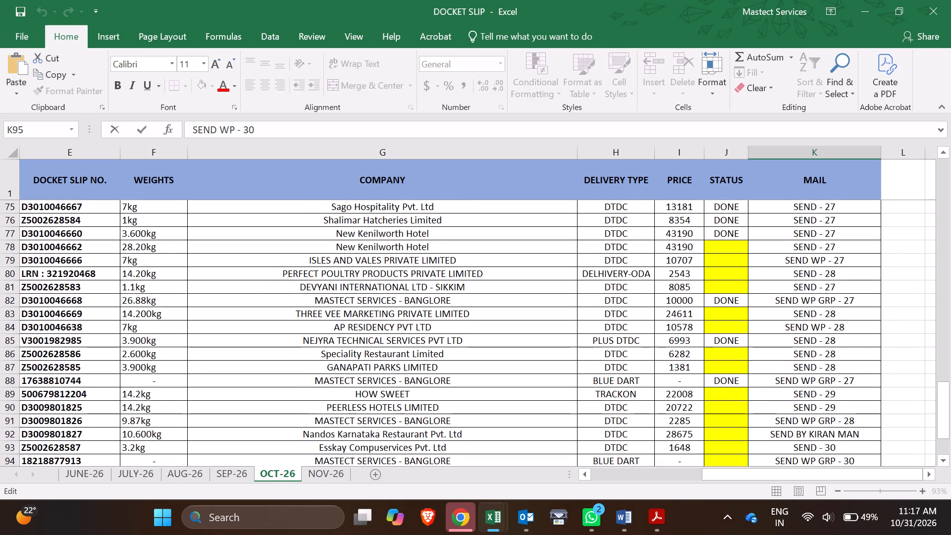
Set the mail entry in row 95 for Taj Mahal, Lucknow to "SEND WP - 30, SEND - 31" and save the workbook.
scroll(849, 354, "down", 2)
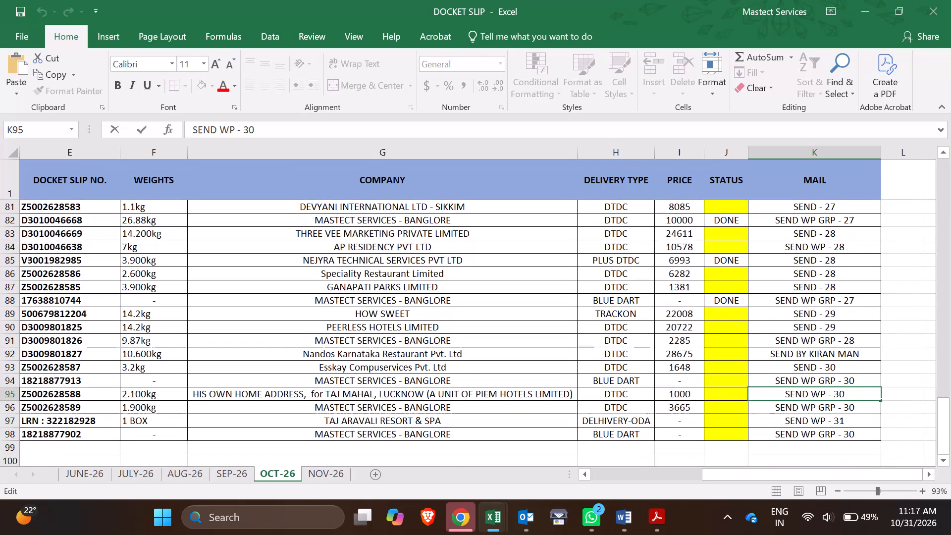
type(",")
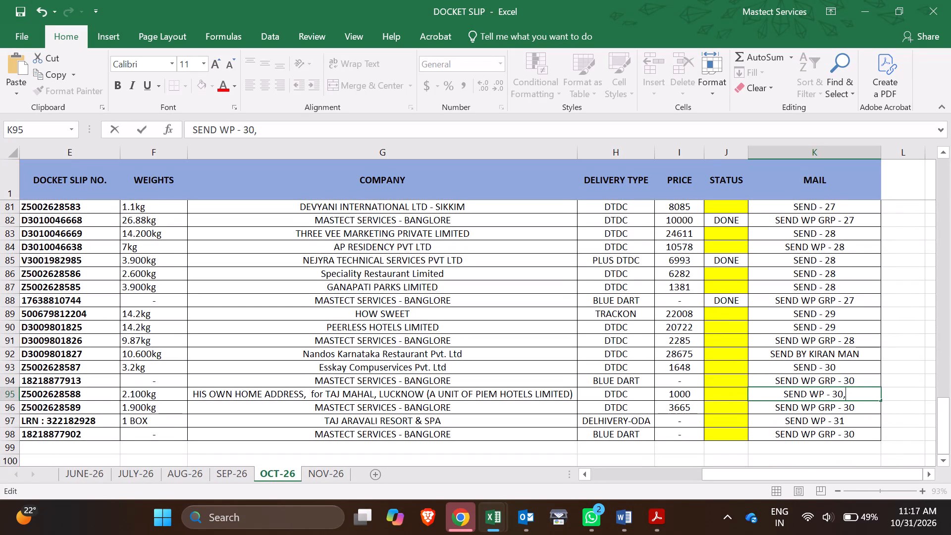
key("space")
type("send")
key("space")
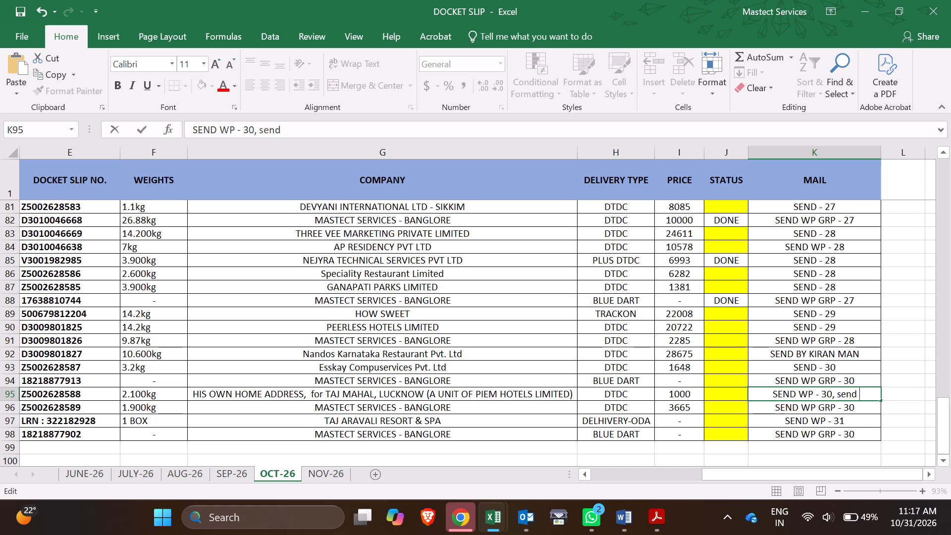
key("BackSpace")
key("BackSpace")
key("BackSpace")
key("BackSpace")
key("BackSpace")
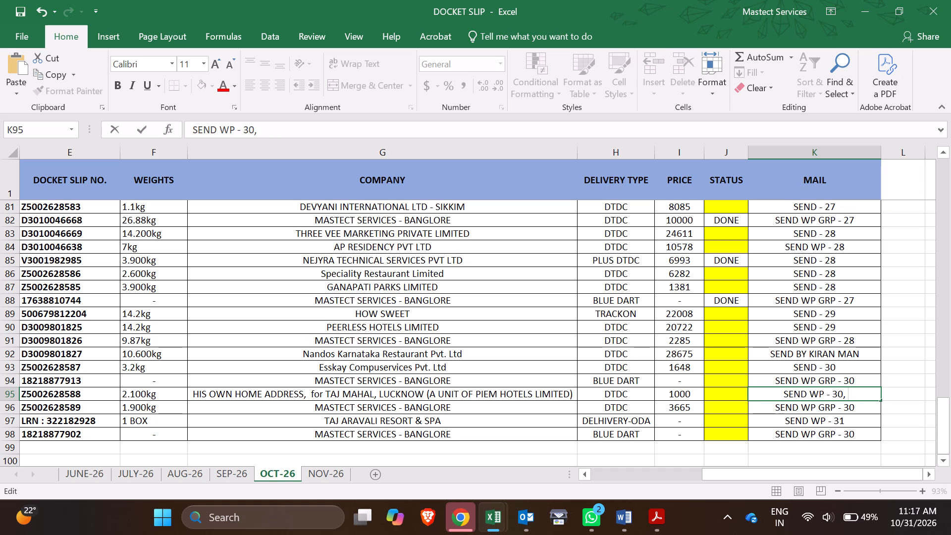
type("SEND")
key("space")
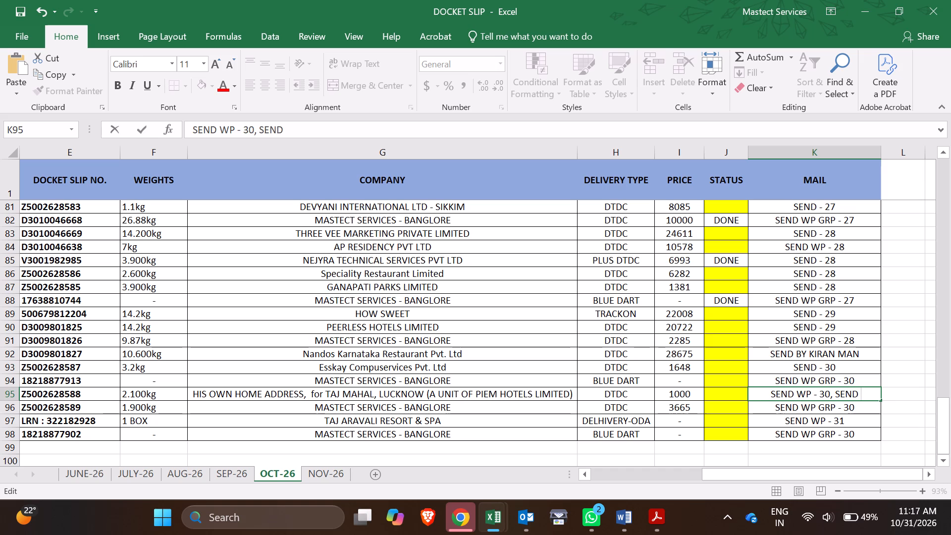
type("- 3")
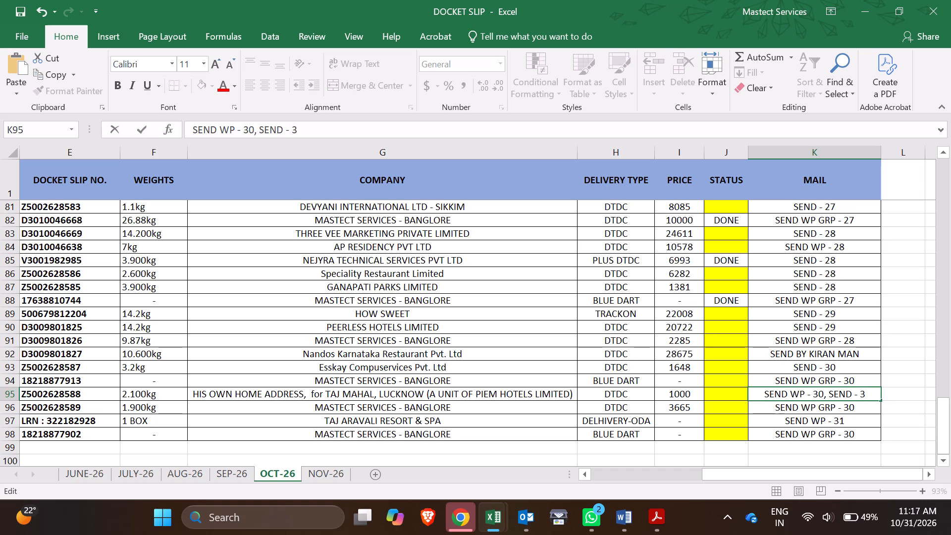
key("1")
key("Return")
key("Up")
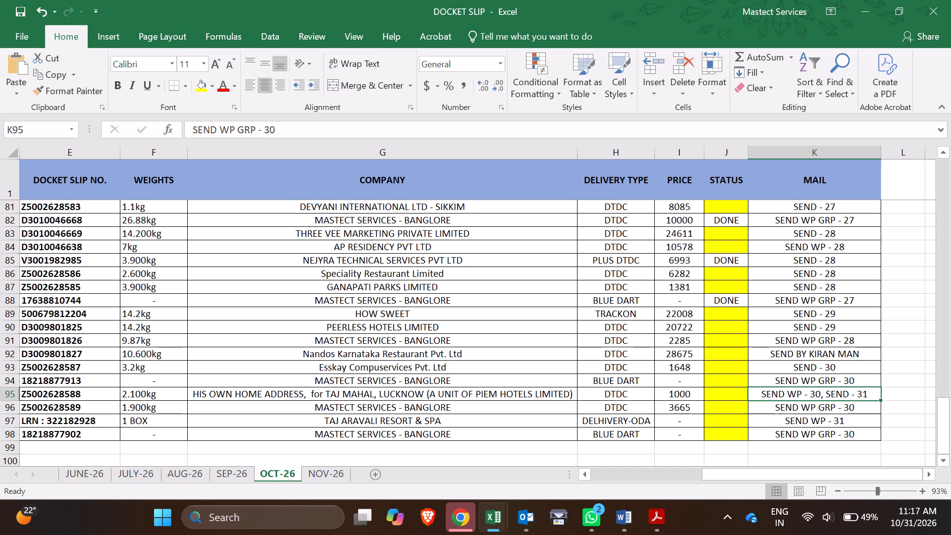
key("ctrl+s")
key("ctrl+s")
key("ctrl+s")
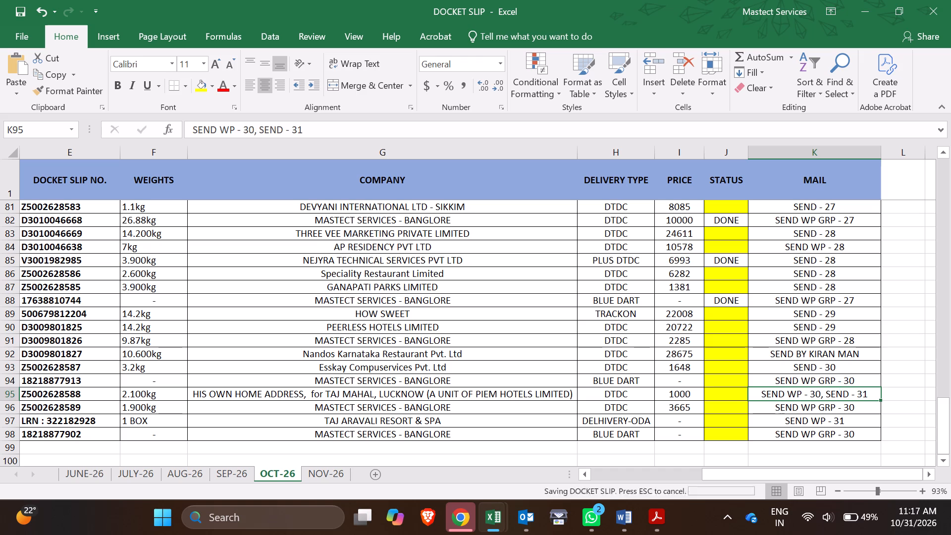
Switch to Acrobat and close the Taj Mahal Lucknow warranty invoice and the Taj Aravali Resort tax invoice.
scroll(804, 415, "right", 4)
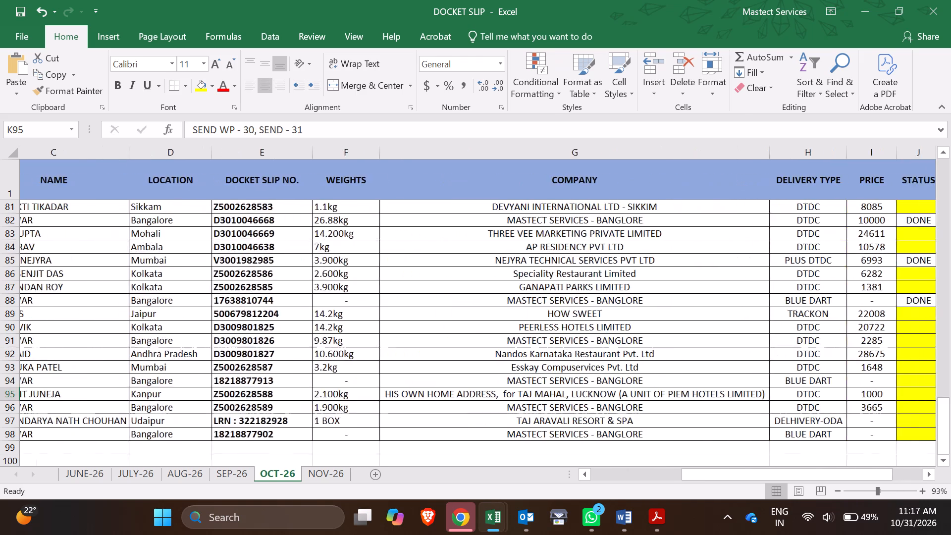
key("alt+Tab")
key("alt+Right")
key("alt+Right")
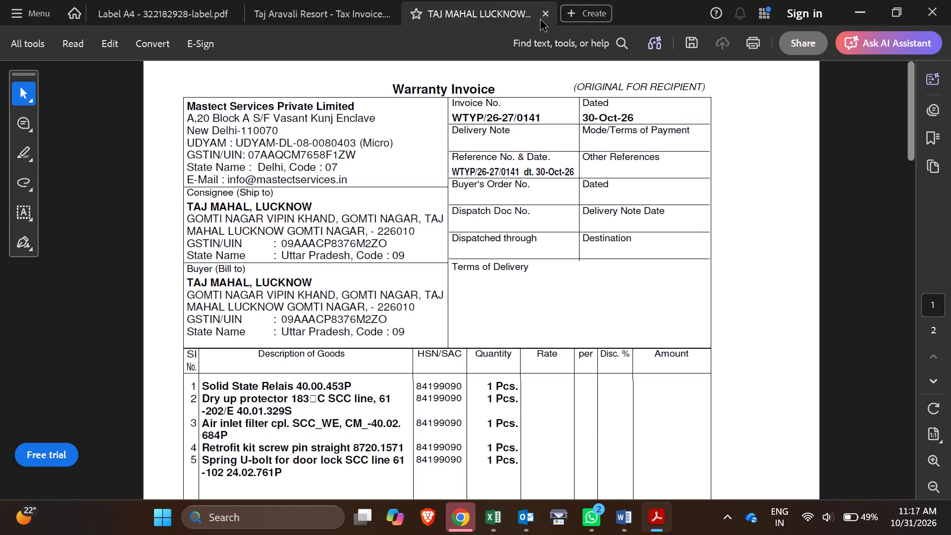
left_click(550, 17)
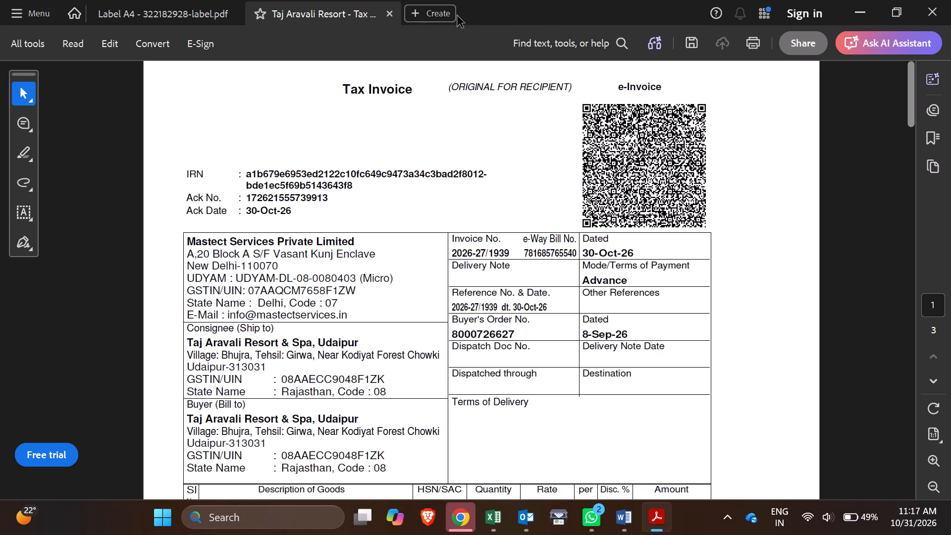
left_click(394, 16)
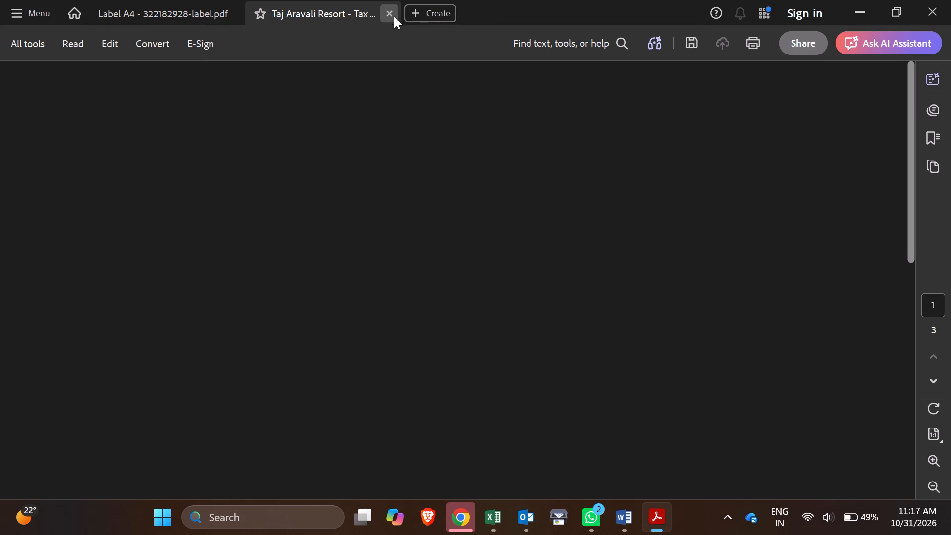
Clear the tools pane and AI summary banner from the Delhivery shipping label, view the label, and close Acrobat.
left_click(188, 86)
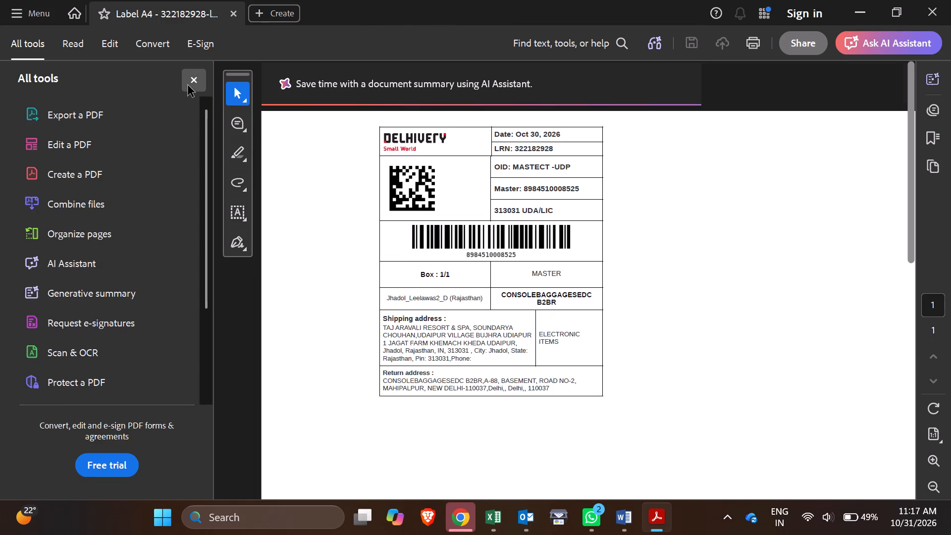
left_click(791, 85)
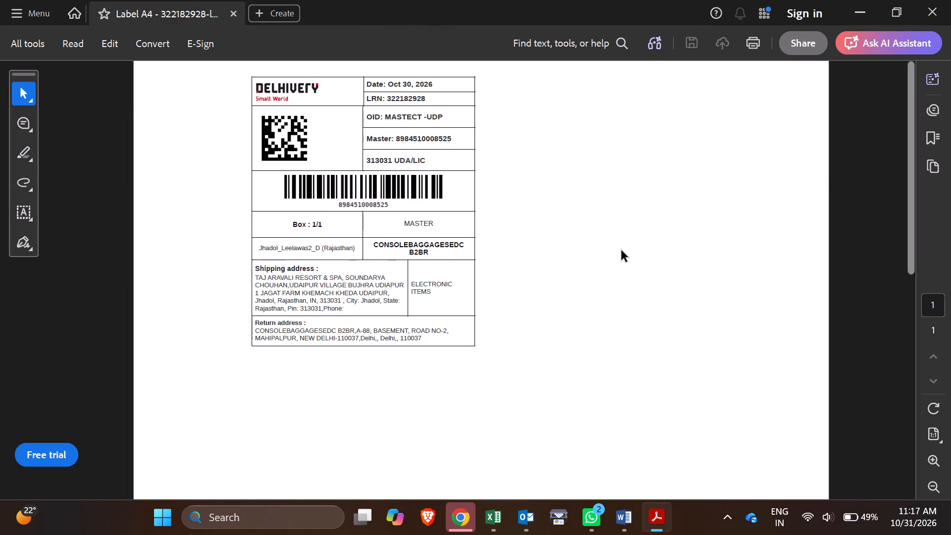
scroll(622, 251, "up", 4)
left_click(950, 0)
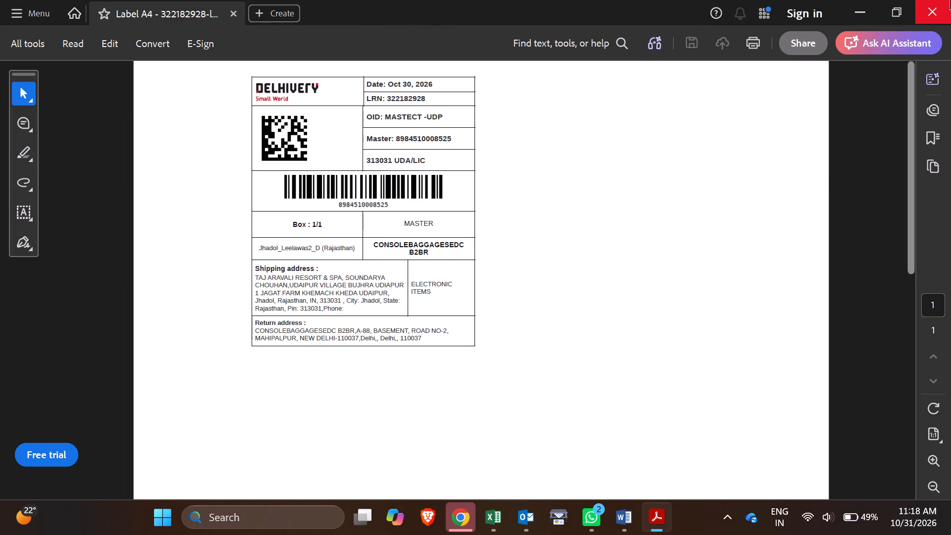
Return to the OCT-26 sheet in Excel and save the DOCKET SLIP workbook.
left_click(560, 241)
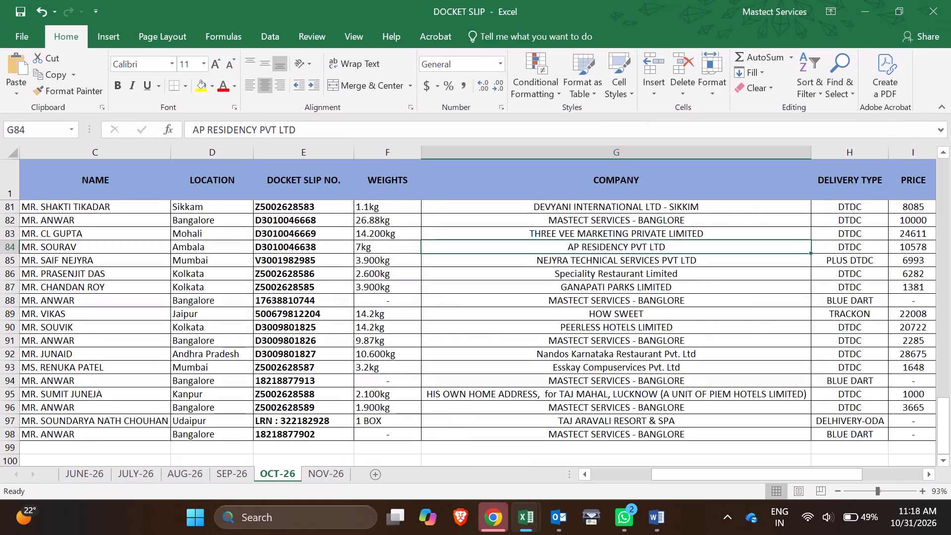
key("ctrl+s")
View the DTDC shipment tracking page in Chrome and return to the OCT-26 docket sheet in Excel.
left_click(485, 528)
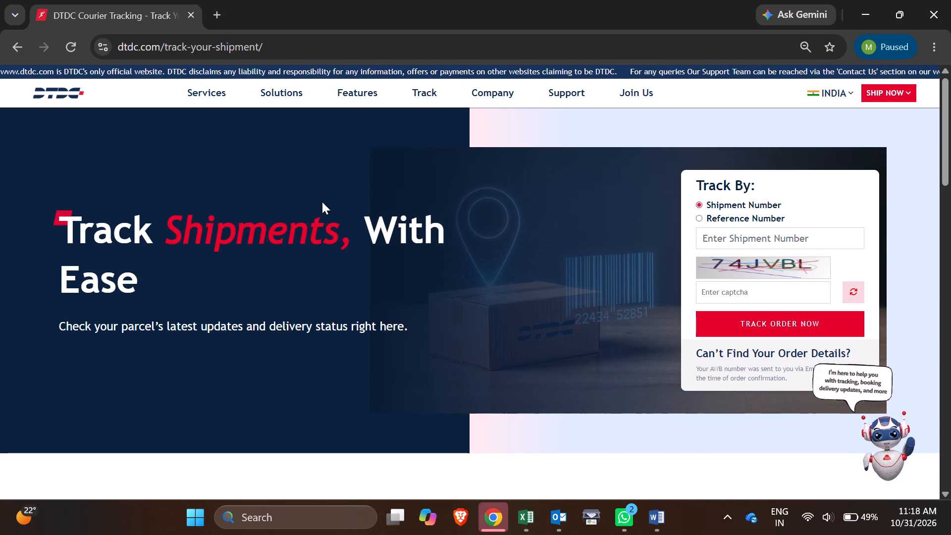
key("alt+Tab")
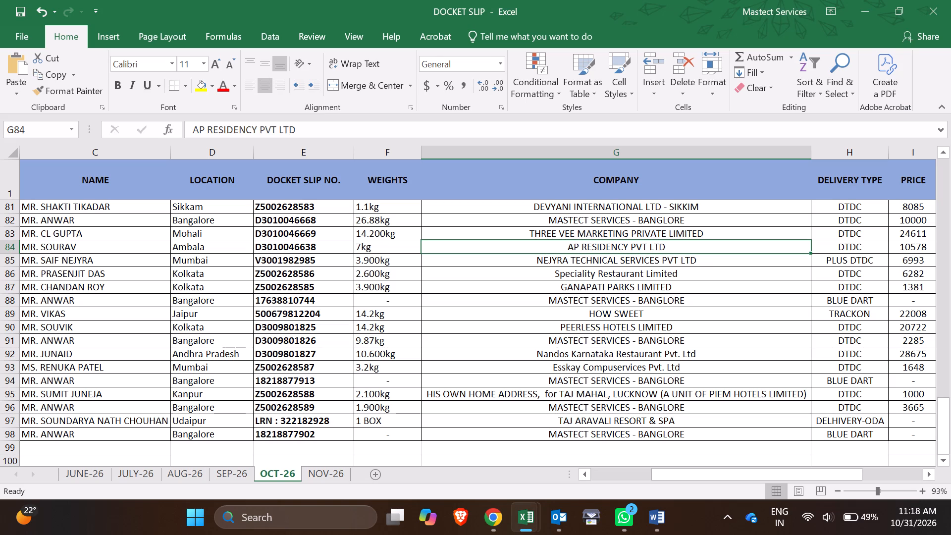
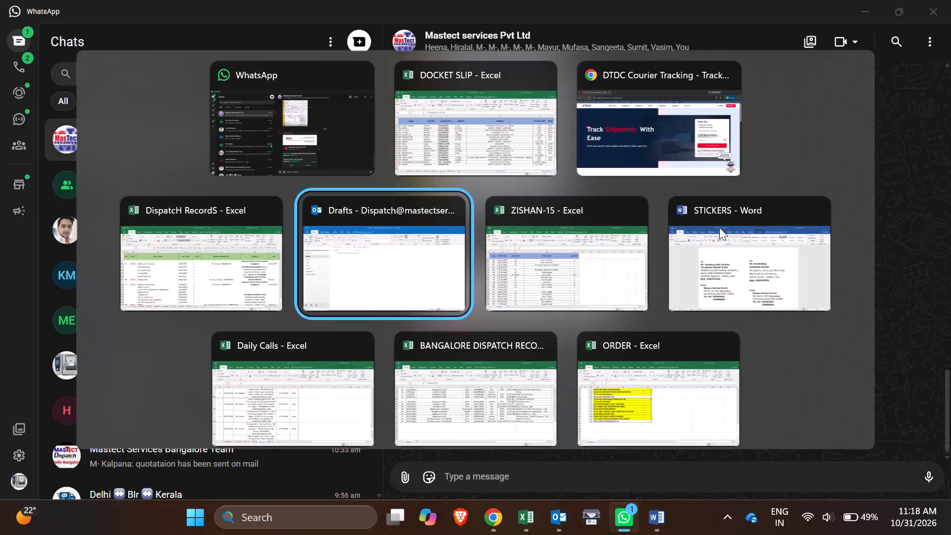
Switch to the Daily Calls workbook in Excel and save it.
key("alt+Down")
key("alt+Left")
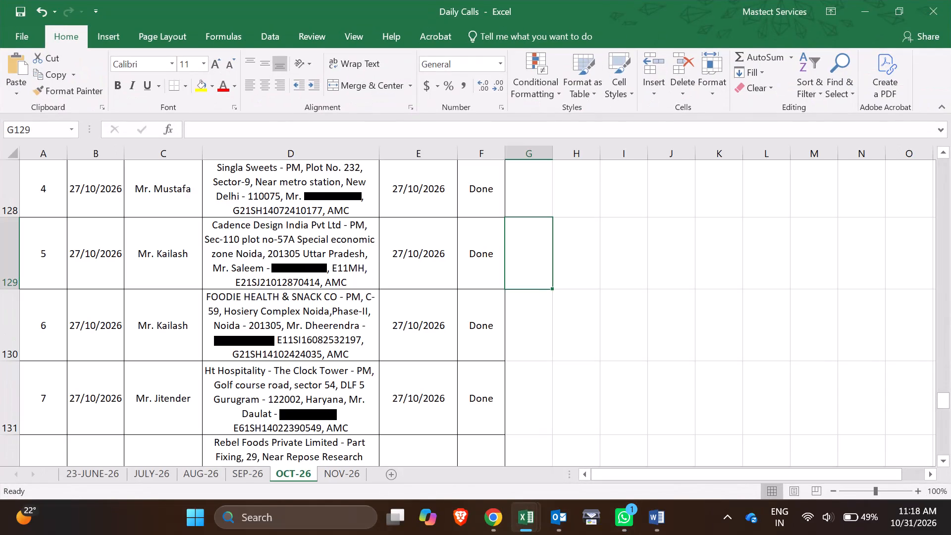
left_click(305, 317)
key("ctrl+s")
Copy the S. no to Status header block from row 123 to row 163 below the 30/10/2026 calls, and save.
scroll(305, 317, "up", 2)
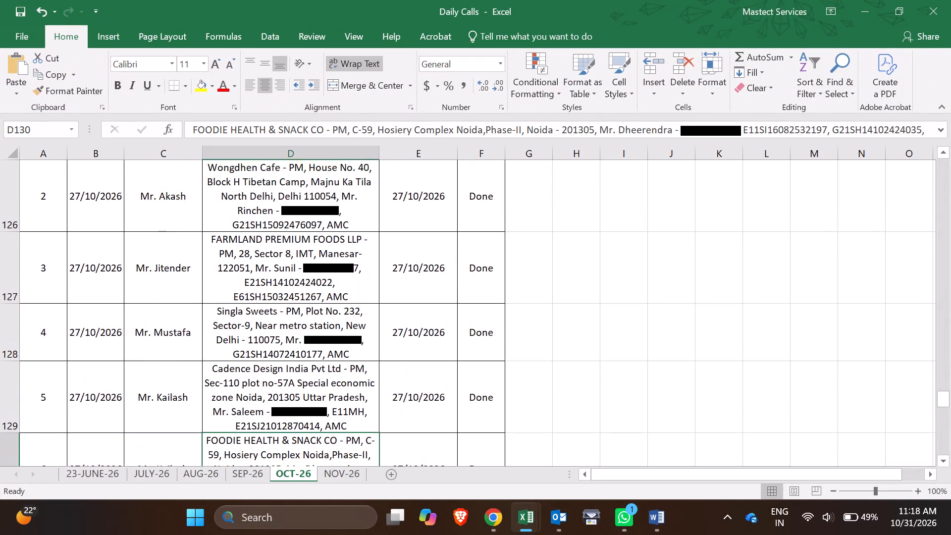
scroll(305, 317, "up", 3)
left_click(40, 276)
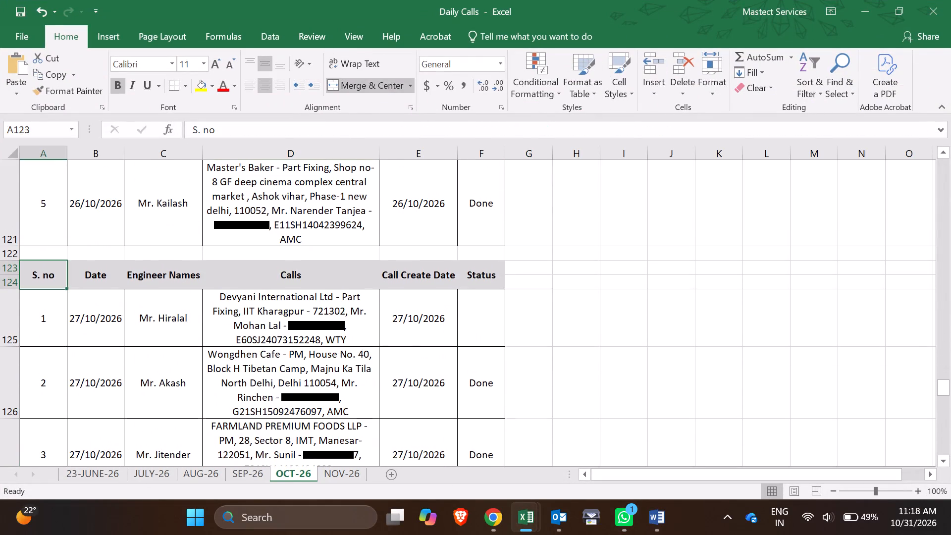
key("ctrl+shift+Right")
key("ctrl+c")
scroll(305, 339, "down", 2)
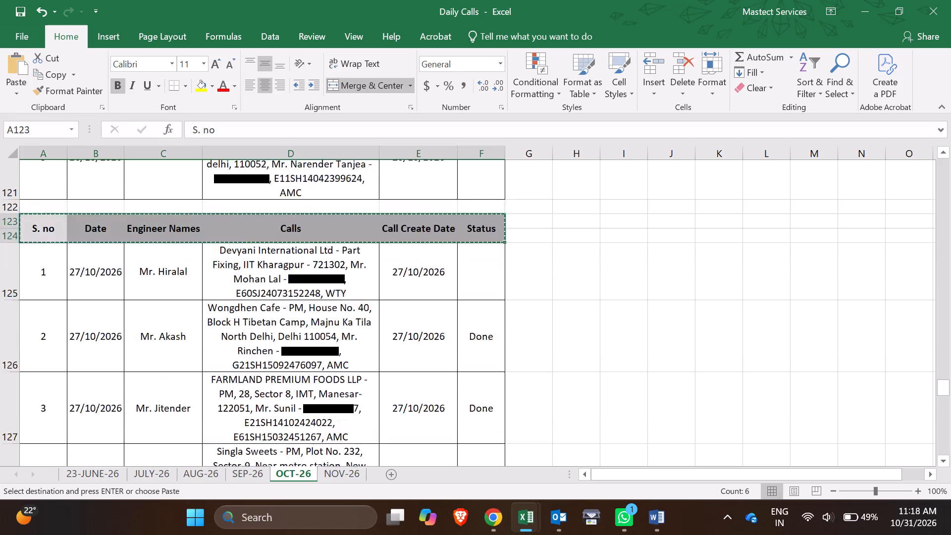
scroll(305, 339, "down", 14)
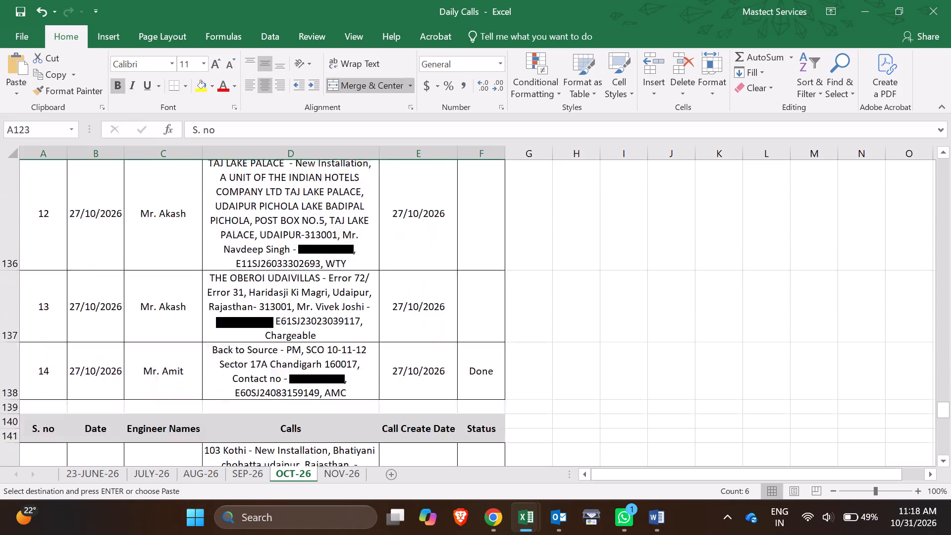
scroll(305, 339, "down", 14)
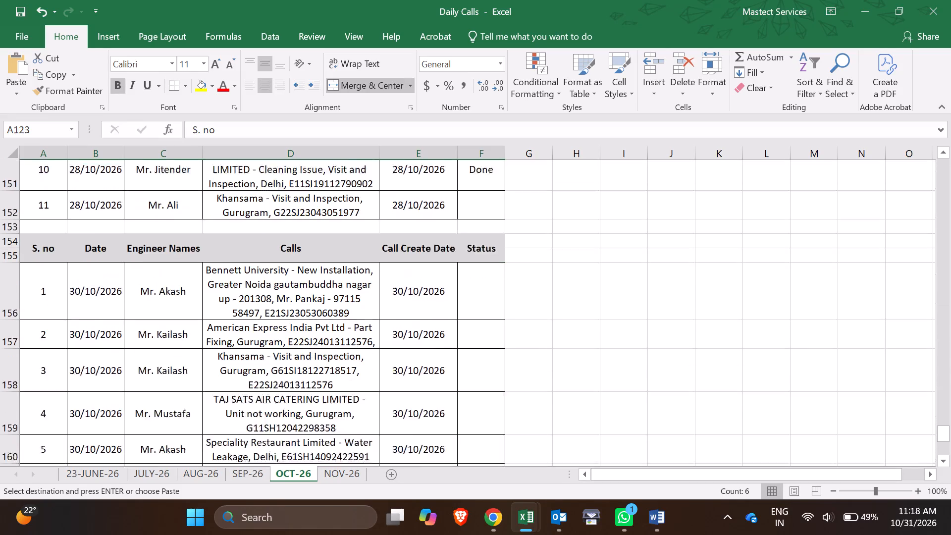
scroll(305, 339, "down", 4)
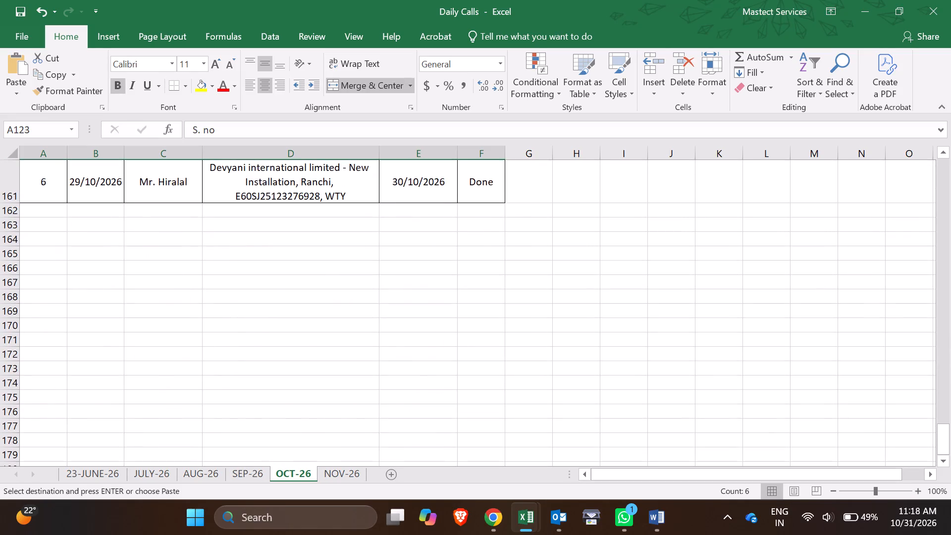
left_click(39, 223)
key("ctrl+v")
key("ctrl+s")
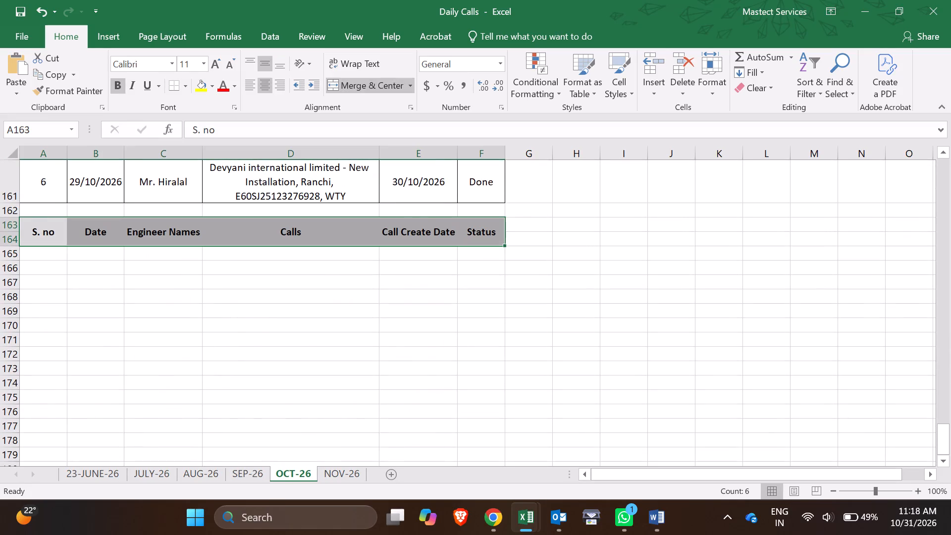
Copy the Bennett University call entry from row 156 into row 165 under the new header, and save.
scroll(53, 197, "up", 4)
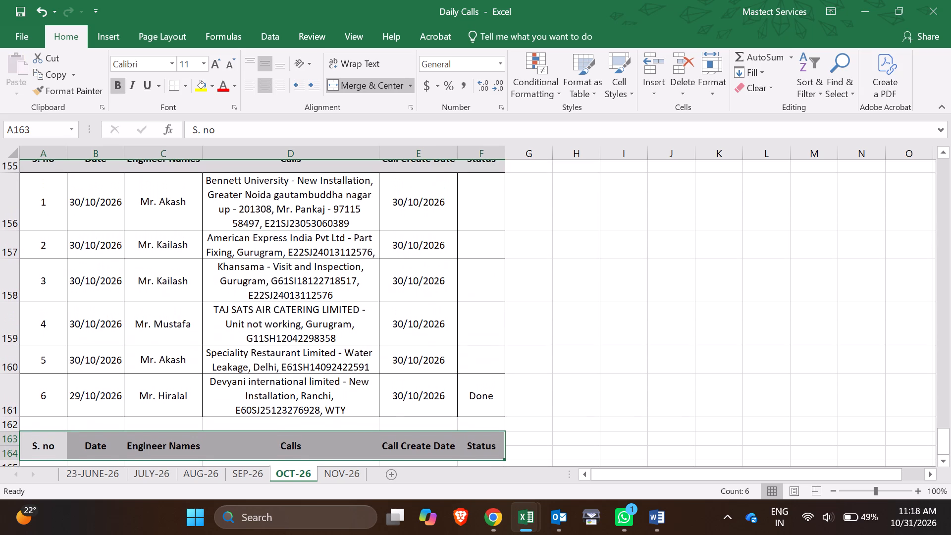
left_click(51, 203)
key("ctrl+shift+Right")
key("shift+Right")
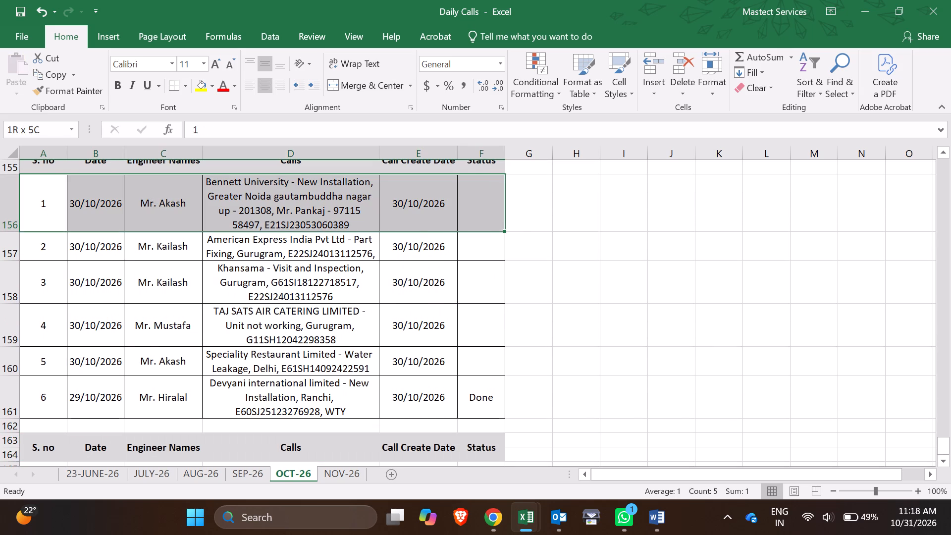
key("ctrl+c")
scroll(217, 308, "down", 3)
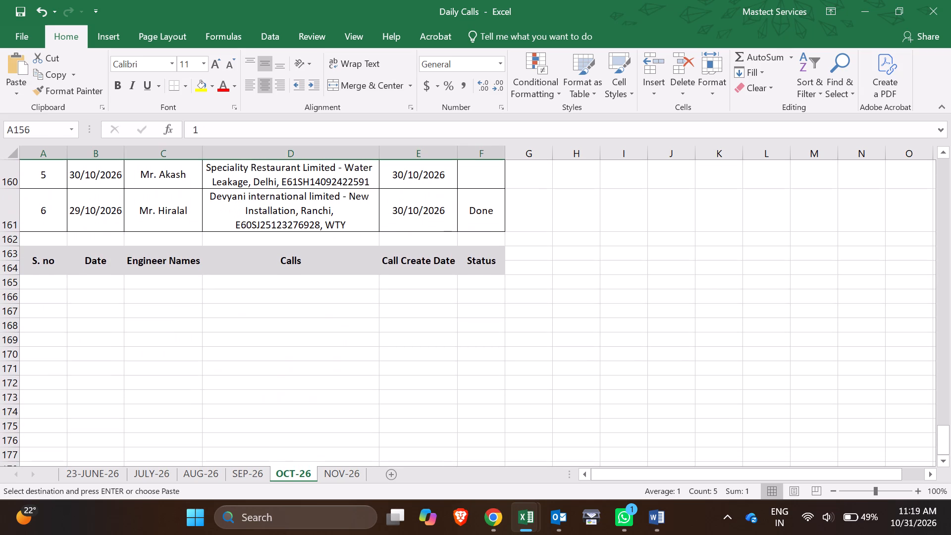
left_click(51, 281)
key("ctrl+v")
key("ctrl+s")
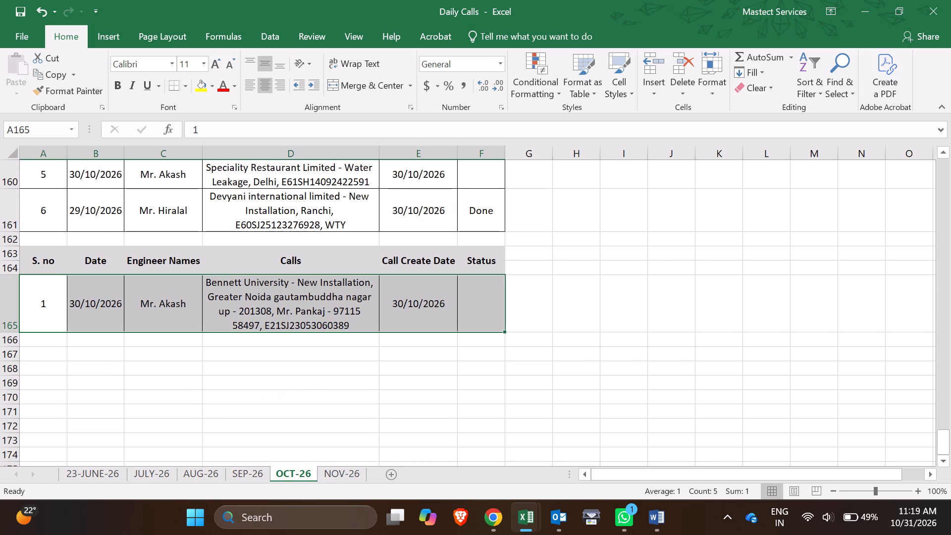
Set the Date of the copied entry in row 165 to 31/10/2026.
left_click(51, 281)
key("Right")
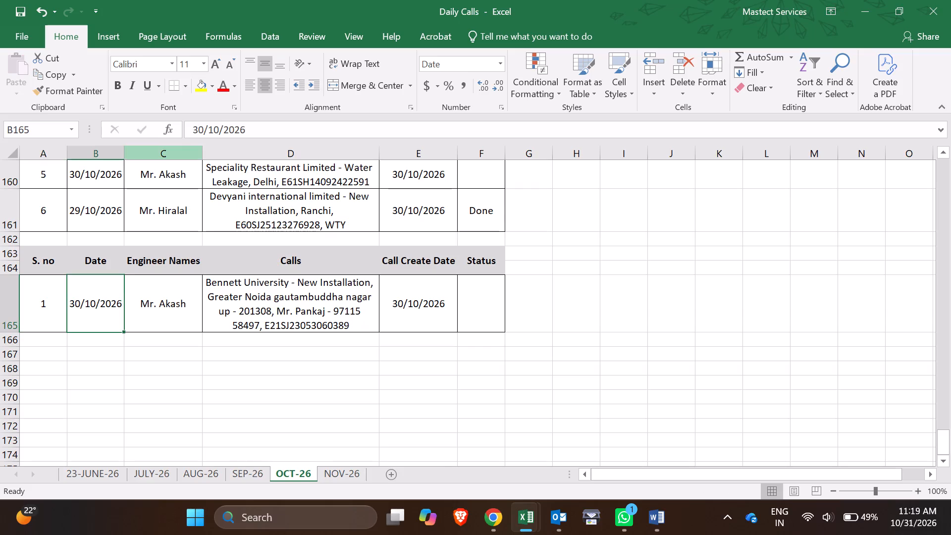
left_click(201, 129)
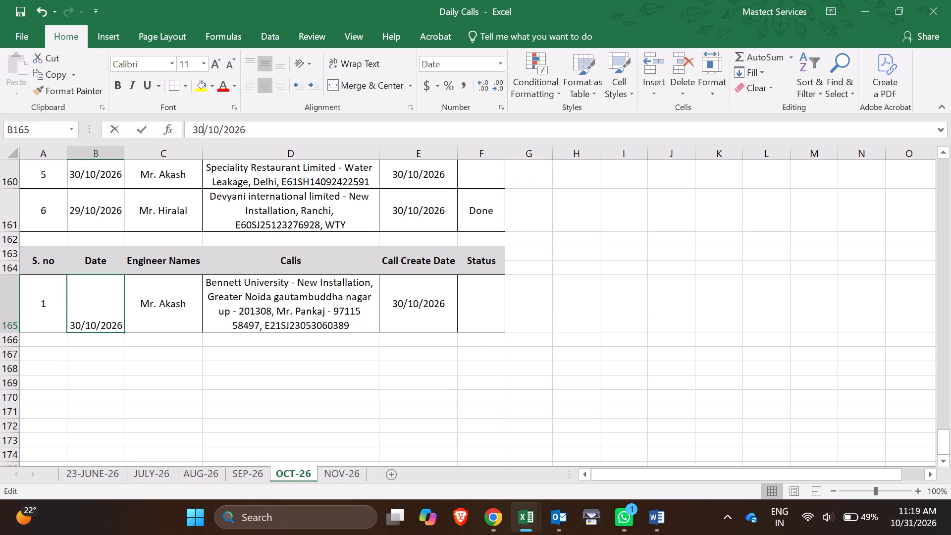
key("BackSpace")
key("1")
key("Return")
key("Up")
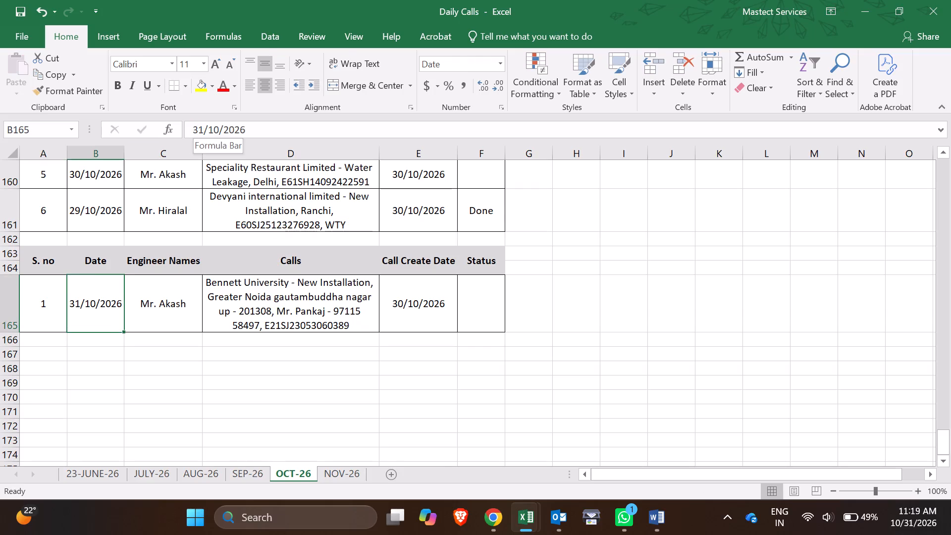
Copy the 31/10/2026 date into row 165's Call Create Date and save the workbook.
key("ctrl+c")
key("Right")
key("Right")
key("Right")
key("ctrl+v")
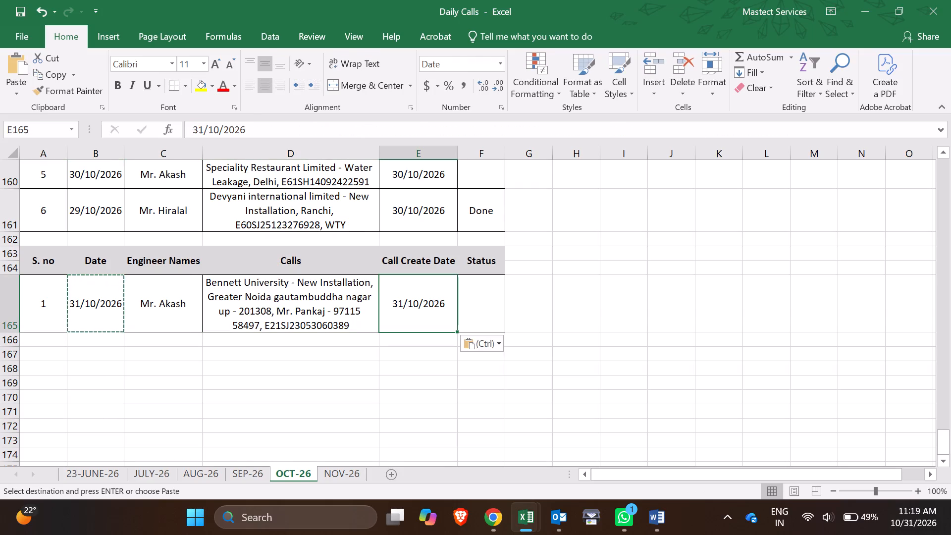
key("ctrl+s")
key("Return")
key("Up")
key("Left")
key("Left")
key("Left")
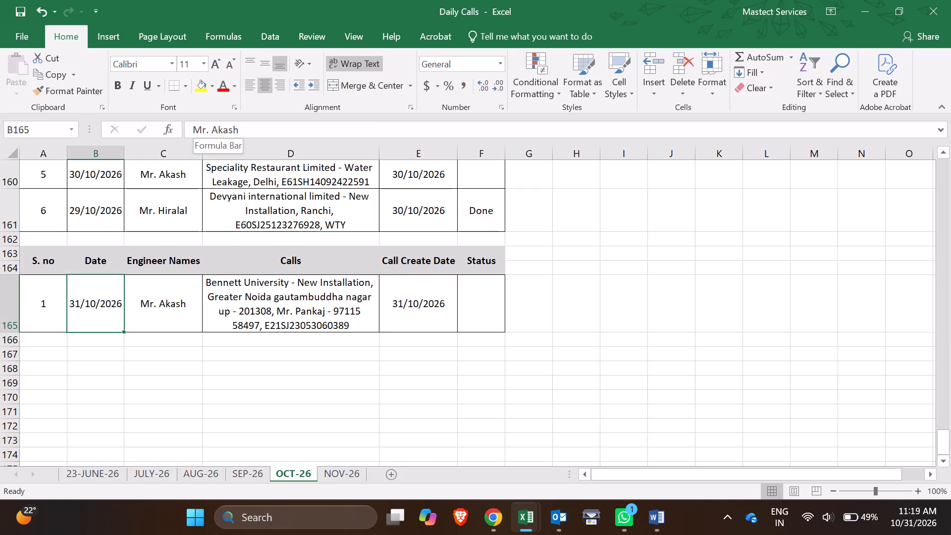
key("ctrl+s")
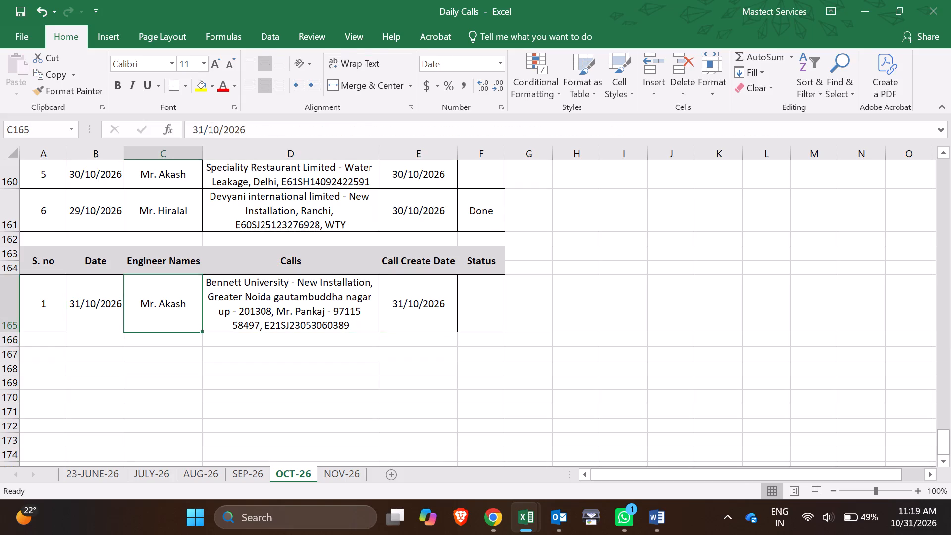
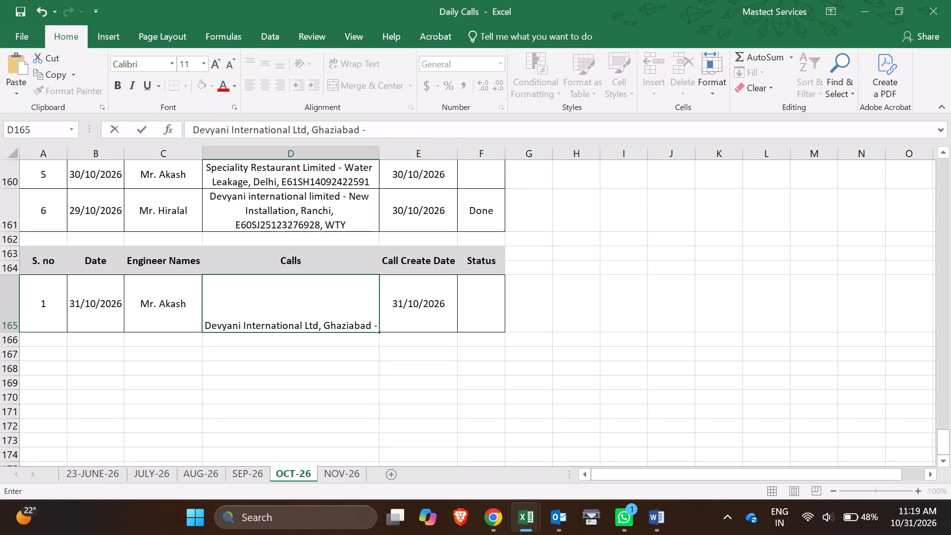
Append "Installation" to the Devyani International Ltd, Ghaziabad call description in D165.
left_click(421, 132)
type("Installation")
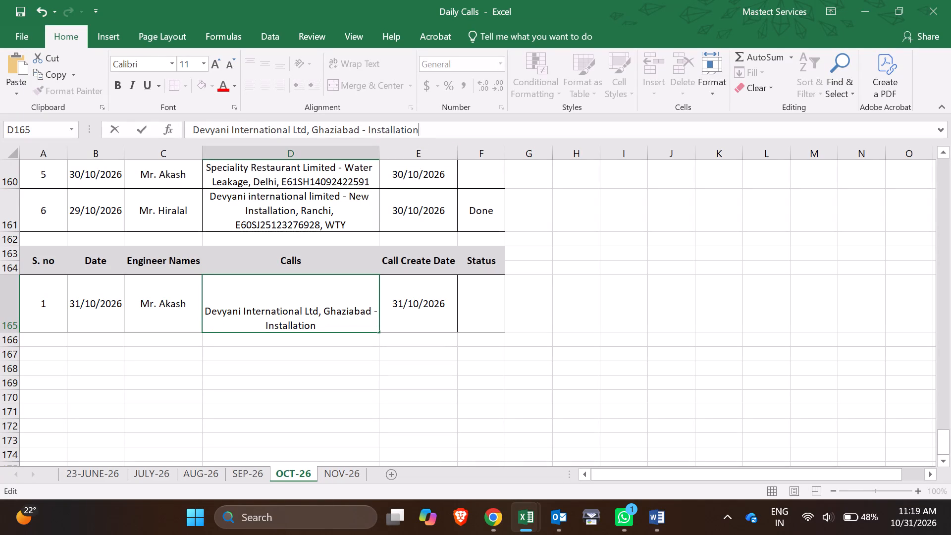
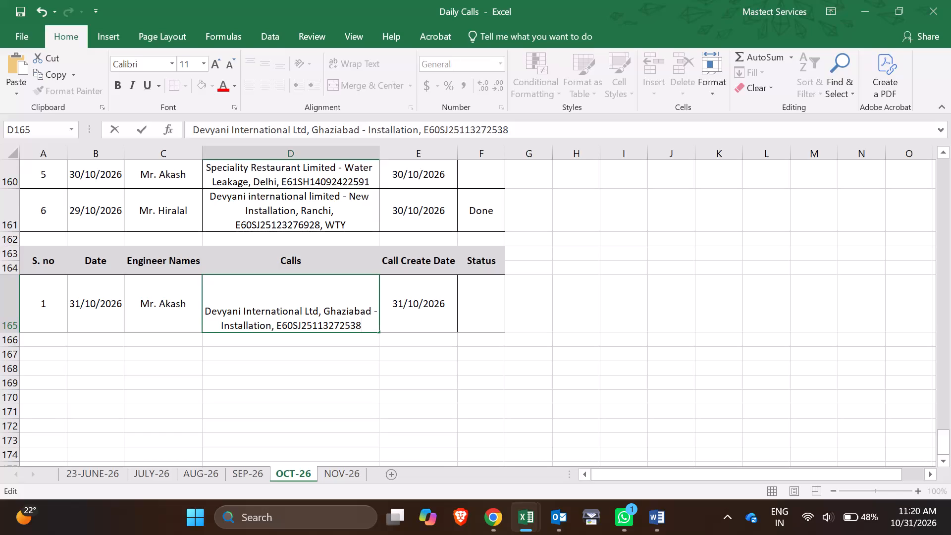
Append ", Wty" to the Devyani International Ltd, Ghaziabad installation call in row 165 and save the Daily Calls workbook.
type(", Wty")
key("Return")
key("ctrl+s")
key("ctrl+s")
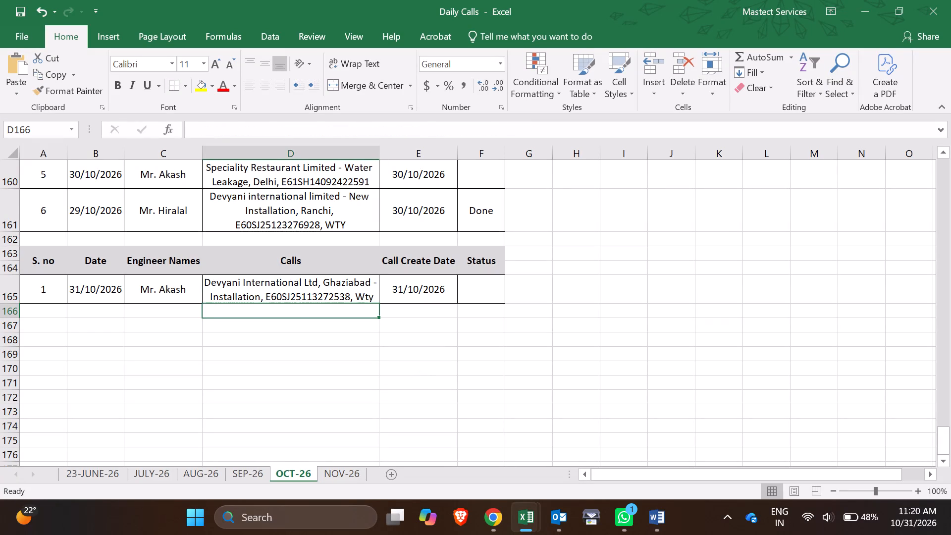
Select the serial number cell of the 31/10/2026 Devyani International call in row 165.
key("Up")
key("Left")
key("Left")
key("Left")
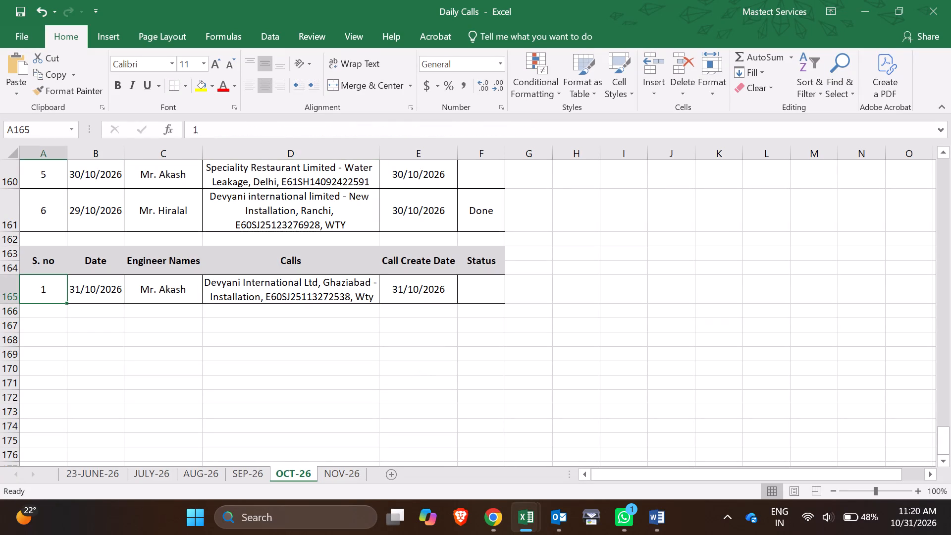
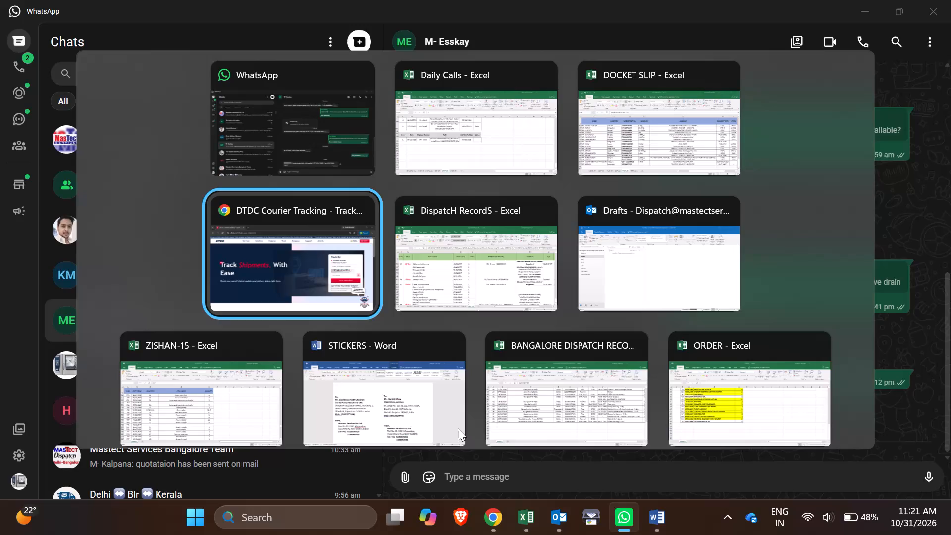
Switch to the ZISHAN-15 workbook and search it for part code 87.01.557S, and again as 87.01.557, closing the search when done.
key("alt+Down")
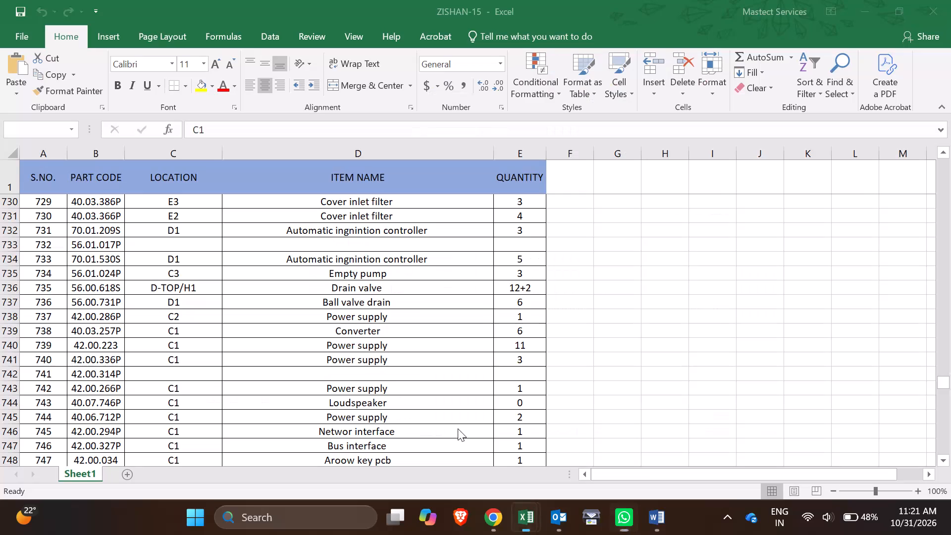
key("ctrl+f")
key("BackSpace")
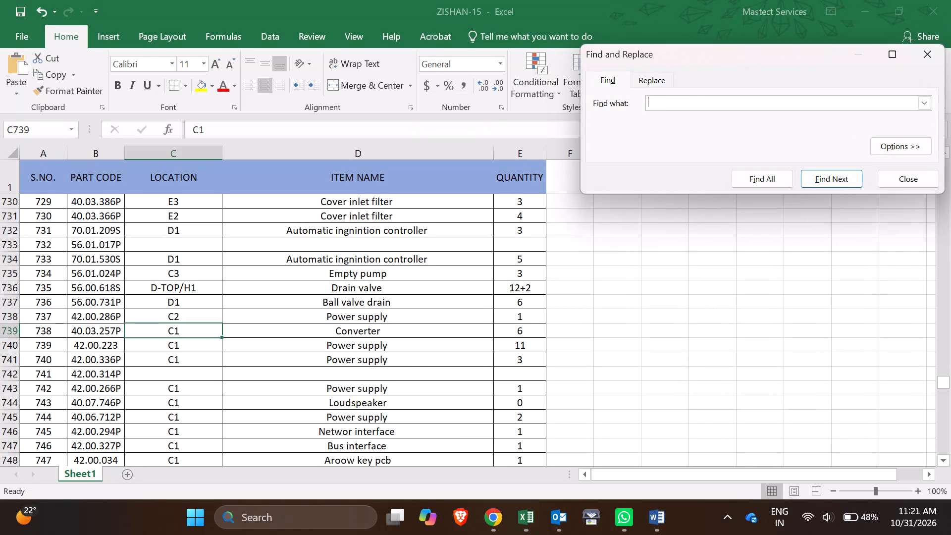
key("ctrl+v")
key("Return")
key("Return")
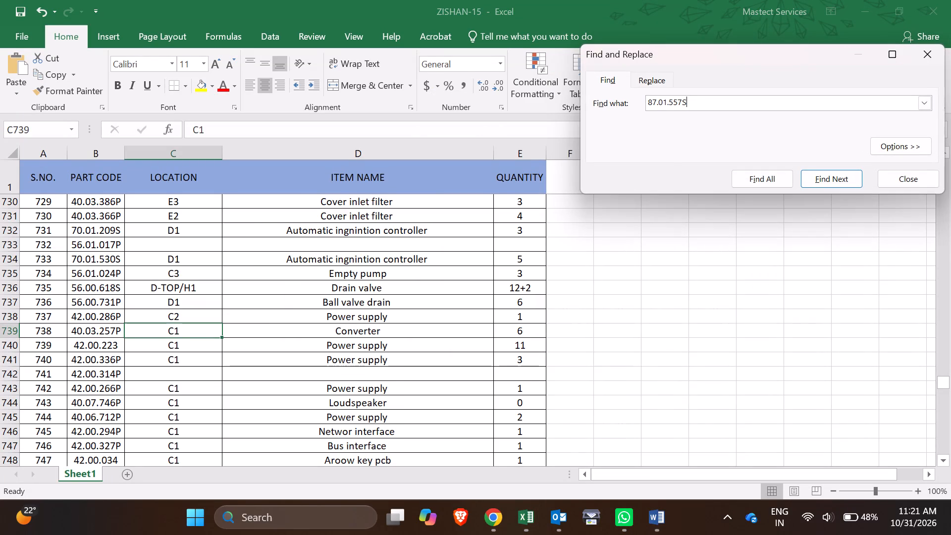
key("Return")
key("Return")
key("BackSpace")
key("Return")
key("Return")
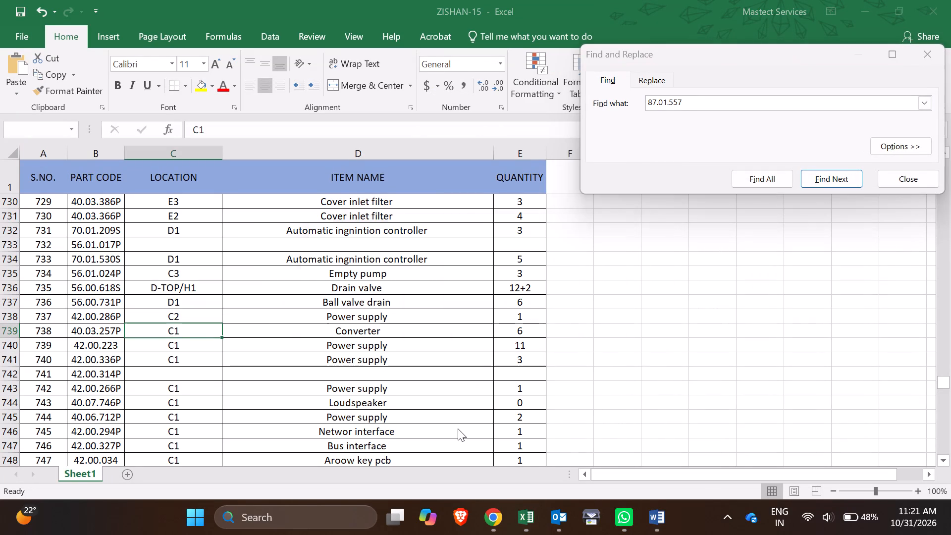
left_click(922, 58)
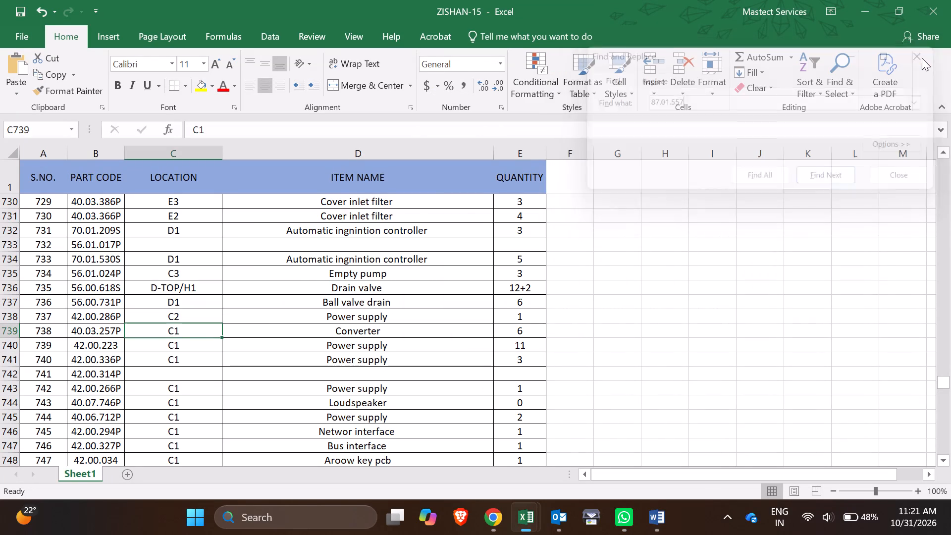
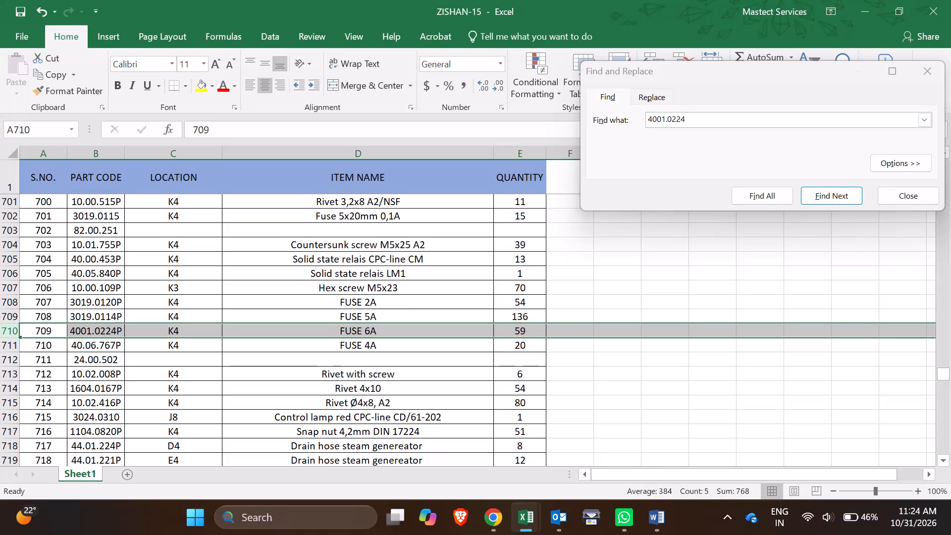
Clear the row selection and search the stock sheet for part code 40.03.257P in place of the previous code.
left_click(720, 258)
left_click_drag(708, 113, 708, 116)
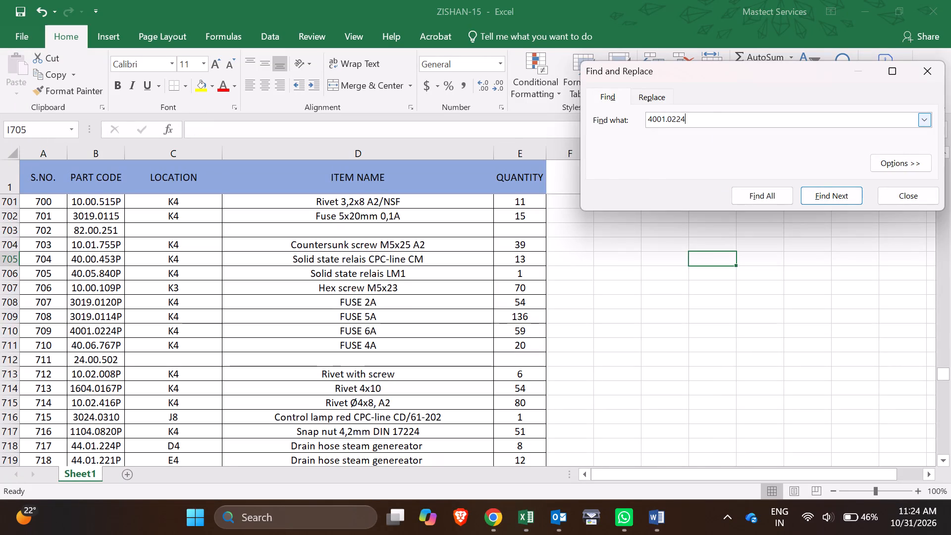
left_click_drag(708, 116, 708, 118)
double_click(708, 118)
key("BackSpace")
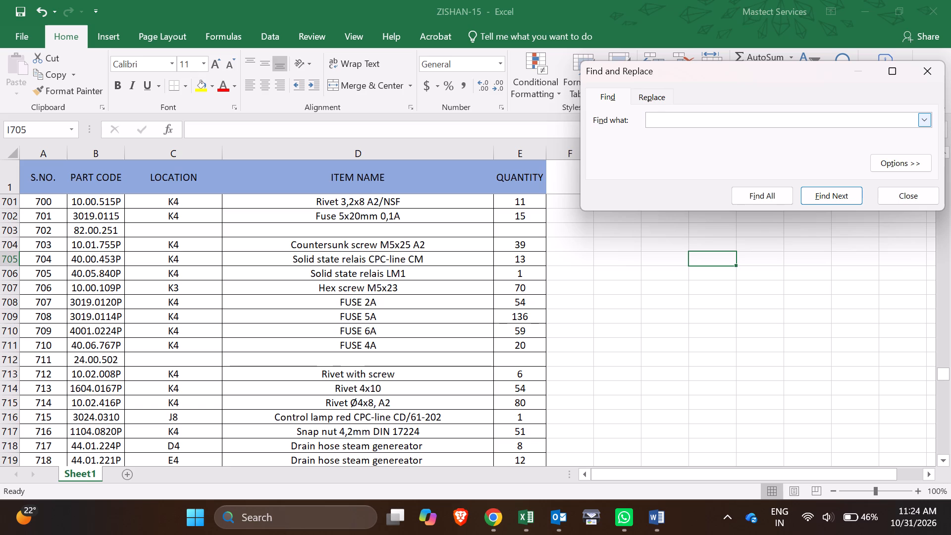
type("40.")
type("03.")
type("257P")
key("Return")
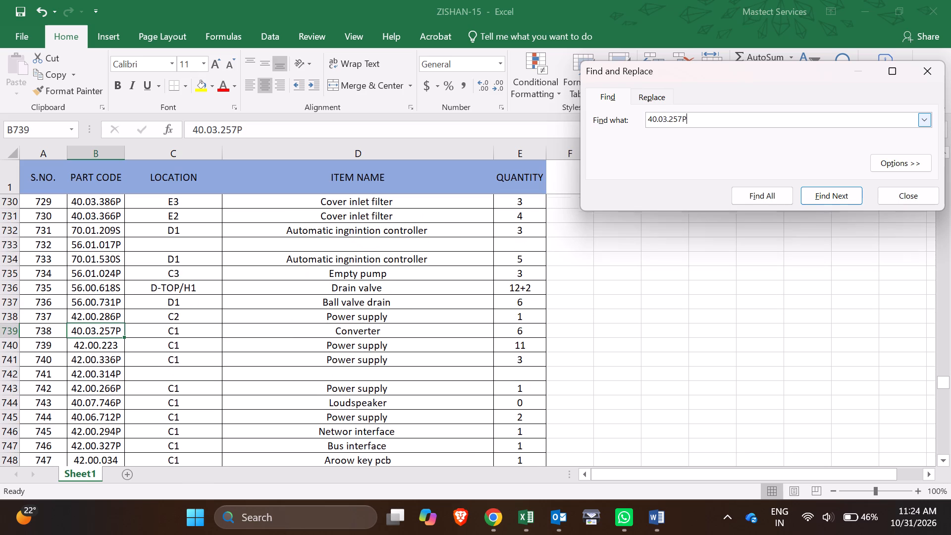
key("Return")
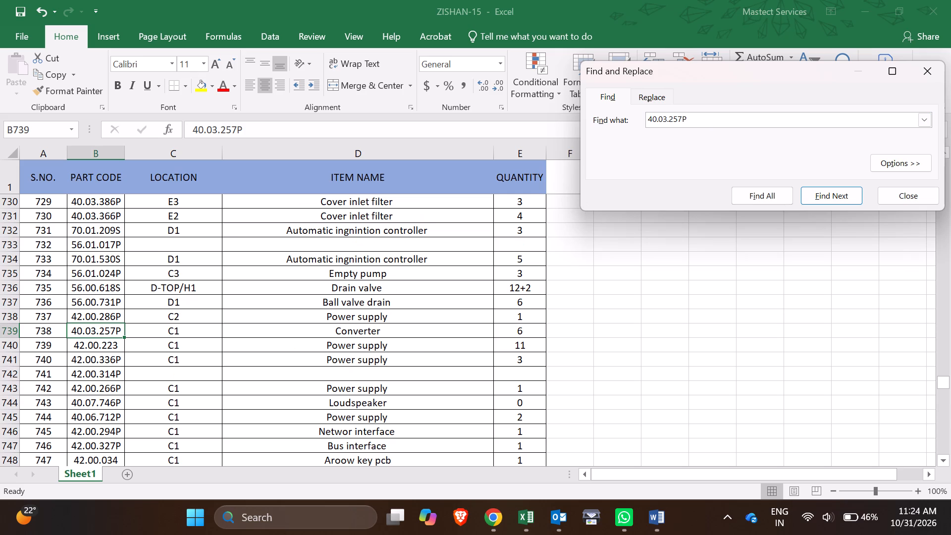
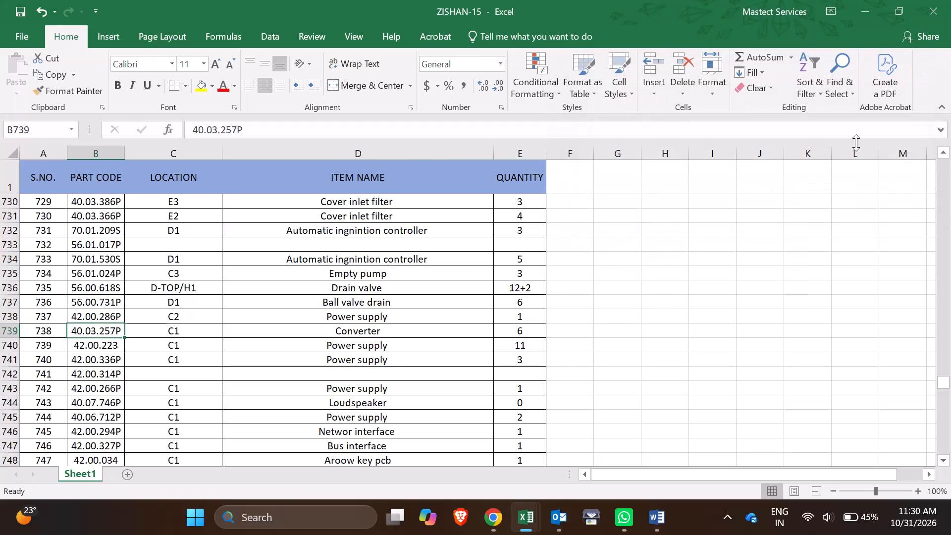
Switch from the ZISHAN-15 stock workbook to the Daily Calls workbook.
key("alt+Tab")
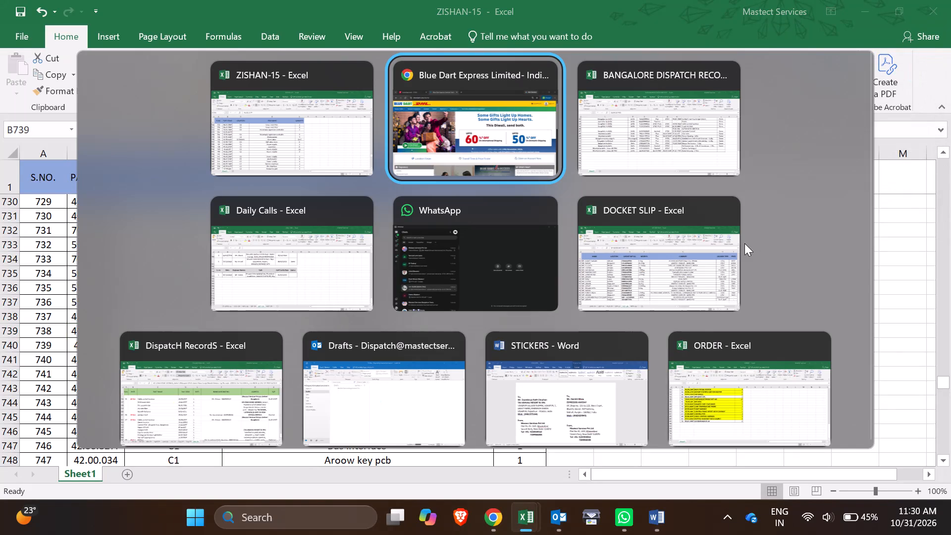
key("alt+Tab")
key("alt+Tab")
key("alt+Tab")
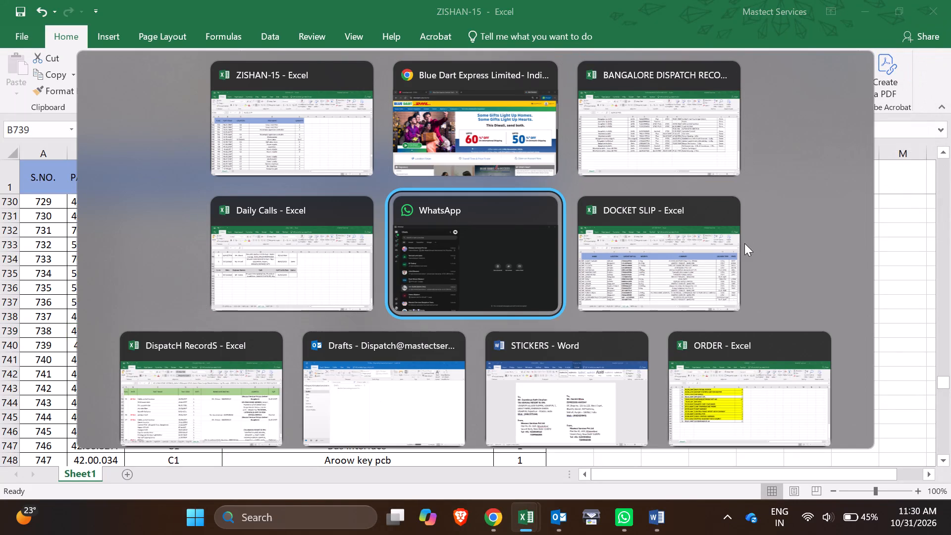
key("alt+Left")
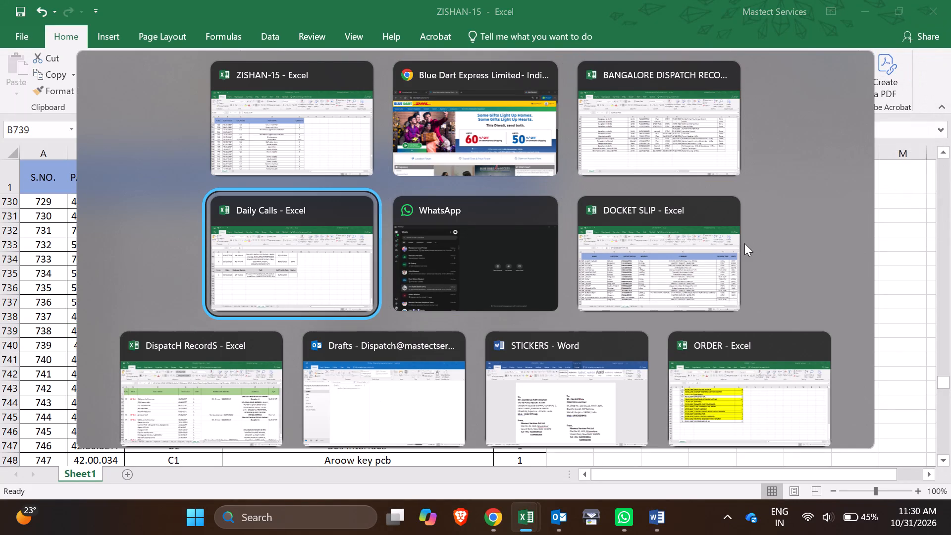
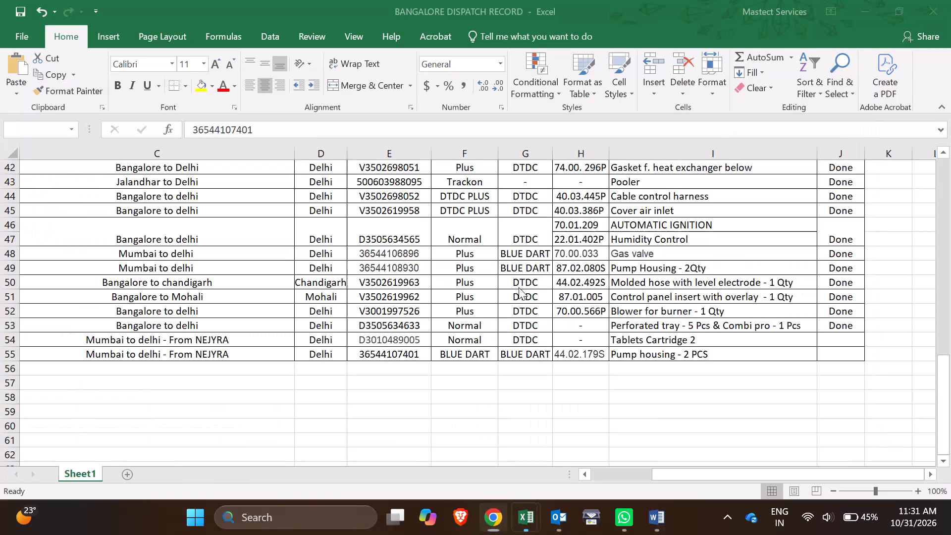
key("ctrl+c")
key("alt+Tab")
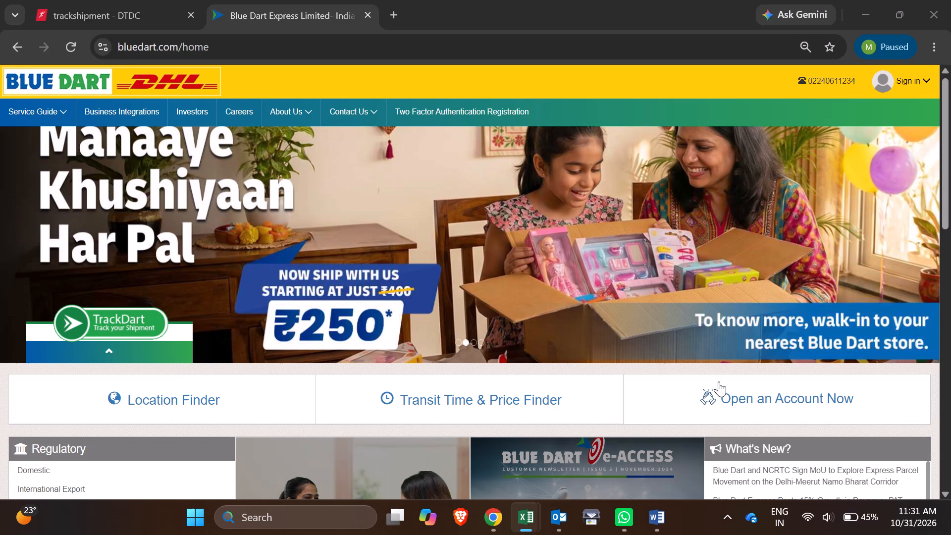
scroll(617, 334, "down", 1)
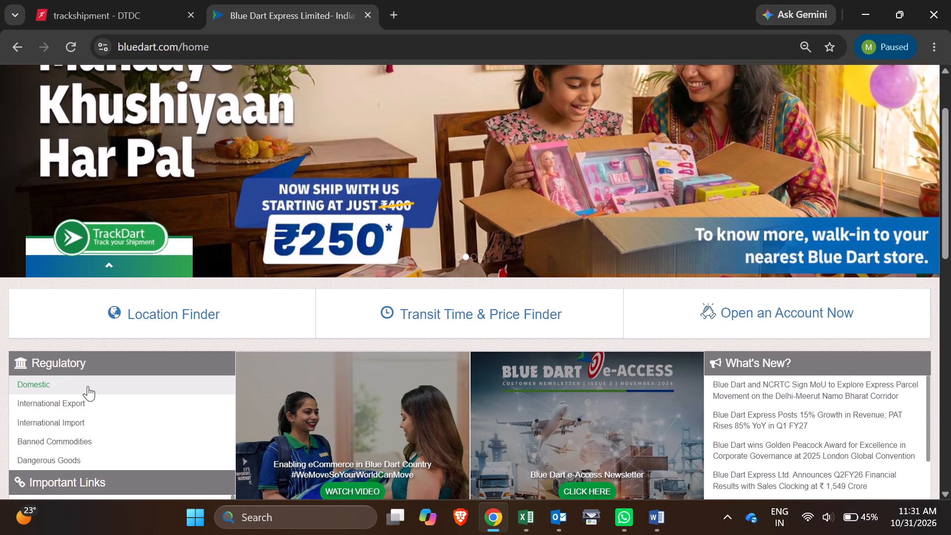
left_click(88, 386)
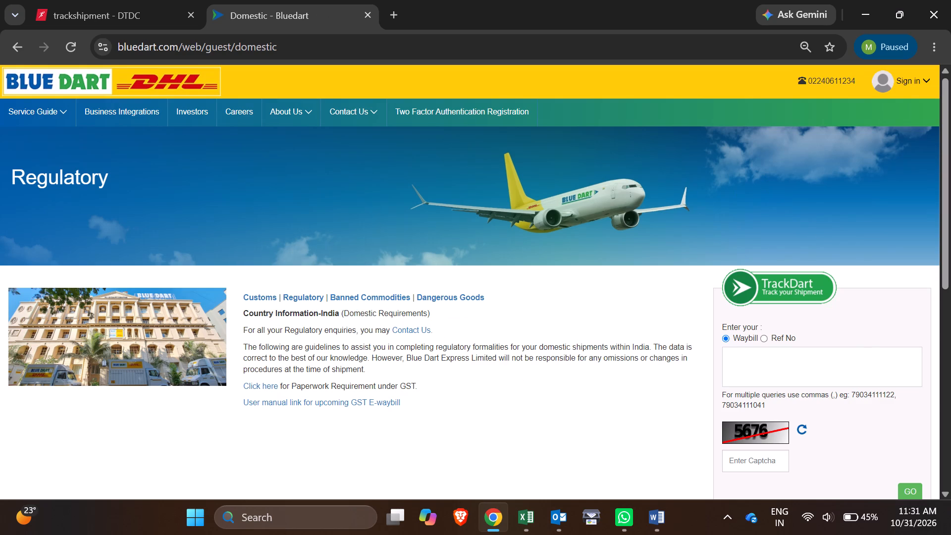
left_click(846, 353)
key("ctrl+v")
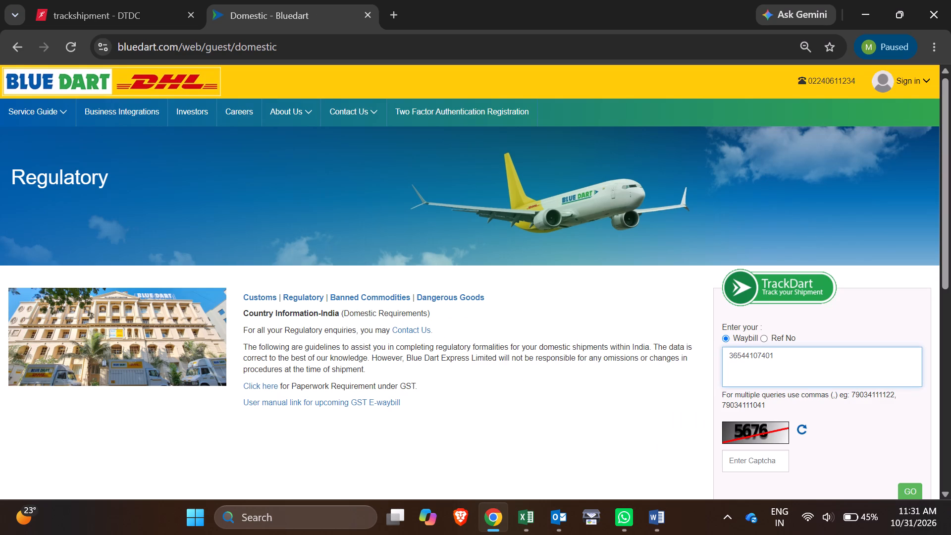
key("BackSpace")
left_click(764, 459)
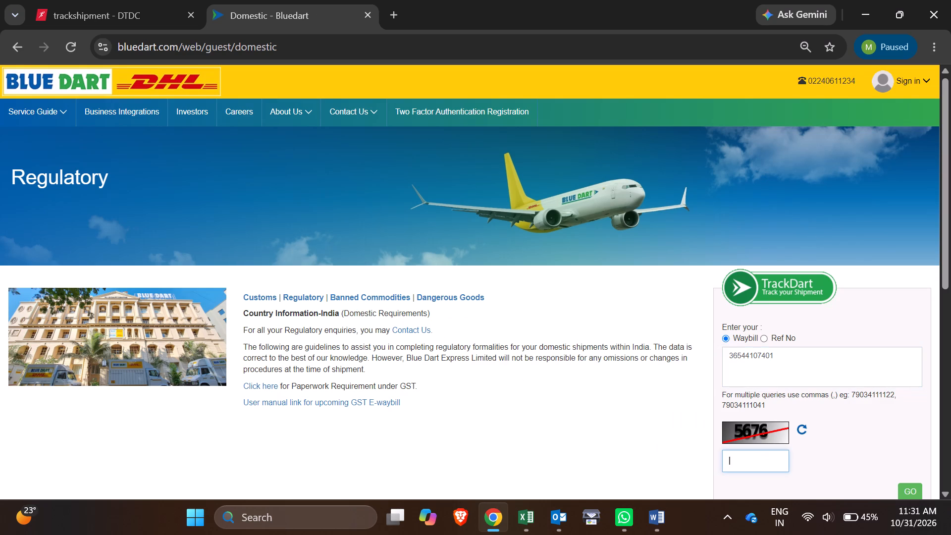
type("56")
type("76")
scroll(628, 384, "down", 1)
left_click(899, 381)
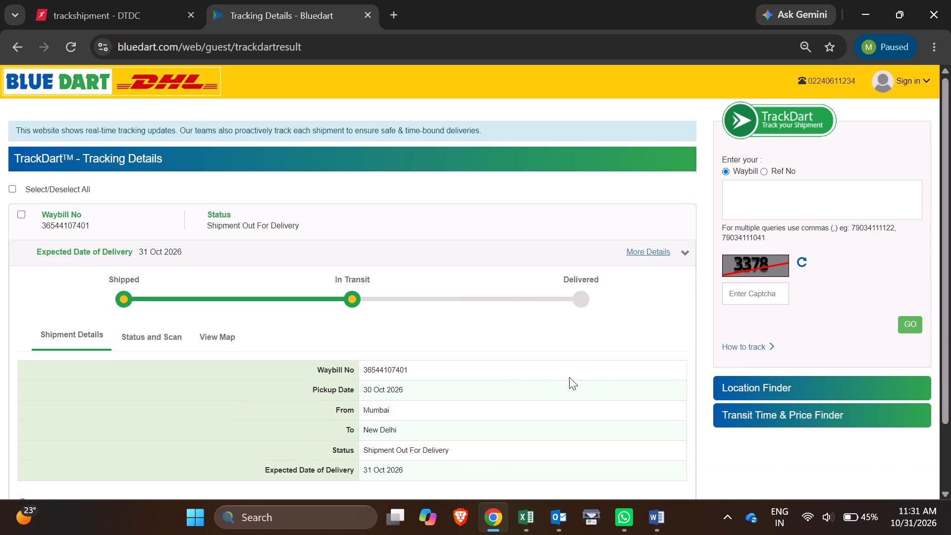
scroll(508, 369, "down", 2)
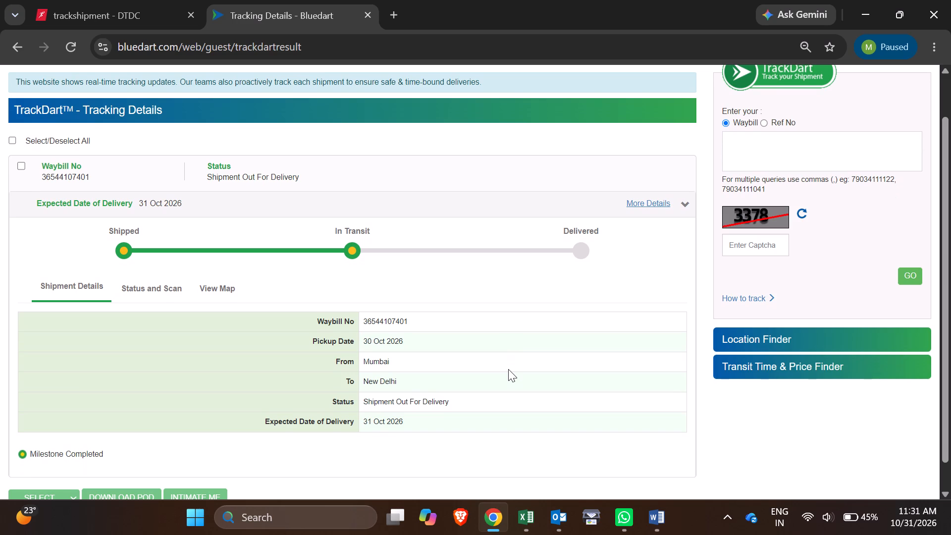
Switch to the BANGALORE DISPATCH RECORD workbook in Excel and save it.
key("alt+Tab")
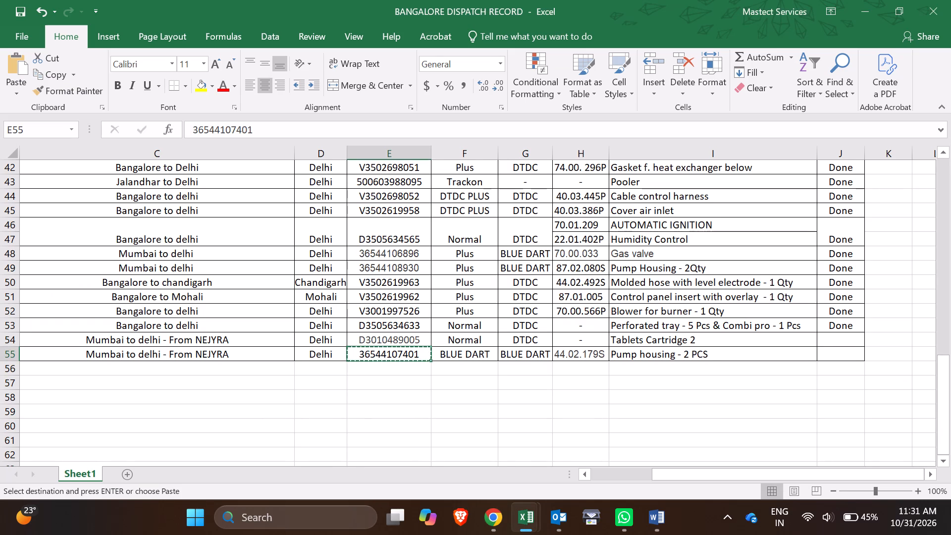
key("ctrl+s")
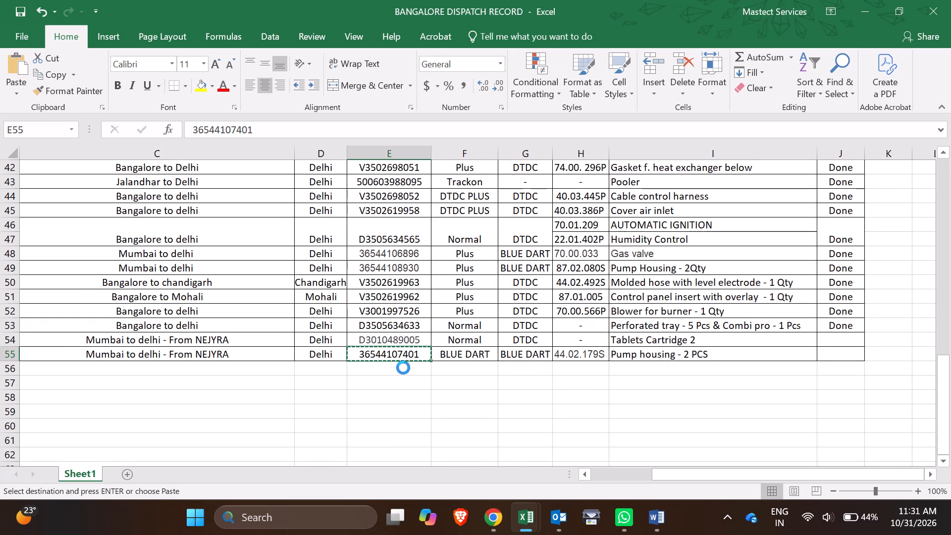
Return to Chrome and examine the Blue Dart shipment's status, route and expected delivery date.
key("alt+Tab")
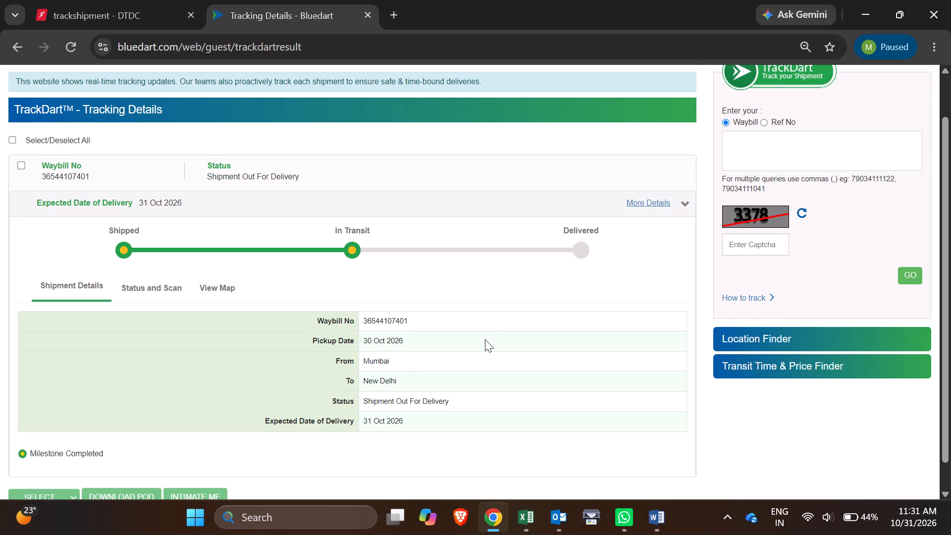
scroll(485, 339, "down", 1)
scroll(485, 339, "up", 1)
scroll(485, 339, "down", 1)
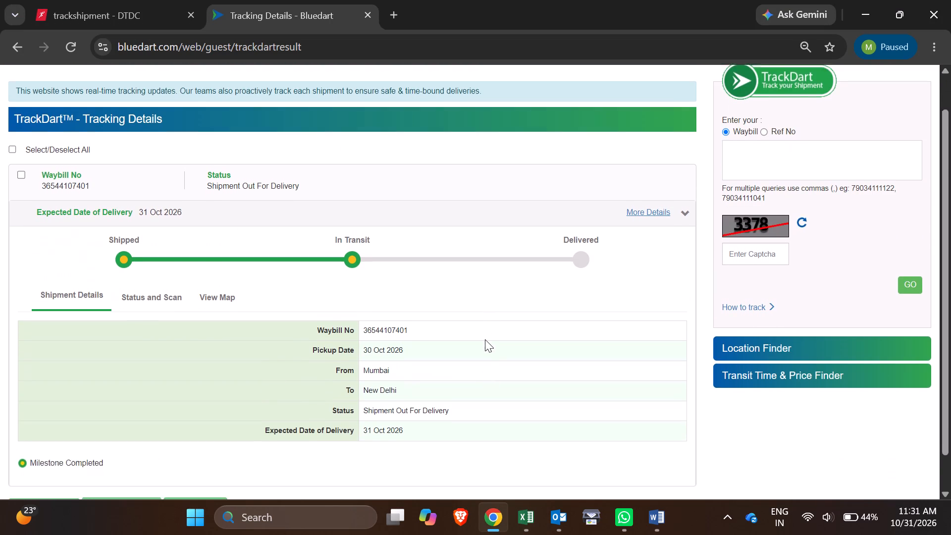
scroll(485, 339, "down", 3)
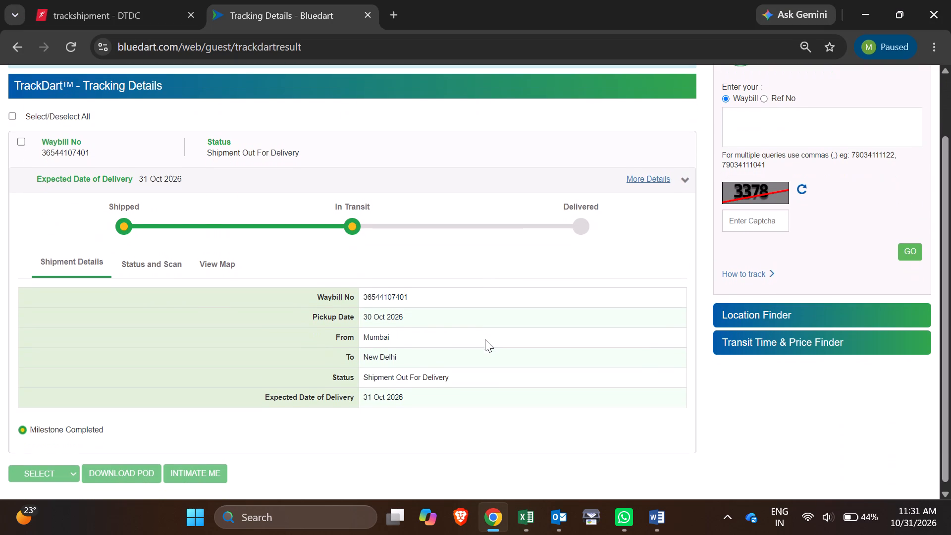
scroll(485, 339, "up", 2)
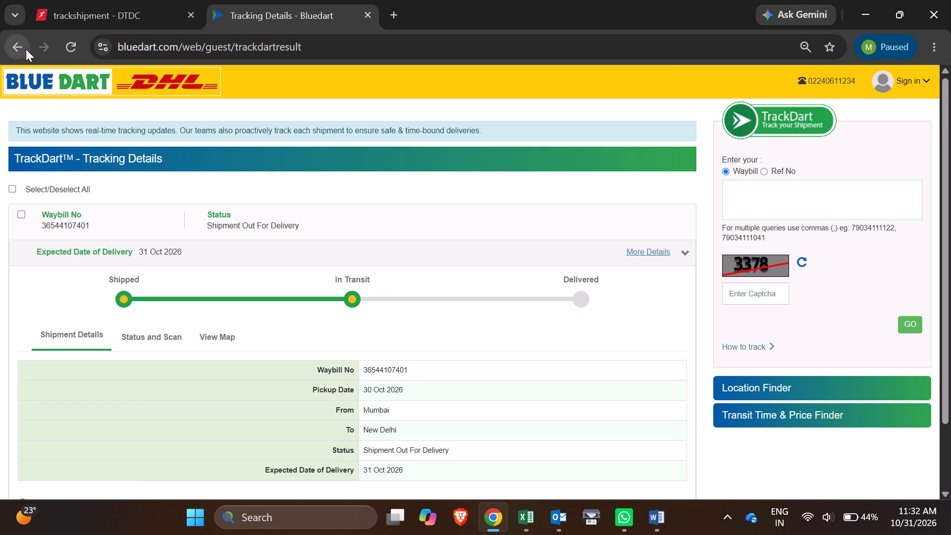
Close the Blue Dart tracking page and save the BANGALORE DISPATCH RECORD workbook in Excel again.
left_click(374, 13)
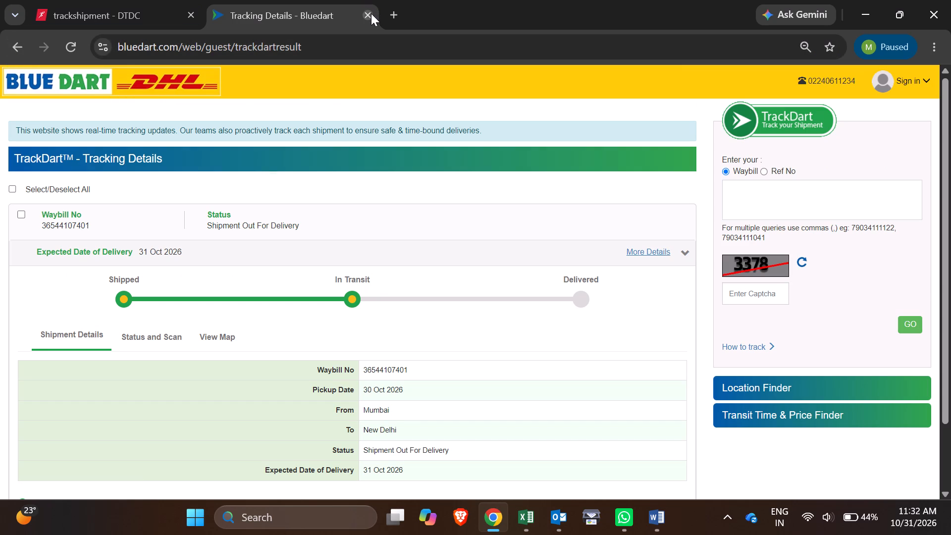
left_click(371, 13)
key("alt+Tab")
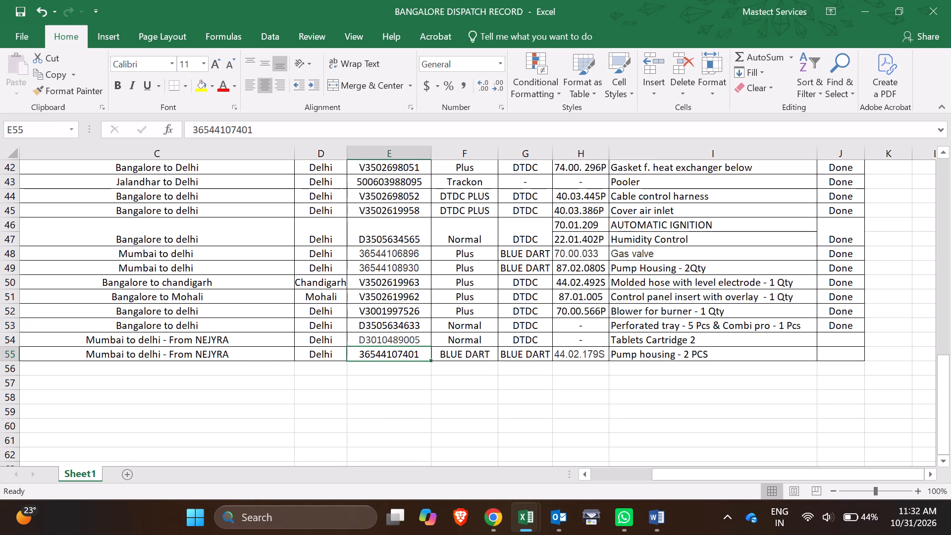
key("ctrl+s")
Switch to Chrome and go back from the DTDC shipment details to the order tracking form.
key("alt+Tab")
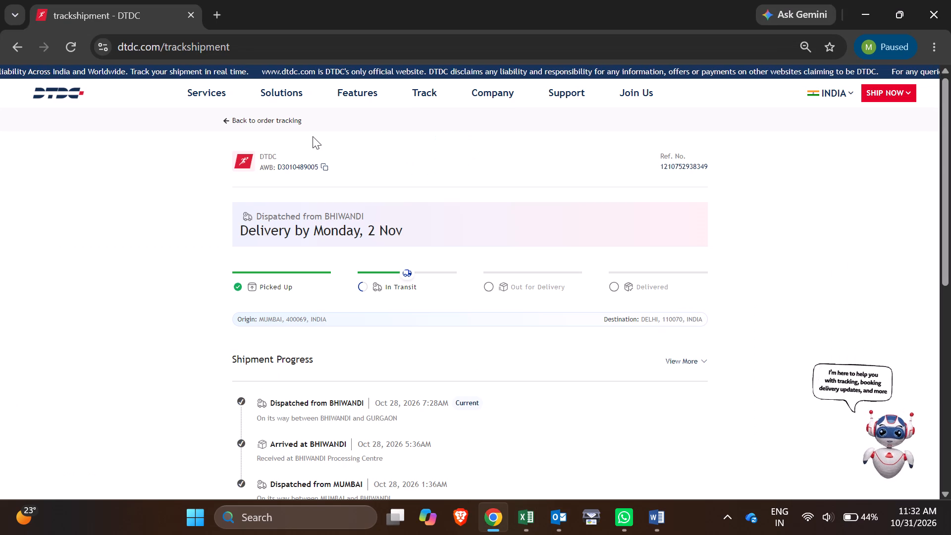
left_click(230, 118)
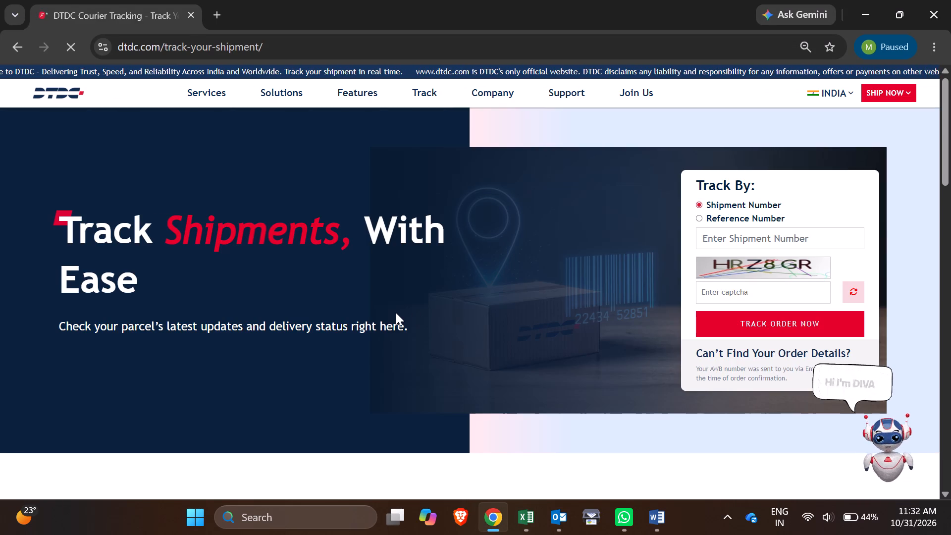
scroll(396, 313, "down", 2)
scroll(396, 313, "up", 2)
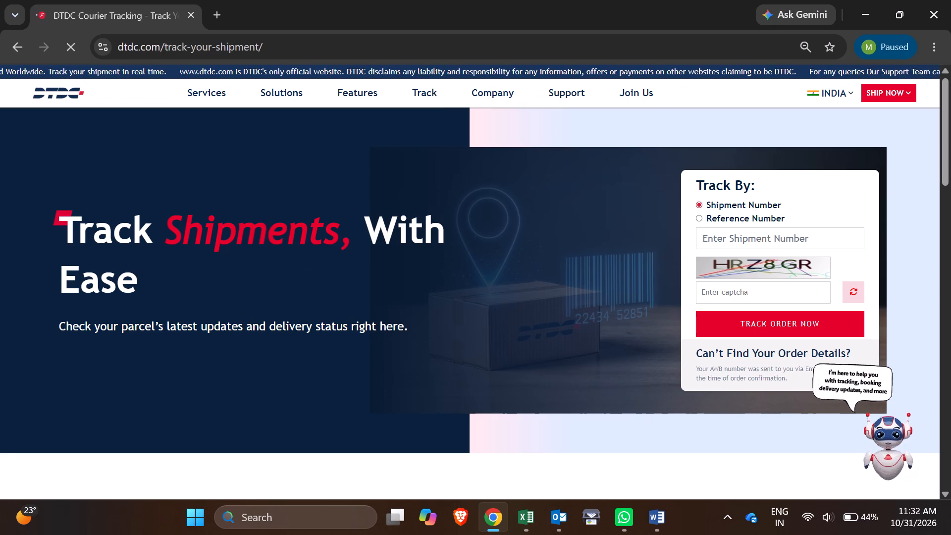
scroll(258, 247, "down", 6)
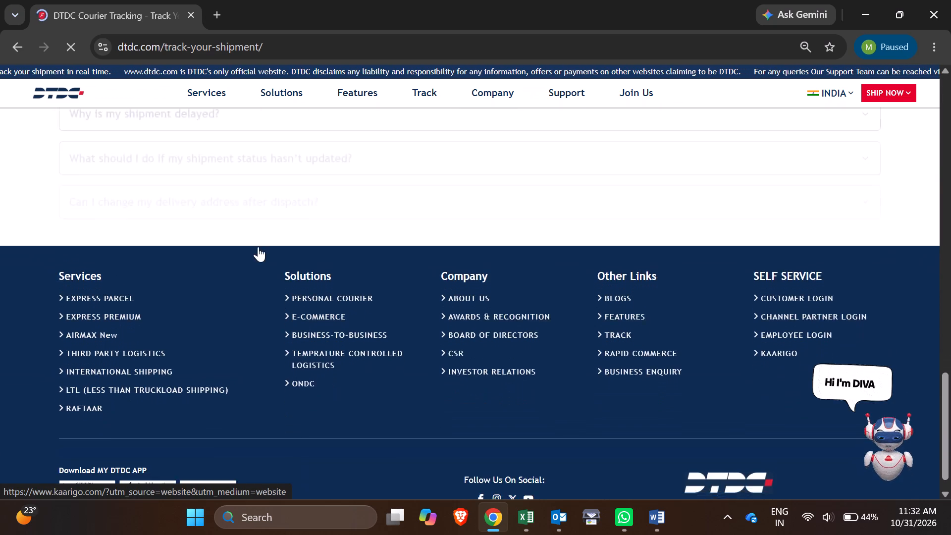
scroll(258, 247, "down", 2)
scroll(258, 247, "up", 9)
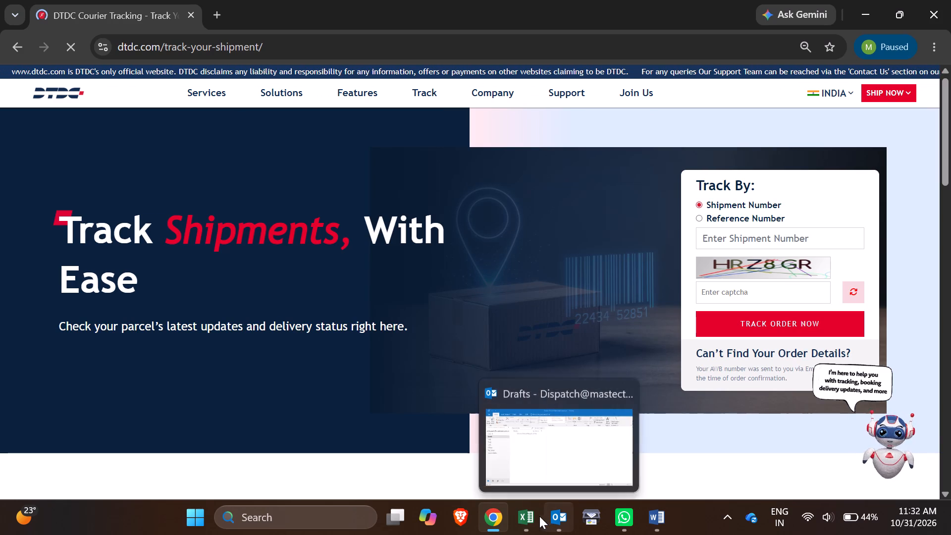
Open the PARTS LIST OCTOBER-2026 - BANGALORE workbook from the PERSONAL DESKTOP folder in File Explorer.
key("super+e")
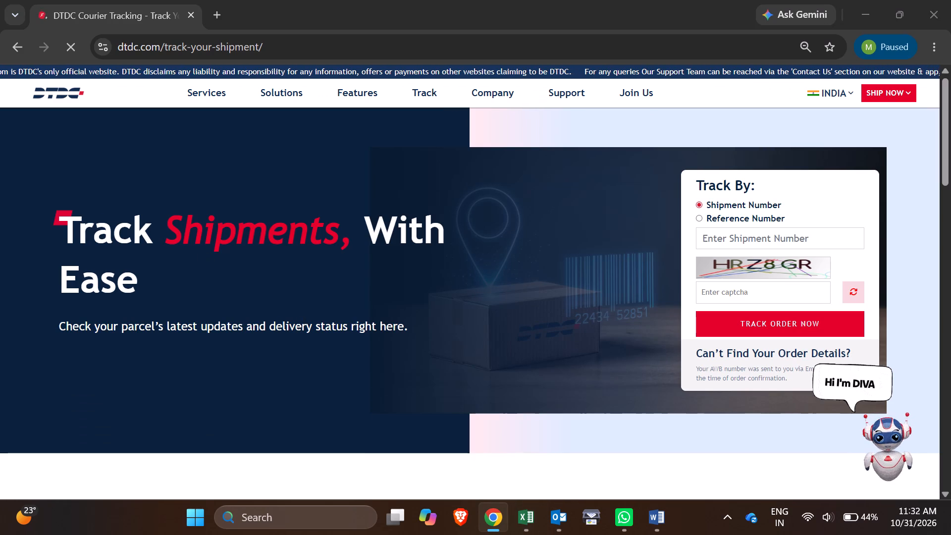
scroll(59, 295, "down", 4)
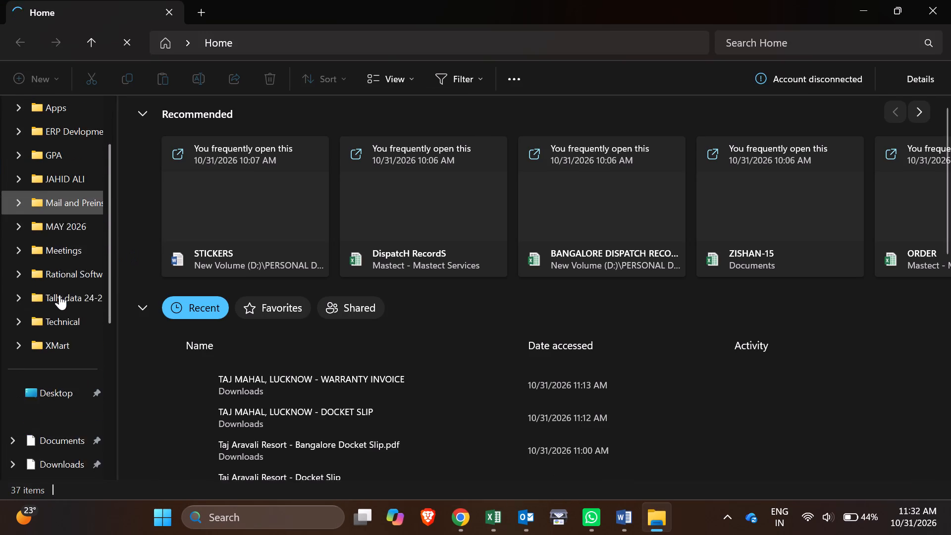
scroll(59, 295, "down", 7)
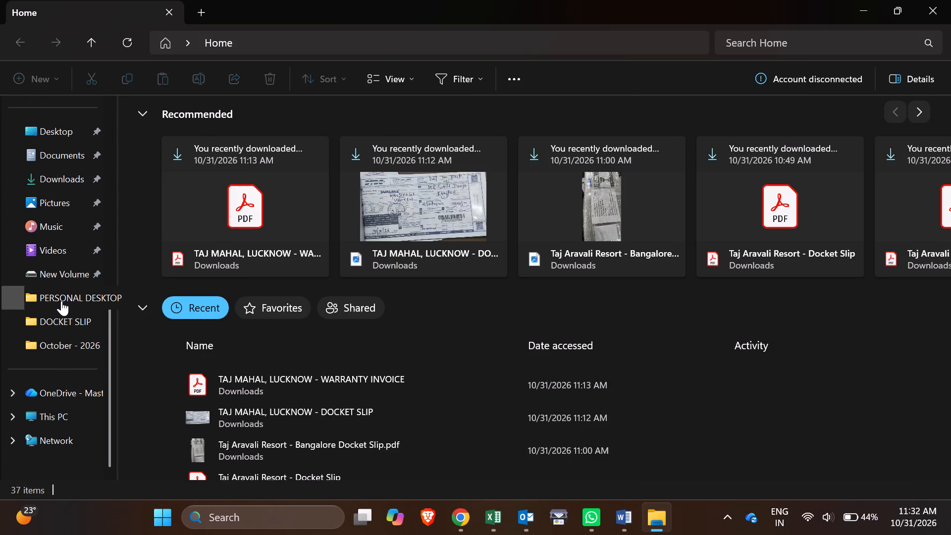
left_click(61, 301)
scroll(222, 353, "down", 1)
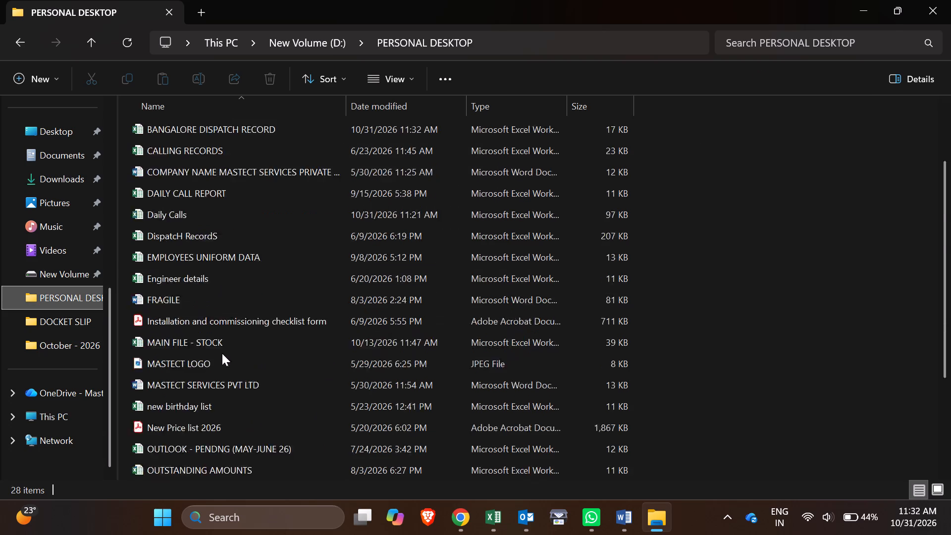
scroll(222, 353, "down", 2)
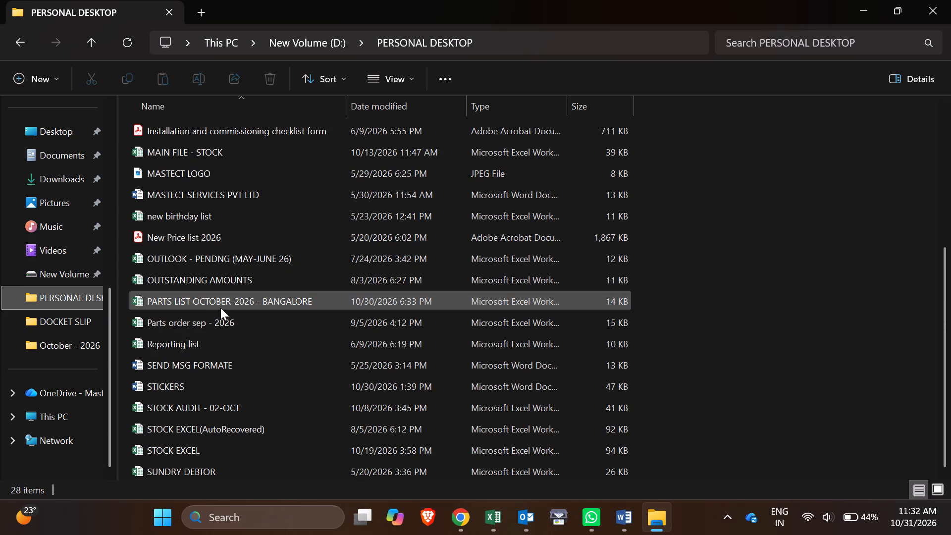
double_click(220, 308)
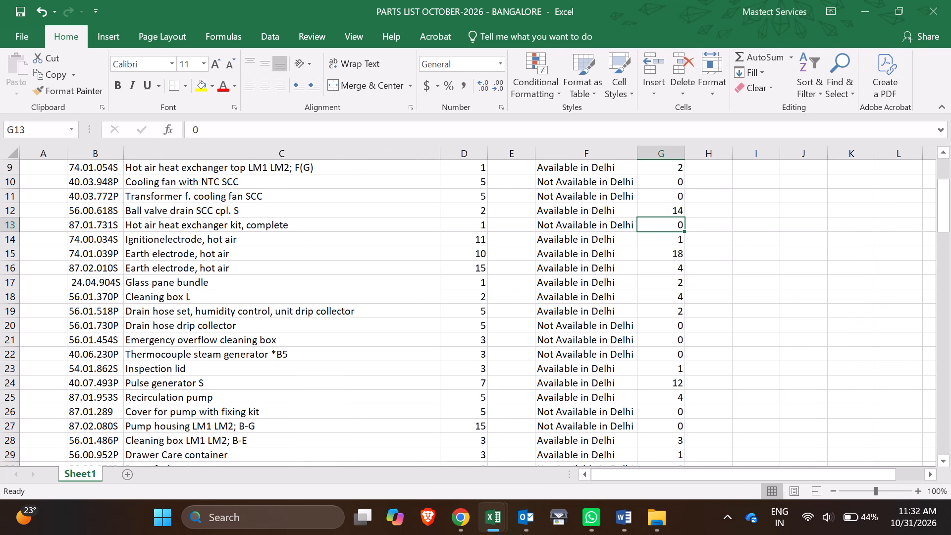
Look through the Bangalore parts list, examining part codes, descriptions, quantities and Delhi availability down to its last entries.
scroll(556, 281, "up", 3)
scroll(556, 281, "down", 5)
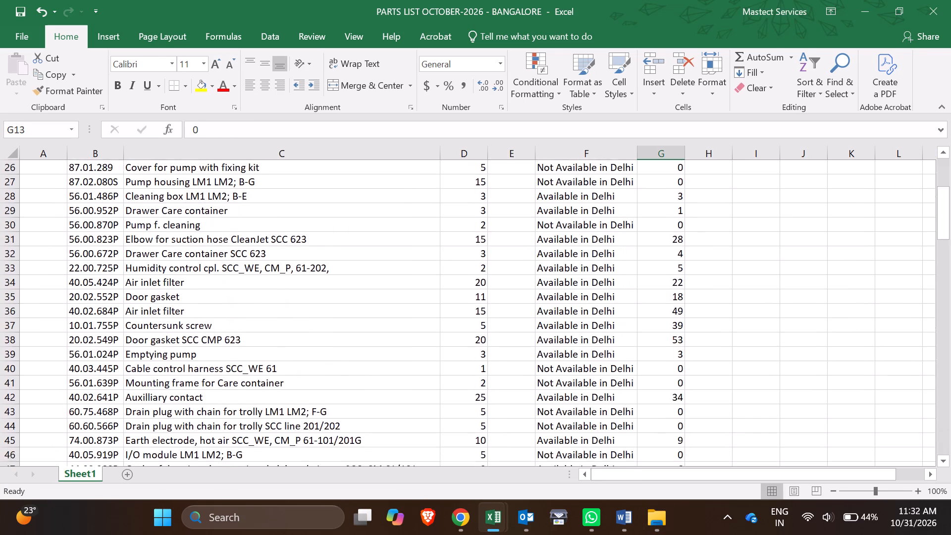
scroll(556, 281, "down", 6)
scroll(556, 281, "up", 1)
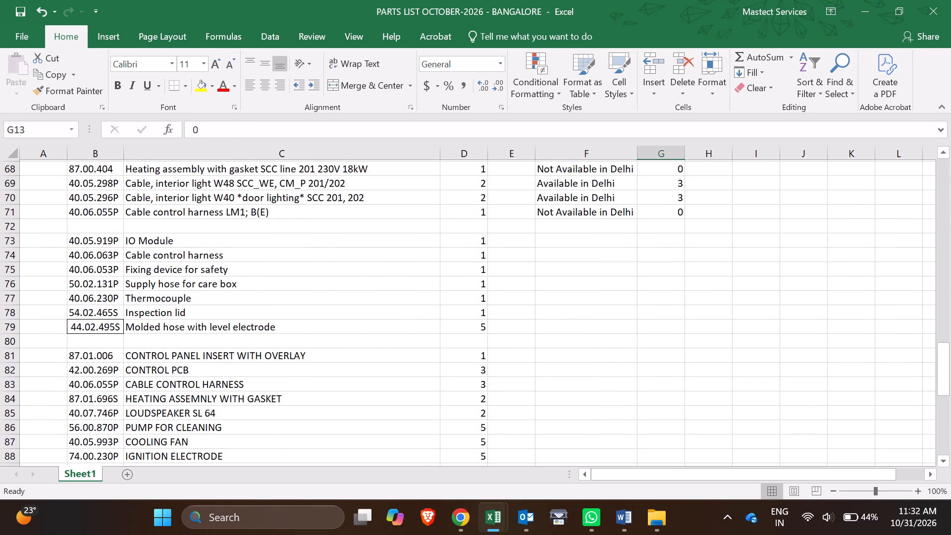
scroll(556, 281, "up", 1)
scroll(556, 281, "down", 1)
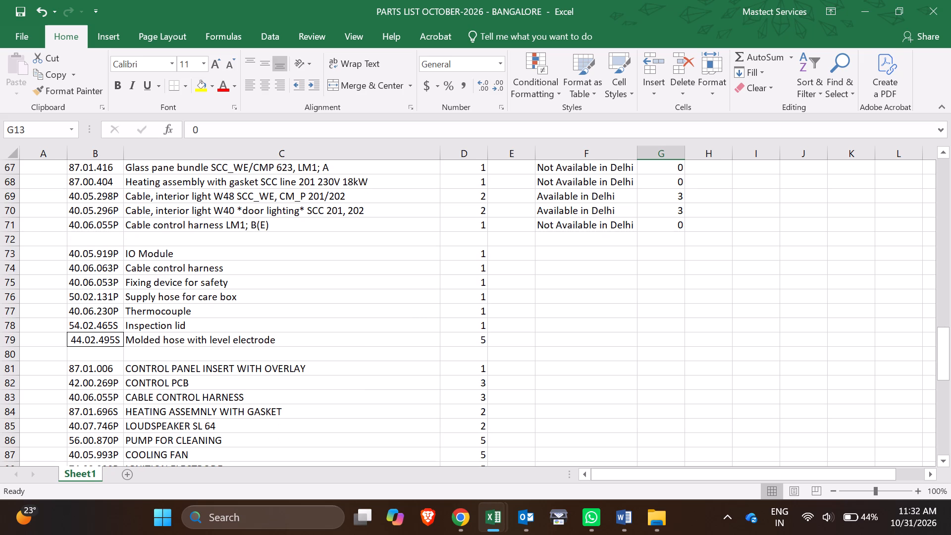
scroll(323, 265, "down", 5)
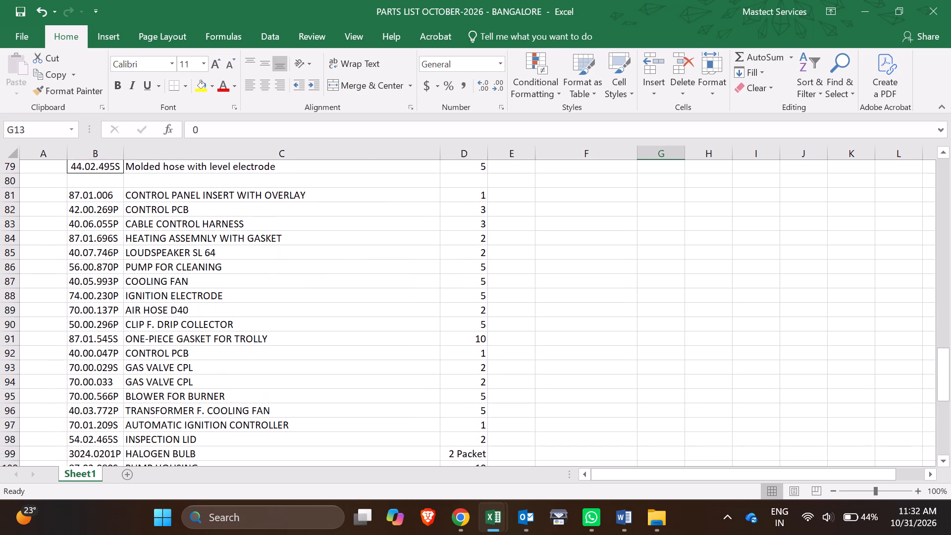
scroll(323, 265, "down", 1)
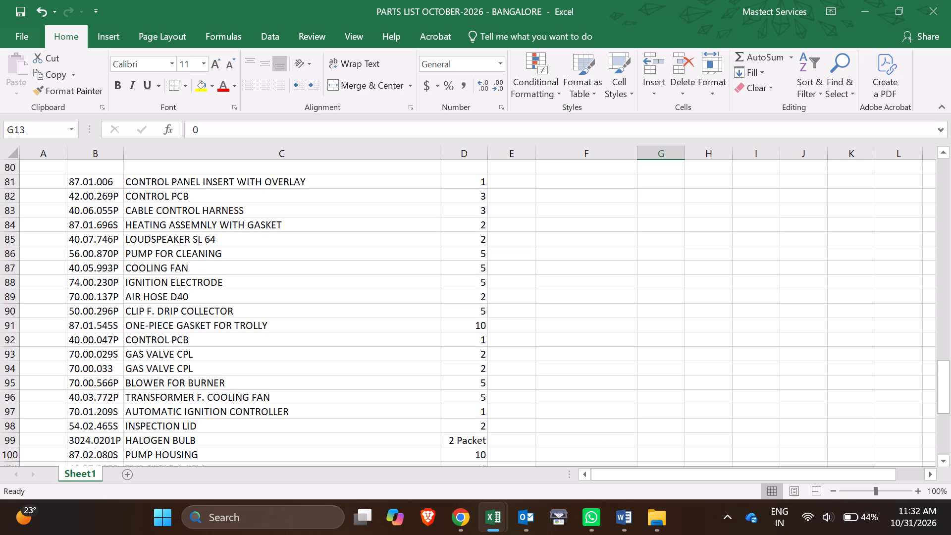
Select the first empty part-code cell, B117, below the last entry in the Bangalore parts list.
scroll(191, 304, "down", 5)
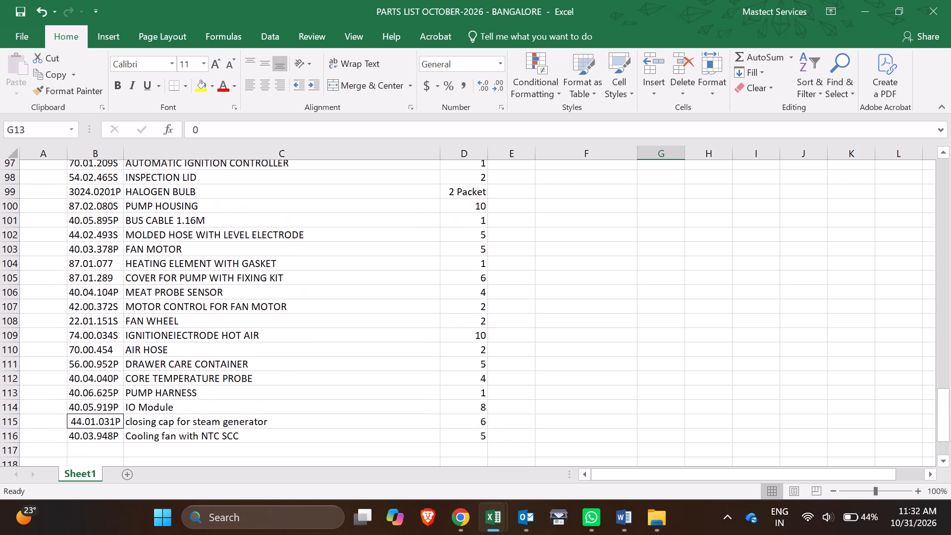
scroll(191, 304, "down", 2)
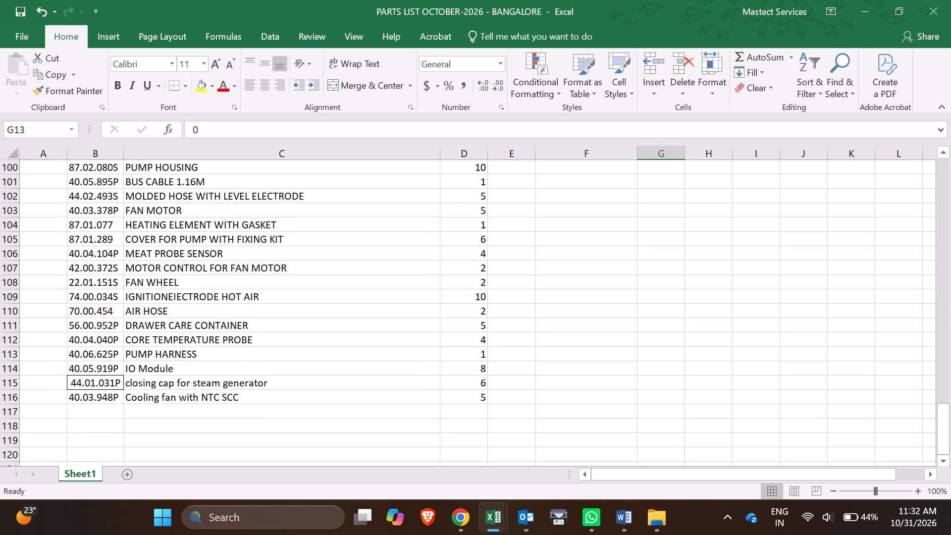
left_click(114, 414)
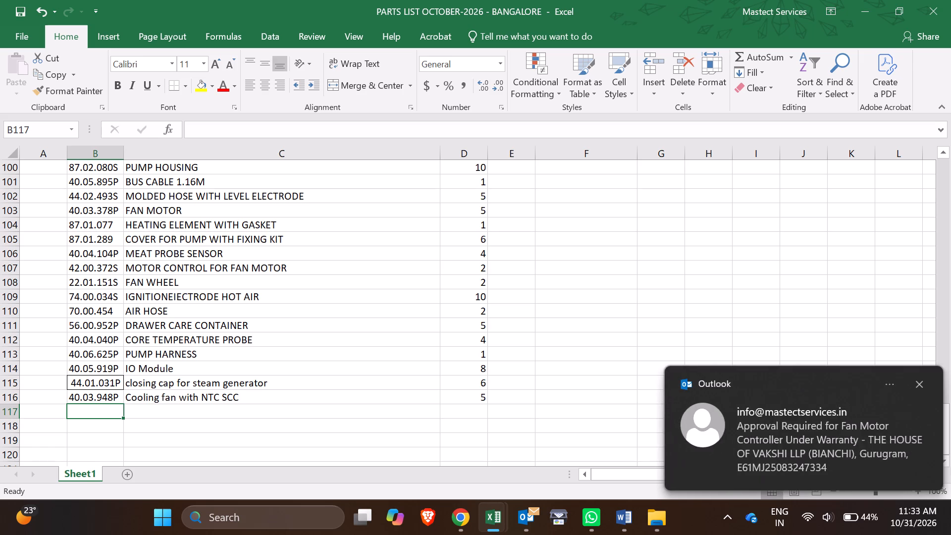
Switch to the BANGALORE DISPATCH RECORD workbook and check its latest dispatch entries against the end of the parts list.
key("alt+Tab")
scroll(181, 384, "right", 3)
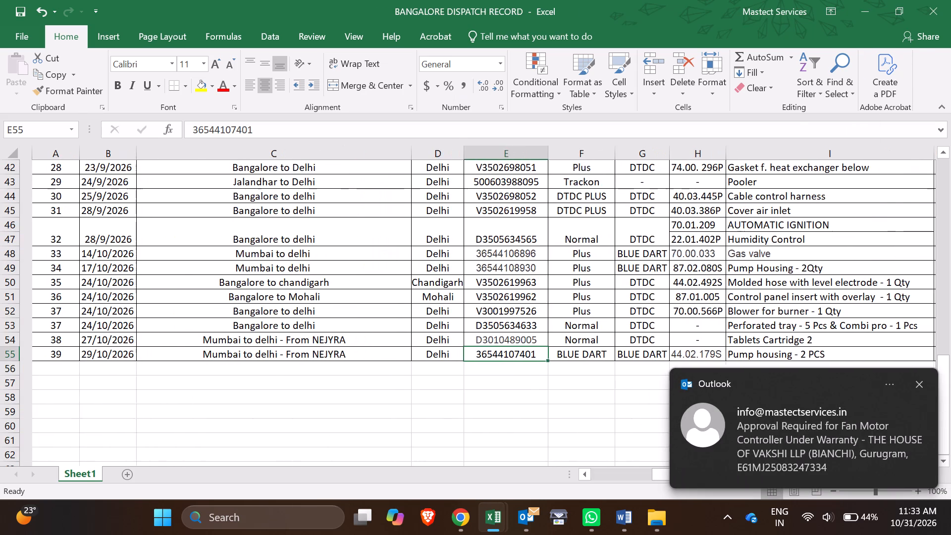
key("alt+Tab")
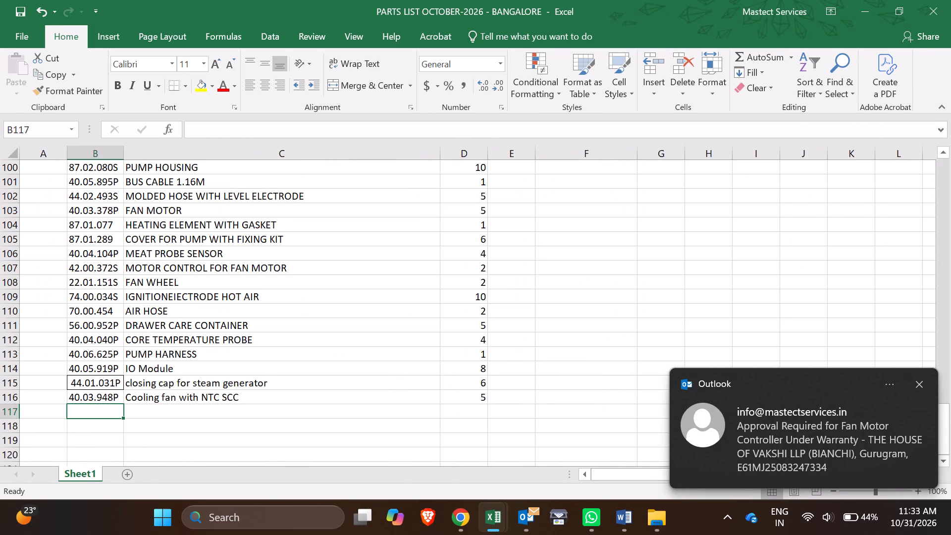
key("alt+Tab")
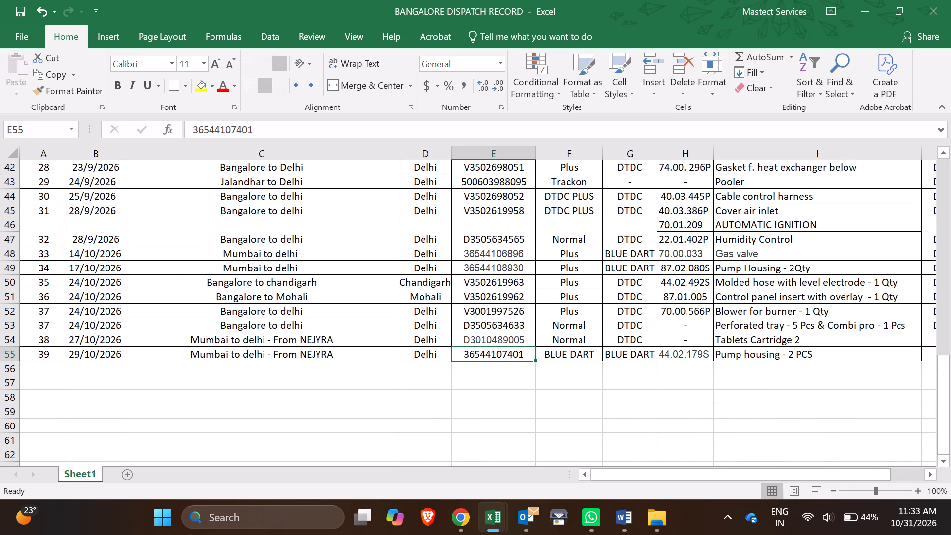
Add part code 40.03.428P in row 117 of the Bangalore parts list, copy the description from the row above, and save.
key("alt+Tab")
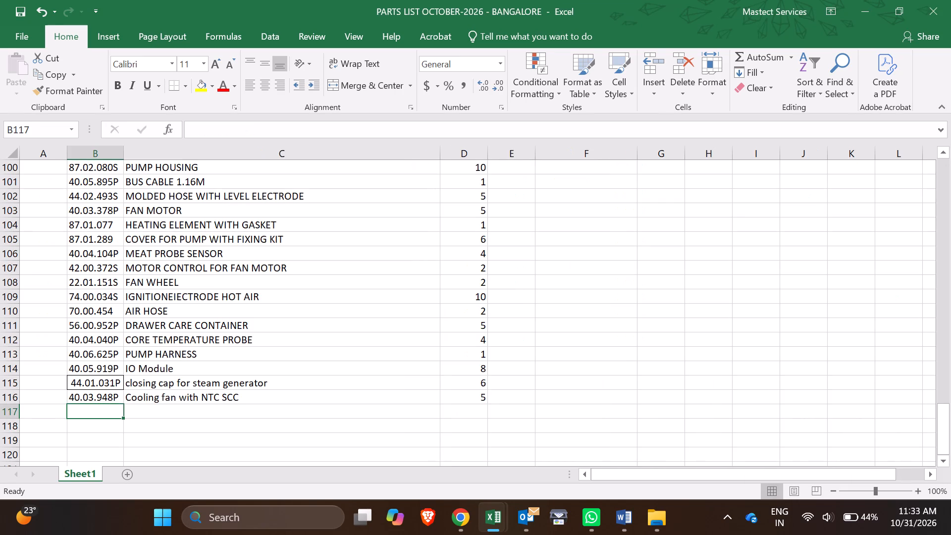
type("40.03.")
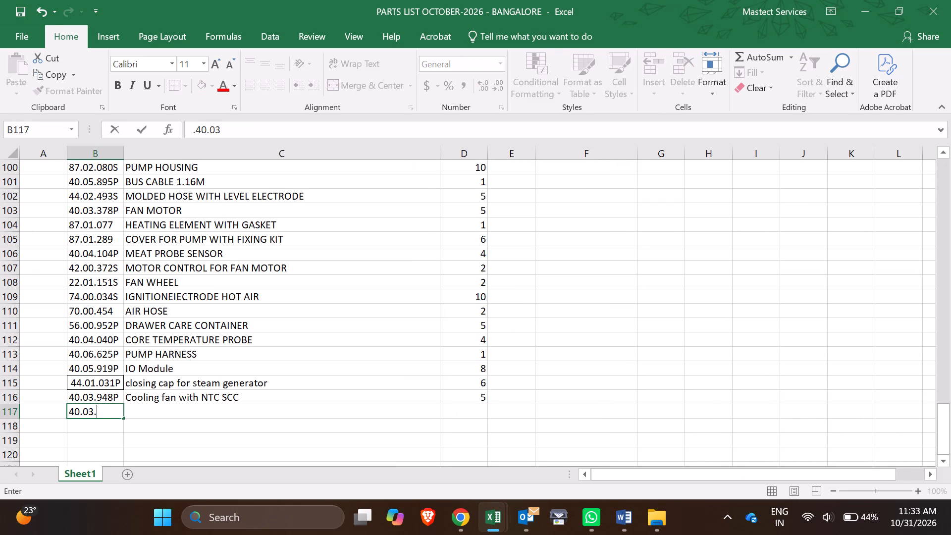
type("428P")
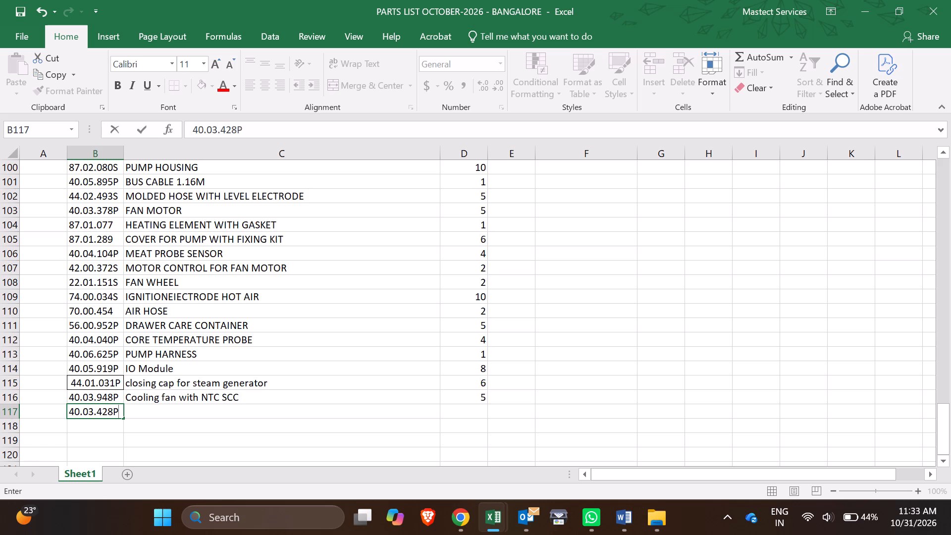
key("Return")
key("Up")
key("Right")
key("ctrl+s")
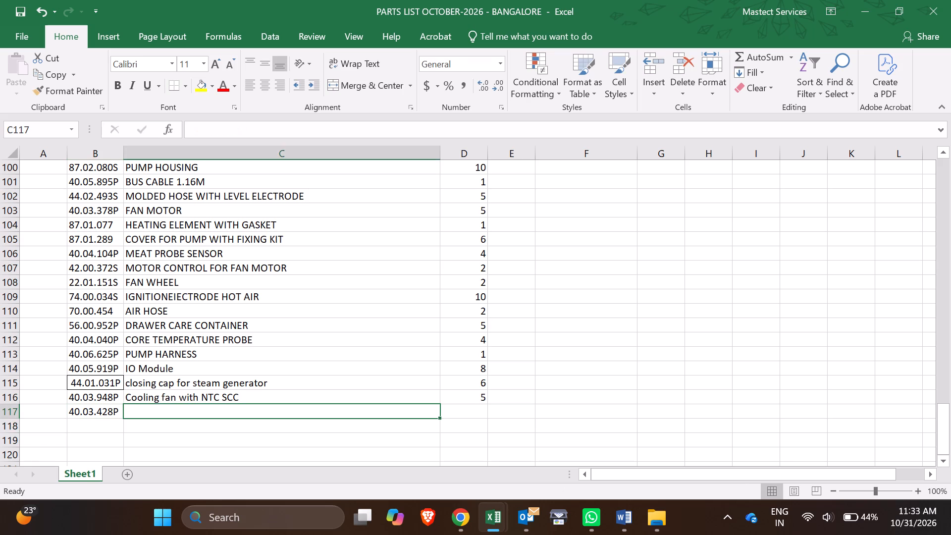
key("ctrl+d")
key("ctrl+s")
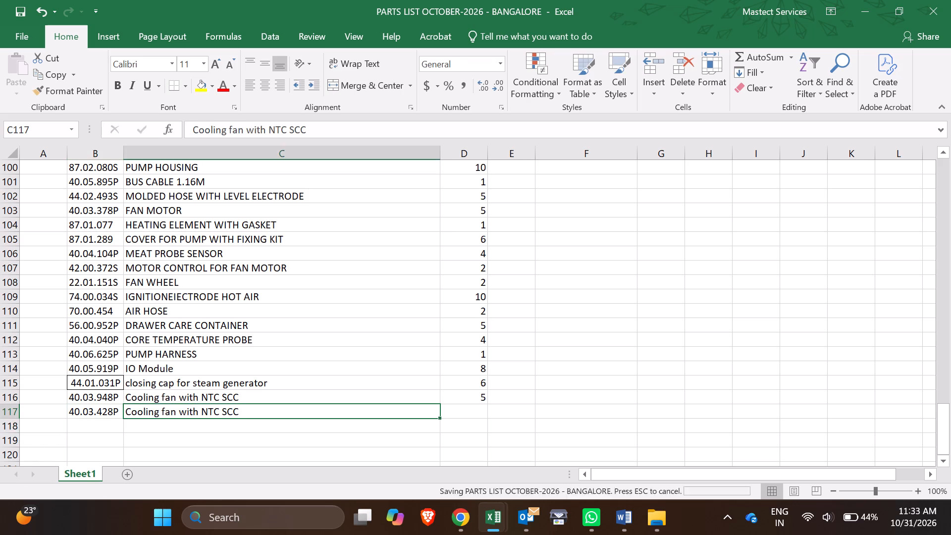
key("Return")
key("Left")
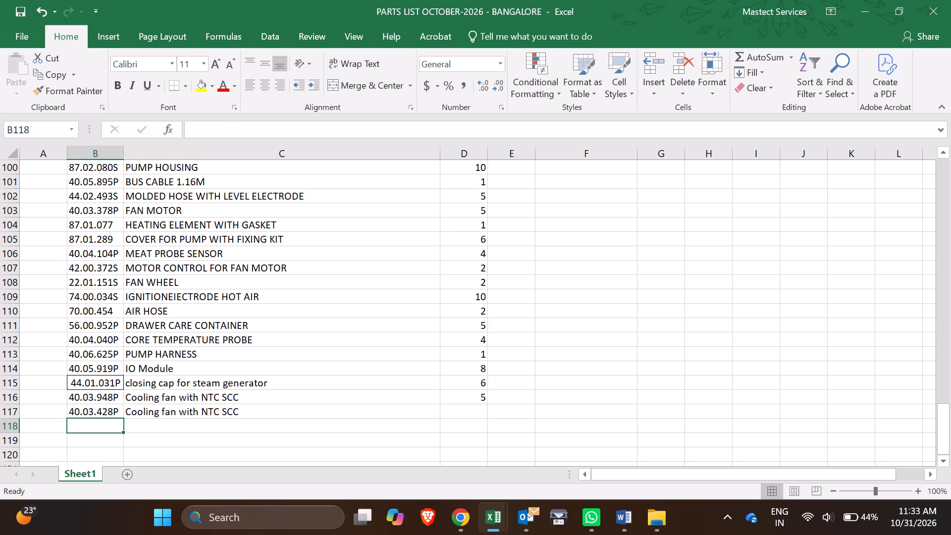
Switch to the ZISHAN-15 stock workbook and search for 425 to find the matching cooling fan part code.
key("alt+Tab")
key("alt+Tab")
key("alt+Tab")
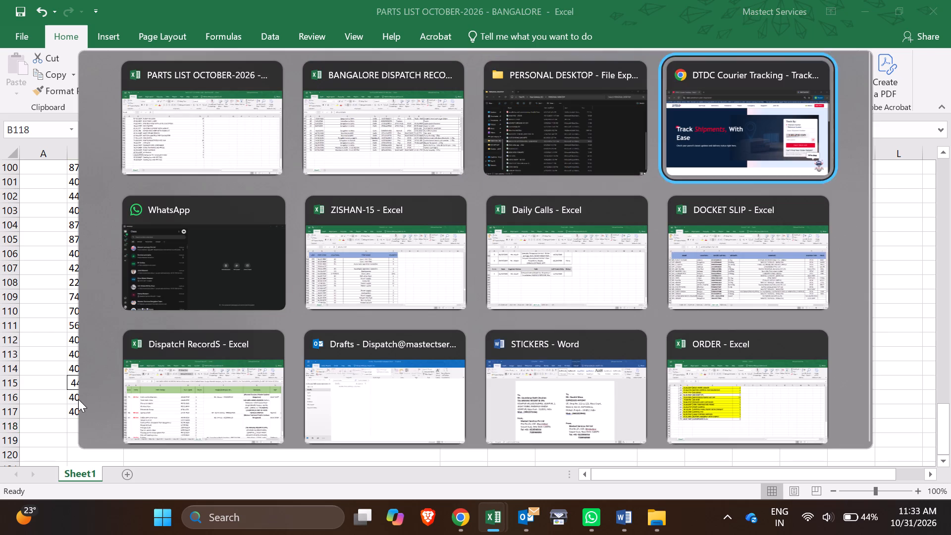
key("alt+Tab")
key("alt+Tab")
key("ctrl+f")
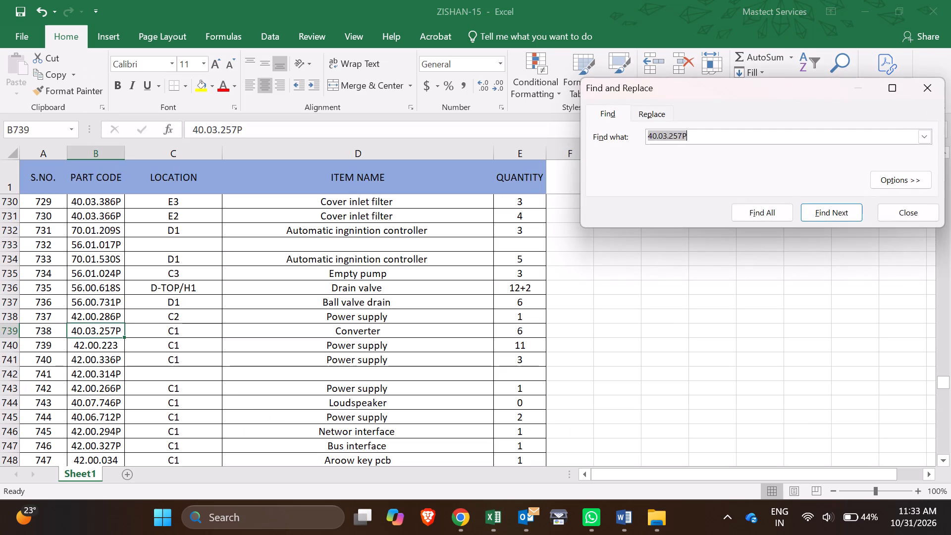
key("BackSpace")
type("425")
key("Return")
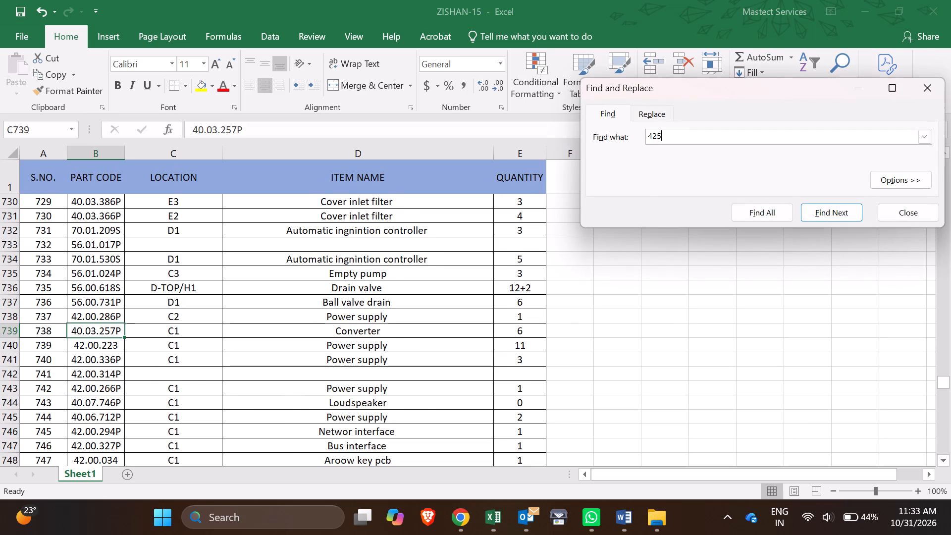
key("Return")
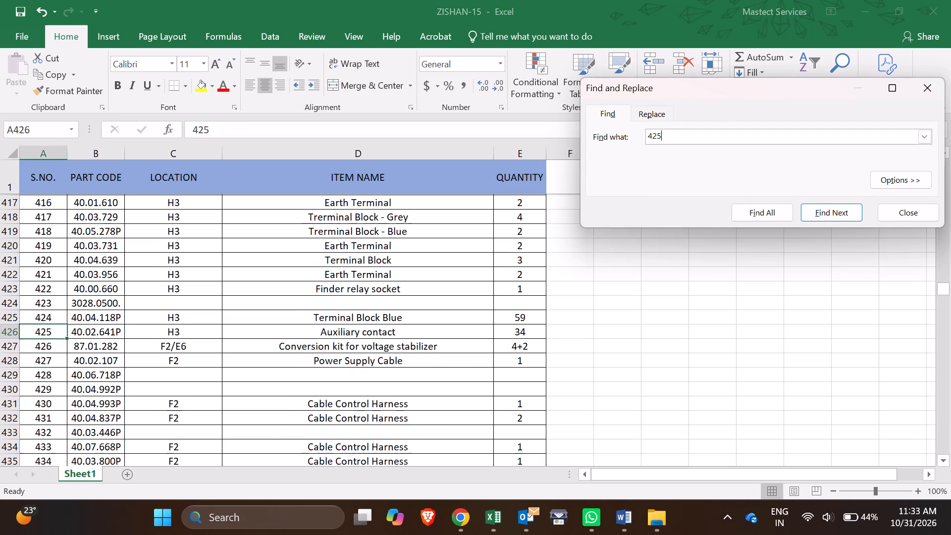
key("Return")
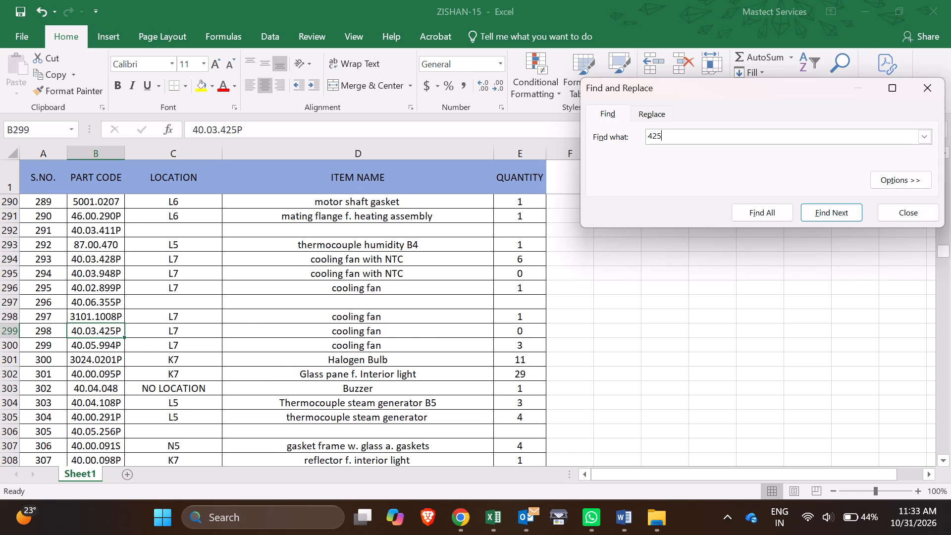
left_click(923, 88)
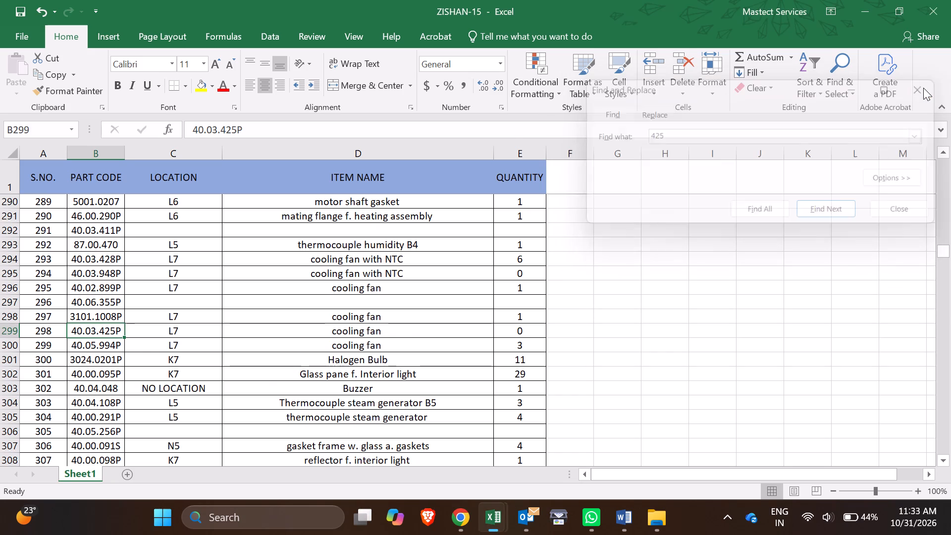
Copy part code 40.03.425P into row 118 of the Bangalore parts list, fill its description from the row above, and save.
key("ctrl+c")
key("alt+Tab")
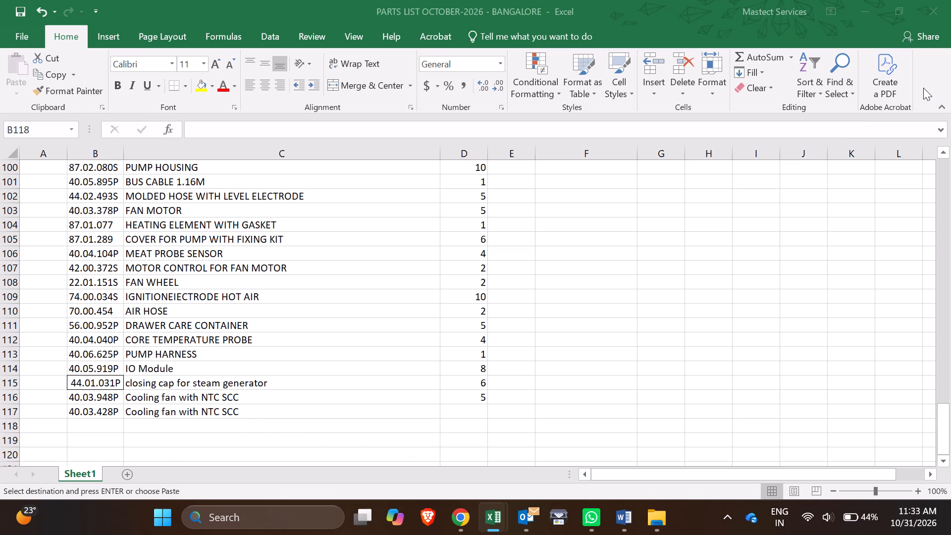
key("ctrl+v")
key("Return")
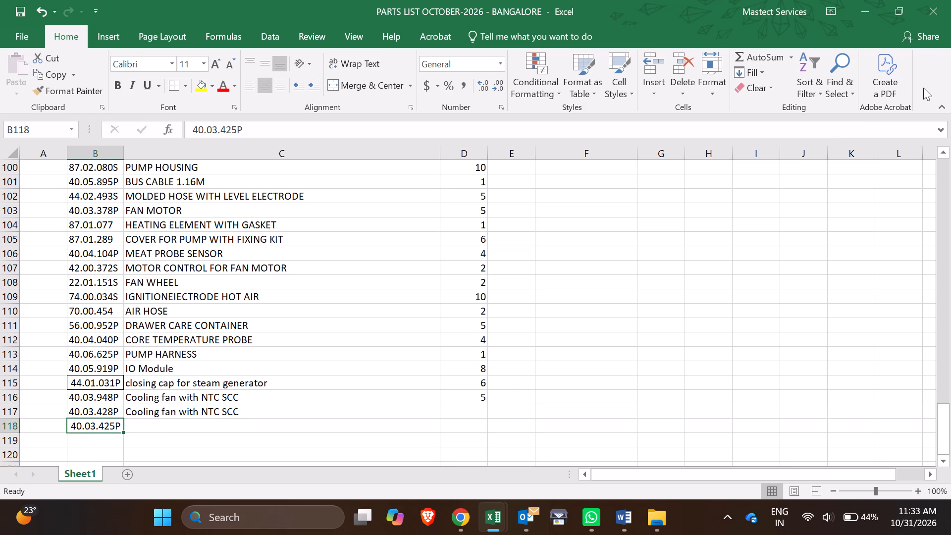
key("Up")
key("Down")
key("Right")
key("ctrl+s")
key("alt+Tab")
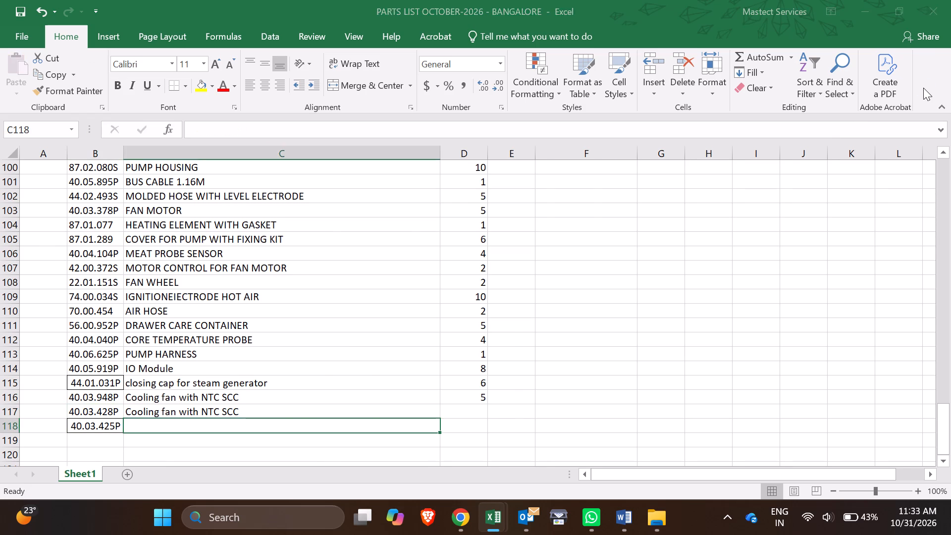
key("alt+Tab")
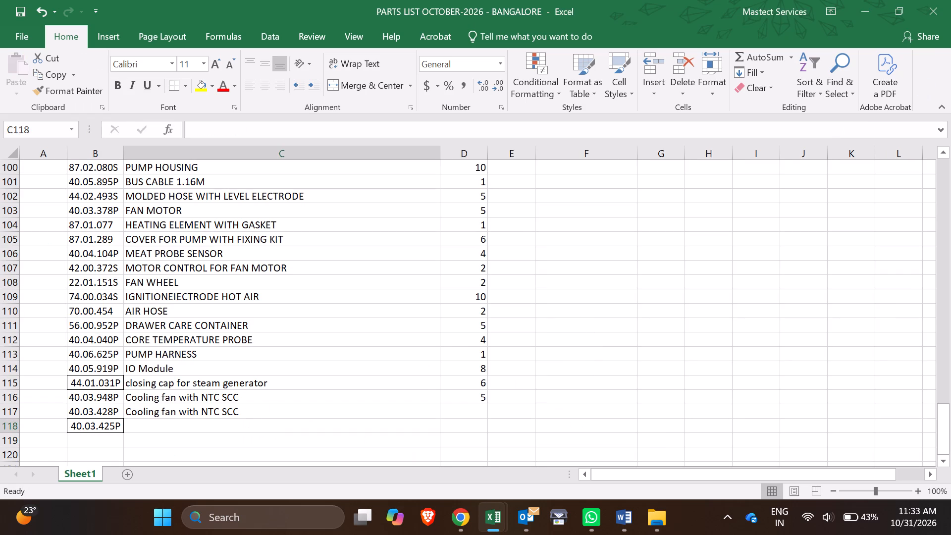
key("ctrl+d")
key("ctrl+s")
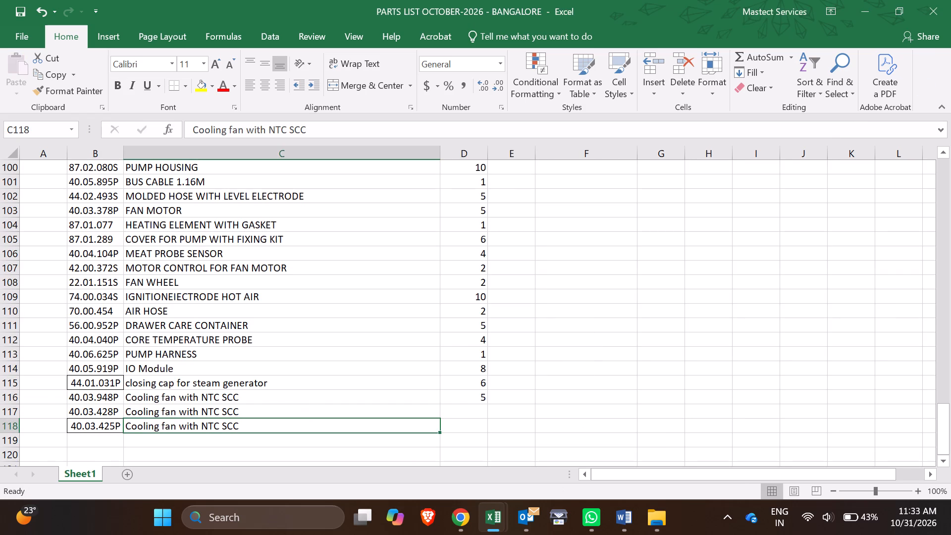
Enter quantity 5 for part codes 40.03.428P and 40.03.425P in rows 117 and 118, and save the parts list.
key("Right")
key("Up")
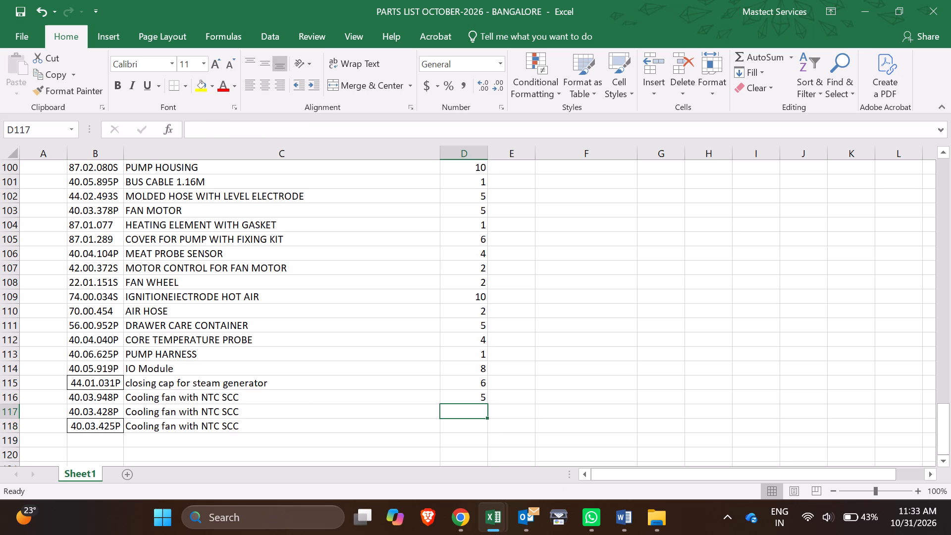
key("5")
key("Return")
key("5")
key("Return")
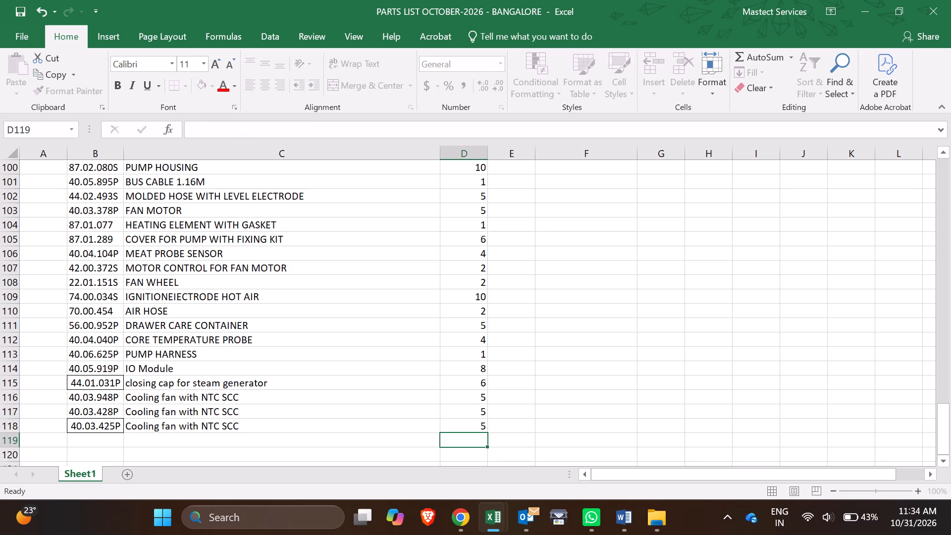
key("ctrl+s")
Switch to the ZISHAN-15 stock workbook and save it.
key("alt+Tab")
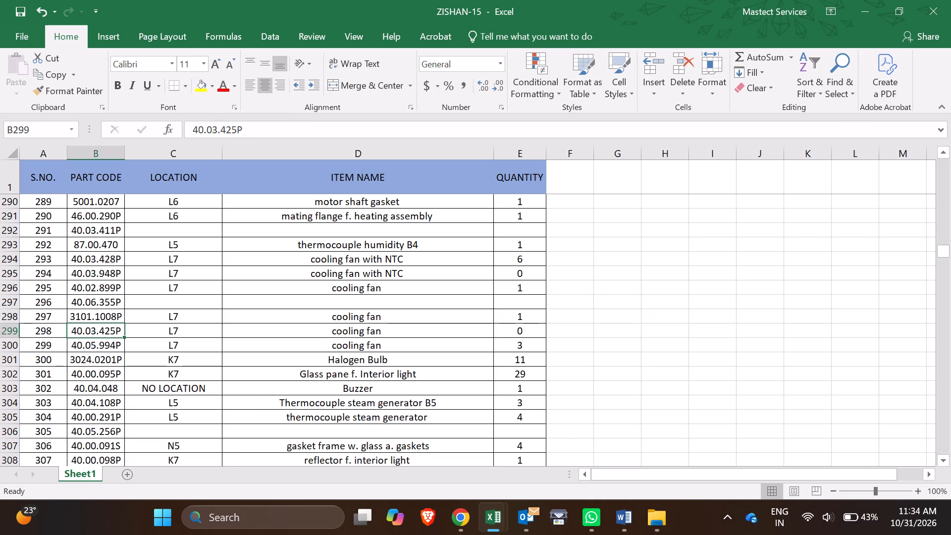
left_click(353, 361)
key("ctrl+s")
Switch to File Explorer and close the PERSONAL DESKTOP window.
key("alt+Tab")
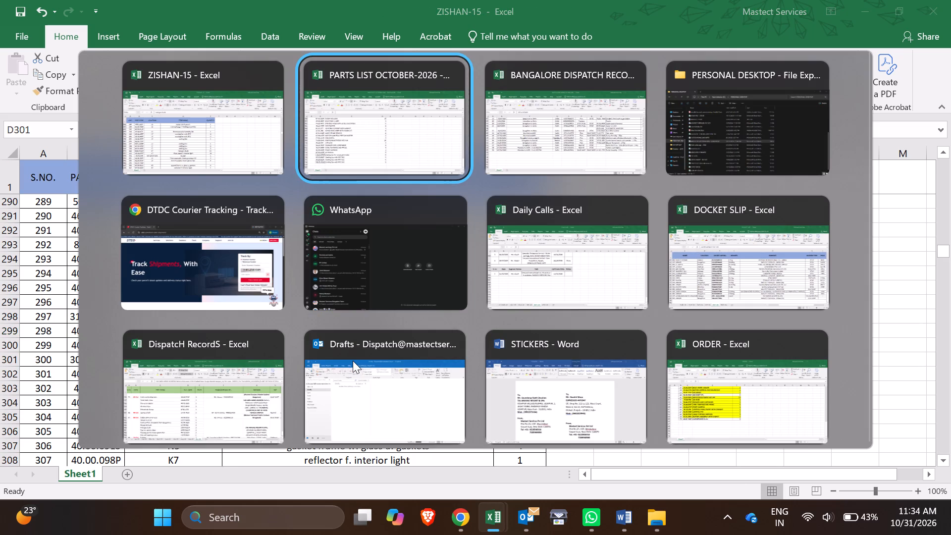
key("alt+Right")
key("alt+Right")
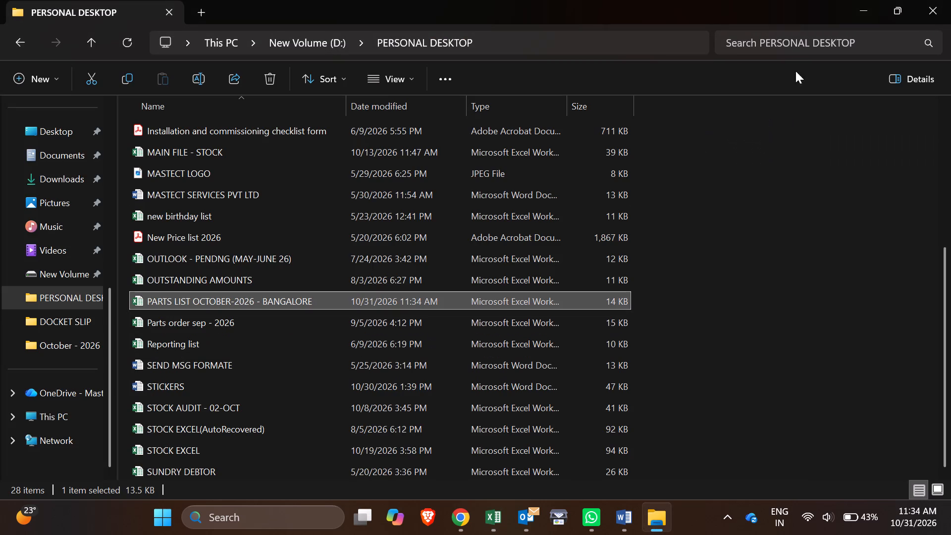
left_click(950, 0)
Return to the Bangalore parts list, review its entries from the newest rows back up to row 2, and save.
key("alt+Tab")
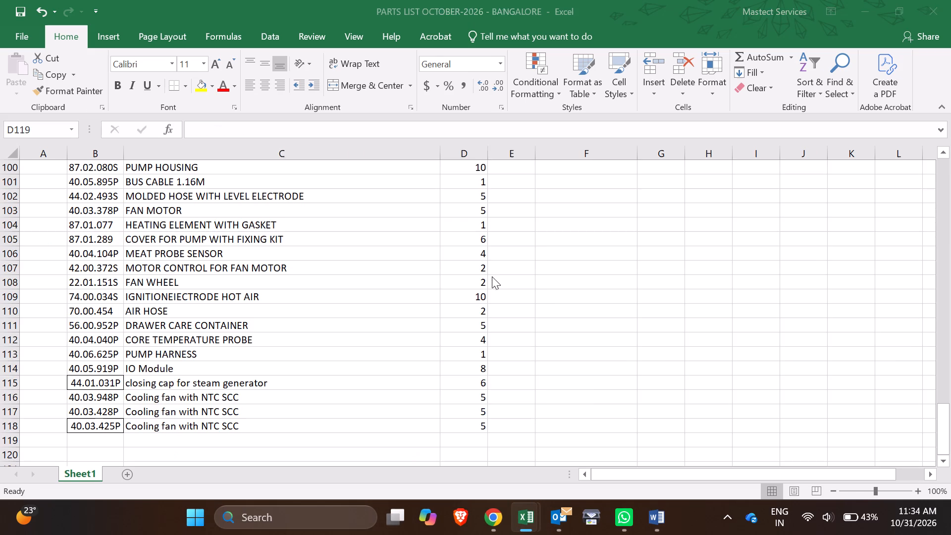
scroll(395, 280, "up", 1)
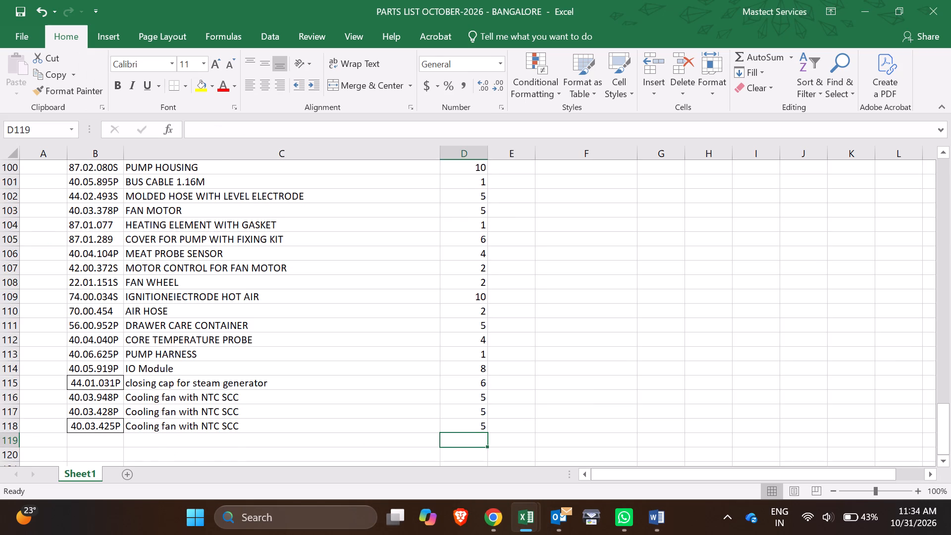
scroll(395, 280, "up", 3)
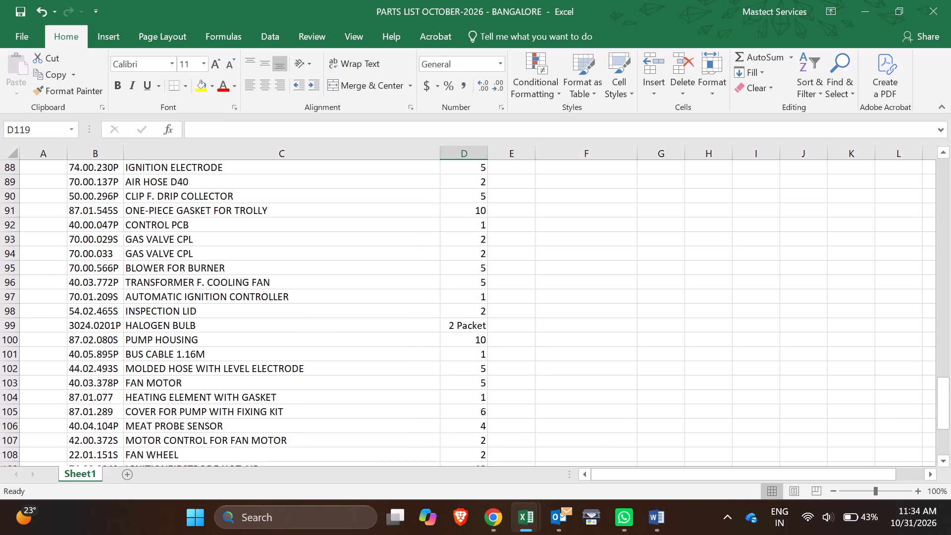
scroll(395, 280, "up", 7)
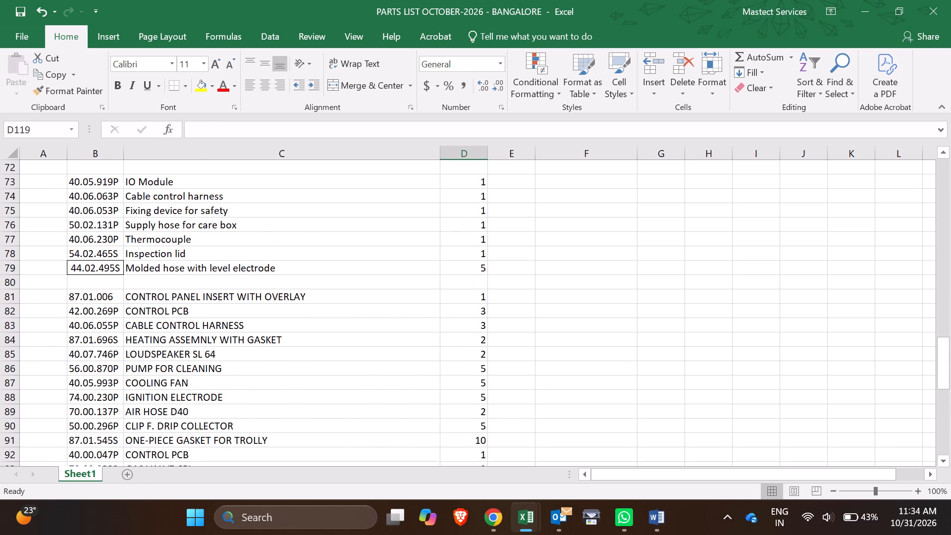
scroll(395, 280, "up", 1)
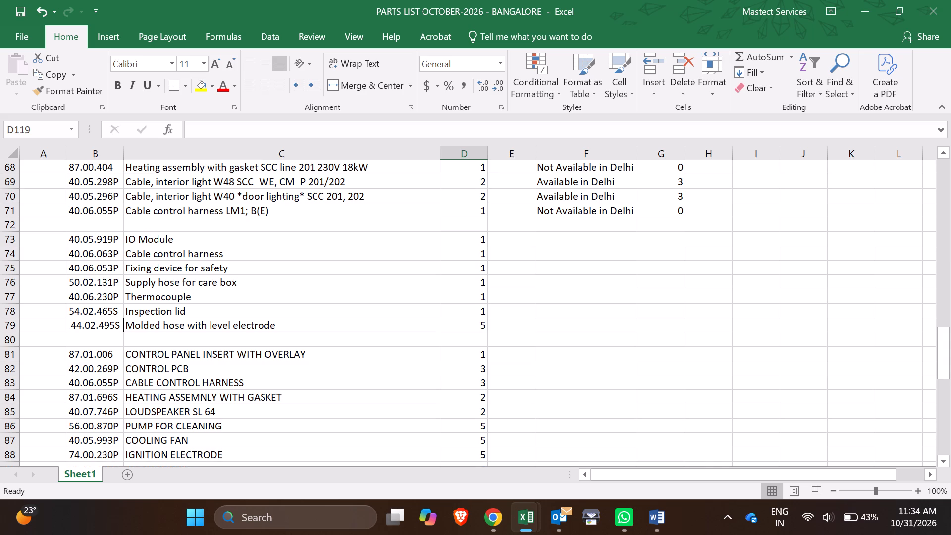
scroll(395, 280, "up", 1)
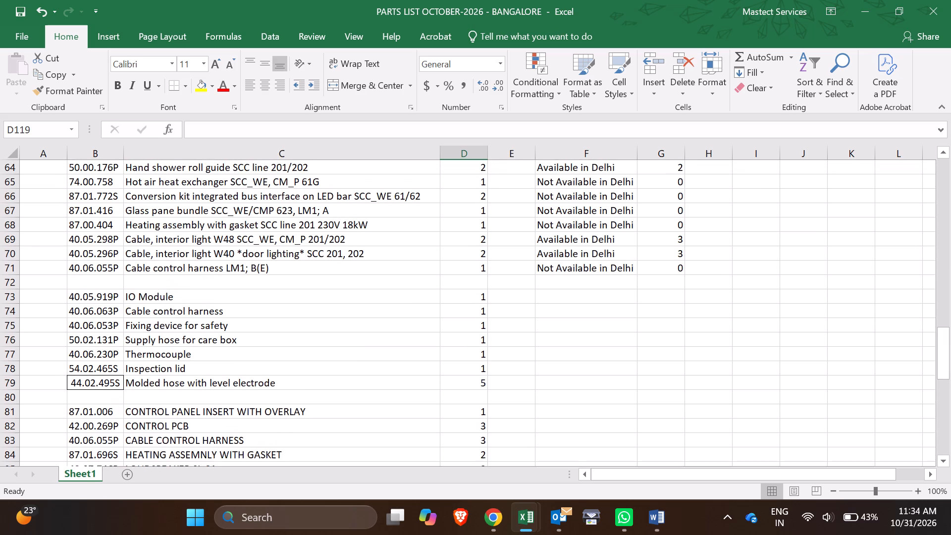
scroll(395, 280, "up", 9)
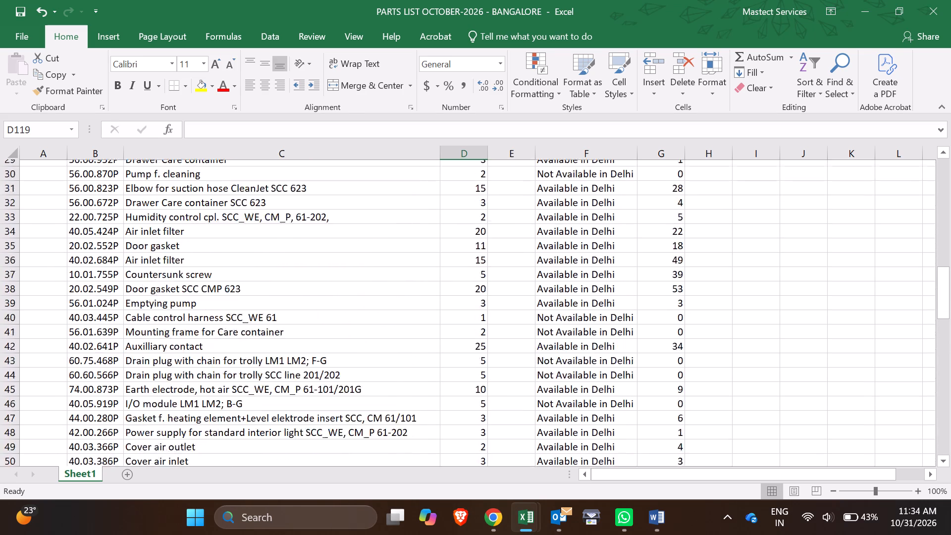
scroll(395, 280, "up", 8)
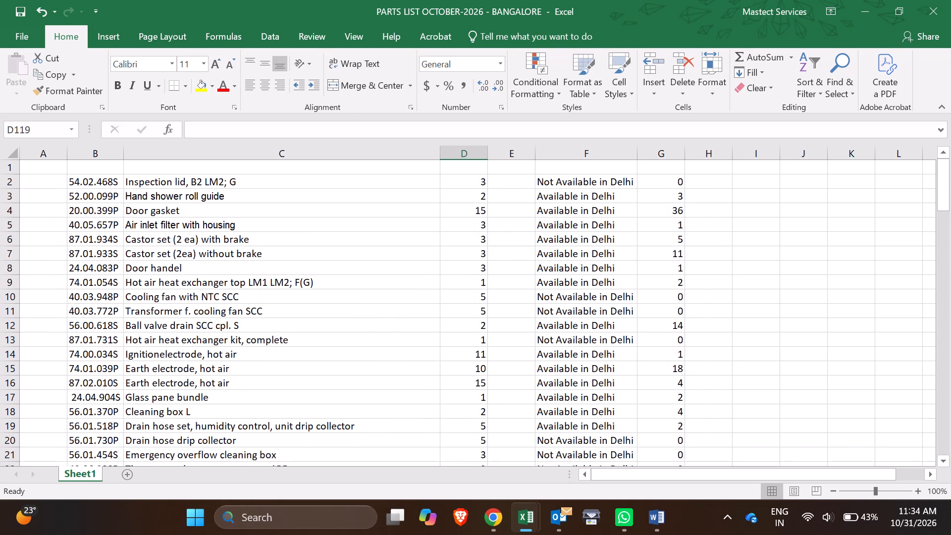
left_click(200, 181)
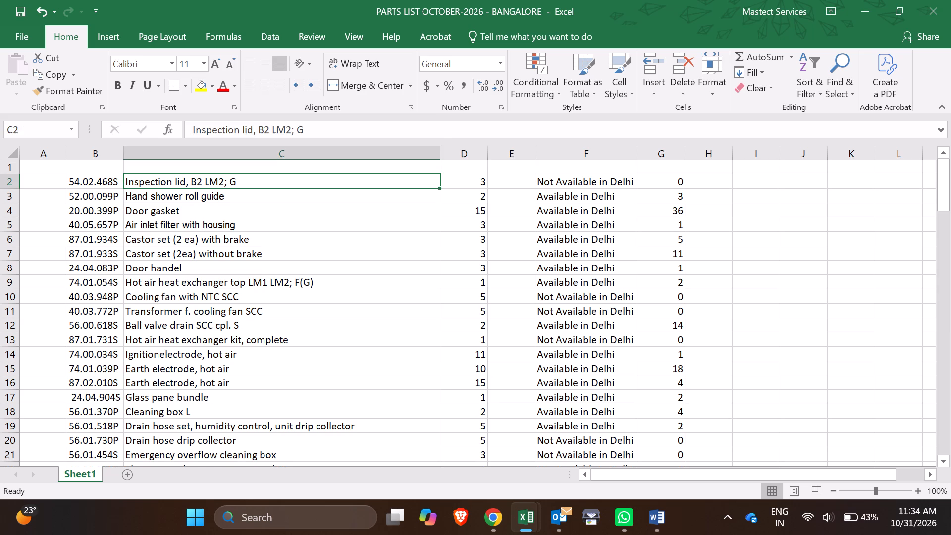
key("ctrl+s")
Examine the whole Bangalore parts list down to its last entries and back to the top, comparing part codes and quantities.
scroll(600, 324, "down", 4)
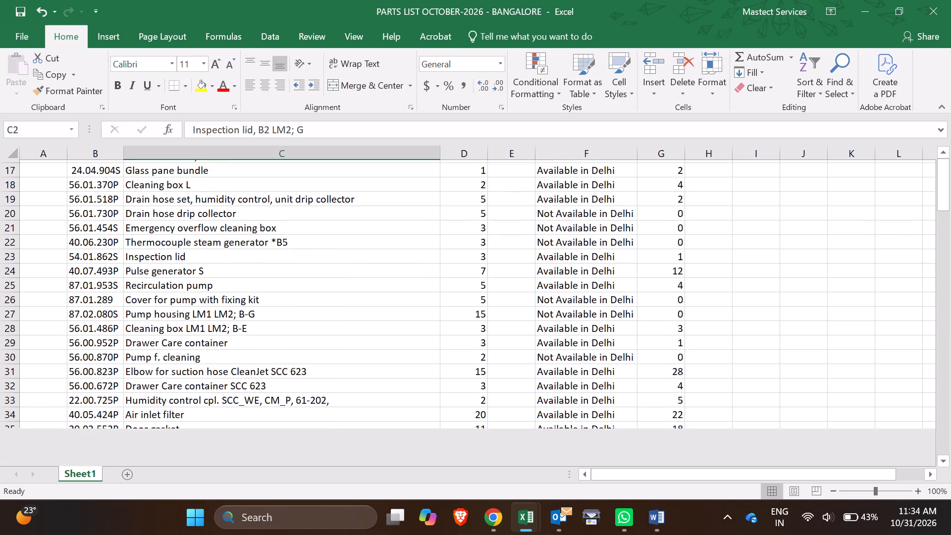
scroll(600, 324, "down", 9)
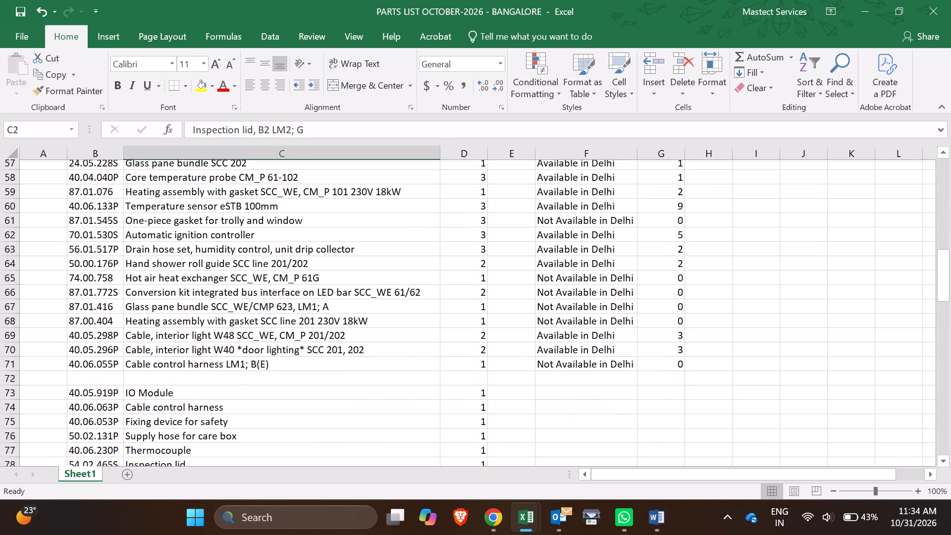
scroll(600, 324, "down", 7)
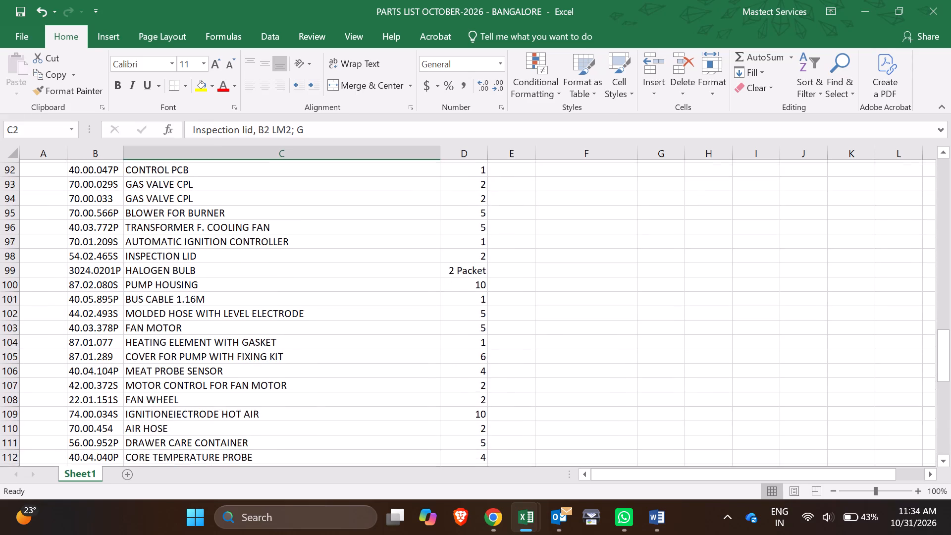
scroll(600, 324, "down", 3)
scroll(600, 324, "up", 2)
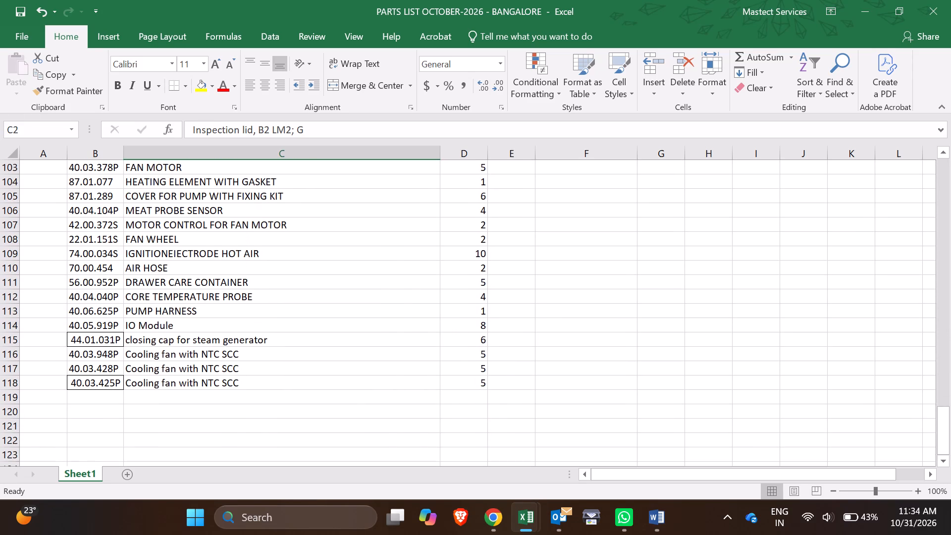
scroll(600, 324, "up", 4)
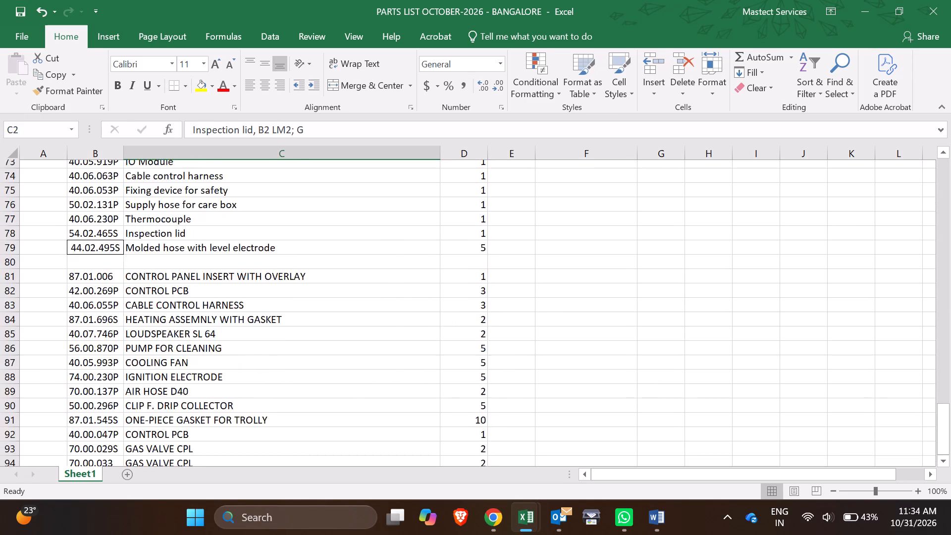
scroll(600, 324, "up", 1)
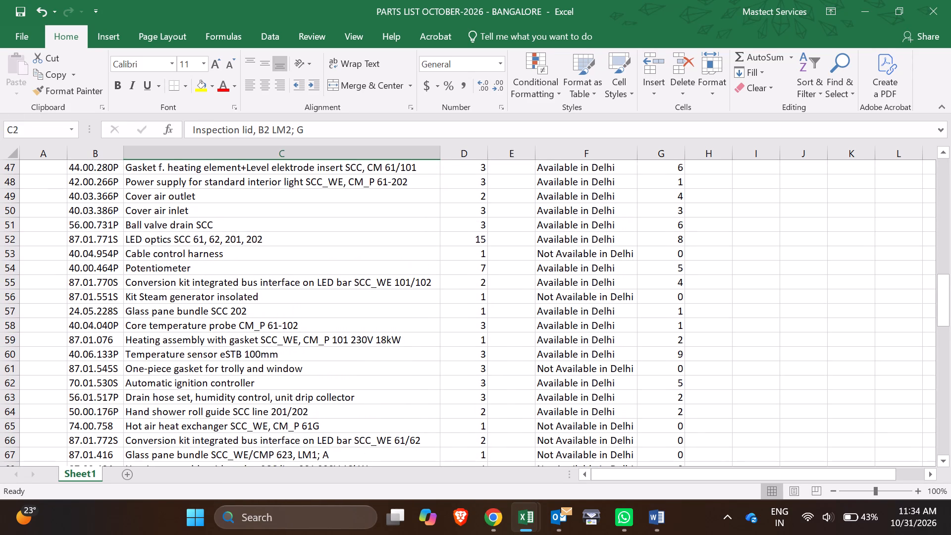
scroll(600, 324, "up", 7)
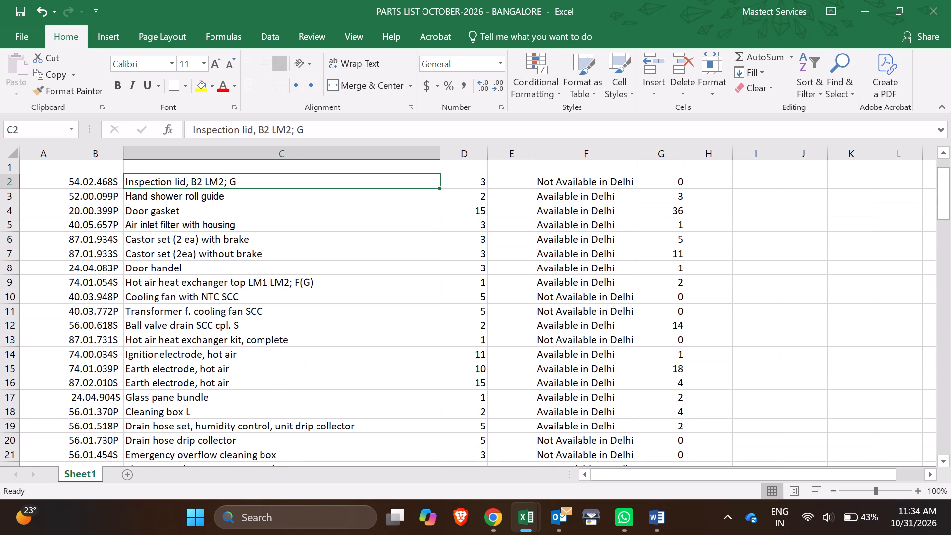
Examine the Delhi availability entries and the rows without availability below row 72 in the parts list, saving the workbook along the way.
left_click(598, 195)
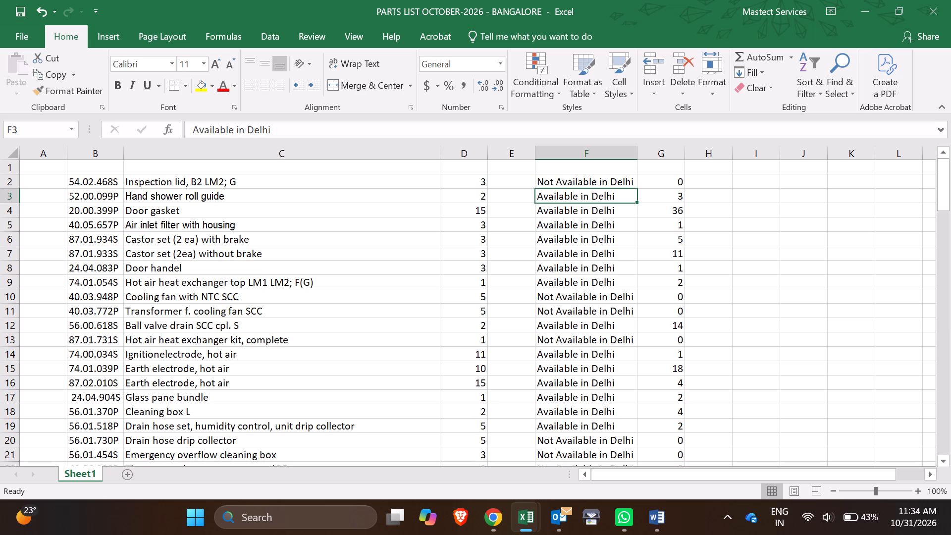
scroll(599, 334, "down", 8)
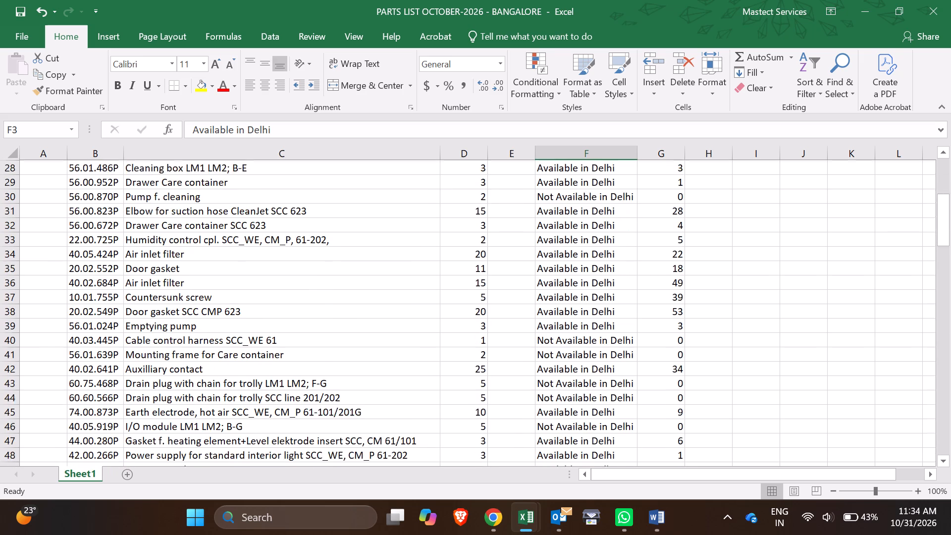
scroll(599, 334, "down", 5)
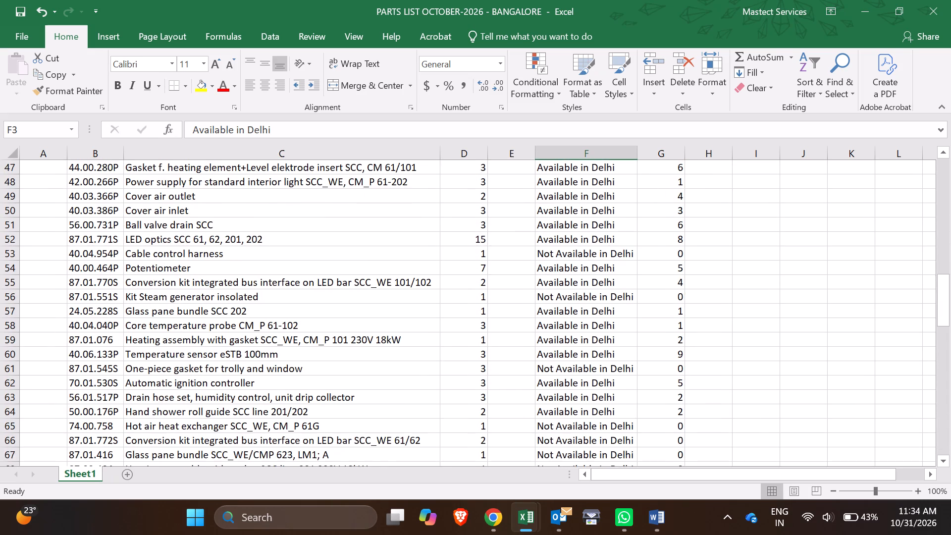
scroll(599, 334, "down", 4)
key("ctrl+s")
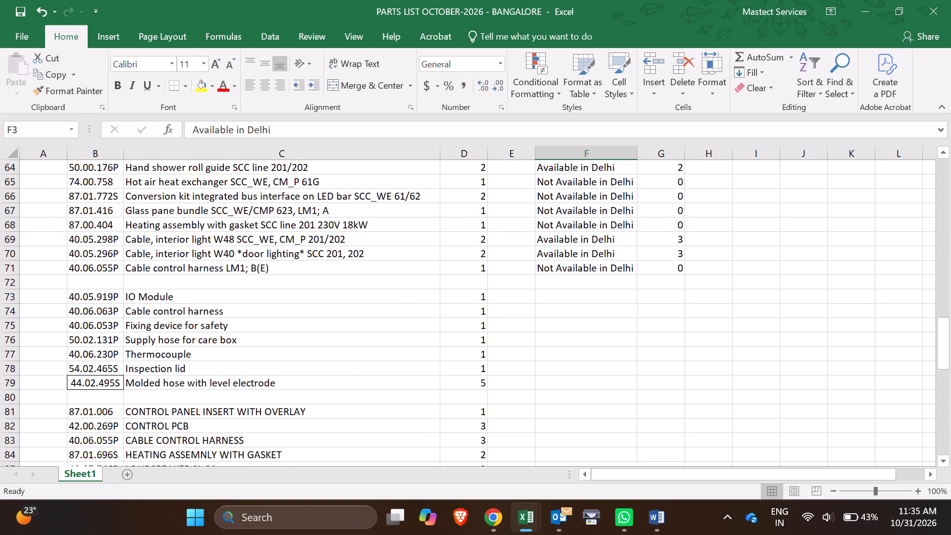
scroll(599, 334, "down", 3)
scroll(599, 334, "up", 3)
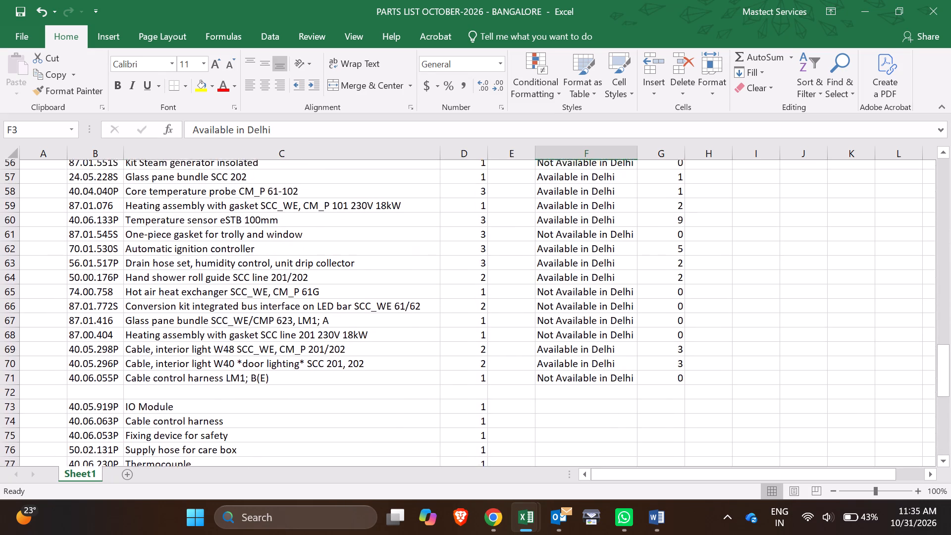
scroll(599, 334, "down", 5)
scroll(599, 334, "up", 2)
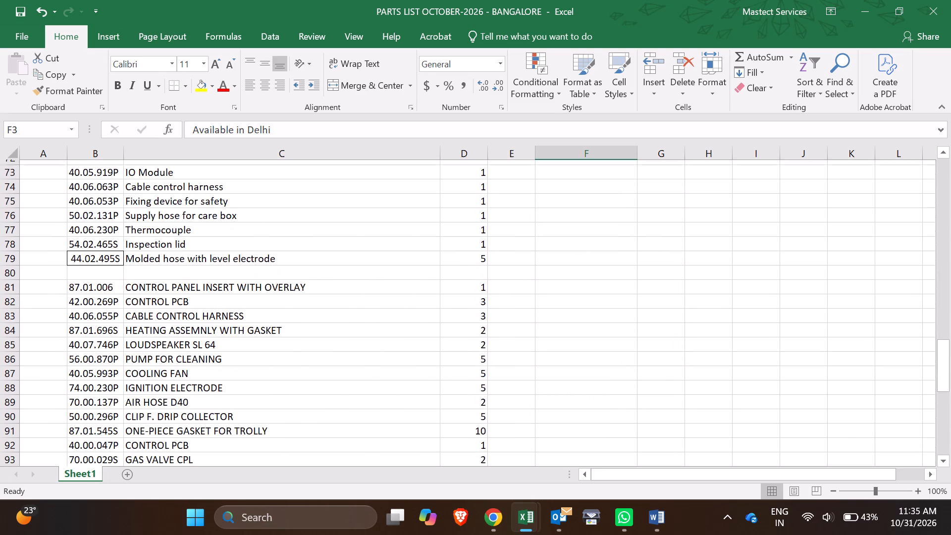
scroll(599, 334, "up", 1)
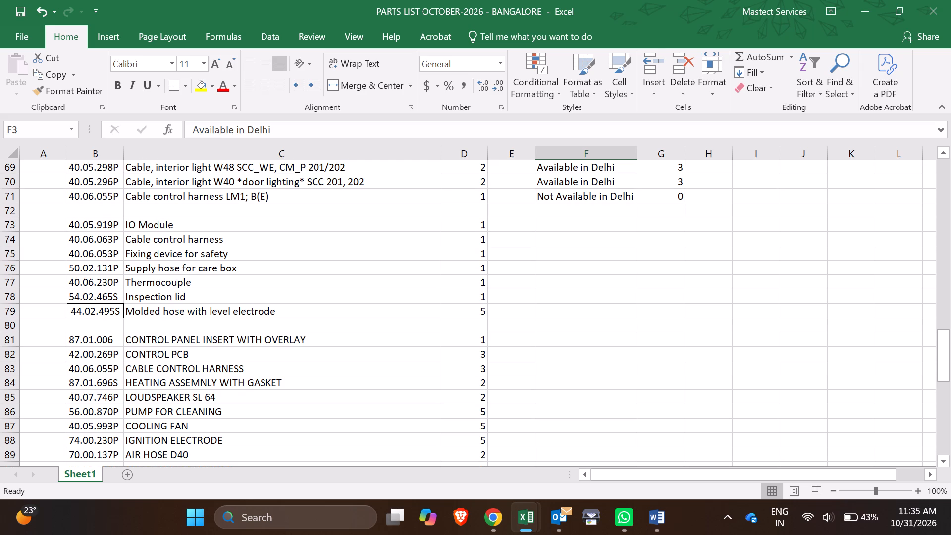
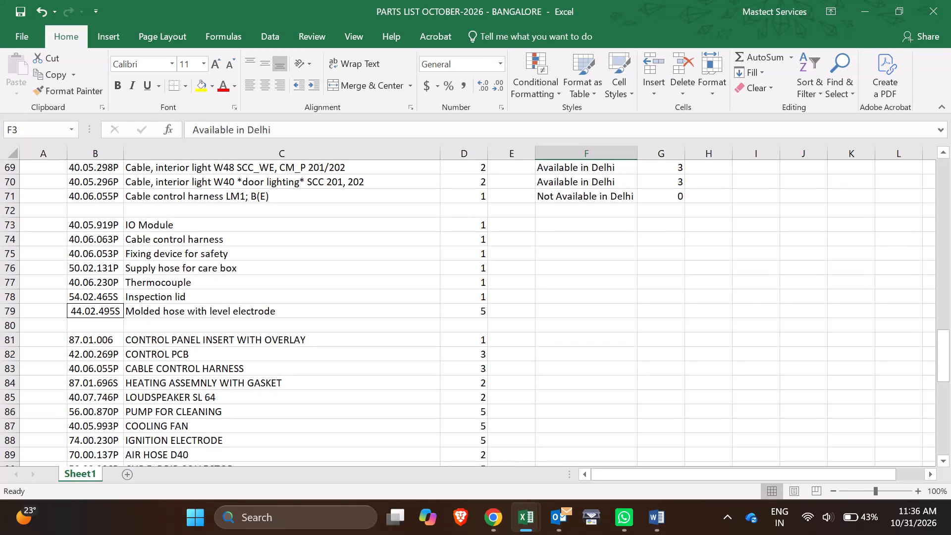
Save the workbook and examine the parts list entries from row 79 down to the closing cap and cooling fan rows at its end.
left_click(219, 307)
key("ctrl+s")
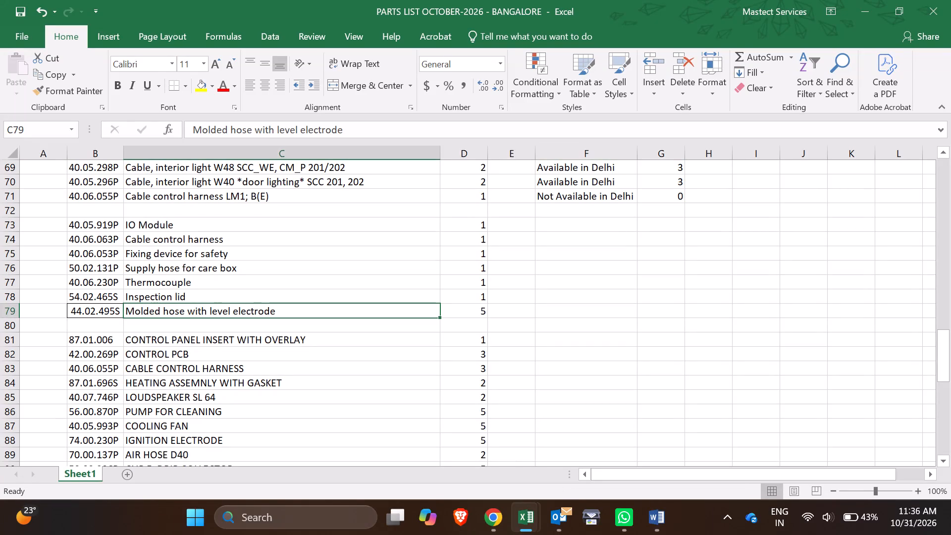
scroll(219, 307, "down", 5)
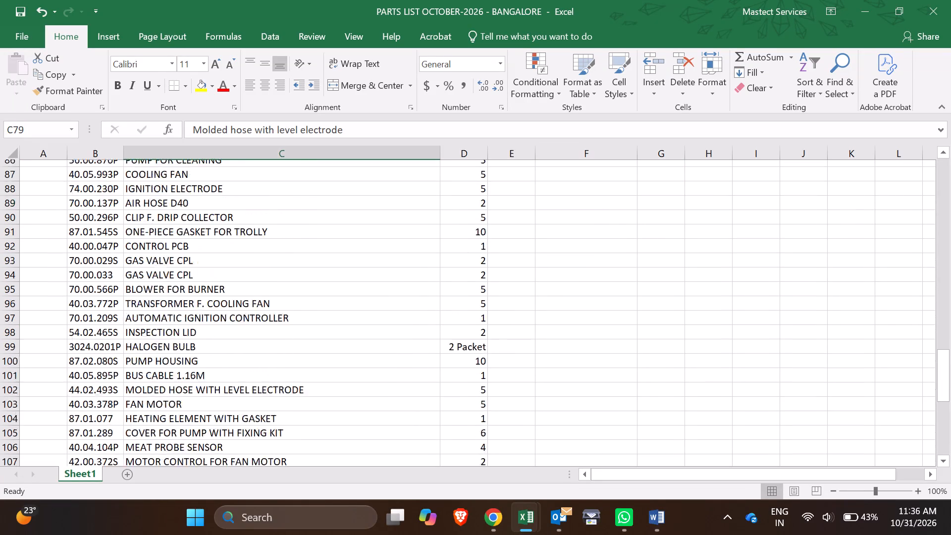
scroll(219, 307, "down", 3)
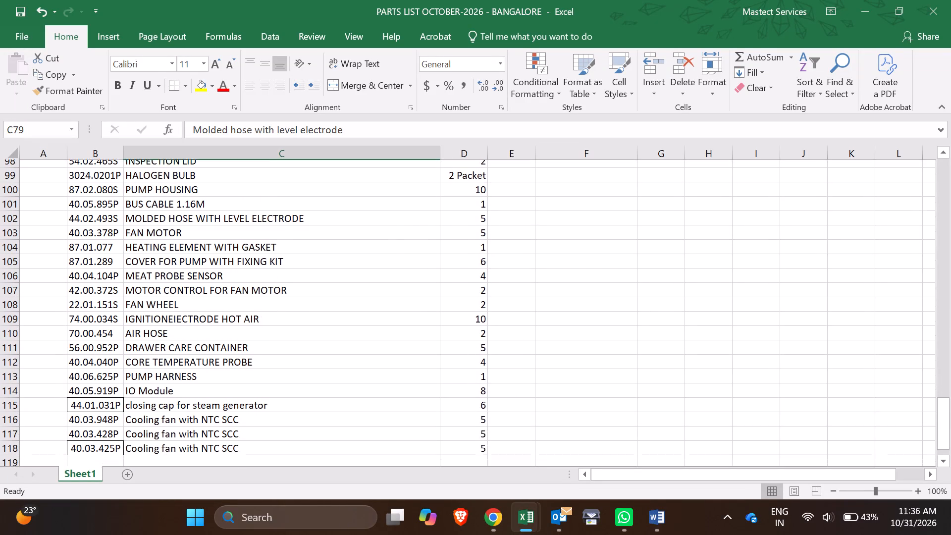
scroll(219, 307, "down", 1)
scroll(152, 352, "down", 1)
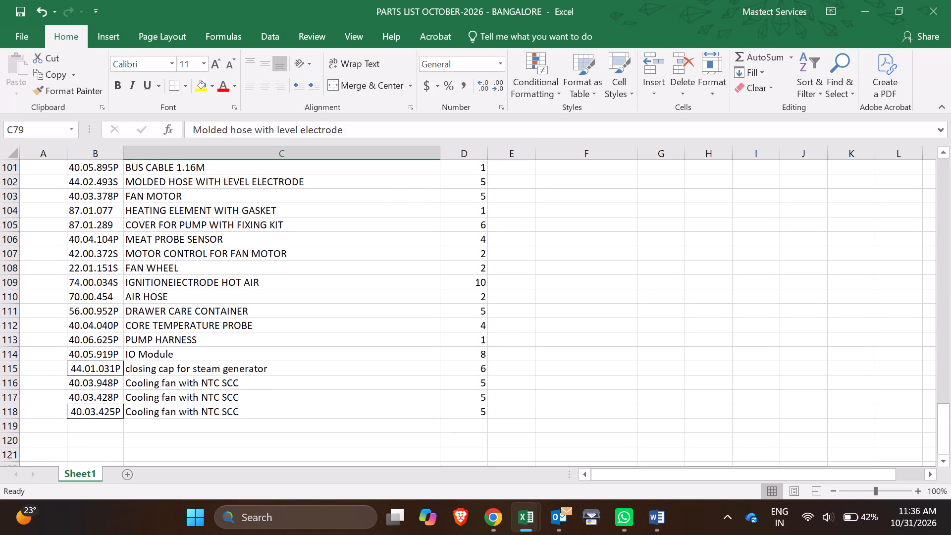
left_click(129, 367)
scroll(129, 367, "down", 1)
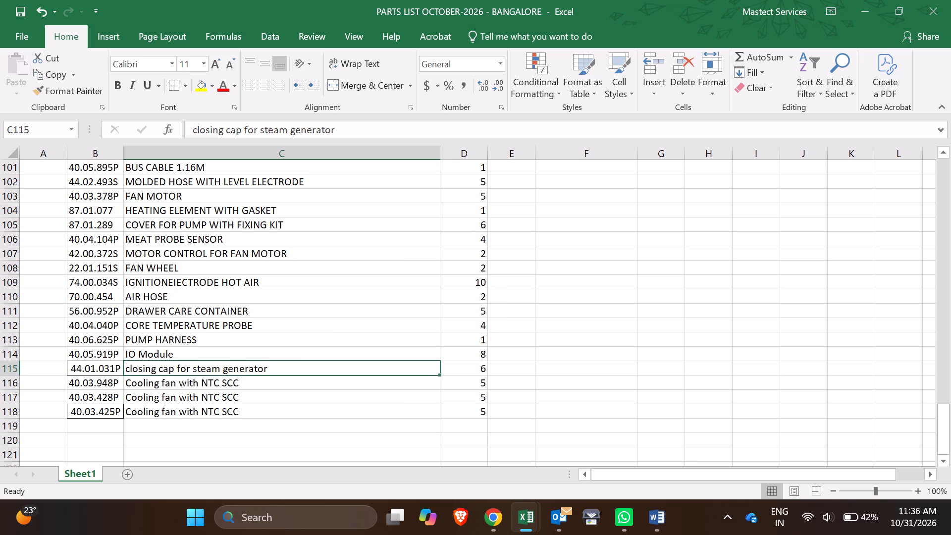
Examine the cooling fan rows at the end of the parts list, then the entries from there back up to row 73.
scroll(129, 367, "down", 1)
left_click(129, 367)
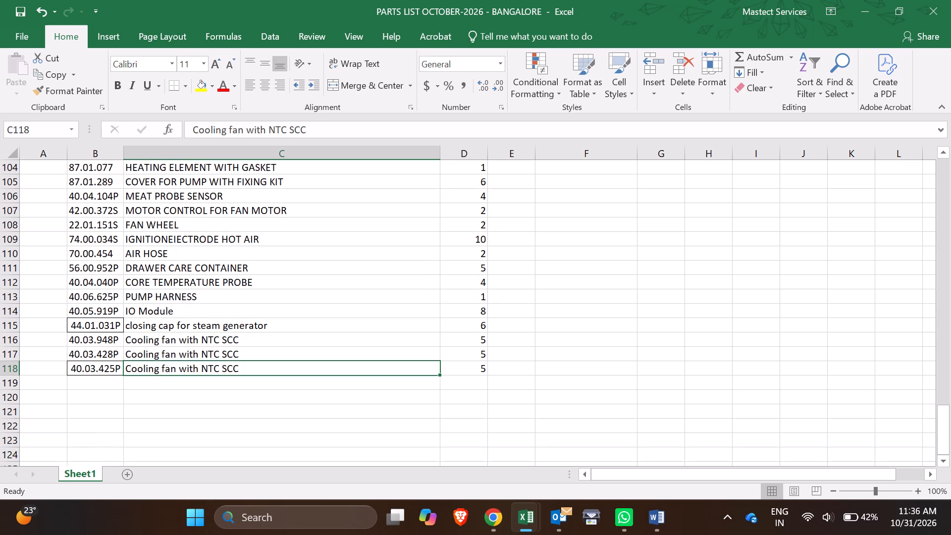
left_click(125, 353)
left_click(103, 356)
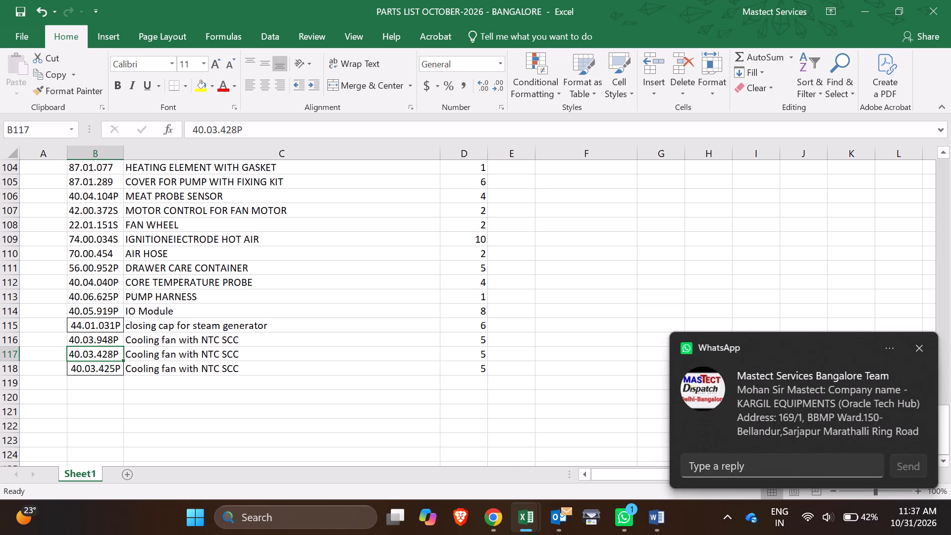
scroll(161, 351, "up", 6)
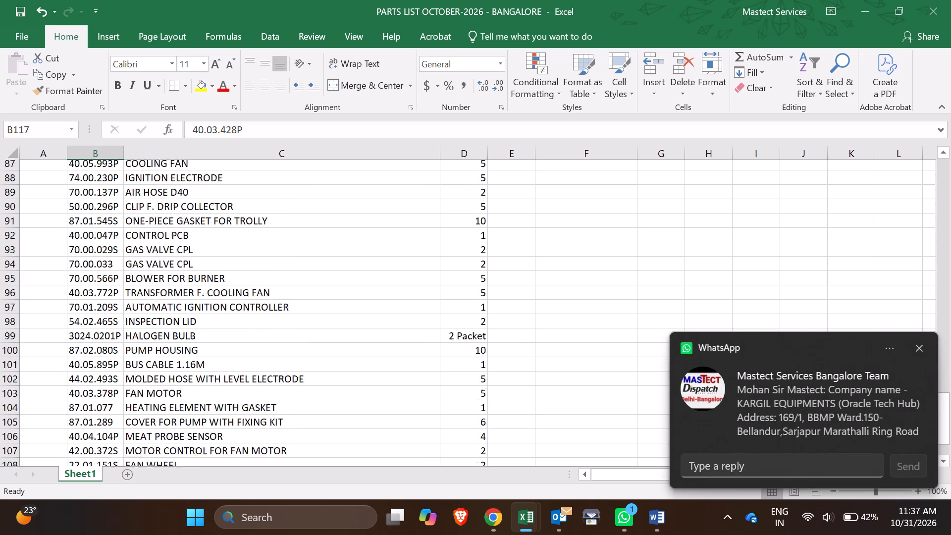
scroll(161, 351, "up", 4)
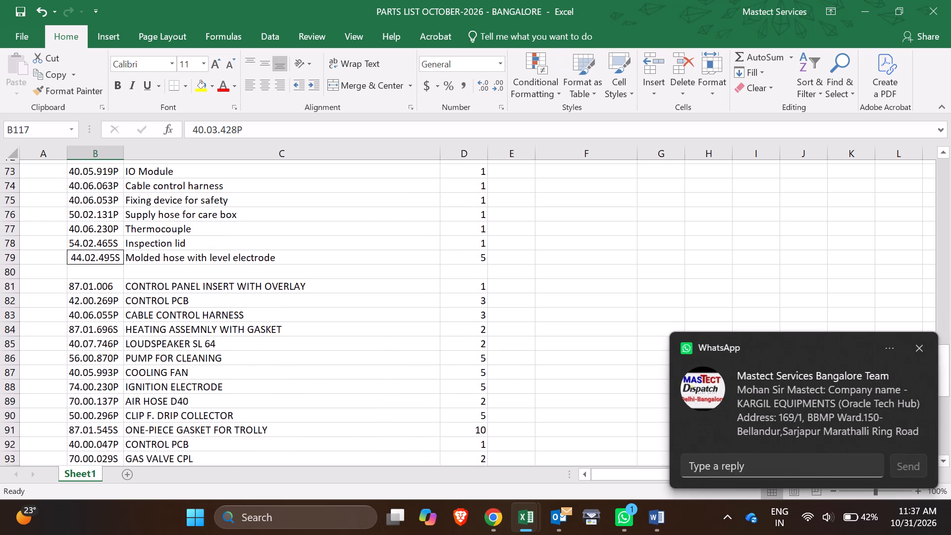
scroll(161, 351, "up", 1)
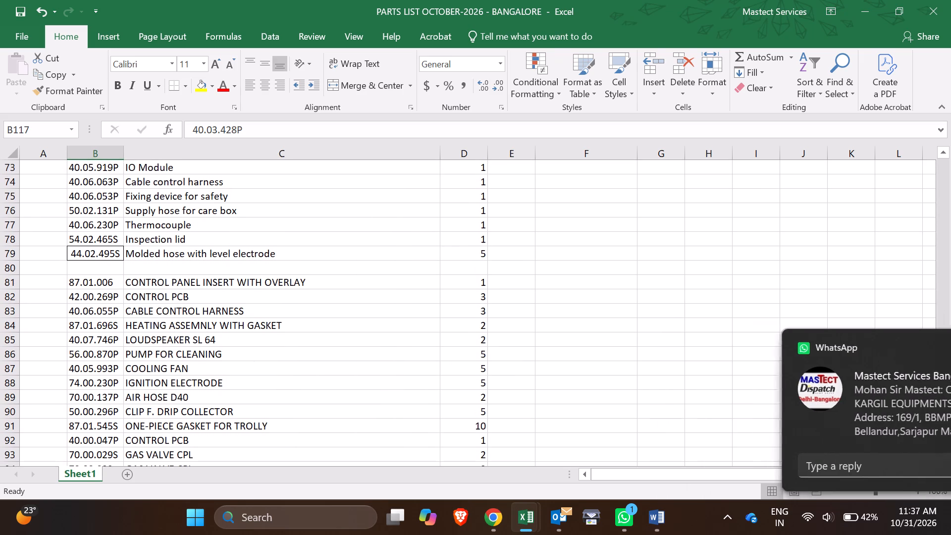
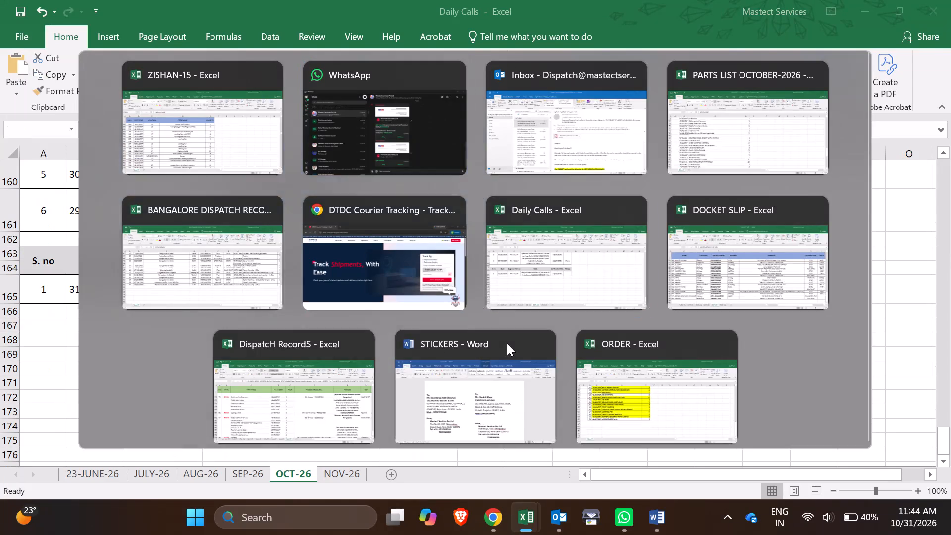
In Daily Calls, duplicate the 31/10/2026 call entry from row 165 into row 166, number it 2, and save the workbook.
left_click(50, 298)
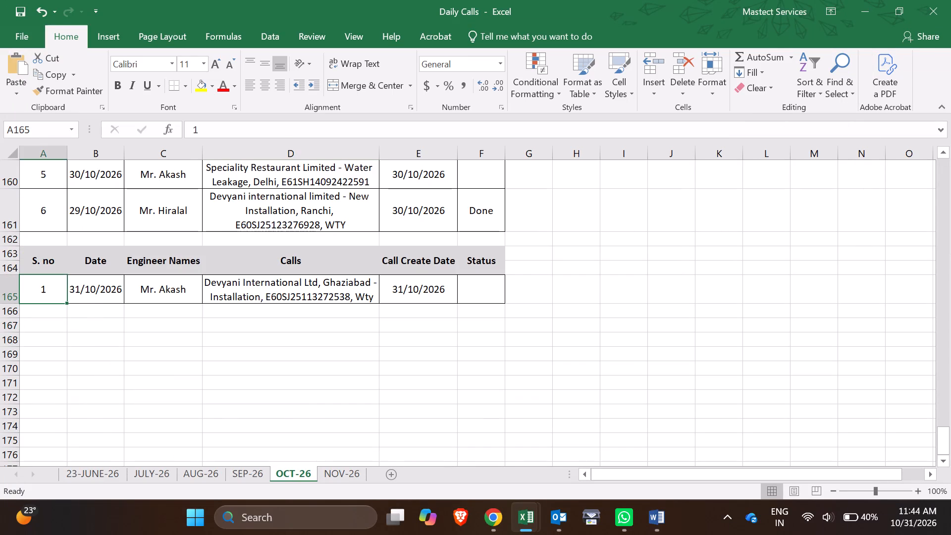
key("shift+Down")
key("shift+Right")
key("shift+Right")
key("shift+Right")
key("shift+Right")
key("shift+Right")
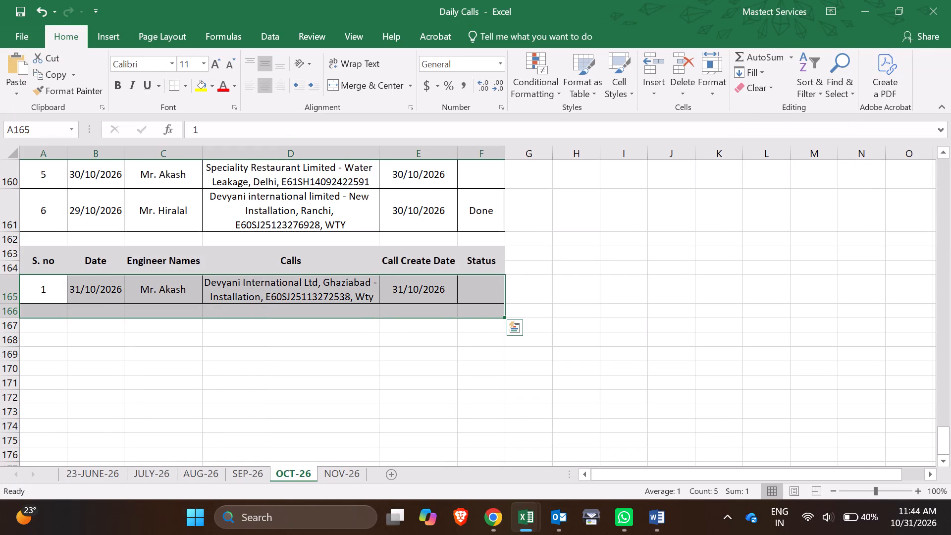
key("ctrl+d")
left_click(50, 310)
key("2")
key("Return")
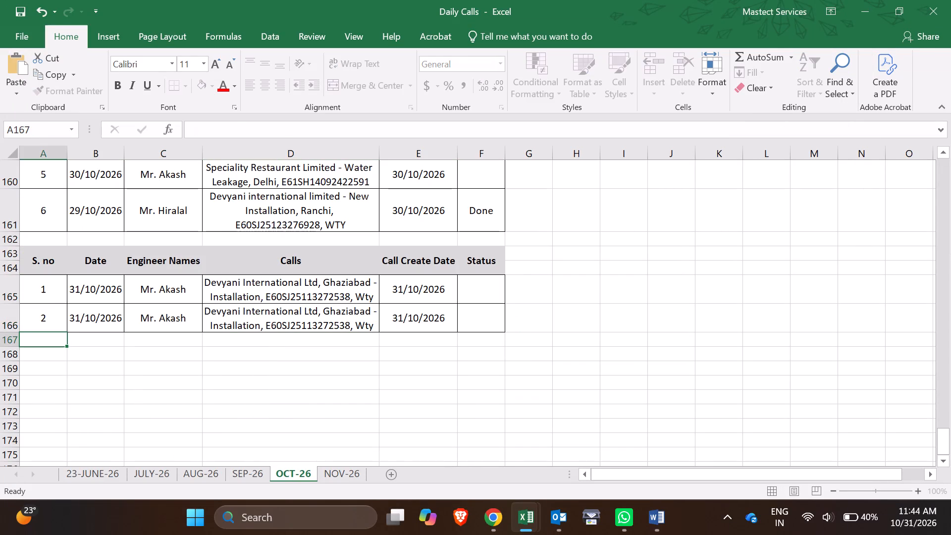
key("Up")
key("Right")
key("Right")
key("ctrl+s")
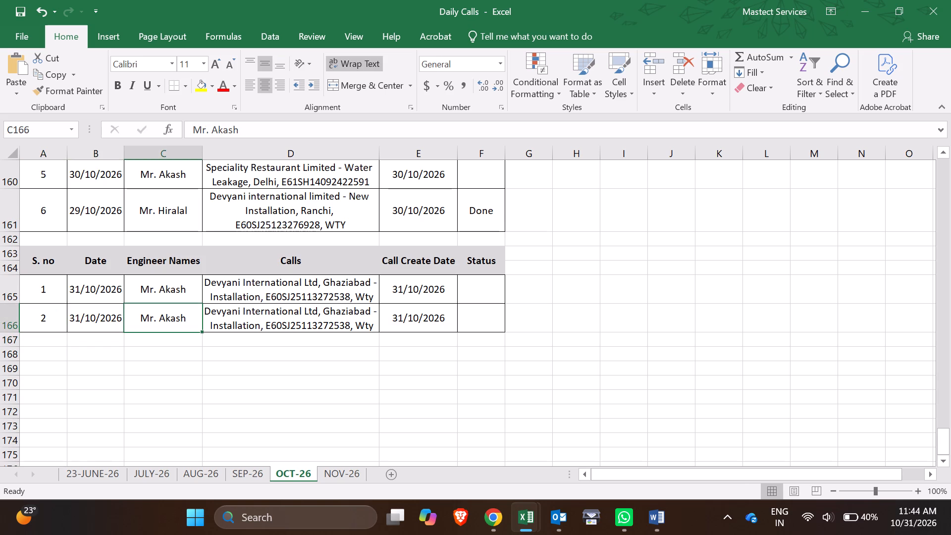
Switch from the Daily Calls workbook to another open window.
key("alt+Tab")
key("alt+Tab")
key("alt+Tab")
key("alt+Tab")
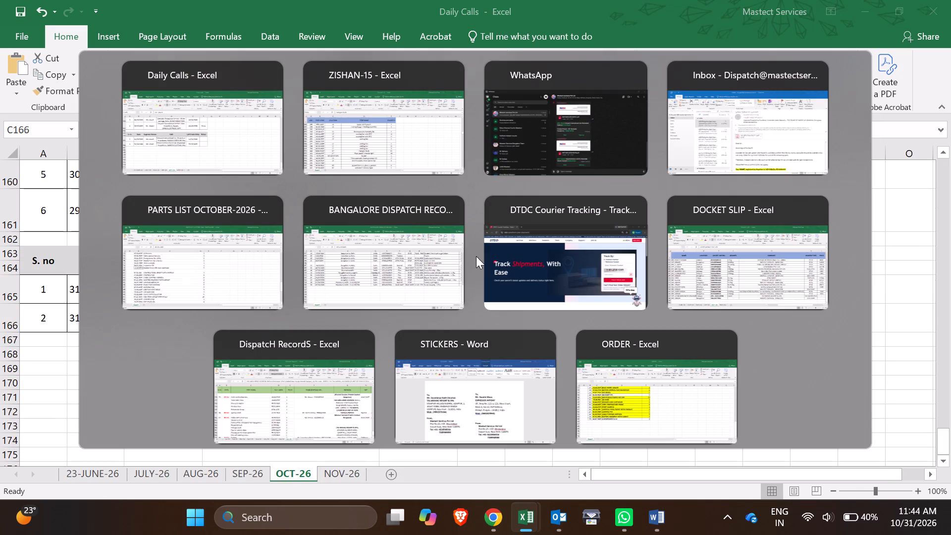
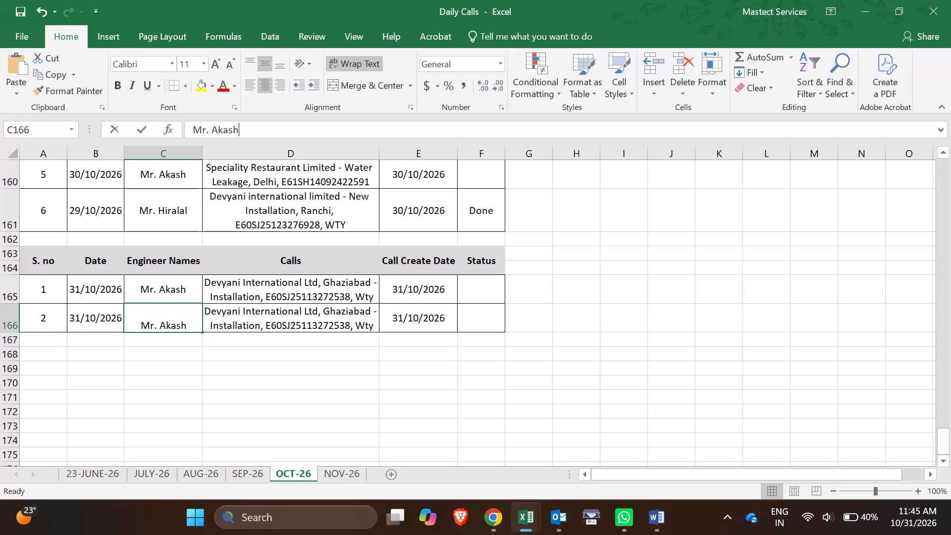
Change the engineer name for the second 31/10/2026 call, in row 166, to Mr. Kailash.
key("BackSpace")
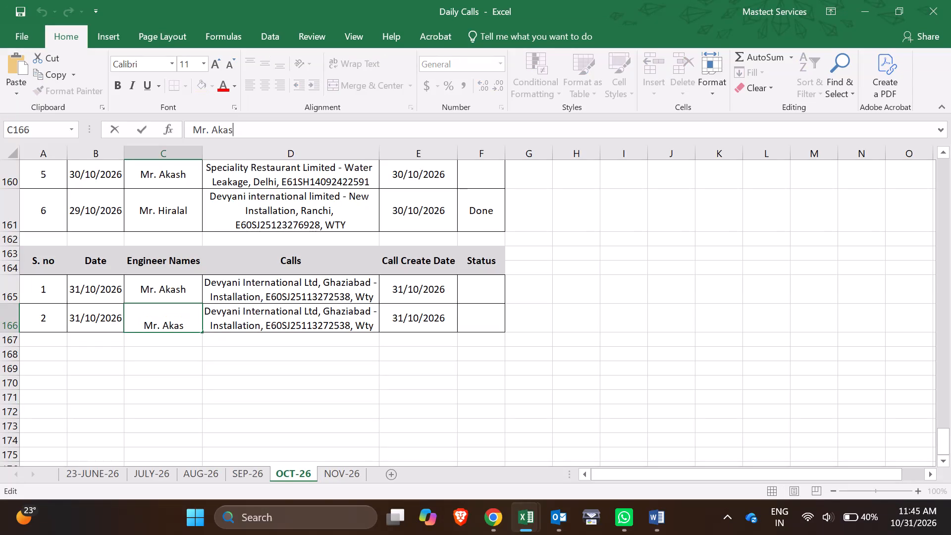
key("BackSpace")
key("BackSpace")
key("BackSpace")
key("BackSpace")
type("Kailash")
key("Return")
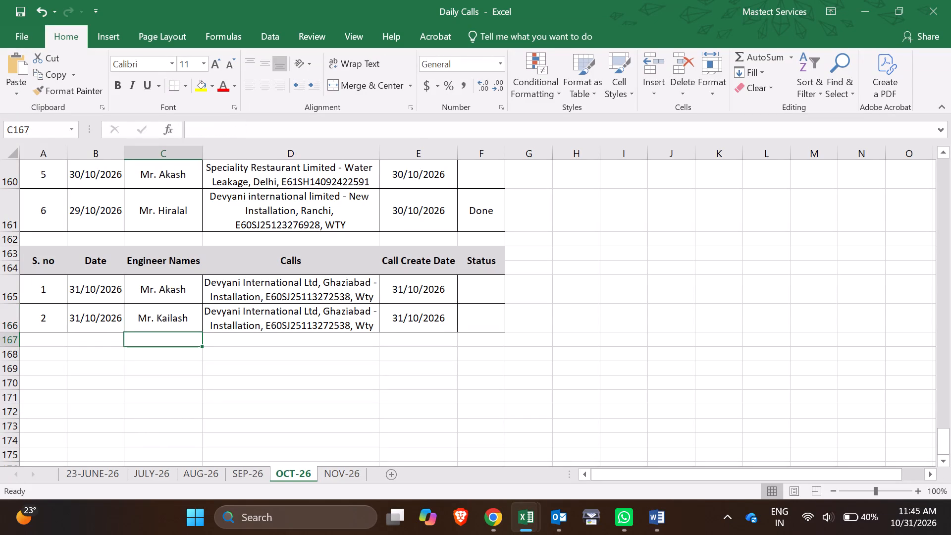
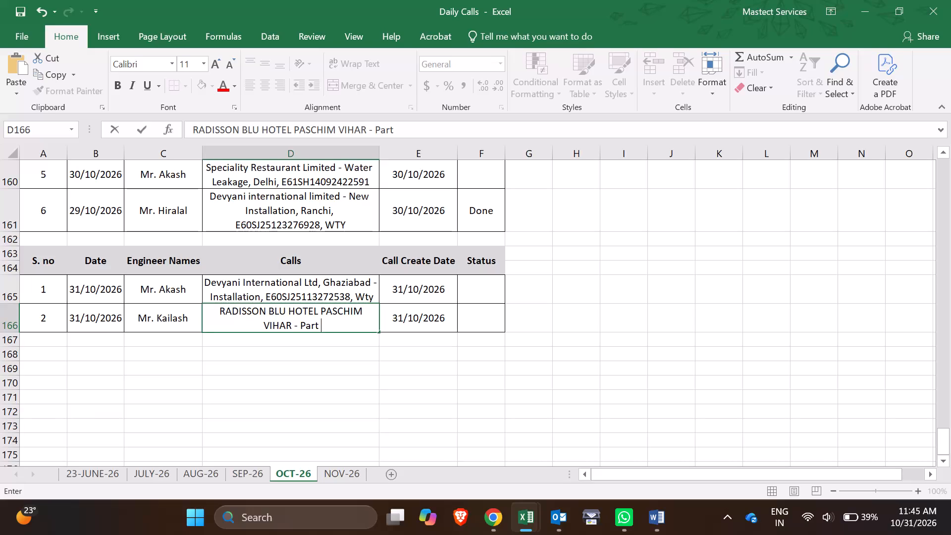
type("Fixing")
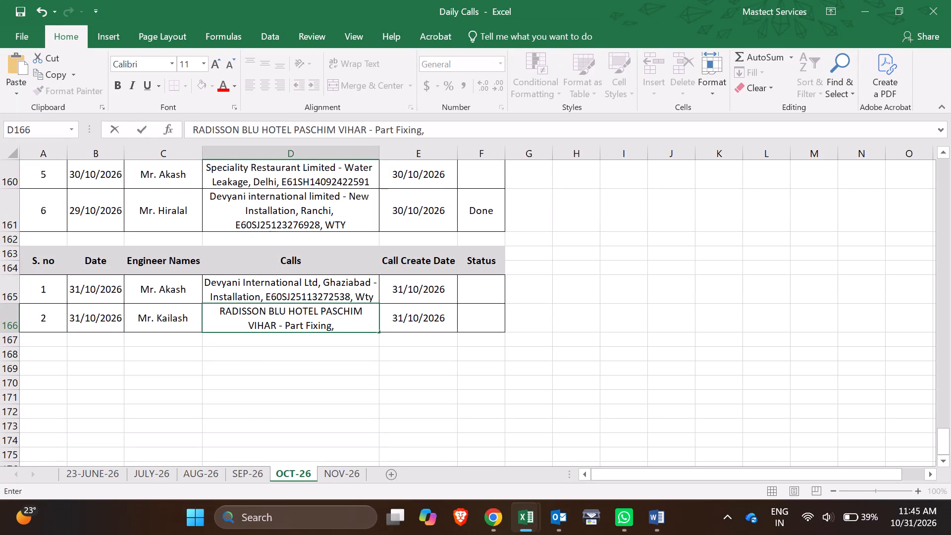
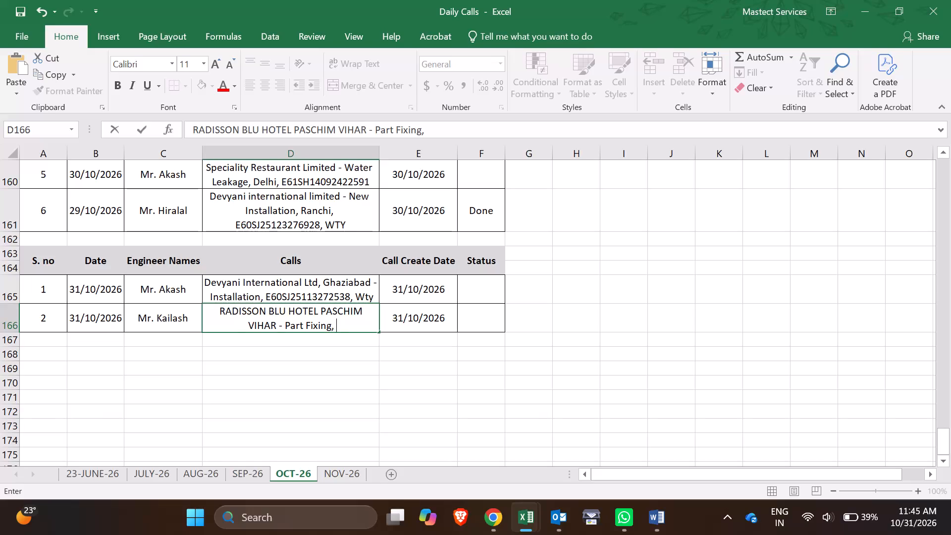
type("Delhi")
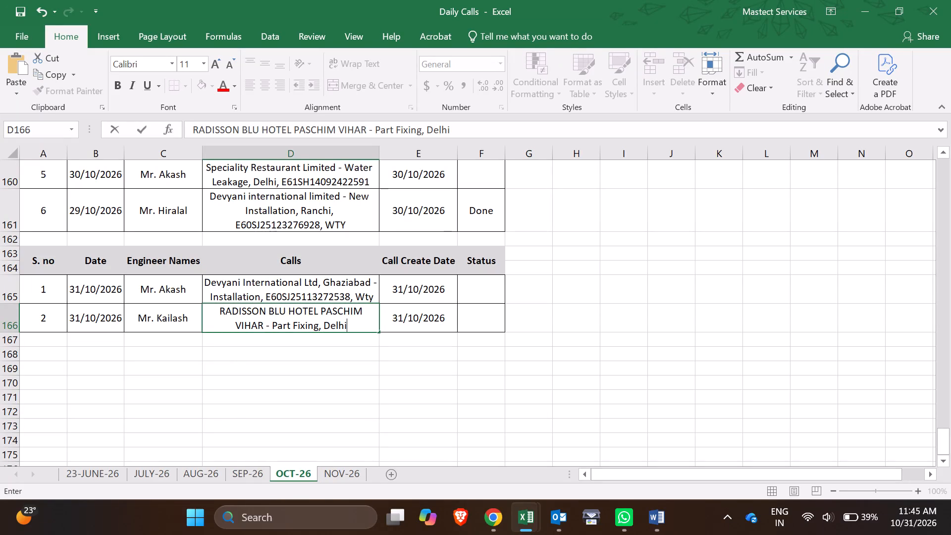
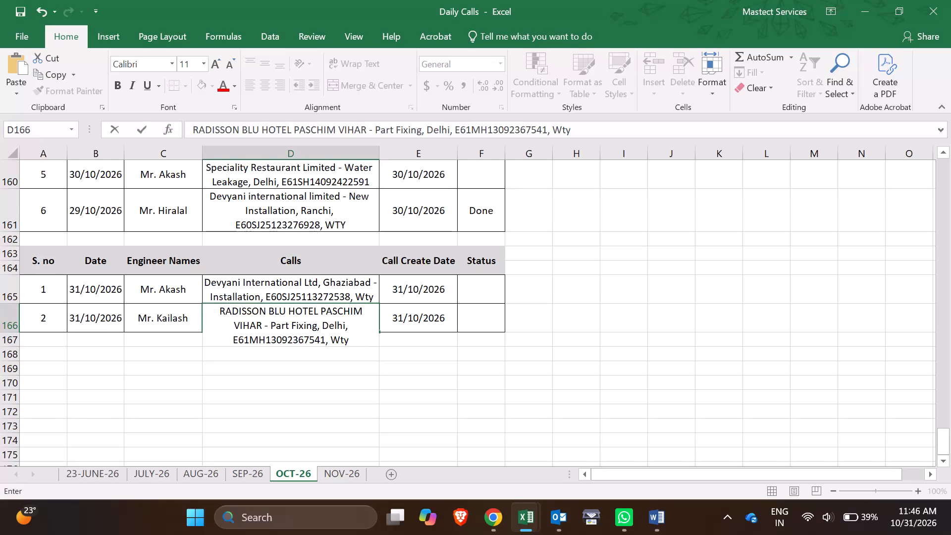
Commit the edited Radisson Blu Hotel Paschim Vihar call description and save the Daily Calls workbook.
key("Return")
key("ctrl+s")
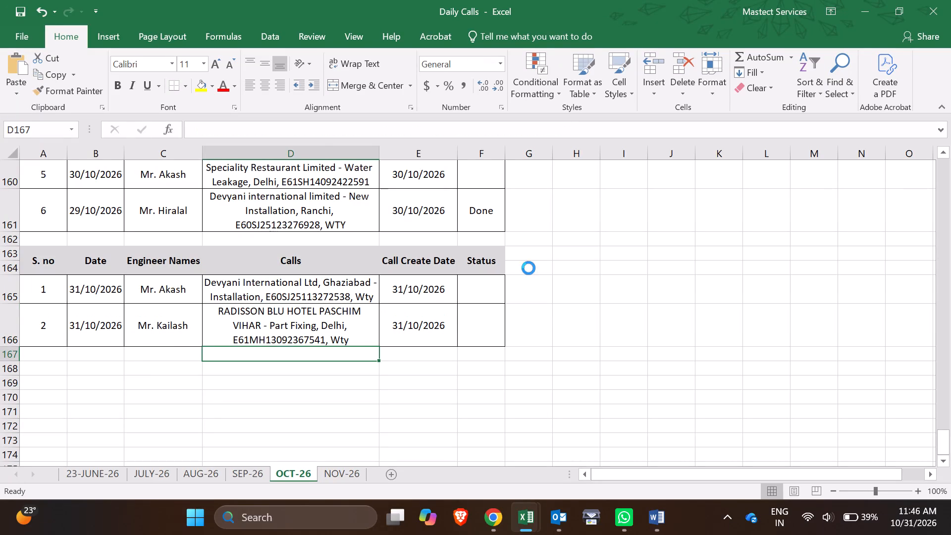
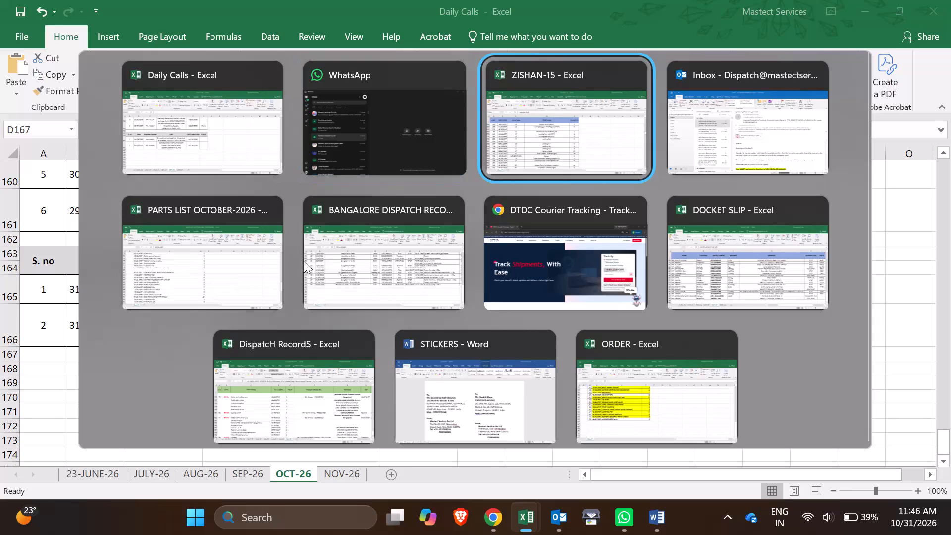
Switch from Daily Calls to the PARTS LIST OCTOBER-2026 - BANGALORE workbook.
key("alt+Down")
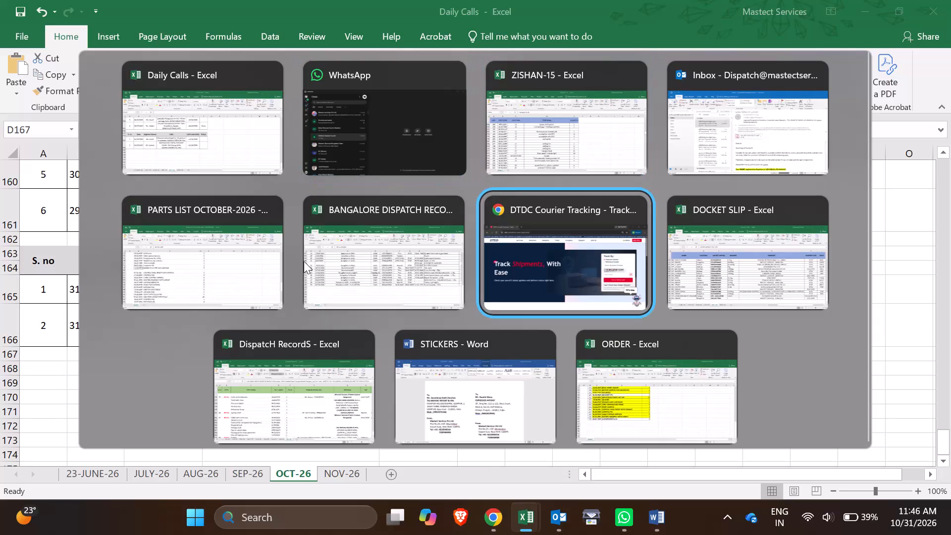
key("alt+Left")
key("alt+Left")
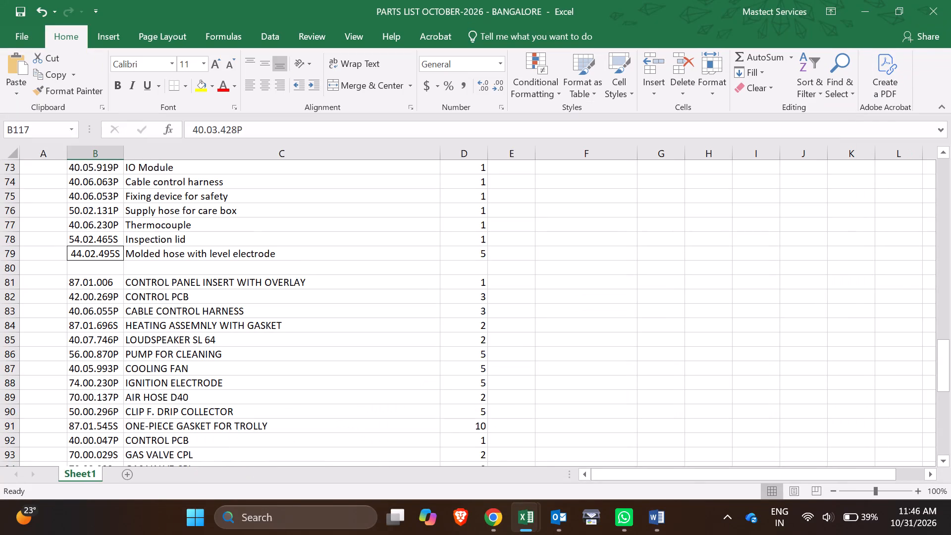
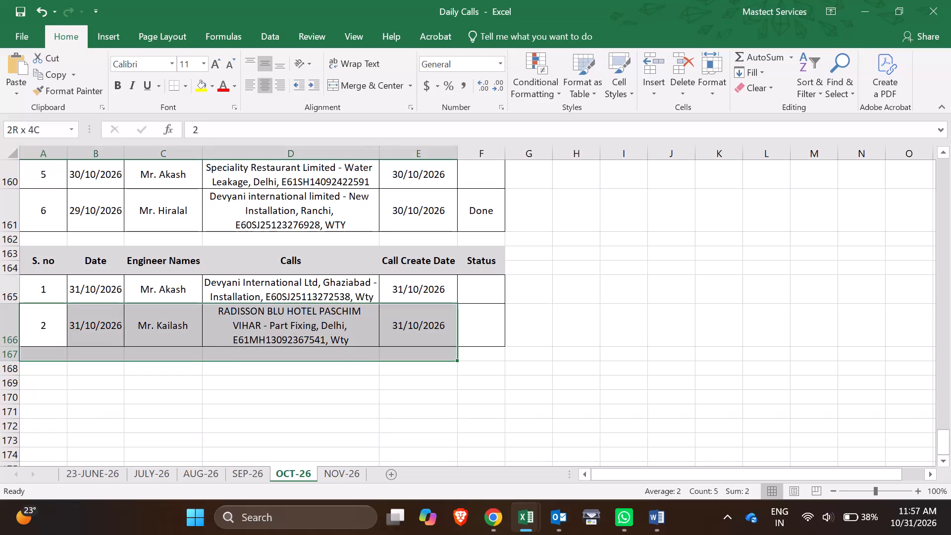
Fill the Radisson Blu Hotel Paschim Vihar call row down into row 167 as serial number 3 and save the workbook.
key("shift+Right")
key("ctrl+d")
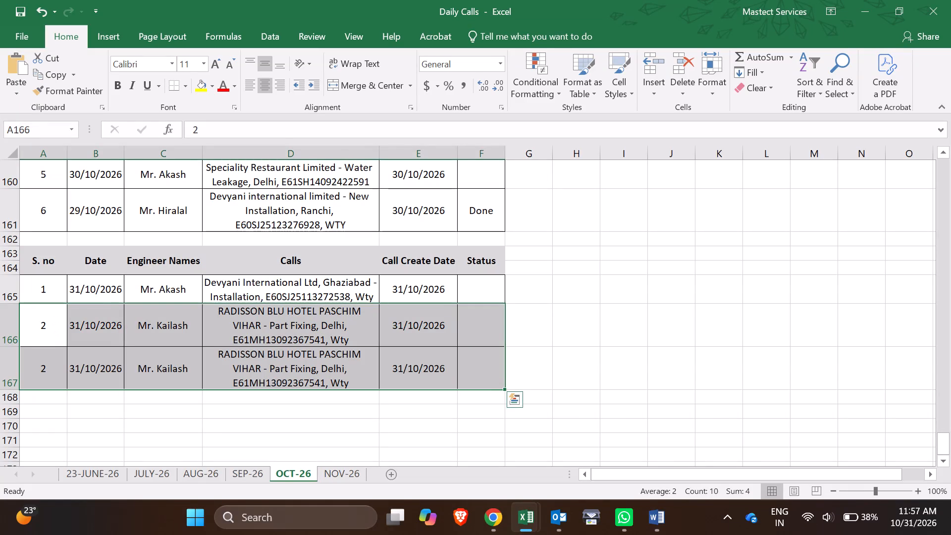
left_click(48, 363)
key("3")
key("Return")
key("Up")
key("Right")
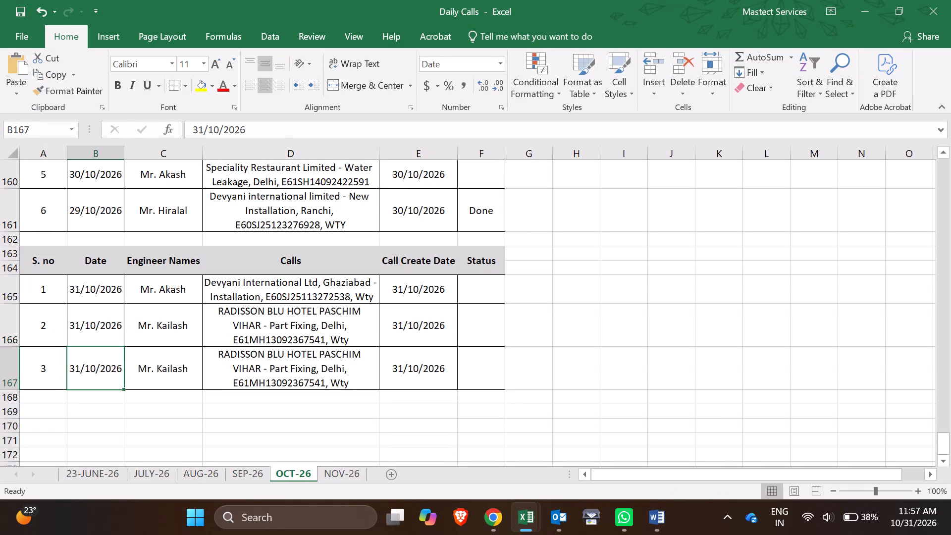
key("ctrl+s")
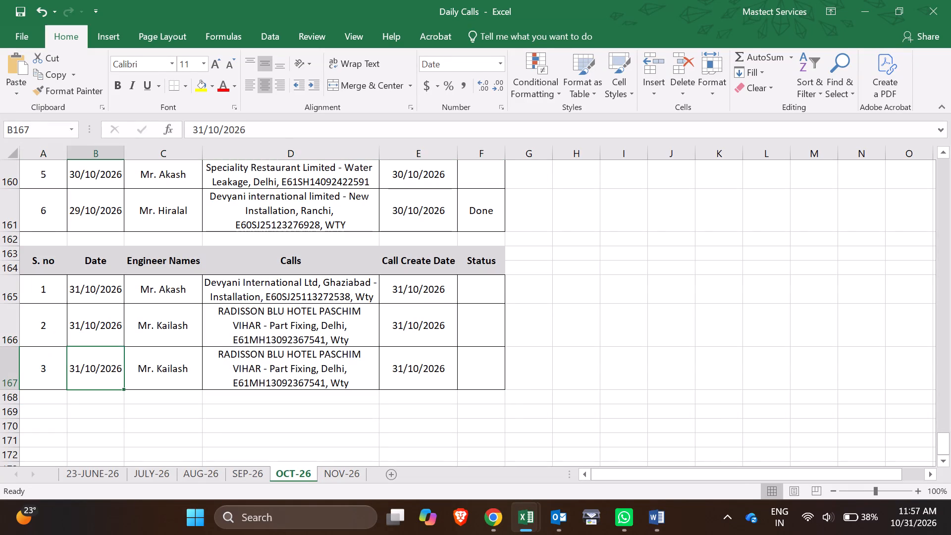
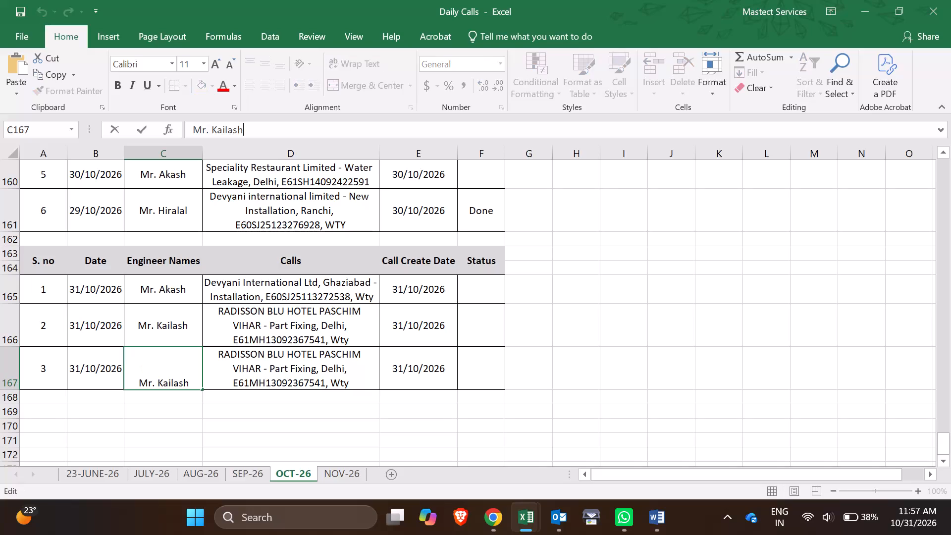
Replace the engineer name for call number 3 in the 31/10/2026 block with one beginning "Mr. M".
key("BackSpace")
key("BackSpace")
key("BackSpace")
key("BackSpace")
key("BackSpace")
key("BackSpace")
key("BackSpace")
type("MU")
key("BackSpace")
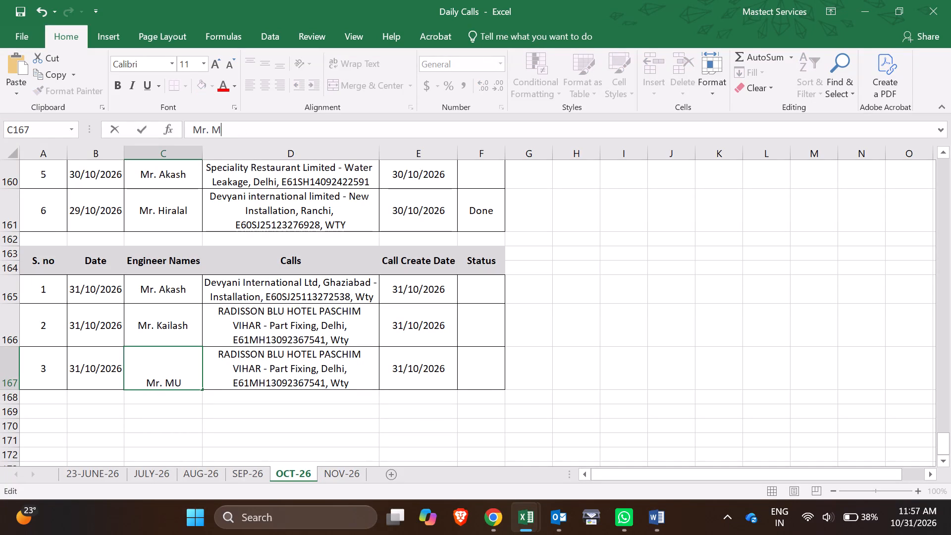
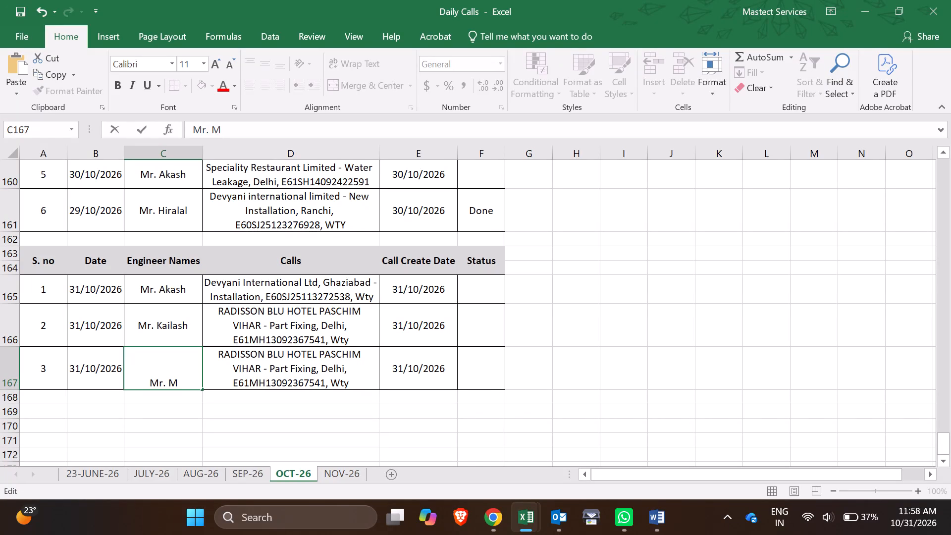
Complete the engineer name for call number 3 in the 31/10/2026 block as "Mr. Mustafa" and save the workbook.
left_click(282, 131)
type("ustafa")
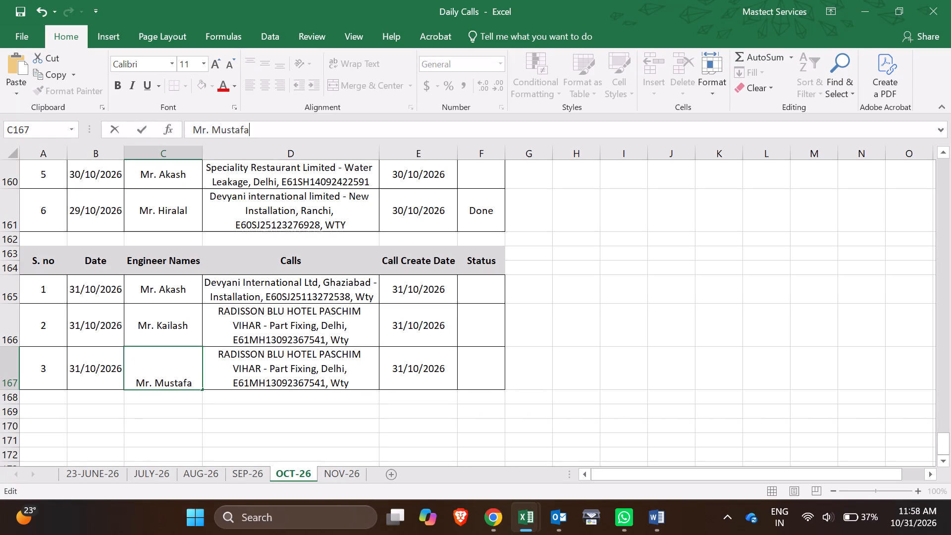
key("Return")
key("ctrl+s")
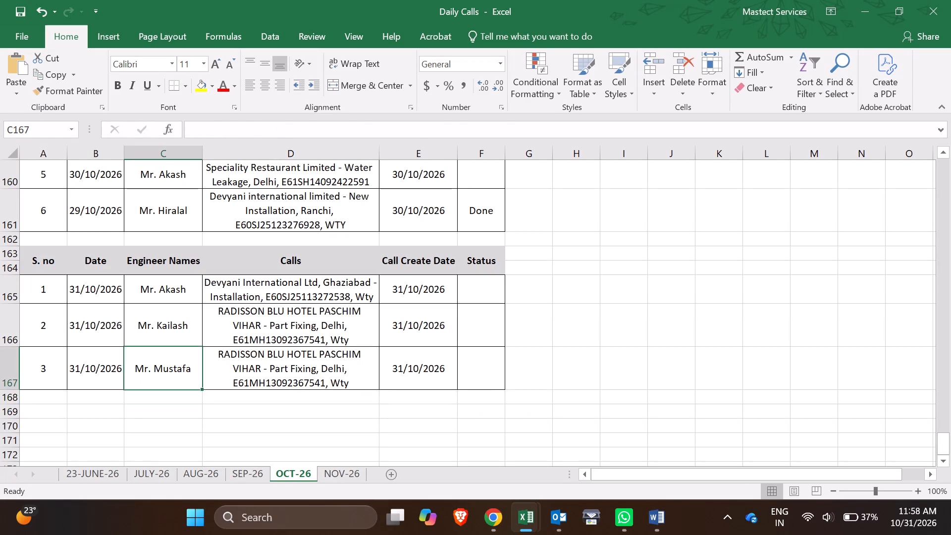
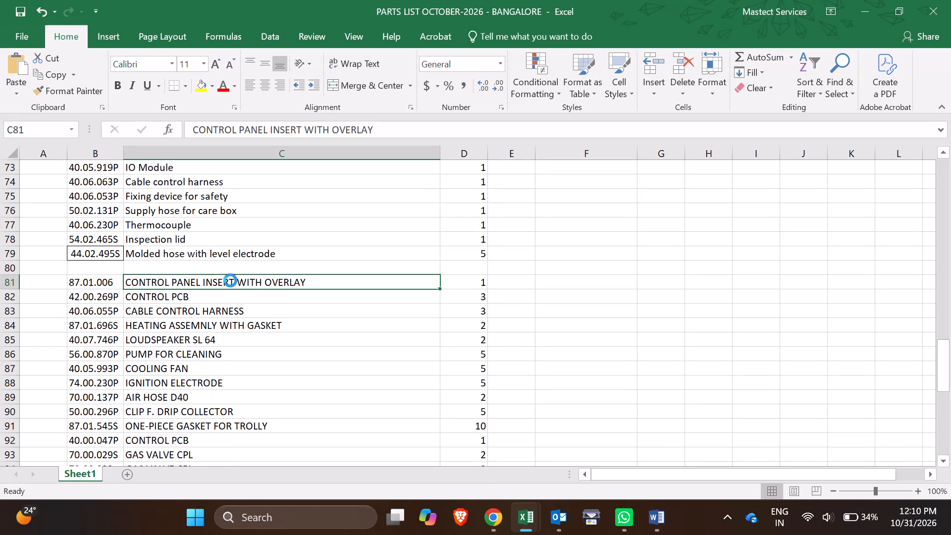
Save the PARTS LIST OCTOBER-2026 - BANGALORE workbook and close it.
key("ctrl+s")
key("ctrl+s")
left_click(112, 284)
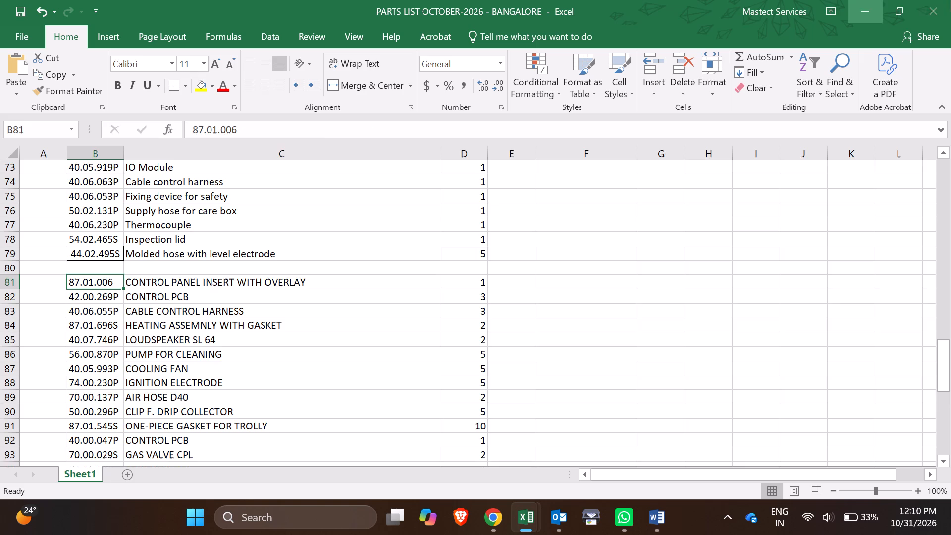
left_click(950, 0)
Switch from the Daily Calls workbook to WhatsApp.
key("alt+Tab")
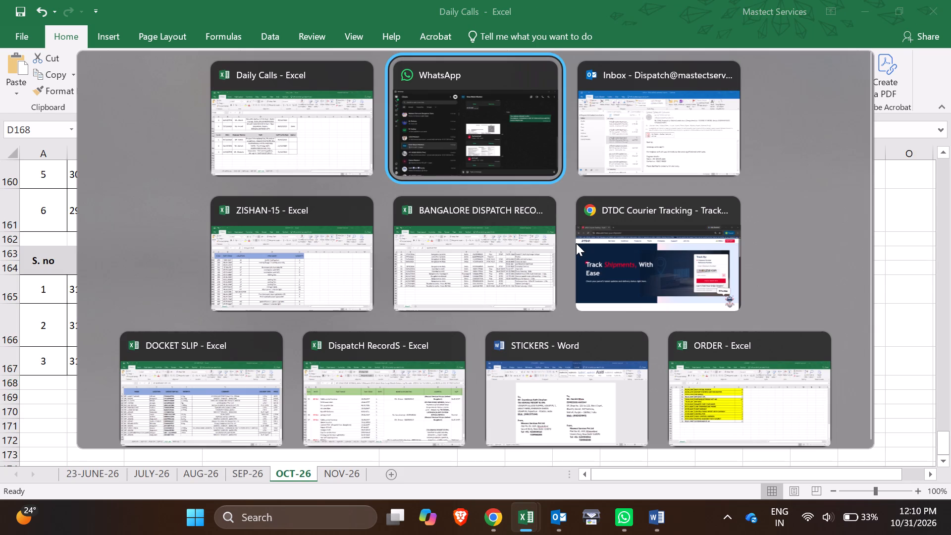
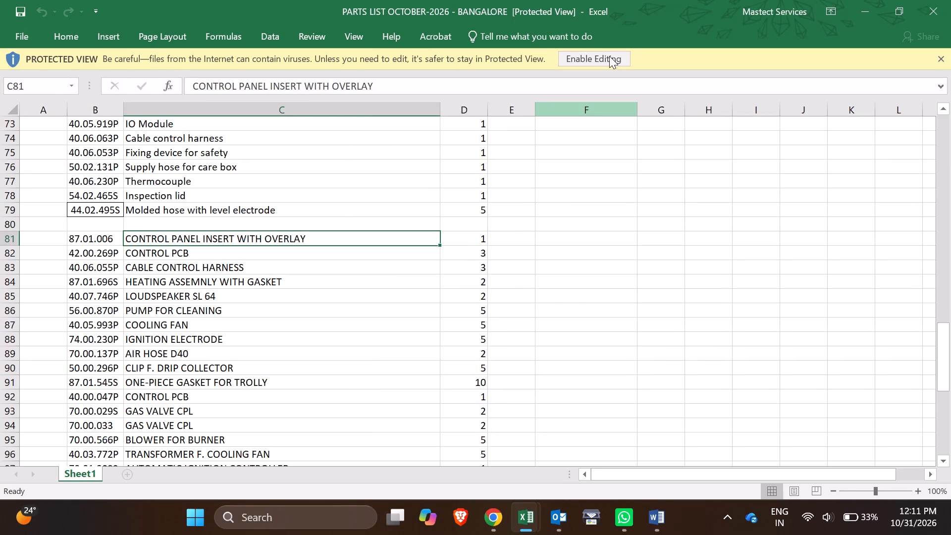
Enable editing for the protected PARTS LIST OCTOBER-2026 - BANGALORE workbook.
left_click(609, 56)
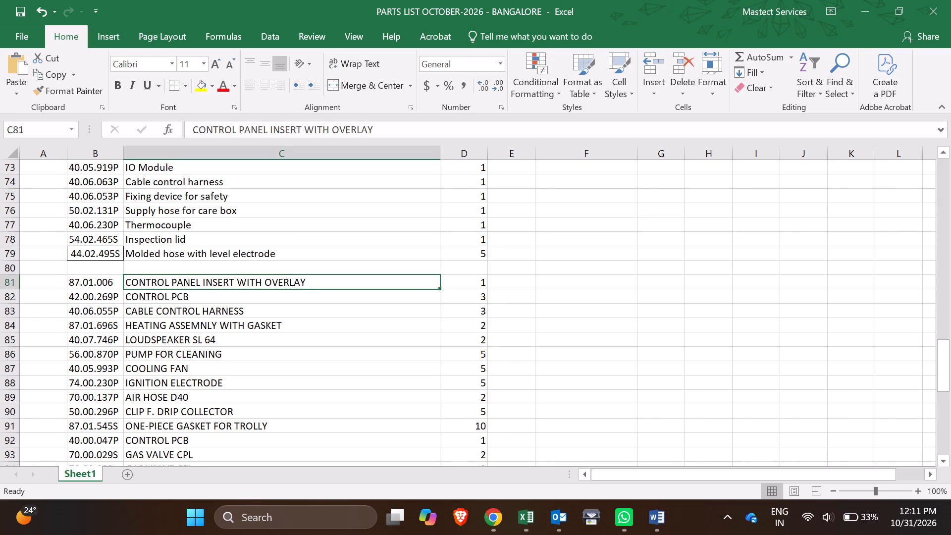
Review the whole Bangalore parts list, examining the part numbers, descriptions, quantities and Delhi availability entries in each block.
scroll(270, 284, "right", 2)
scroll(270, 284, "up", 1)
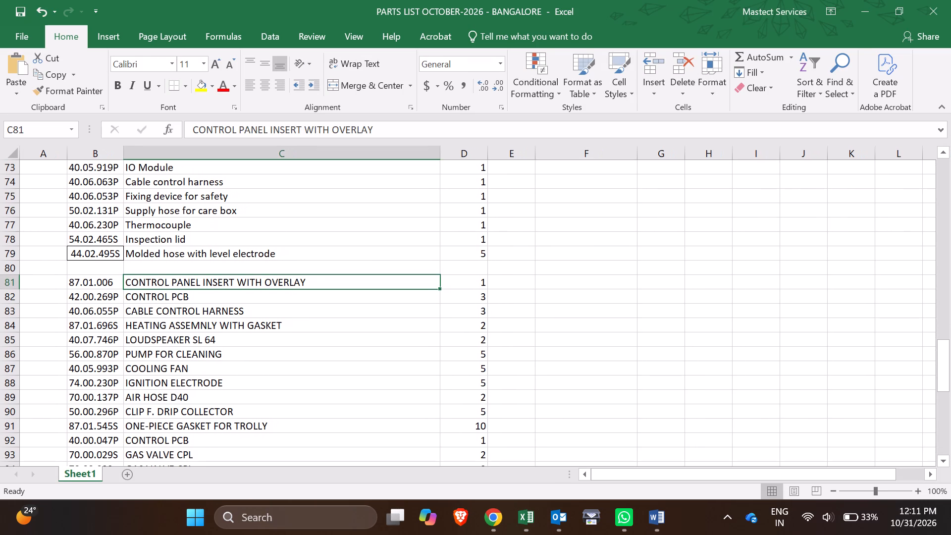
left_click(100, 279)
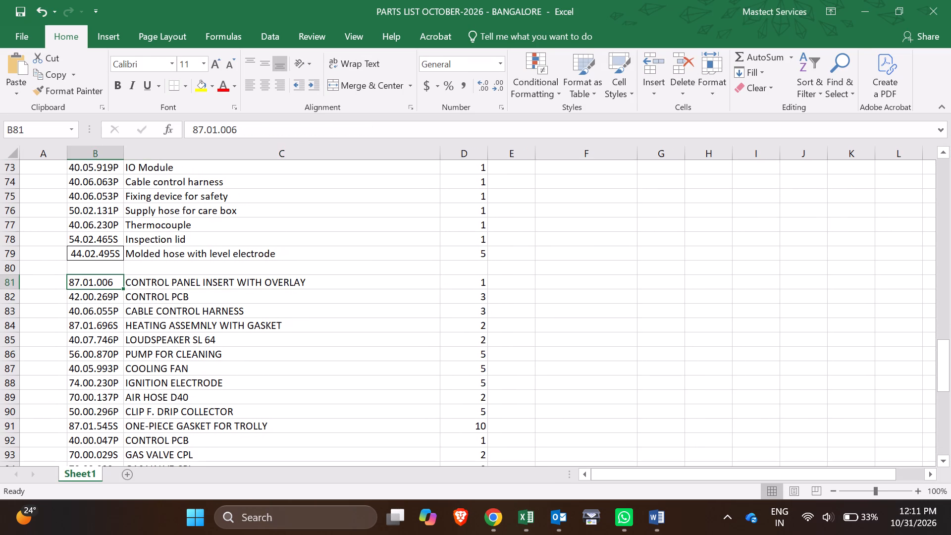
left_click(143, 279)
scroll(143, 279, "up", 6)
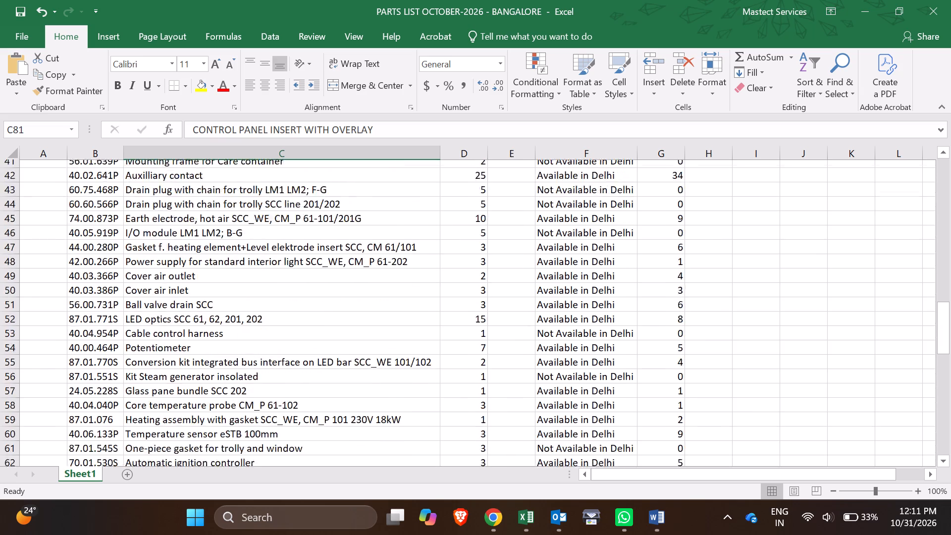
scroll(143, 279, "up", 9)
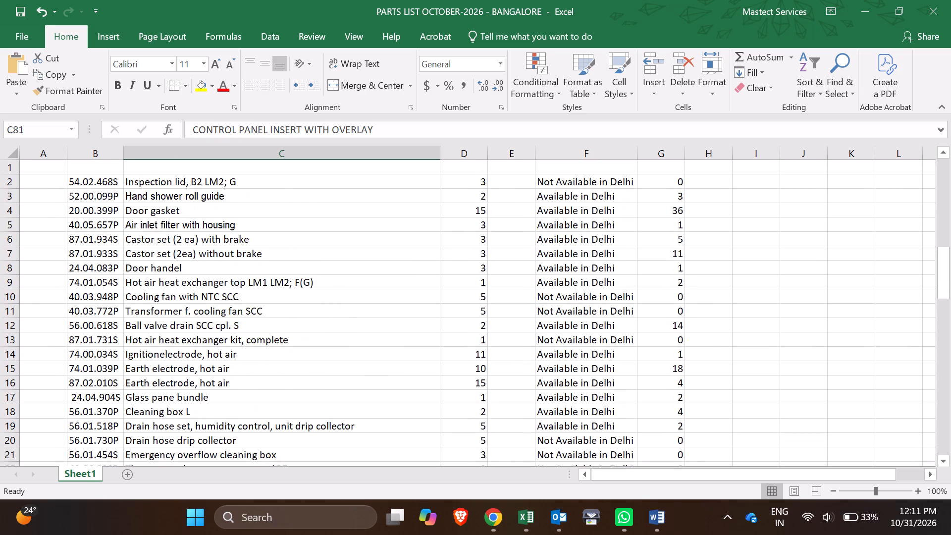
scroll(143, 279, "down", 10)
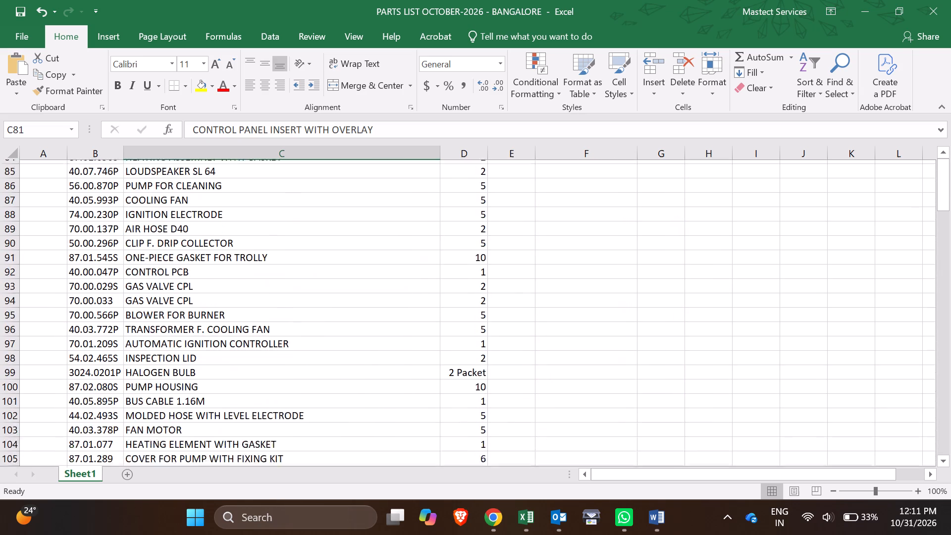
scroll(143, 279, "down", 6)
scroll(143, 279, "up", 4)
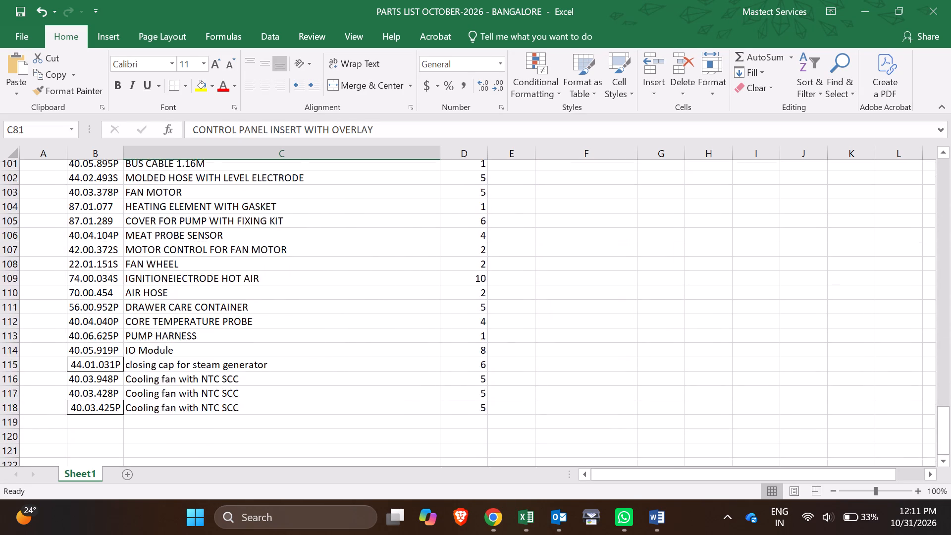
scroll(143, 279, "up", 7)
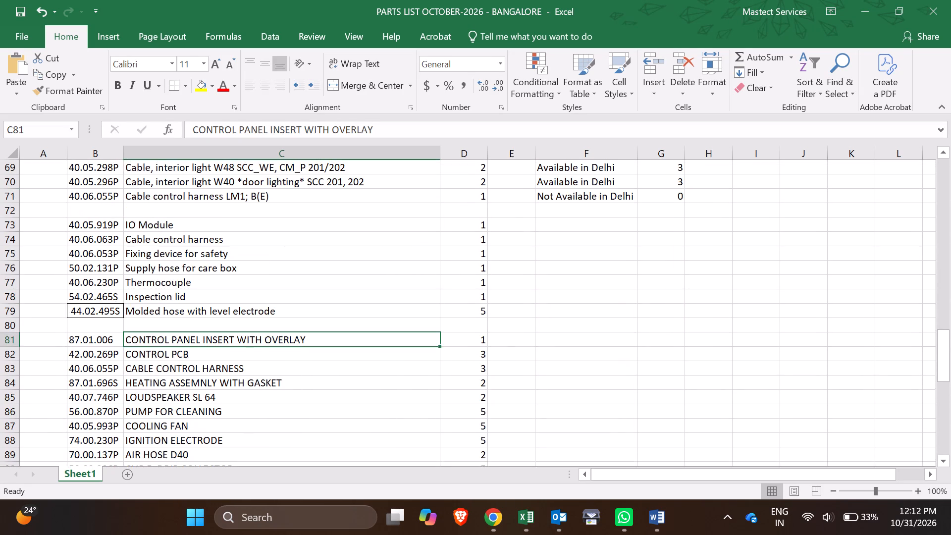
Check the part number, quantity and Delhi availability of the "Cable control harness LM1; B(E)" row at the end of its block.
scroll(143, 279, "up", 2)
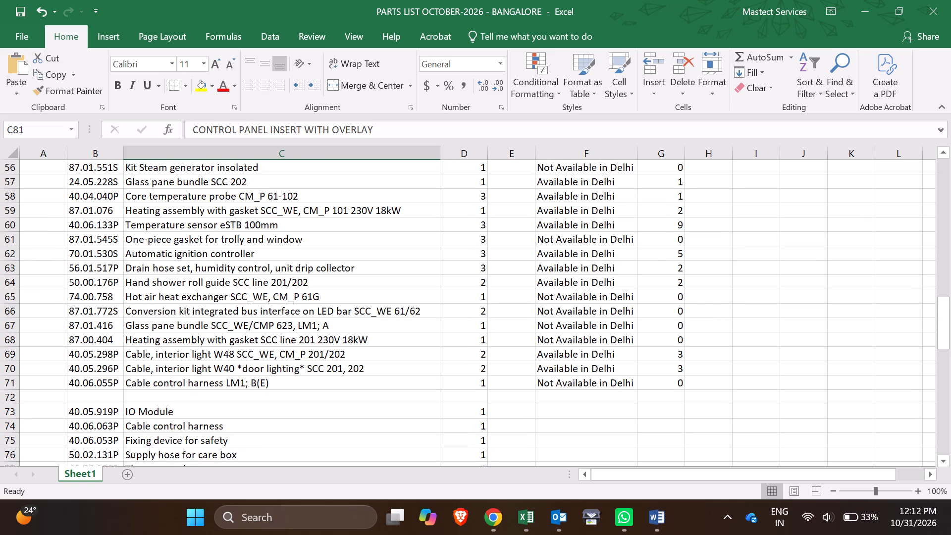
left_click(148, 383)
key("Right")
key("Right")
key("Right")
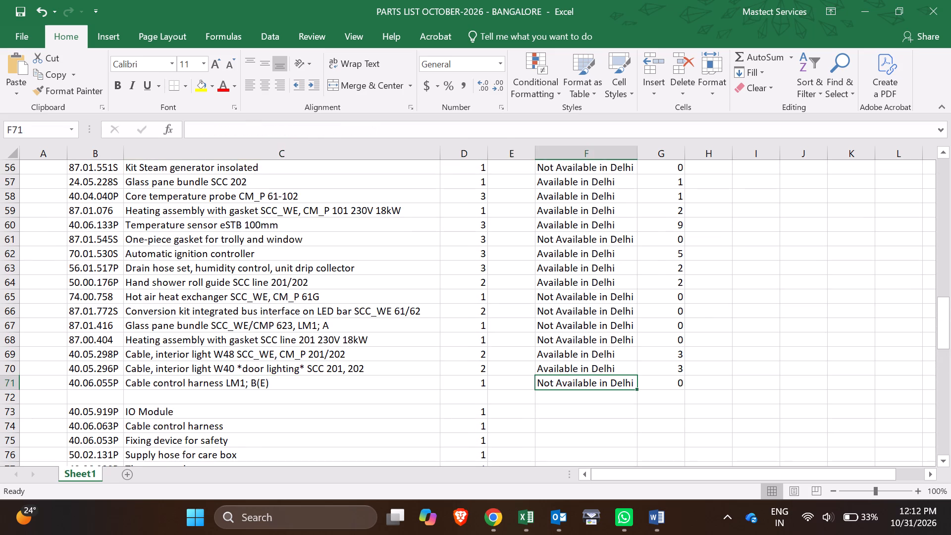
key("Left")
key("Left")
key("Left")
key("Left")
Save the PARTS LIST OCTOBER-2026 - BANGALORE workbook and close it, returning to Daily Calls.
key("ctrl+s")
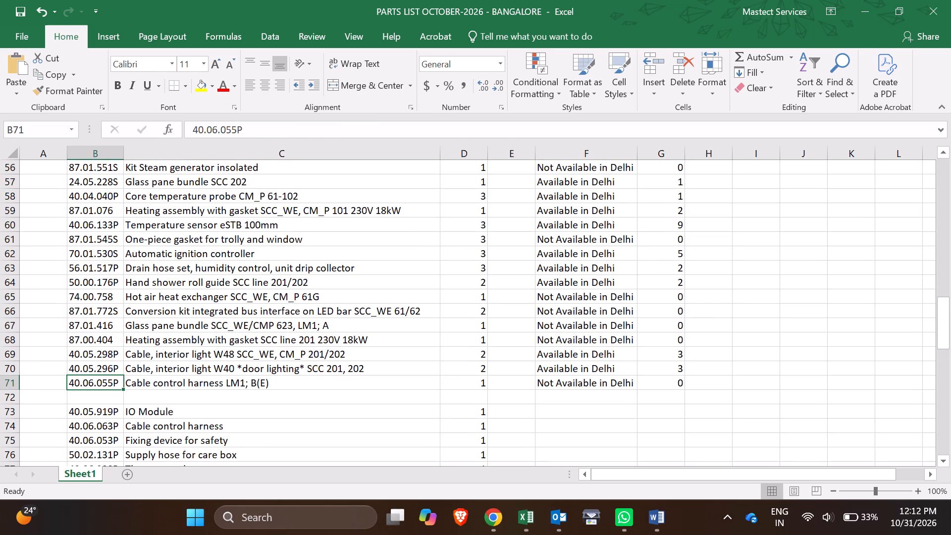
scroll(148, 383, "up", 8)
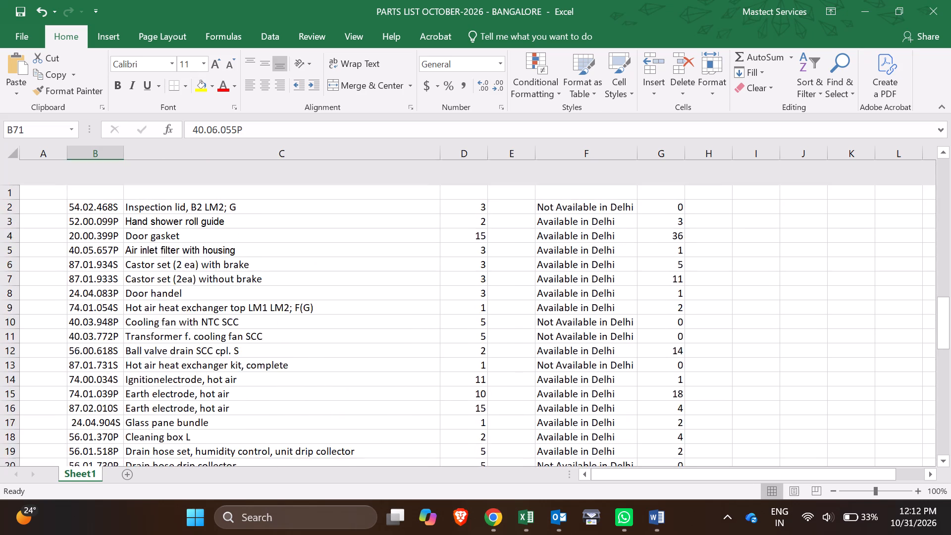
scroll(148, 383, "up", 4)
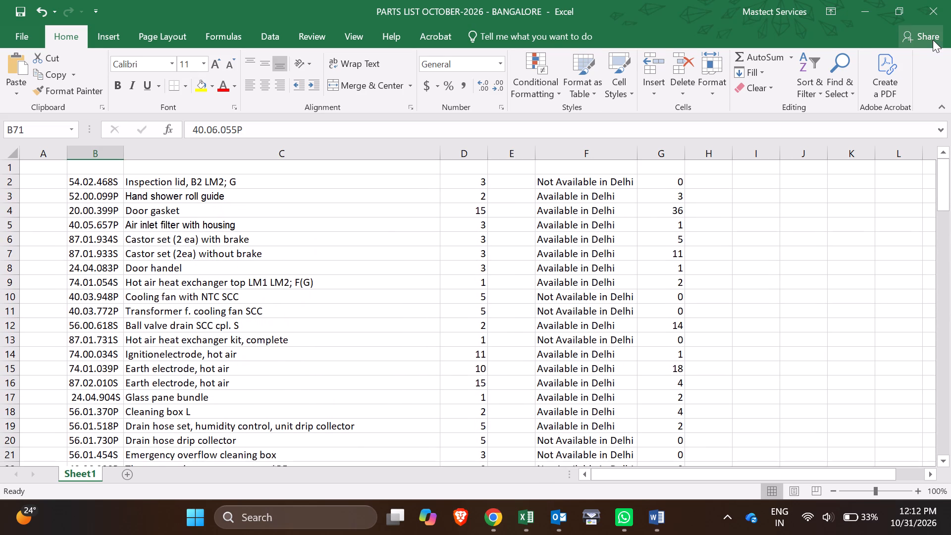
left_click(950, 0)
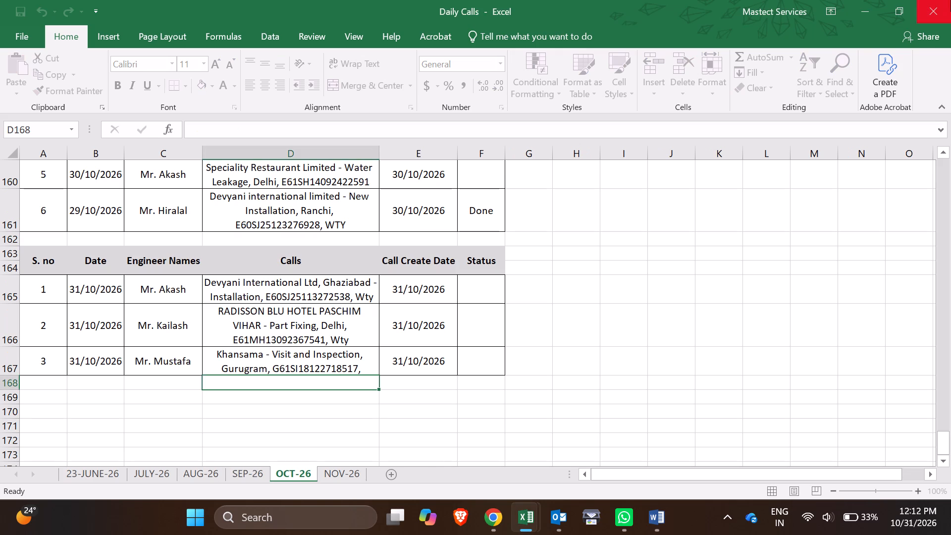
Save the Daily Calls workbook with the 31/10/2026 calls on the OCT-26 sheet.
left_click(196, 317)
key("ctrl+s")
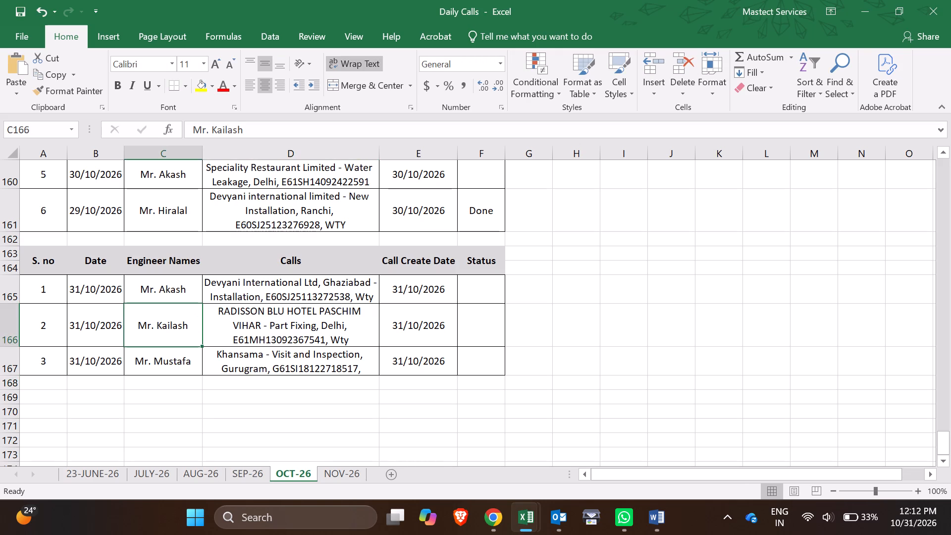
Switch from Daily Calls to WhatsApp.
key("alt+Tab")
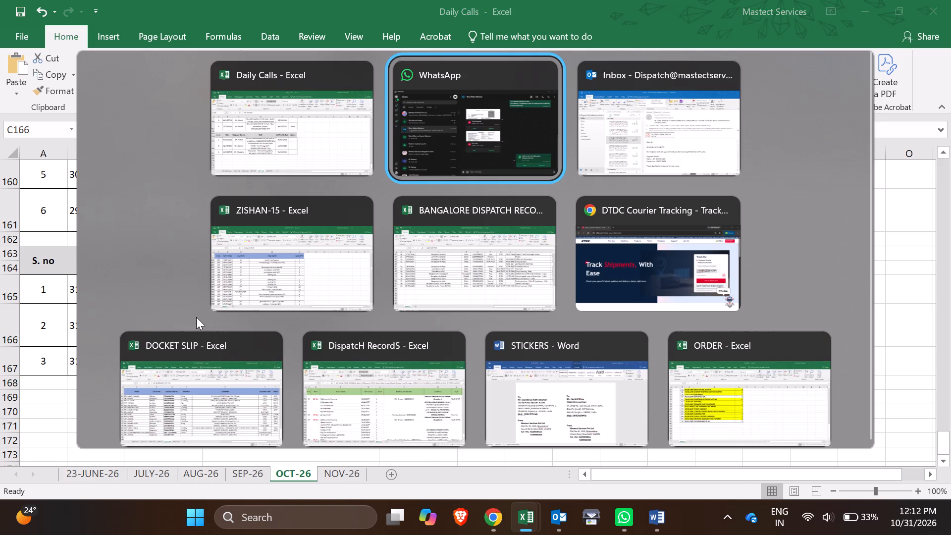
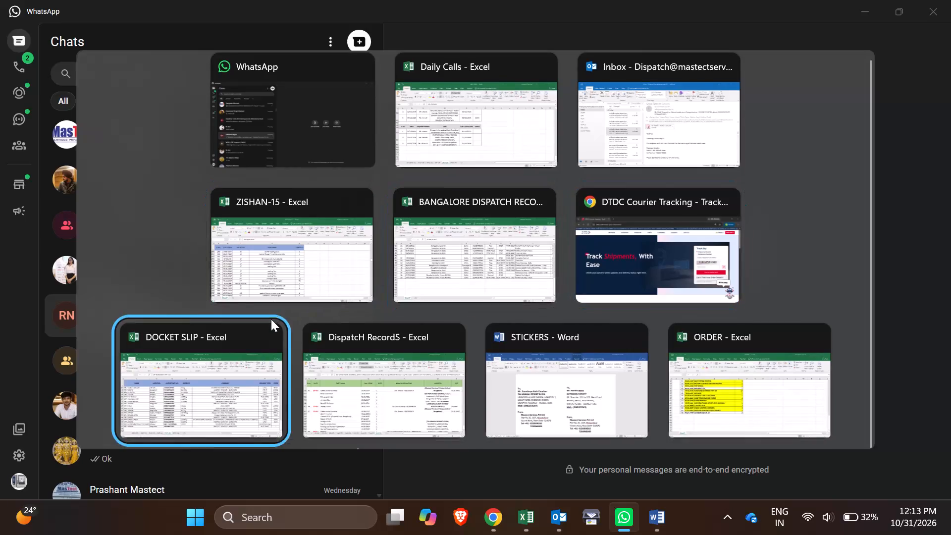
Switch from WhatsApp to the DispatcH RecordS workbook.
key("alt+Tab")
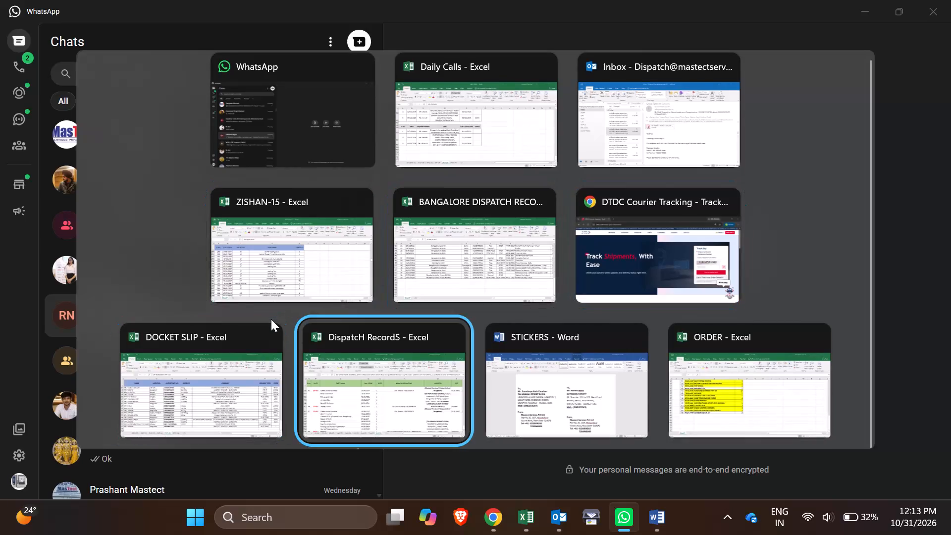
left_click(494, 274)
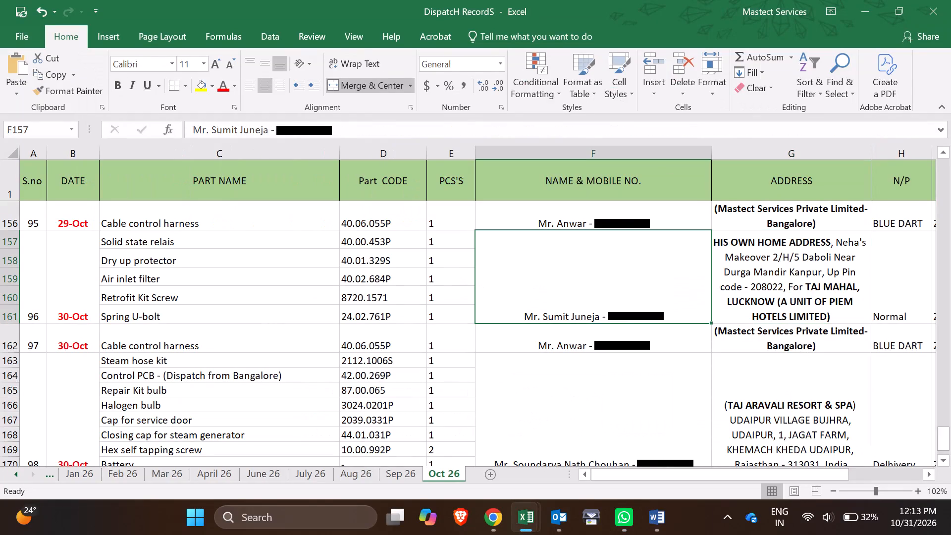
Search the Oct 26 sheet of the dispatch records for "fast food".
key("ctrl+f")
key("BackSpace")
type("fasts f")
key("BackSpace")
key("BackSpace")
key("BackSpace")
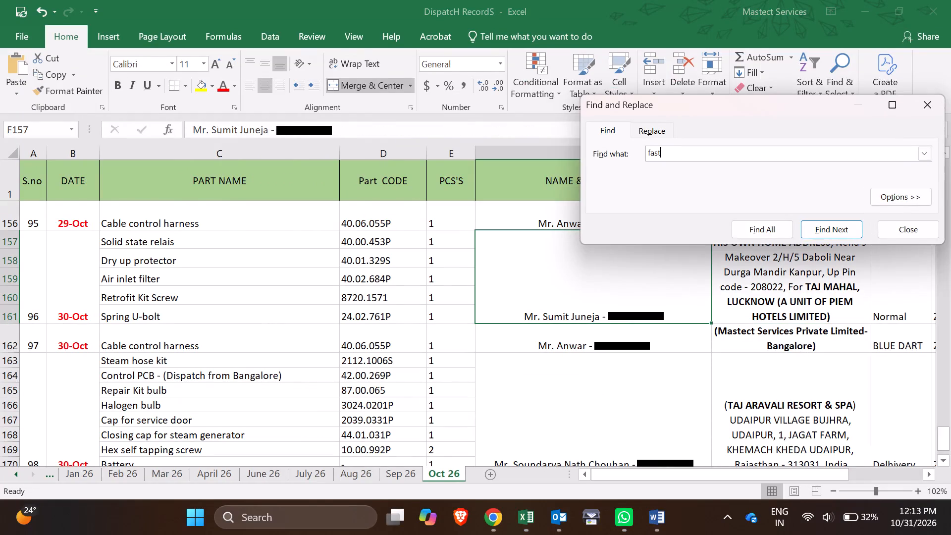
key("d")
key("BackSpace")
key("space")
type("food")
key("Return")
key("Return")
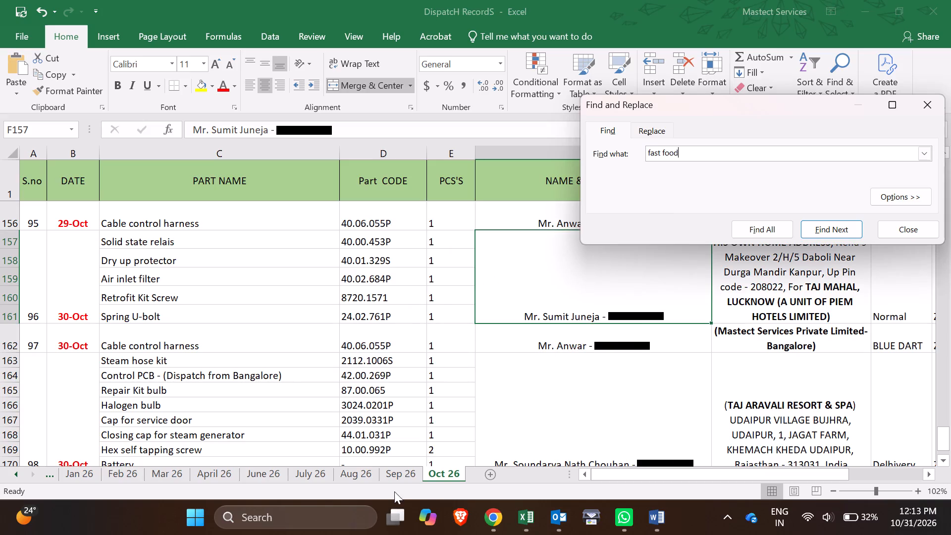
Search the Sep 26 dispatch sheet for "fast food", then move on to the Aug 26 sheet for the same search.
left_click(395, 474)
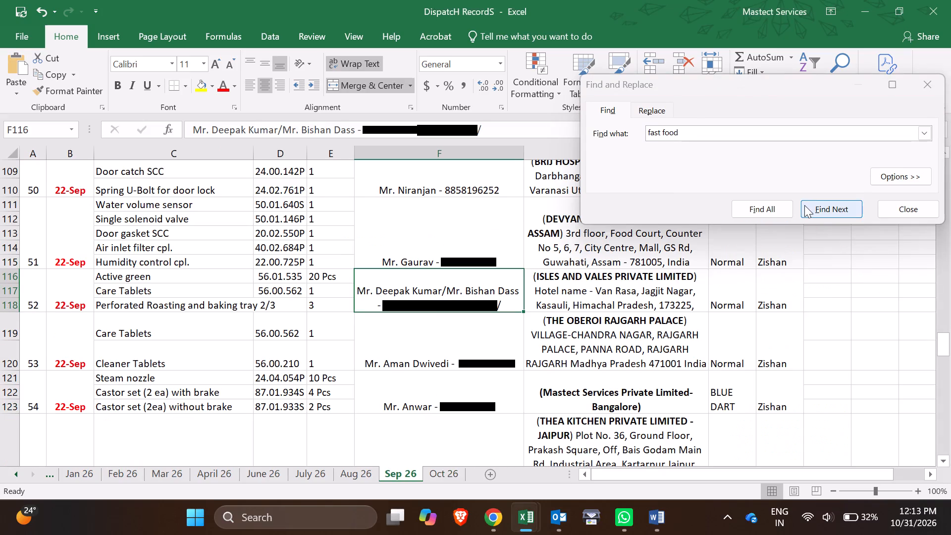
left_click(804, 205)
left_click(462, 305)
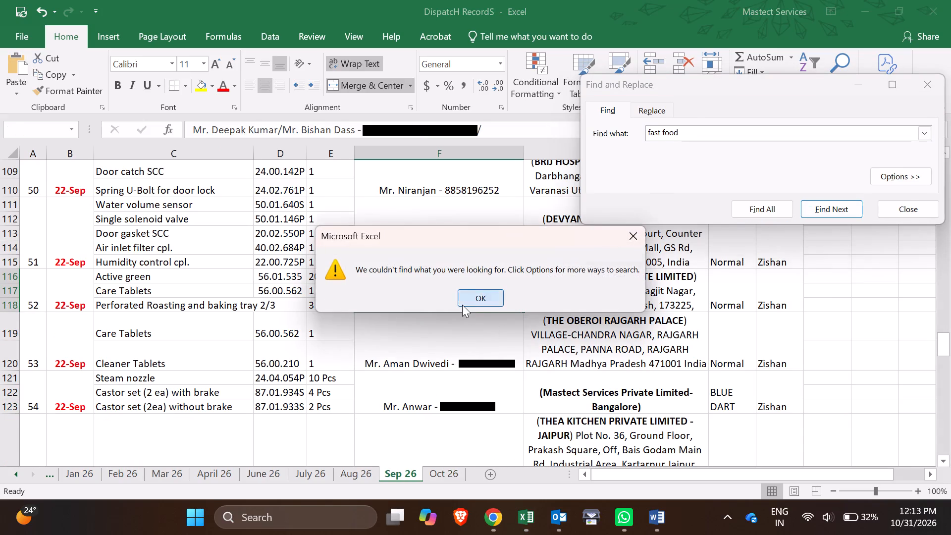
left_click(358, 478)
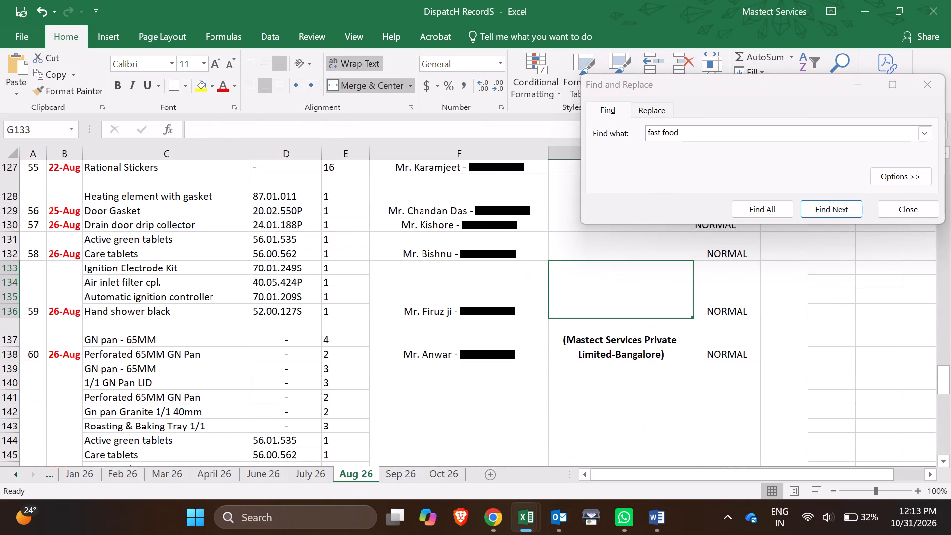
Search the Aug 26 and July 26 dispatch sheets for "fast food", and end the search.
left_click(818, 210)
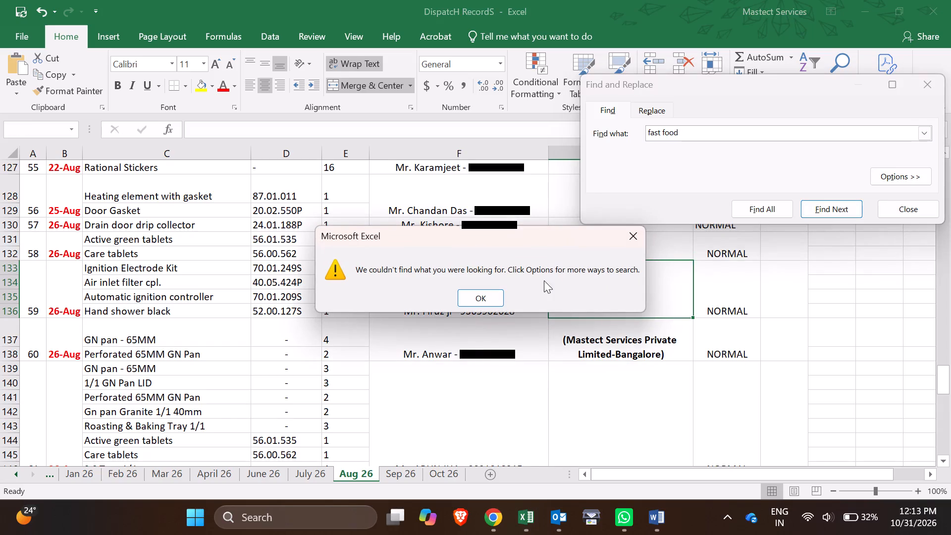
left_click(489, 297)
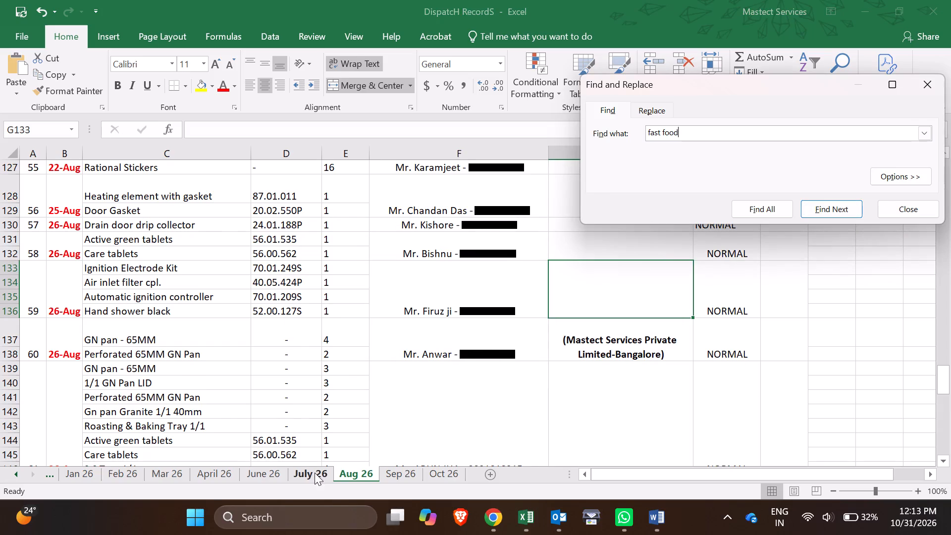
left_click(315, 473)
left_click(817, 215)
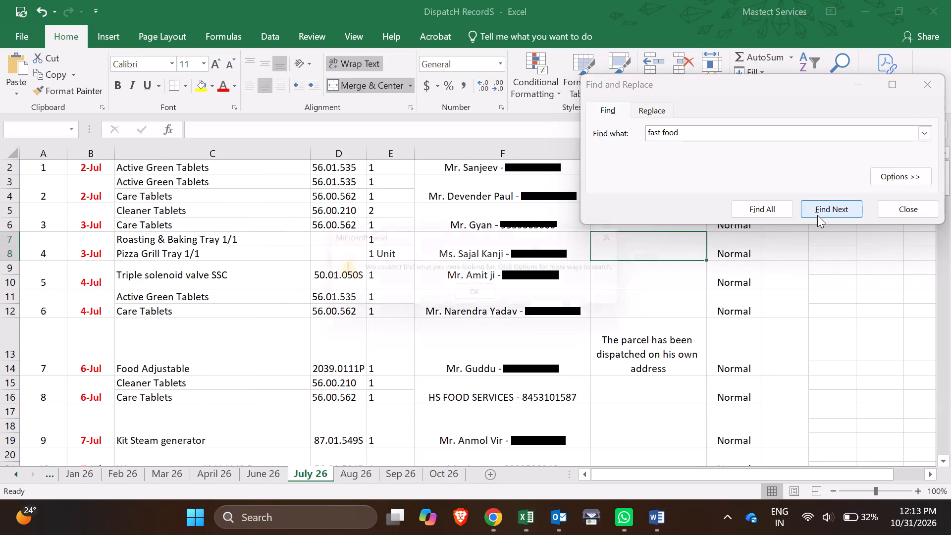
left_click(487, 299)
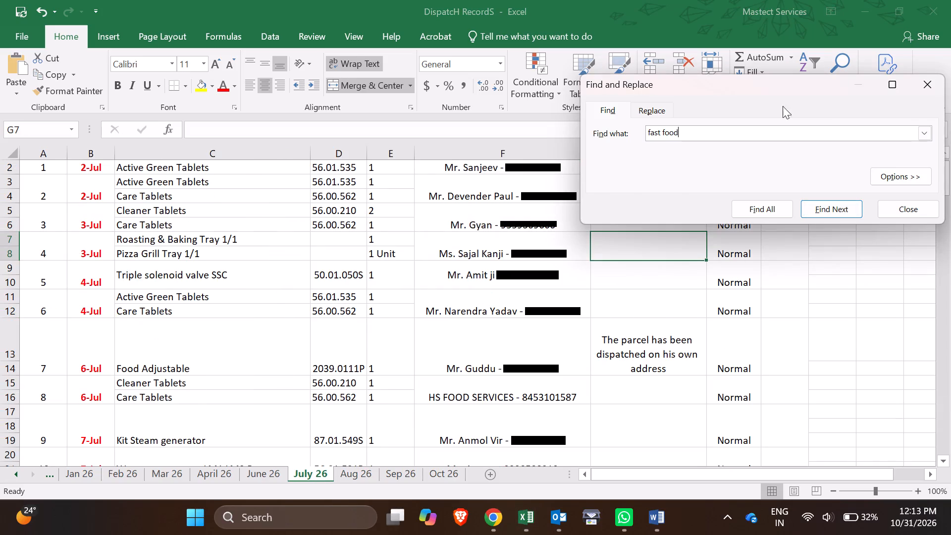
left_click(920, 84)
Switch from the dispatch records to WhatsApp.
key("alt+Tab")
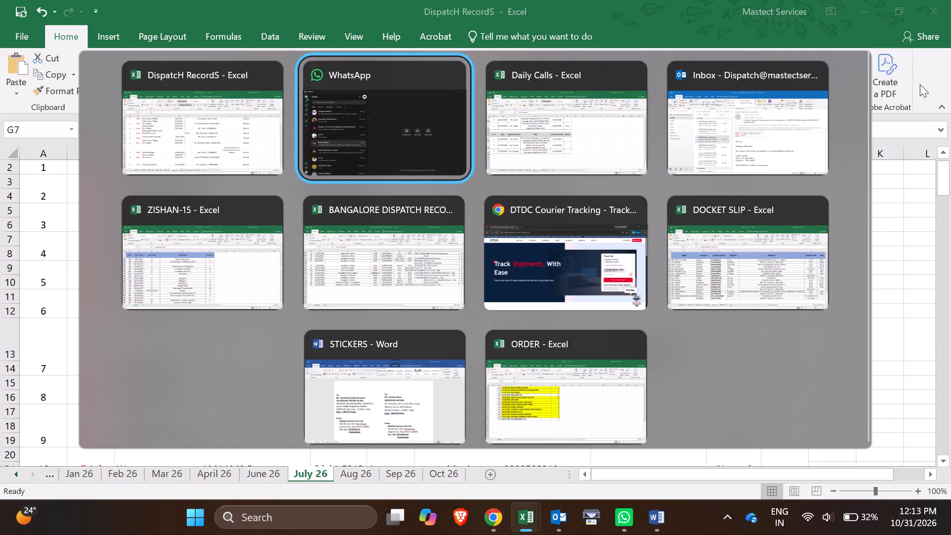
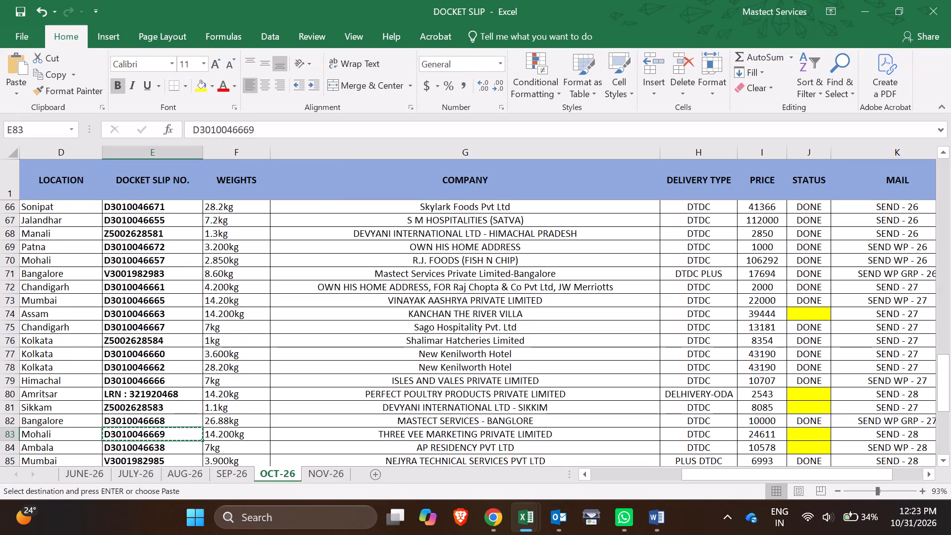
key("Right")
key("Right")
key("Right")
key("Right")
key("Right")
key("Left")
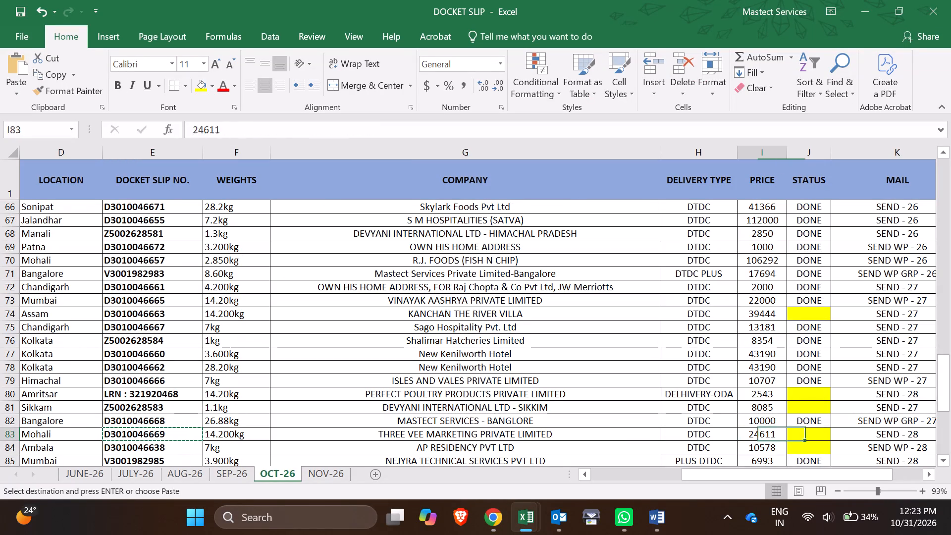
key("Left")
key("Left")
key("Left")
key("Left")
key("ctrl+c")
key("alt+Tab")
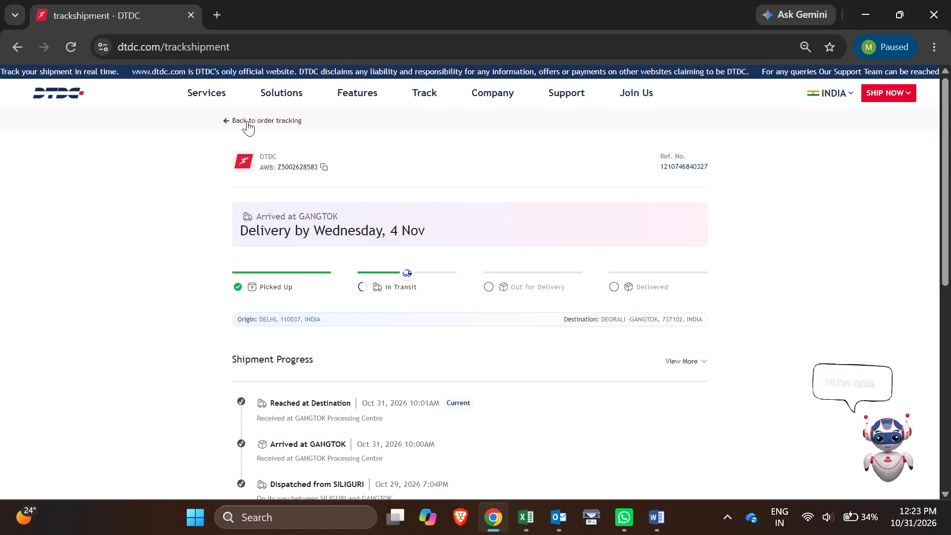
left_click(247, 121)
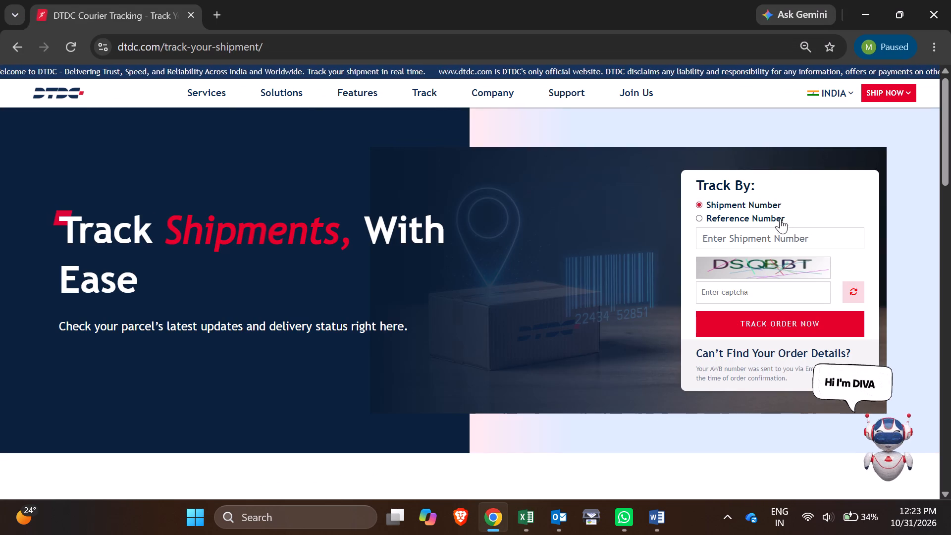
left_click(781, 235)
key("ctrl+v")
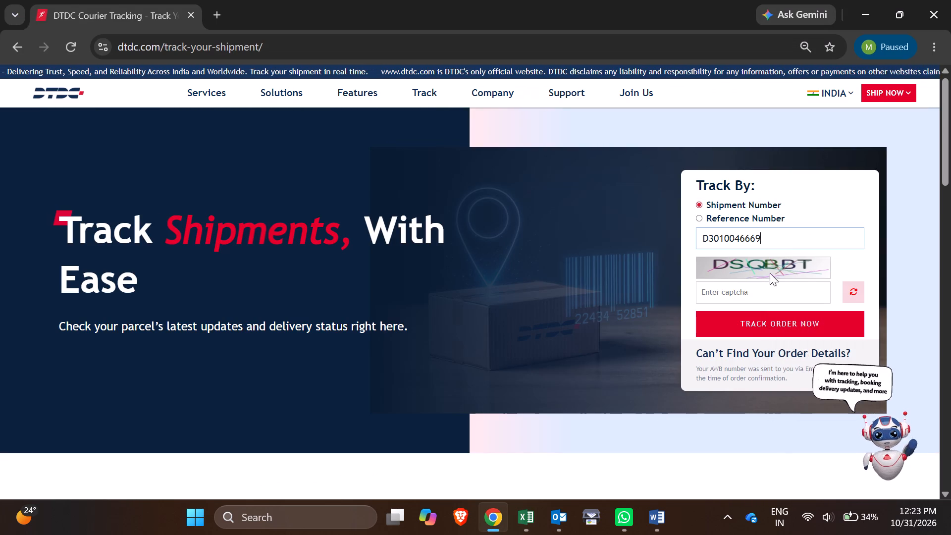
left_click(767, 292)
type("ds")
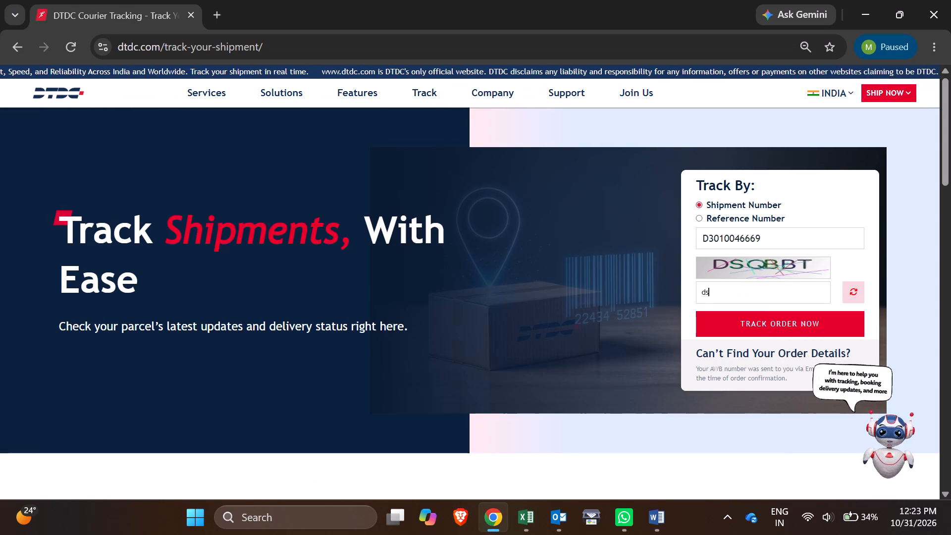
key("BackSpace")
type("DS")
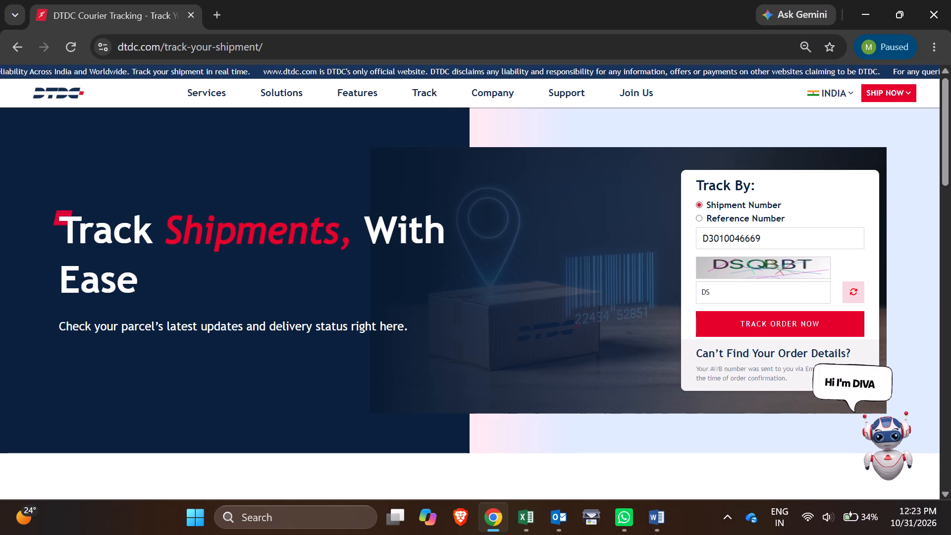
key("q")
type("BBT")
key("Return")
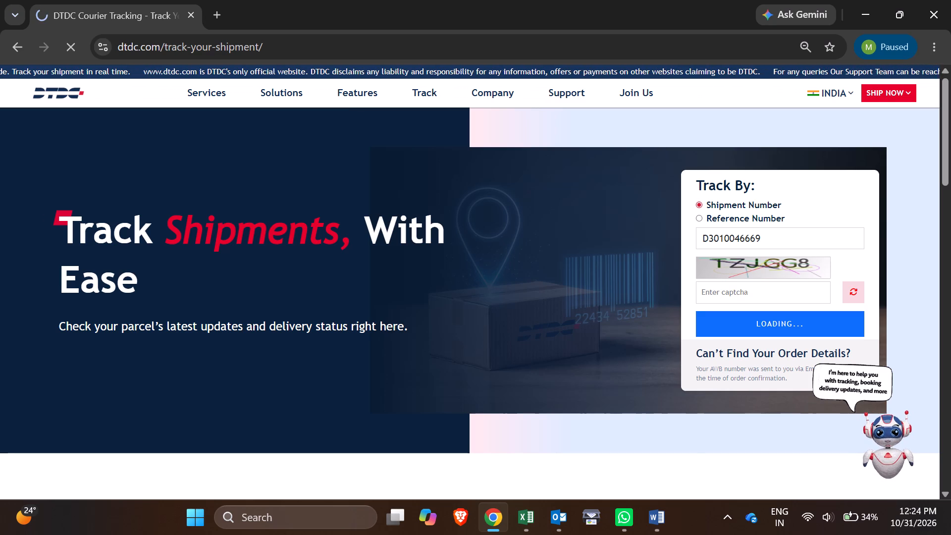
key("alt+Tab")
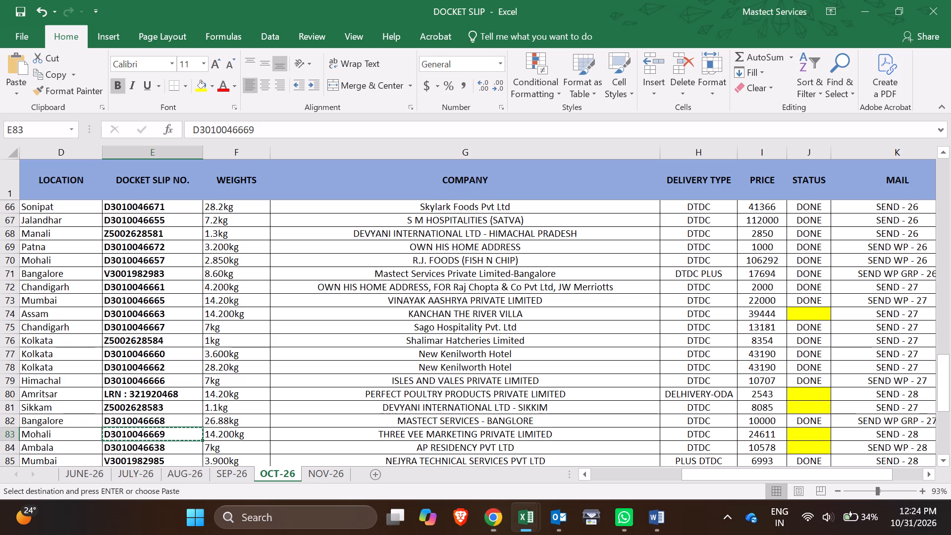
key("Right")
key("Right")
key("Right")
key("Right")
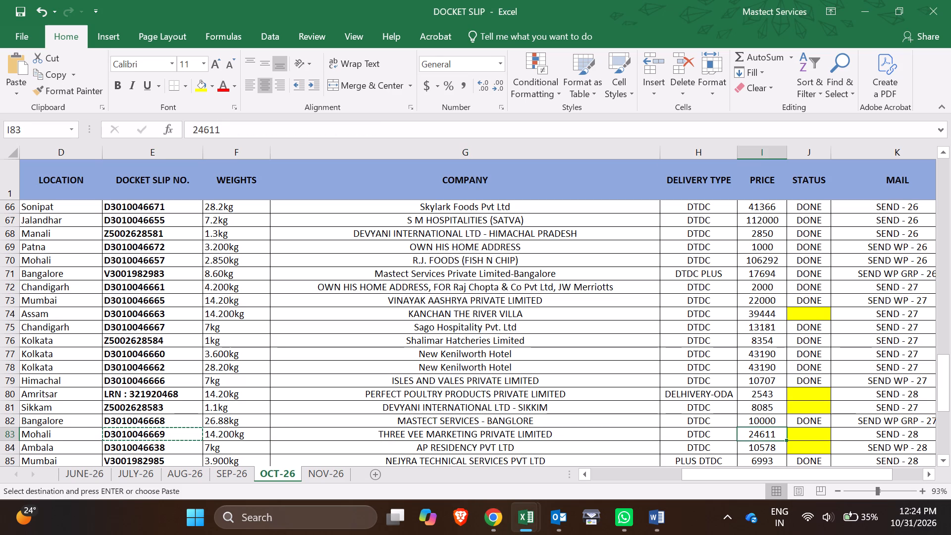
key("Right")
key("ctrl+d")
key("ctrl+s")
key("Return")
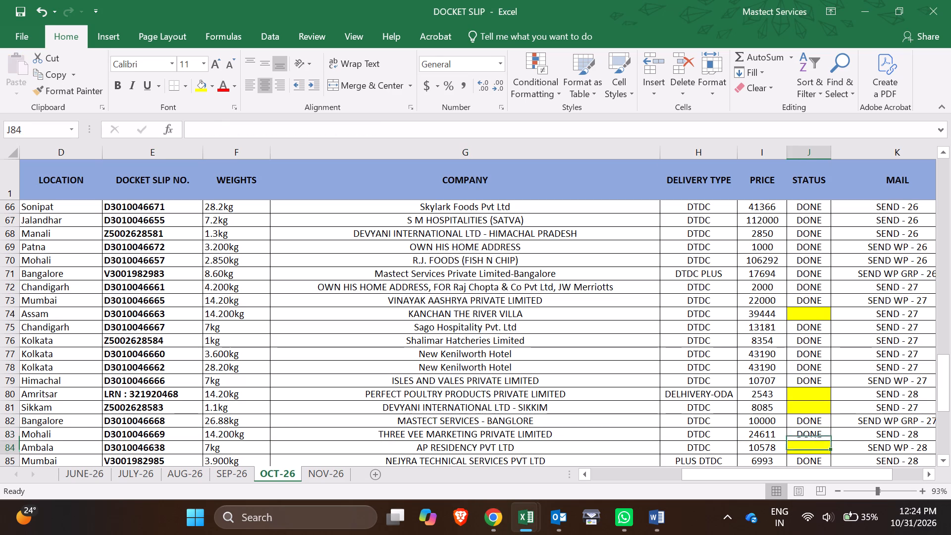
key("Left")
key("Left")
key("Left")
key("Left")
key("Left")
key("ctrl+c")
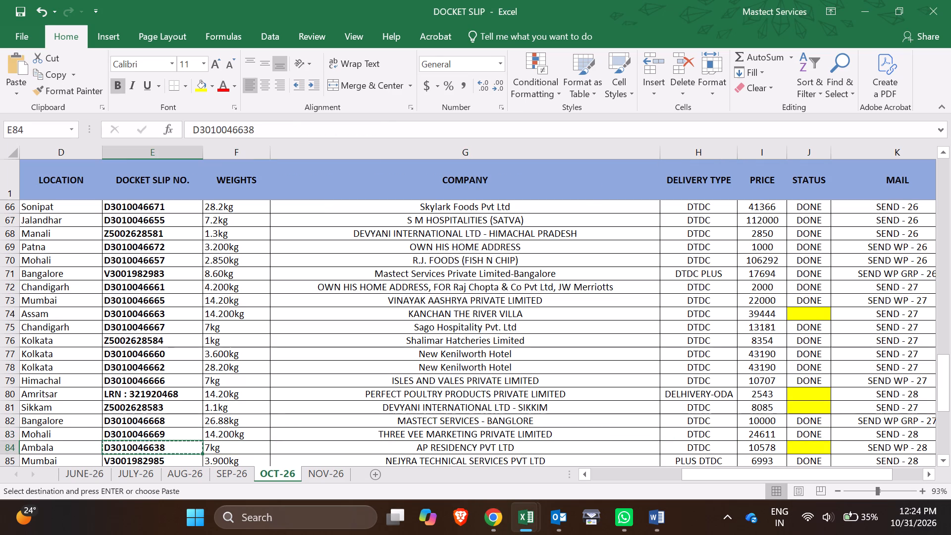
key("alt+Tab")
left_click(234, 116)
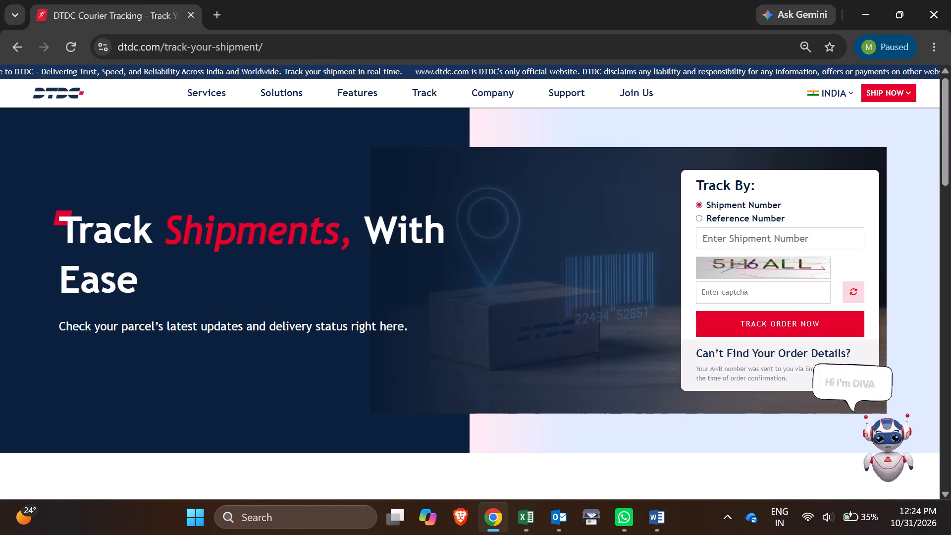
left_click(769, 245)
key("ctrl+v")
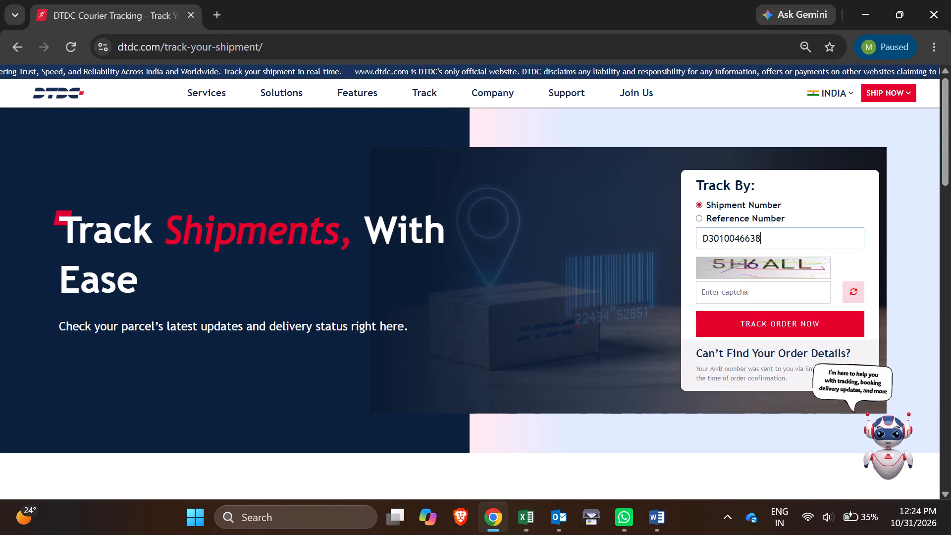
left_click(752, 288)
key("5")
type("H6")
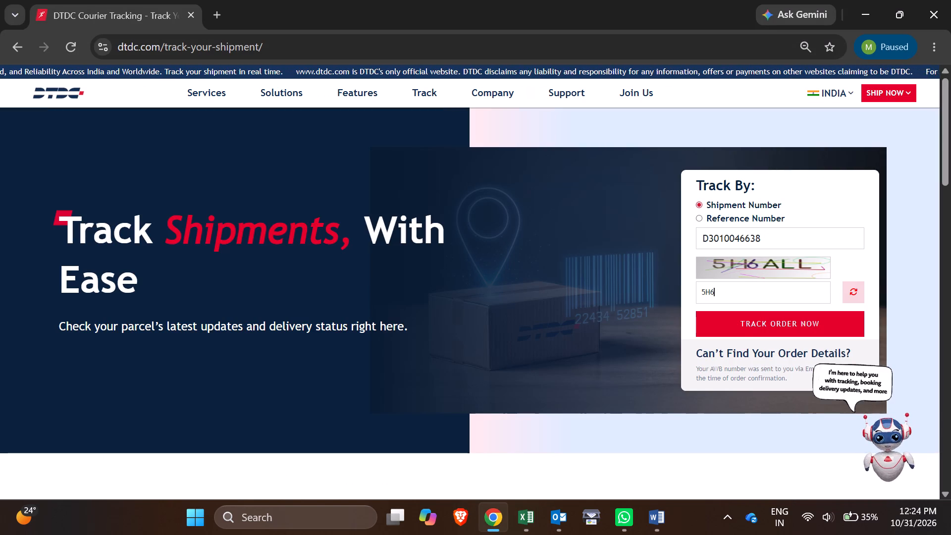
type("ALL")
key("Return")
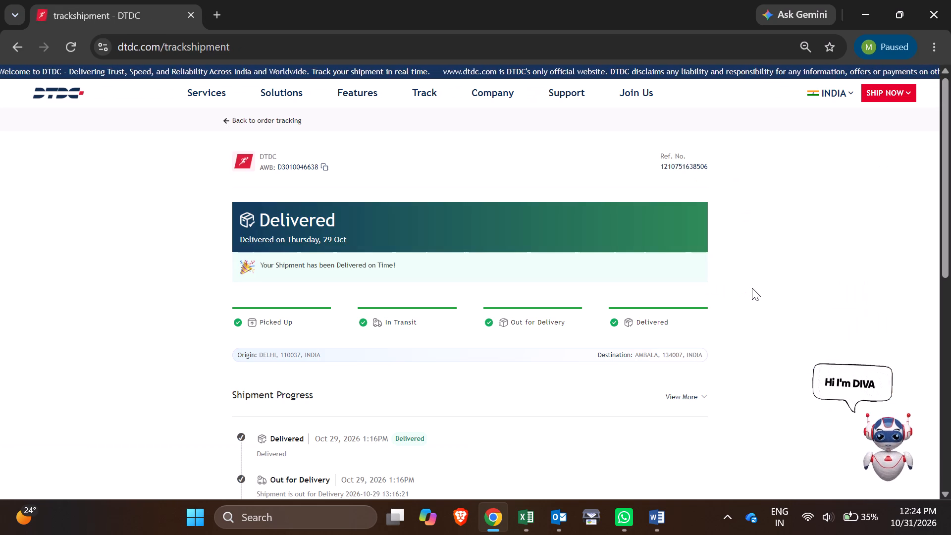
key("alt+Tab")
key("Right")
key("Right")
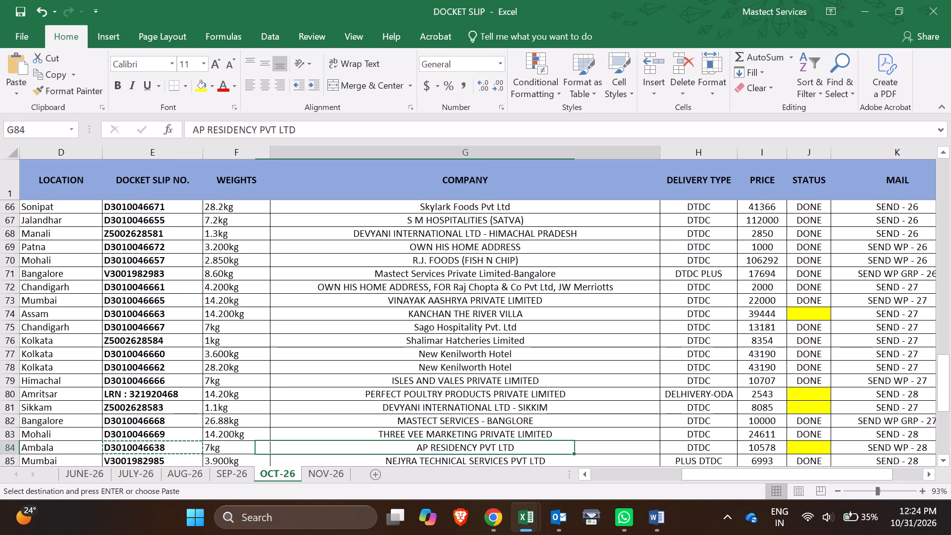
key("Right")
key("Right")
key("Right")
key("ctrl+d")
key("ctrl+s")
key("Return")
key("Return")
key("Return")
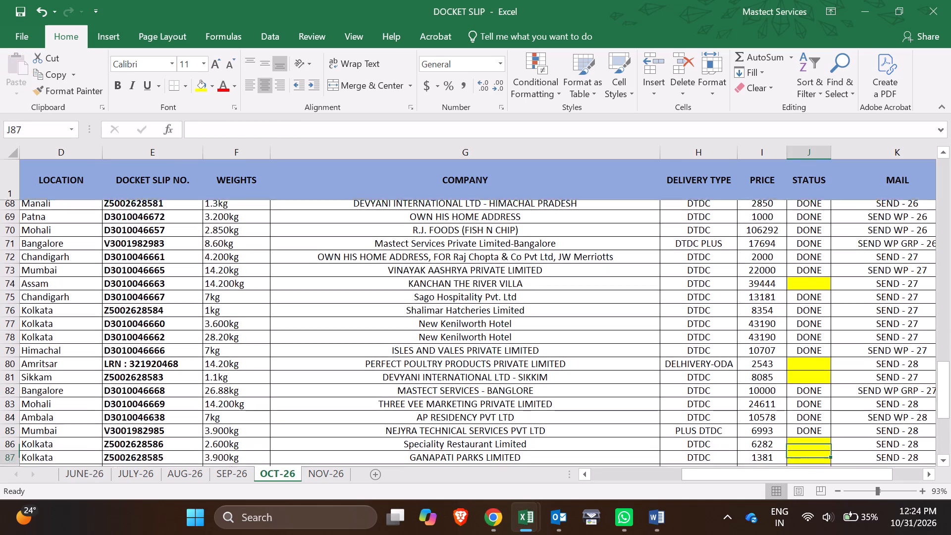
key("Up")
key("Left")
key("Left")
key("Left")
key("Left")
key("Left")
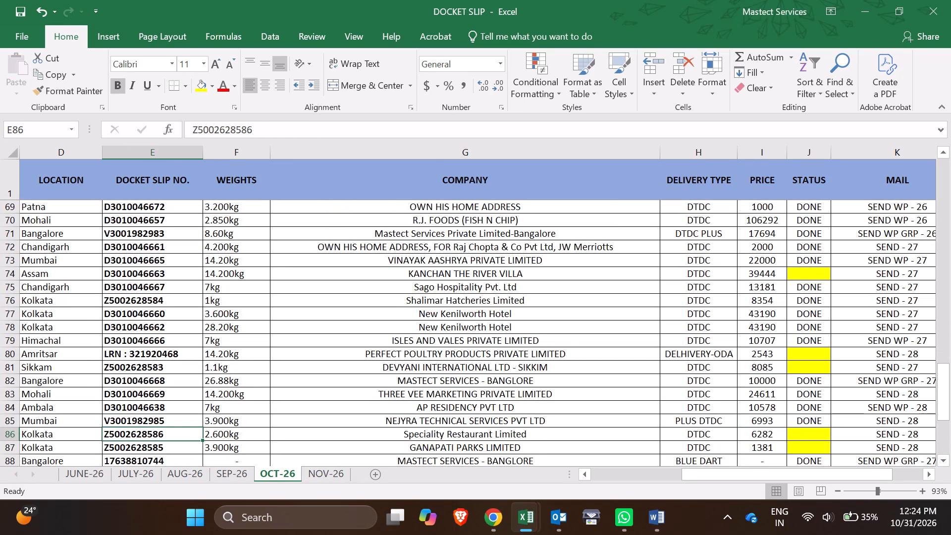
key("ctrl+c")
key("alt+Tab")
left_click(245, 116)
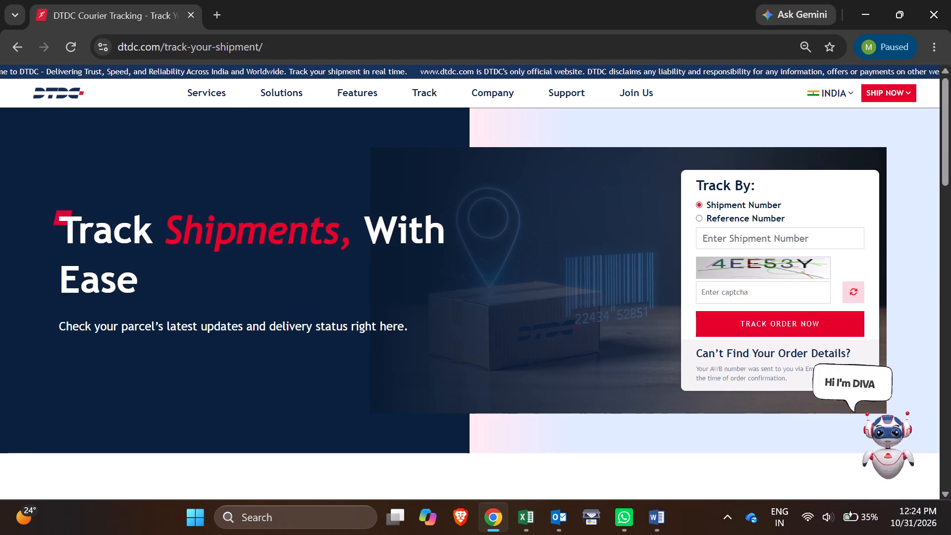
left_click(742, 242)
key("ctrl+v")
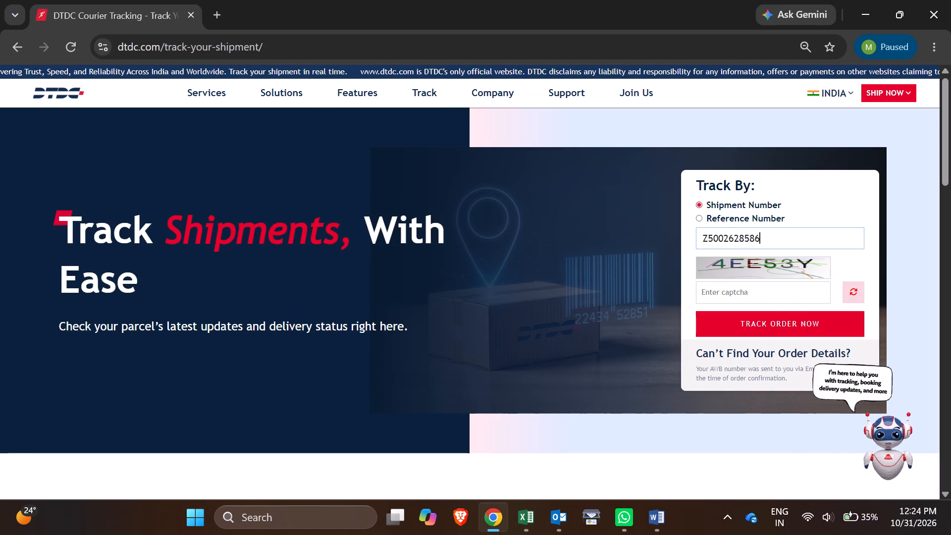
left_click(734, 290)
key("4")
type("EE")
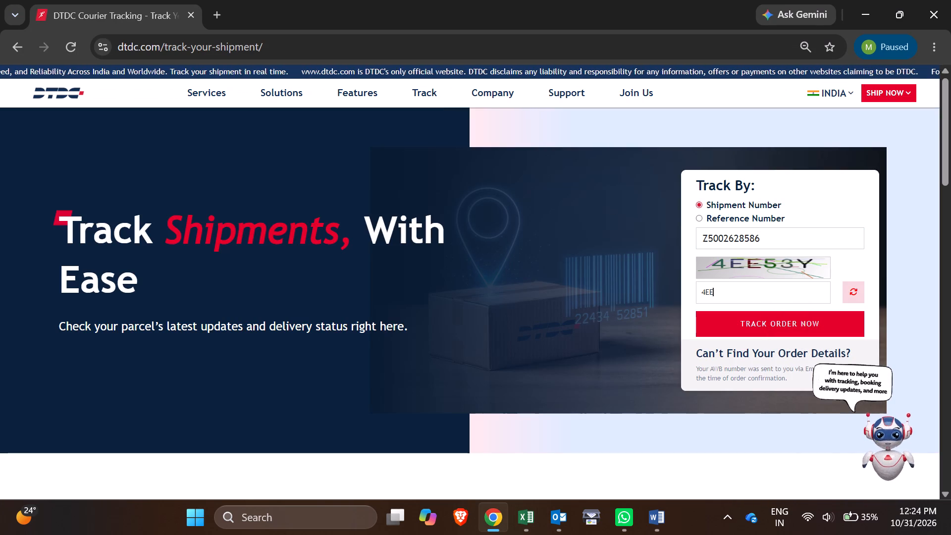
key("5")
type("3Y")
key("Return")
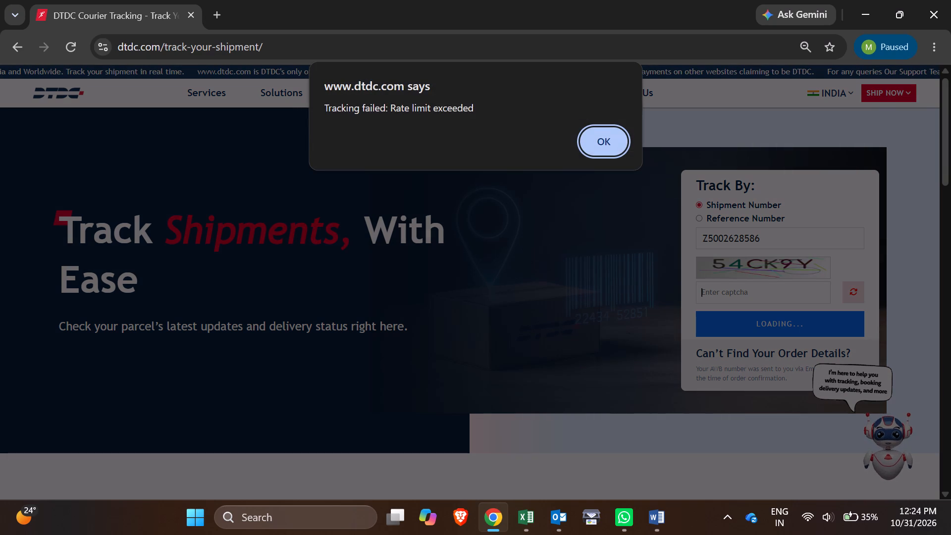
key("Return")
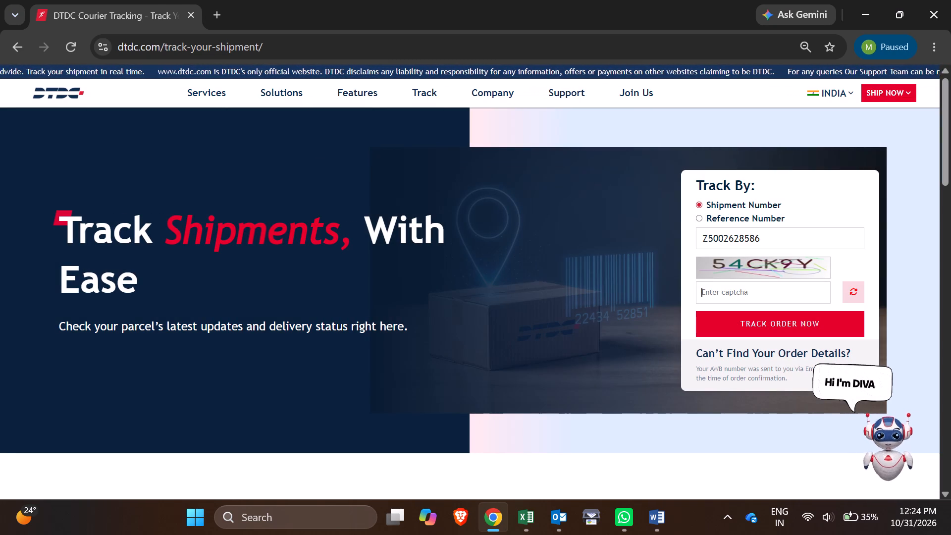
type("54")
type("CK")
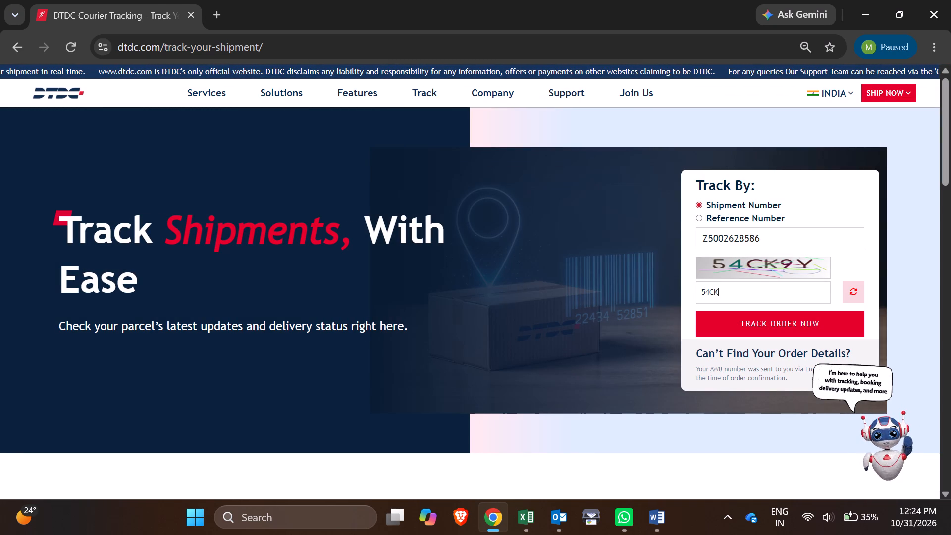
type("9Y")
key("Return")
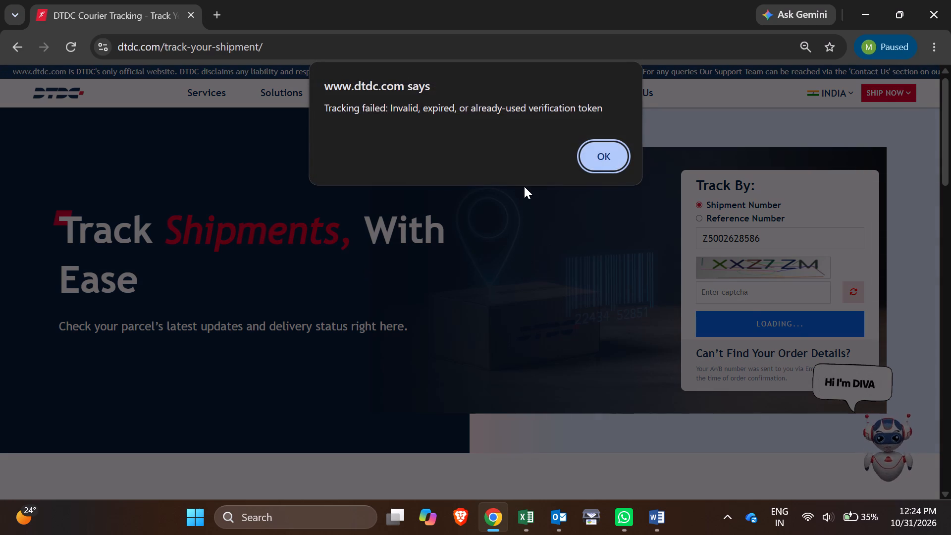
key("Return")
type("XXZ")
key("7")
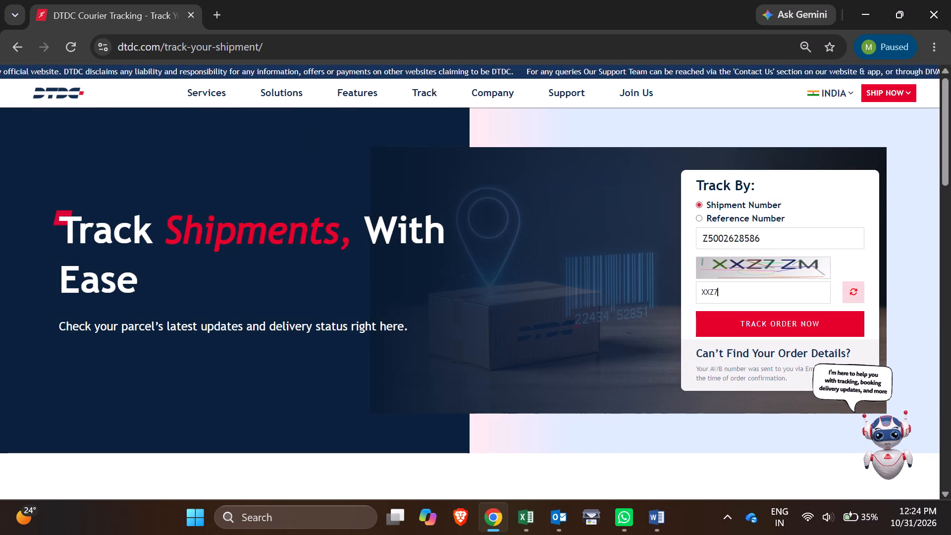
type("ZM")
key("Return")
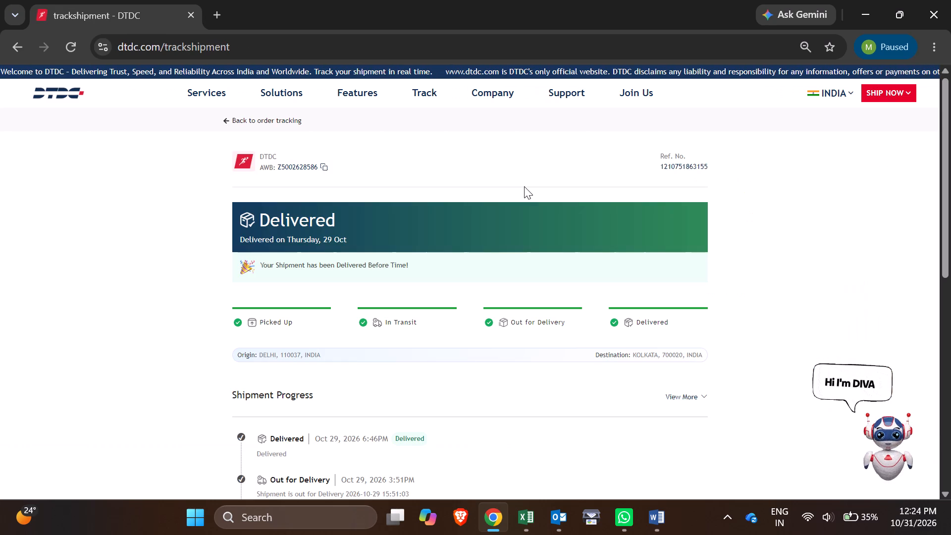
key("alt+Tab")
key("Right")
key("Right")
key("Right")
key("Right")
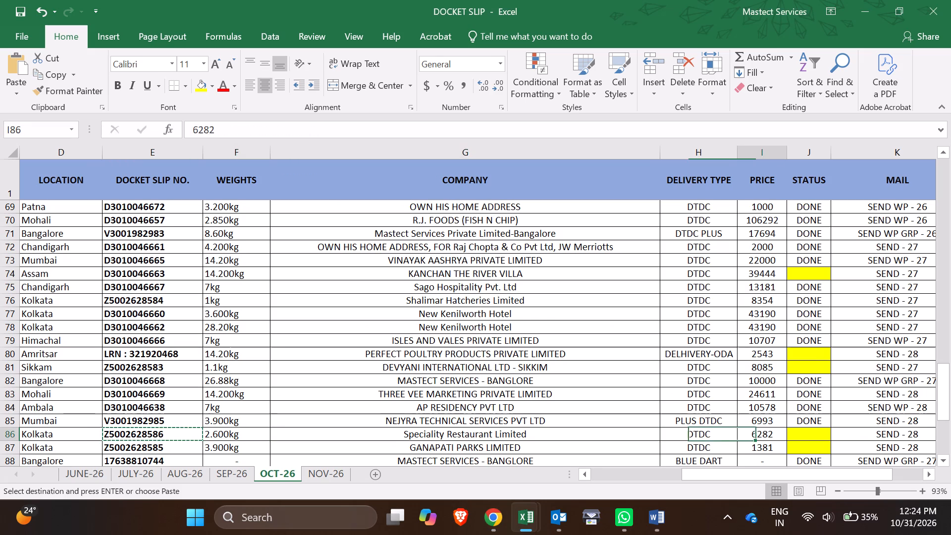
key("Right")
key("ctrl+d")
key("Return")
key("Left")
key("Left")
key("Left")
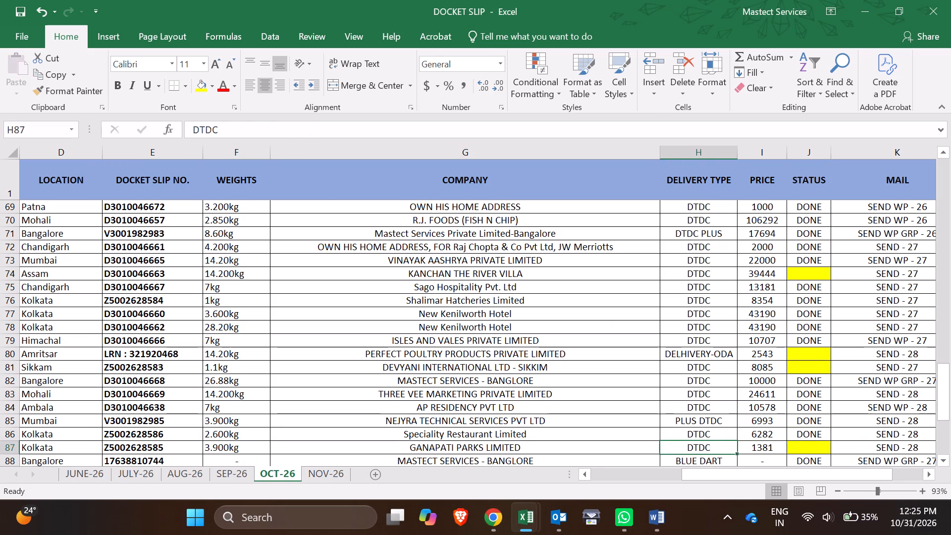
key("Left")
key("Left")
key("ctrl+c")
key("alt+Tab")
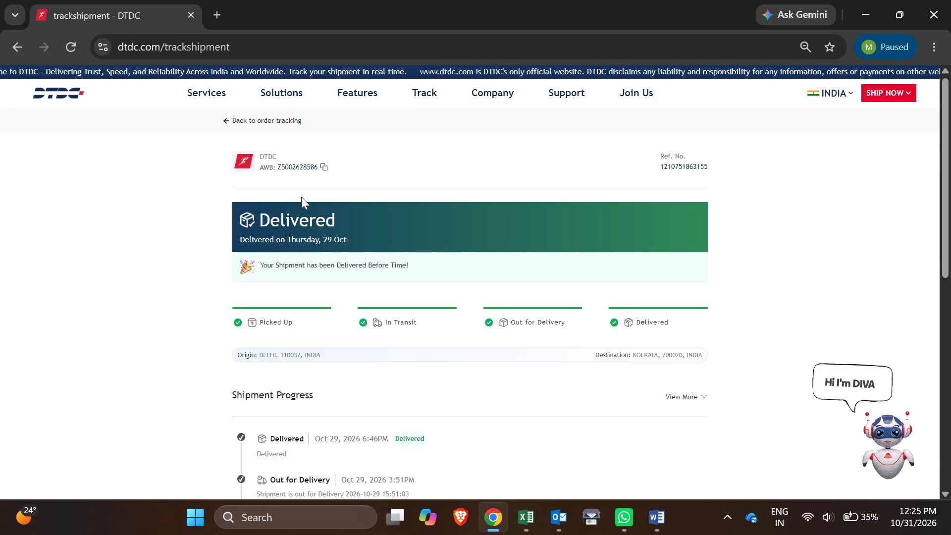
left_click(240, 116)
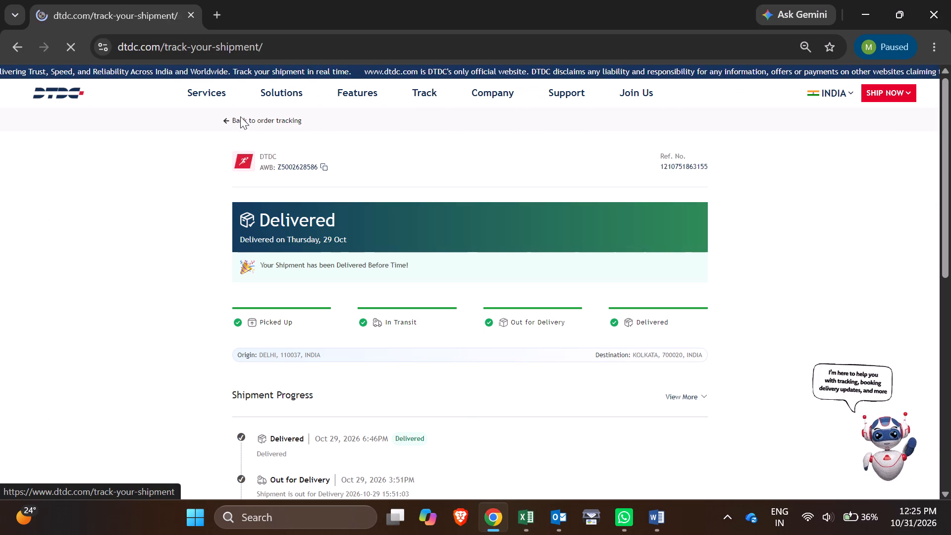
left_click(760, 242)
key("ctrl+v")
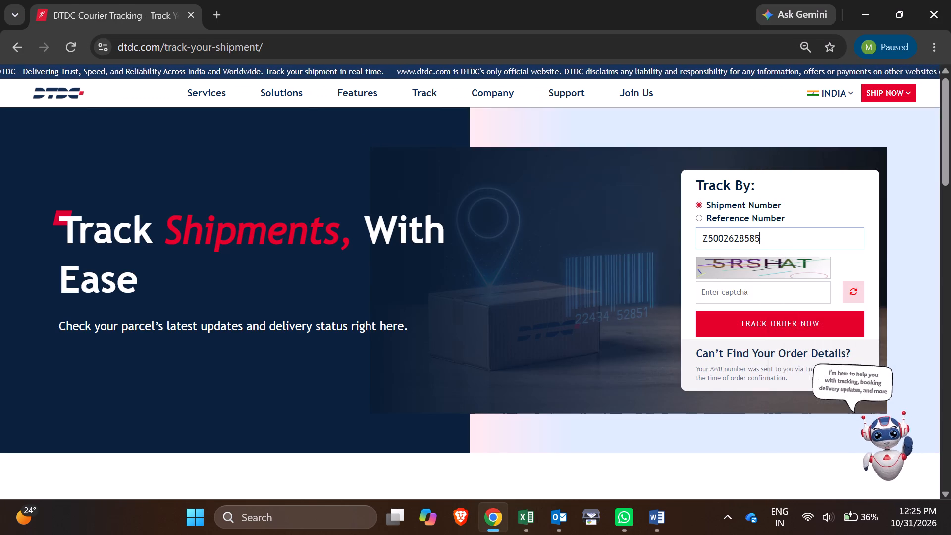
left_click(741, 291)
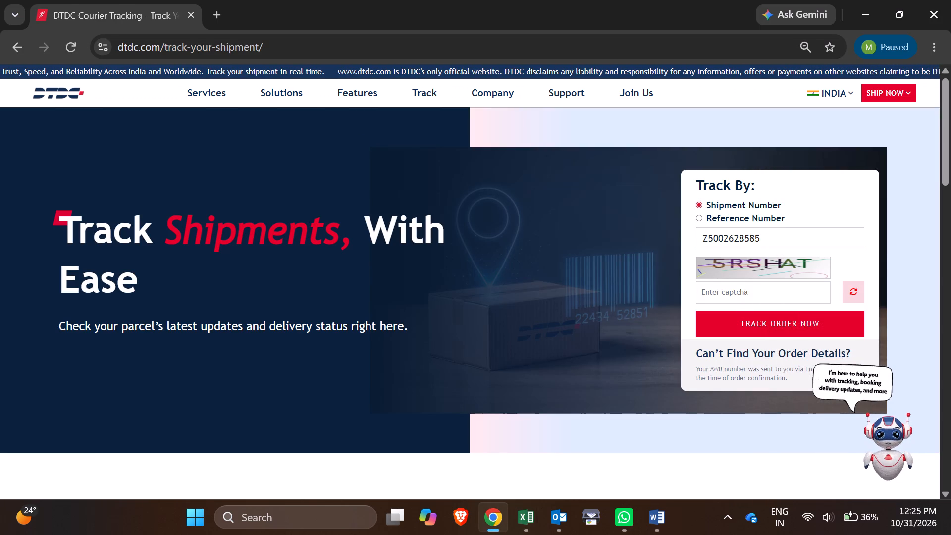
key("5")
type("RS")
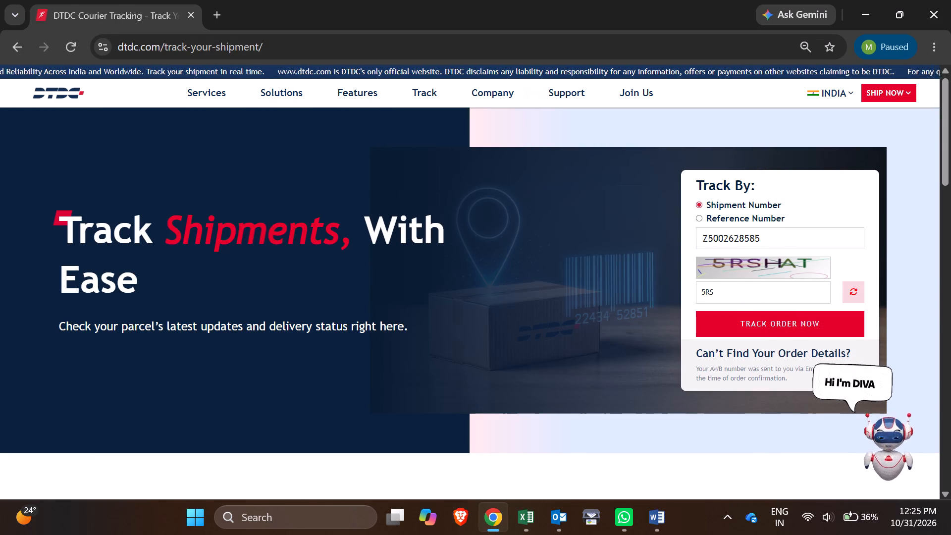
type("HAT")
key("Return")
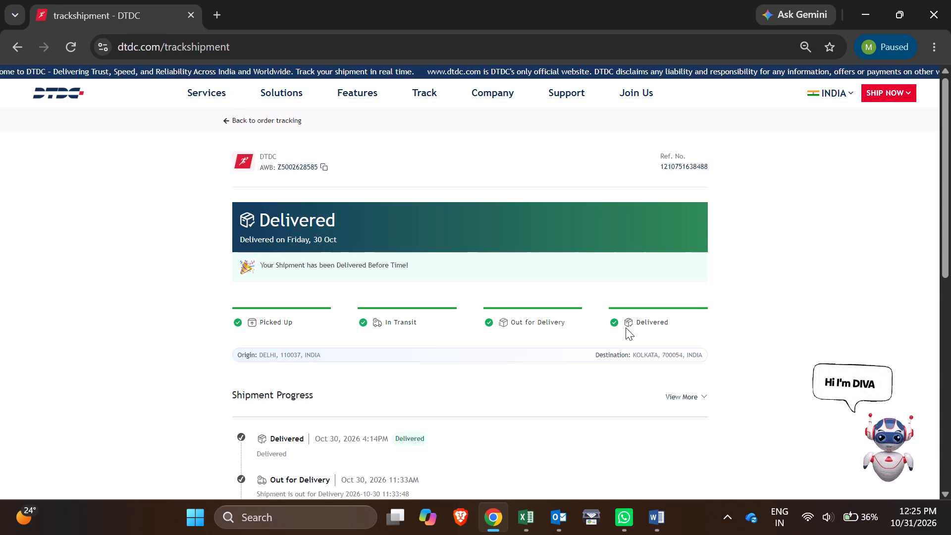
key("alt+Tab")
key("Right")
key("Right")
key("Right")
key("Right")
key("Right")
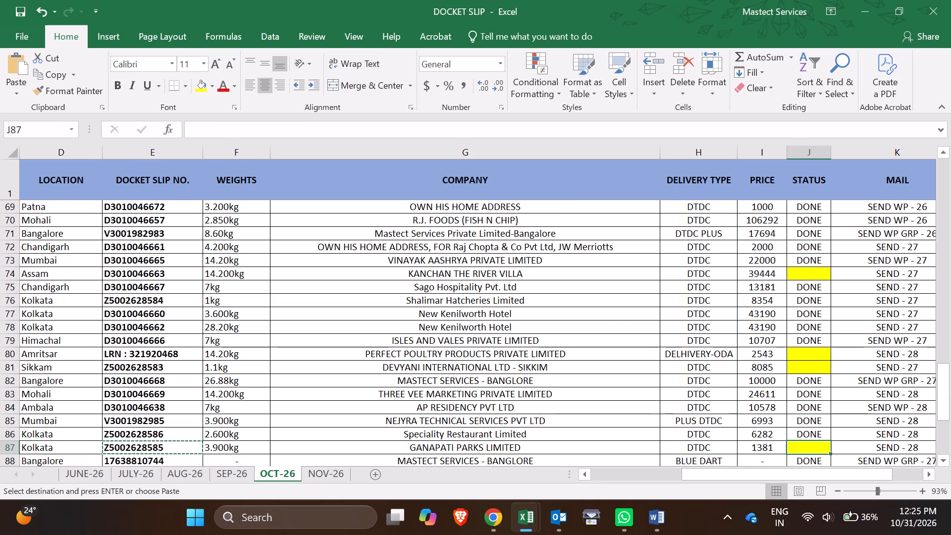
key("ctrl+d")
key("ctrl+s")
key("Return")
key("Return")
key("Return")
key("Return")
key("Return")
key("Return")
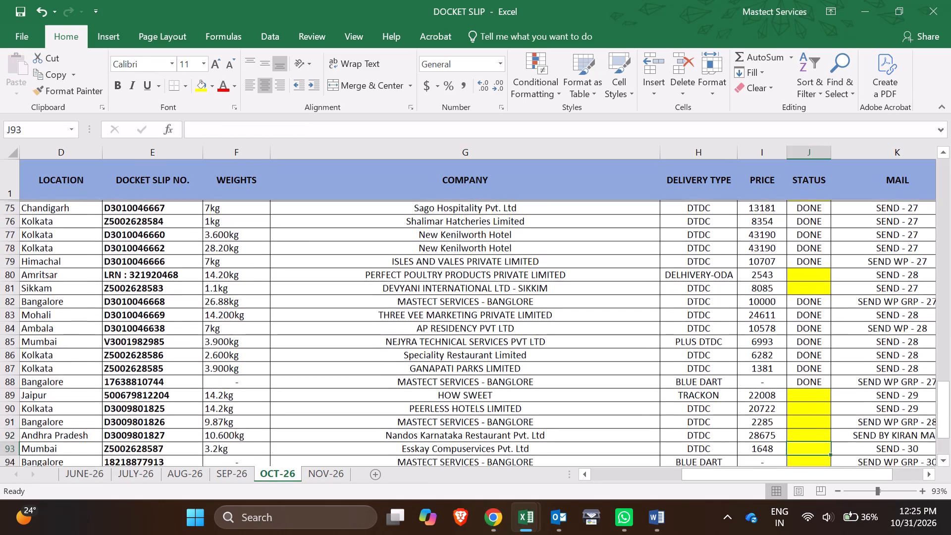
key("Up")
key("Up")
key("Up")
key("Up")
key("Down")
key("Left")
key("Left")
key("Left")
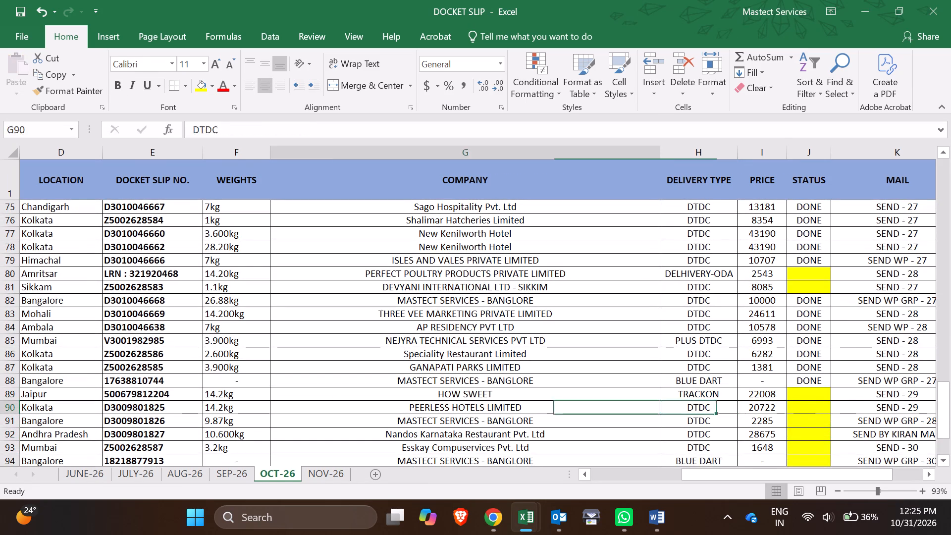
key("Left")
key("Left")
key("ctrl+c")
key("alt+Tab")
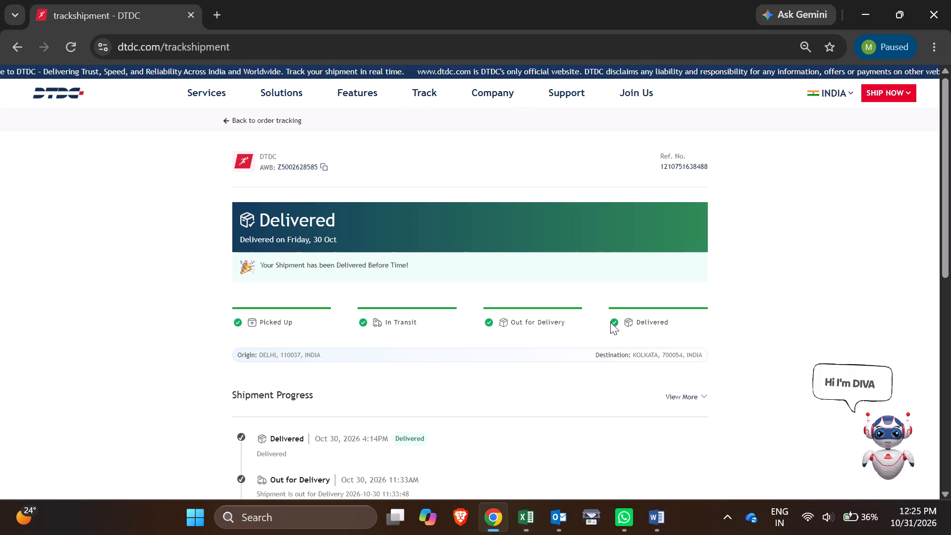
left_click(233, 120)
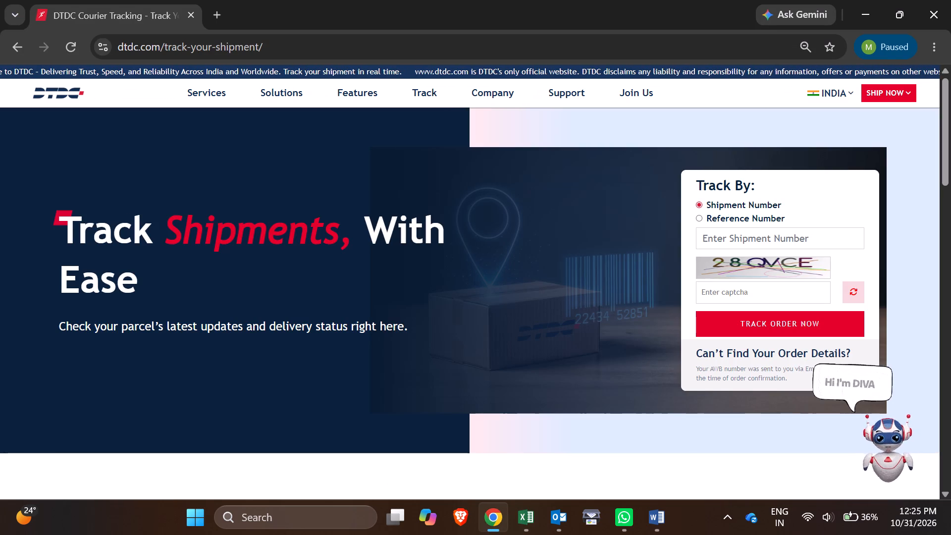
left_click(758, 241)
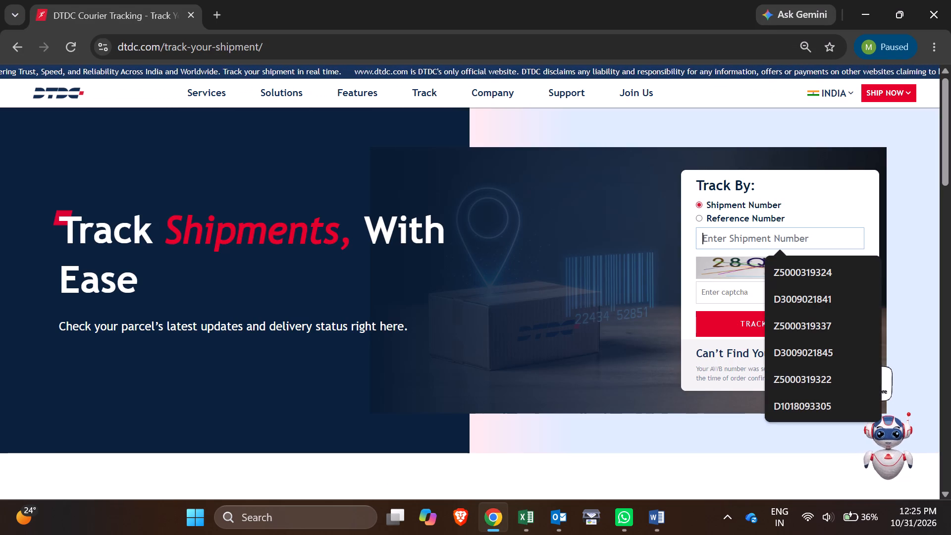
key("ctrl+v")
left_click(751, 292)
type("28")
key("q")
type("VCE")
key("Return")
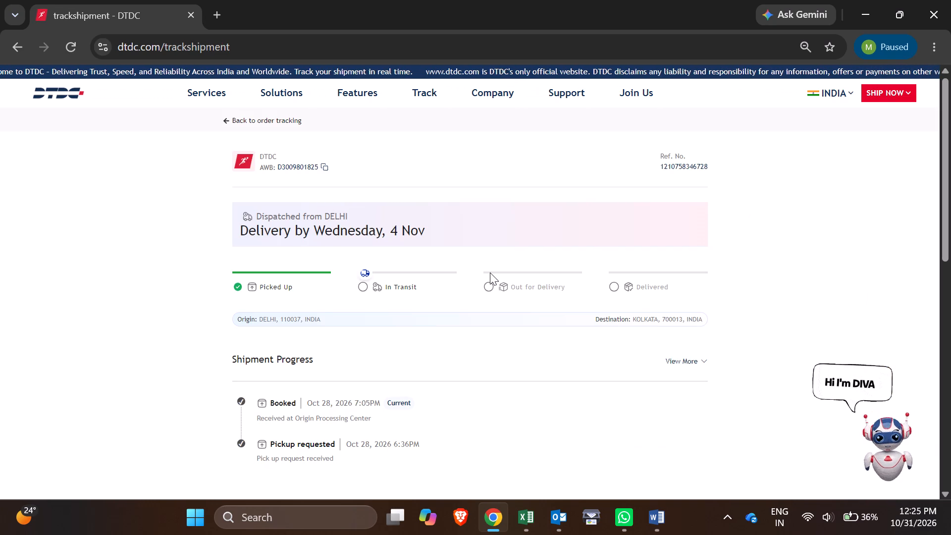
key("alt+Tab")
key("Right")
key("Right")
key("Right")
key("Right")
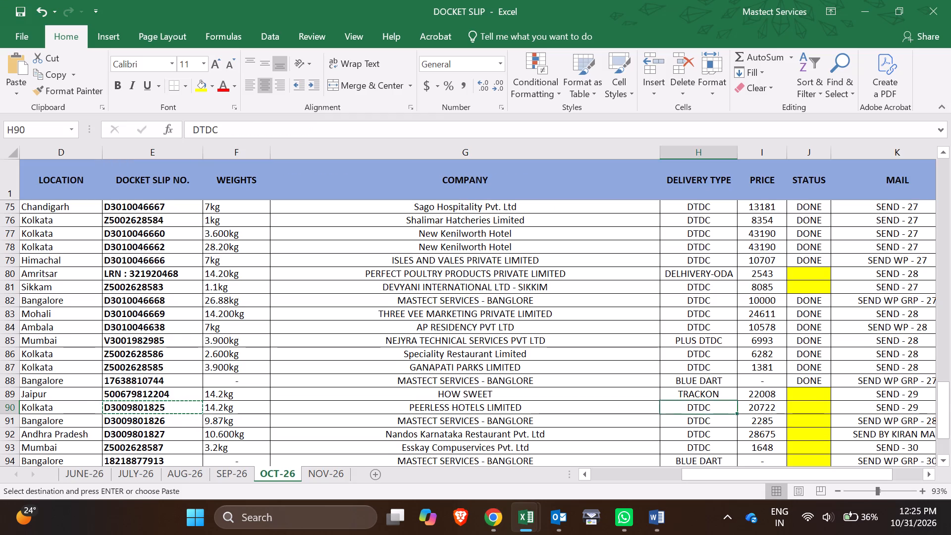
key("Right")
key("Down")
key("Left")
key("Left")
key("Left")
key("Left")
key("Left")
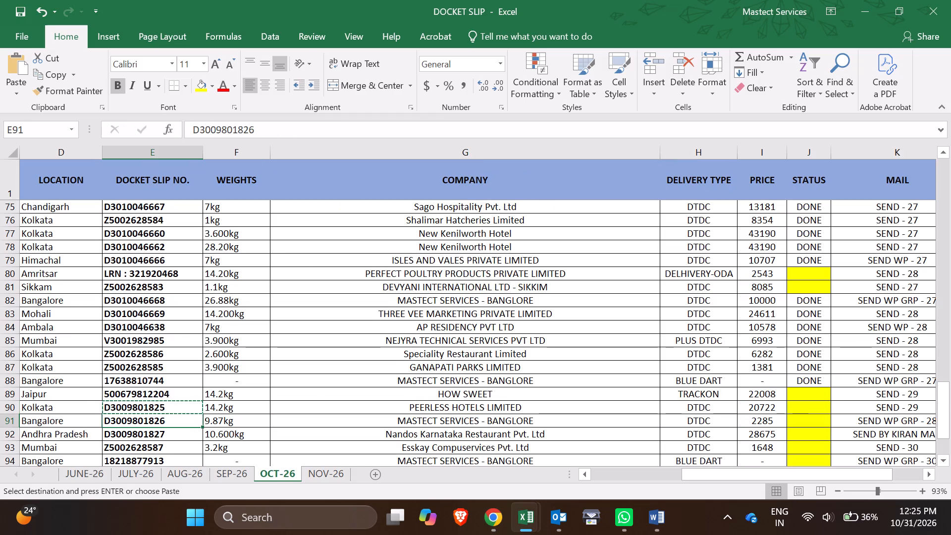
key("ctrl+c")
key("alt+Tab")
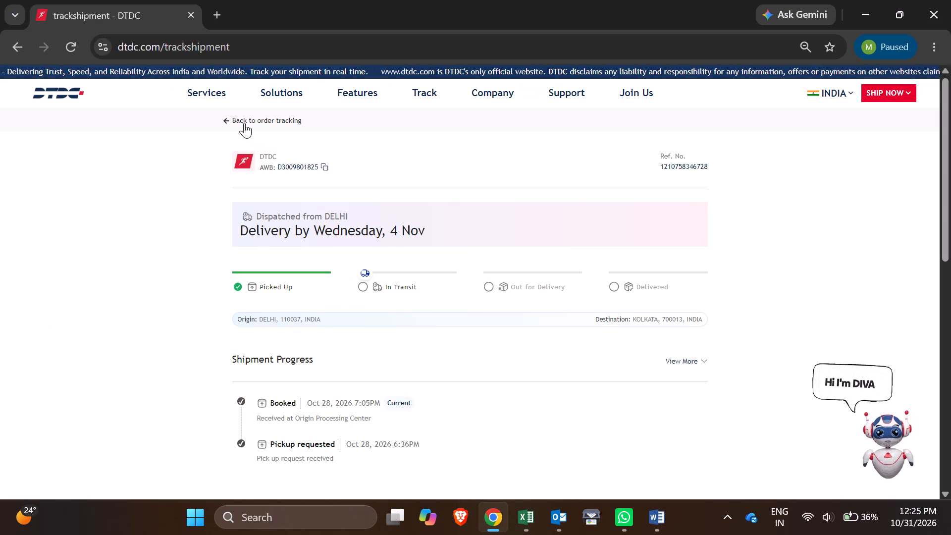
left_click(242, 120)
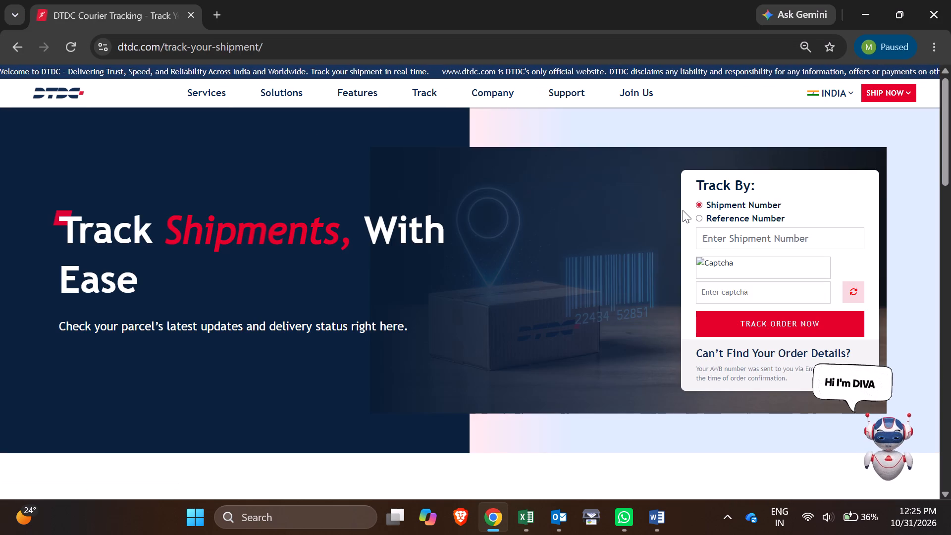
left_click(719, 237)
key("ctrl+v")
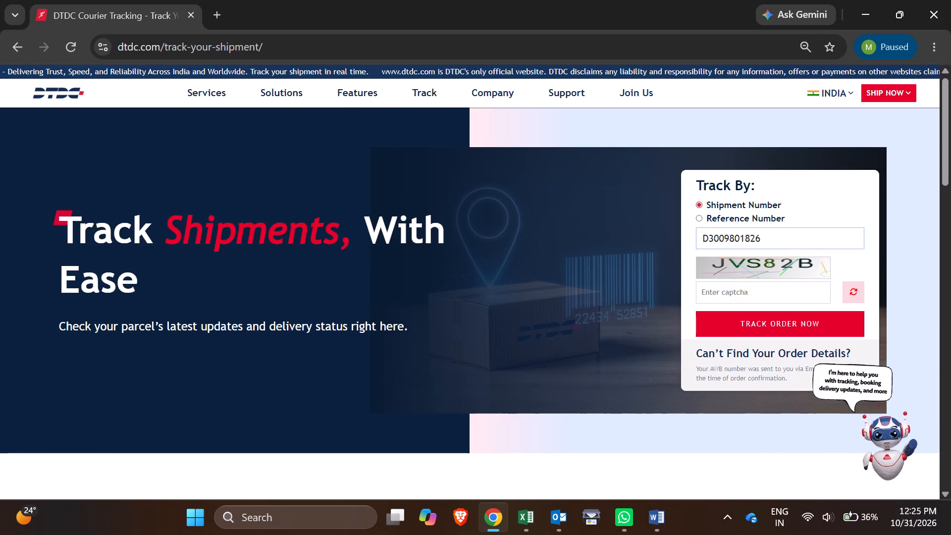
left_click(708, 291)
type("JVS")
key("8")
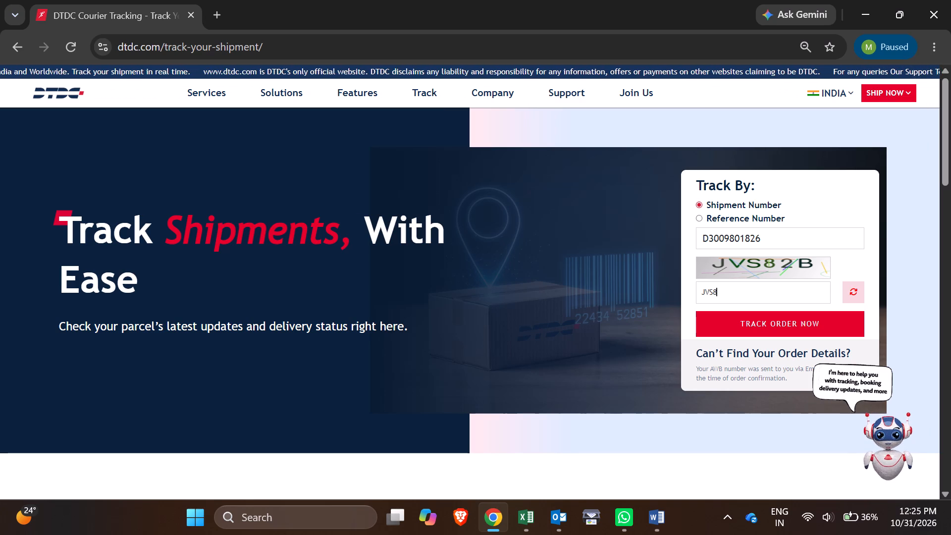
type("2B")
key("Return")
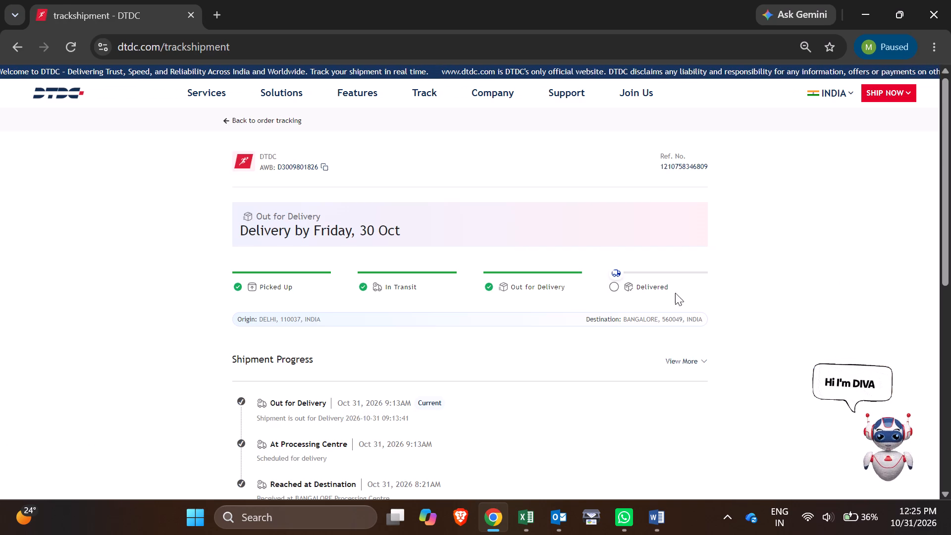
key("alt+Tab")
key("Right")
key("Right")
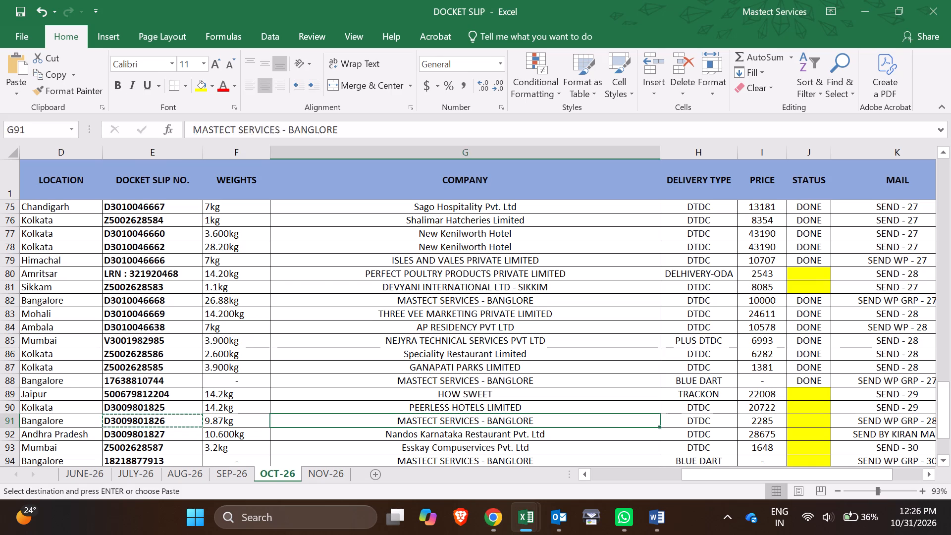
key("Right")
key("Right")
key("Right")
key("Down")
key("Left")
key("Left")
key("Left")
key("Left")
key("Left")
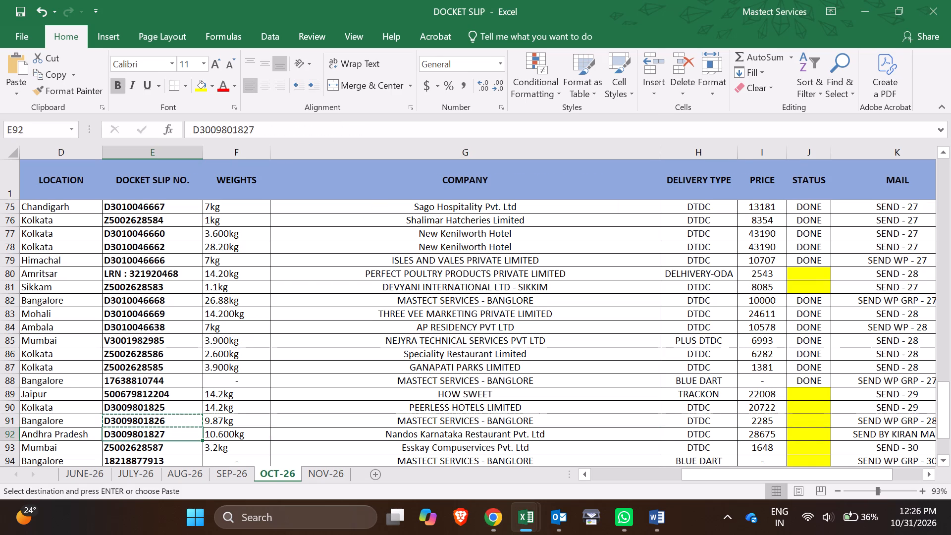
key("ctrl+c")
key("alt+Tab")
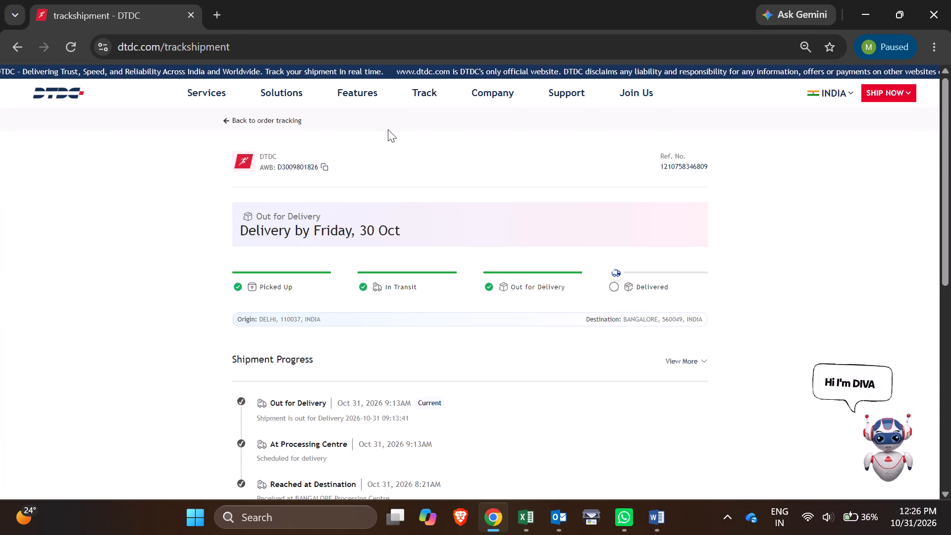
left_click(256, 119)
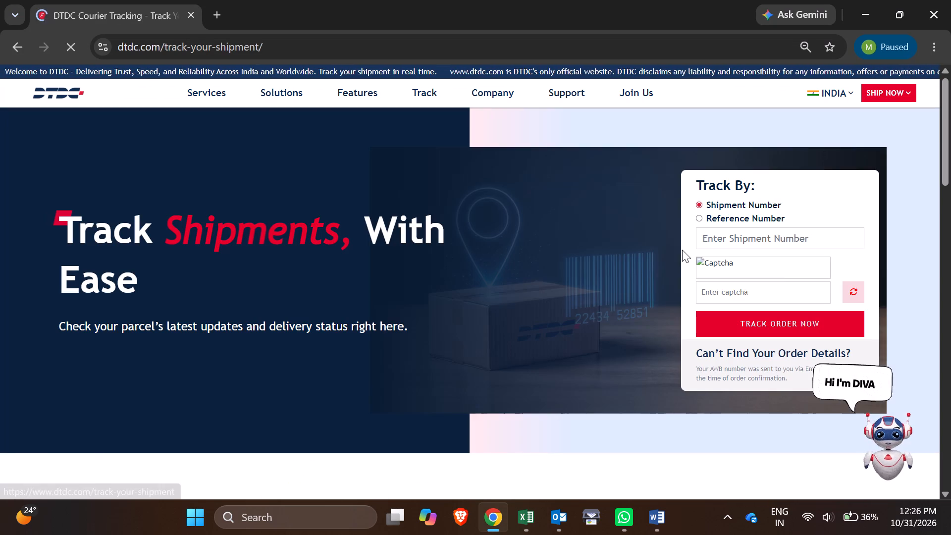
left_click(728, 241)
key("ctrl+v")
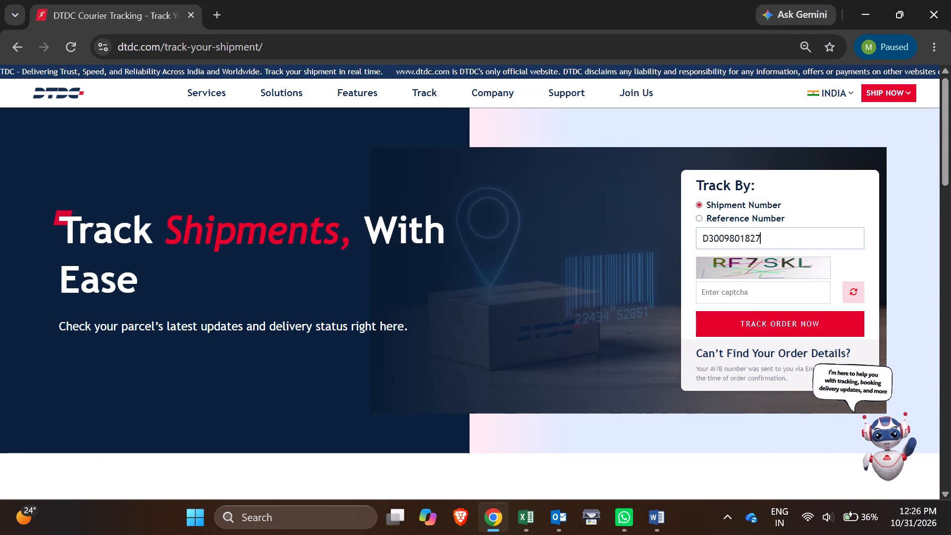
left_click(728, 289)
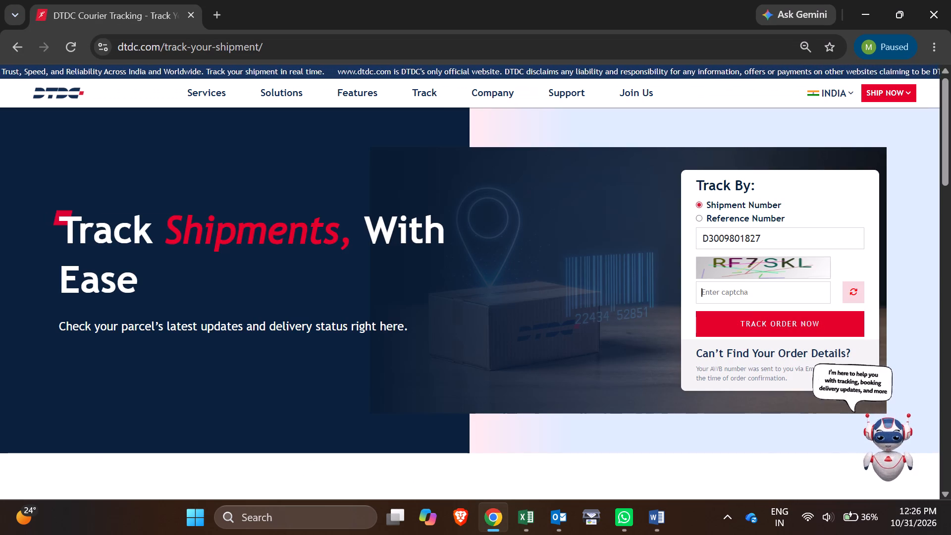
key("r")
key("f")
key("7")
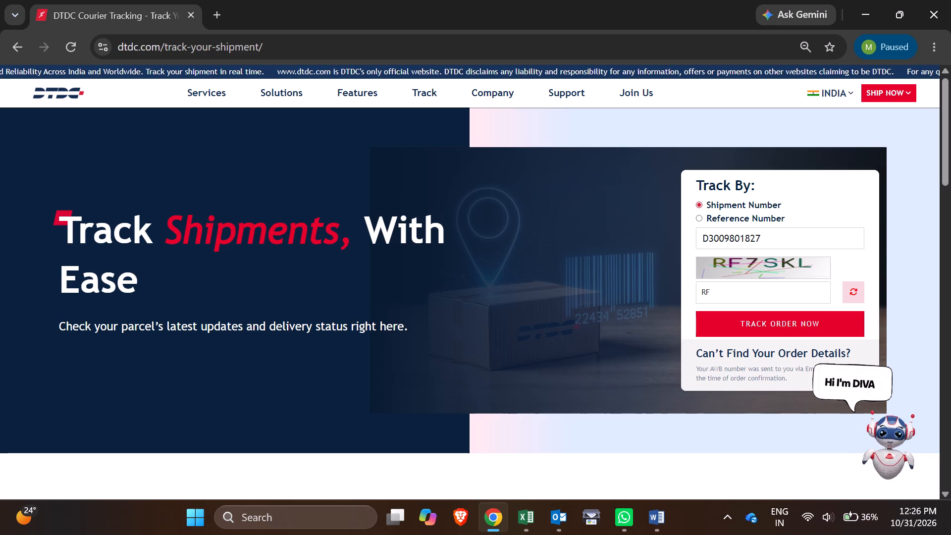
key("s")
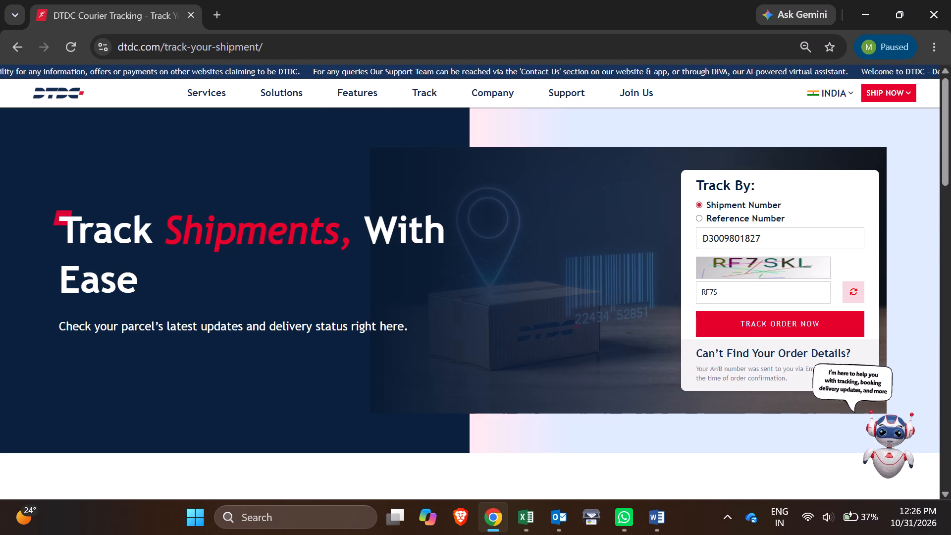
type("KL")
key("Return")
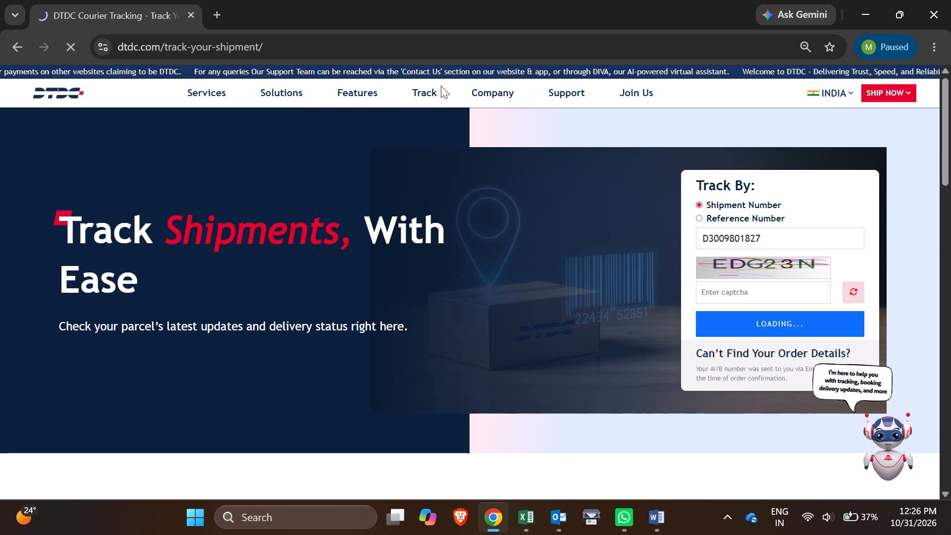
left_click(207, 17)
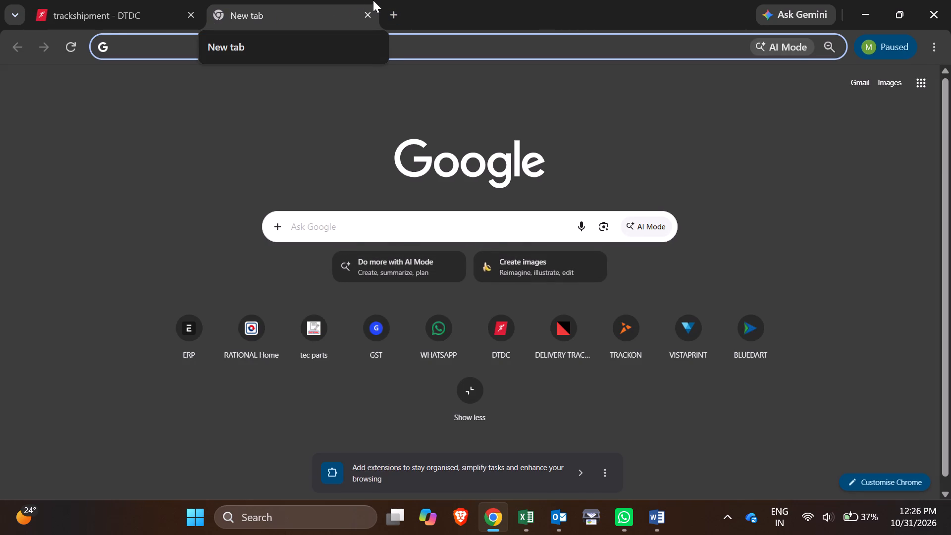
left_click(368, 13)
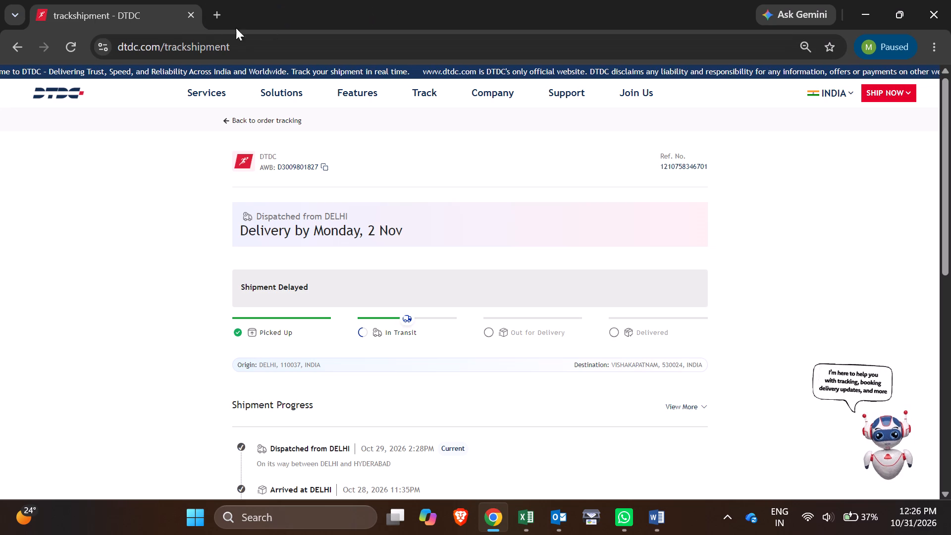
key("alt+Tab")
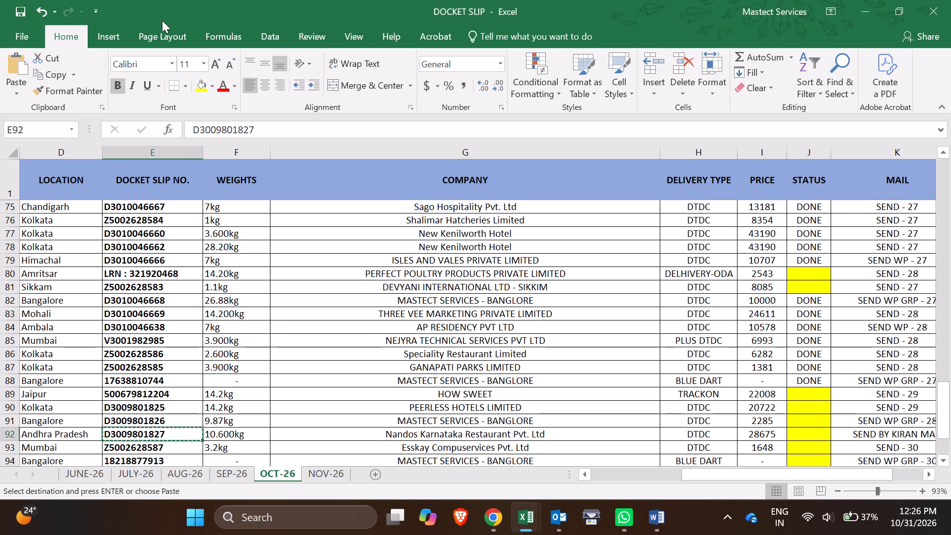
key("Right")
key("Right")
key("Right")
key("Right")
key("Right")
key("Down")
key("Left")
key("Left")
key("Left")
key("Left")
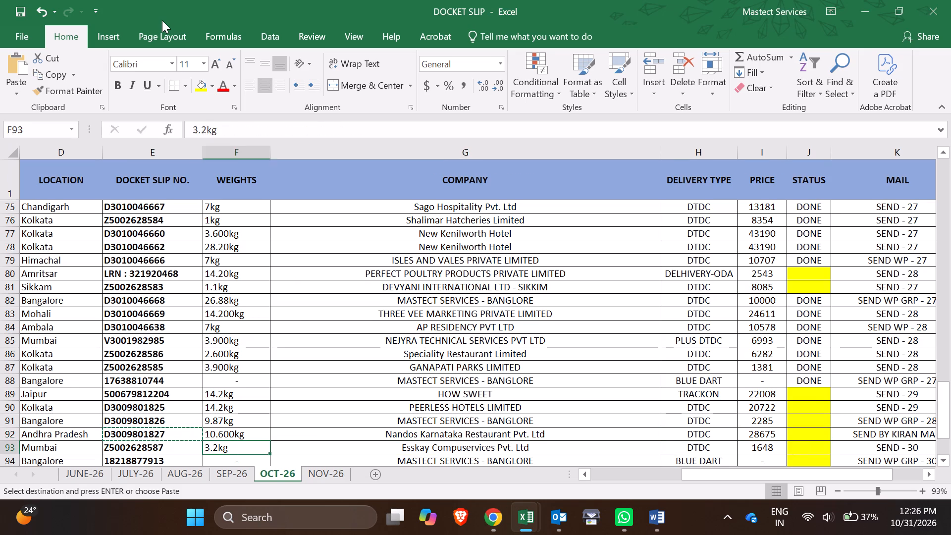
key("Left")
key("ctrl+c")
key("alt+Tab")
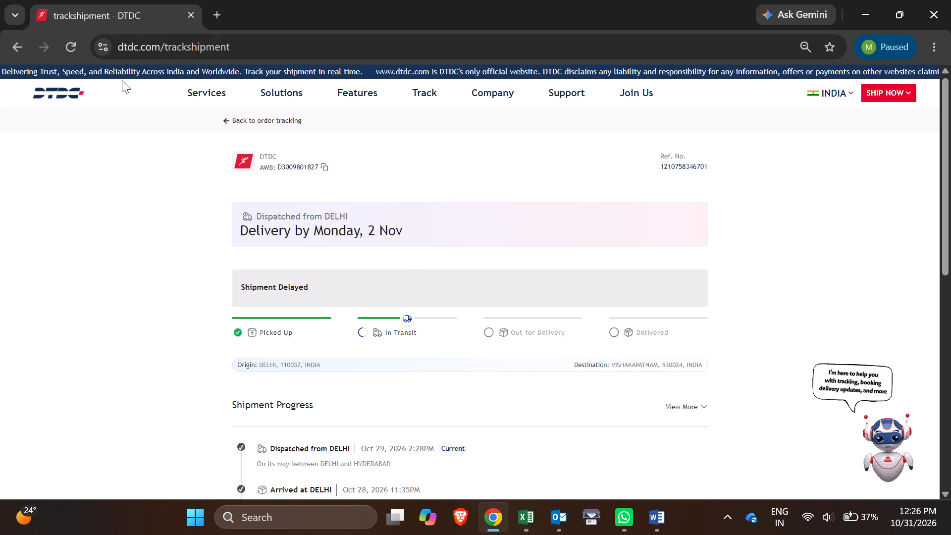
left_click(233, 119)
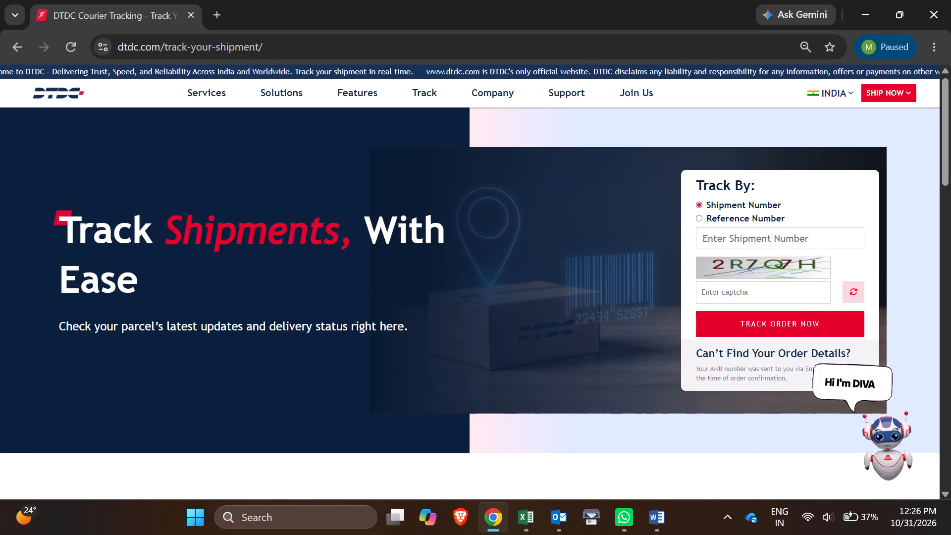
left_click(766, 234)
key("ctrl+v")
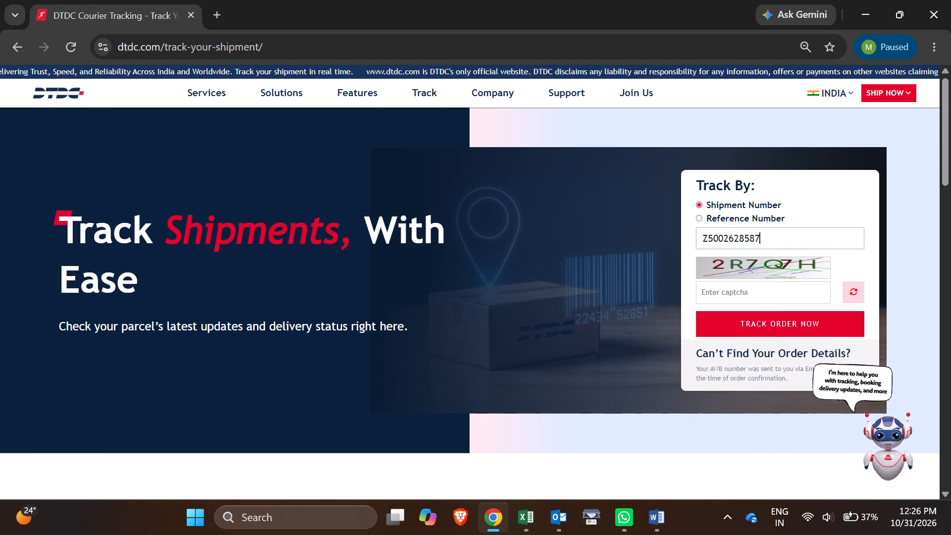
left_click(746, 285)
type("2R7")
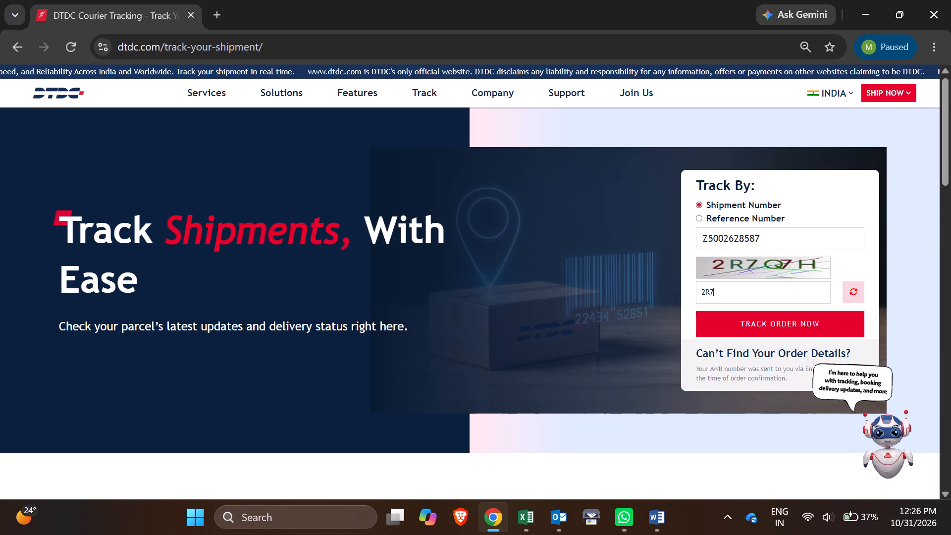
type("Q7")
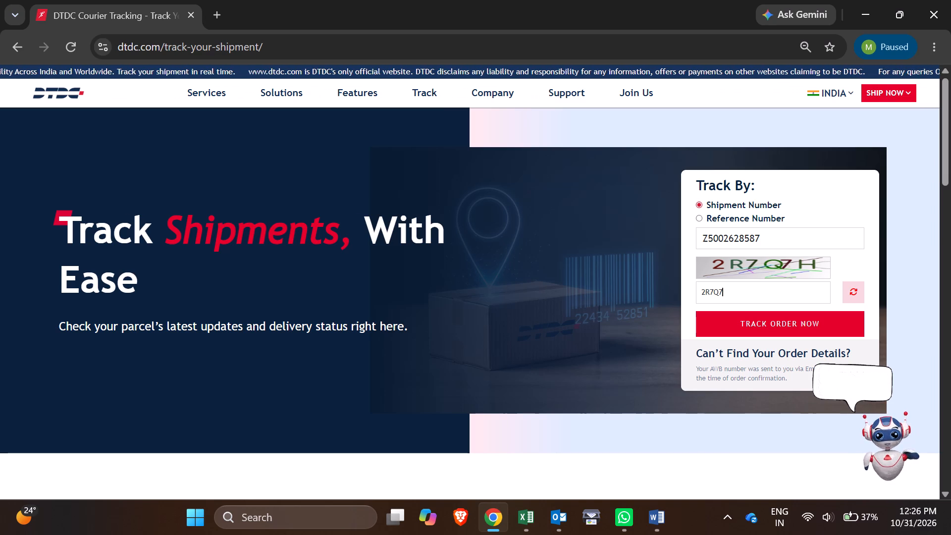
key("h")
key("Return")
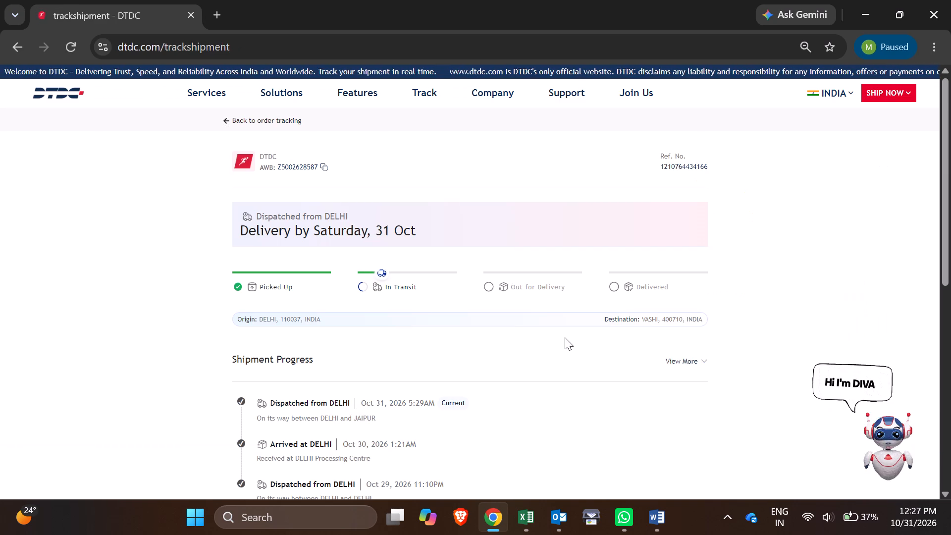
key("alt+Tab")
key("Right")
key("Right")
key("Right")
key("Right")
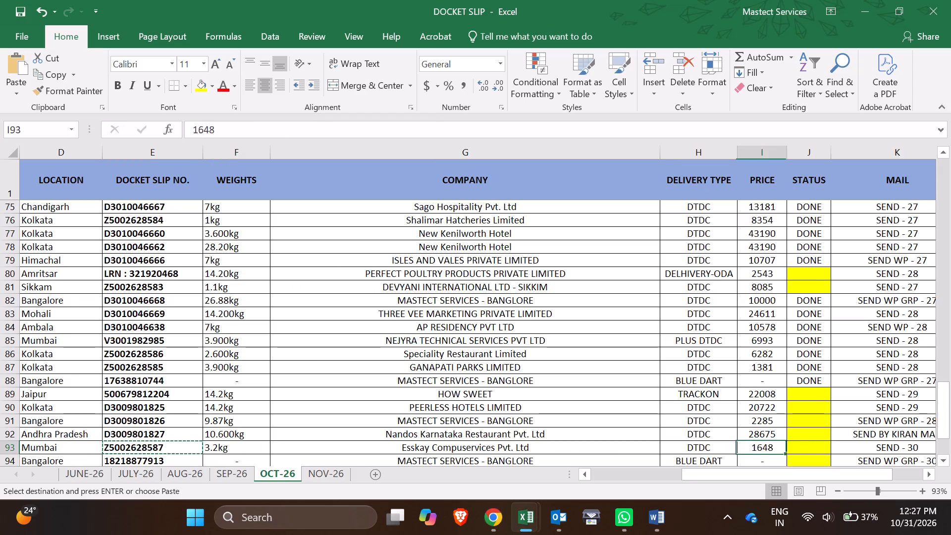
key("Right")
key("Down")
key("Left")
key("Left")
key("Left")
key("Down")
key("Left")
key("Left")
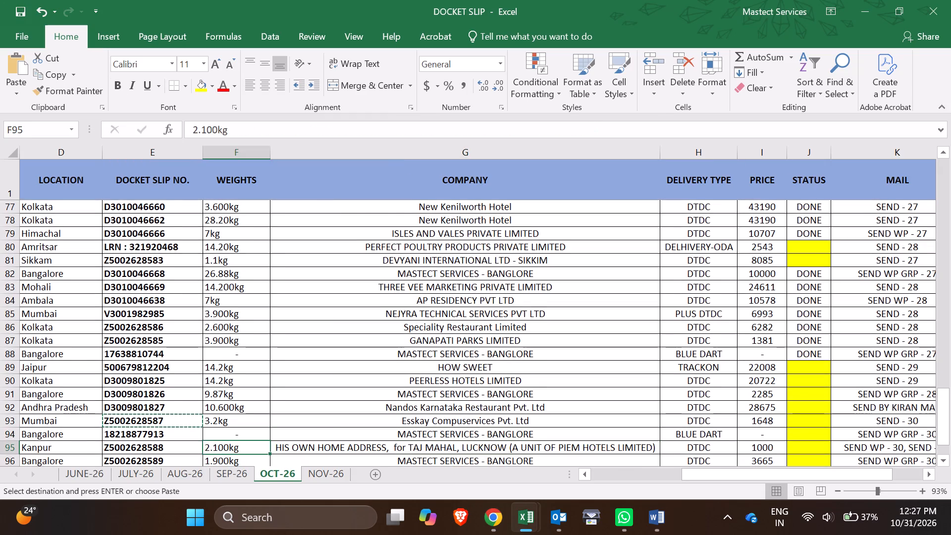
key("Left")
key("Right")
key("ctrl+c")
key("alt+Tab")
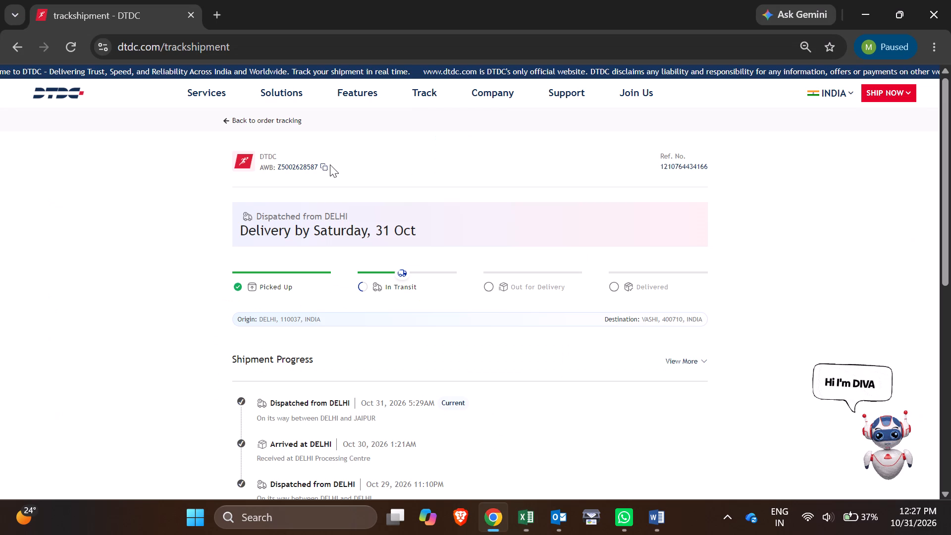
left_click(246, 117)
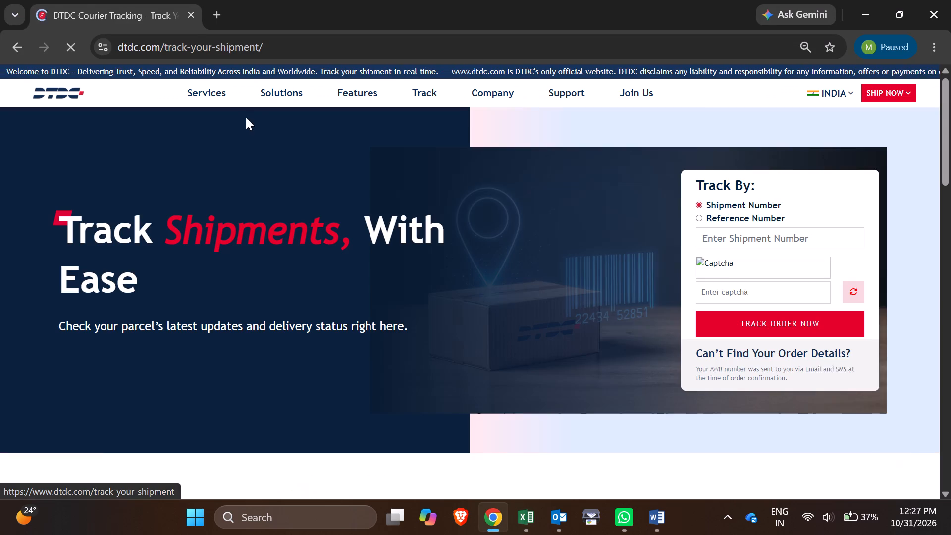
left_click(739, 239)
key("ctrl+v")
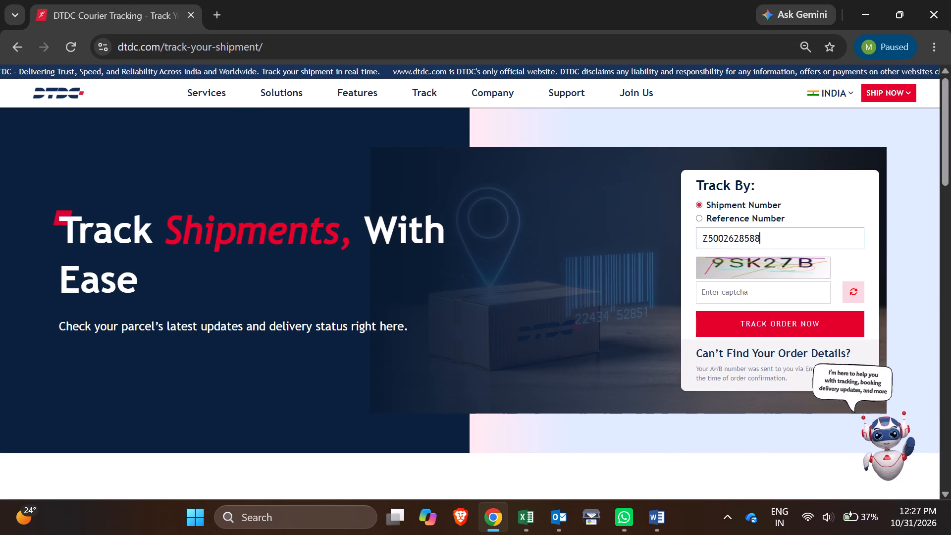
left_click(733, 289)
key("9")
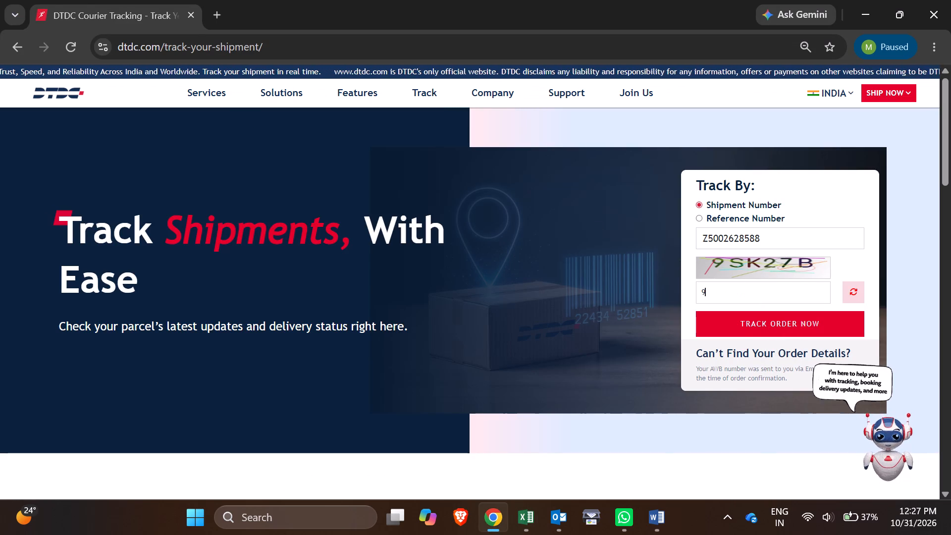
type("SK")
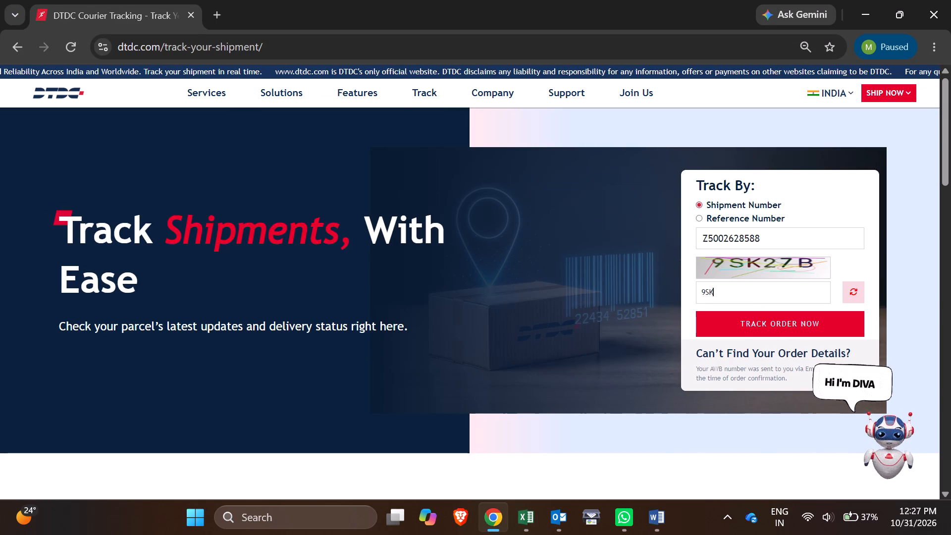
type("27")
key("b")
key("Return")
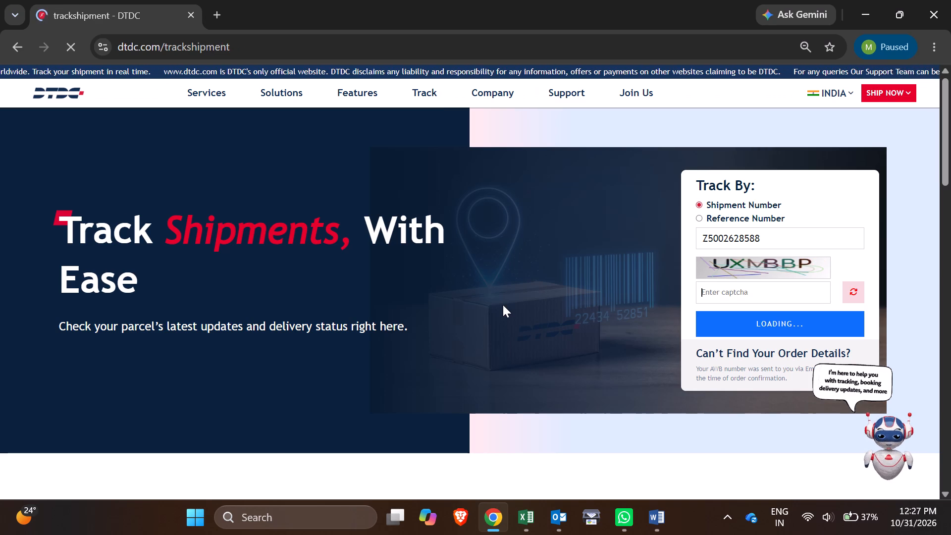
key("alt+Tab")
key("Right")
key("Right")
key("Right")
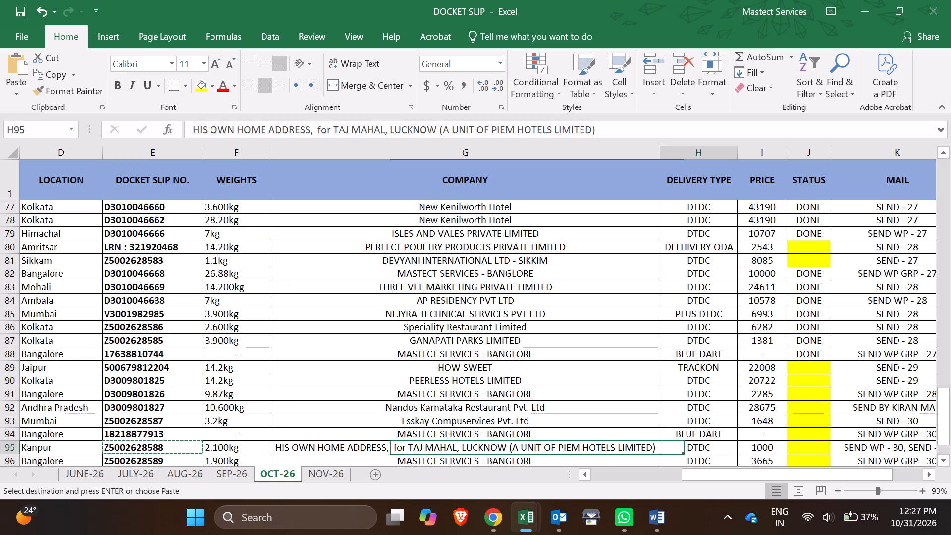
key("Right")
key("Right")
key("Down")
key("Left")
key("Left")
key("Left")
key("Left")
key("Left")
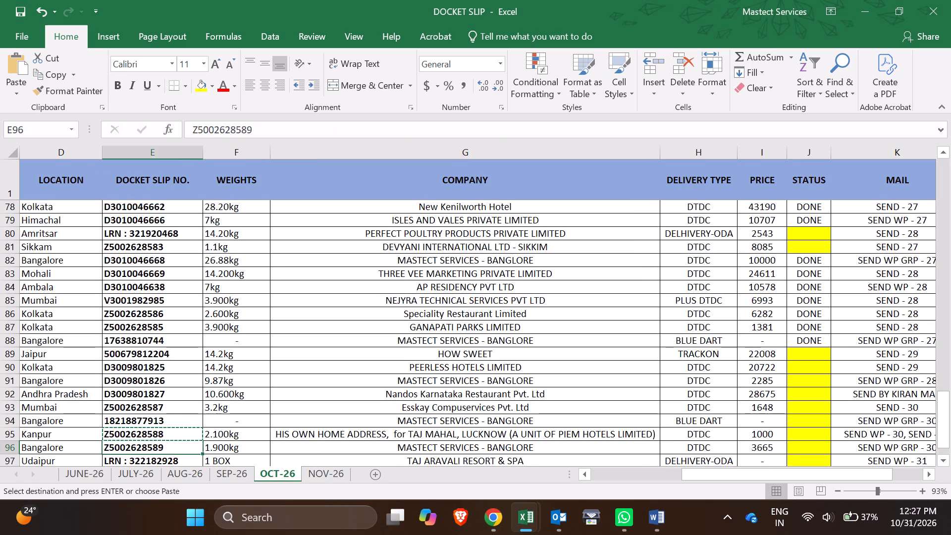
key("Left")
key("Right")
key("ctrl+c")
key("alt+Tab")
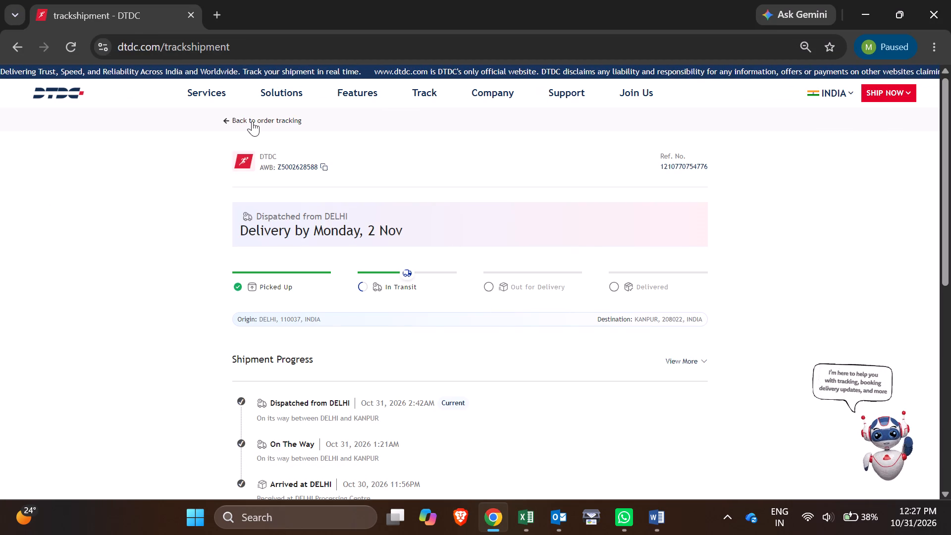
left_click(252, 121)
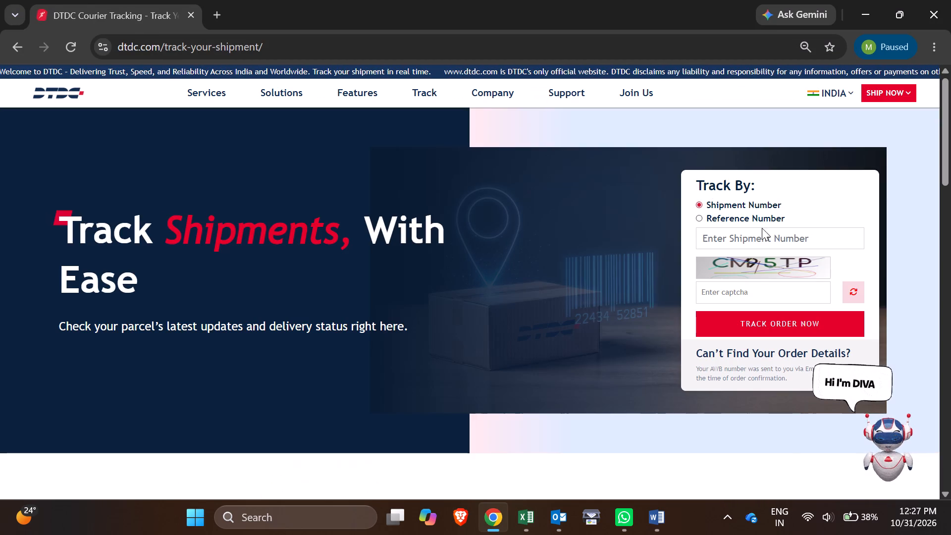
left_click(768, 242)
key("ctrl+v")
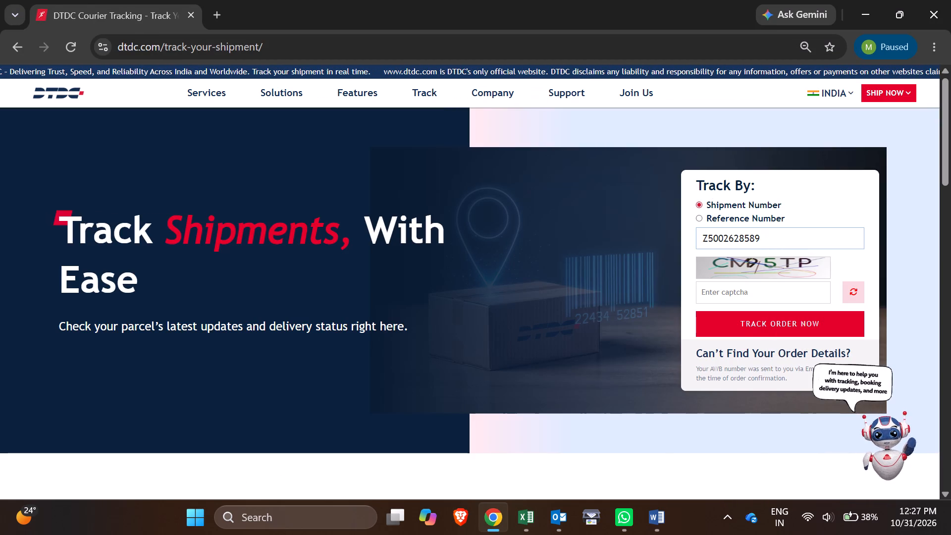
left_click(764, 291)
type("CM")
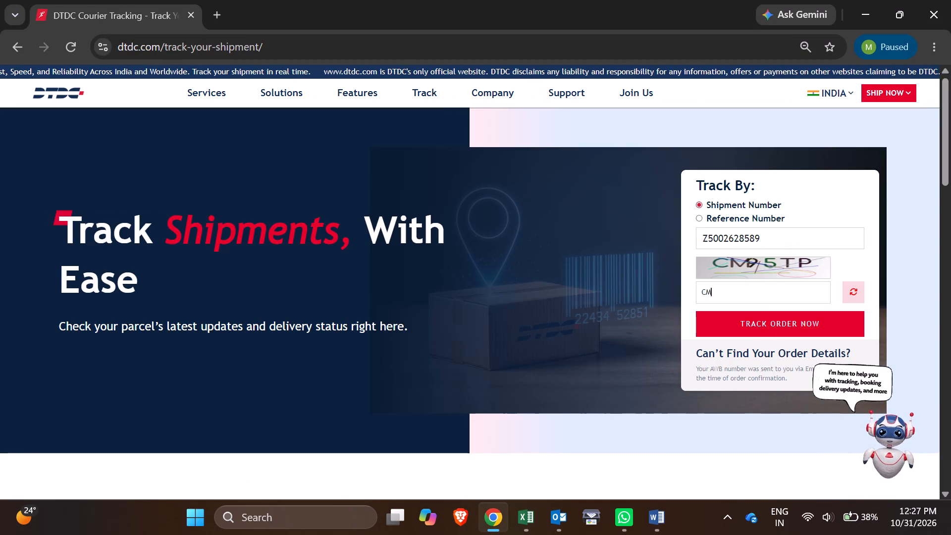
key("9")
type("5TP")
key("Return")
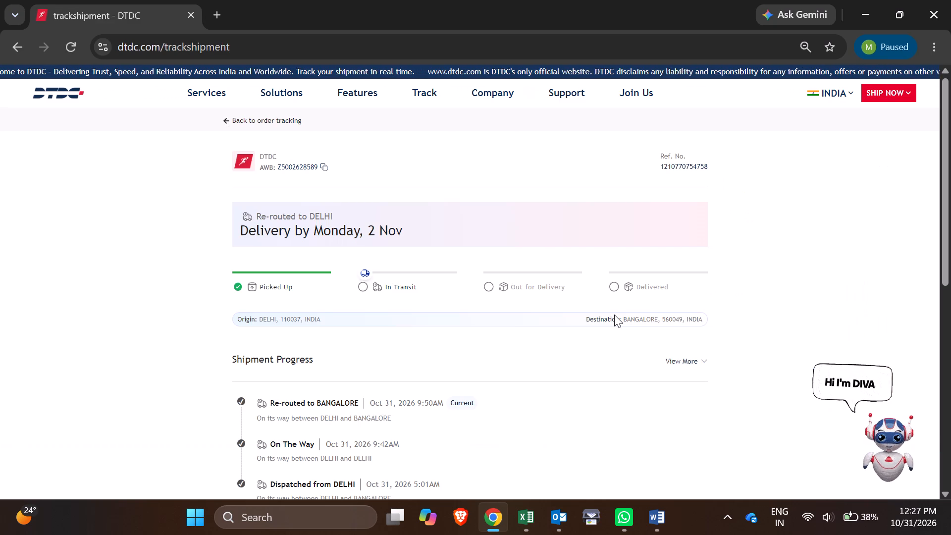
Switch back to Excel and save the DOCKET SLIP workbook.
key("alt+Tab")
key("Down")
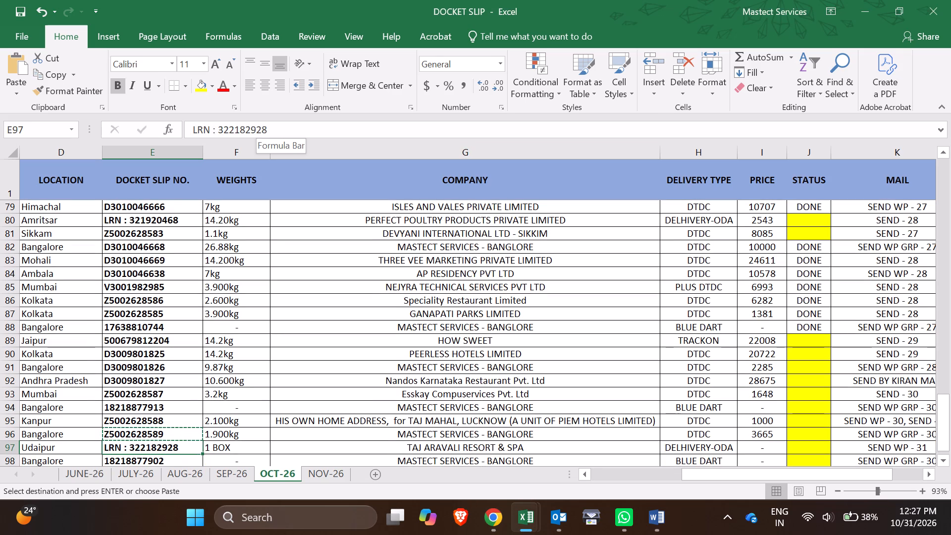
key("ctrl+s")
Review the OCT-26 docket rows and their STATUS column to find shipments still pending and the courier each one uses.
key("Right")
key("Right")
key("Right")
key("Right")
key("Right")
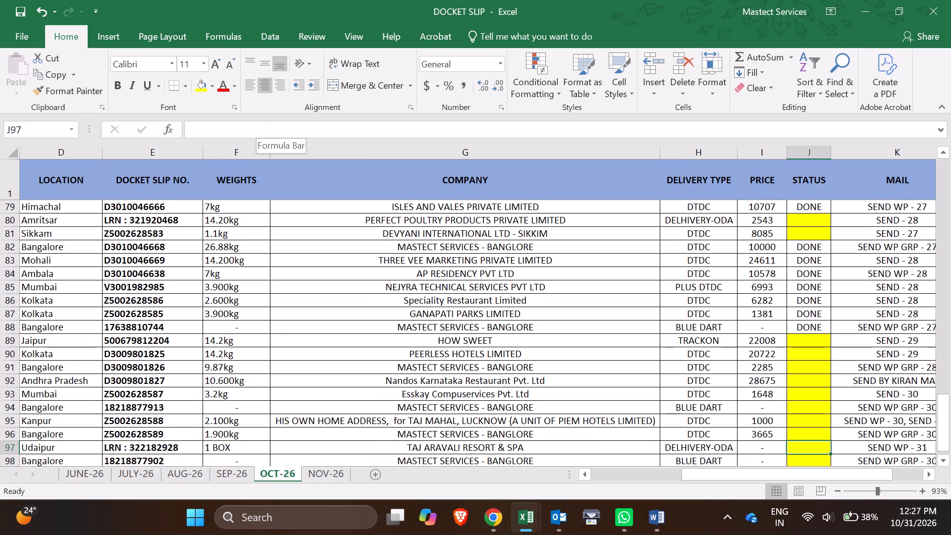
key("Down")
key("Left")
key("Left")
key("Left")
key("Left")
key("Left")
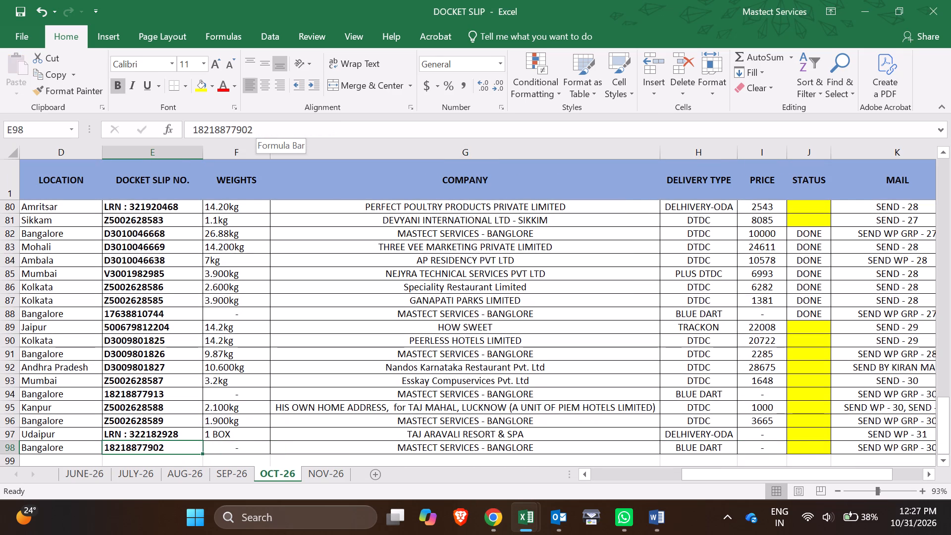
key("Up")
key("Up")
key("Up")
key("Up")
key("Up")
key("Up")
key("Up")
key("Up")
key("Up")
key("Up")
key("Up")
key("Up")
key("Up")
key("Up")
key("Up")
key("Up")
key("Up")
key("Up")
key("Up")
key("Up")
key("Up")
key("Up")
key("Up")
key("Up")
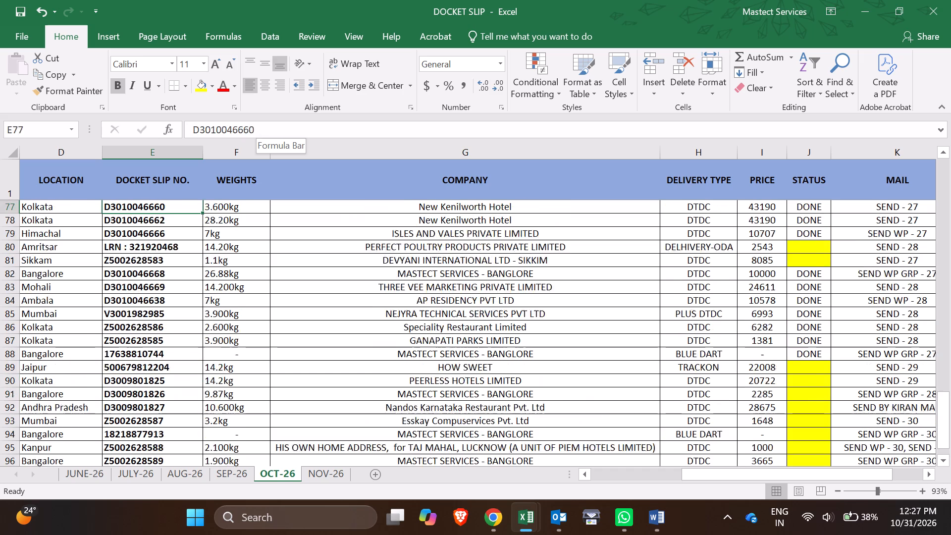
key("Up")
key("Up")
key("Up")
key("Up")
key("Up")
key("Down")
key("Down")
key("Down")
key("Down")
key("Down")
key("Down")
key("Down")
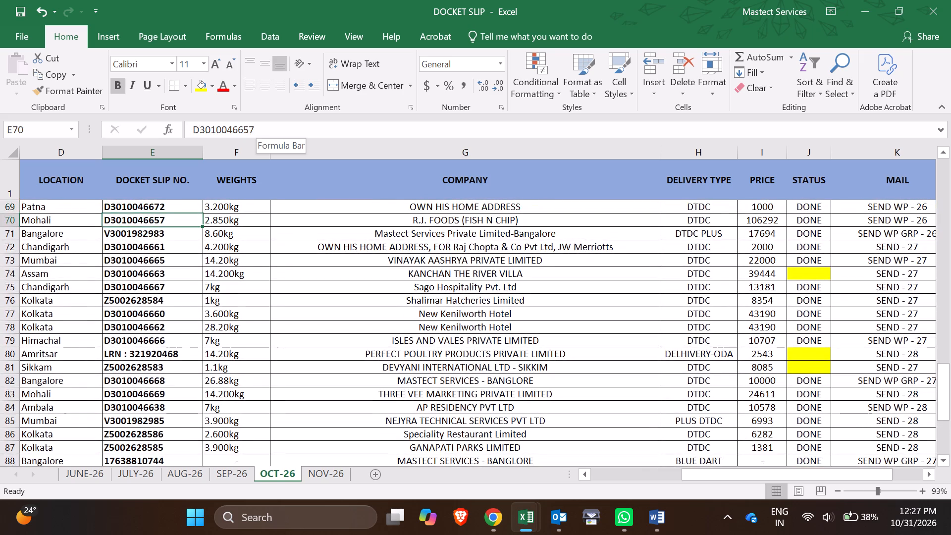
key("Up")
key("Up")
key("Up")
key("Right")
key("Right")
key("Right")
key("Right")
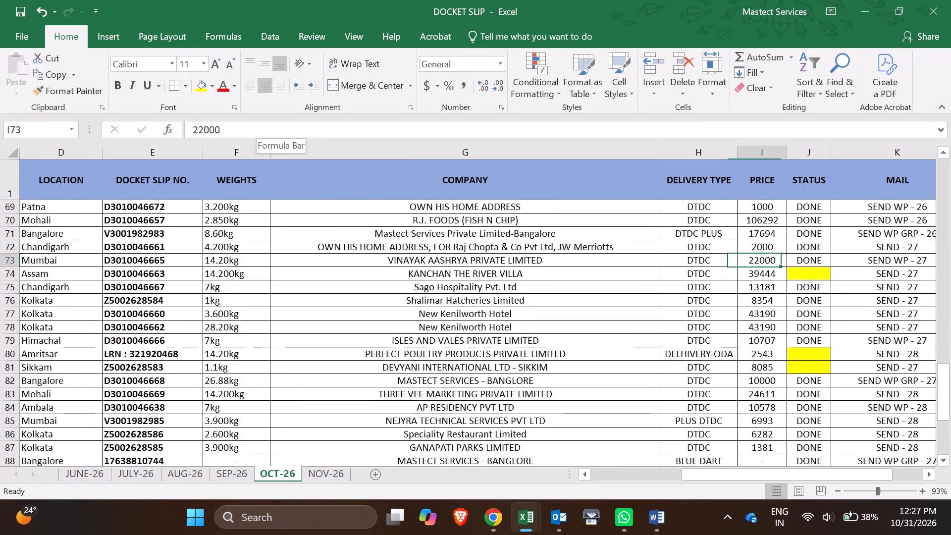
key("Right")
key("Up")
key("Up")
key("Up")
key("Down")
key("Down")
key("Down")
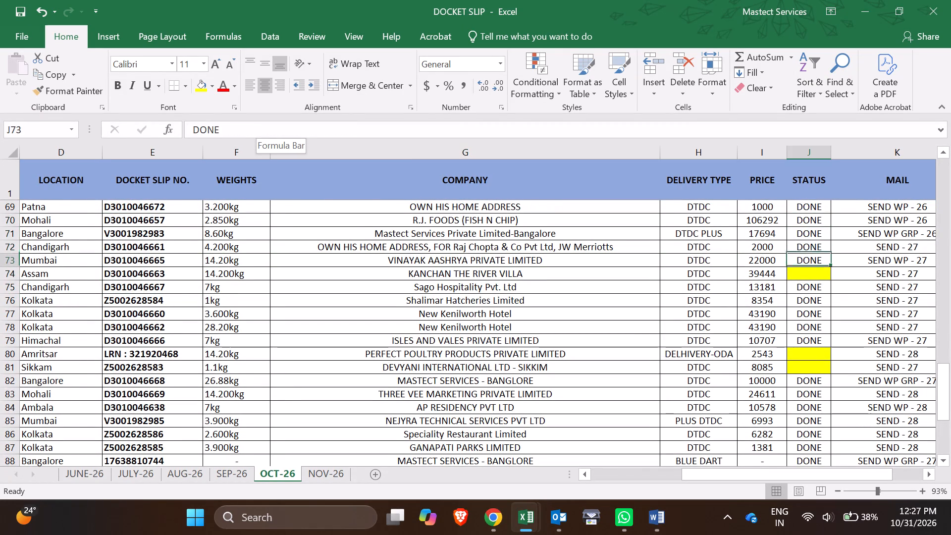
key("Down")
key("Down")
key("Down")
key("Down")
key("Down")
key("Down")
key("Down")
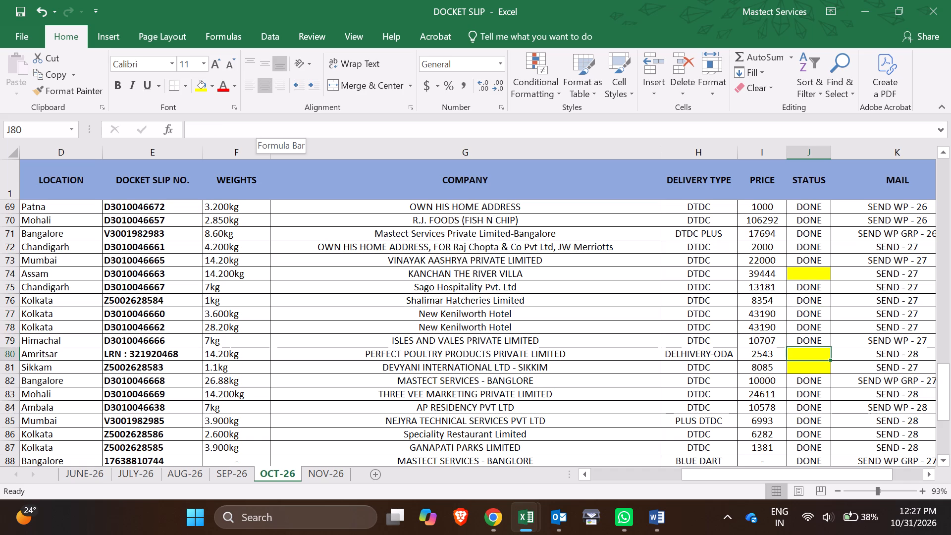
scroll(614, 258, "up", 5)
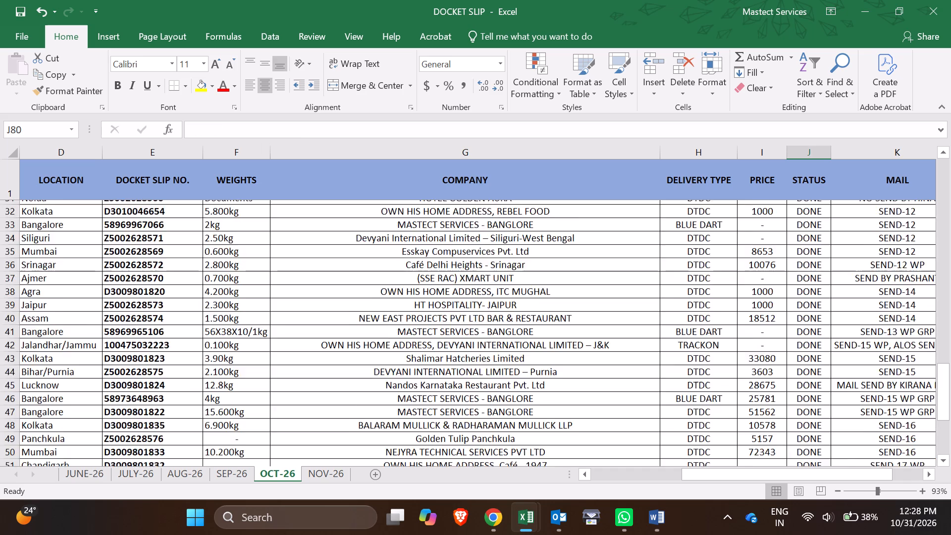
scroll(614, 258, "up", 7)
scroll(614, 258, "down", 5)
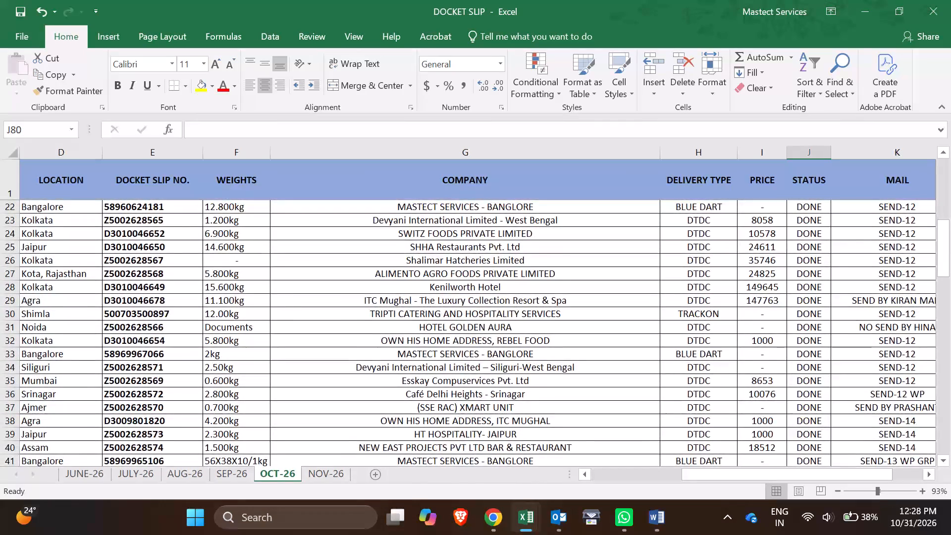
scroll(748, 352, "down", 10)
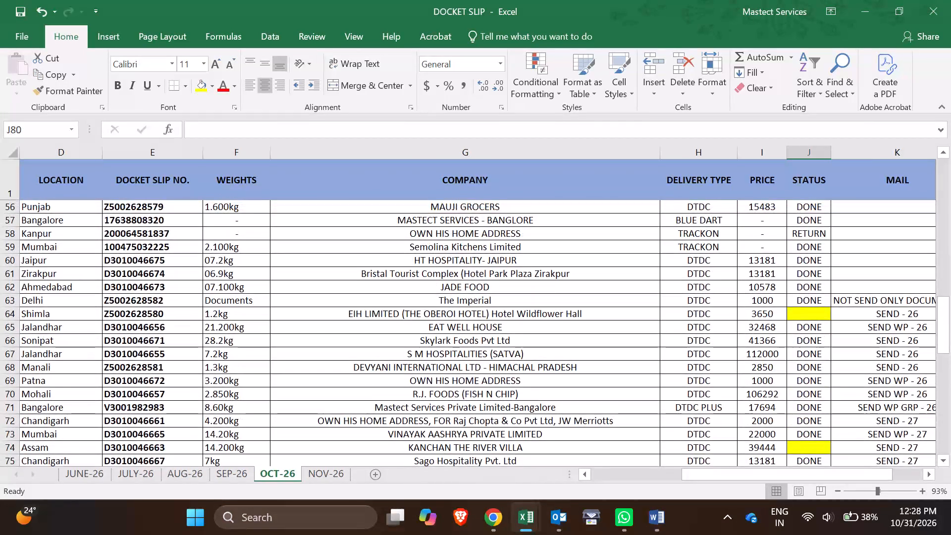
scroll(748, 352, "down", 5)
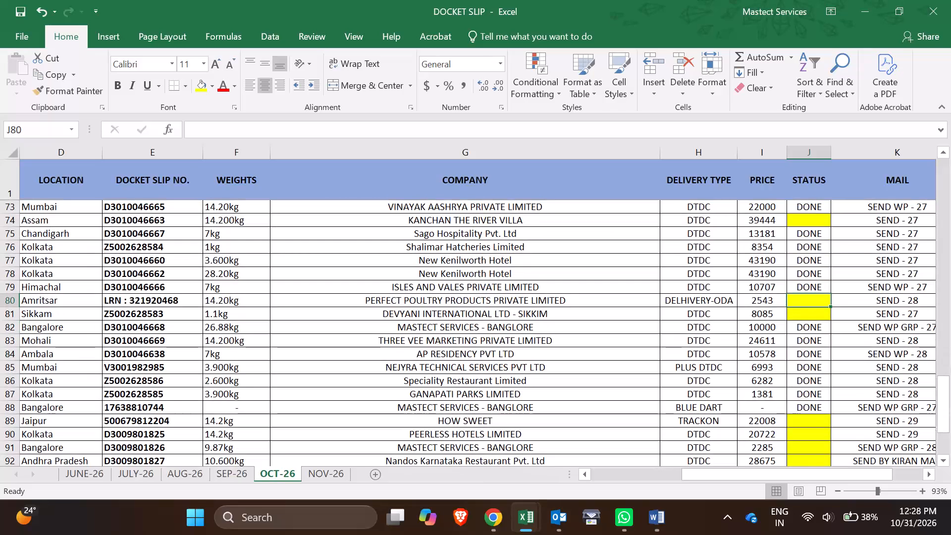
key("Left")
key("Left")
key("Left")
key("Left")
key("Left")
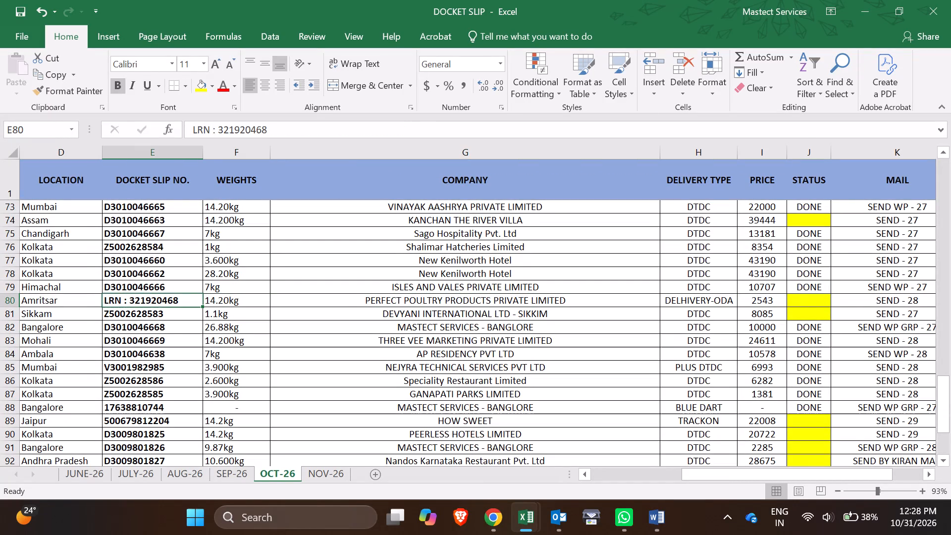
double_click(237, 133)
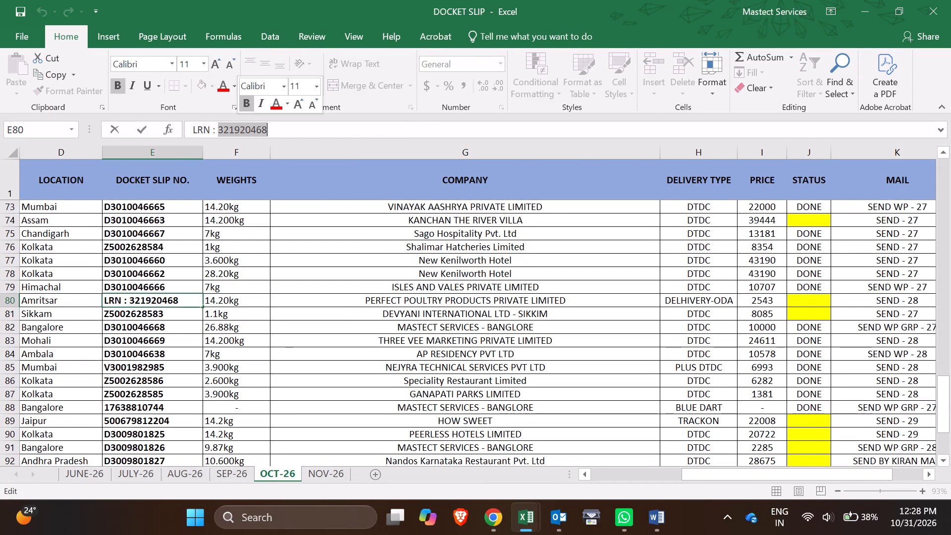
key("ctrl+c")
key("alt+Tab")
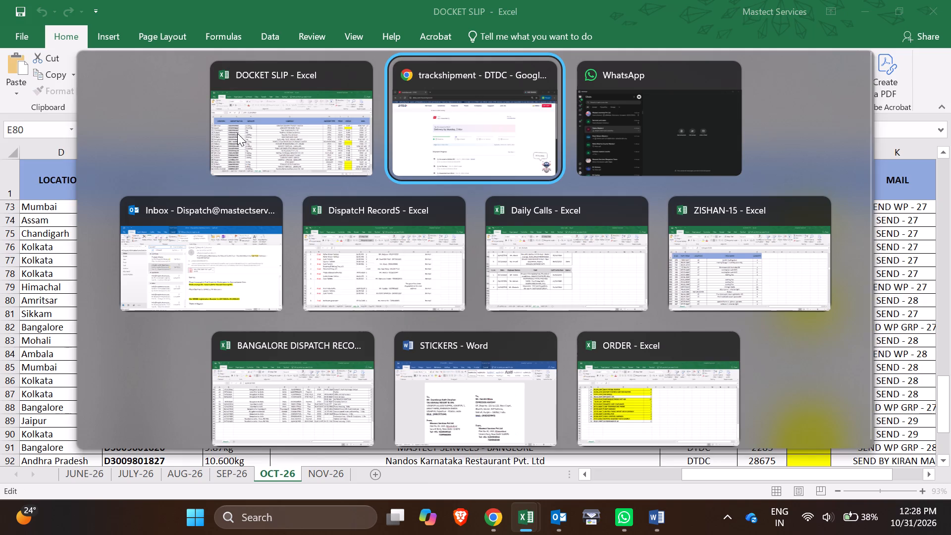
left_click(225, 12)
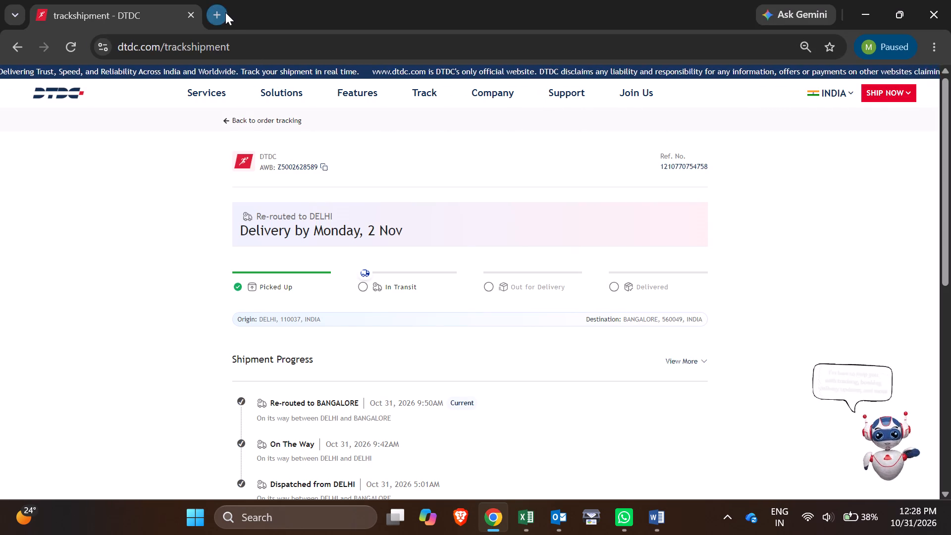
left_click(563, 326)
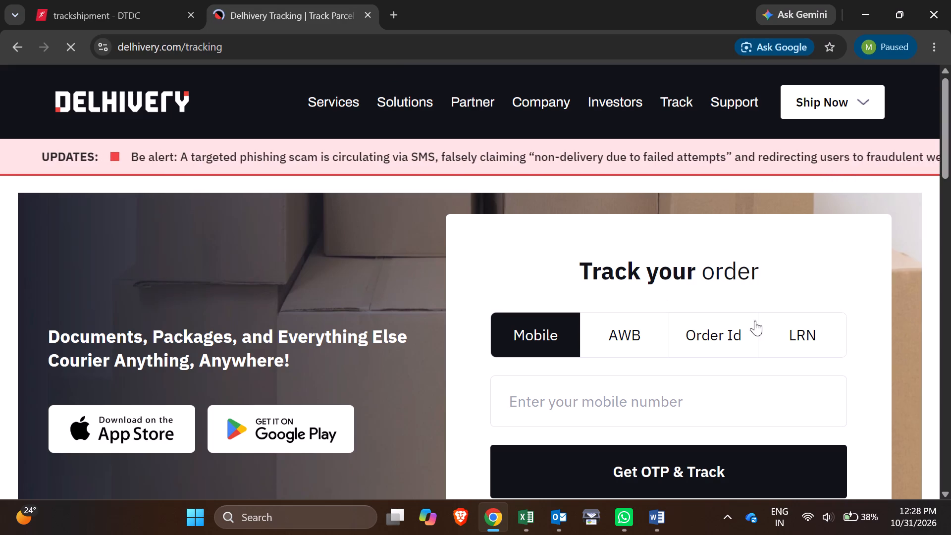
left_click(800, 335)
left_click(772, 381)
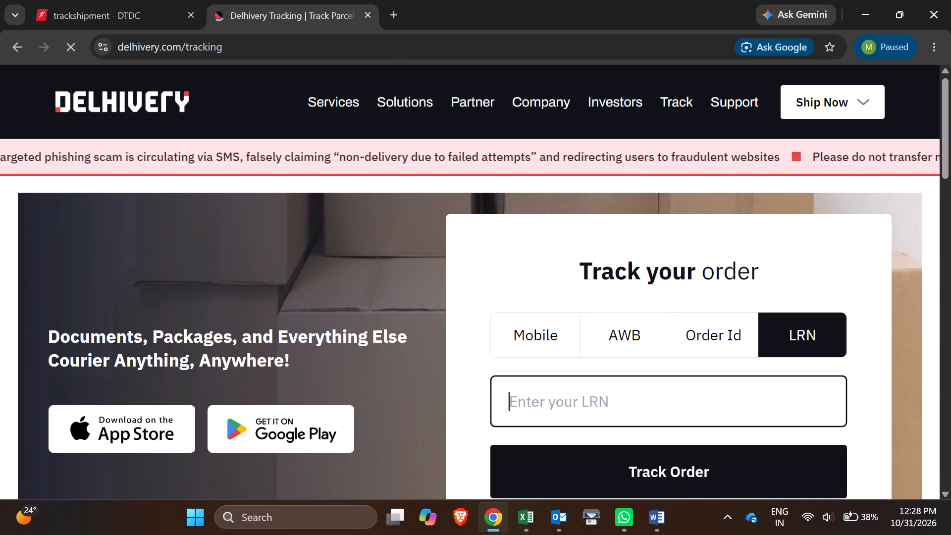
key("ctrl+v")
scroll(772, 381, "down", 1)
left_click(715, 366)
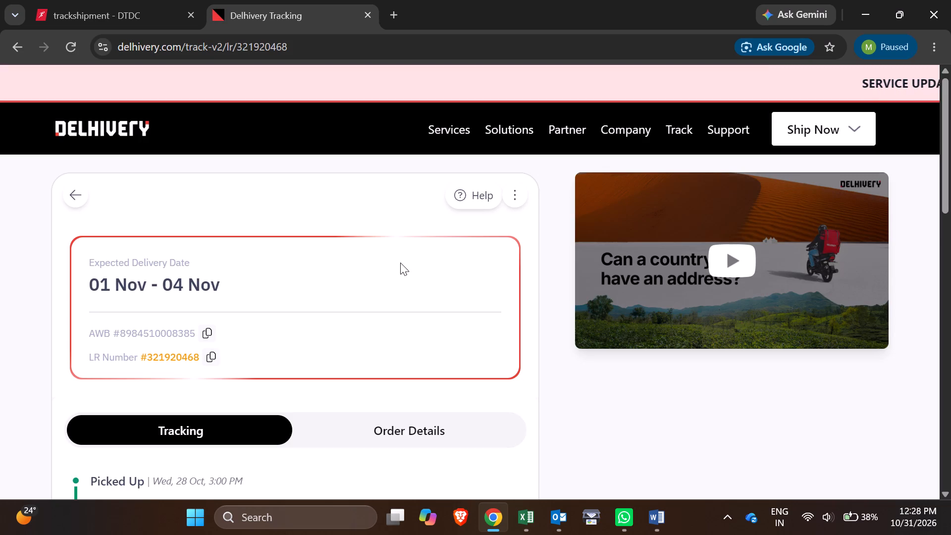
Check the Bangalore Blue Dart docket row in Excel and open the Blue Dart and Trackon tracking sites in separate new Chrome tabs.
key("alt+Tab")
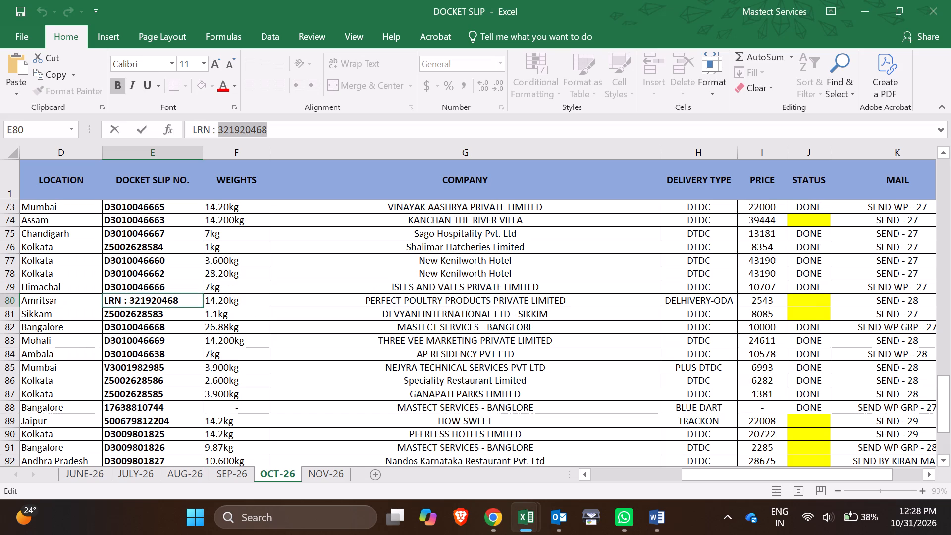
left_click(726, 409)
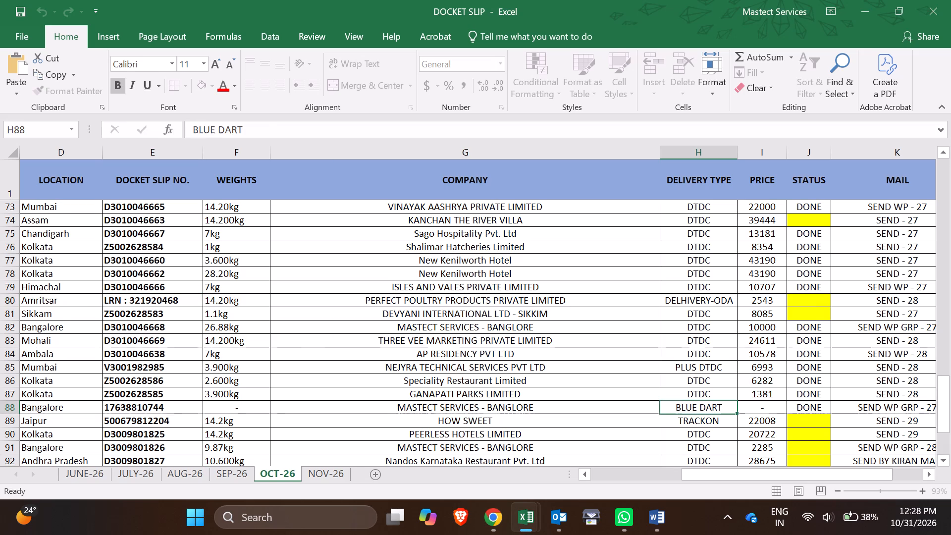
key("Left")
key("Left")
key("Left")
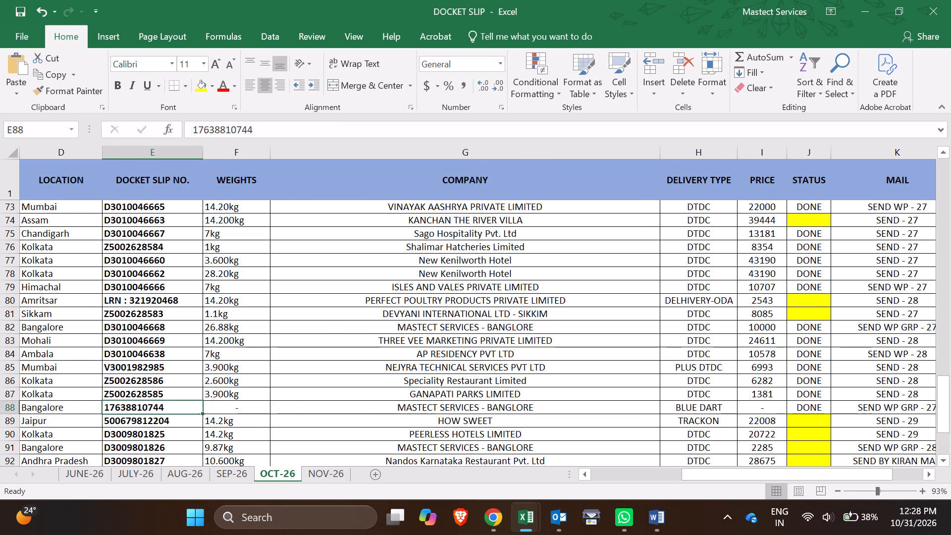
key("alt+Tab")
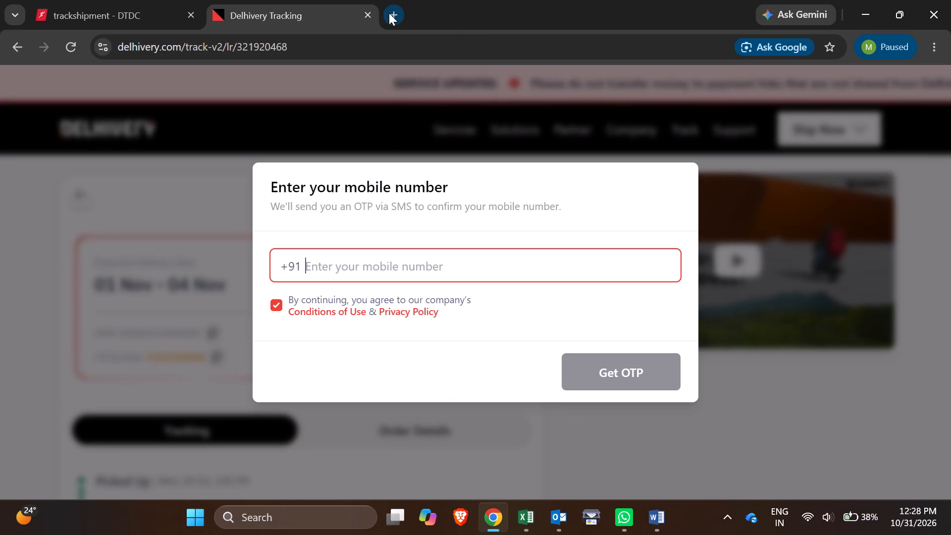
left_click(389, 13)
left_click(565, 15)
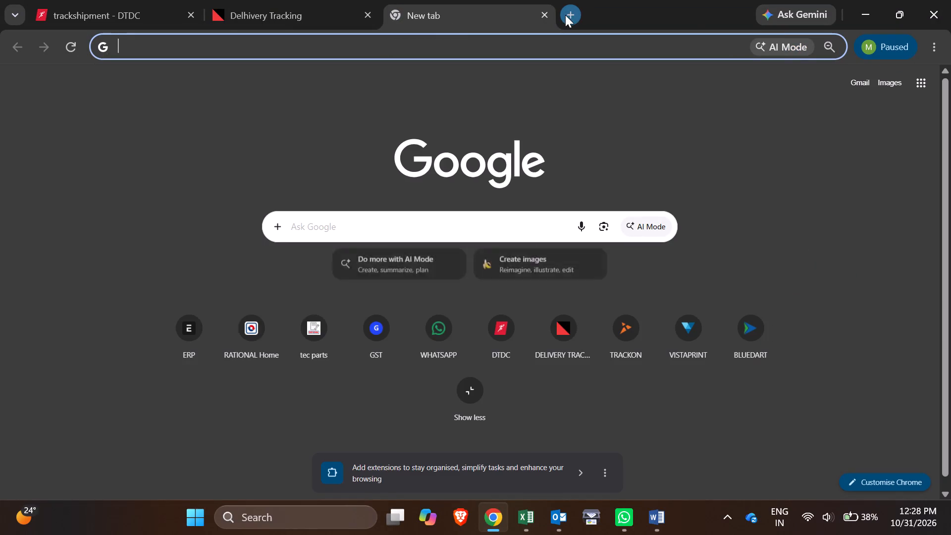
left_click(467, 15)
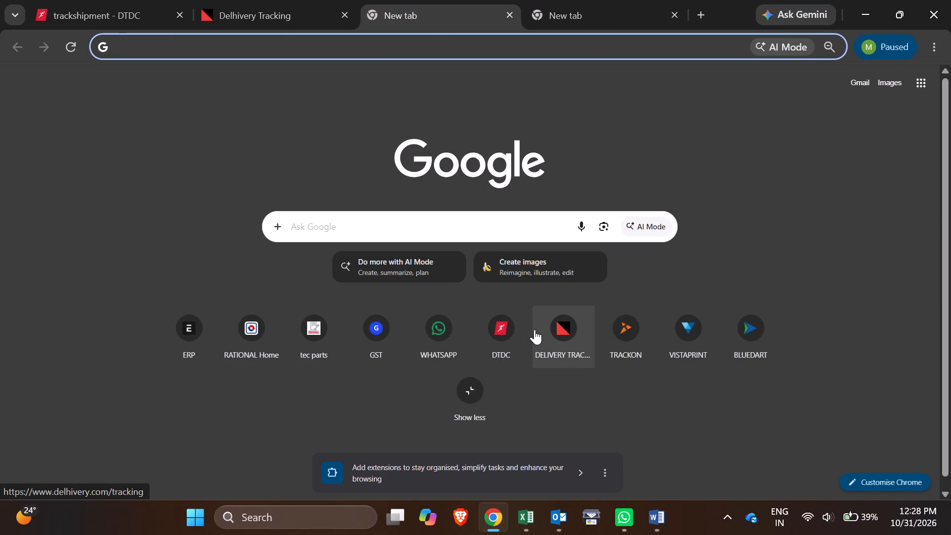
left_click(749, 322)
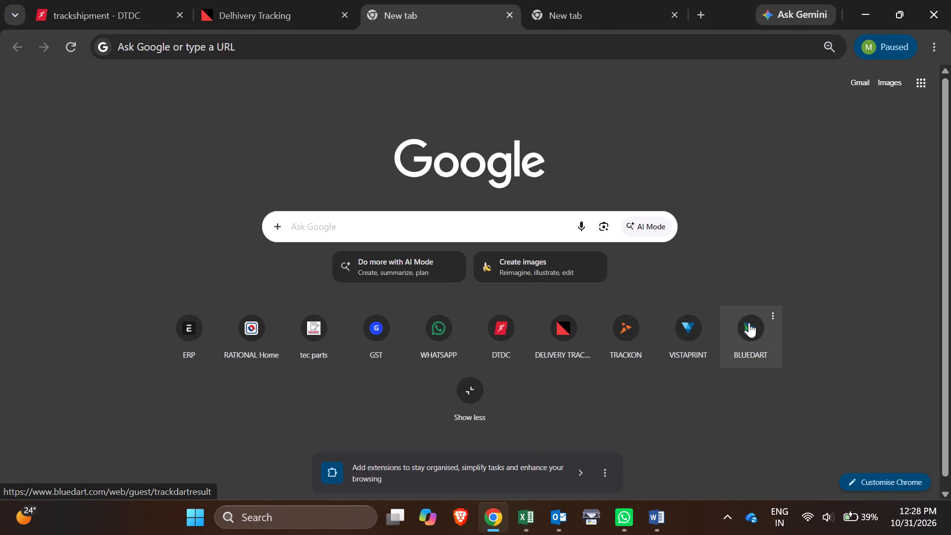
left_click(579, 17)
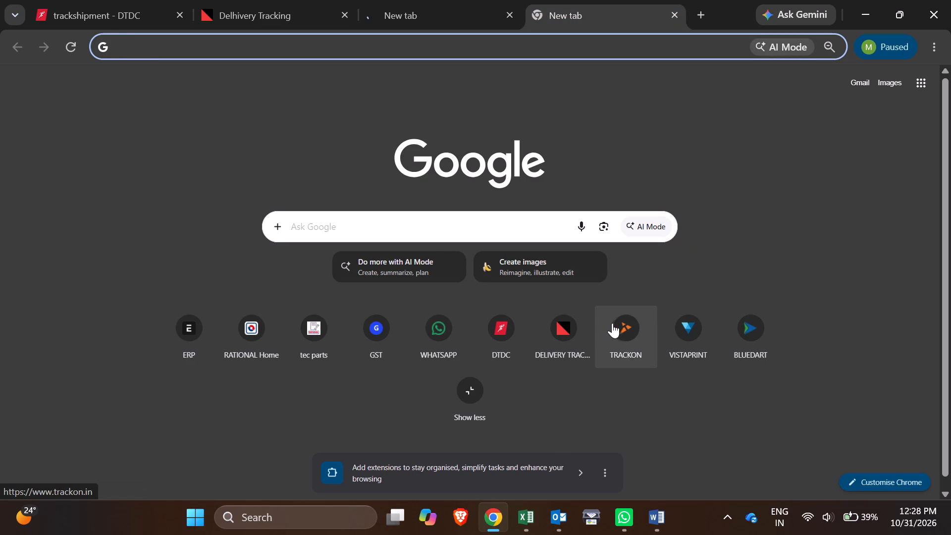
left_click(626, 323)
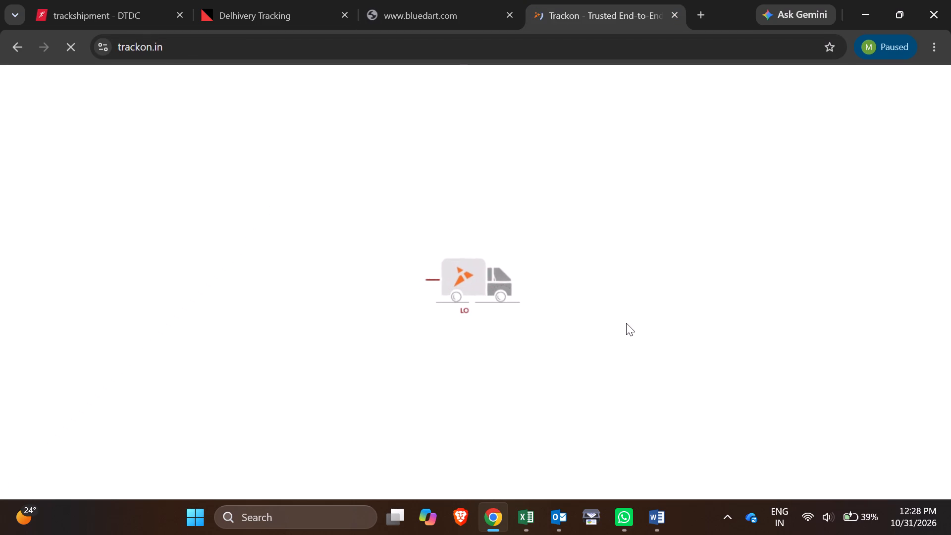
Close the Delhivery tab showing the tracking result and open the Delhivery tracking site in a new tab.
left_click(435, 4)
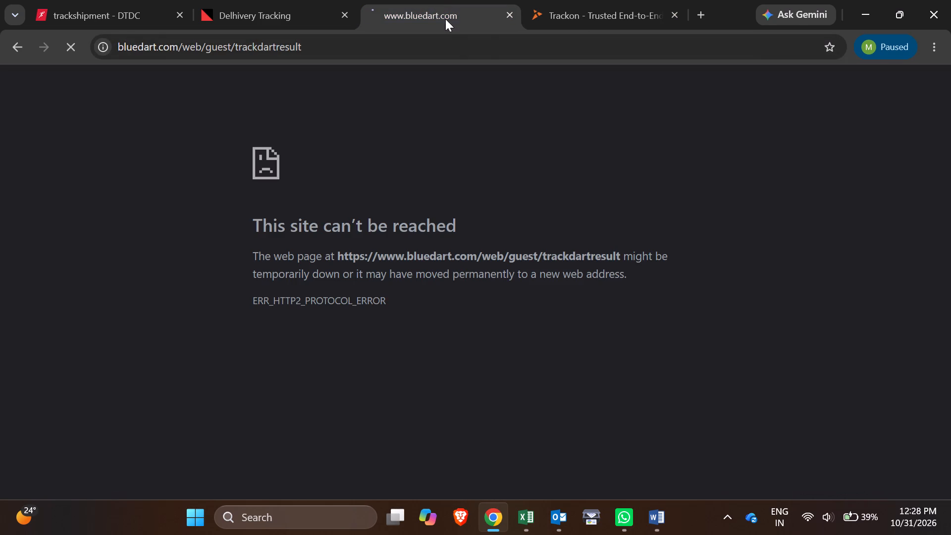
left_click(293, 11)
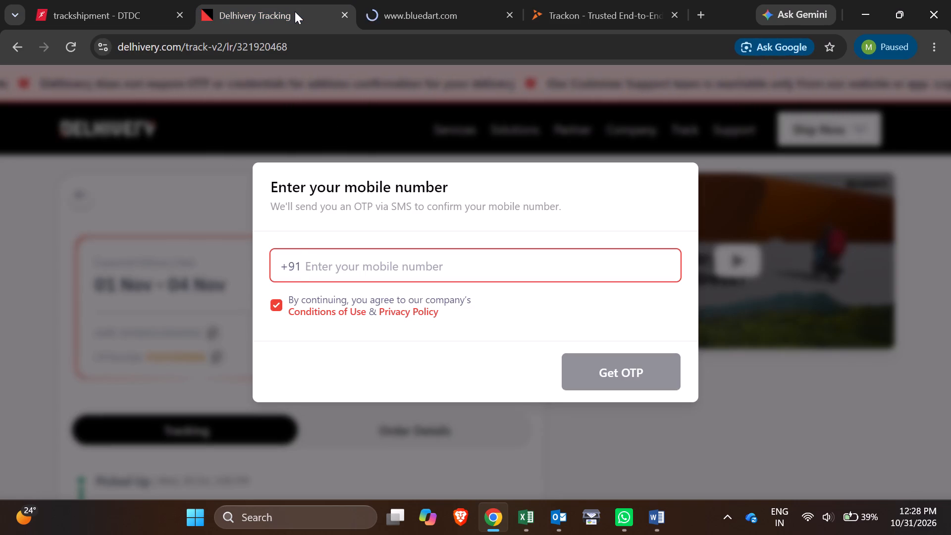
left_click(341, 16)
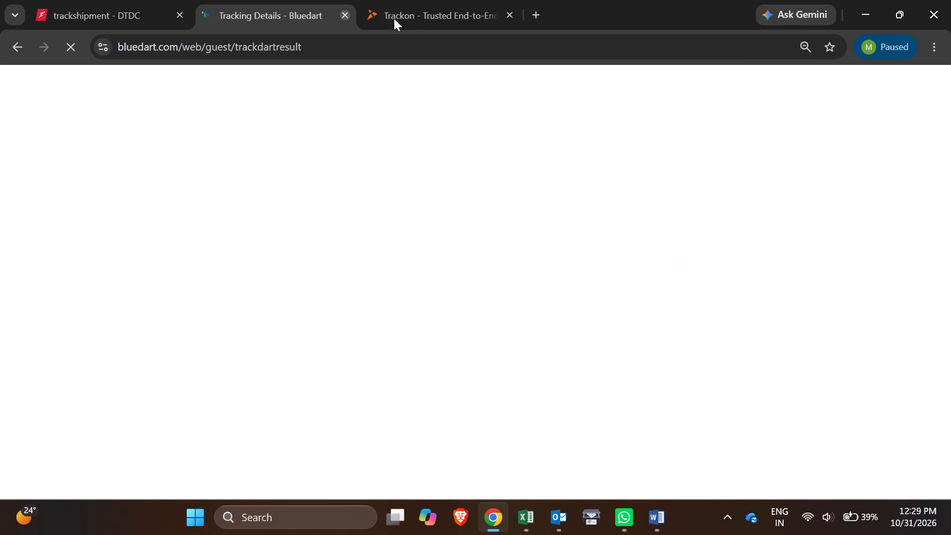
left_click(605, 43)
left_click(576, 14)
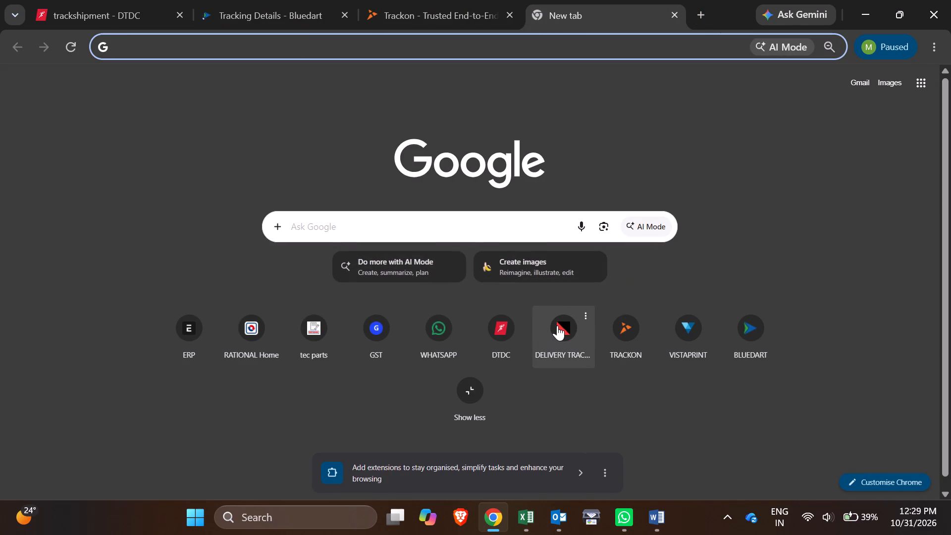
left_click(559, 325)
Check that the Blue Dart, Trackon and Delhivery sites have loaded, and dismiss Trackon's Fraud Awareness notice.
left_click(292, 6)
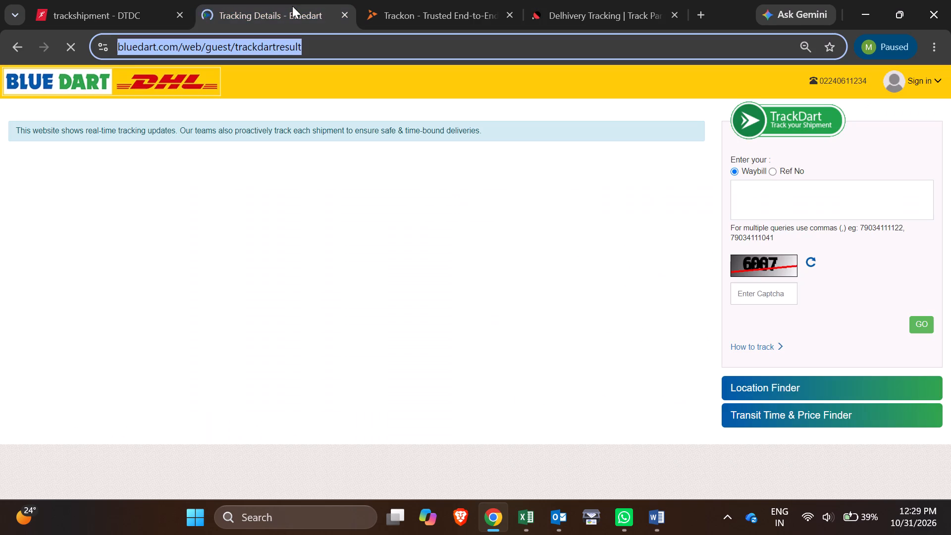
left_click(423, 205)
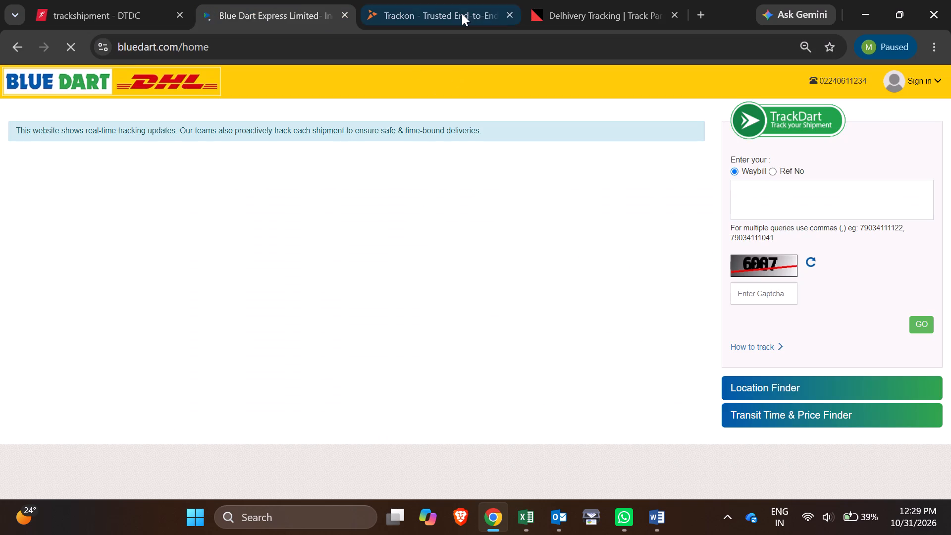
left_click(462, 13)
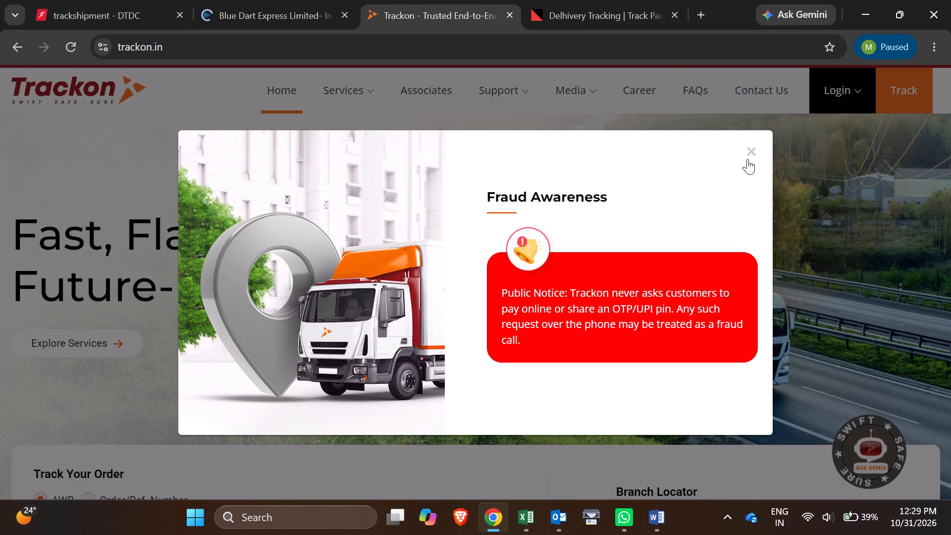
left_click(748, 155)
left_click(567, 0)
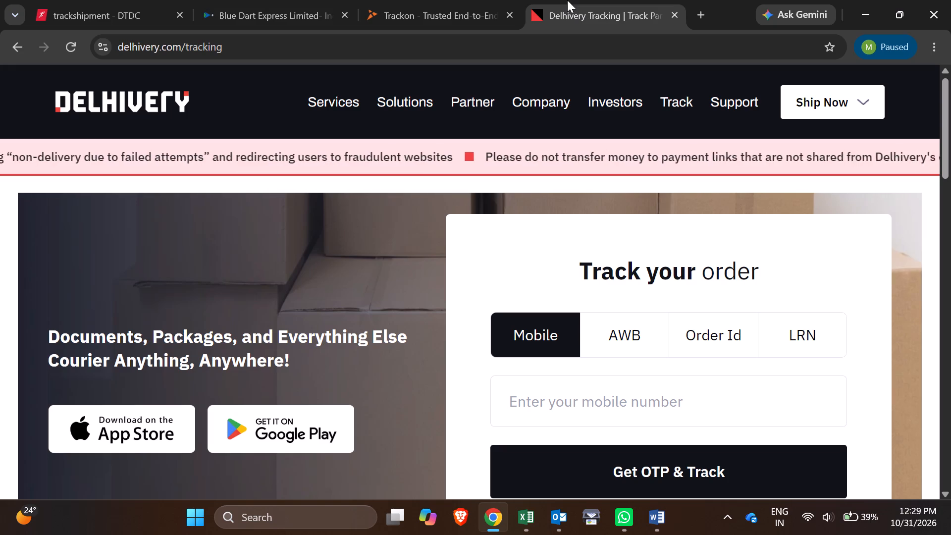
left_click(327, 0)
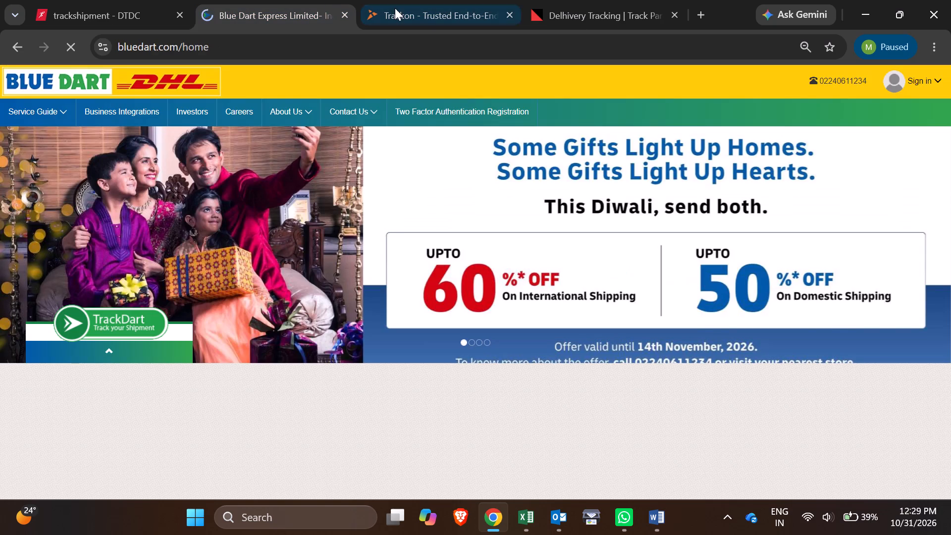
left_click(395, 8)
key("alt+Tab")
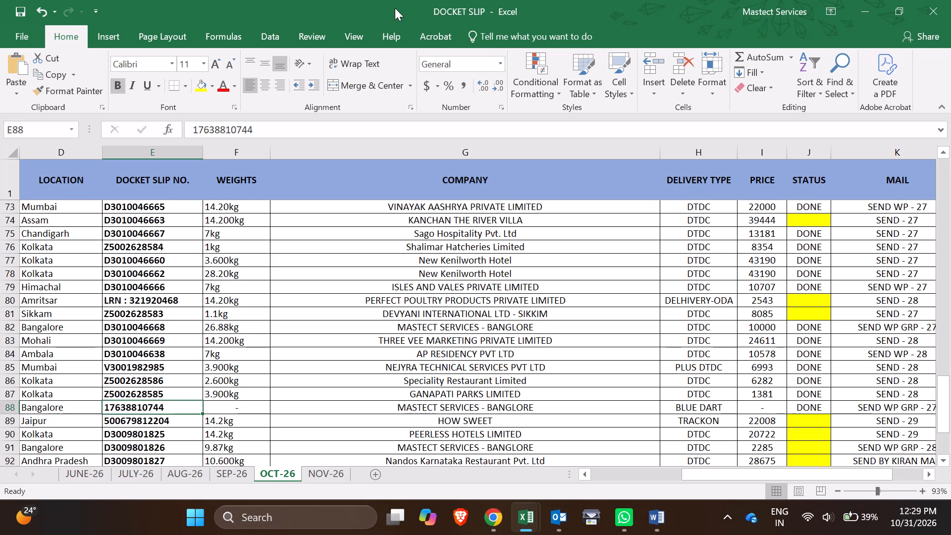
key("Right")
key("Right")
key("Right")
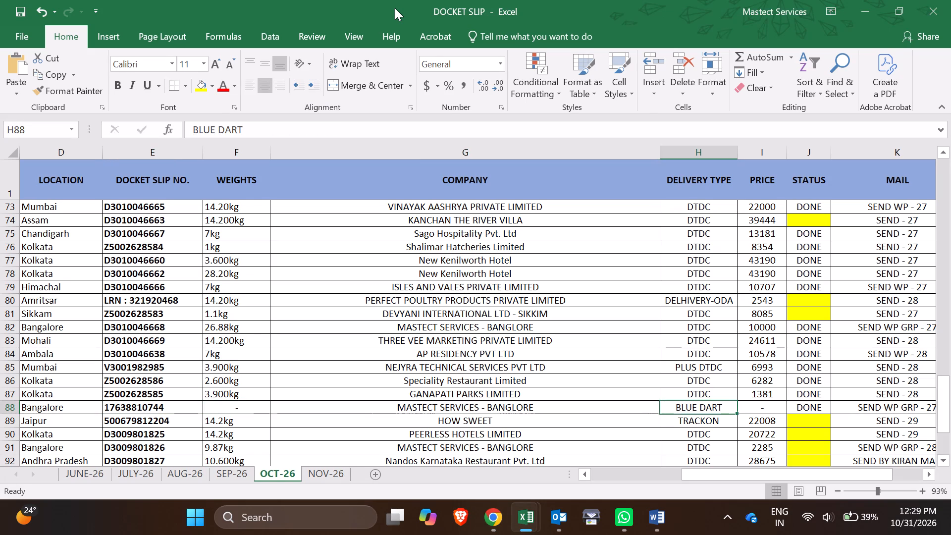
key("Left")
key("Left")
key("Left")
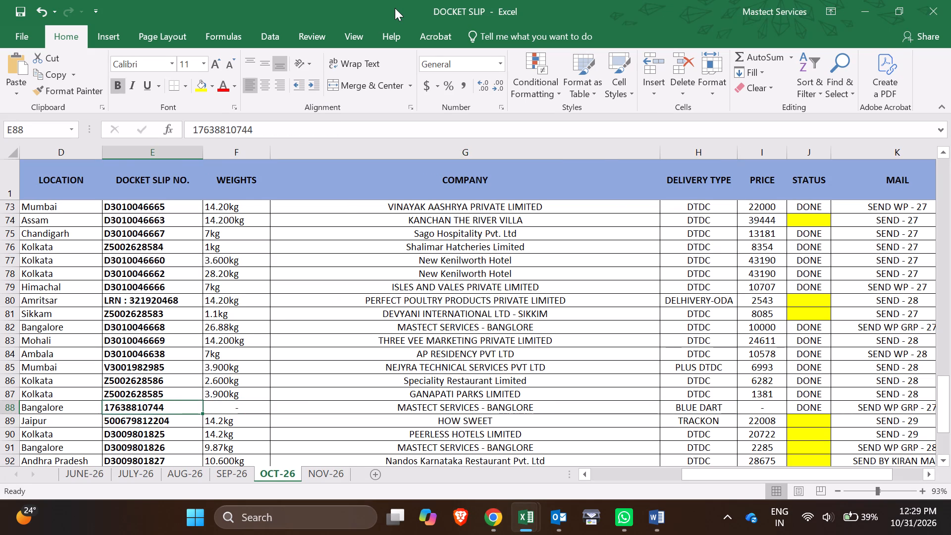
key("ctrl+c")
key("alt+Tab")
left_click(241, 0)
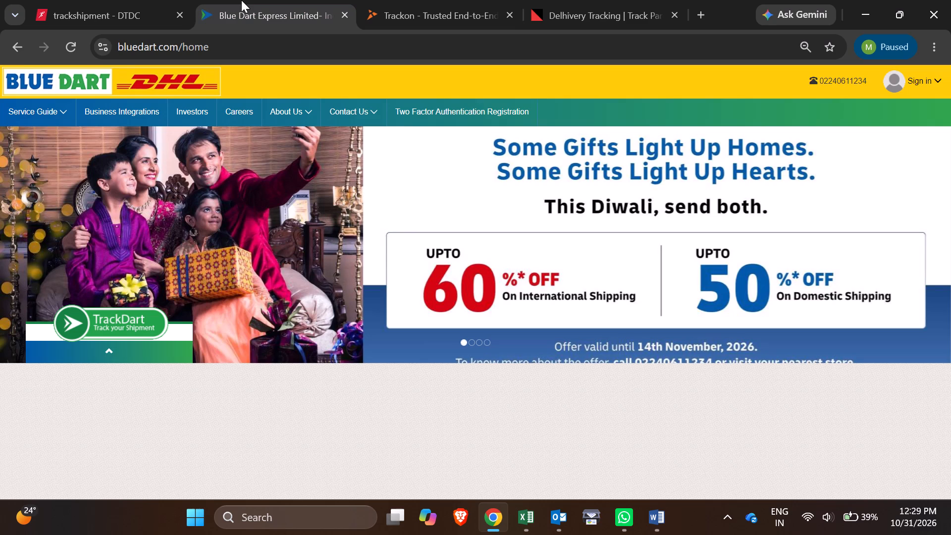
scroll(613, 297, "down", 1)
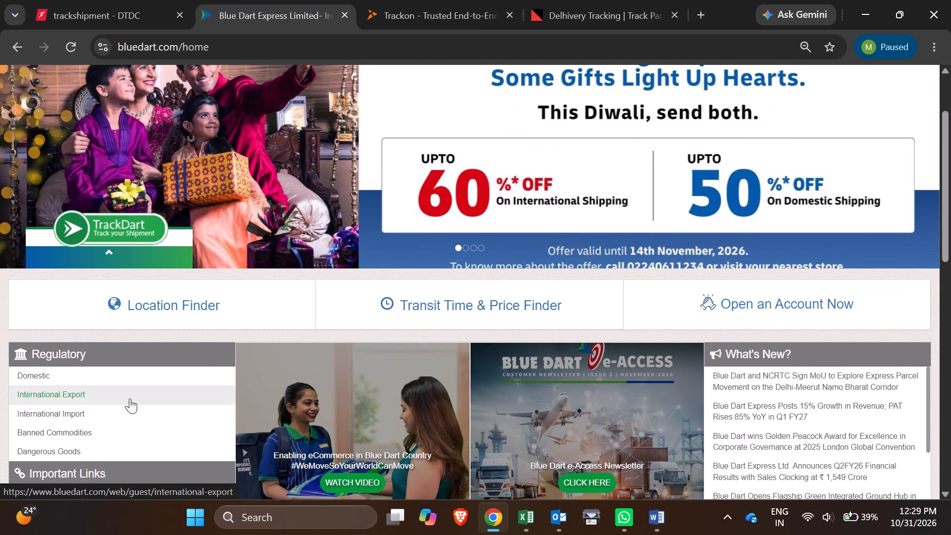
left_click(92, 372)
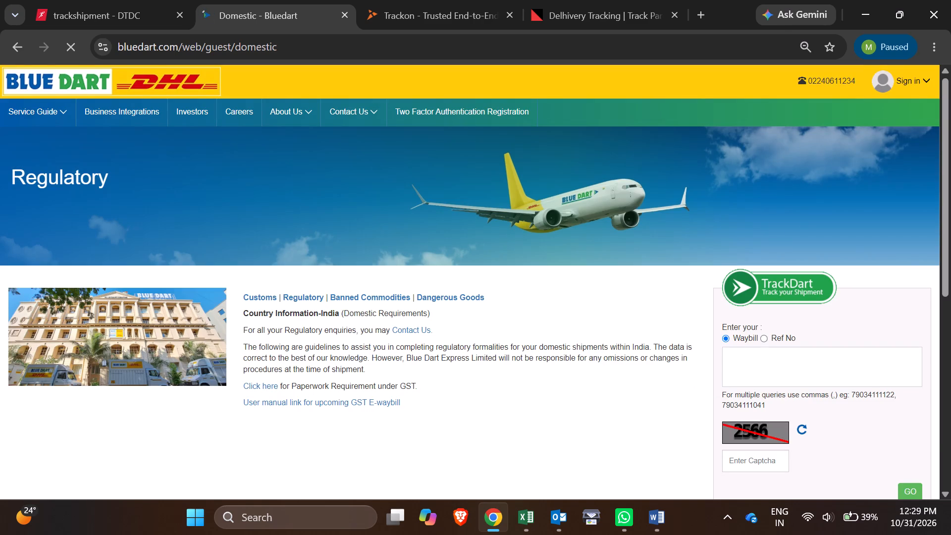
left_click(742, 358)
key("ctrl+v")
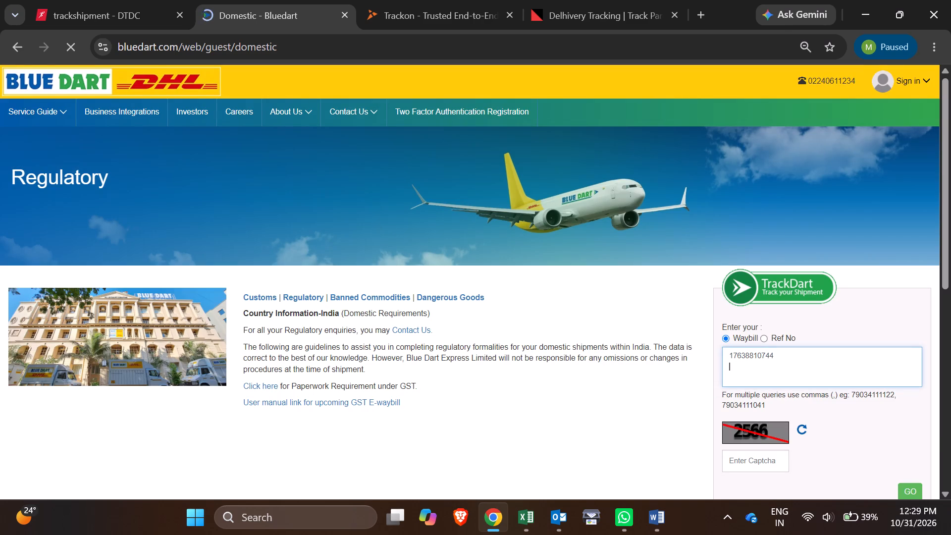
key("BackSpace")
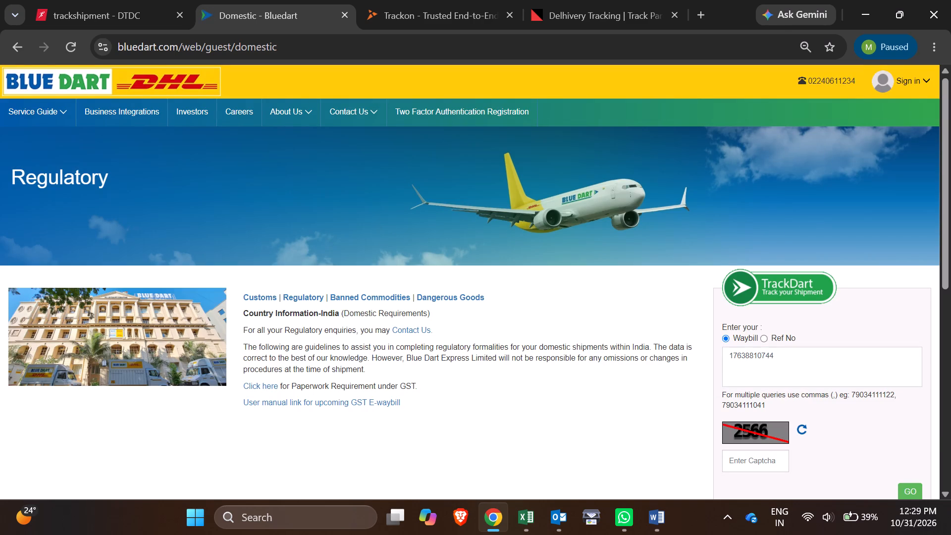
left_click(766, 454)
type("25")
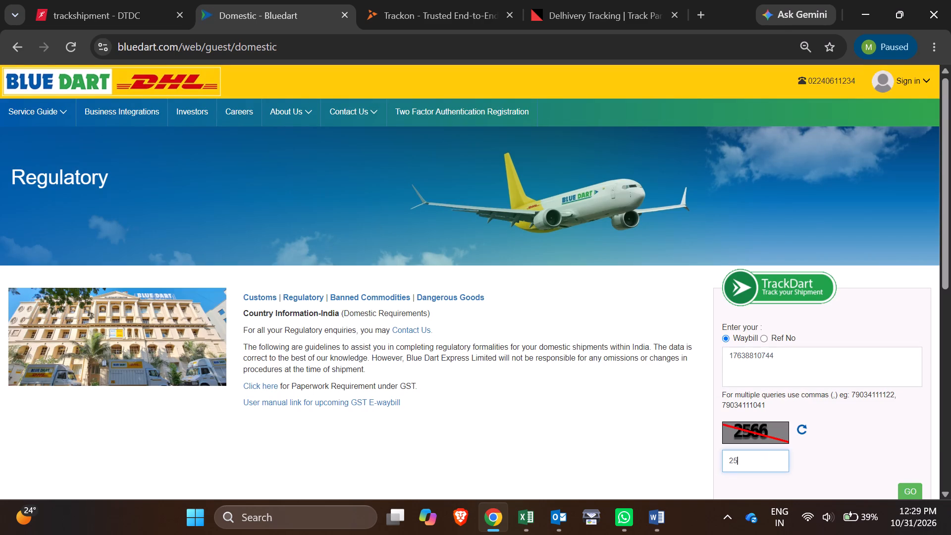
type("66")
scroll(766, 454, "down", 1)
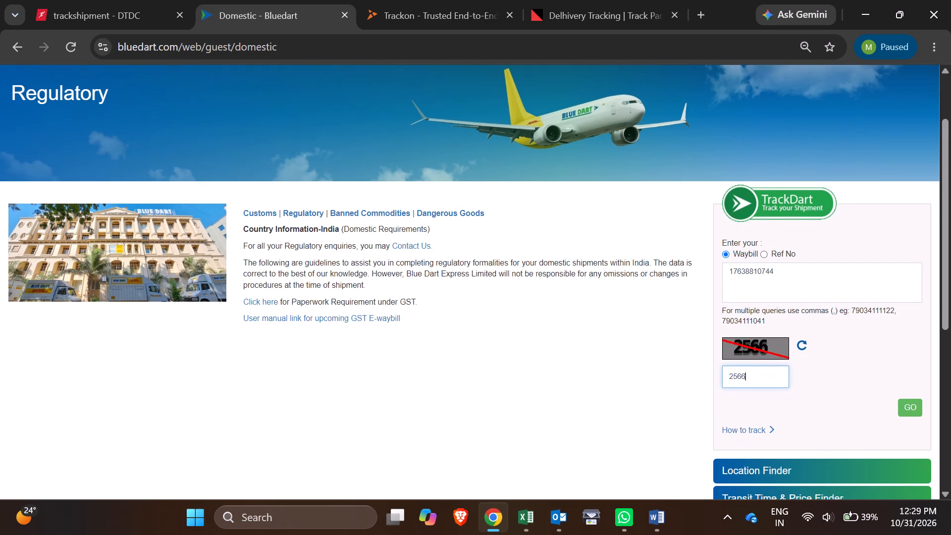
left_click(913, 405)
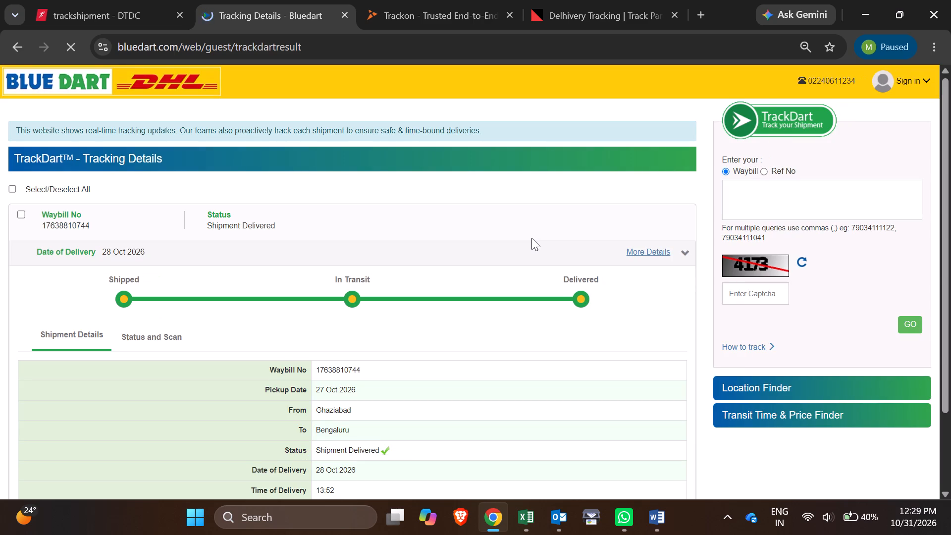
scroll(382, 341, "down", 1)
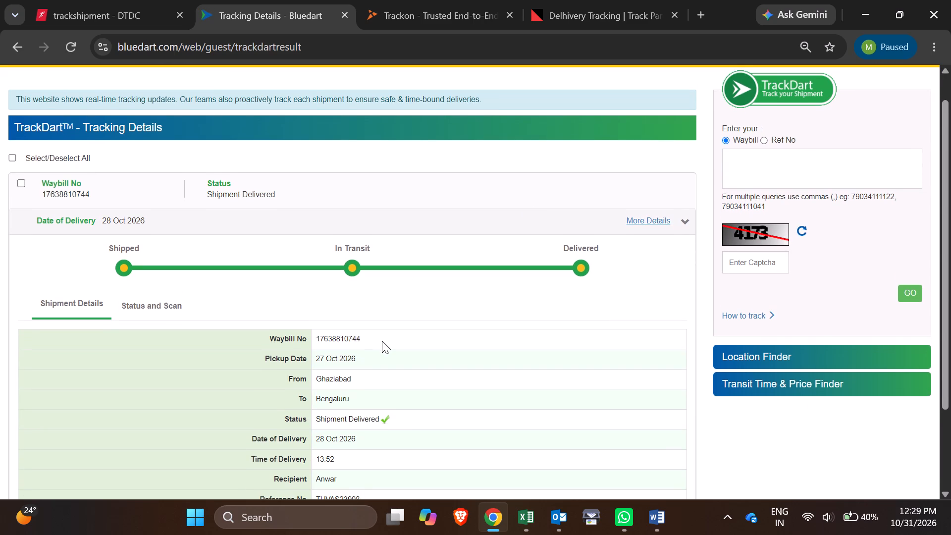
key("alt+Tab")
key("Right")
key("Right")
key("Right")
key("Right")
key("Right")
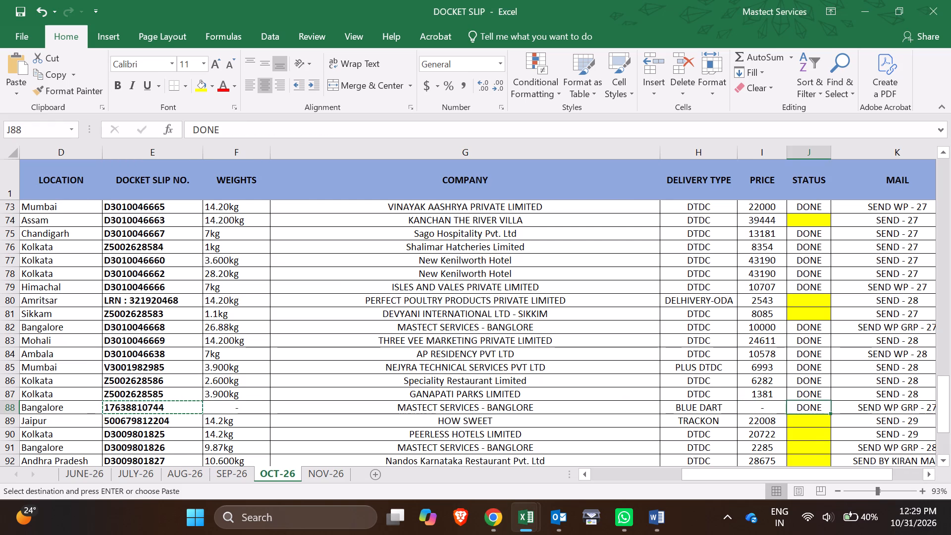
key("Down")
key("Left")
key("Left")
key("Left")
key("Left")
key("Left")
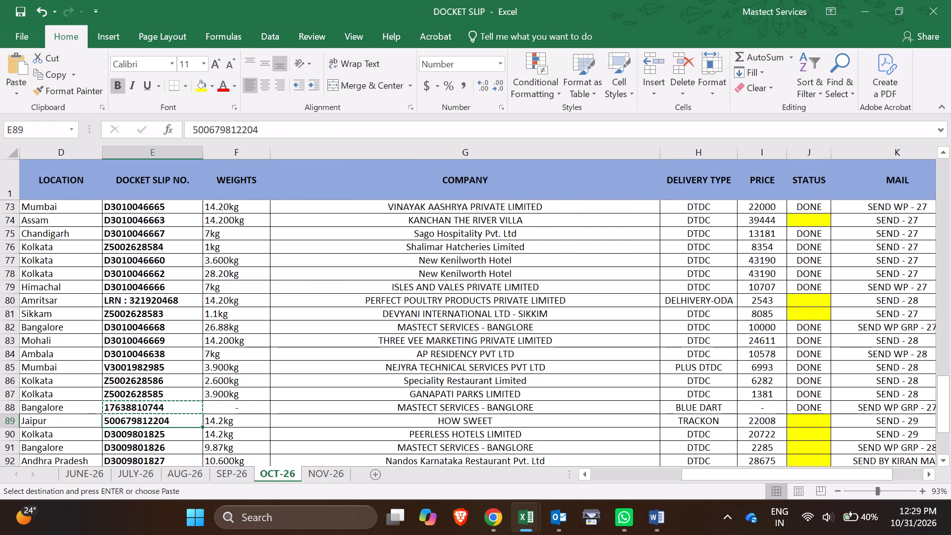
key("ctrl+c")
key("alt+Tab")
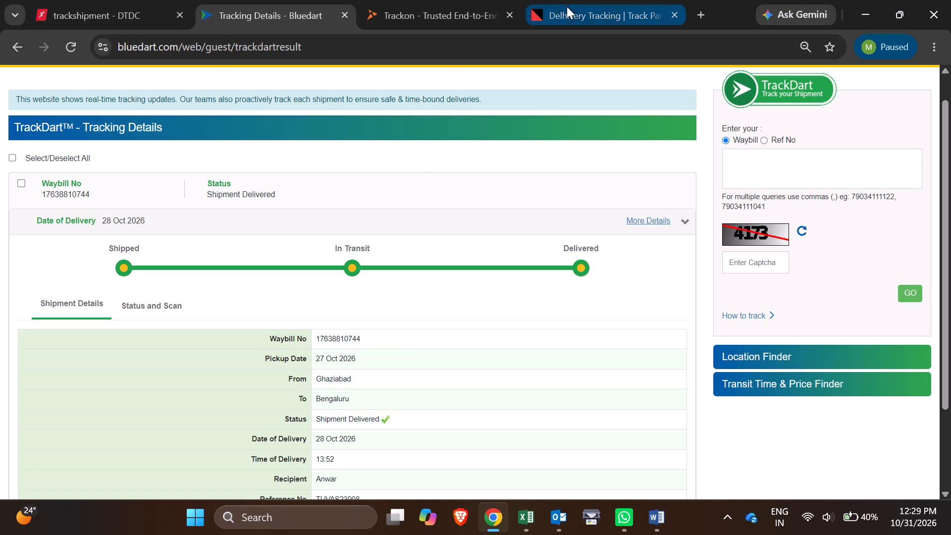
left_click(466, 0)
scroll(431, 158, "down", 1)
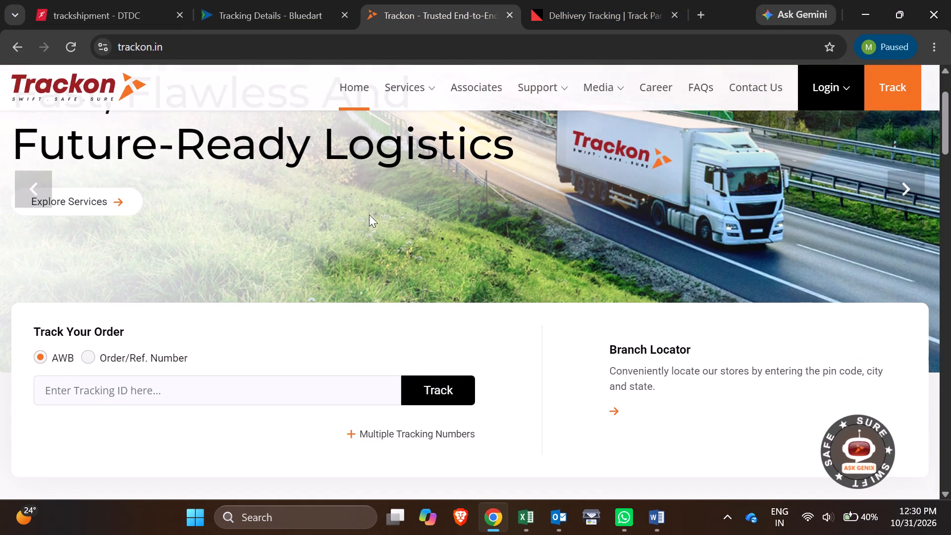
scroll(321, 276, "down", 1)
left_click(228, 308)
key("ctrl+v")
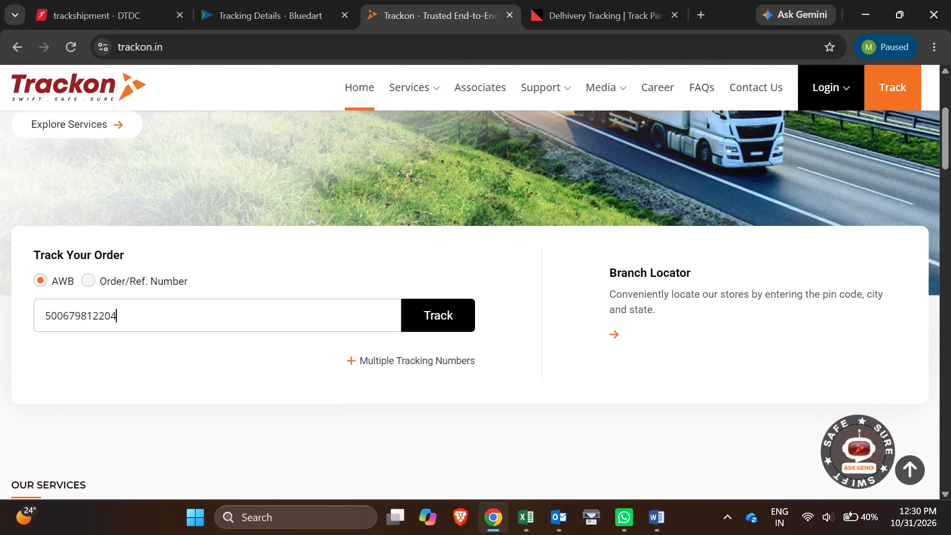
left_click(440, 304)
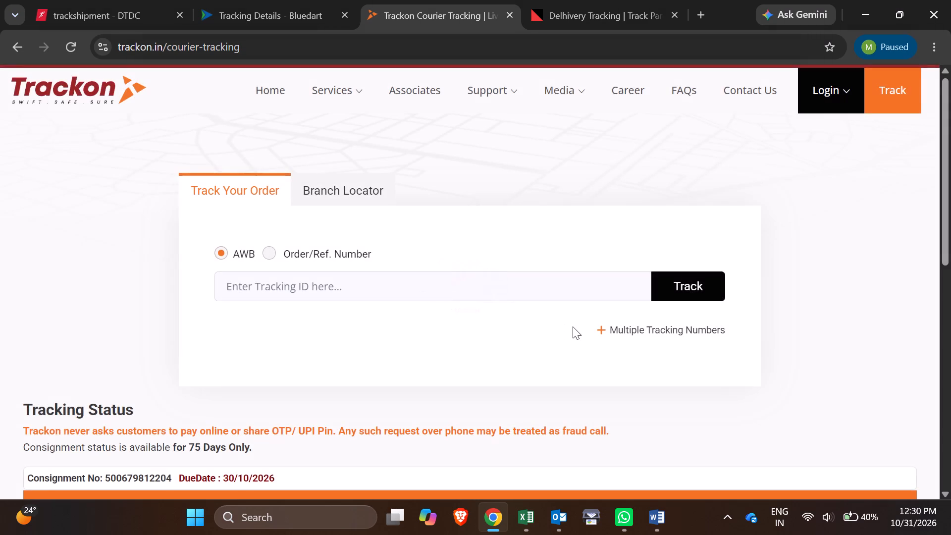
scroll(573, 326, "down", 2)
key("alt+Tab")
key("Right")
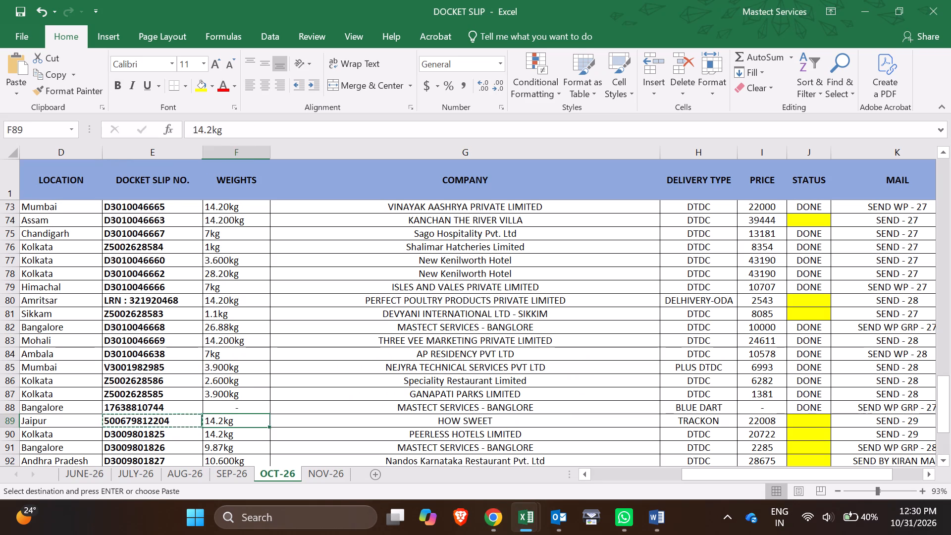
key("Right")
key("Right")
key("Right")
key("Right")
key("Down")
key("Down")
key("Down")
key("Left")
key("Down")
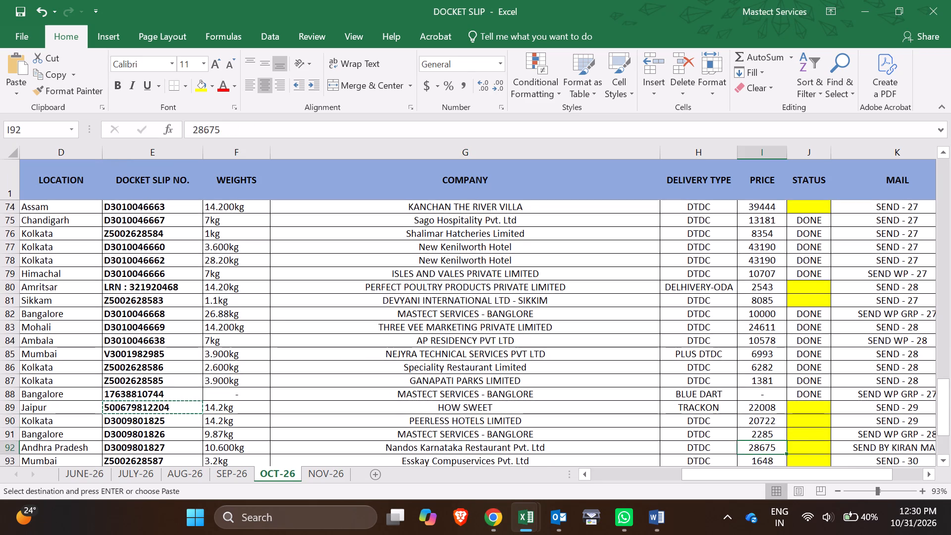
key("Down")
key("Down")
key("Up")
key("Left")
key("Left")
key("Left")
key("Left")
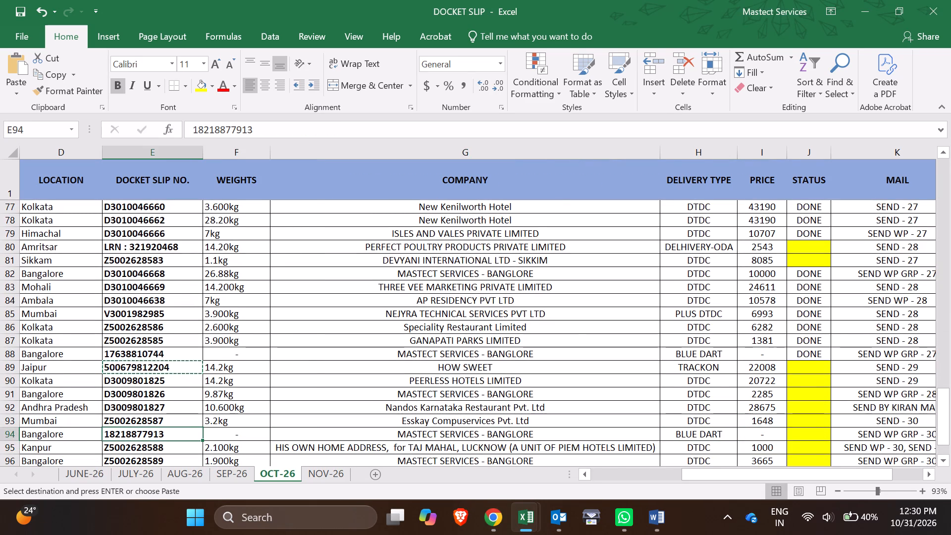
key("ctrl+c")
key("alt+Tab")
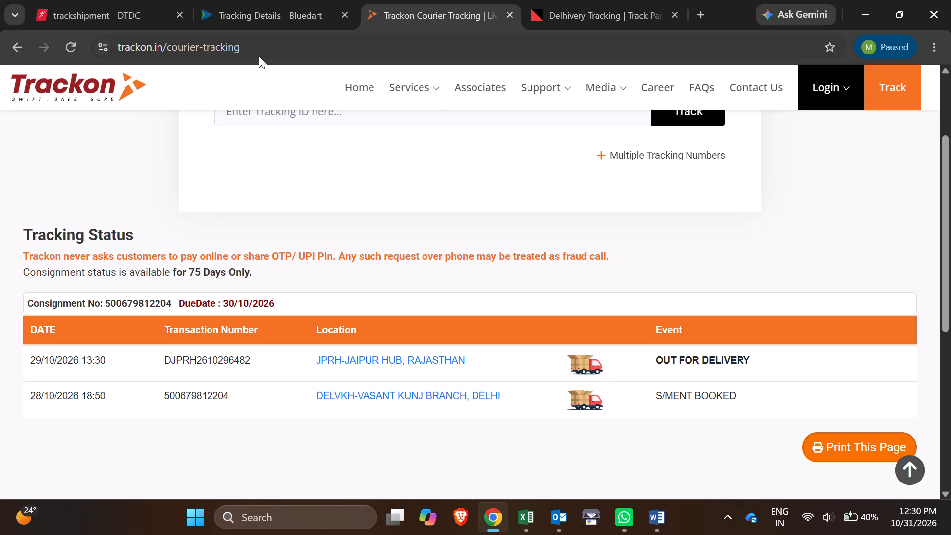
left_click(268, 3)
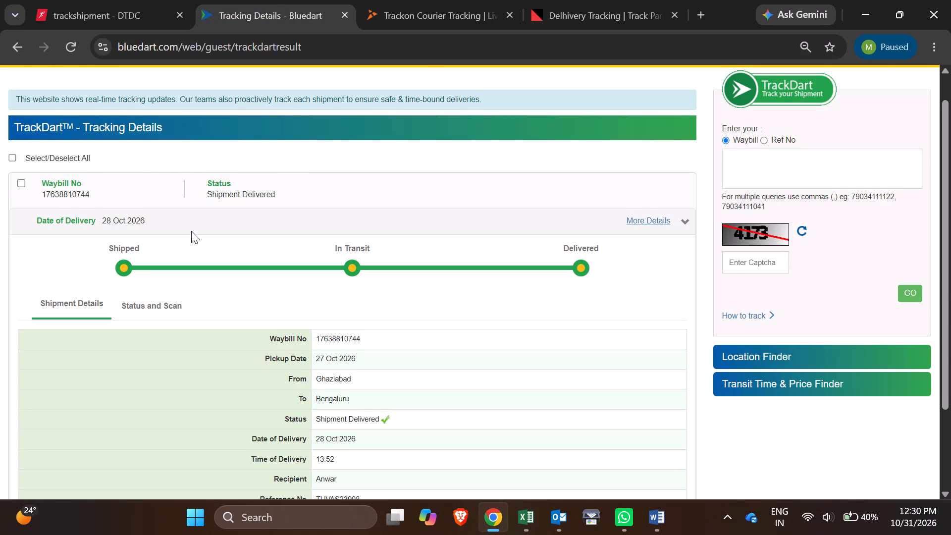
scroll(191, 231, "up", 2)
left_click(742, 182)
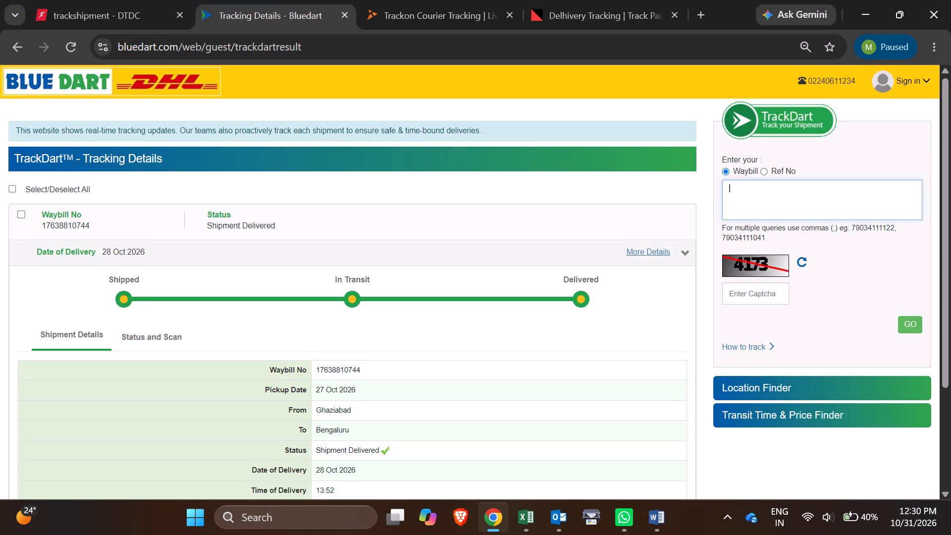
key("ctrl+v")
key("BackSpace")
left_click(734, 292)
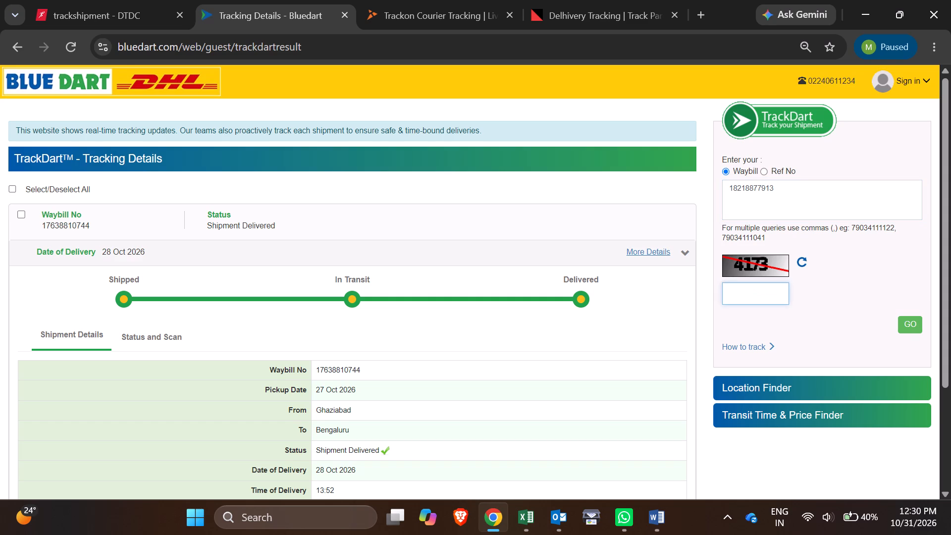
type("41")
type("73")
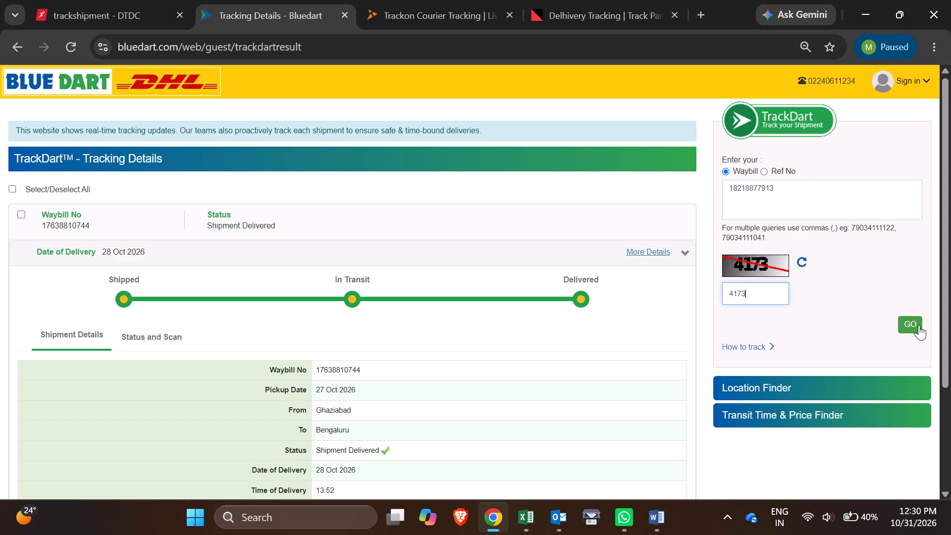
left_click(917, 324)
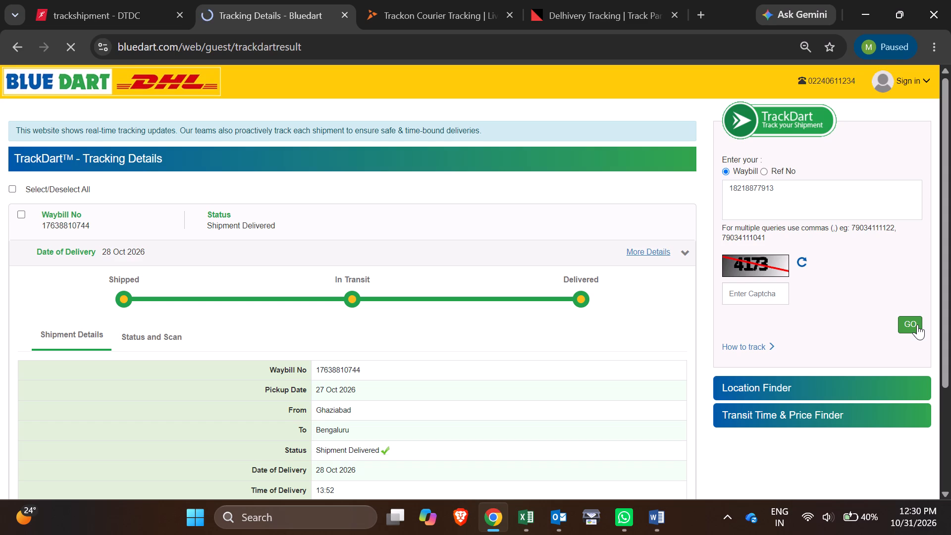
key("alt+Tab")
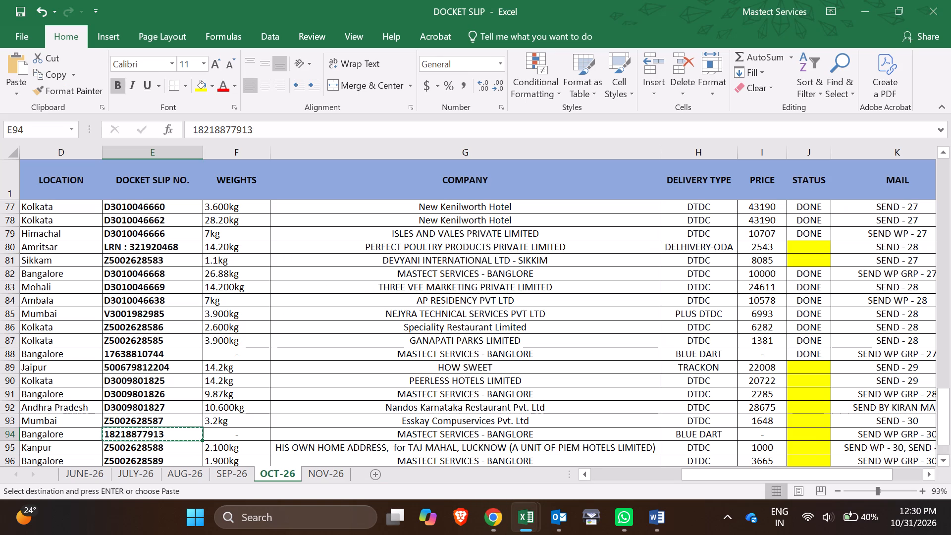
key("alt+Tab")
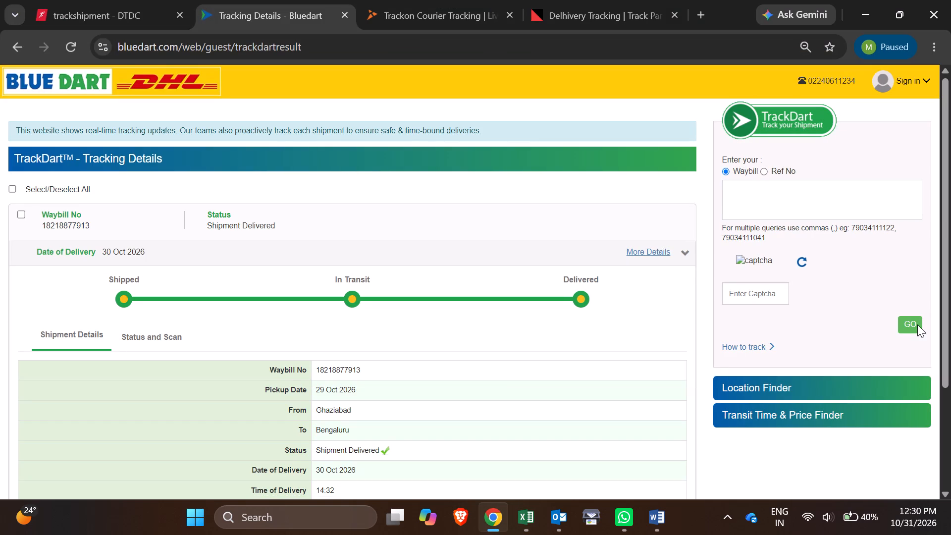
key("alt+Tab")
key("alt+Tab")
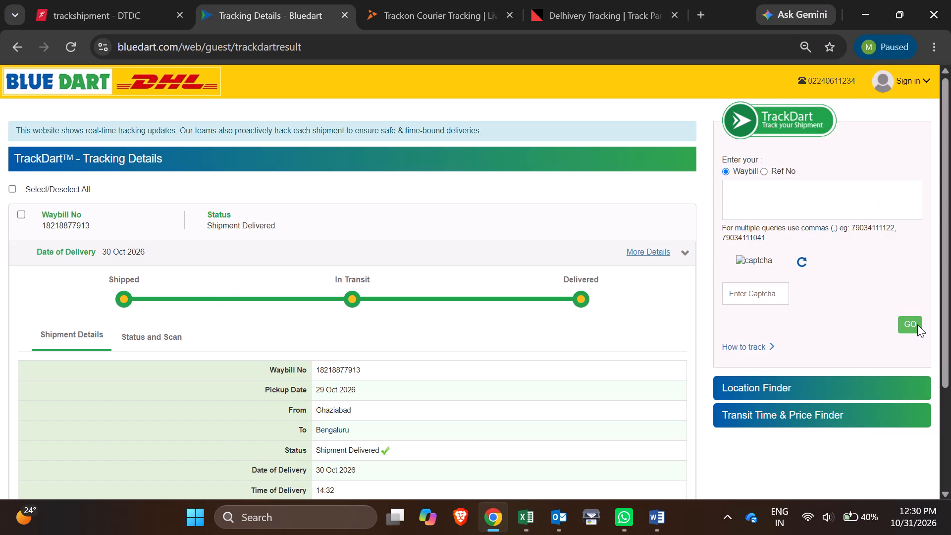
key("alt+Tab")
key("Right")
key("Right")
key("Right")
key("Right")
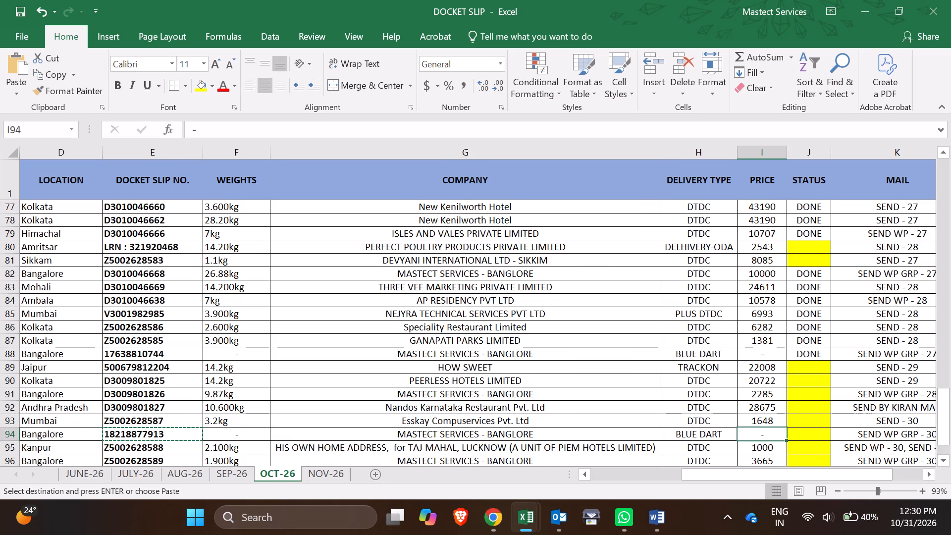
key("Right")
key("Up")
key("Up")
key("Up")
key("Up")
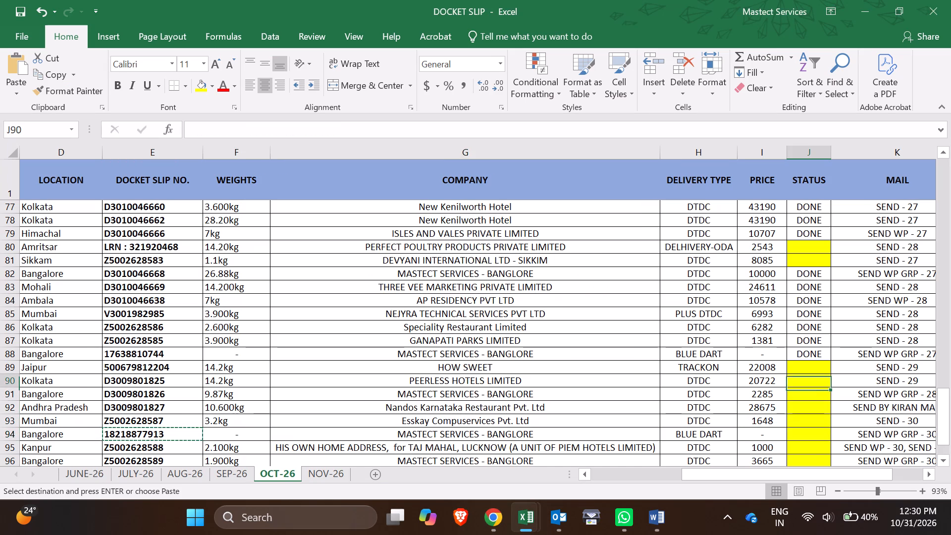
key("Up")
key("Up")
key("ctrl+c")
left_click(917, 324)
key("Down")
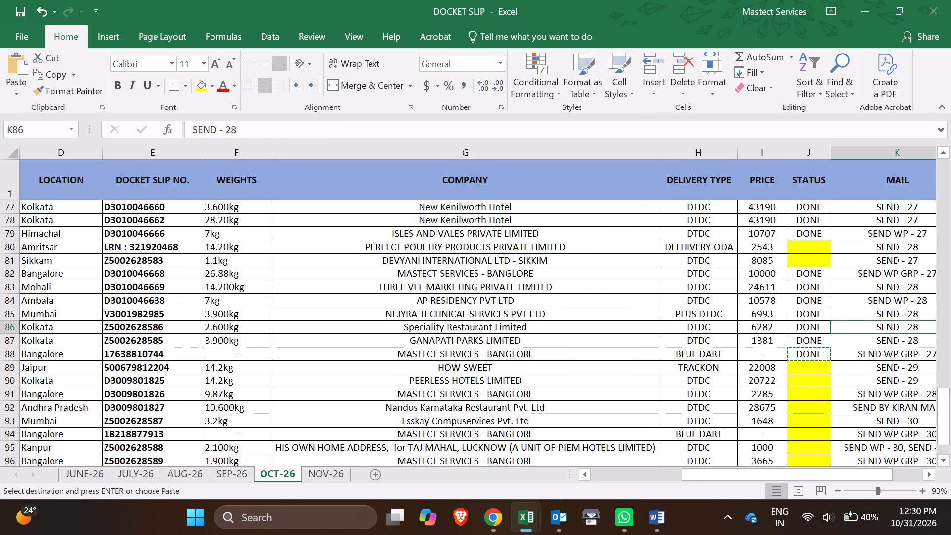
key("Down")
key("Down")
key("Left")
key("Down")
key("Down")
key("Down")
key("Down")
key("Down")
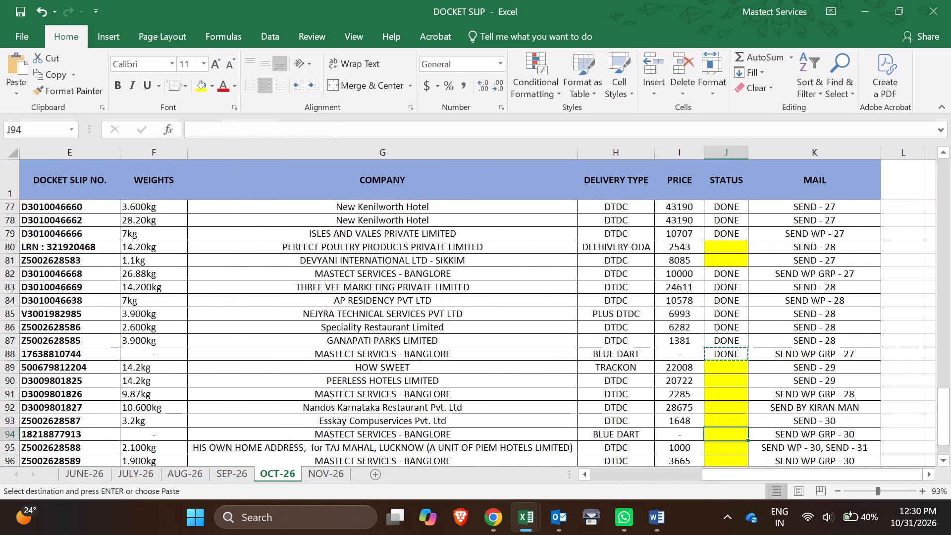
key("ctrl+v")
key("ctrl+s")
key("Return")
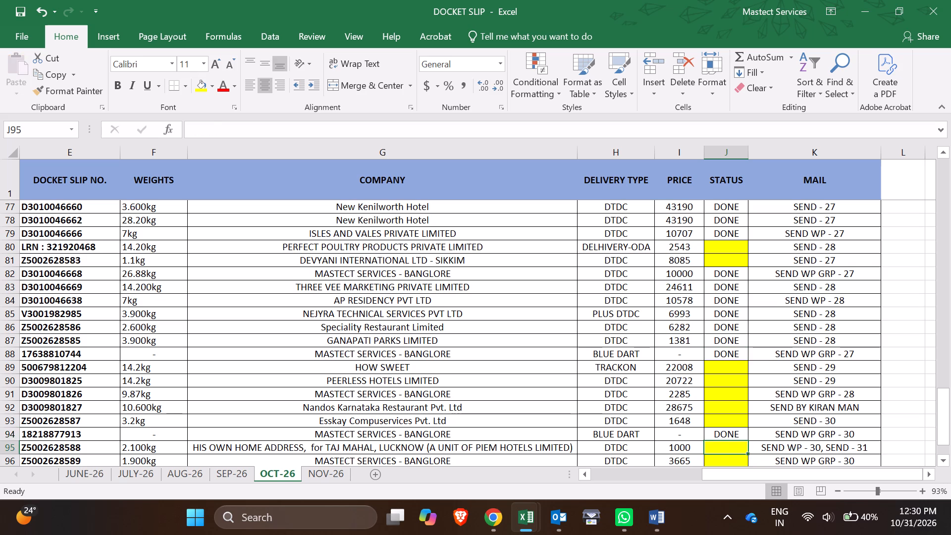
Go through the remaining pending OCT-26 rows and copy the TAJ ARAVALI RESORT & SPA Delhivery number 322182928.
key("Left")
key("Left")
key("Left")
key("Left")
key("Left")
key("Left")
key("Left")
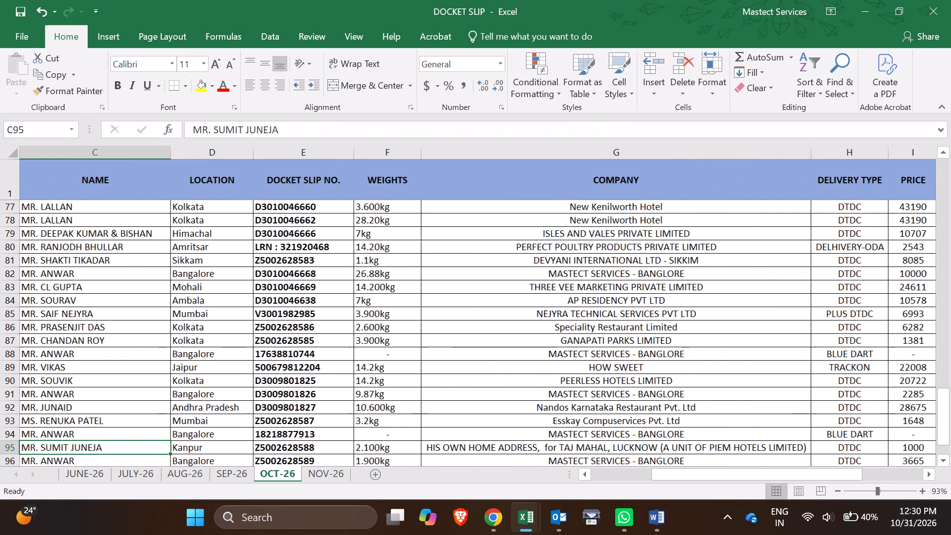
scroll(658, 390, "left", 3)
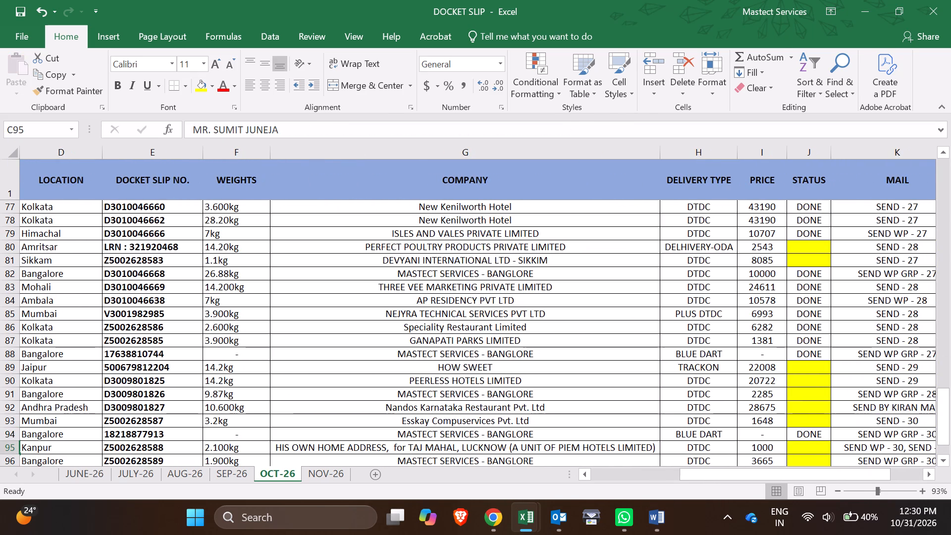
key("Down")
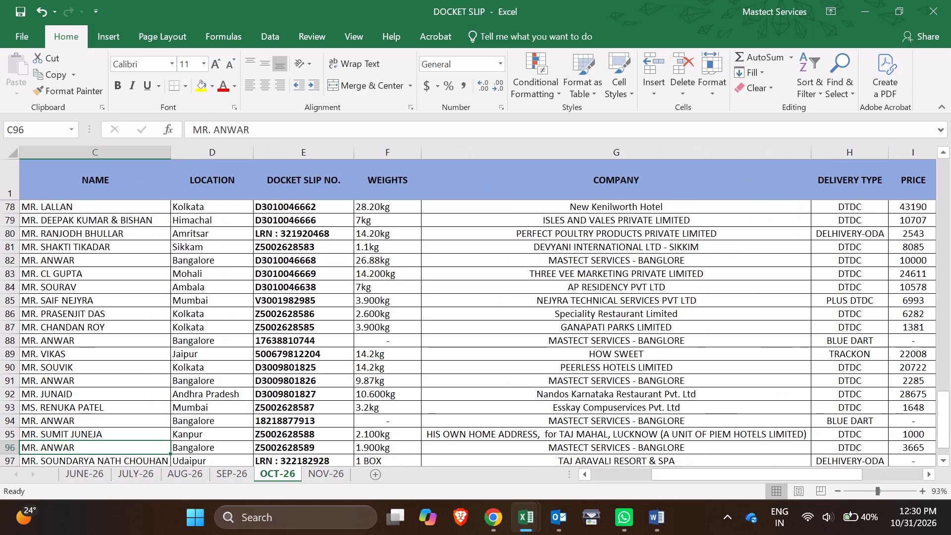
scroll(658, 390, "left", 5)
left_click(745, 440)
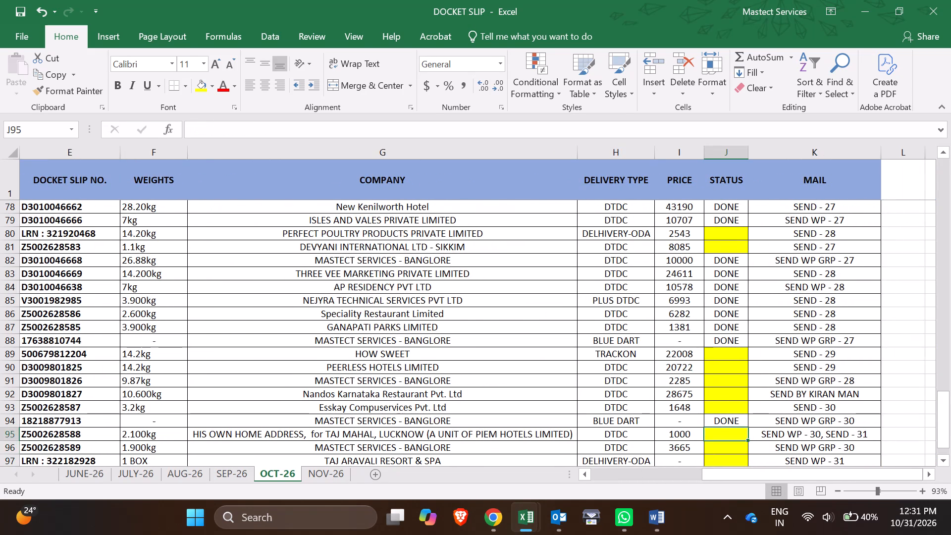
scroll(745, 440, "down", 2)
left_click(628, 338)
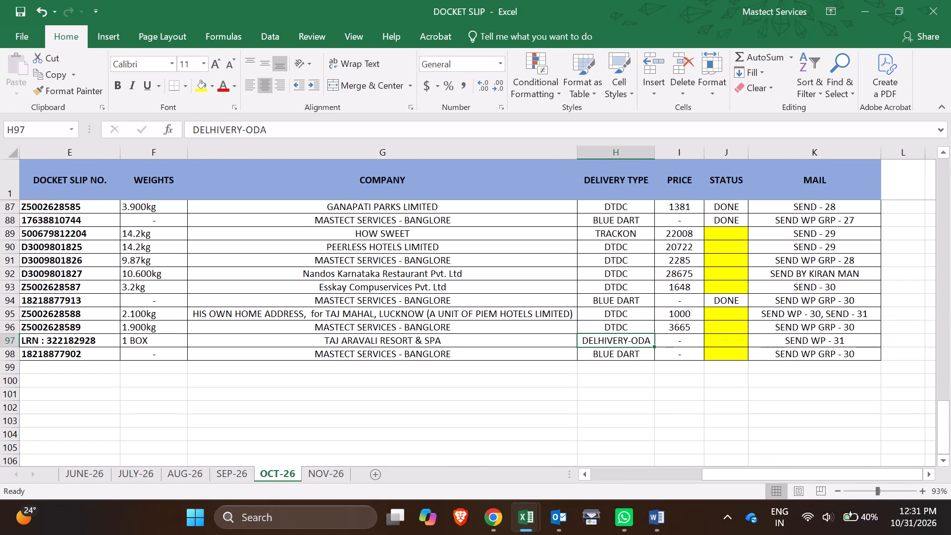
key("Left")
key("Left")
key("Left")
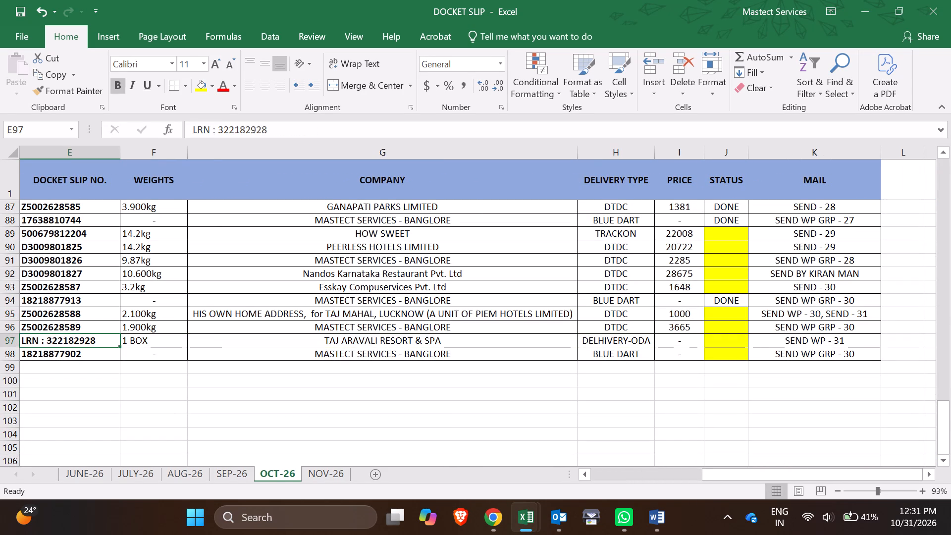
double_click(269, 128)
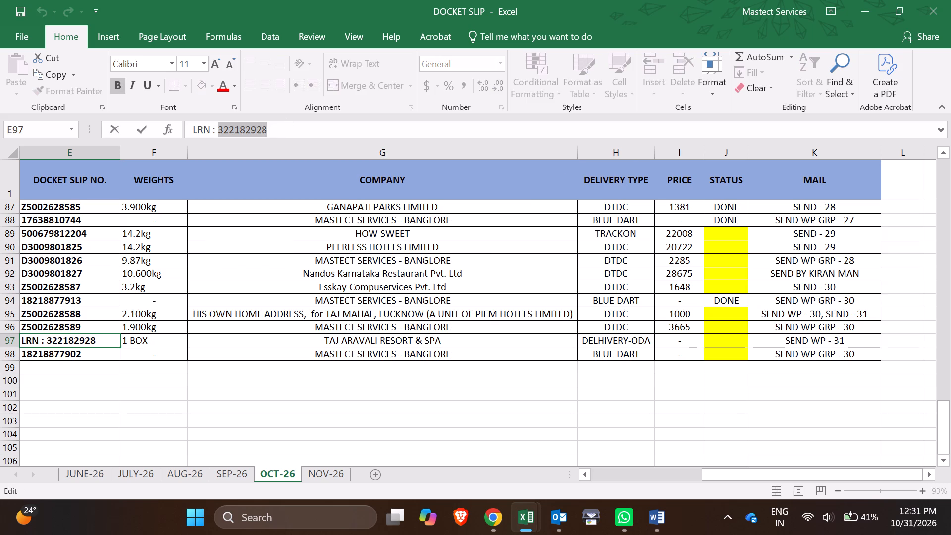
key("ctrl+c")
key("alt+Tab")
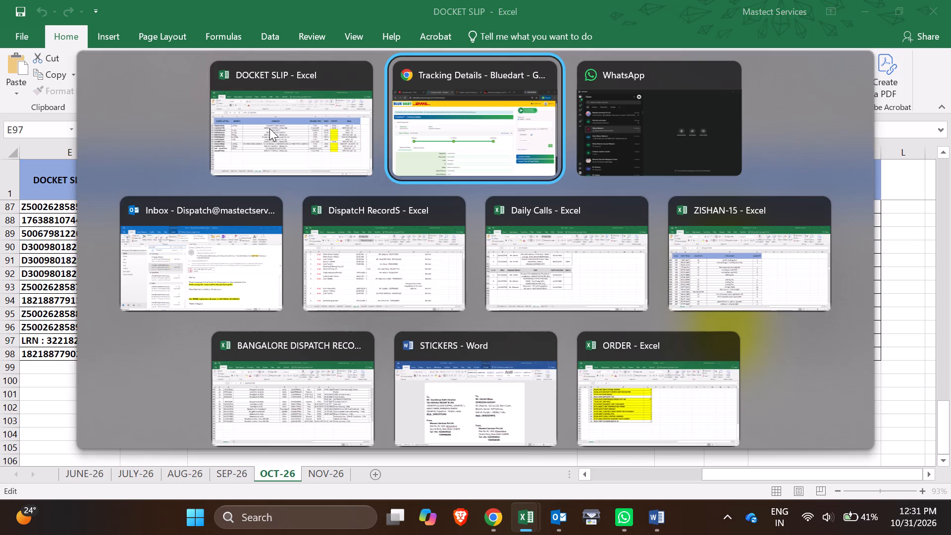
left_click(584, 0)
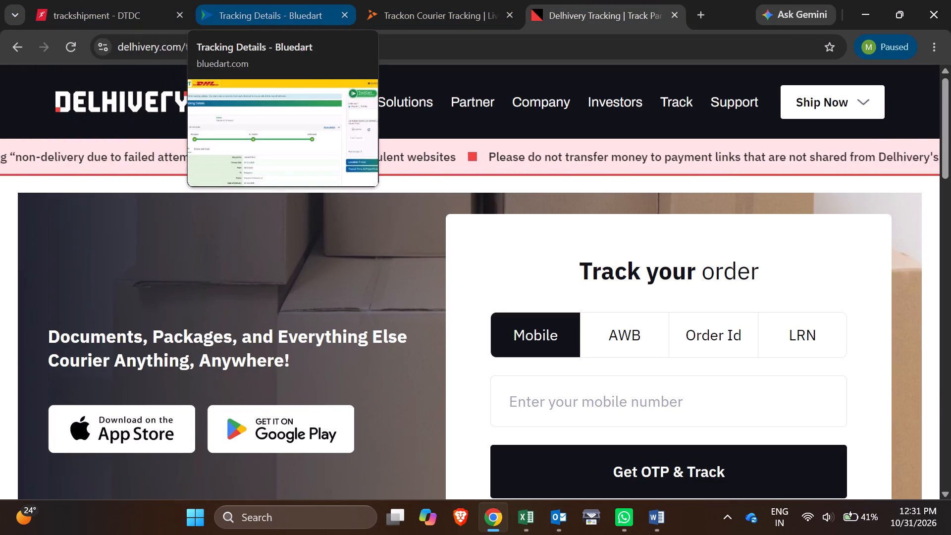
left_click(782, 349)
left_click(768, 381)
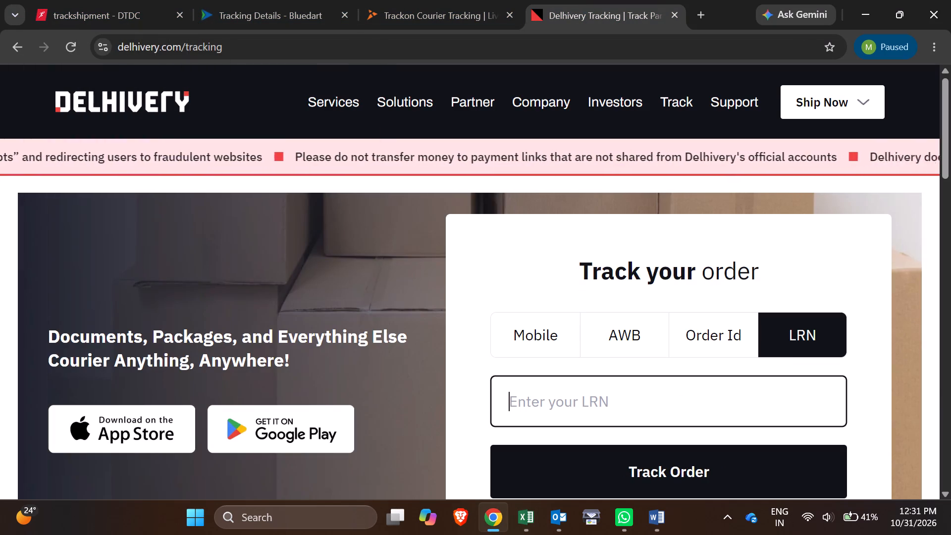
key("ctrl+v")
scroll(768, 381, "down", 1)
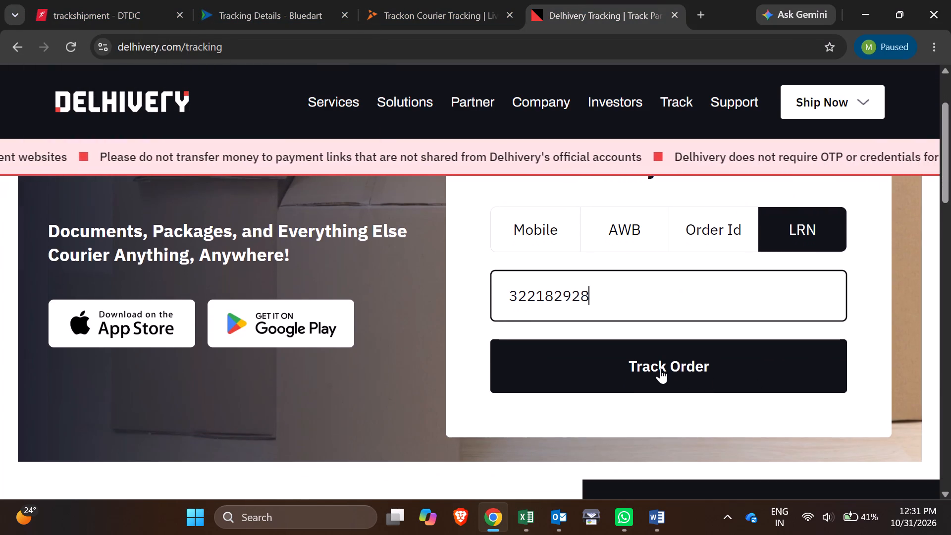
left_click(660, 369)
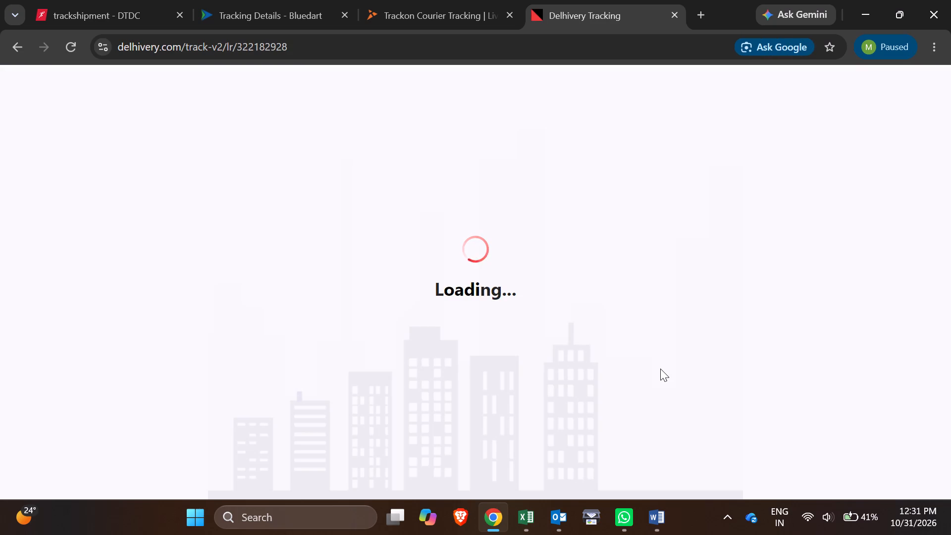
key("alt+Tab")
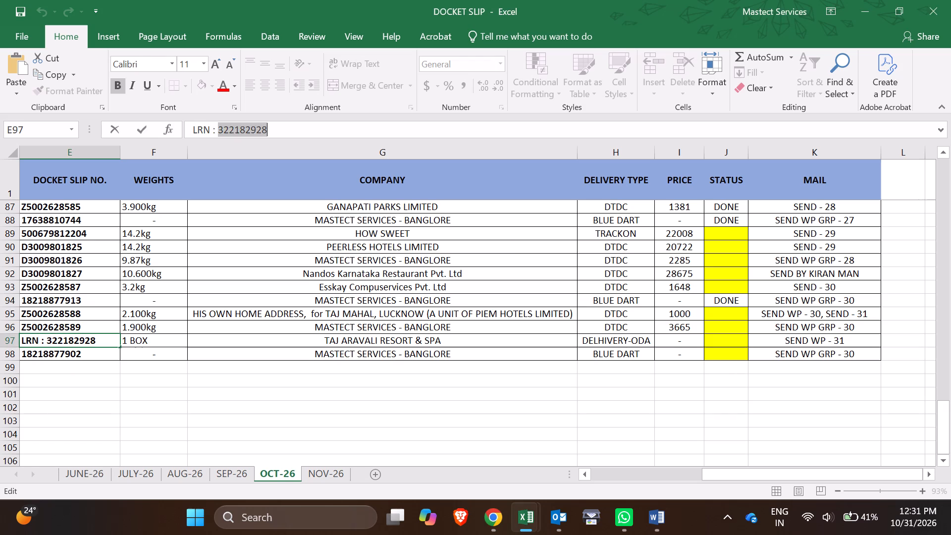
key("Return")
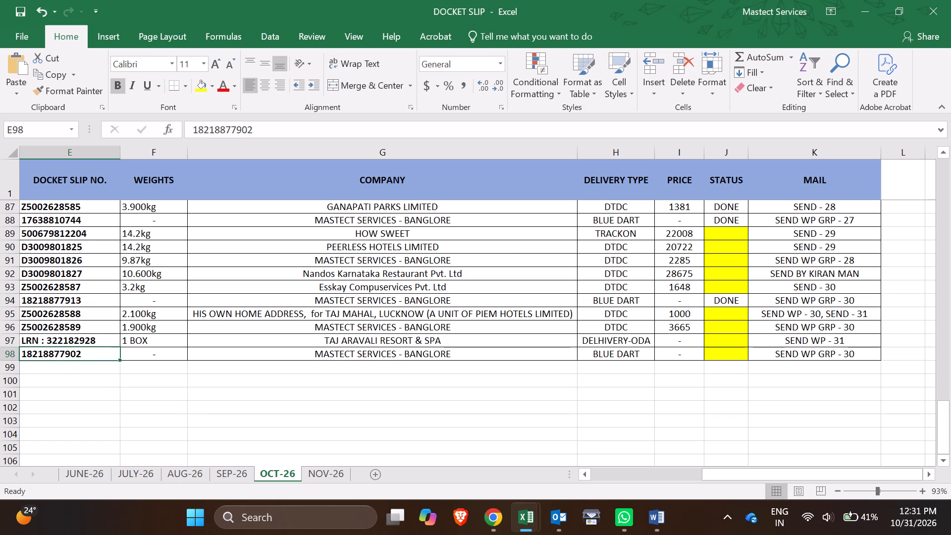
key("ctrl+c")
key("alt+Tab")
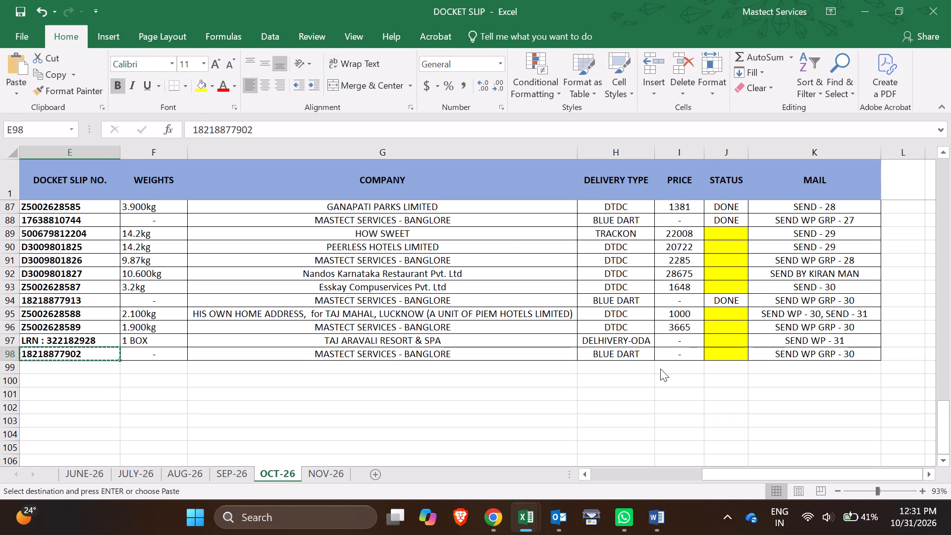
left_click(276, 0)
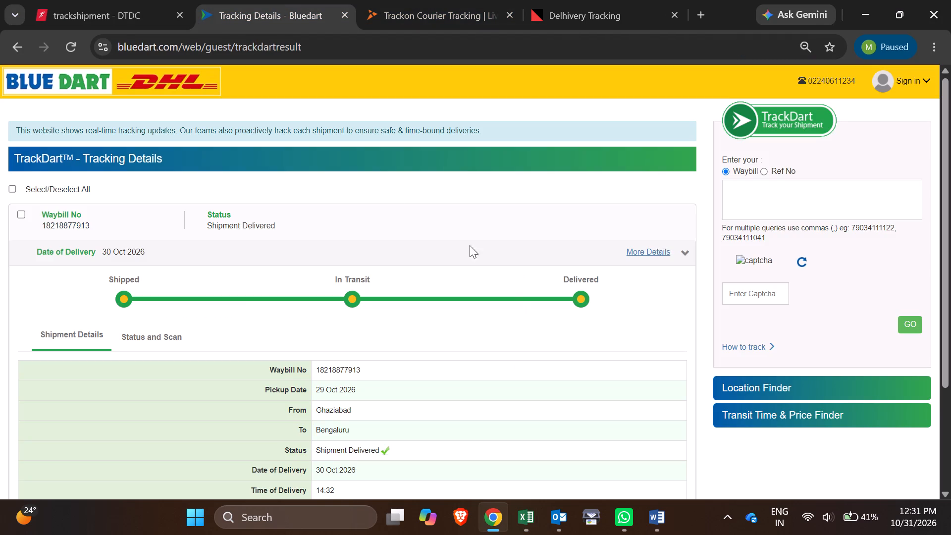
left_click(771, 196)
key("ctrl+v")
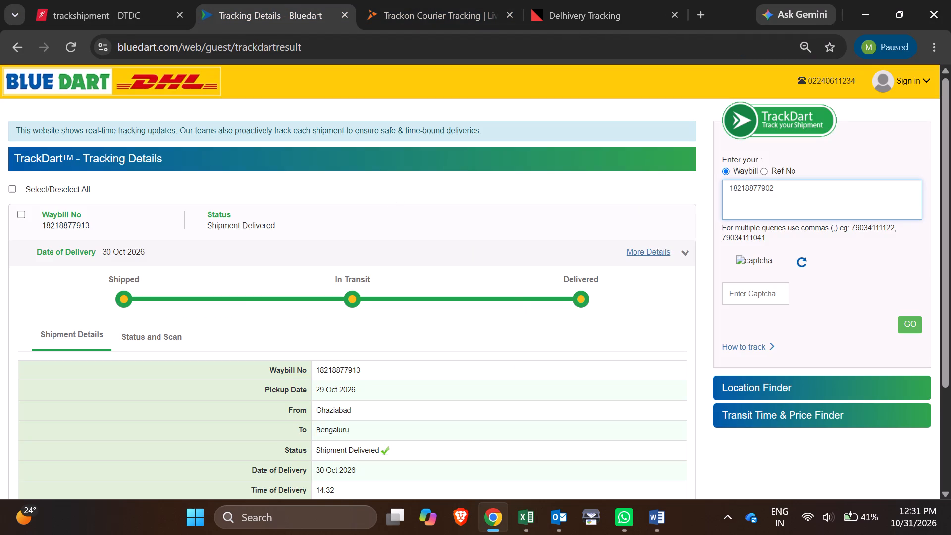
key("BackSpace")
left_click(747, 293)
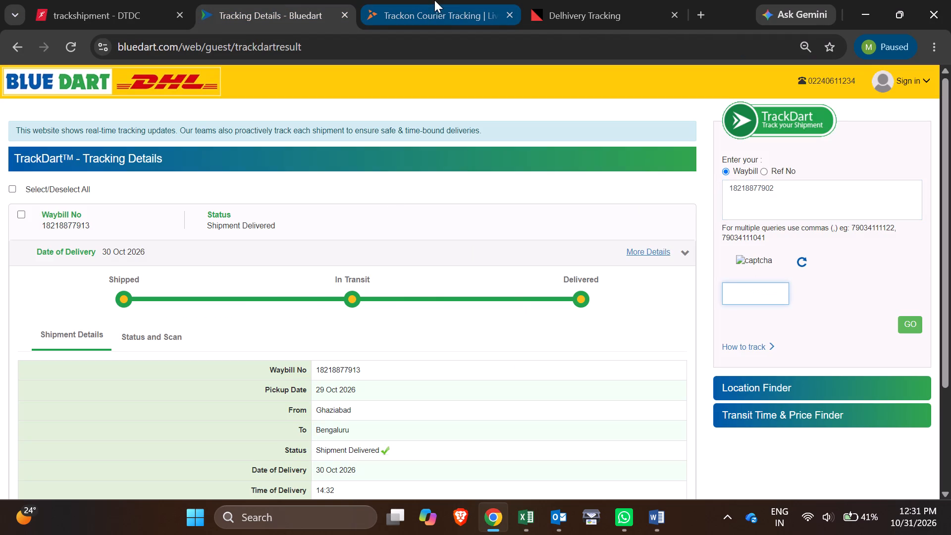
Close the Delhivery tracking page and return to the Blue Dart page.
left_click(577, 3)
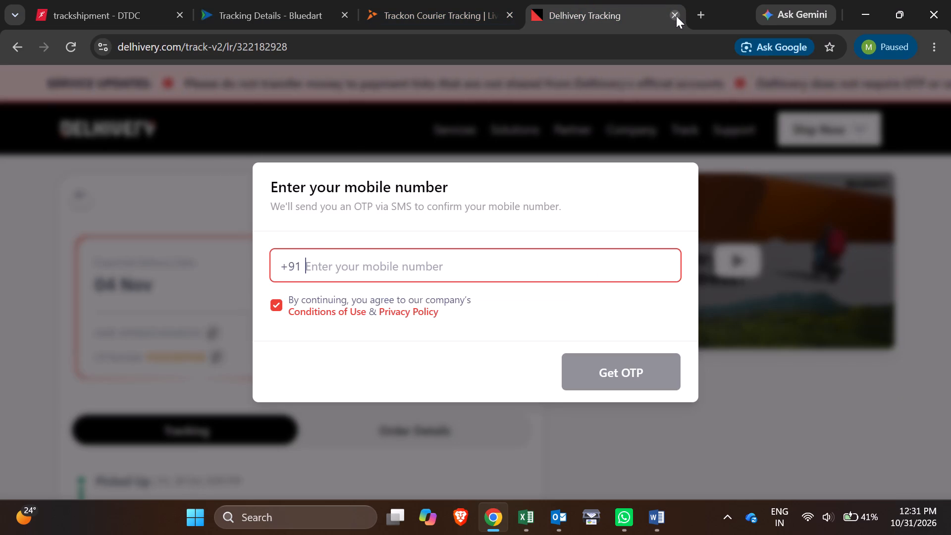
left_click(676, 16)
left_click(302, 0)
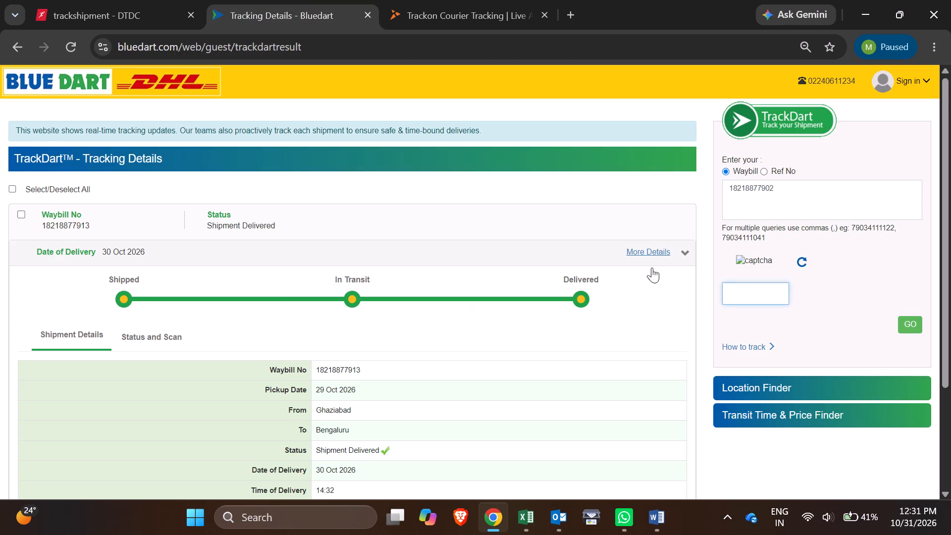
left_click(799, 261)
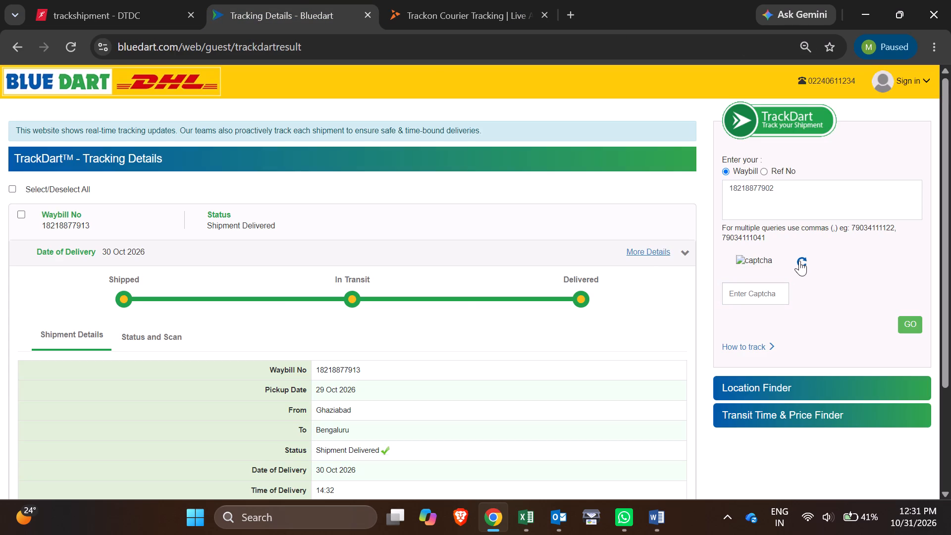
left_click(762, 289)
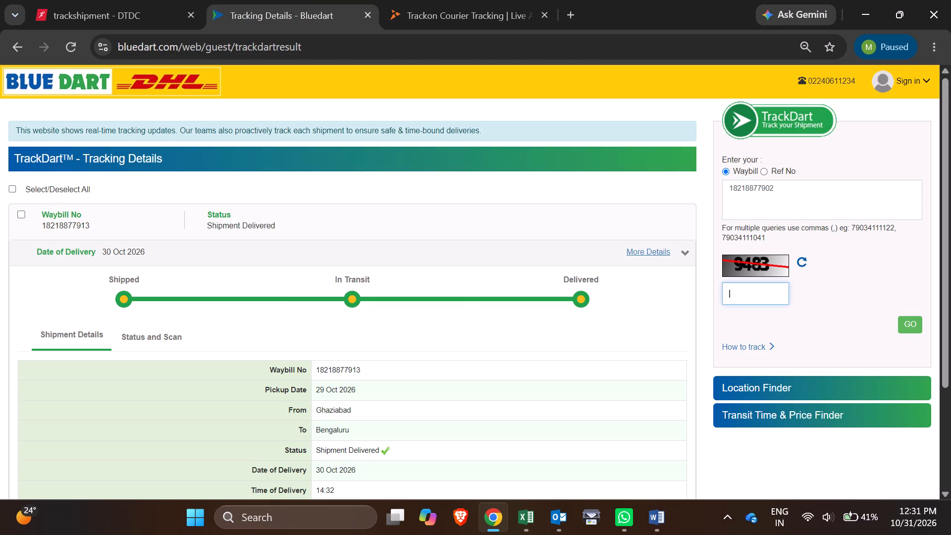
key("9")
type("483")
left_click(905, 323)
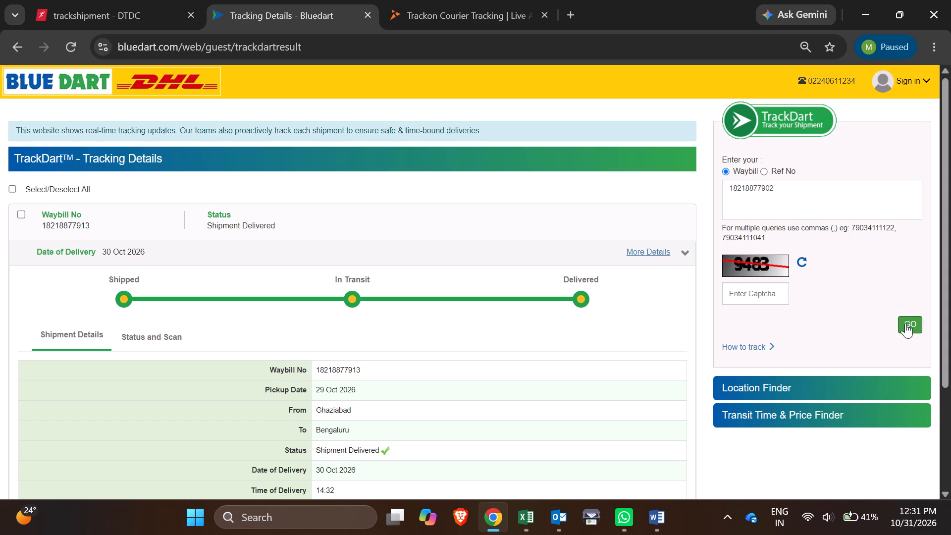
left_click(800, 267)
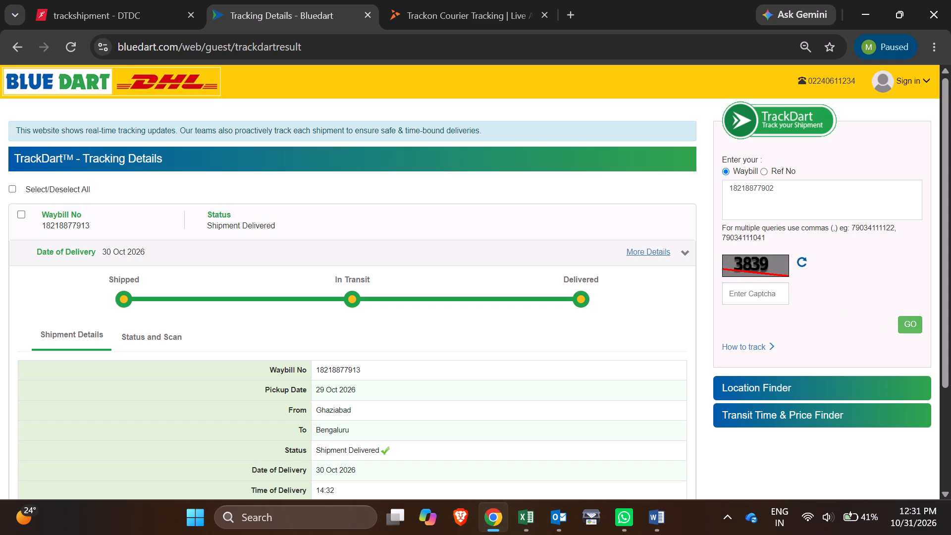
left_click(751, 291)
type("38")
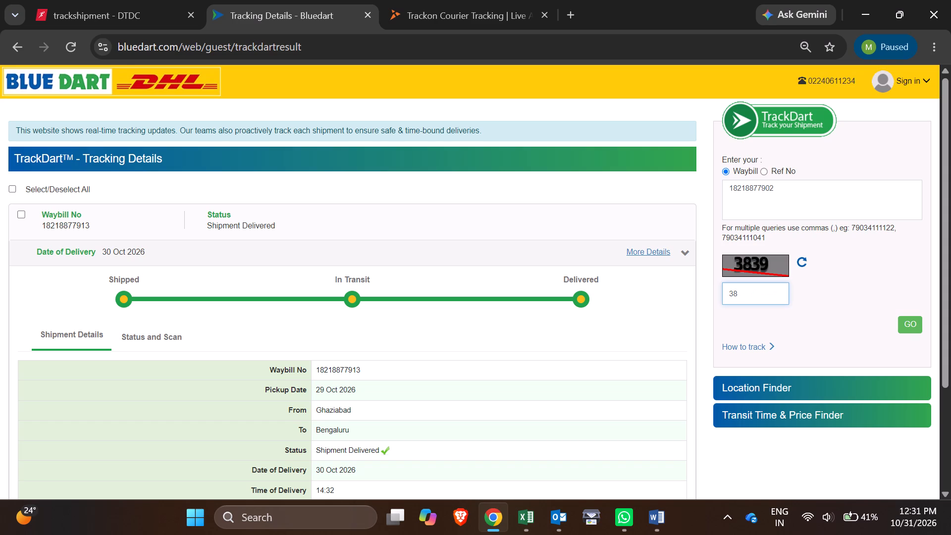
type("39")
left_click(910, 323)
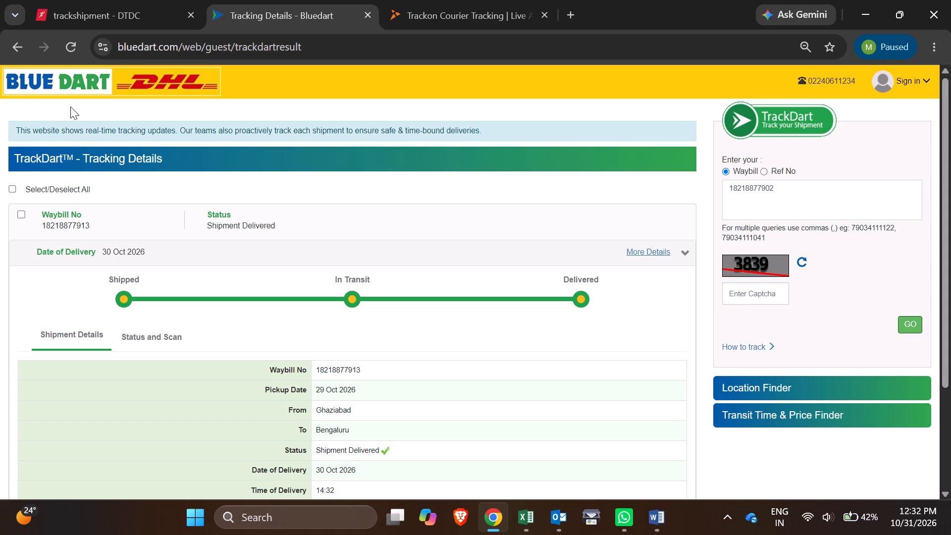
left_click(17, 45)
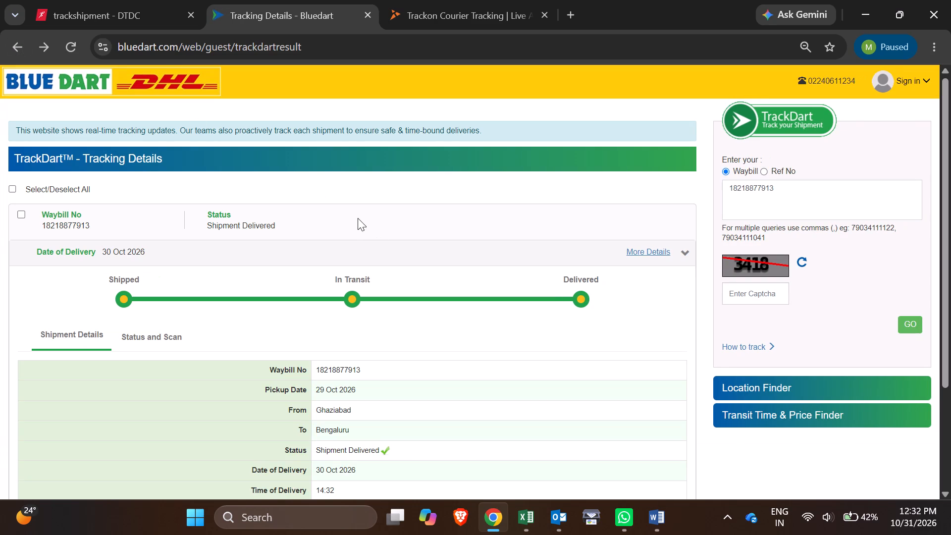
left_click(6, 49)
scroll(451, 273, "down", 1)
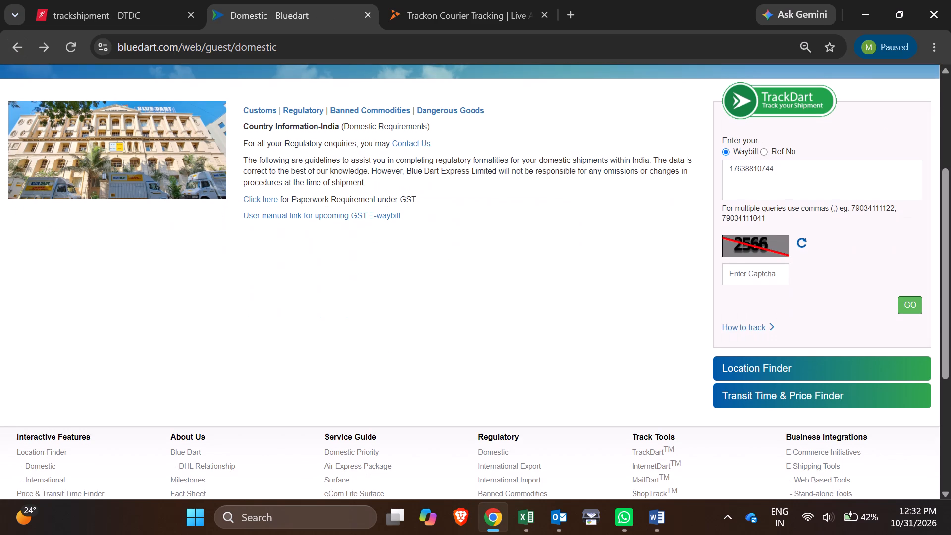
double_click(793, 173)
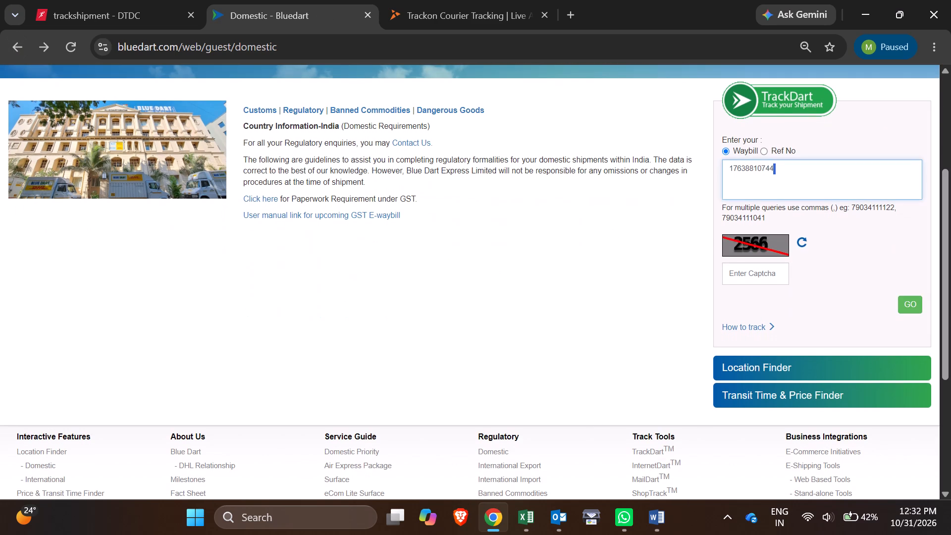
triple_click(793, 173)
left_click(793, 173)
key("ctrl+v")
key("BackSpace")
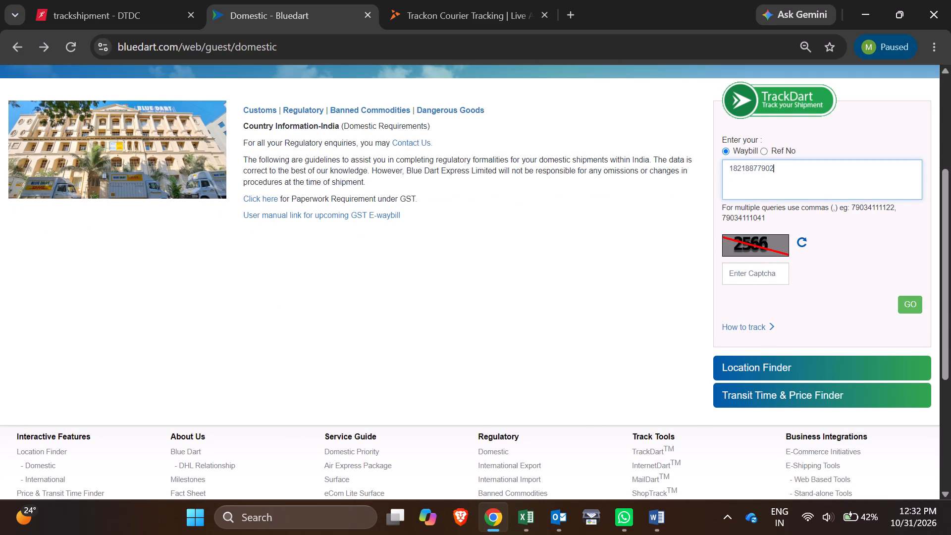
left_click(754, 271)
type("25")
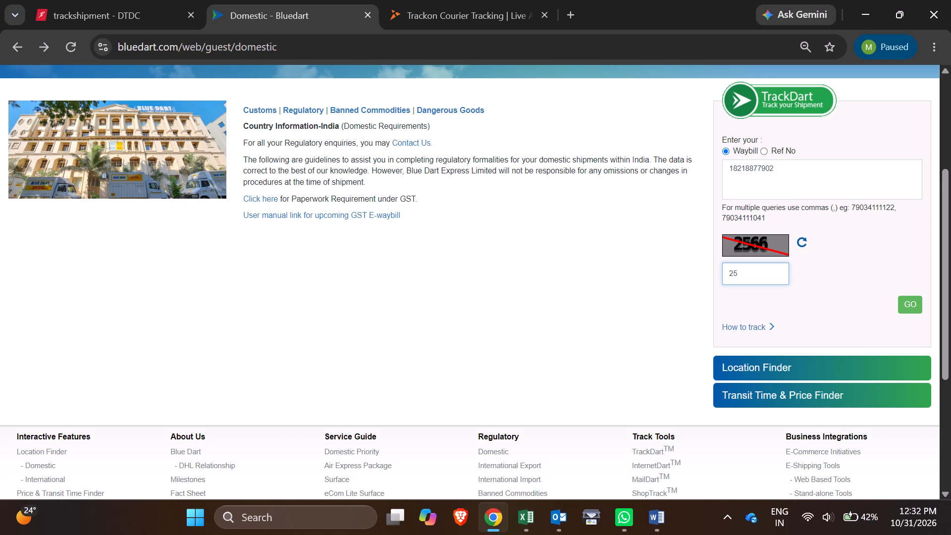
type("66")
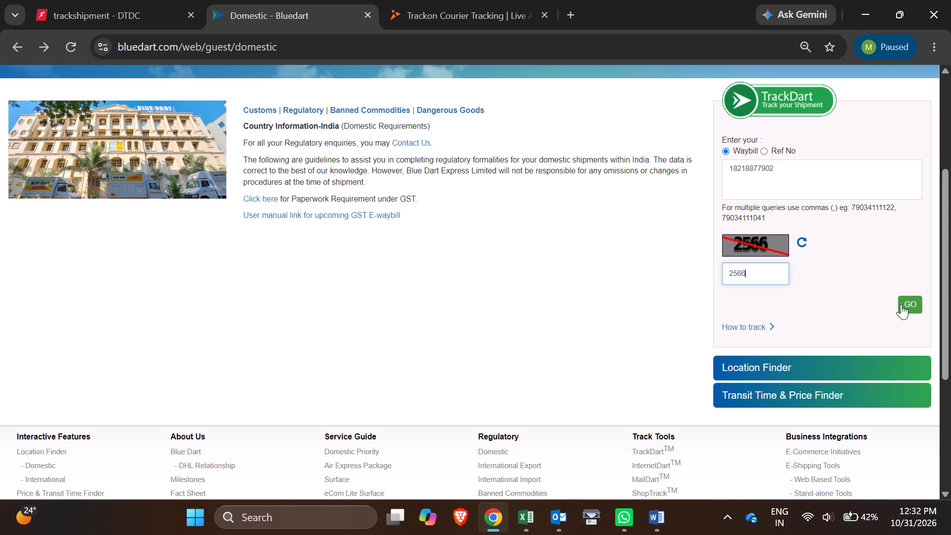
left_click(901, 304)
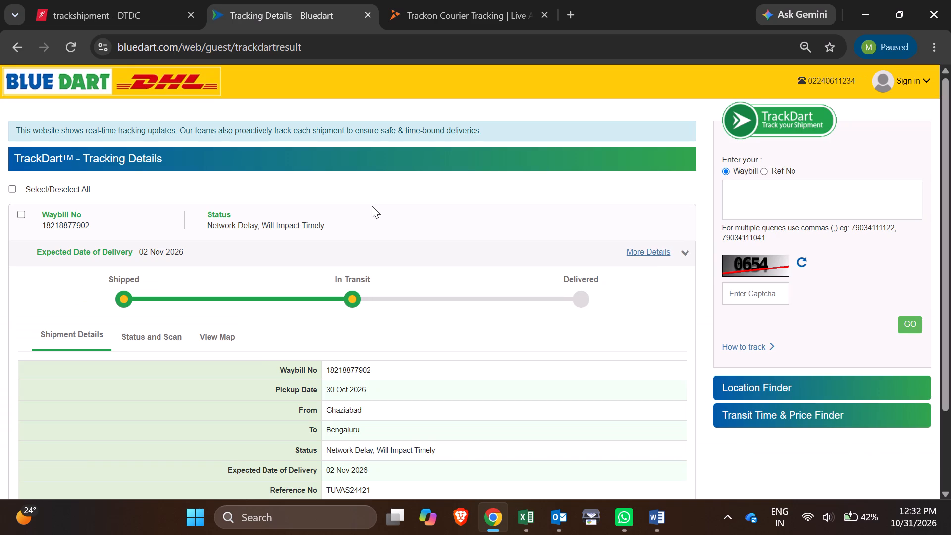
key("alt+Tab")
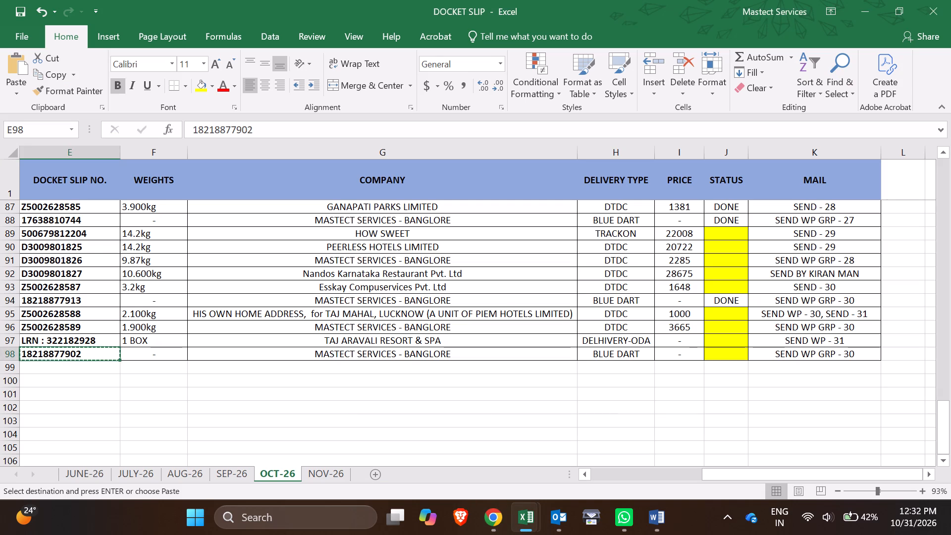
key("alt+Tab")
key("alt+Tab")
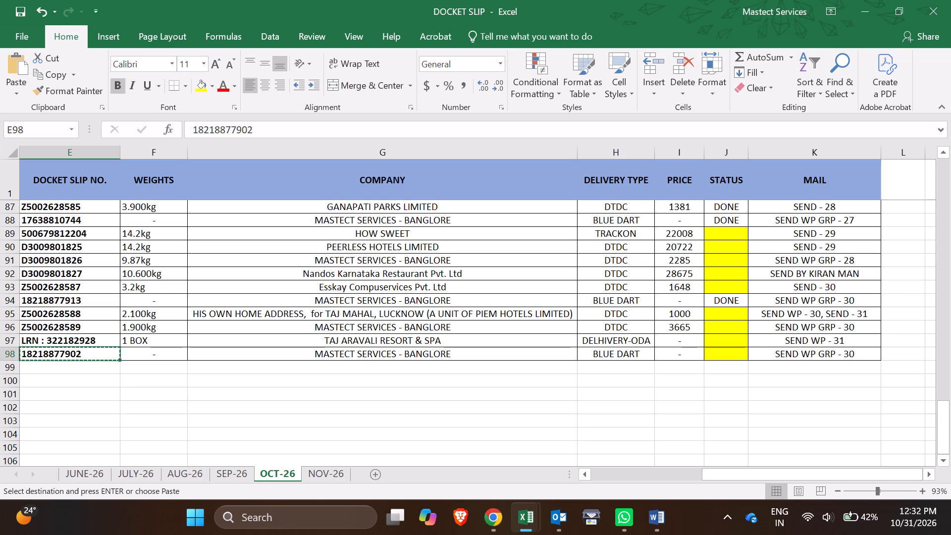
key("ctrl+s")
scroll(452, 364, "right", 4)
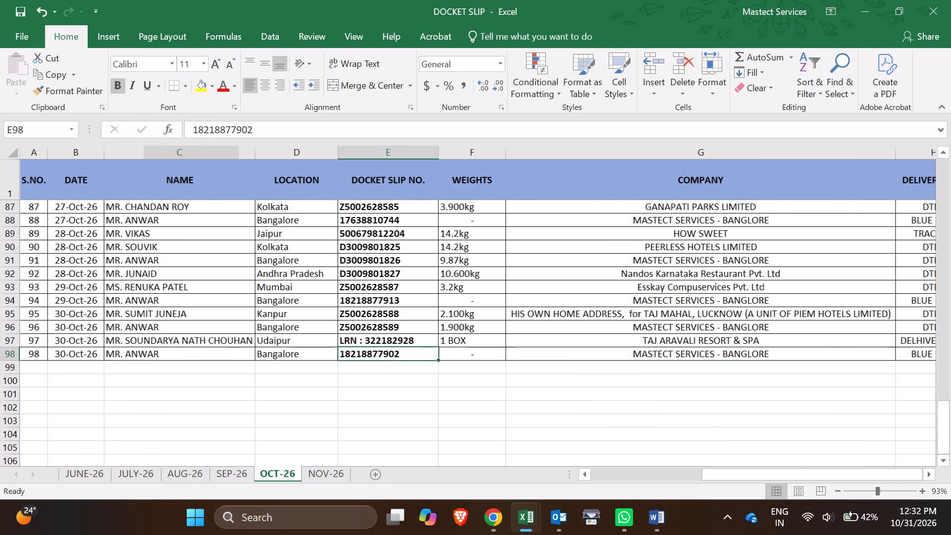
key("ctrl+s")
In Chrome, close the Blue Dart and Trackon tracking pages.
key("alt+Tab")
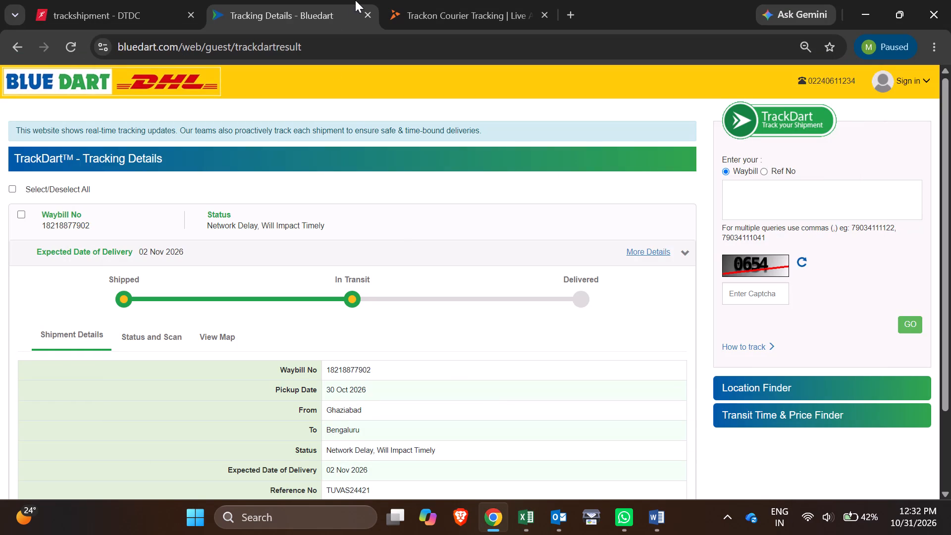
left_click(366, 13)
left_click(366, 13)
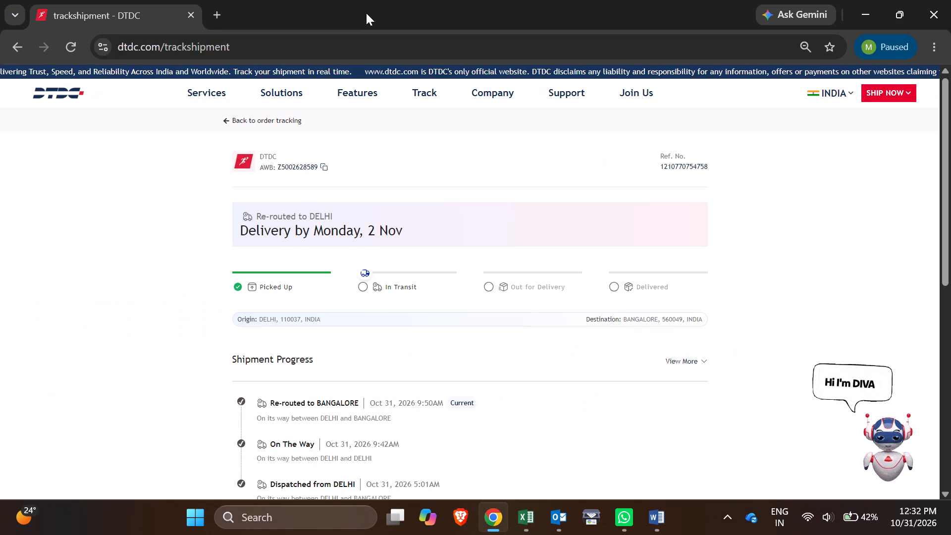
Return to DTDC's order tracking form and reload the page.
left_click(239, 116)
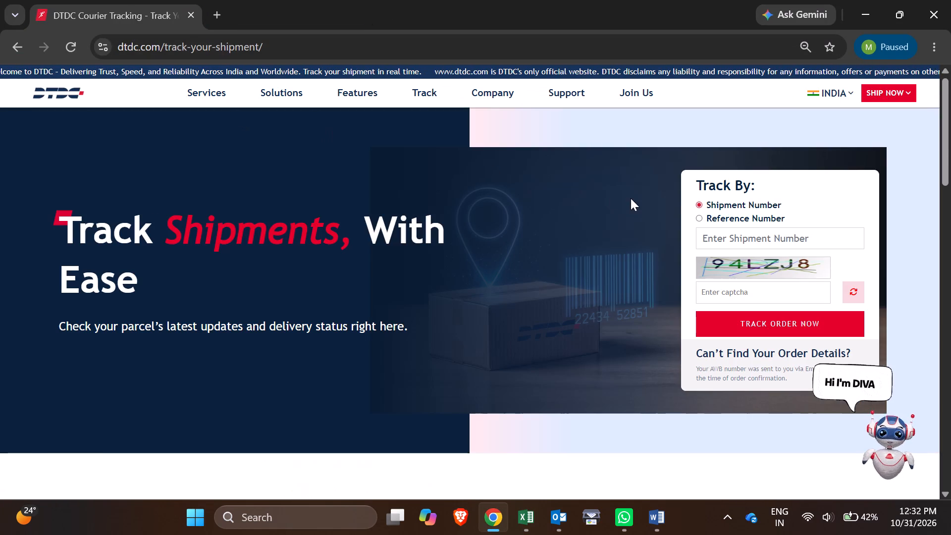
left_click(70, 37)
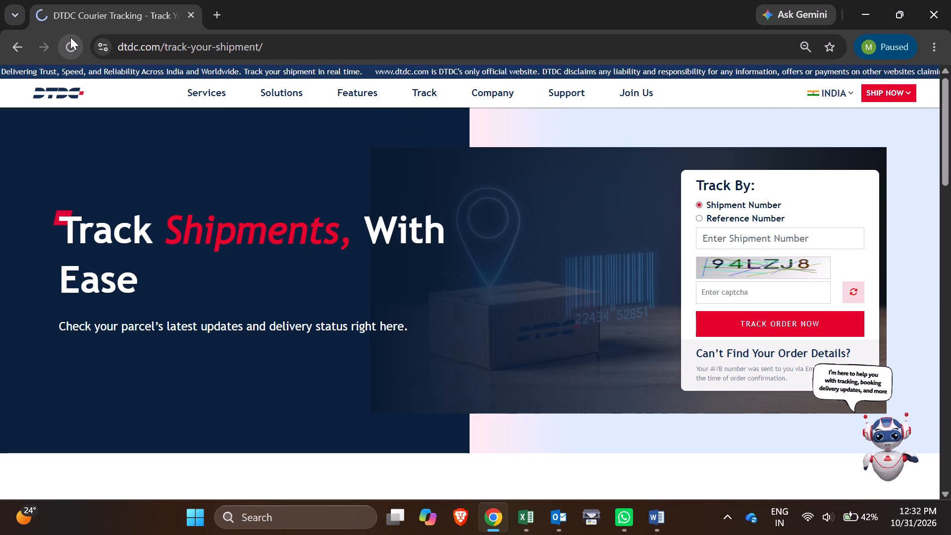
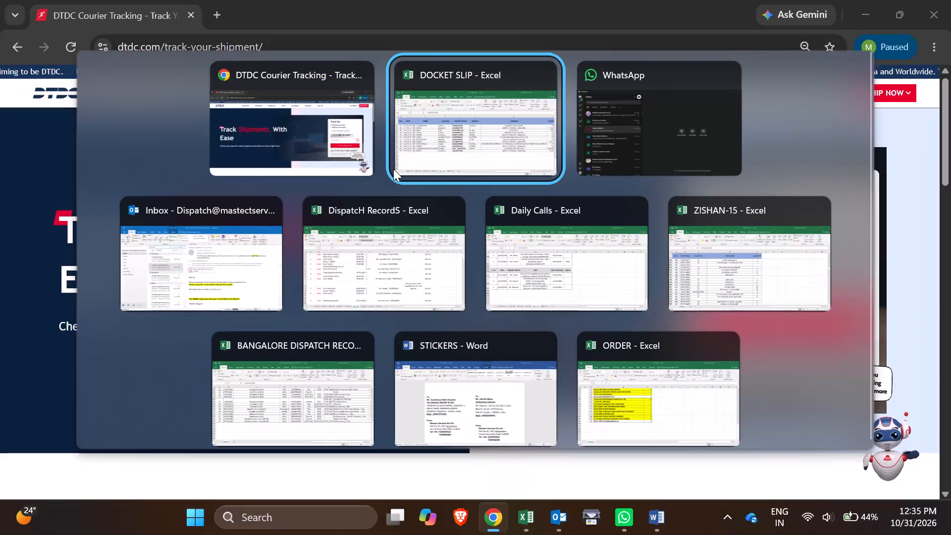
Switch to the STICKERS document in Word.
key("alt+Tab")
key("alt+Tab")
key("alt+Tab")
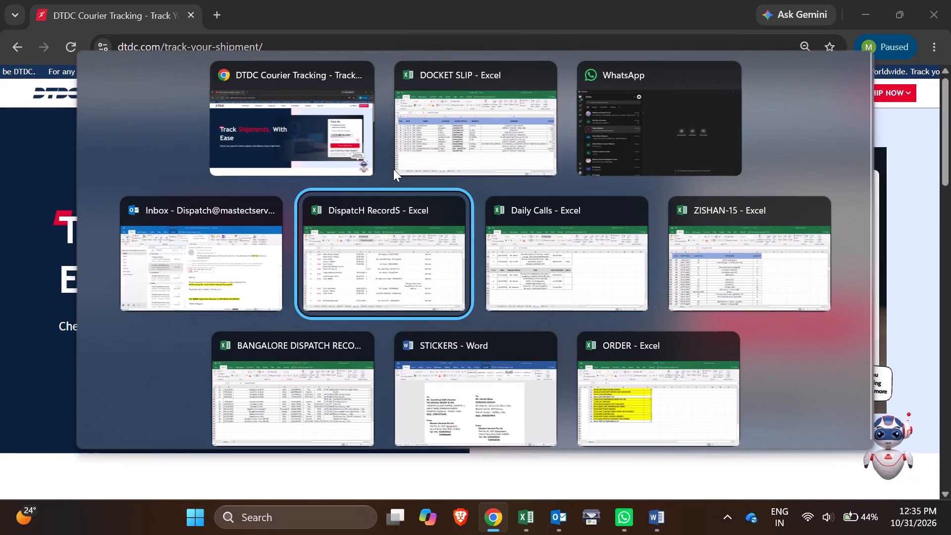
key("alt+Down")
key("alt+Right")
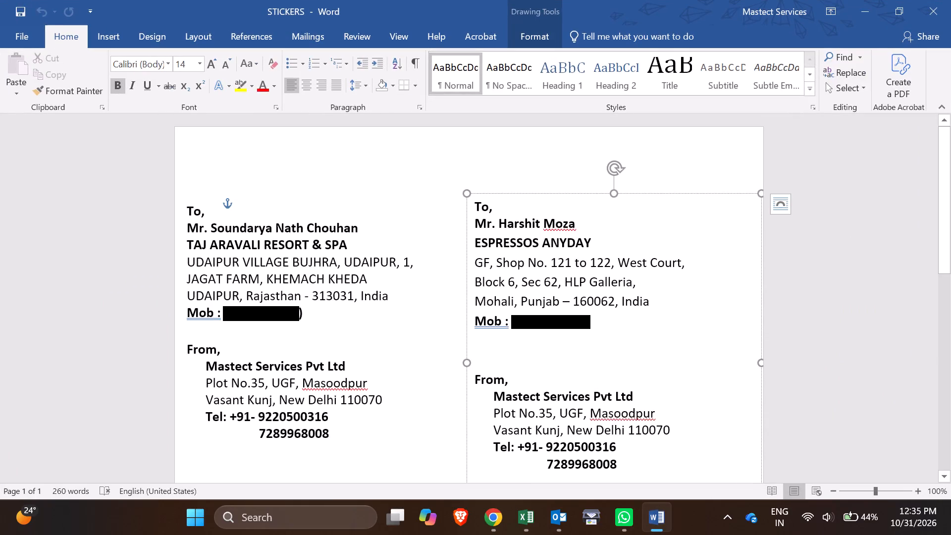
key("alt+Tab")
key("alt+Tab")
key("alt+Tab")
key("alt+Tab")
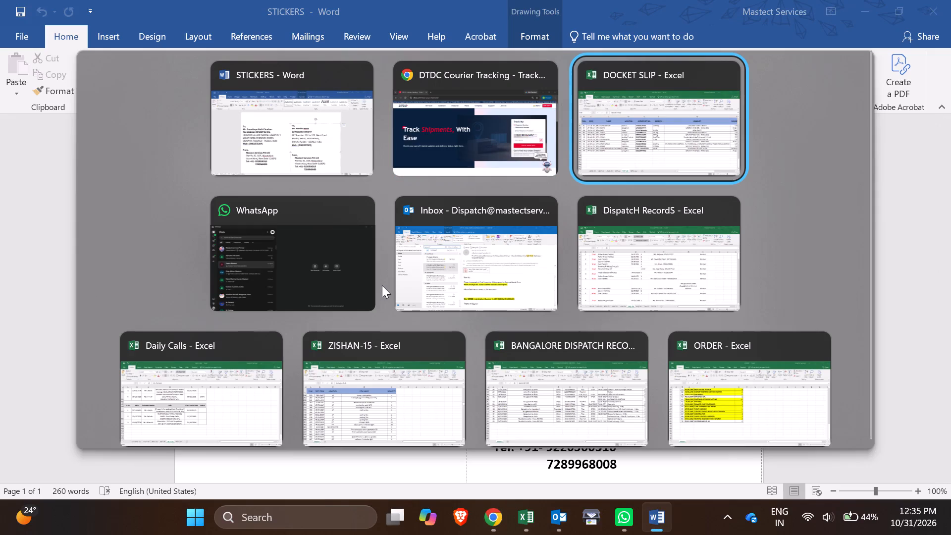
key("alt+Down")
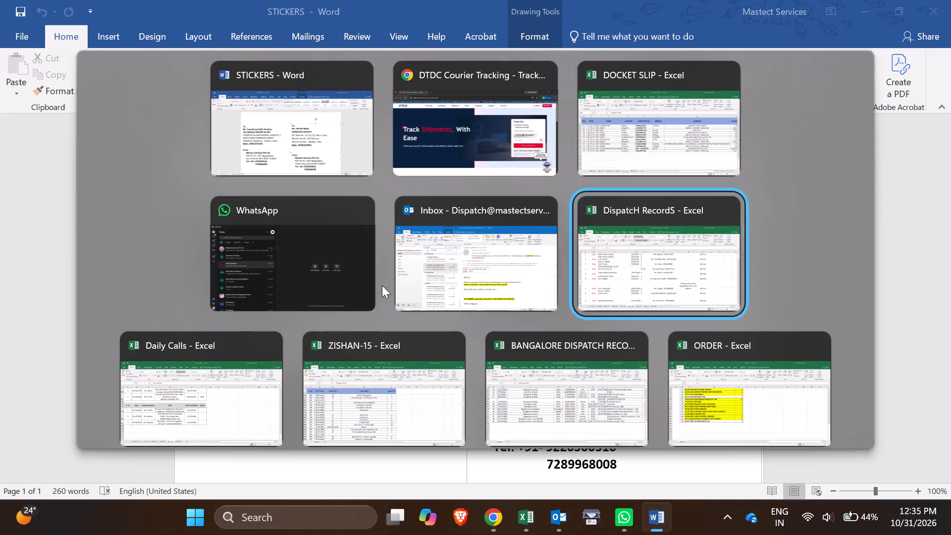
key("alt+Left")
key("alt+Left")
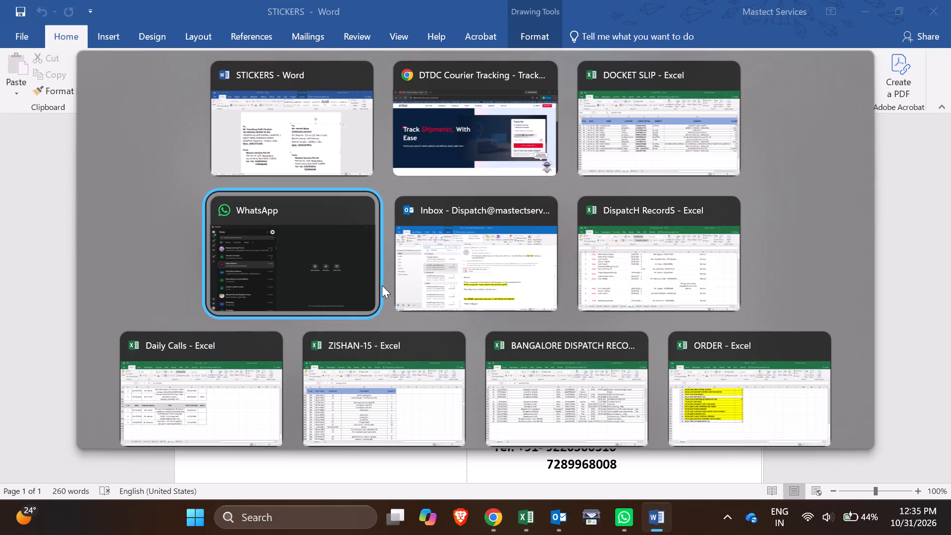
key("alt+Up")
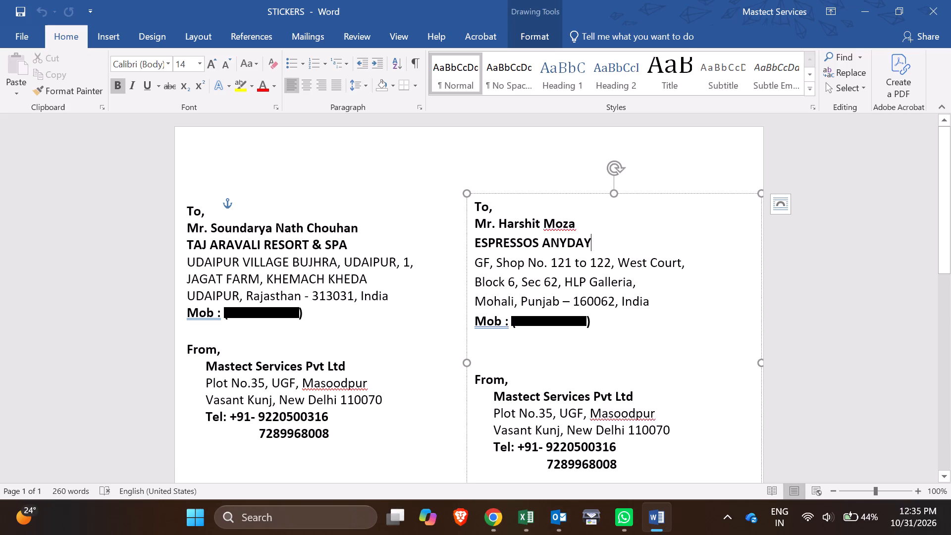
Replace the addressee's name after "Mr." on the TAJ ARAVALI RESORT & SPA sticker with Sanjeev.
left_click(368, 229)
key("BackSpace")
key("BackSpace")
key("BackSpace")
key("BackSpace")
key("BackSpace")
key("BackSpace")
key("BackSpace")
key("BackSpace")
key("BackSpace")
key("BackSpace")
key("BackSpace")
key("BackSpace")
key("BackSpace")
key("BackSpace")
key("BackSpace")
key("BackSpace")
key("BackSpace")
key("BackSpace")
key("BackSpace")
key("BackSpace")
key("BackSpace")
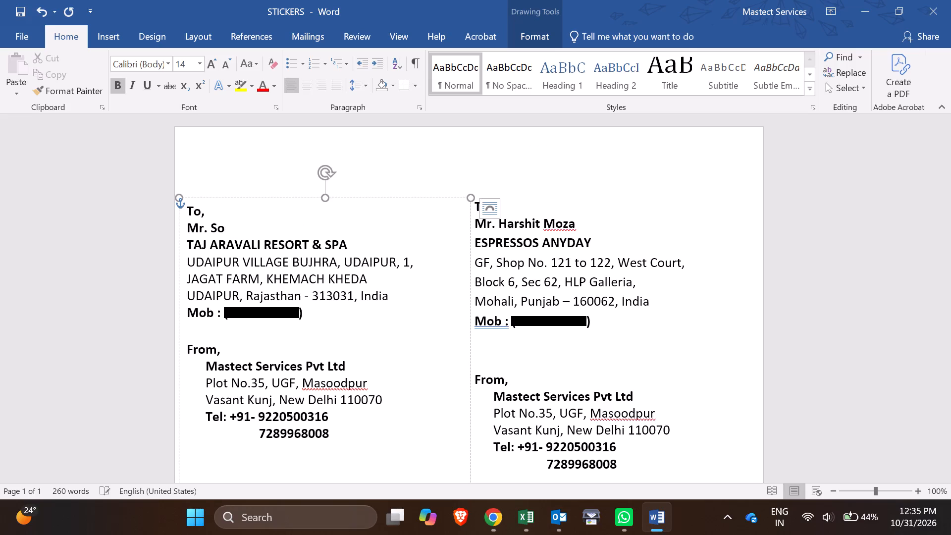
key("BackSpace")
key("BackSpace")
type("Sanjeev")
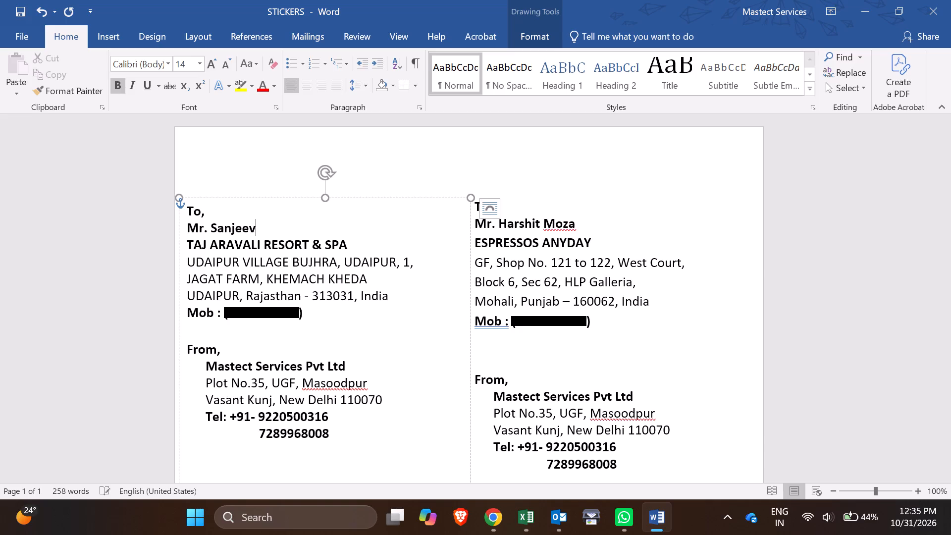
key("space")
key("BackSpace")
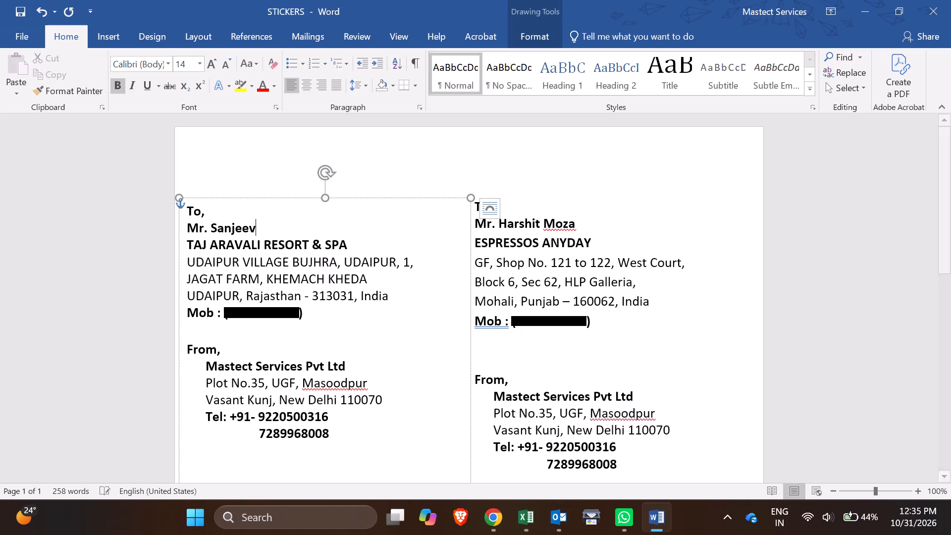
Replace the company line TAJ ARAVALI RESORT & SPA on the sticker with Fast Food Concept.
left_click(189, 247)
key("shift+Down")
key("shift+Left")
key("BackSpace")
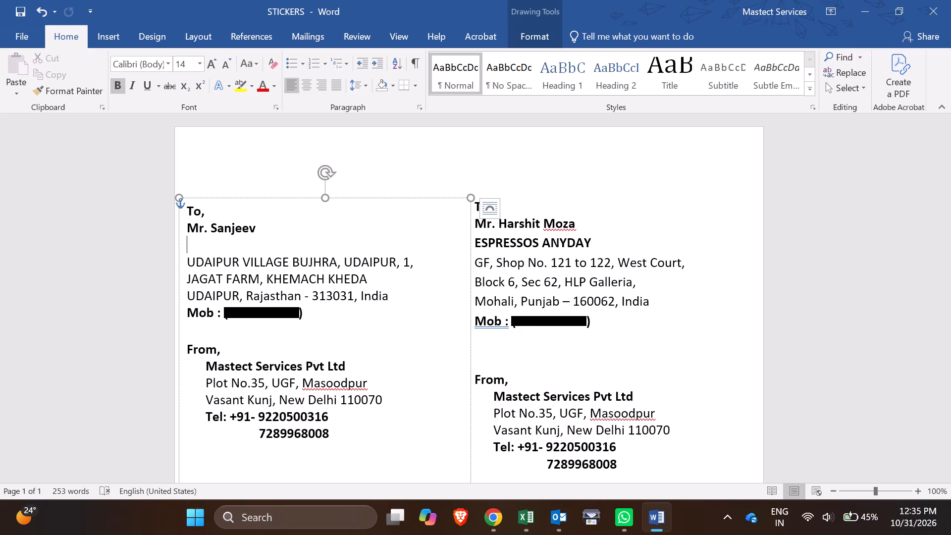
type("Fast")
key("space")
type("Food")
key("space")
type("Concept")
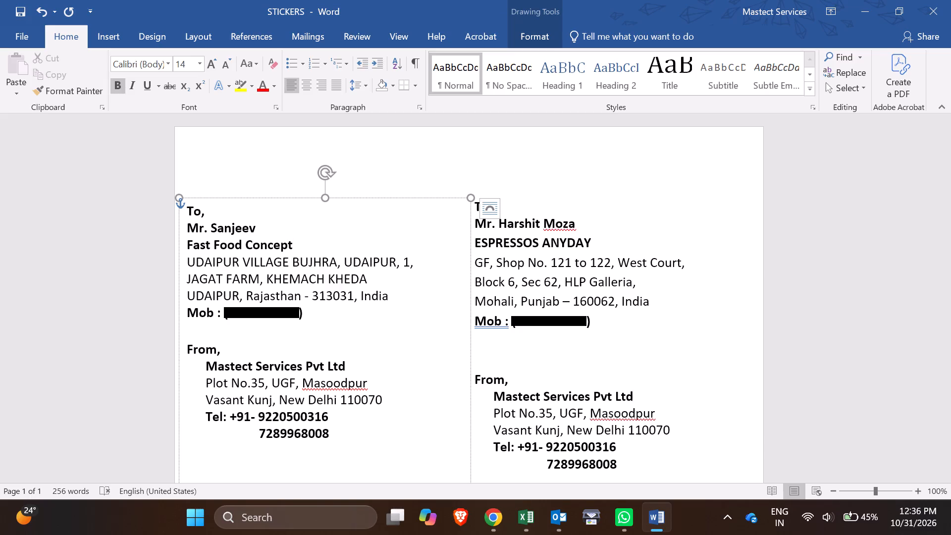
Clear the recipient's mobile number on the Fast Food Concept sticker, keeping the parentheses, and leave Word for another open window.
double_click(248, 313)
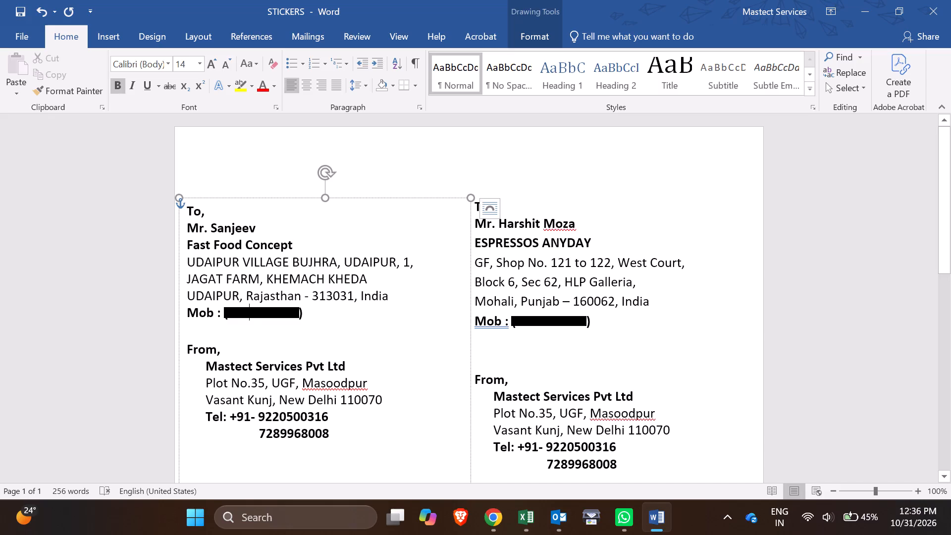
key("BackSpace")
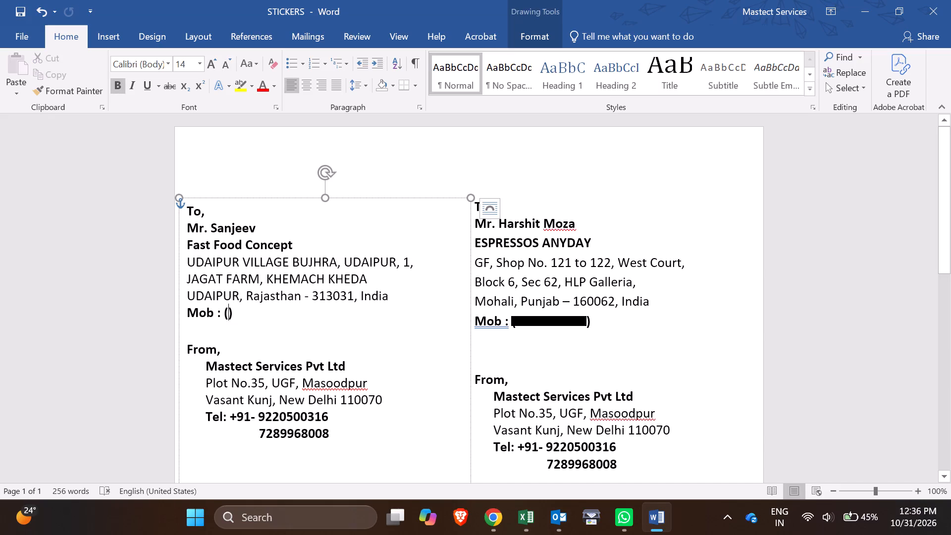
key("alt+Tab")
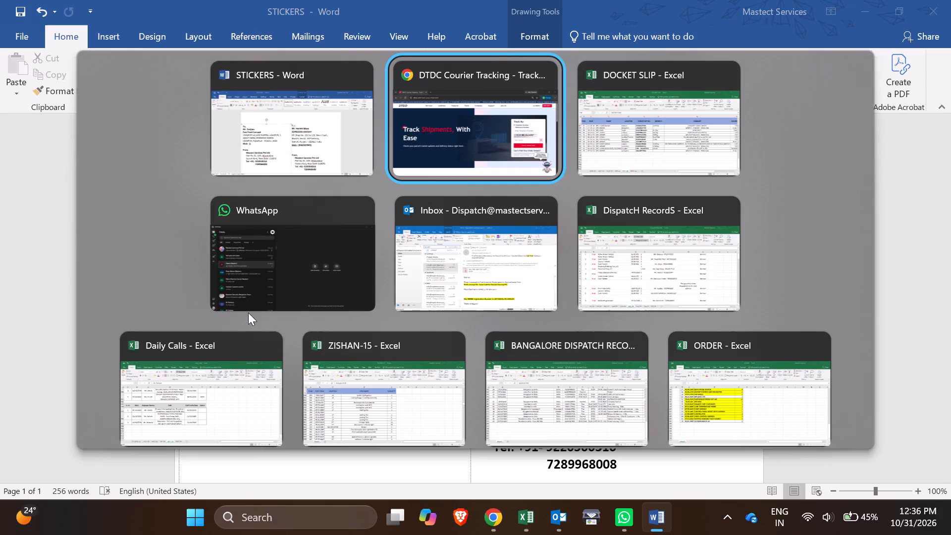
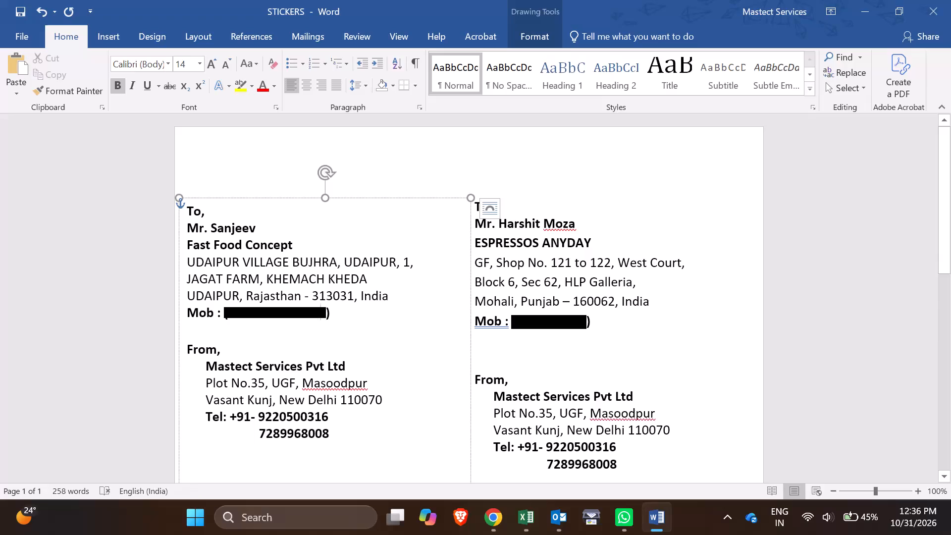
In Word's STICKERS document, delete the unwanted characters before and within the mobile number on the Fast Food Concept label, and save.
key("Left")
key("Left")
key("Left")
key("Left")
key("BackSpace")
key("Left")
key("Left")
key("Left")
key("Left")
key("Left")
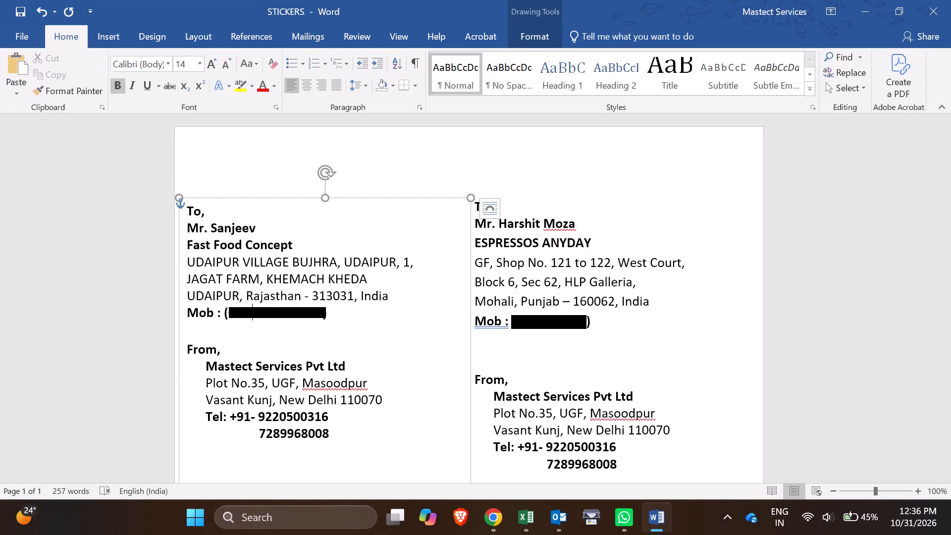
key("BackSpace")
key("BackSpace")
key("BackSpace")
key("BackSpace")
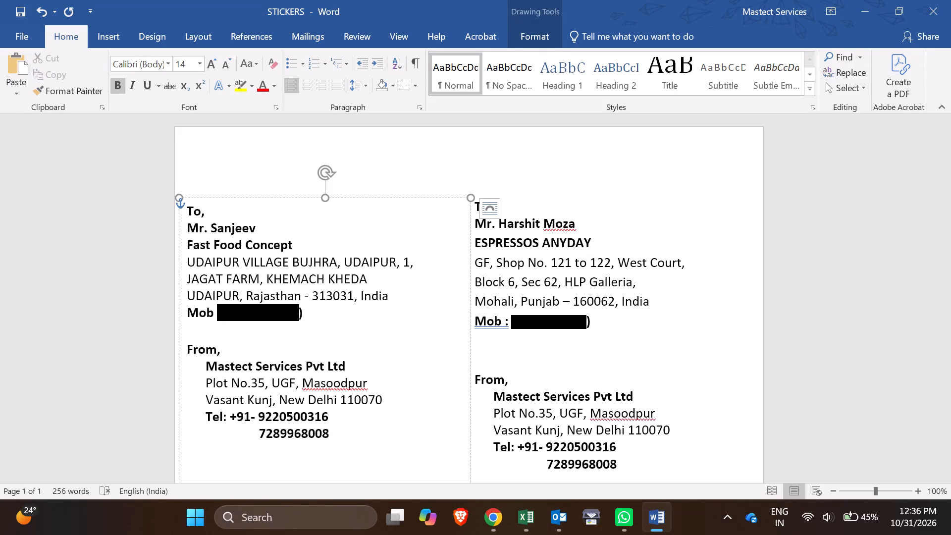
key("ctrl+s")
Replace the first address line under Fast Food Concept, UDAIPUR VILLAGE BUJHRA, with "Joes Periperi".
left_click(185, 258)
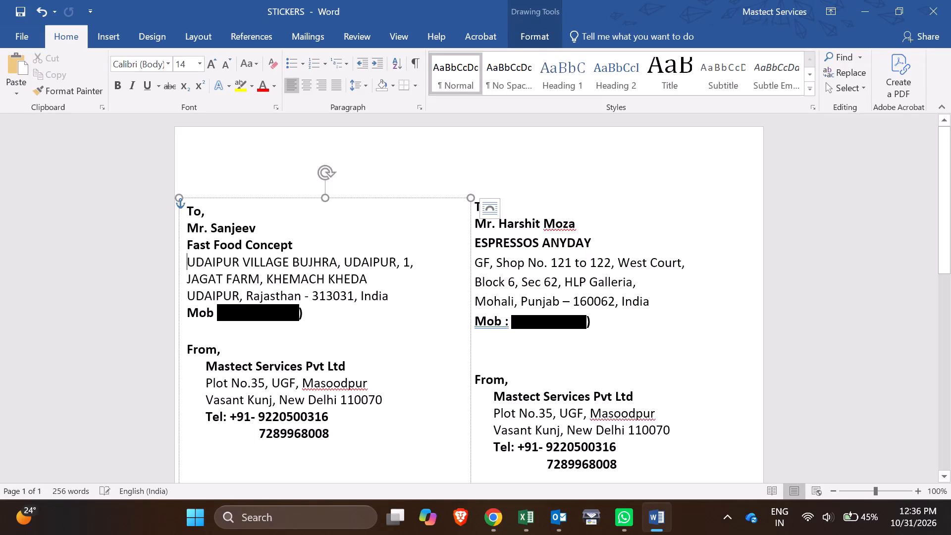
key("shift+Down")
key("shift+Left")
key("BackSpace")
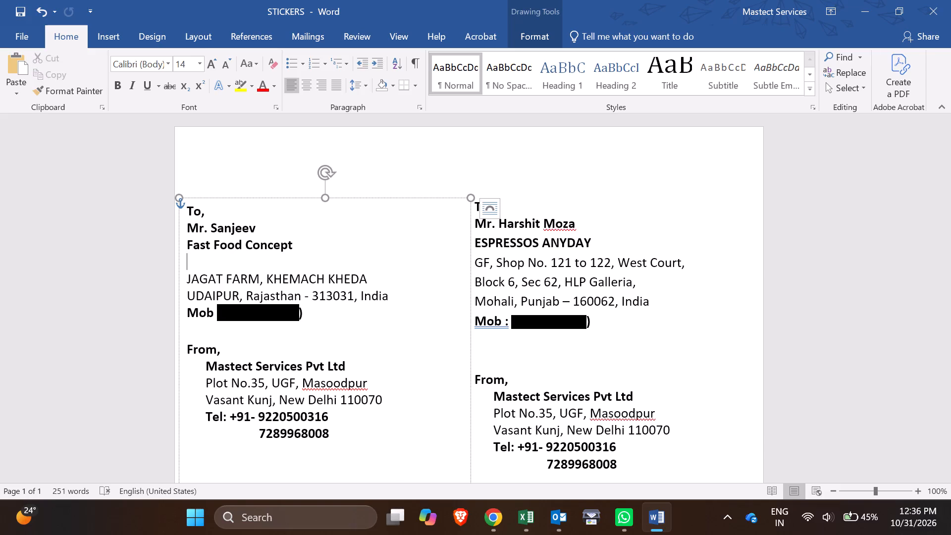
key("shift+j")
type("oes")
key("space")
In Word's STICKERS document, complete the first address line of the Fast Food Concept label with the Joes Periperi outlet name, floor and unit number.
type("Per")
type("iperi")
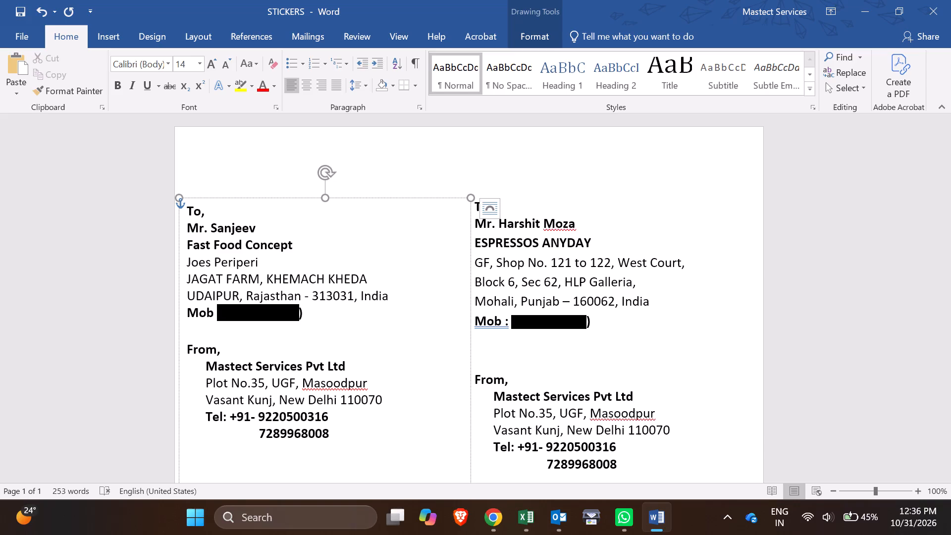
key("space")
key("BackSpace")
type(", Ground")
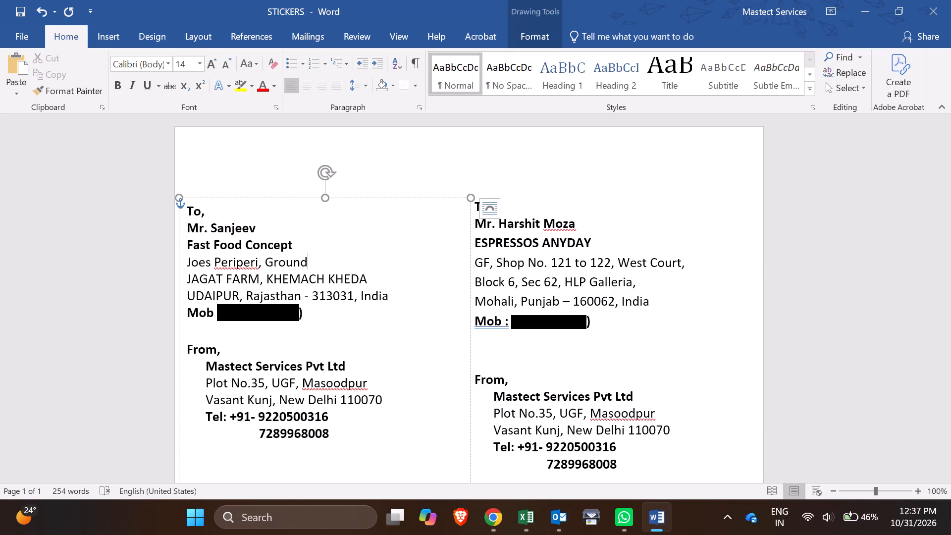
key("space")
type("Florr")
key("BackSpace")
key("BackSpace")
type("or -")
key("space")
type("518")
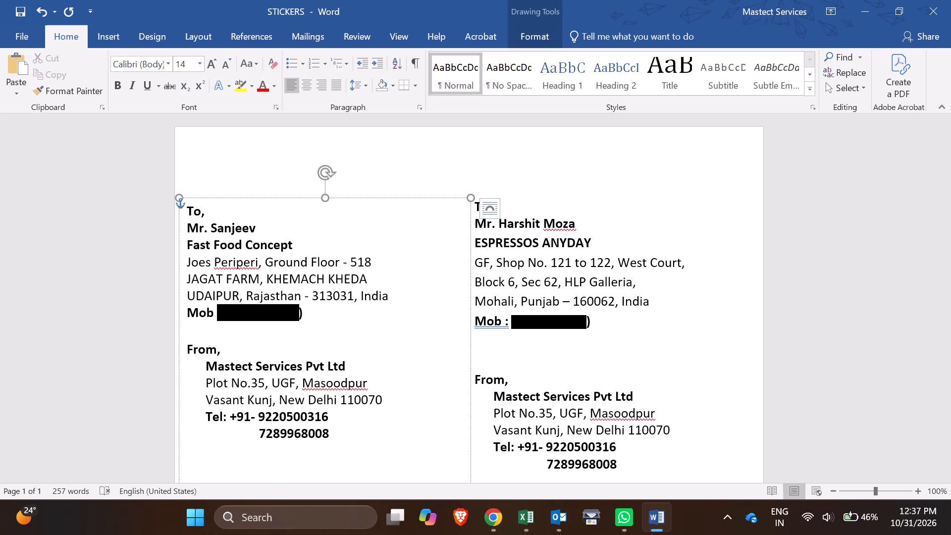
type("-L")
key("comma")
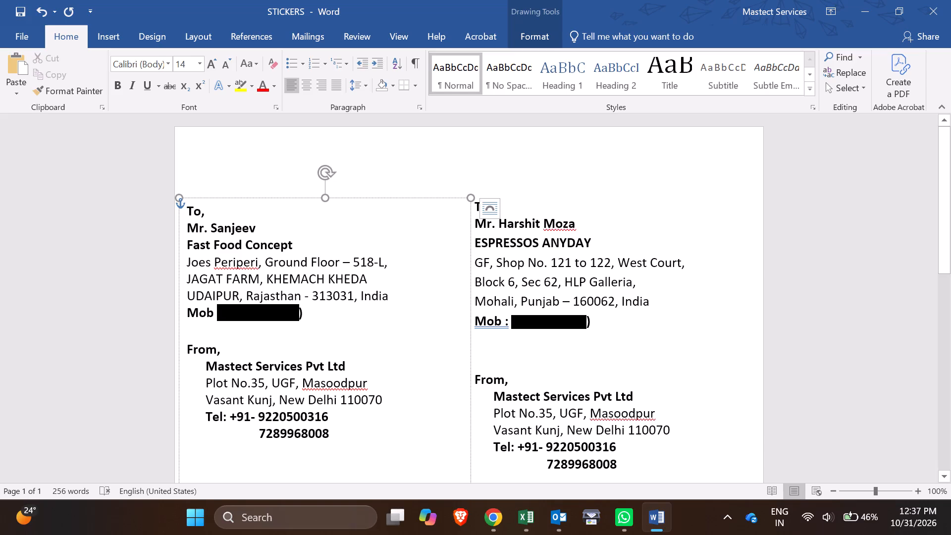
Replace the second address line of the Fast Food Concept label with the recipient's new locality and opposite landmark.
left_click(187, 279)
key("shift+Down")
key("shift+Left")
key("BackSpace")
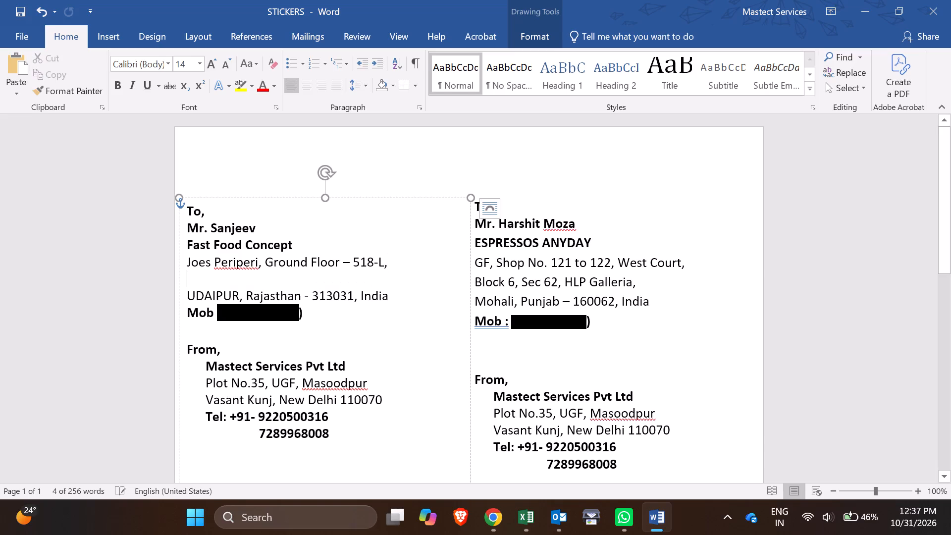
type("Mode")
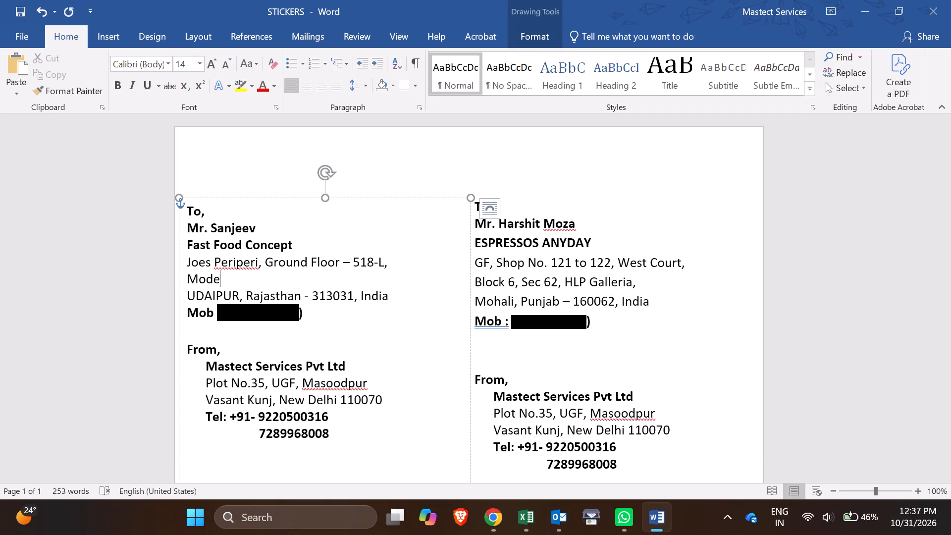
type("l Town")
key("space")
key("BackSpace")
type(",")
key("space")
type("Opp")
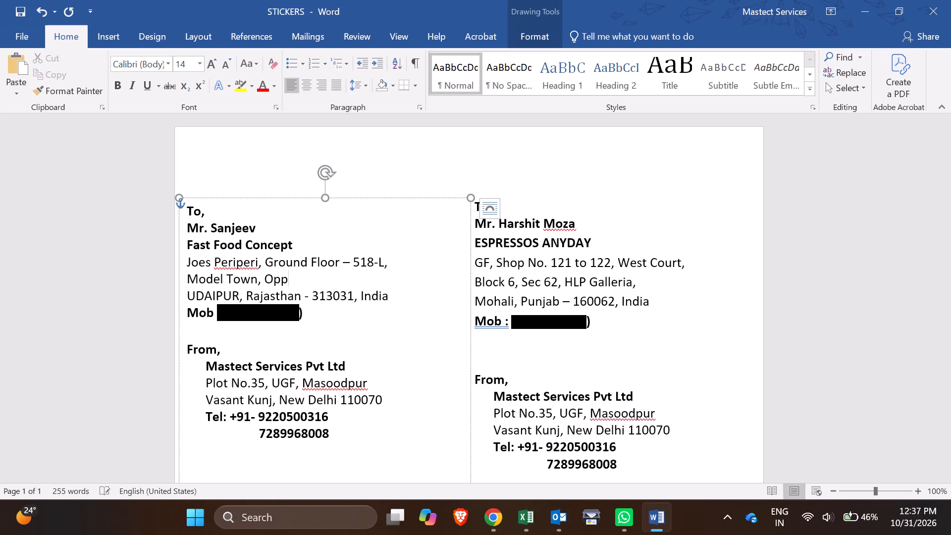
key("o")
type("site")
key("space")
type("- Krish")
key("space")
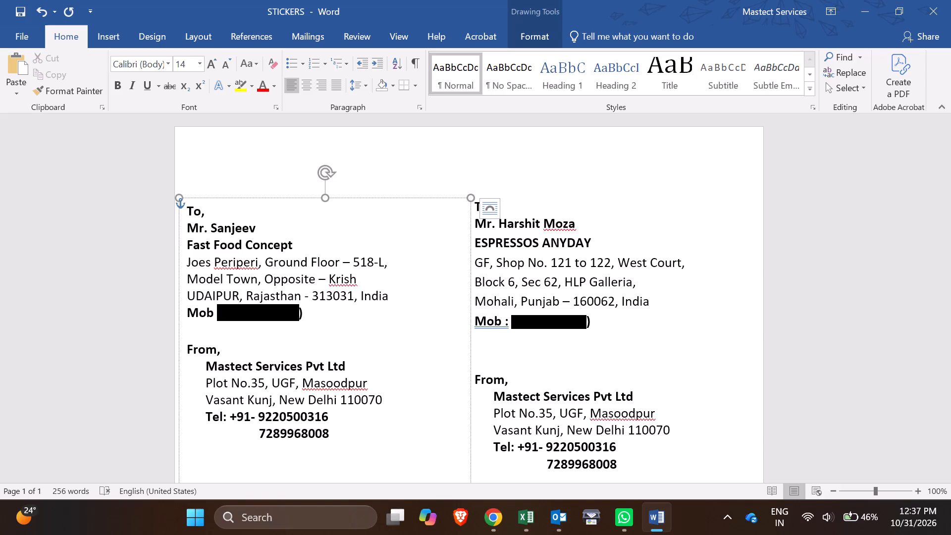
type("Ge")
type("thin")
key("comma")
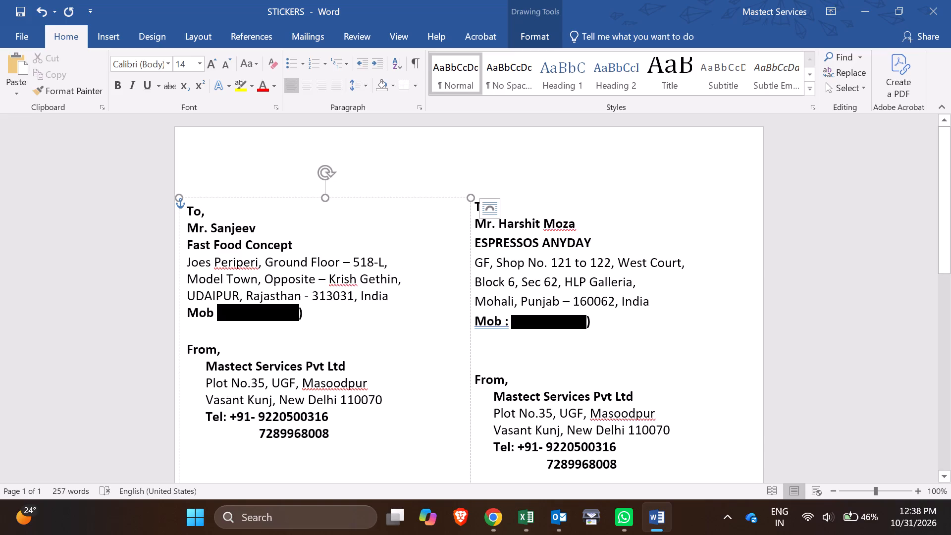
Replace the last address line of the Fast Food Concept label with Jalandhar, Punjab, the recipient's postal code, and India.
left_click(187, 299)
key("shift+Down")
key("shift+Left")
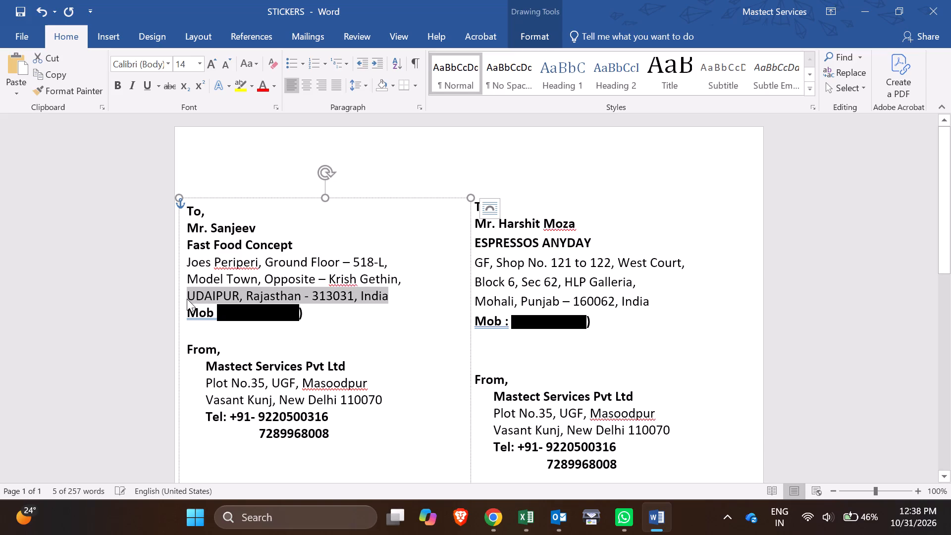
key("BackSpace")
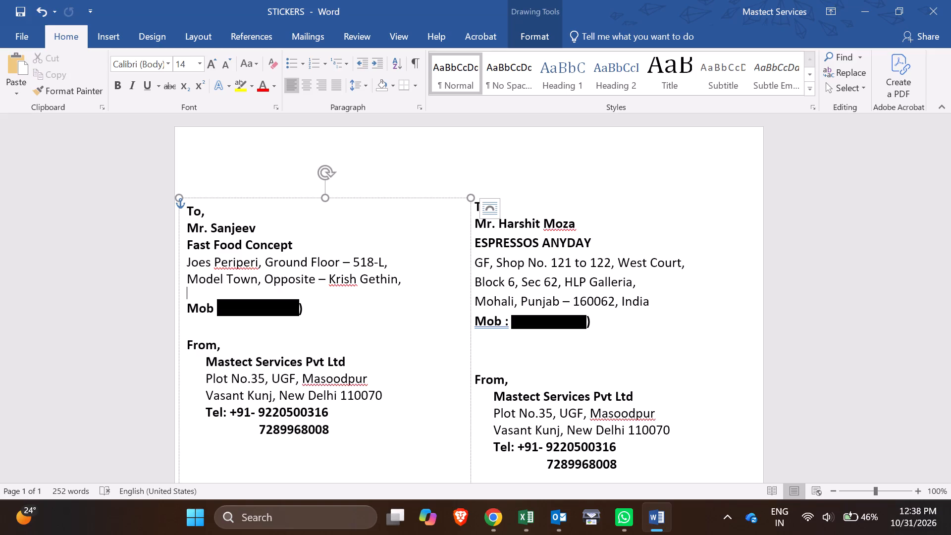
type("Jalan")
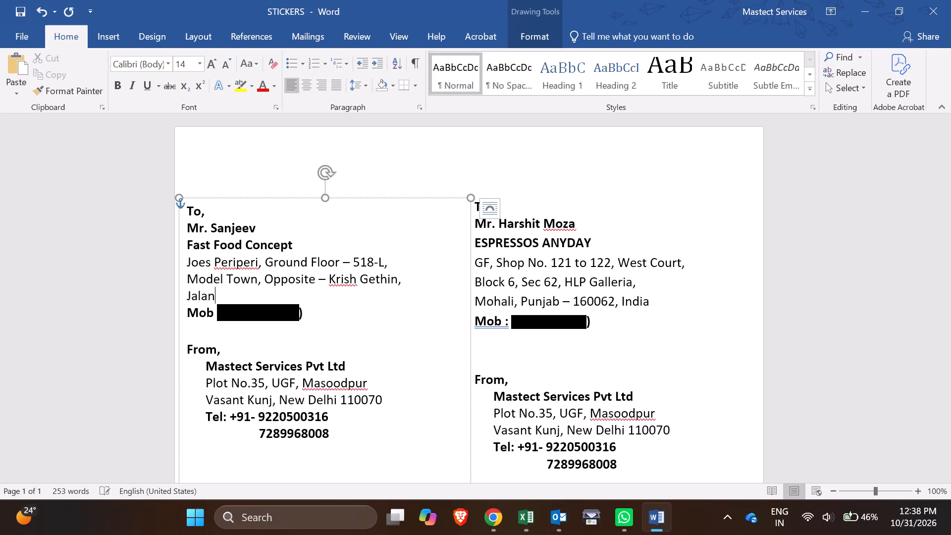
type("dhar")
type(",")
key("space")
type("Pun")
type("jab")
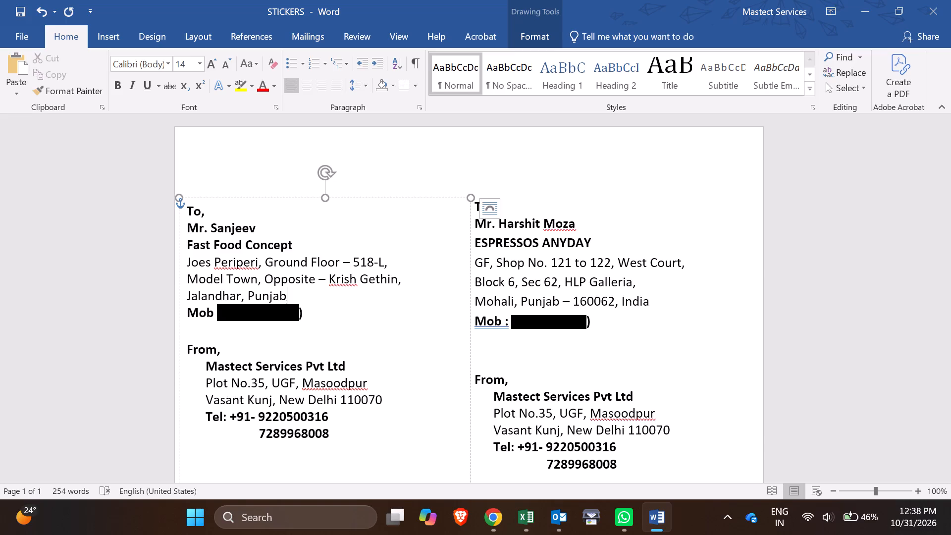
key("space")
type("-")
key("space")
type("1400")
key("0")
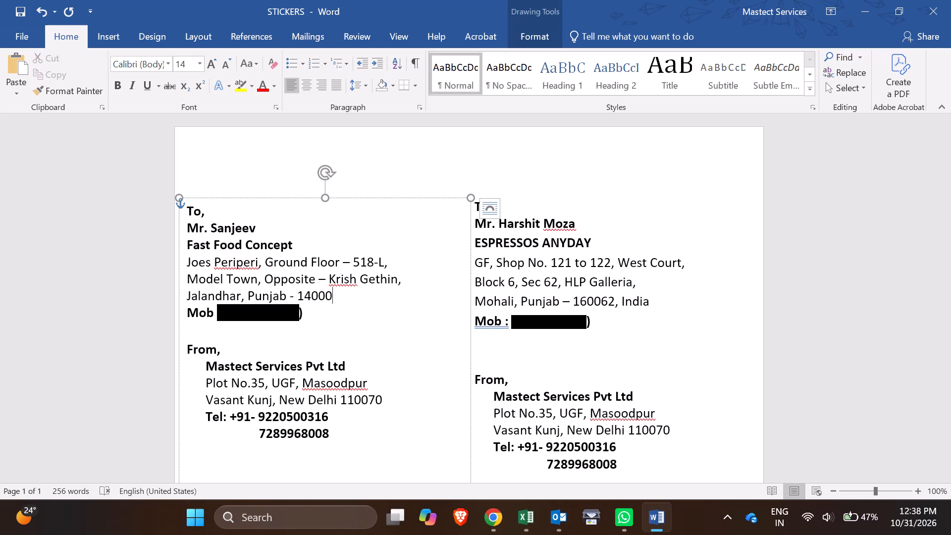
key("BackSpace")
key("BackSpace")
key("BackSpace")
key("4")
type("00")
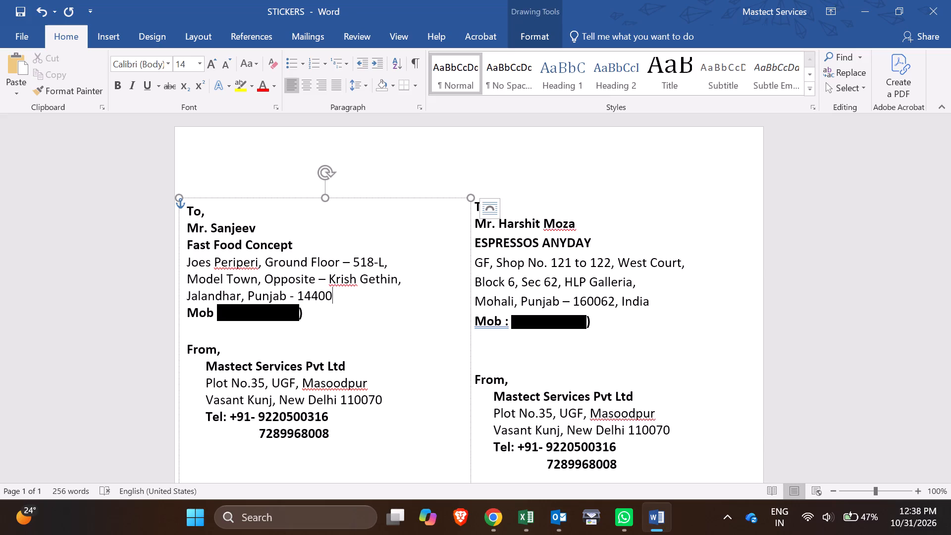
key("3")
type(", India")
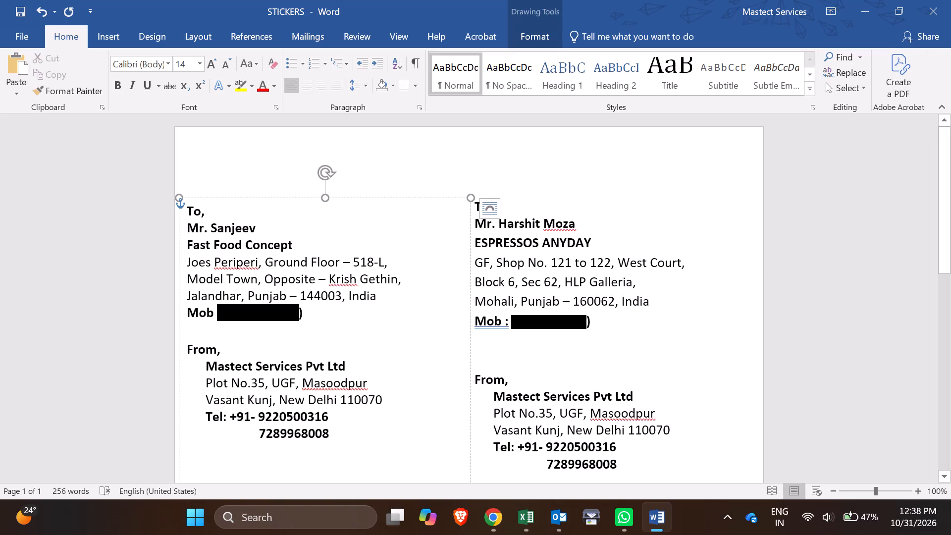
Save the STICKERS document.
scroll(281, 313, "up", 2)
key("ctrl+s")
key("ctrl+s")
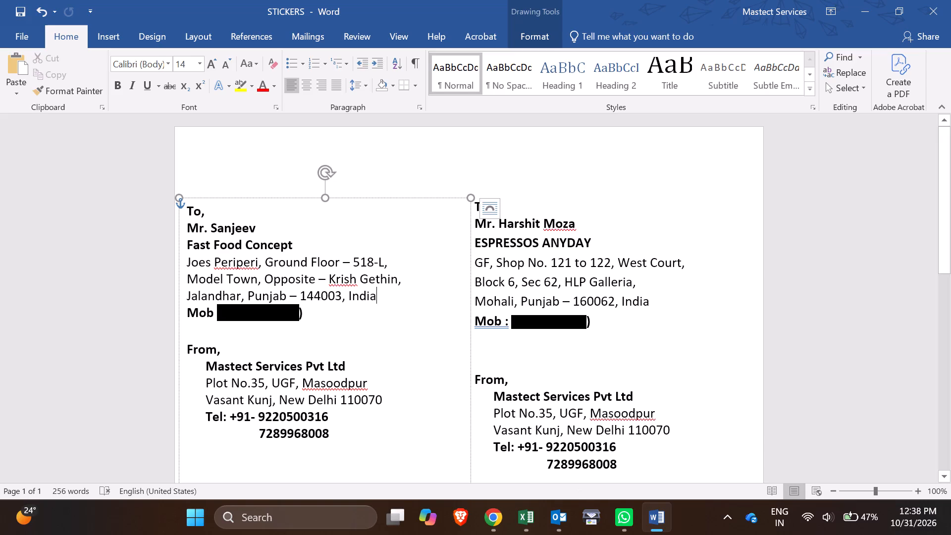
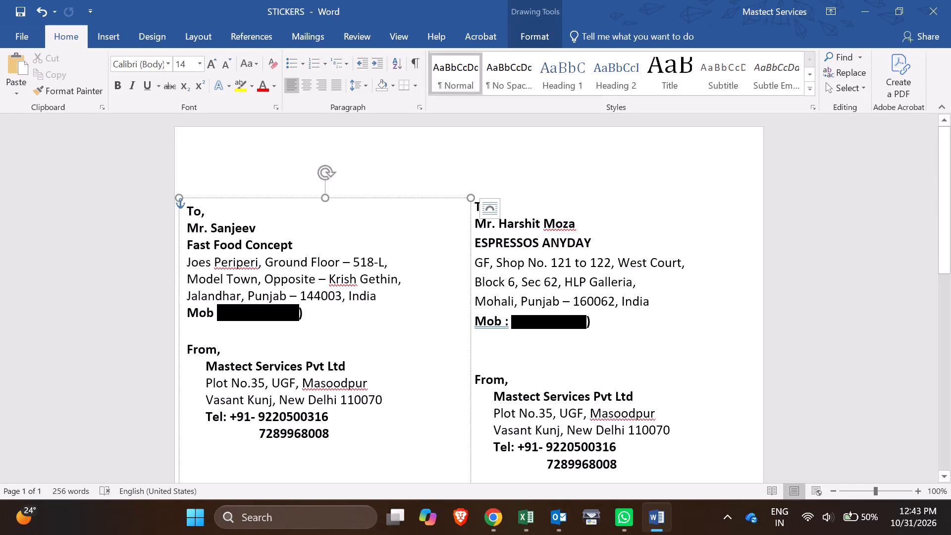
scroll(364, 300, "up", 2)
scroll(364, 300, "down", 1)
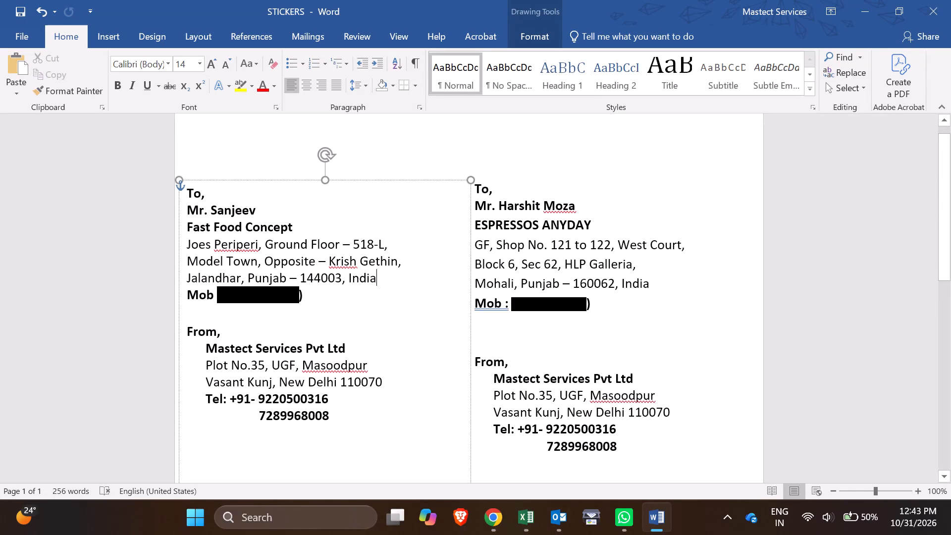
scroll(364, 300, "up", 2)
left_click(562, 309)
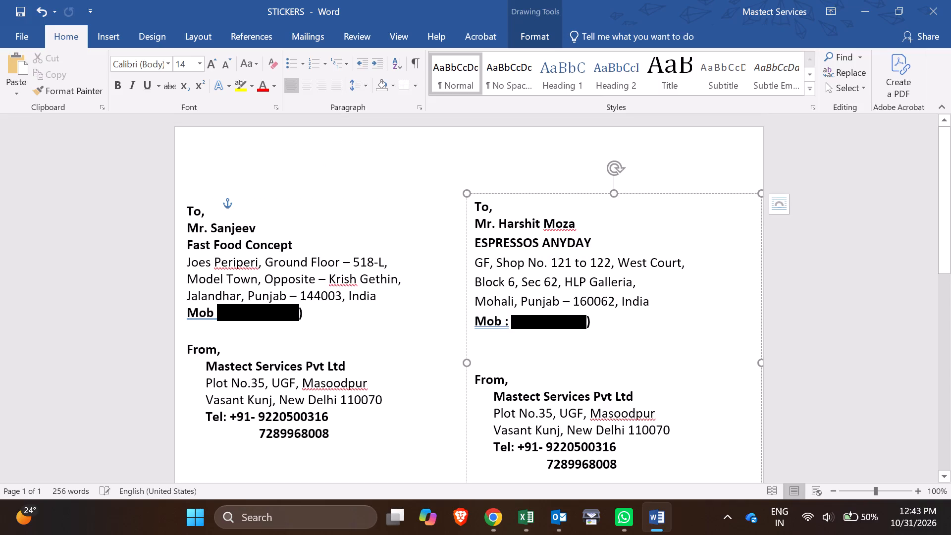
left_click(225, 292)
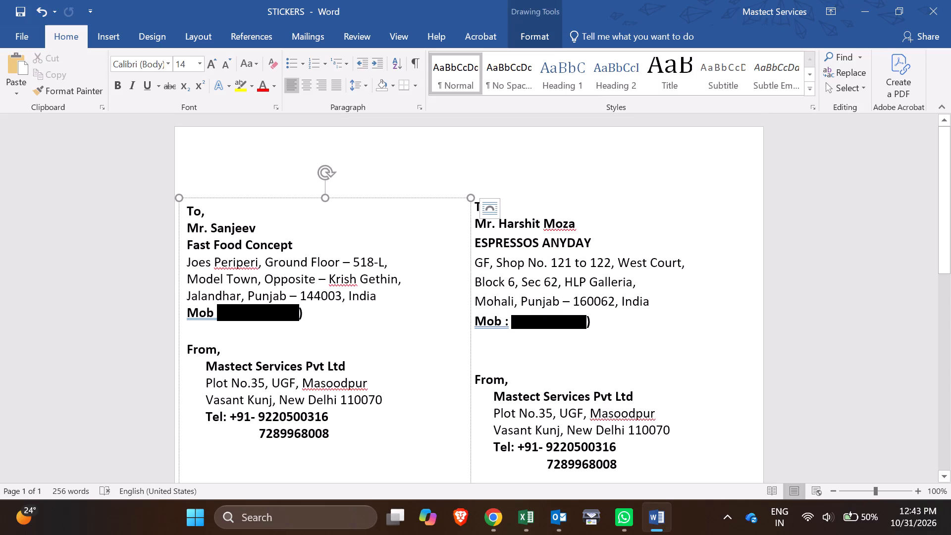
Bring up the print preview and print settings for the STICKERS address label sheet.
key("ctrl+p")
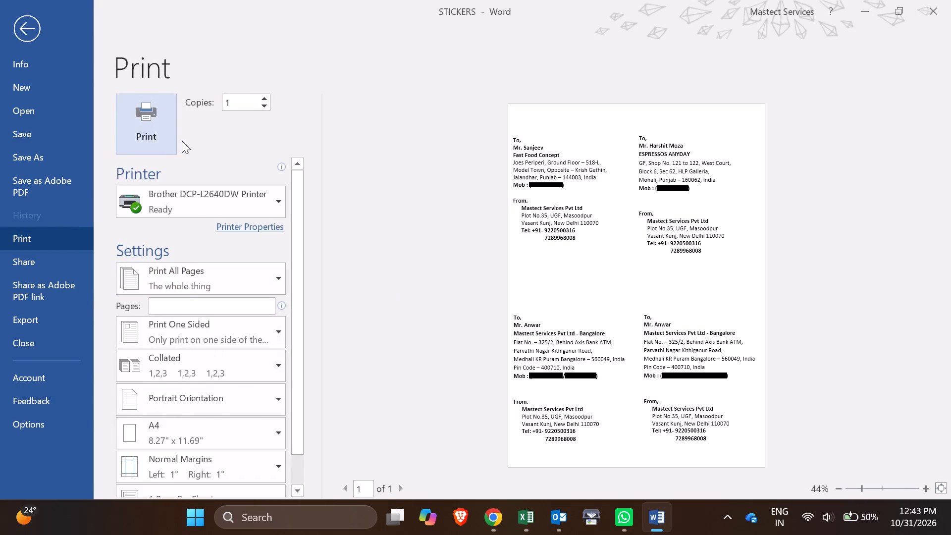
scroll(217, 333, "down", 3)
scroll(217, 333, "up", 4)
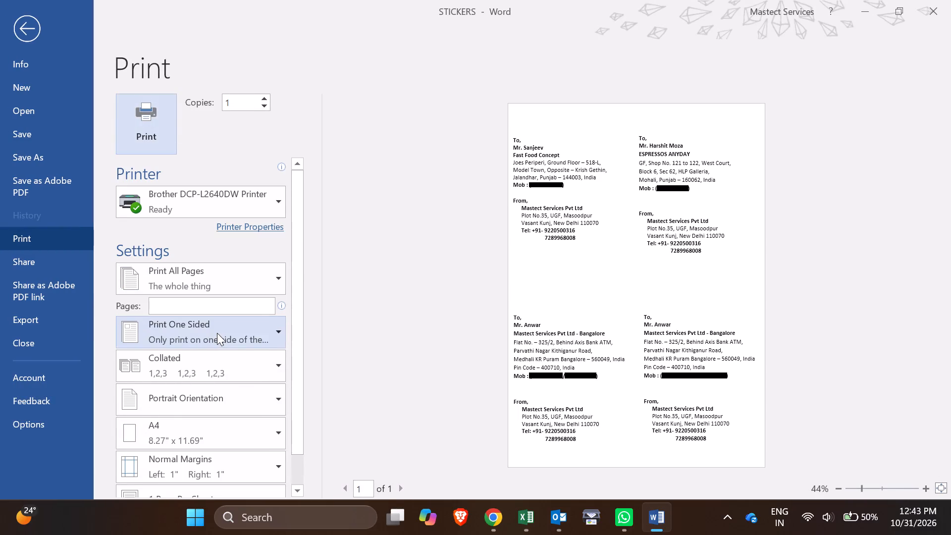
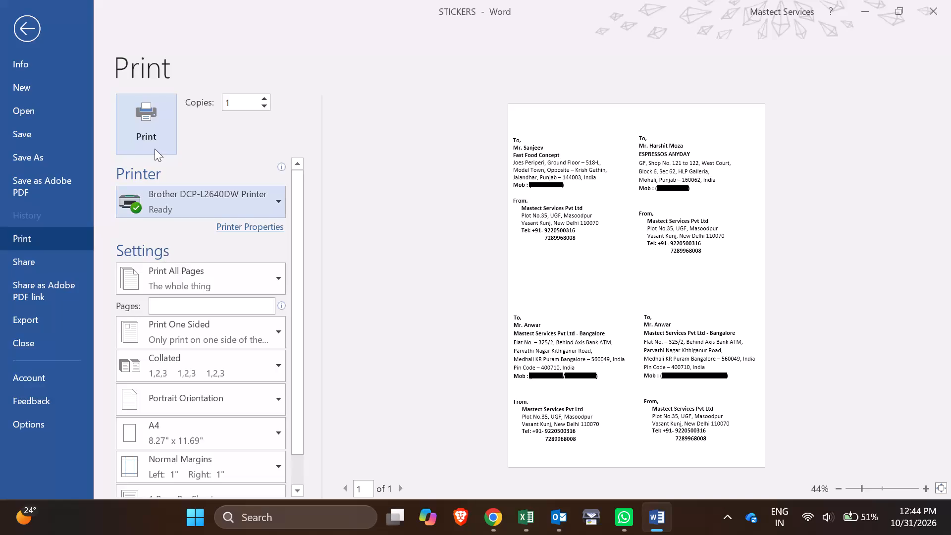
Print one copy of the STICKERS address label sheet on the Brother DCP-L2640DW printer.
left_click(154, 128)
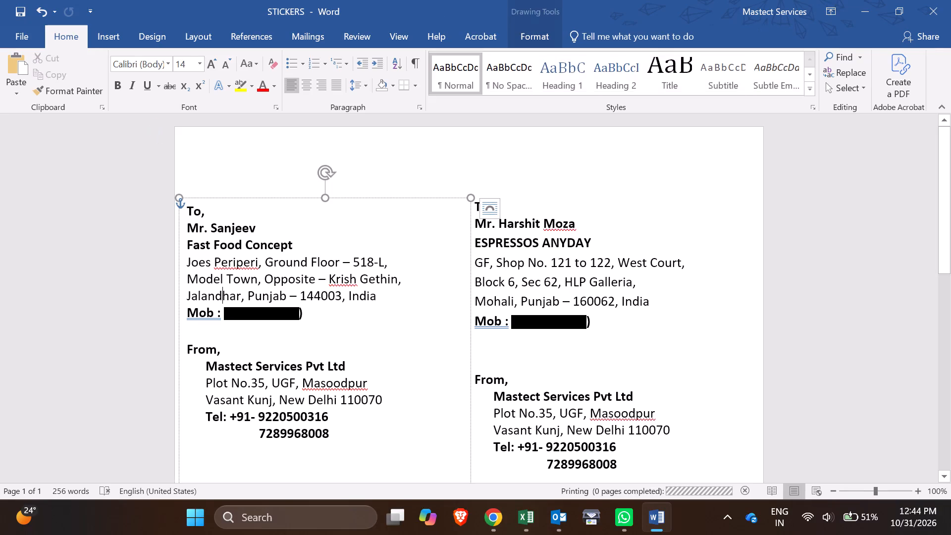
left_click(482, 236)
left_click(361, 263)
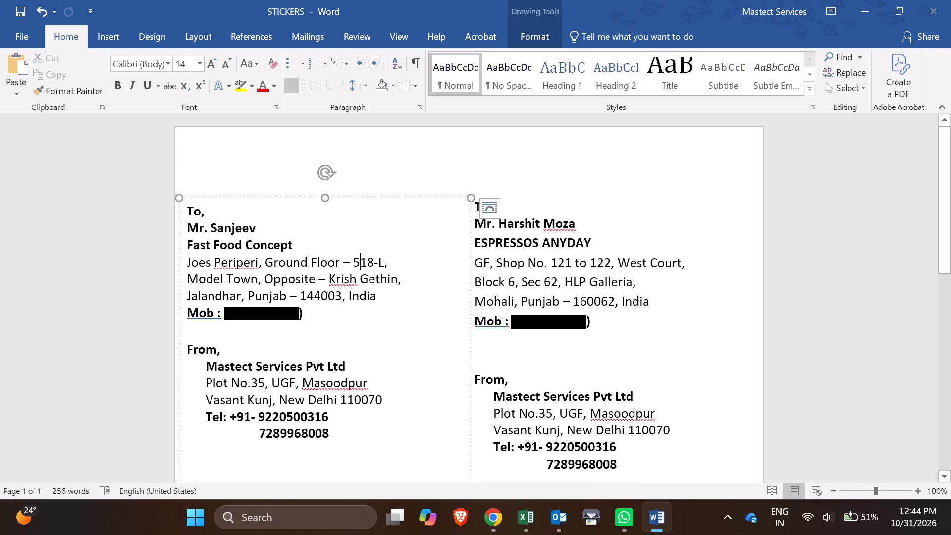
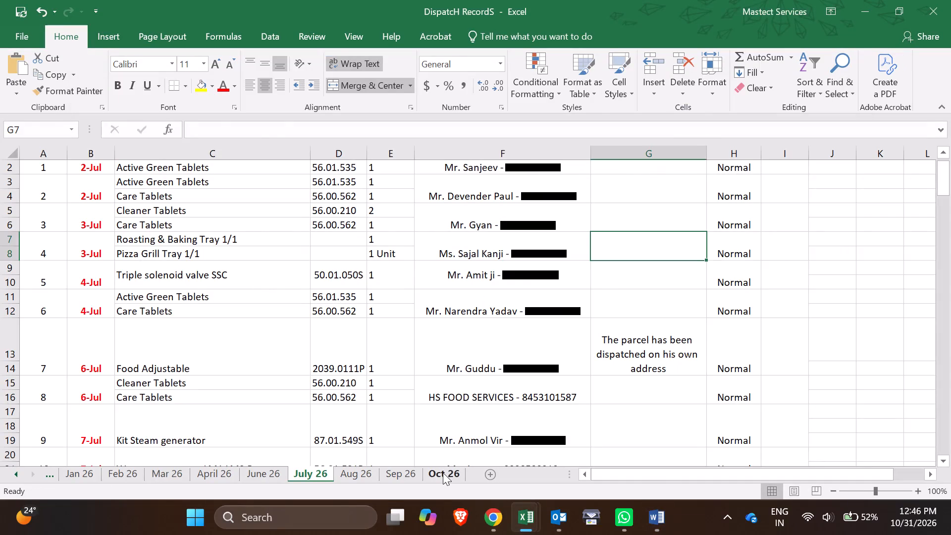
Start a new dispatch entry in the first empty row of the Oct 26 sheet with serial number 100.
left_click(443, 473)
left_click(334, 389)
key("ctrl+s")
scroll(334, 389, "down", 4)
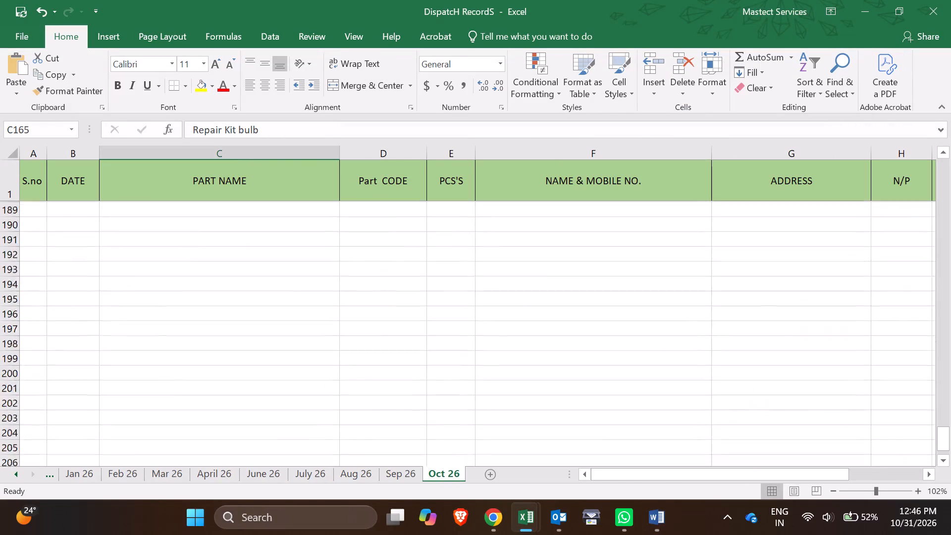
scroll(334, 389, "up", 3)
scroll(334, 389, "down", 2)
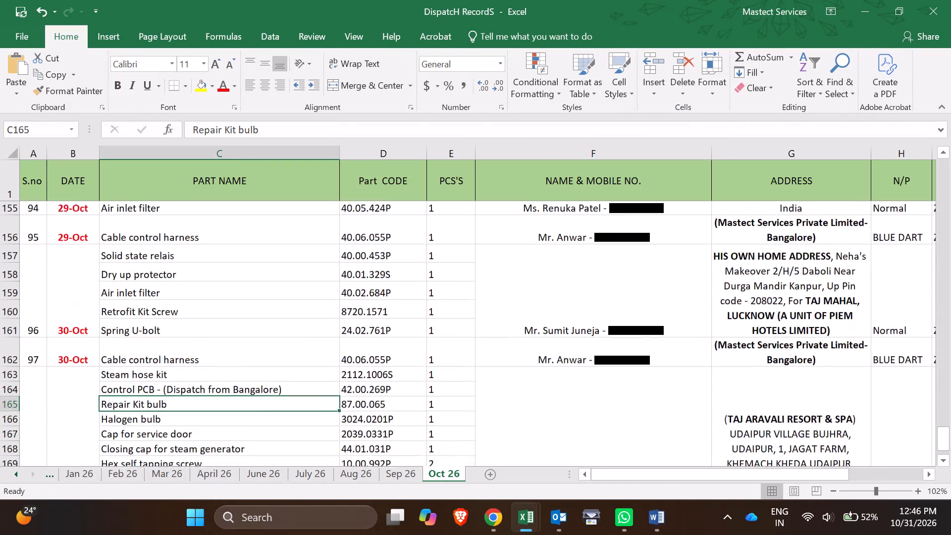
scroll(334, 389, "down", 3)
left_click(36, 359)
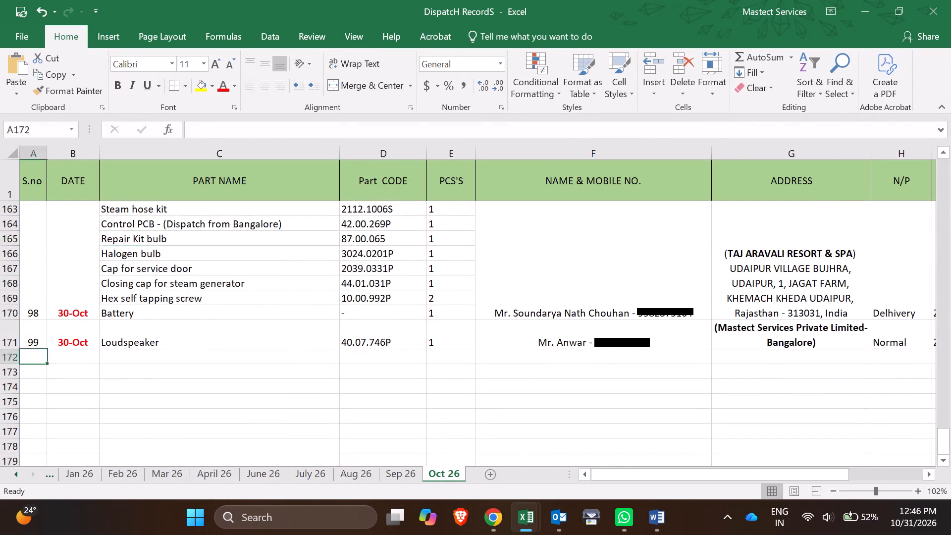
type("100")
key("Return")
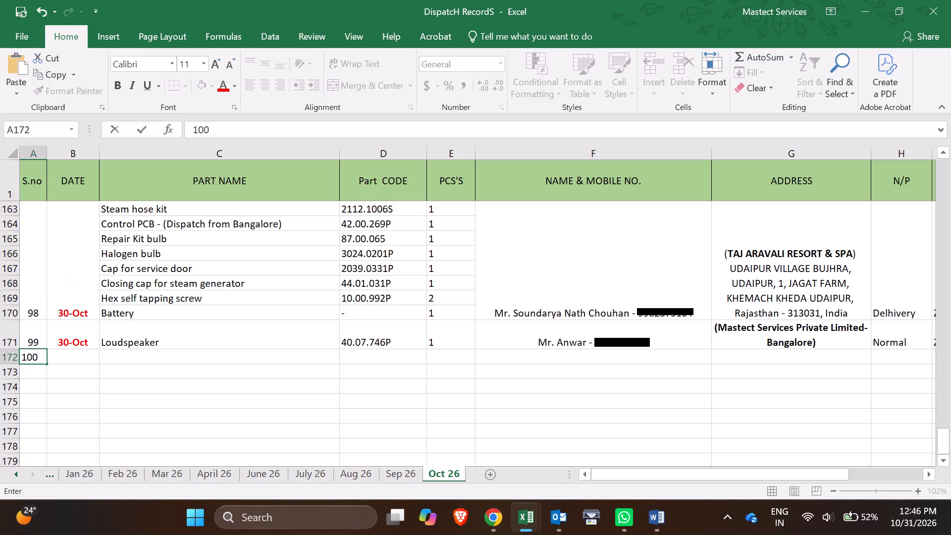
Copy the date down from the row above into entry 100 and change it to 31-Oct.
key("Up")
key("Right")
key("ctrl+d")
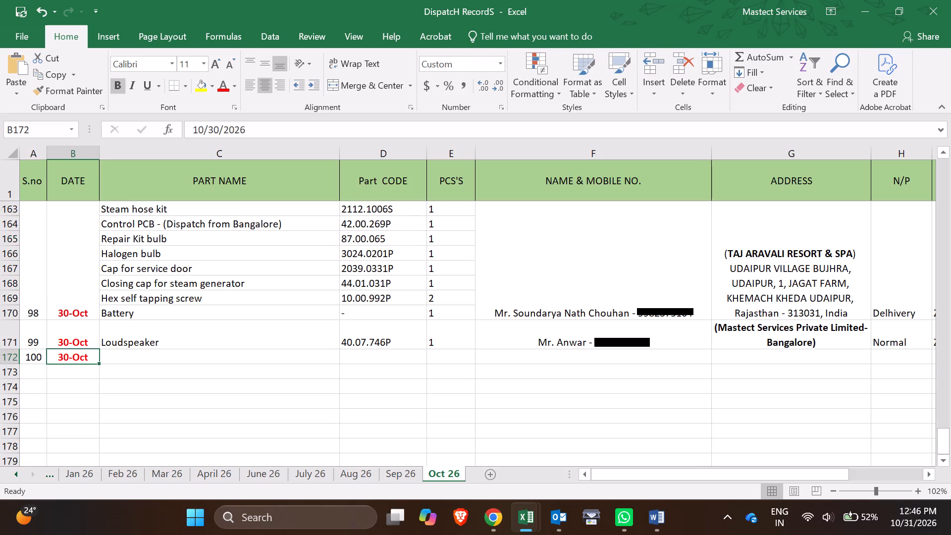
key("ctrl+s")
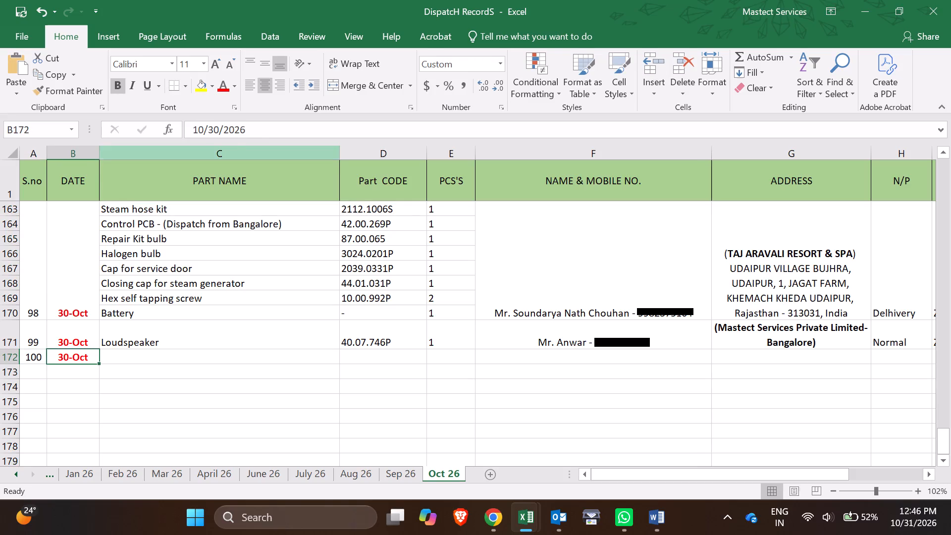
left_click(218, 133)
key("BackSpace")
key("1")
key("Return")
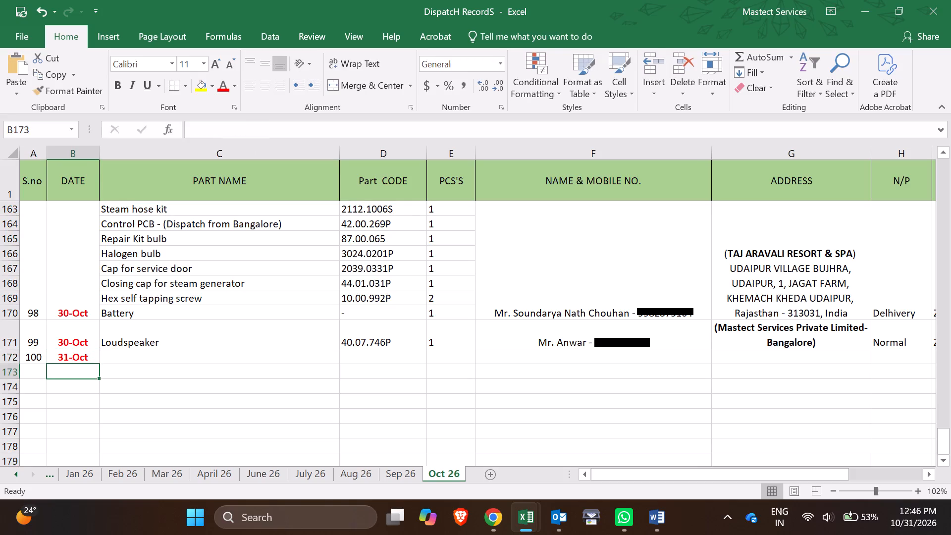
Enter "Active green tablets" as the part name for dispatch entry 100.
key("Up")
key("Right")
key("ctrl+s")
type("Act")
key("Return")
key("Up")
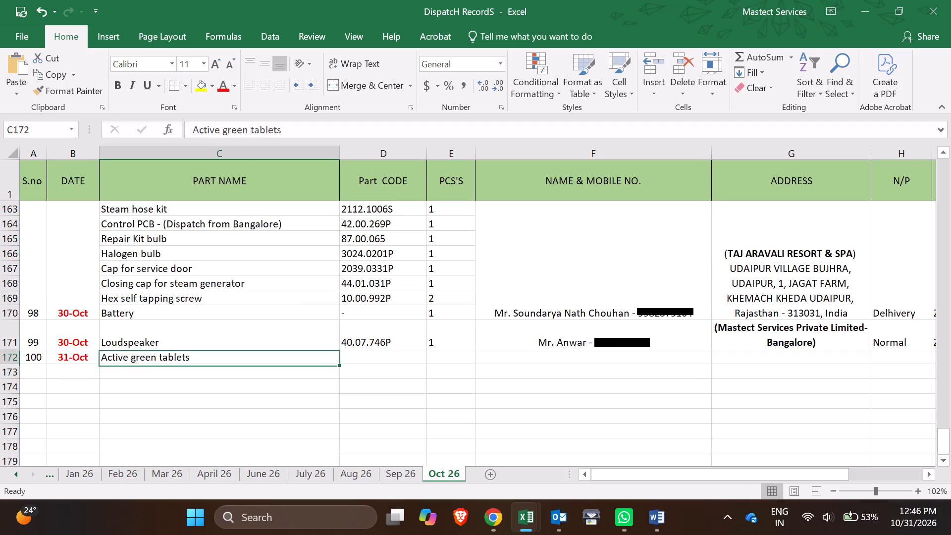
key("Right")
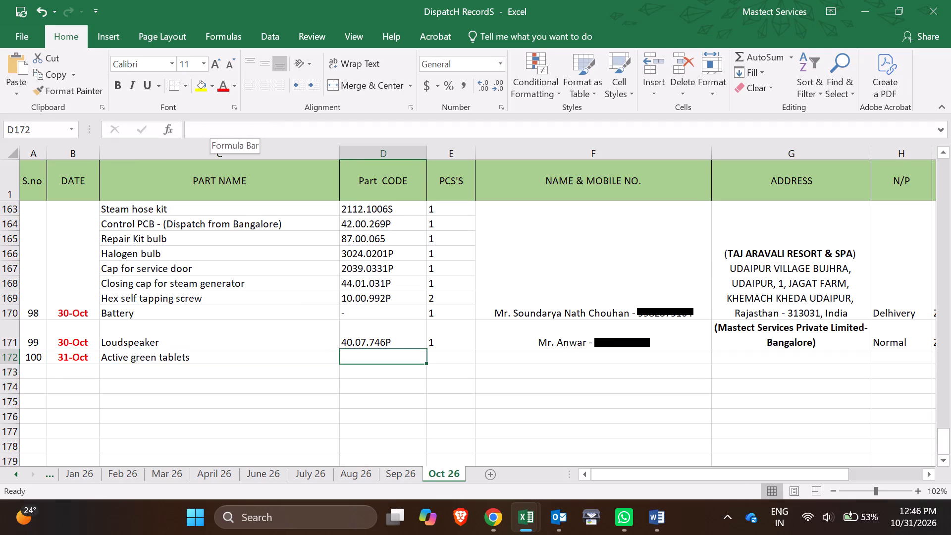
Enter 56.01.535 as the part code for dispatch entry 100.
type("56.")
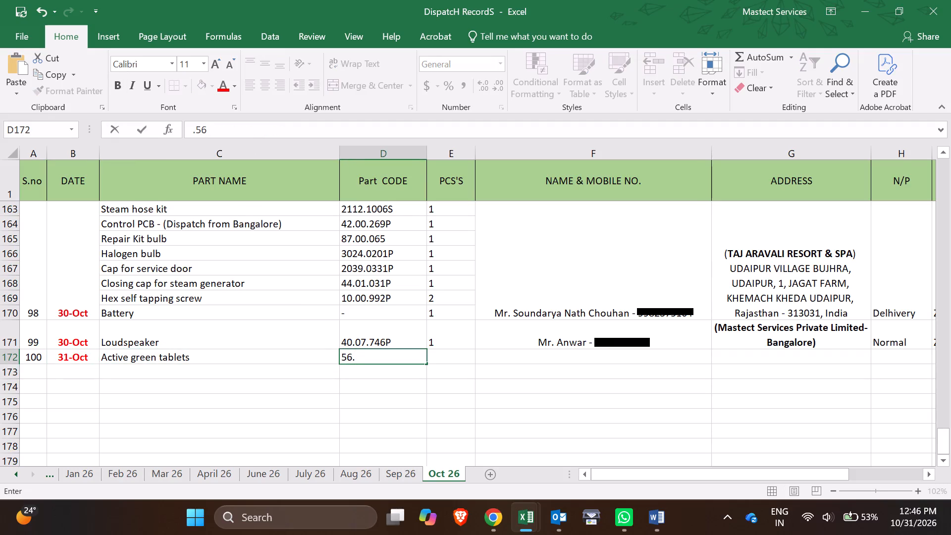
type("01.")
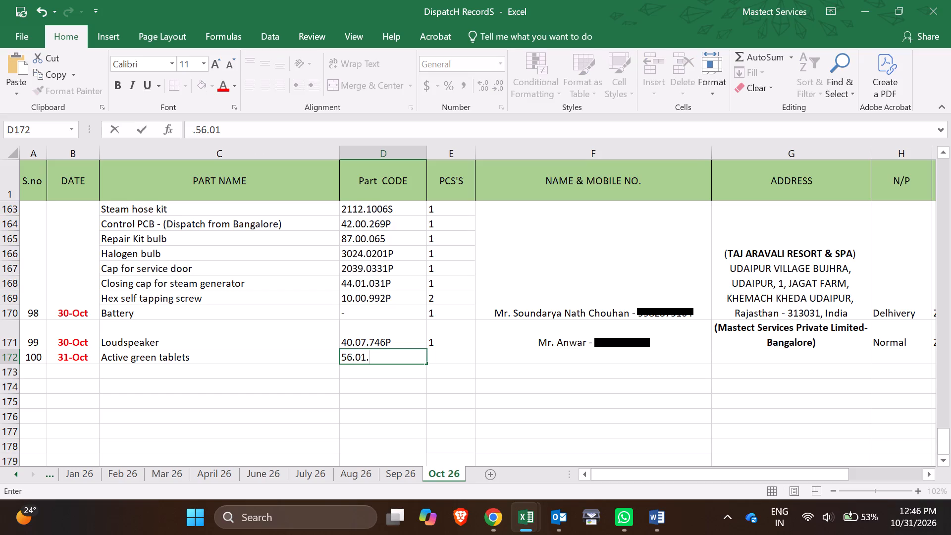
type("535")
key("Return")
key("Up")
Enter 1 as the number of pieces for entry 100 and save the workbook.
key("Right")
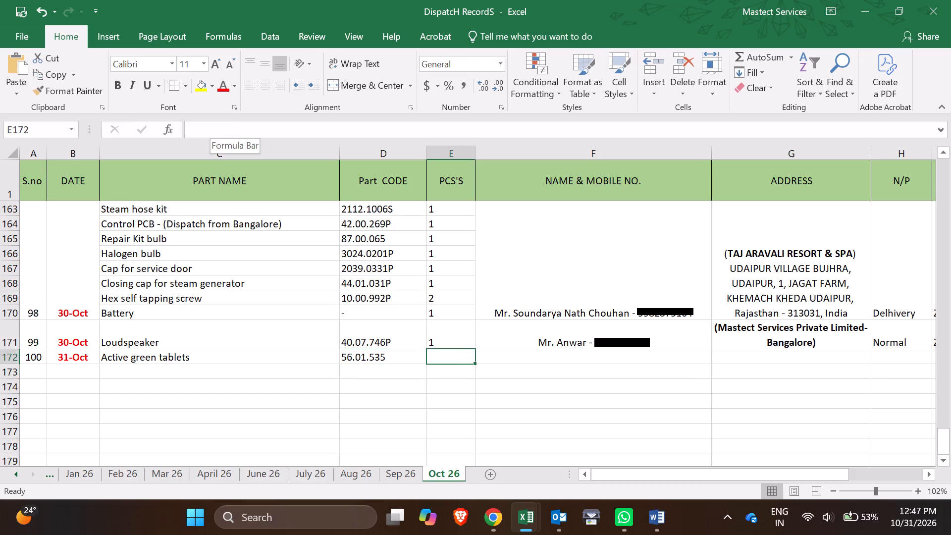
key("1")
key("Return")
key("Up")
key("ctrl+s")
Copy the recipient details and the address down from the row above into entry 100, and save the workbook.
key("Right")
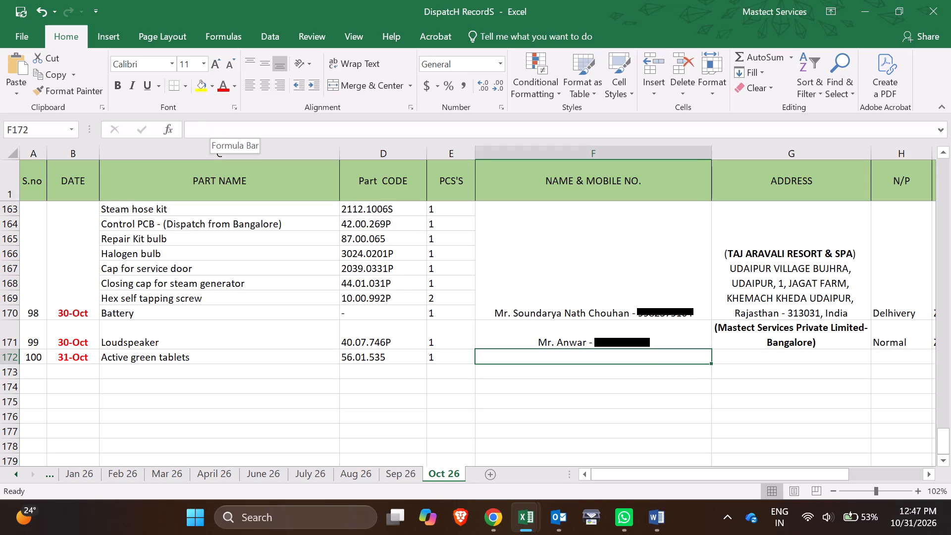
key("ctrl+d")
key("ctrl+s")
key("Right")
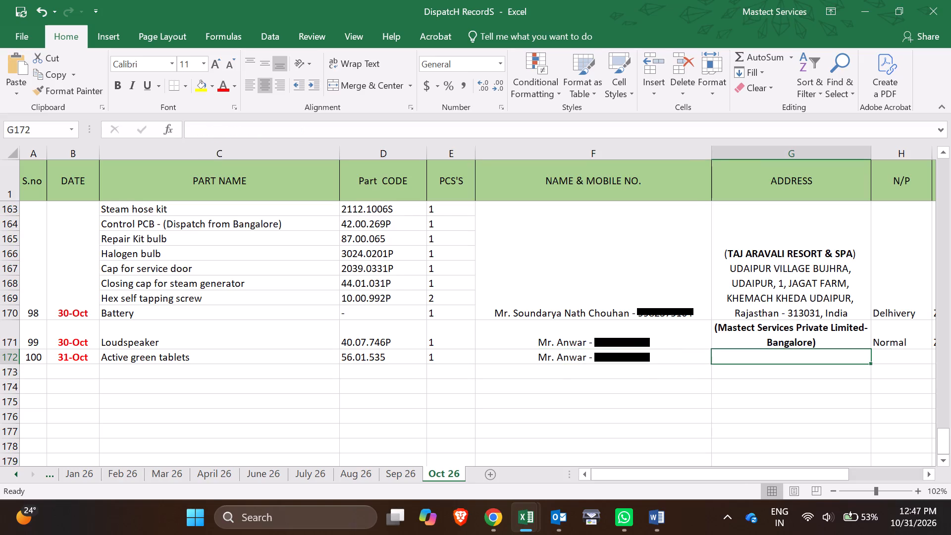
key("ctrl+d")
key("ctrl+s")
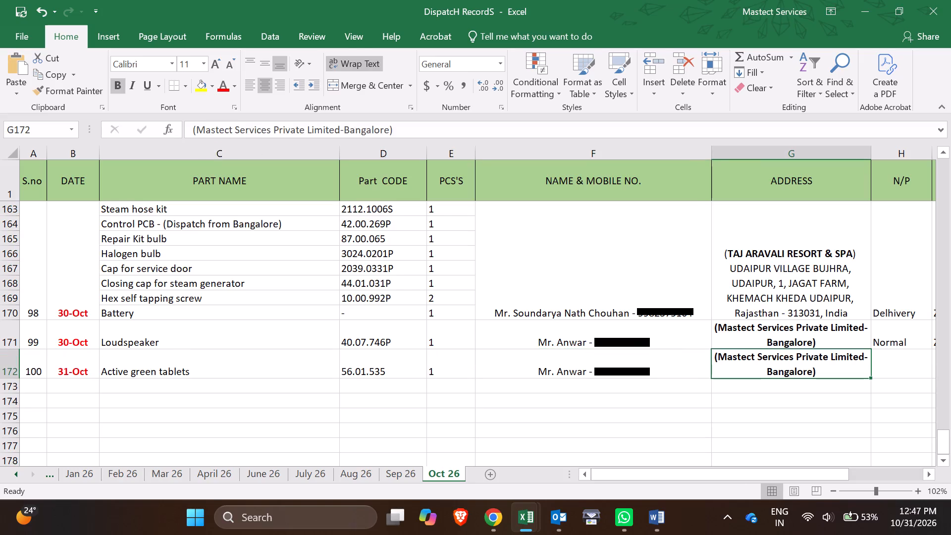
left_click(598, 345)
key("ctrl+s")
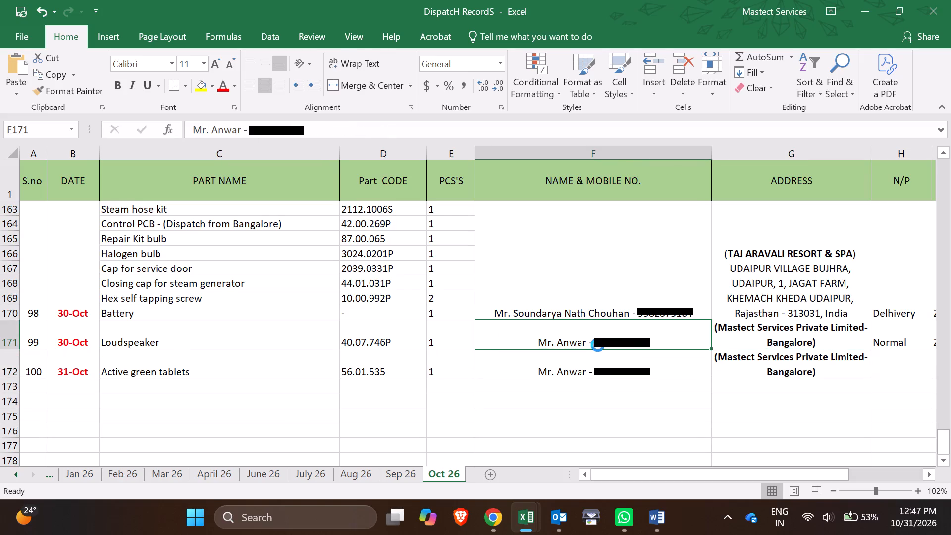
Set the N/P value of entry 100 to Normal.
key("Down")
key("Right")
key("Right")
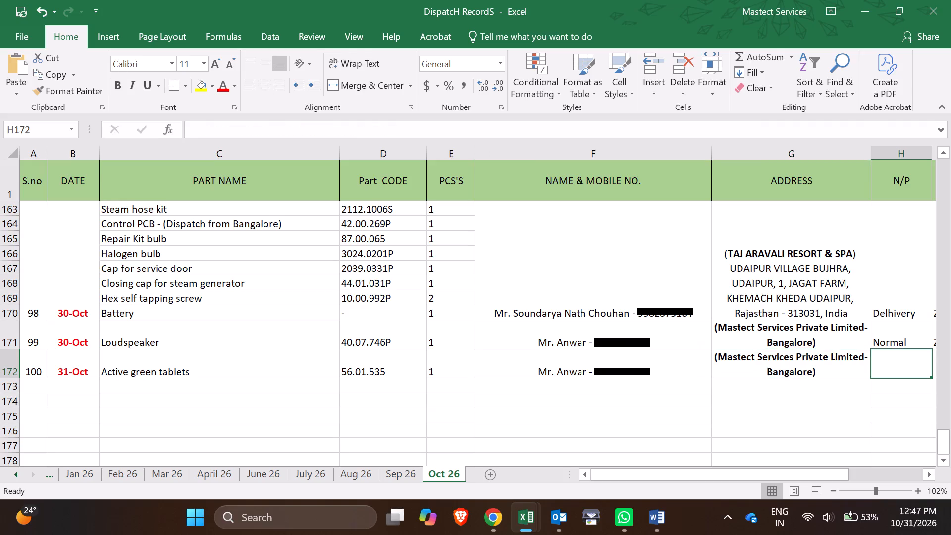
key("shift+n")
key("Return")
key("Up")
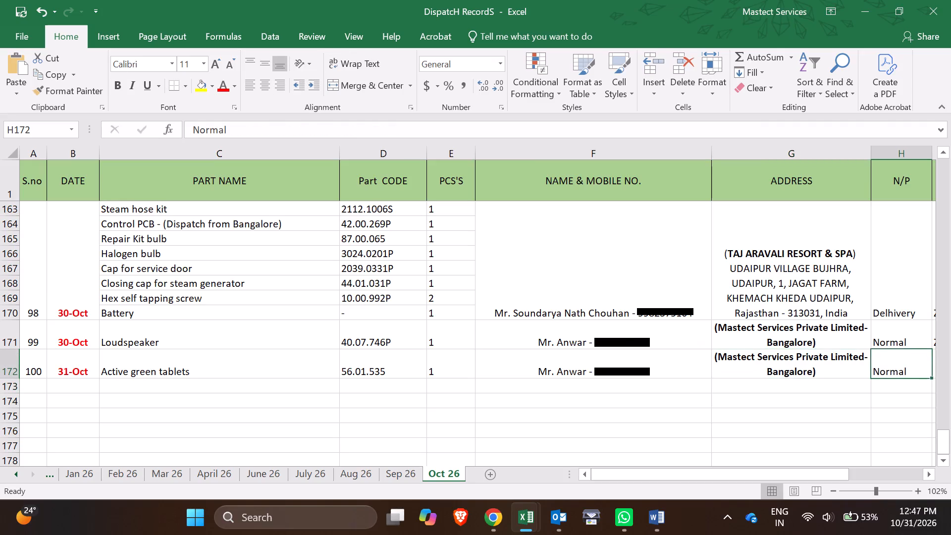
Clear the copied recipient details and Bangalore address from entry 100.
key("Left")
key("Left")
key("BackSpace")
key("Return")
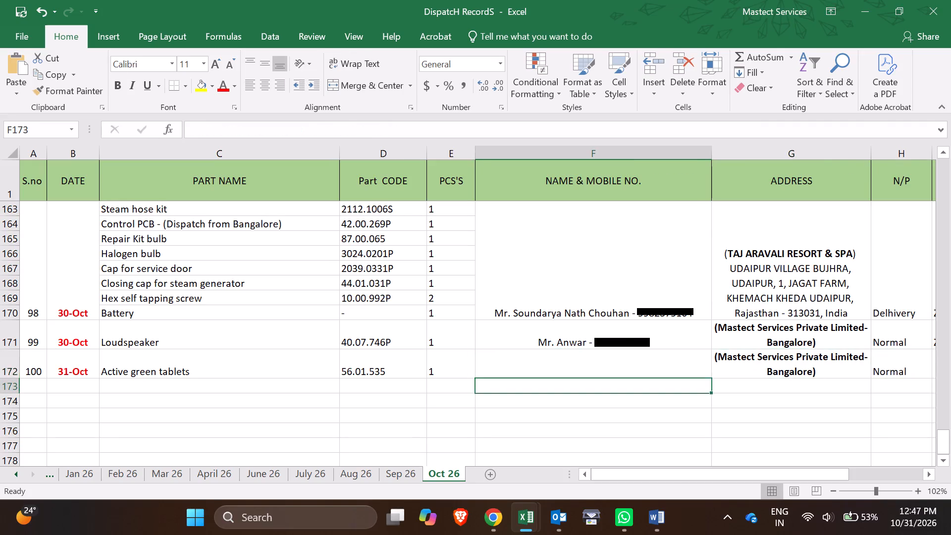
key("Up")
key("Right")
key("BackSpace")
key("Return")
key("Up")
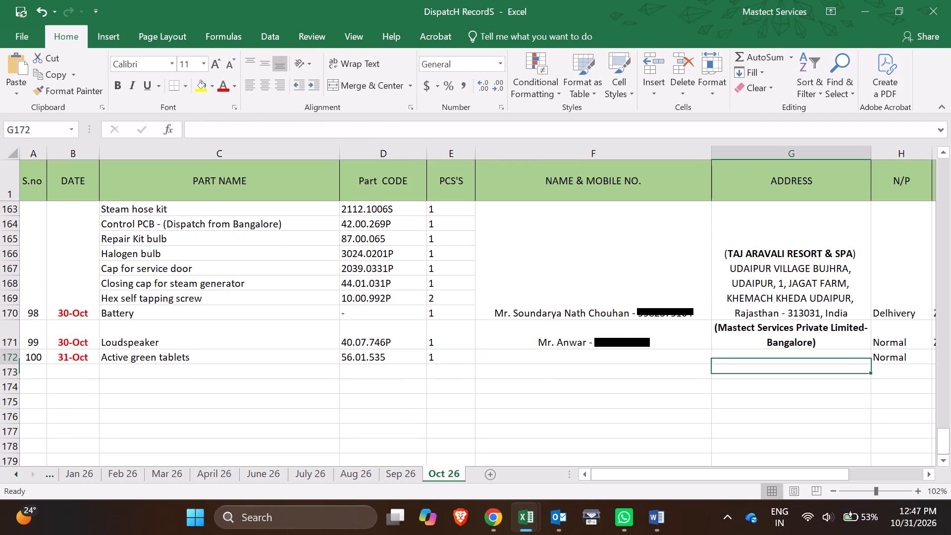
Enter Zishan as the remark for entry 100 and save the workbook.
key("Right")
key("Right")
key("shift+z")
key("Return")
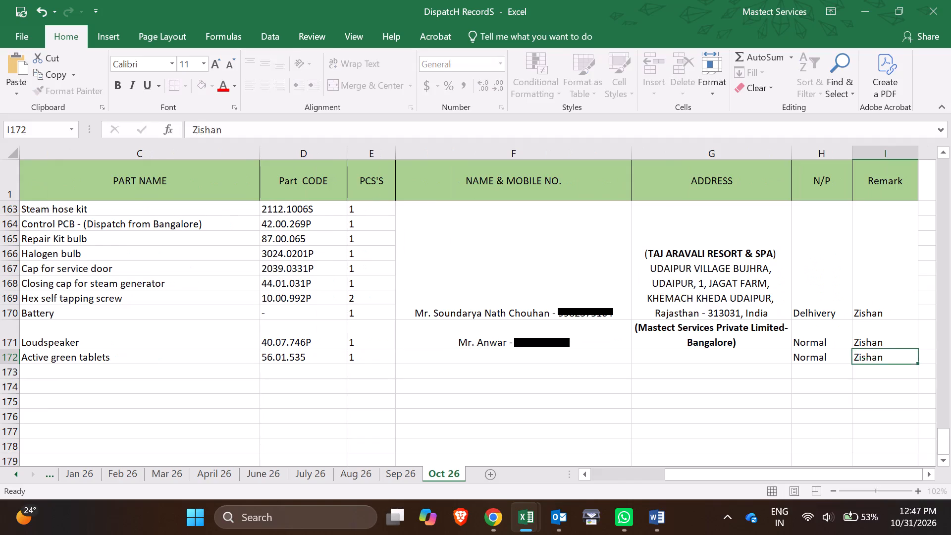
key("Up")
key("Left")
key("Left")
key("ctrl+s")
key("Left")
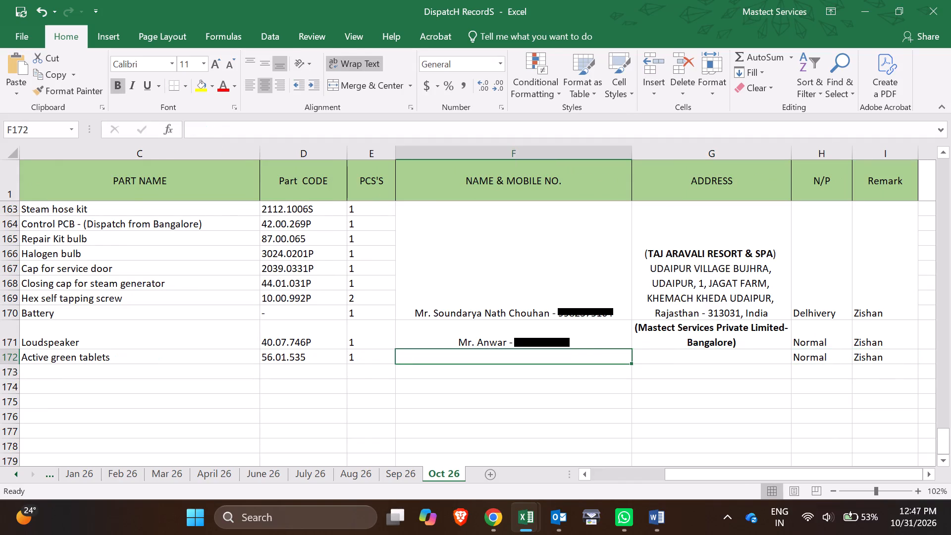
key("ctrl+s")
Copy the recipient's name from the Fast Food Concept sticker in Word into entry 100's name cell as plain text, followed by a dash.
key("alt+Tab")
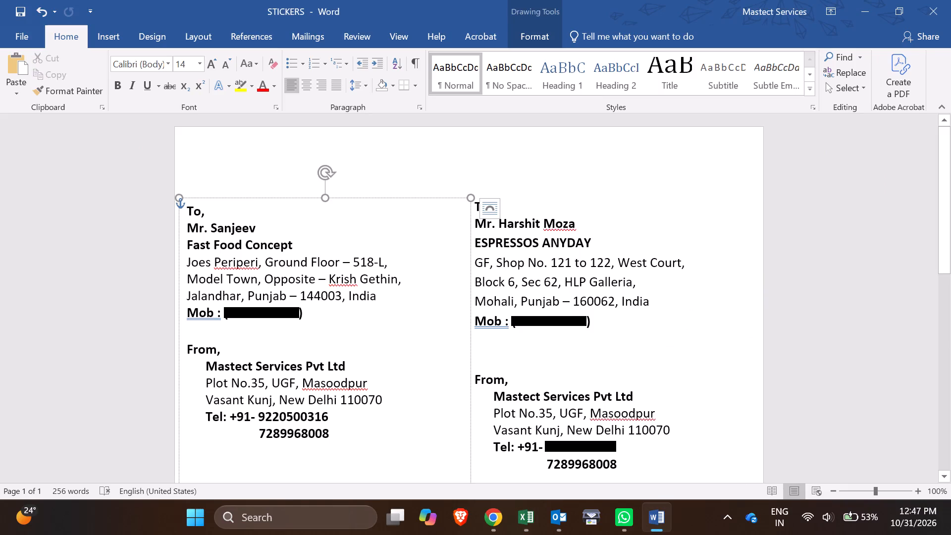
left_click(186, 231)
key("shift+Down")
key("shift+Left")
key("ctrl+c")
key("alt+Tab")
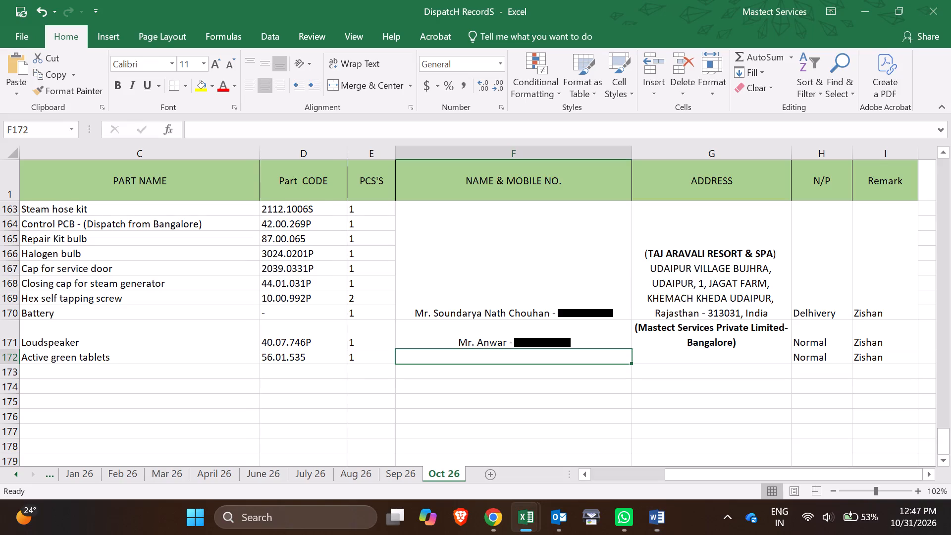
key("ctrl+v")
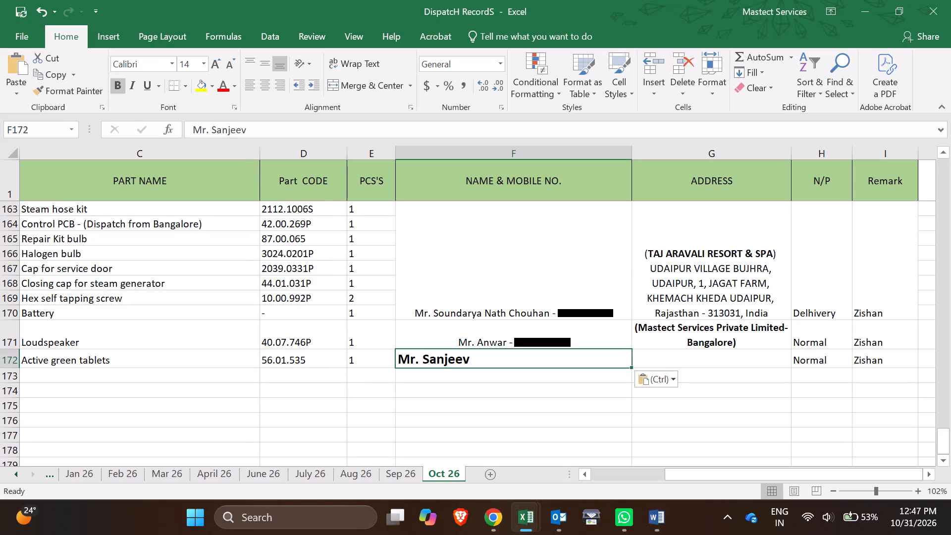
key("ctrl+z")
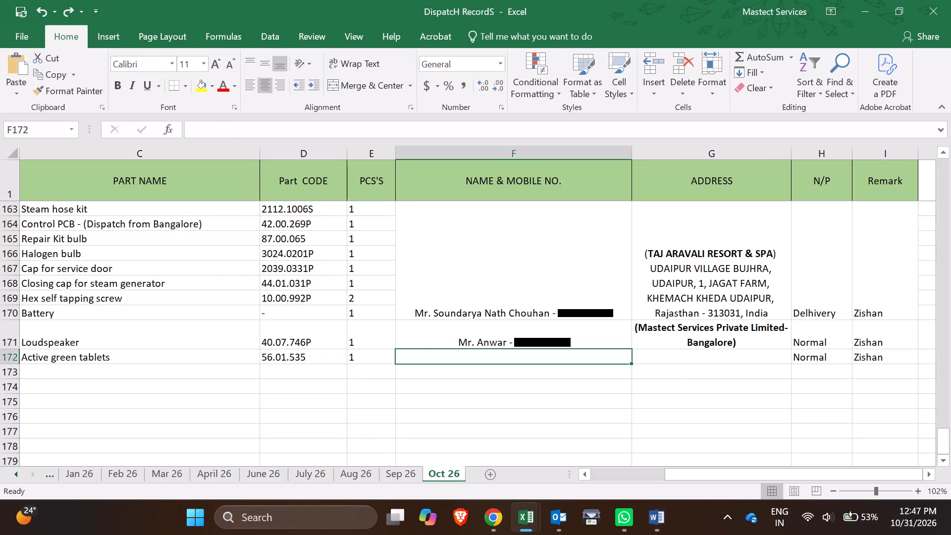
left_click(295, 130)
key("ctrl+v")
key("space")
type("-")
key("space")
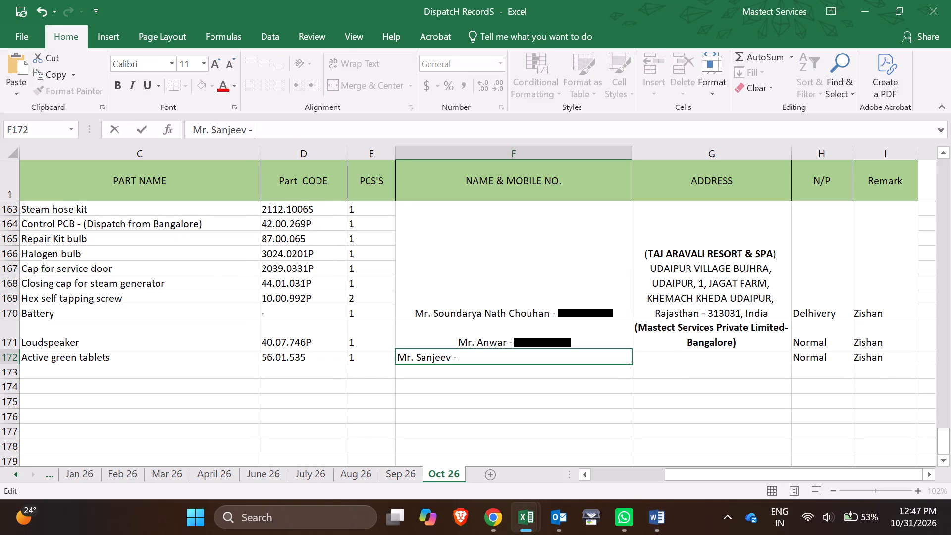
Append the mobile number from the Fast Food Concept sticker after the recipient's name in entry 100 and save the workbook.
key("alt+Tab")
double_click(277, 315)
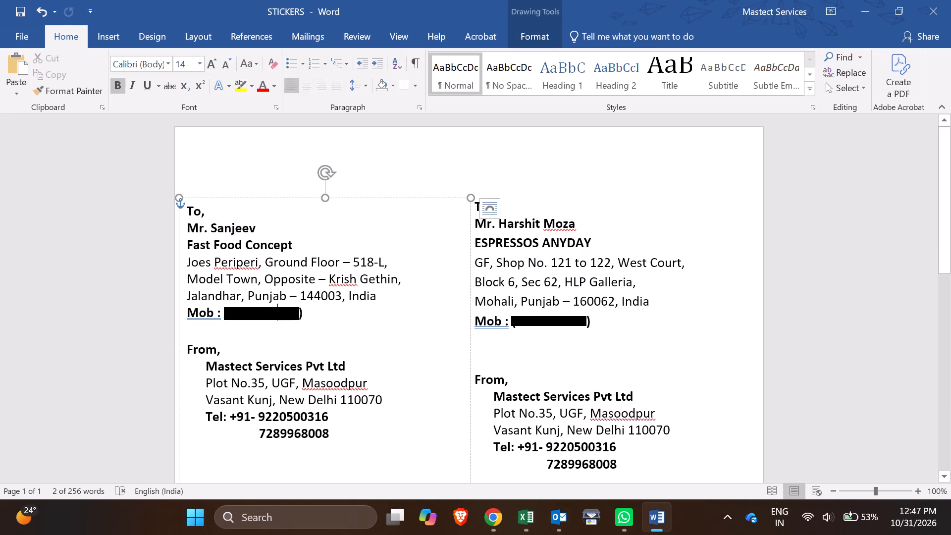
key("ctrl+c")
key("alt+Tab")
key("ctrl+v")
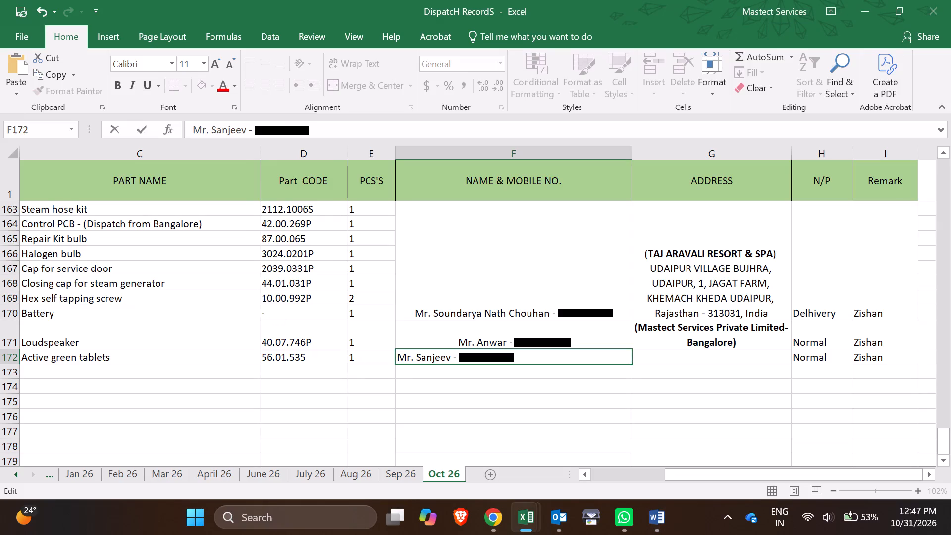
key("Return")
key("ctrl+s")
key("Up")
key("Right")
key("ctrl+s")
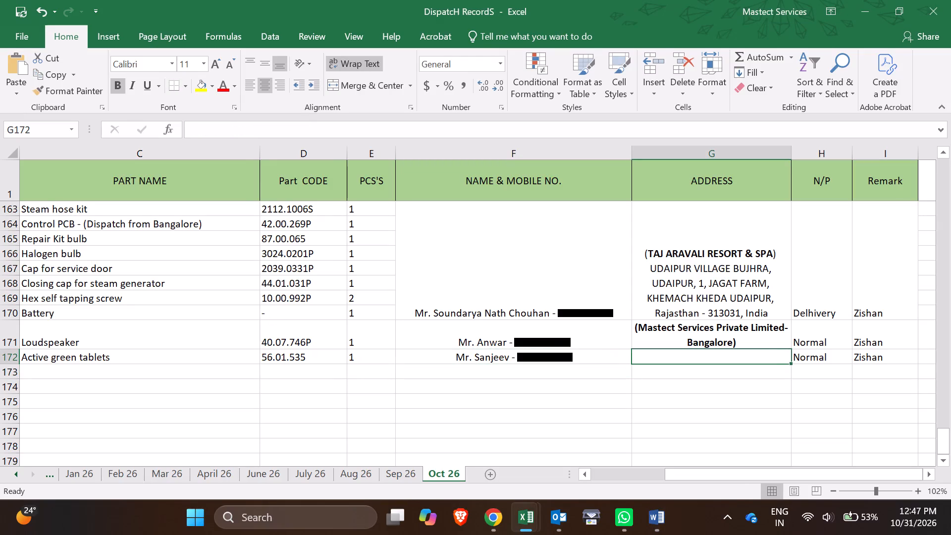
Copy the company name from the Word sticker and enter it as "(Fast Food Concept)" in entry 100's address cell.
key("alt+Tab")
left_click(189, 246)
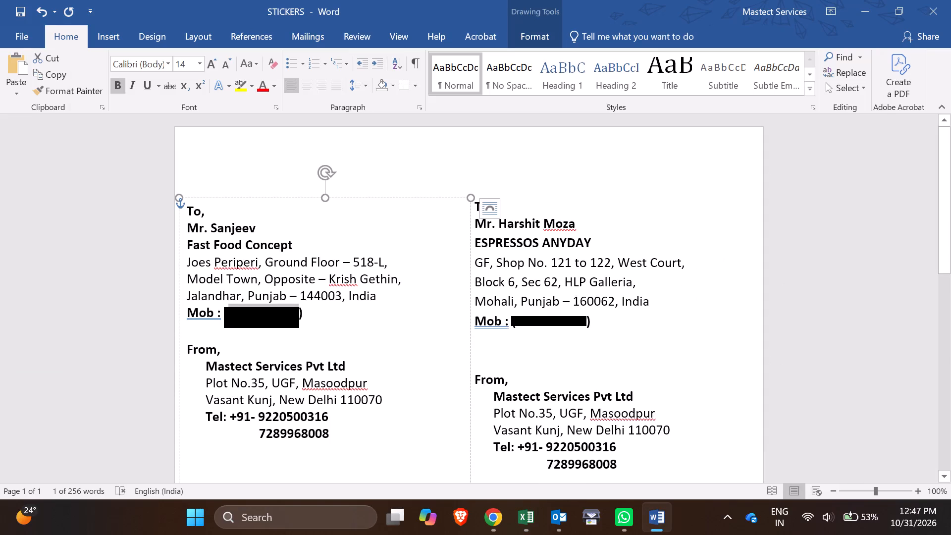
key("shift+Down")
key("shift+Left")
key("ctrl+c")
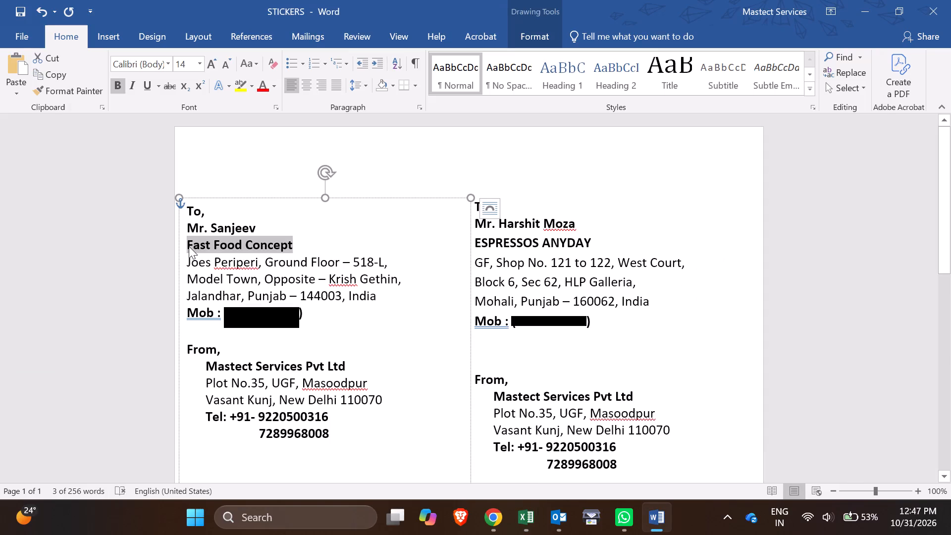
key("alt+Tab")
left_click(282, 129)
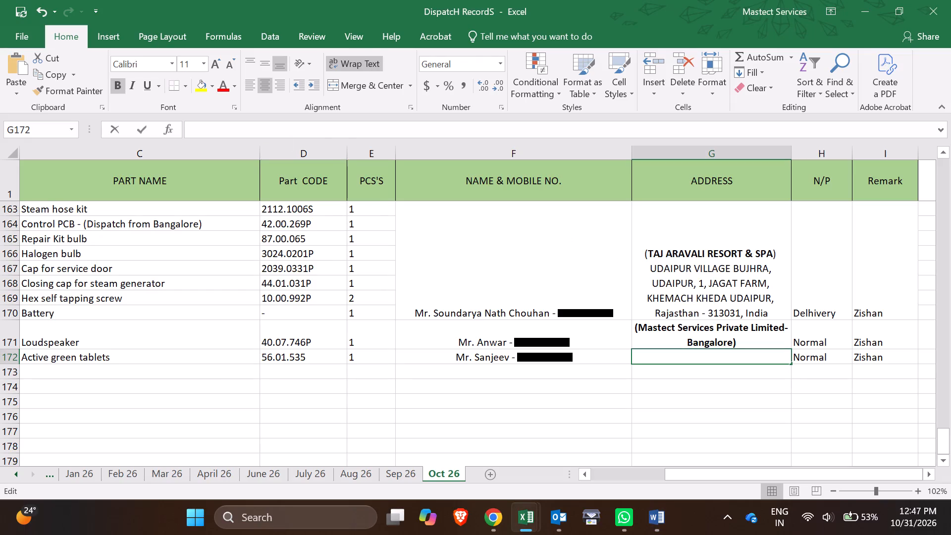
key("shift+parenleft")
key("ctrl+v")
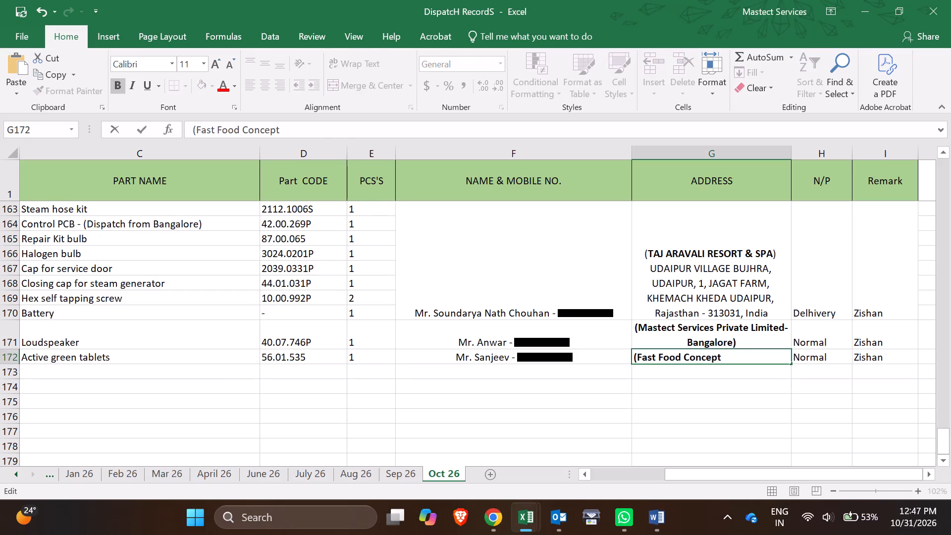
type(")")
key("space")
Append the first address line of the Fast Food Concept sticker after the company name in entry 100's address cell.
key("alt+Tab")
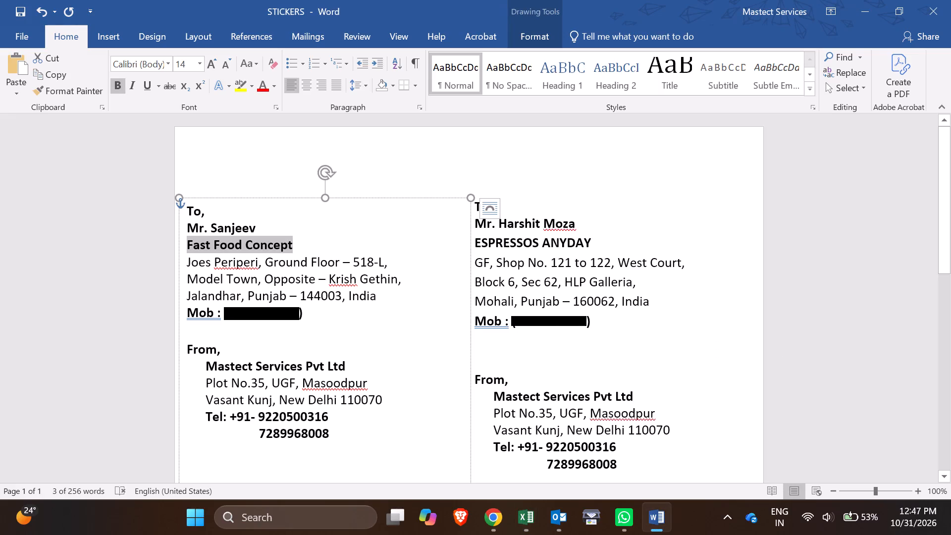
double_click(188, 264)
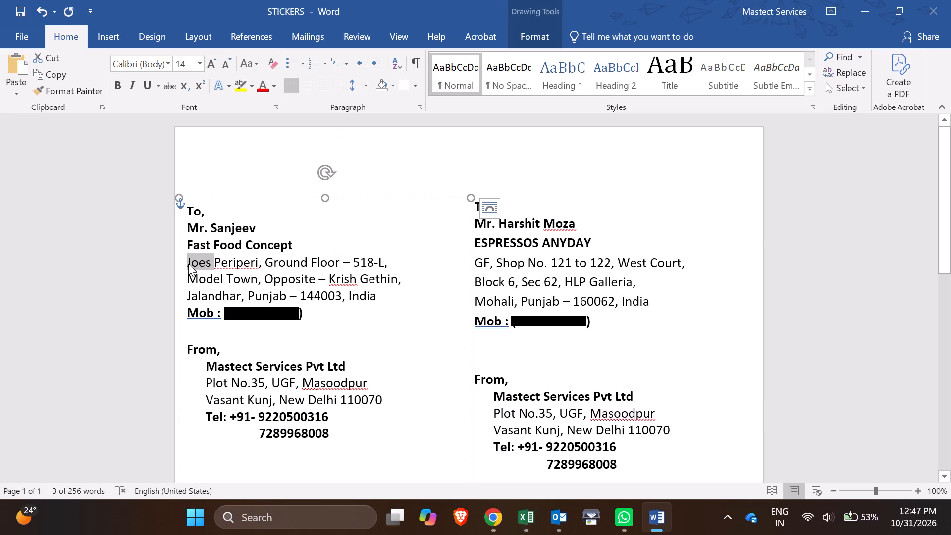
key("Down")
key("Up")
key("Right")
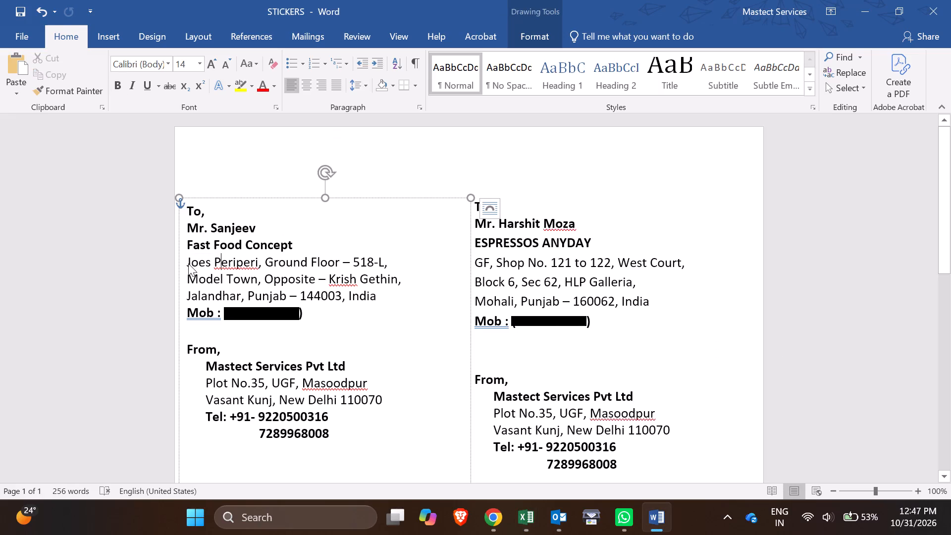
key("Left")
key("Left")
key("Left")
key("Left")
key("Left")
key("Left")
key("shift+Down")
key("shift+Left")
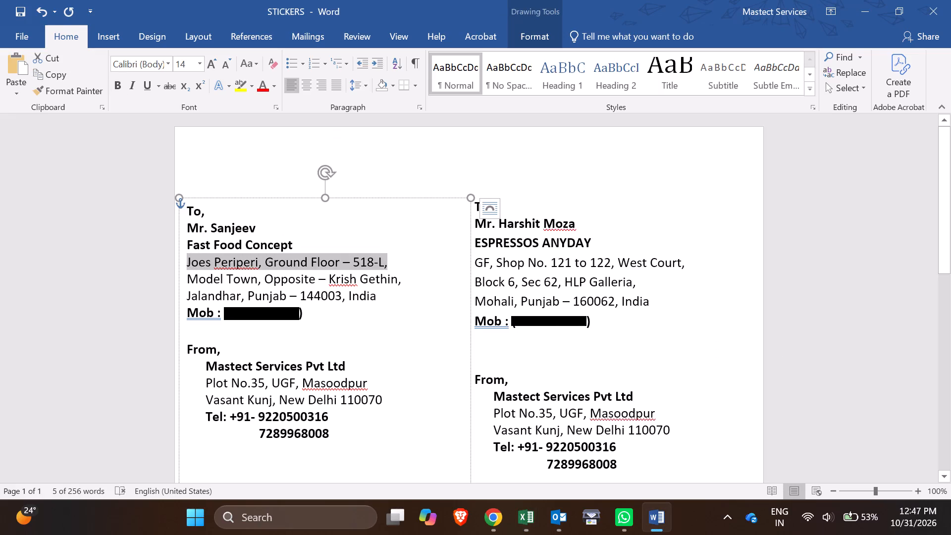
key("ctrl+c")
key("alt+Tab")
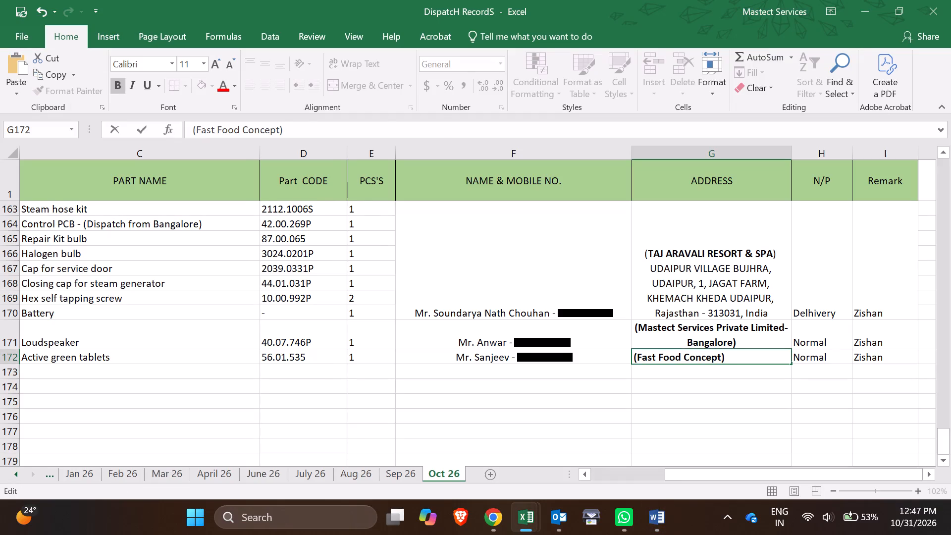
key("ctrl+v")
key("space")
Append the second address line of the Fast Food Concept sticker to entry 100's address cell.
key("alt+Tab")
left_click(188, 282)
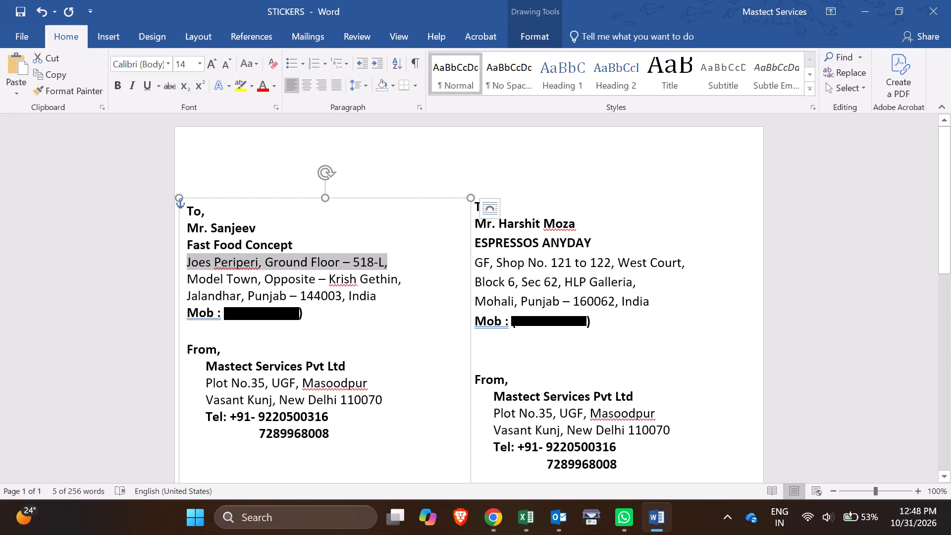
key("shift+Down")
key("shift+Left")
key("ctrl+c")
key("alt+Tab")
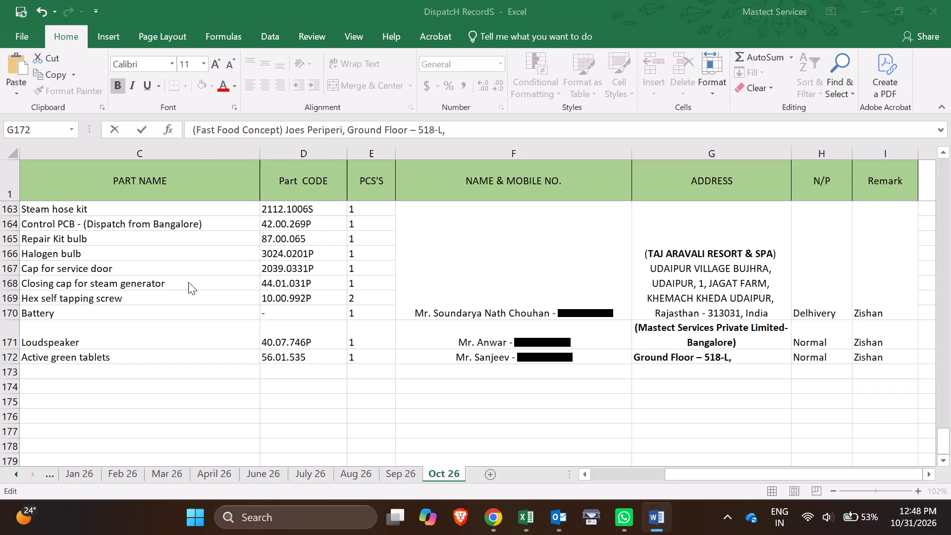
key("ctrl+v")
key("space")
Append the sticker's last address line, with city, state, postal code and country, to entry 100's address cell.
key("alt+Tab")
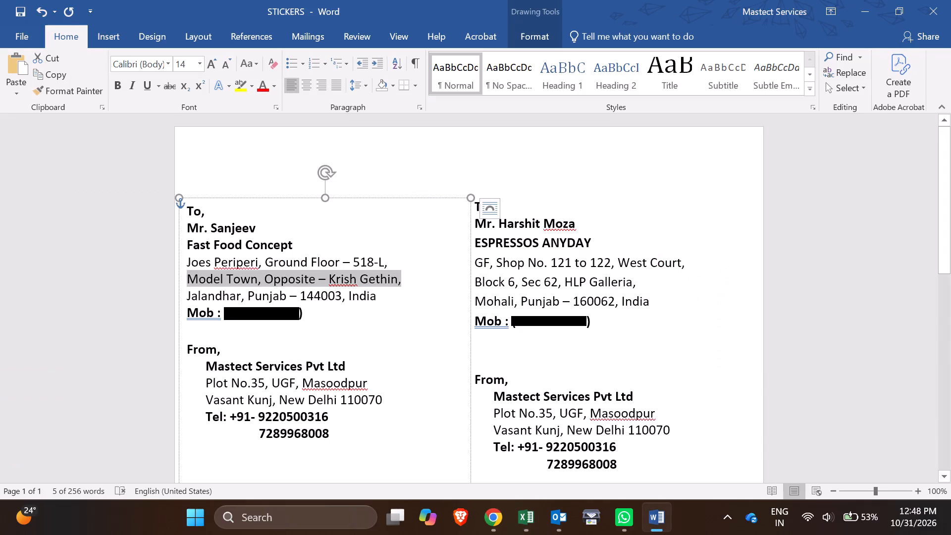
left_click(189, 301)
key("Left")
key("shift+Down")
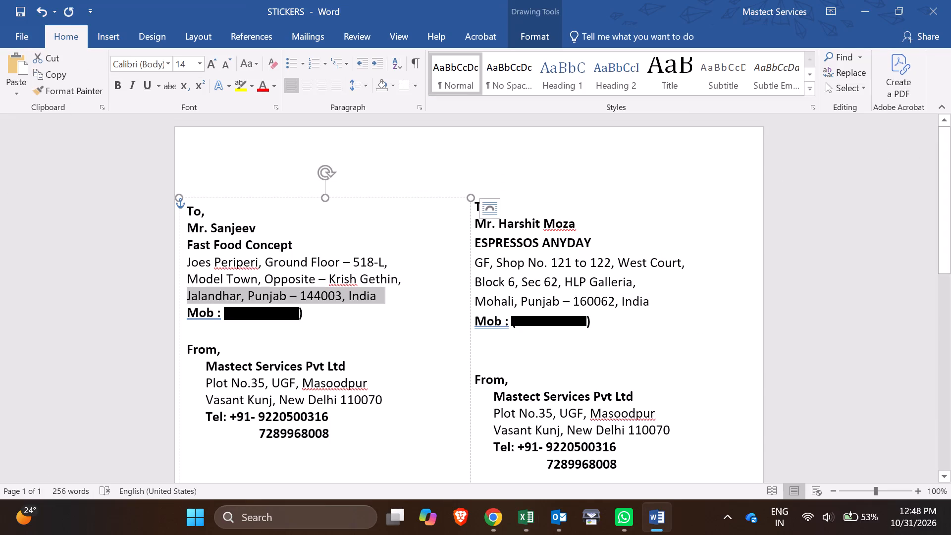
key("shift+Left")
key("ctrl+c")
key("alt+Tab")
key("ctrl+v")
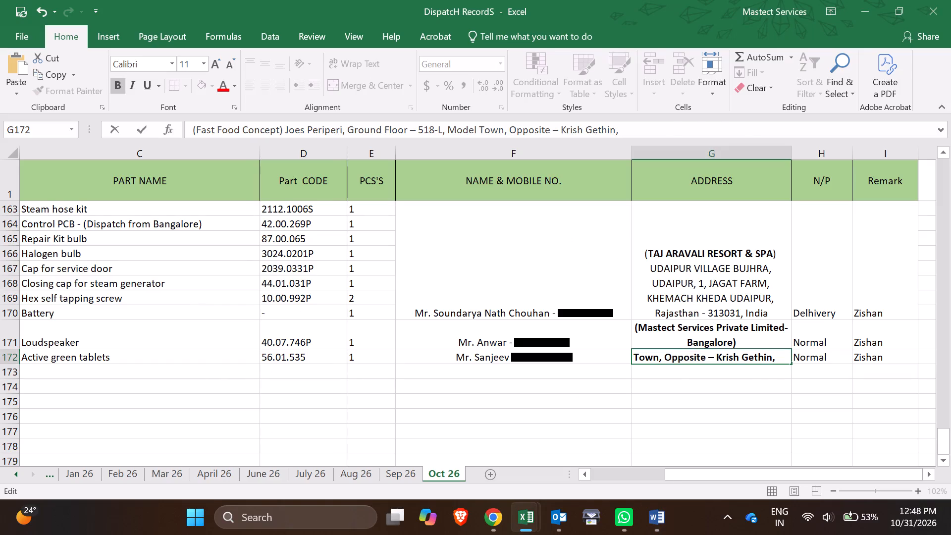
Commit the completed address in entry 100 and save the dispatch records workbook.
key("Return")
key("ctrl+s")
Remove bold from the address text after "(Fast Food Concept)" in entry 100's address cell and save the workbook.
key("Up")
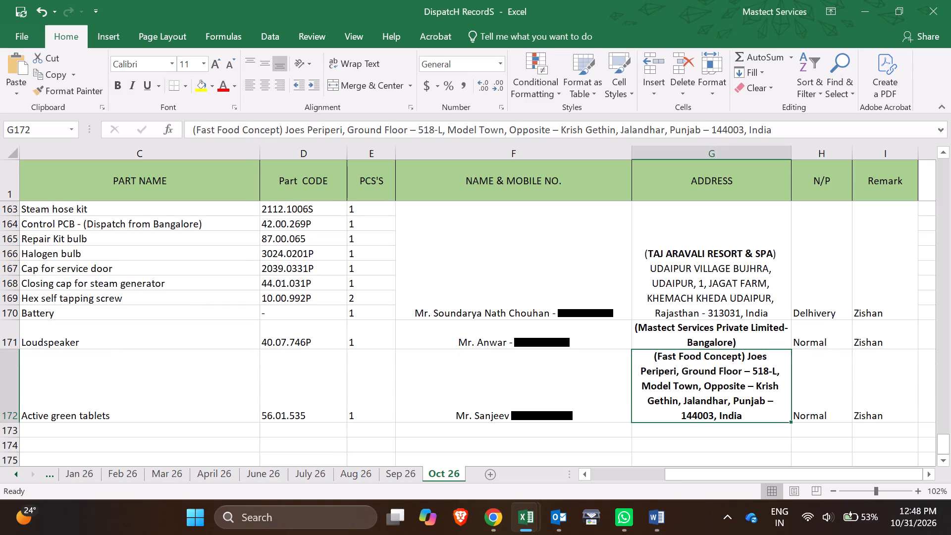
left_click(288, 133)
key("Left")
key("shift+Down")
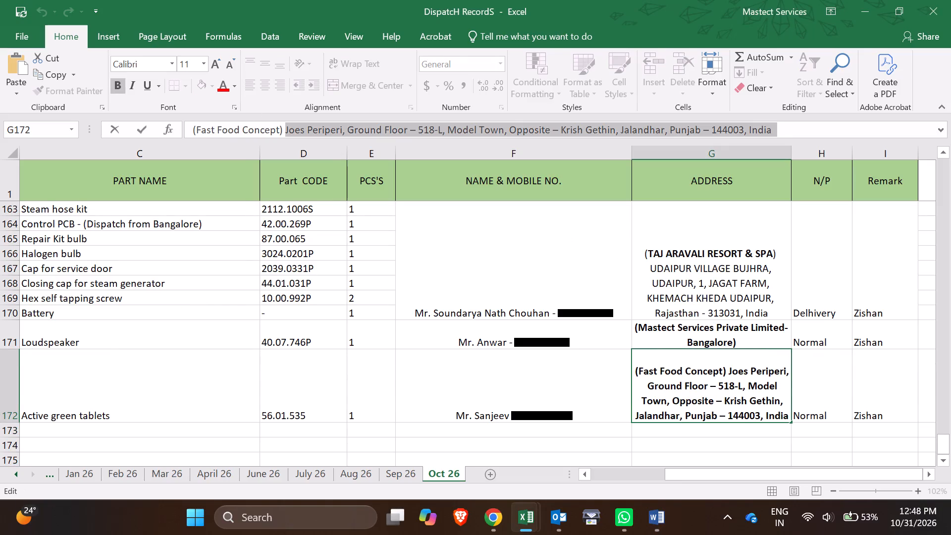
key("shift+Left")
key("ctrl+b")
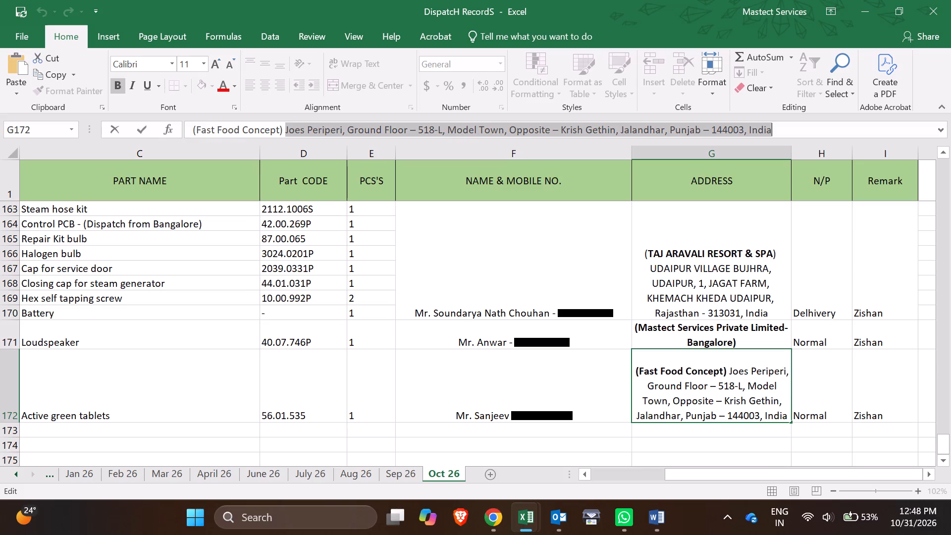
left_click(545, 361)
key("ctrl+s")
Go back along entry 100's row to its serial number and save the dispatch records workbook.
key("Up")
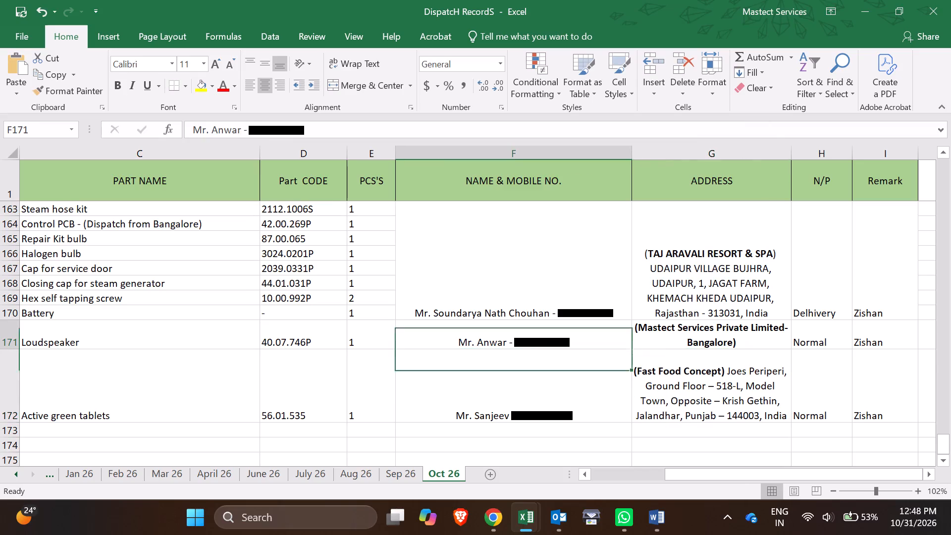
key("Down")
key("Right")
key("Right")
key("Left")
key("Left")
key("Left")
key("Left")
key("Left")
key("Left")
key("Left")
key("Left")
key("Left")
key("Left")
key("Left")
key("Left")
key("Left")
key("Left")
key("Left")
key("Left")
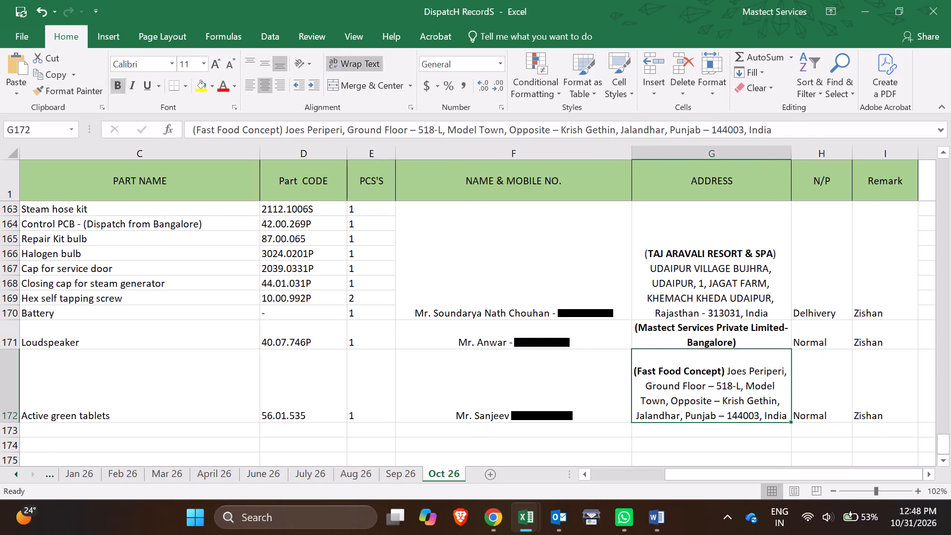
key("ctrl+s")
Switch to the DOCKET SLIP workbook and enter serial number 99 in the first empty row of the OCT-26 sheet.
key("alt+Tab")
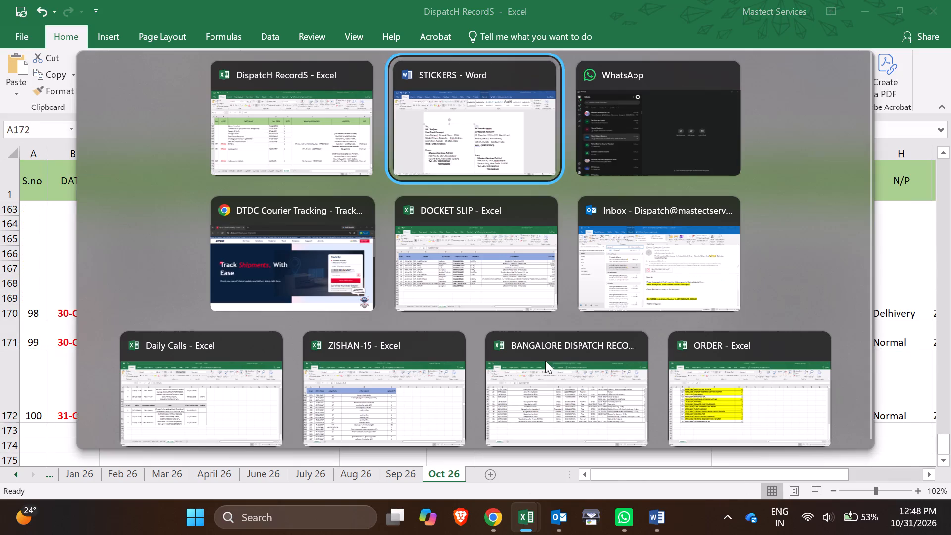
key("alt+Down")
scroll(23, 383, "right", 5)
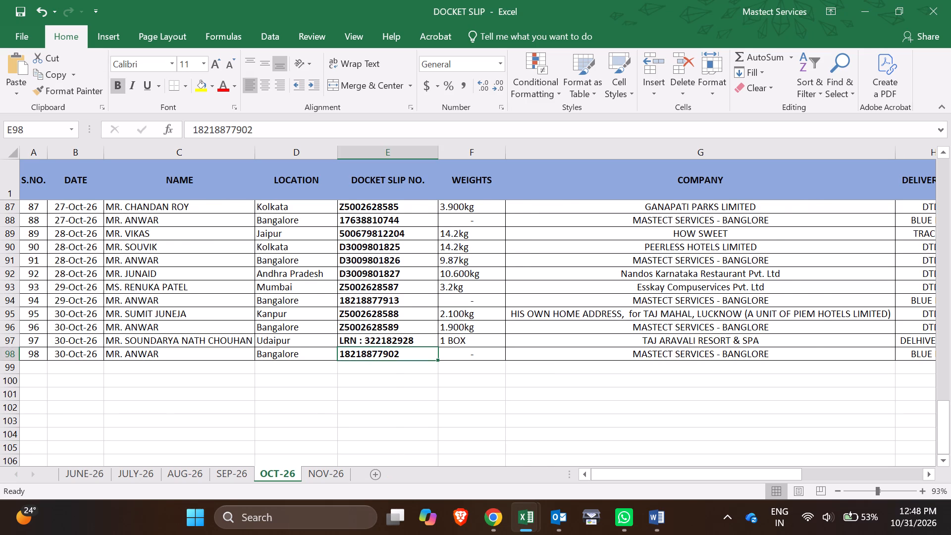
left_click(41, 362)
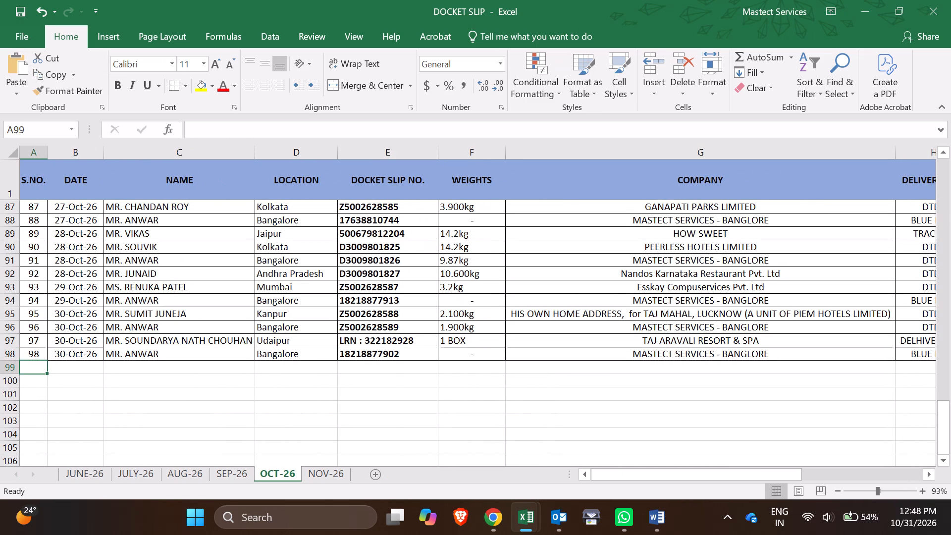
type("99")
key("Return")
Fill entry 99's date from the row above and change its day to 31, giving 10/31/2026.
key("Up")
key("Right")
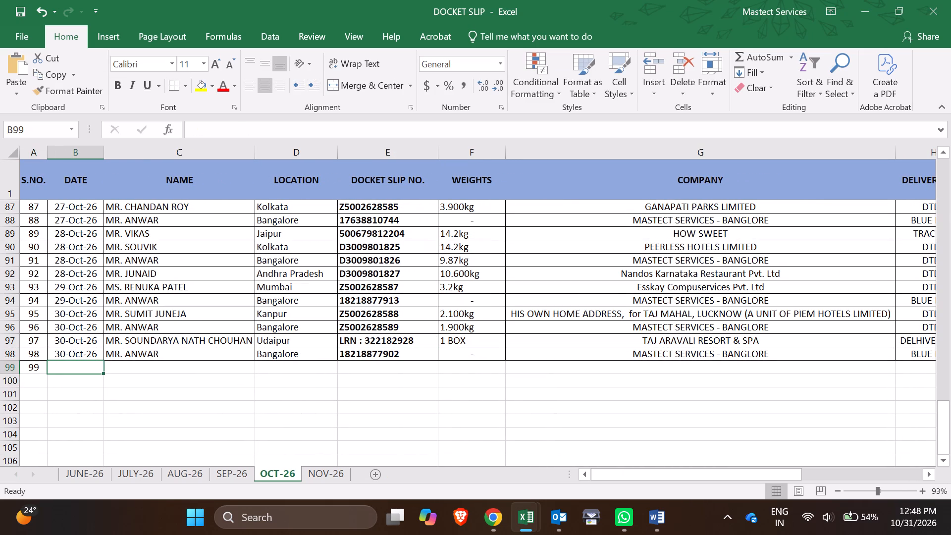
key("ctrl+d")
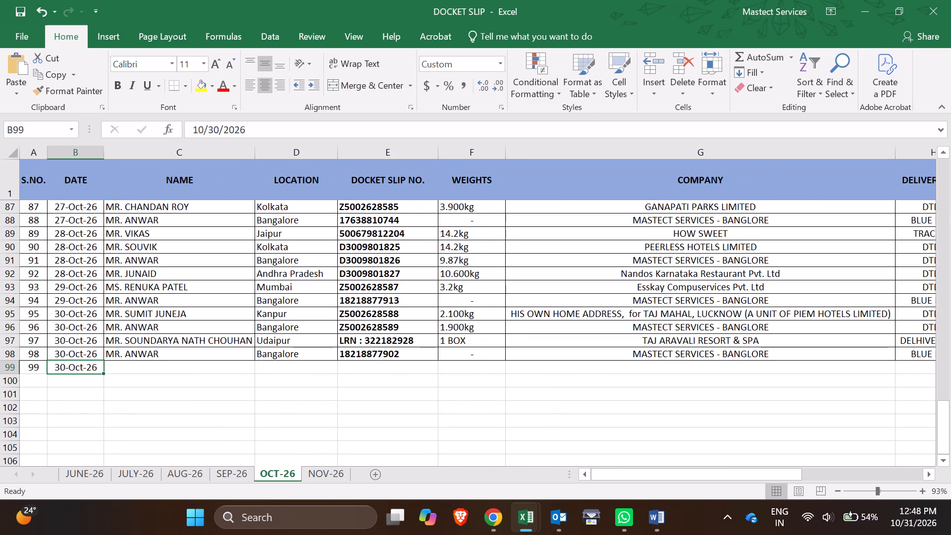
left_click(217, 132)
key("BackSpace")
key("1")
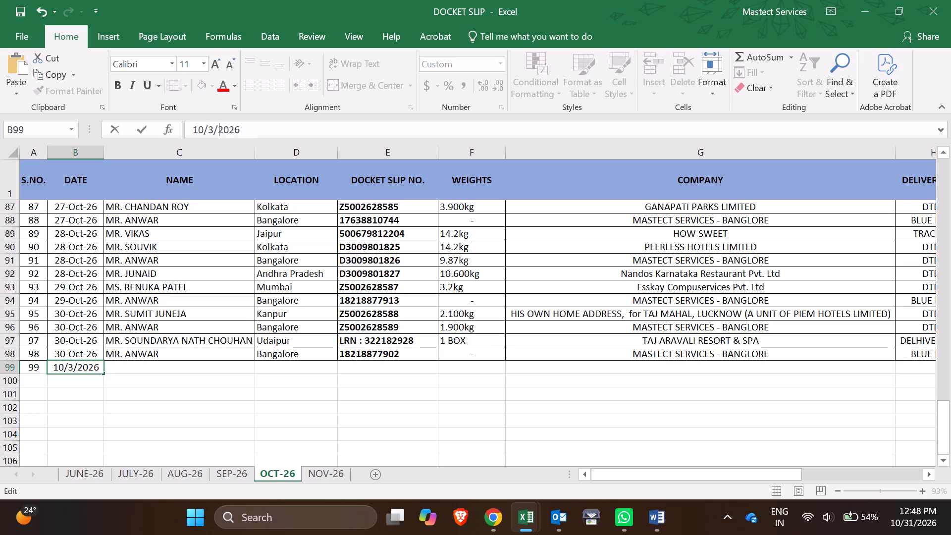
Set the date of entry 99 on the DOCKET SLIP workbook's OCT-26 sheet to 31-Oct-26 and save.
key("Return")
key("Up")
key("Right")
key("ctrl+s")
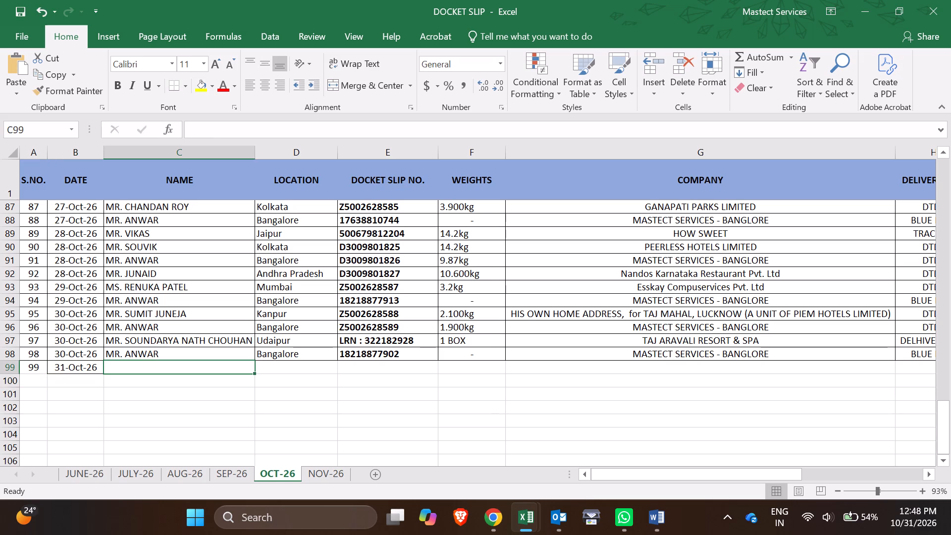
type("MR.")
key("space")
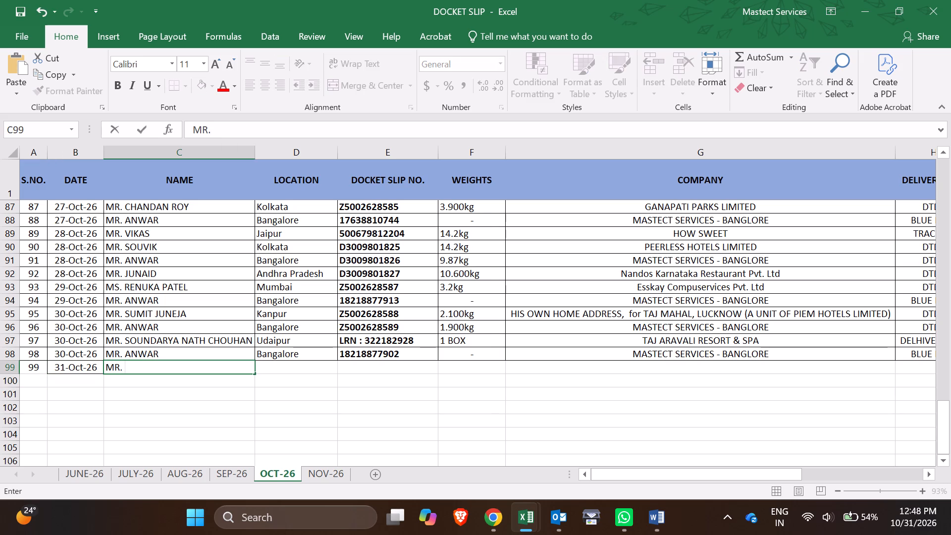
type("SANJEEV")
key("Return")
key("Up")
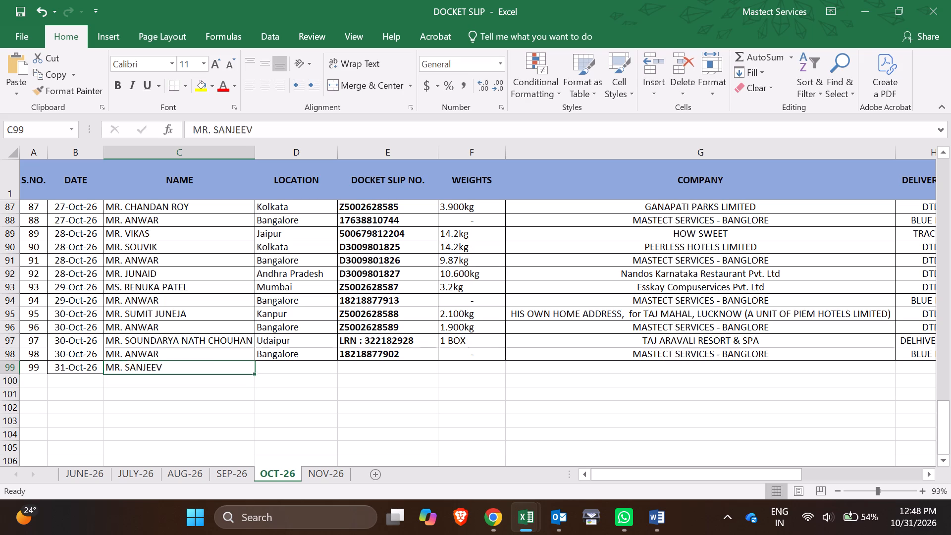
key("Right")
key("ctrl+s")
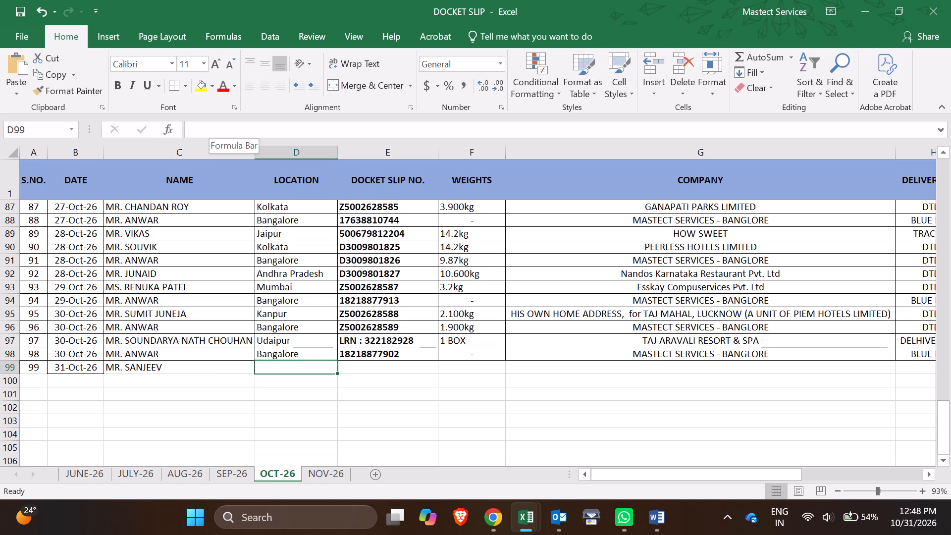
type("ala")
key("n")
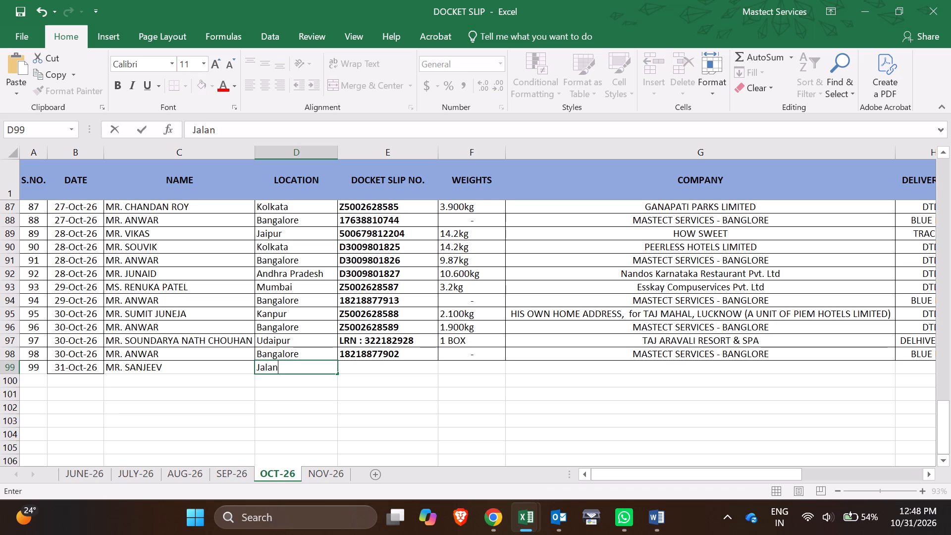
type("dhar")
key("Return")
Enter FAST FOOD CONCEPT as the company for docket entry 99 and save the workbook.
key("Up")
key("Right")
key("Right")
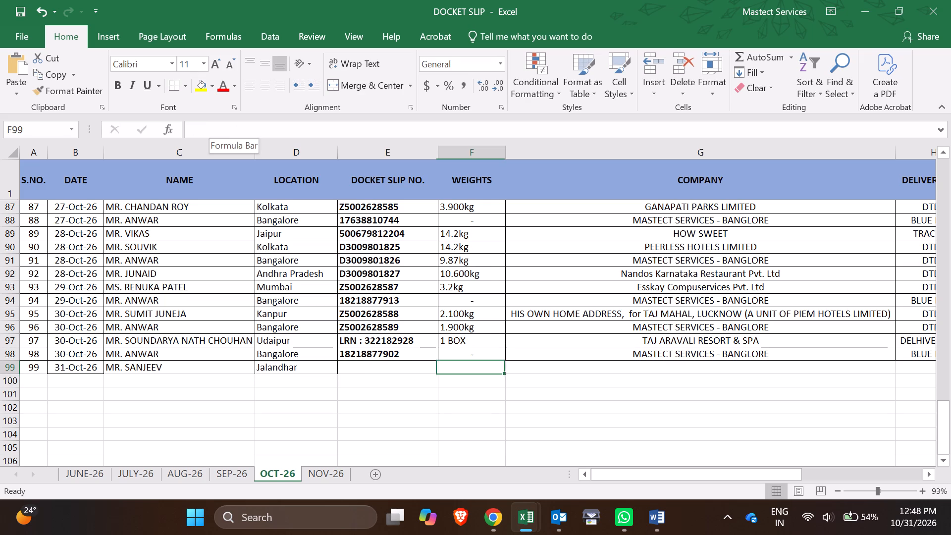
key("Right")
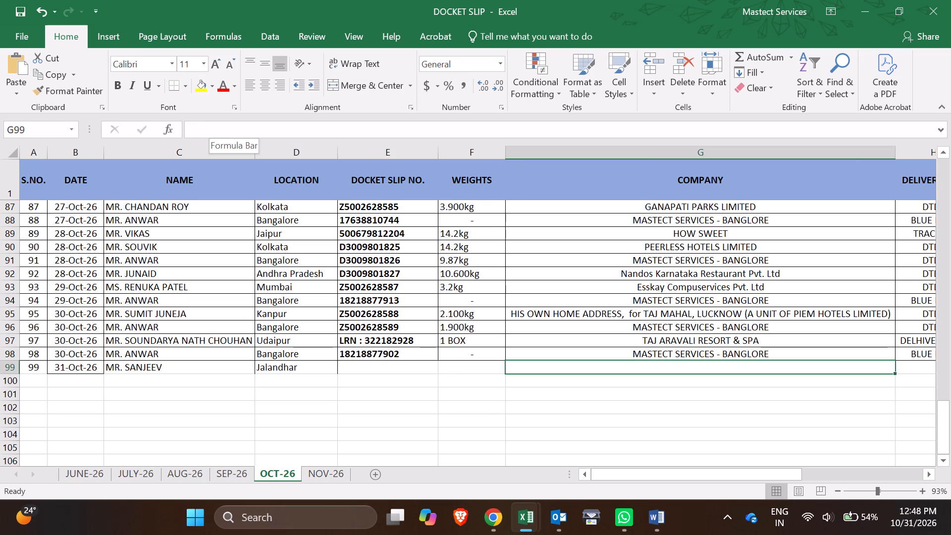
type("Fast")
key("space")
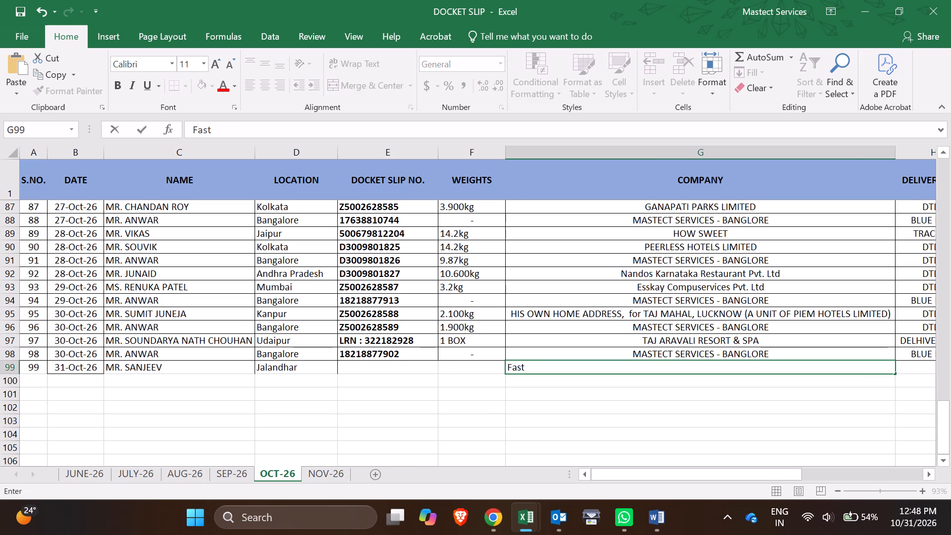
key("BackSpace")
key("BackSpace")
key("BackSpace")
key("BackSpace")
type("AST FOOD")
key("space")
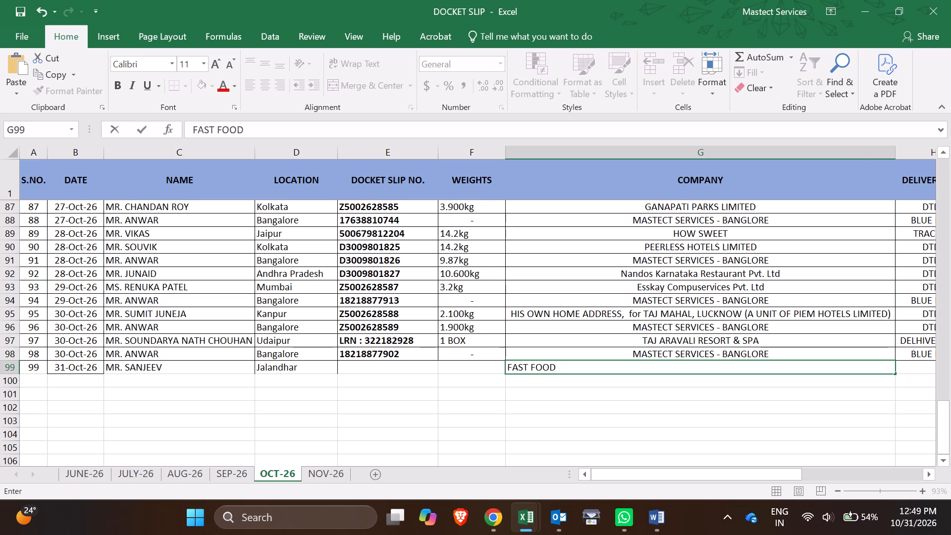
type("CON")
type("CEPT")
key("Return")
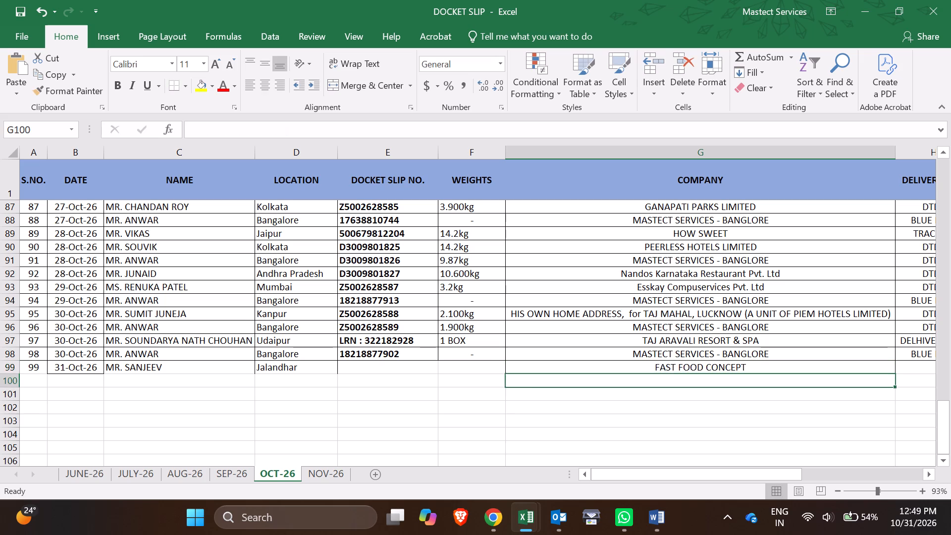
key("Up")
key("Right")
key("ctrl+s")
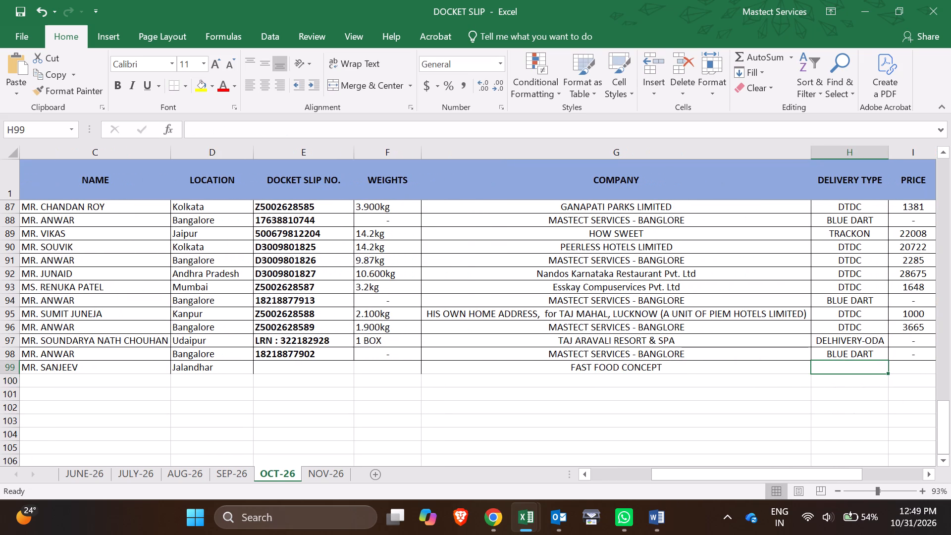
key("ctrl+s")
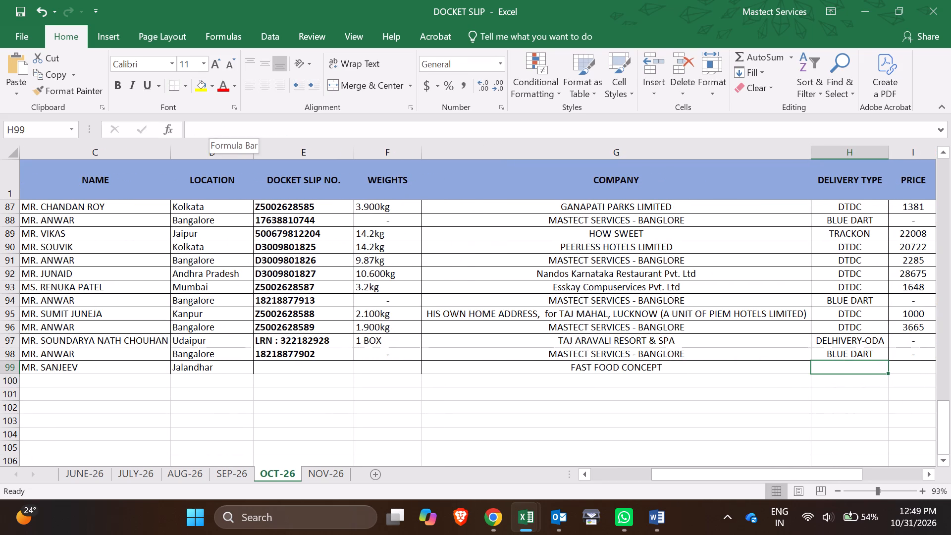
Fill docket entry 99's STATUS cell from the row above to carry down the yellow highlight.
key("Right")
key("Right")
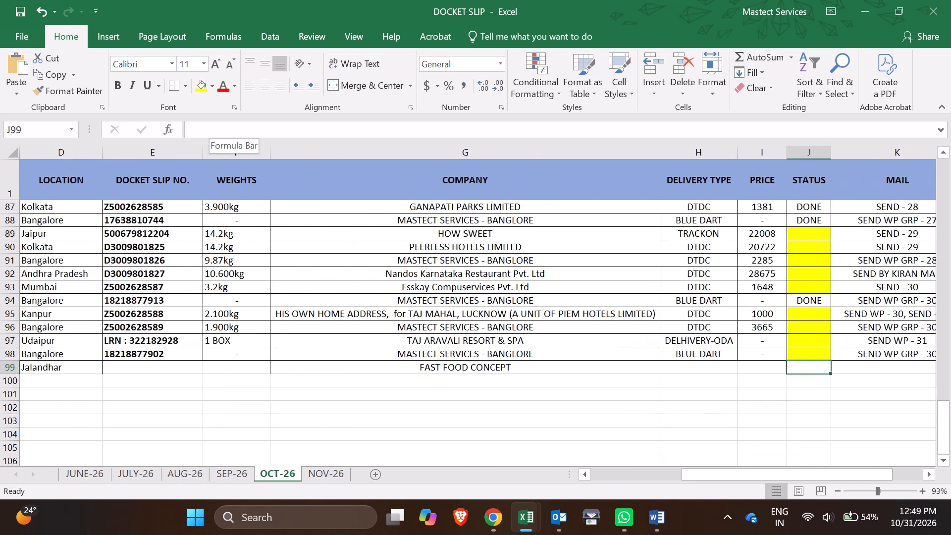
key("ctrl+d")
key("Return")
Apply All Borders to docket entry 99 from S.NO. through MAIL and save the workbook.
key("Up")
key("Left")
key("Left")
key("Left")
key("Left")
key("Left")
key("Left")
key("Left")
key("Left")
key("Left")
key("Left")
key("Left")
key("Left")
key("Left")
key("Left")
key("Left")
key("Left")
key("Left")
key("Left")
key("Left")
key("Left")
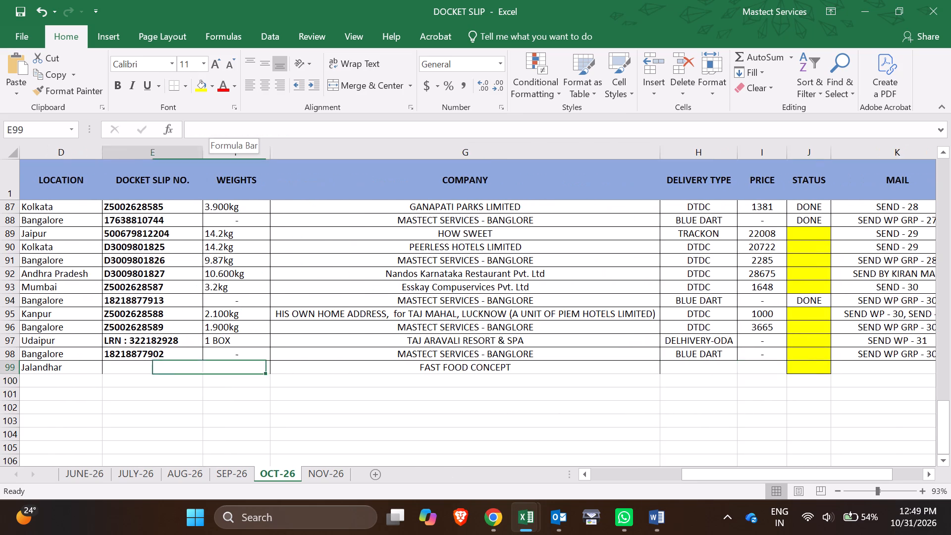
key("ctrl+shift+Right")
key("ctrl+shift+Right")
key("ctrl+shift+Right")
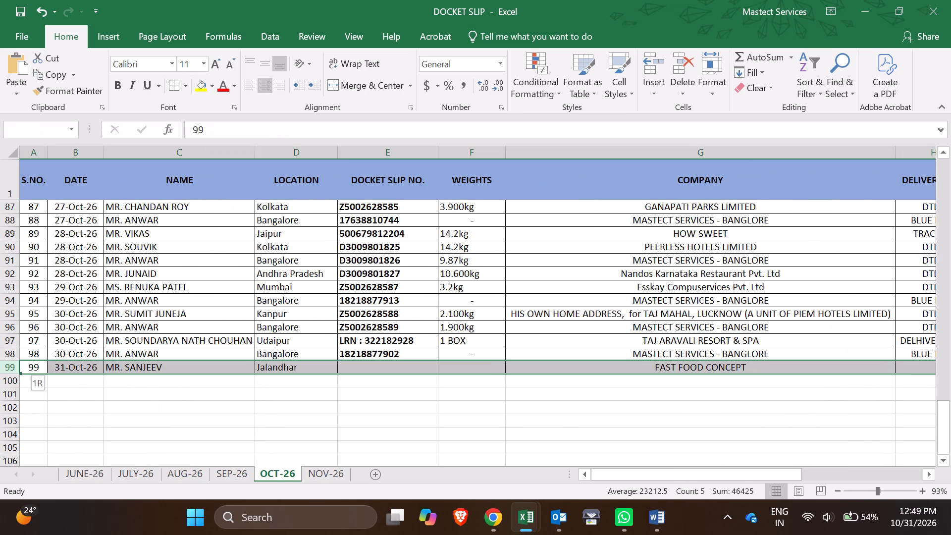
key("ctrl+shift+Right")
key("ctrl+shift+Left")
key("shift+Right")
key("shift+Right")
key("shift+Right")
key("shift+Right")
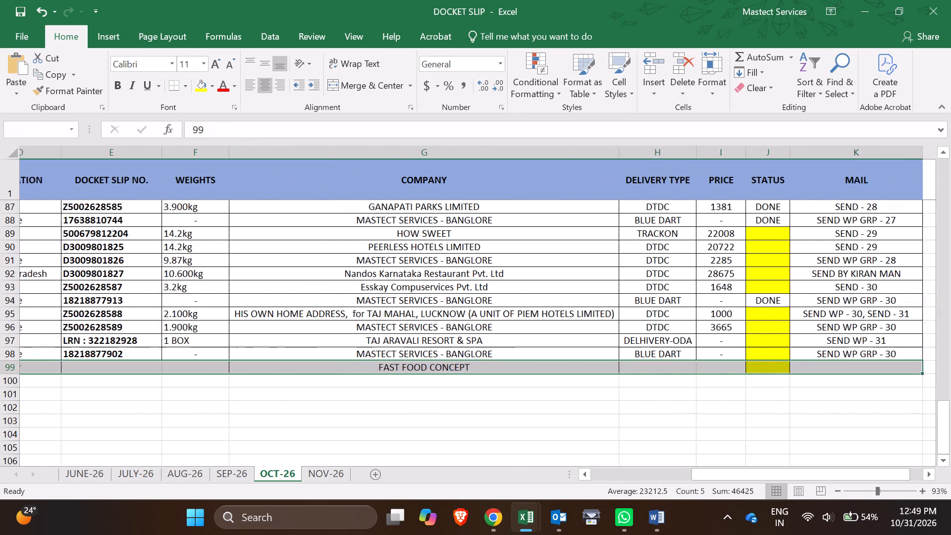
key("shift+Right")
key("shift+Left")
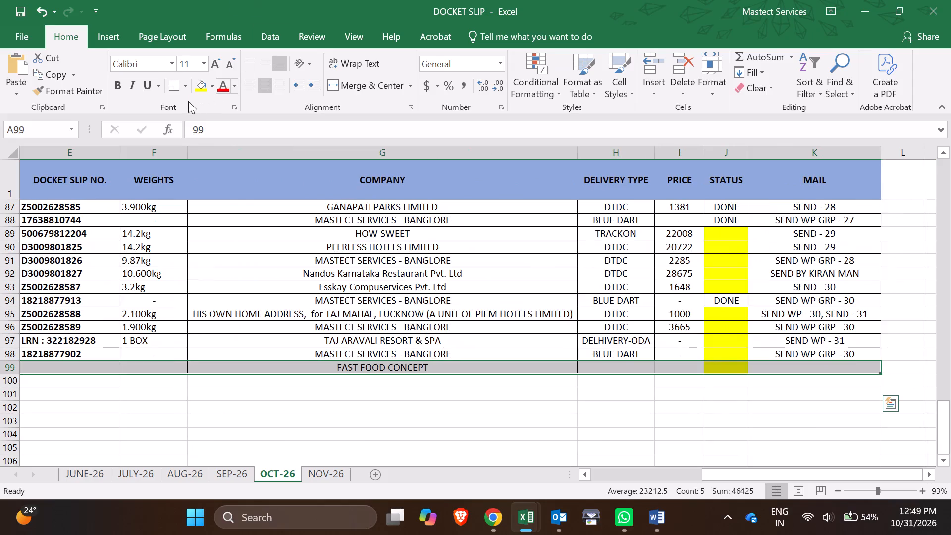
left_click(183, 90)
left_click(199, 213)
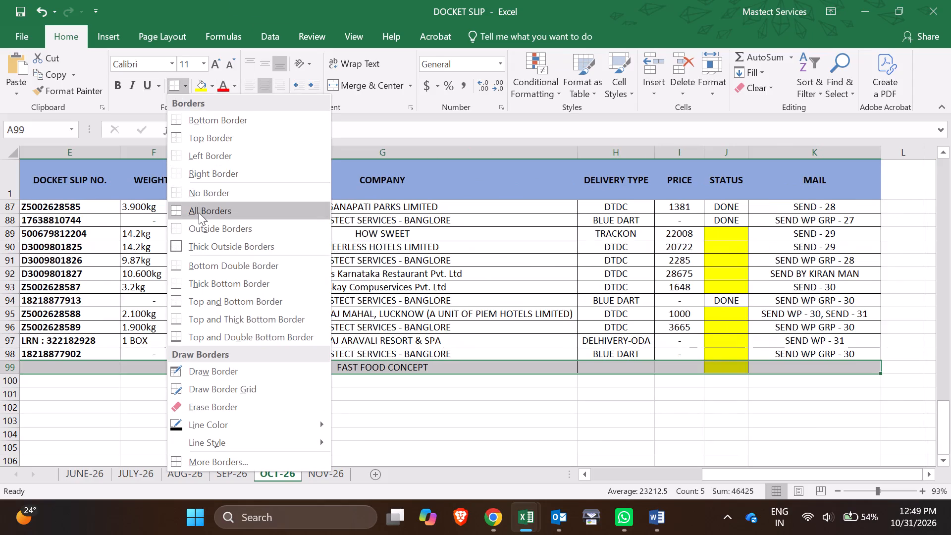
scroll(162, 364, "right", 4)
key("ctrl+s")
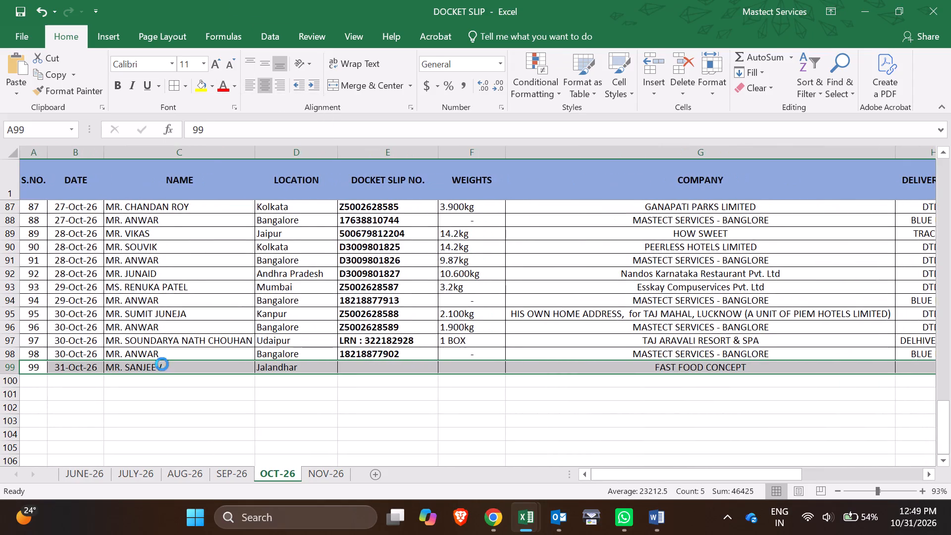
left_click(162, 364)
key("ctrl+s")
Switch to the DispatcH RecordS workbook and save it.
key("alt+Tab")
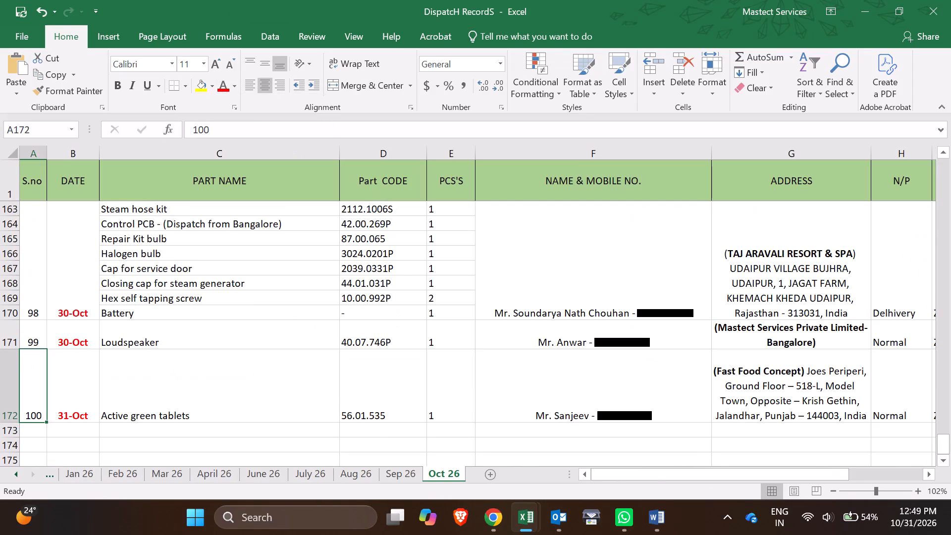
left_click(210, 364)
key("ctrl+s")
key("alt+Tab")
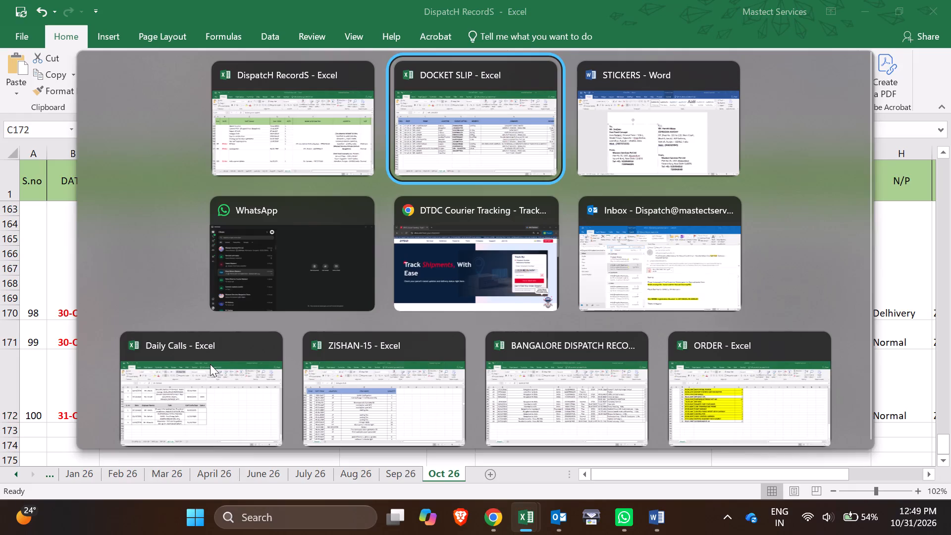
key("alt+Left")
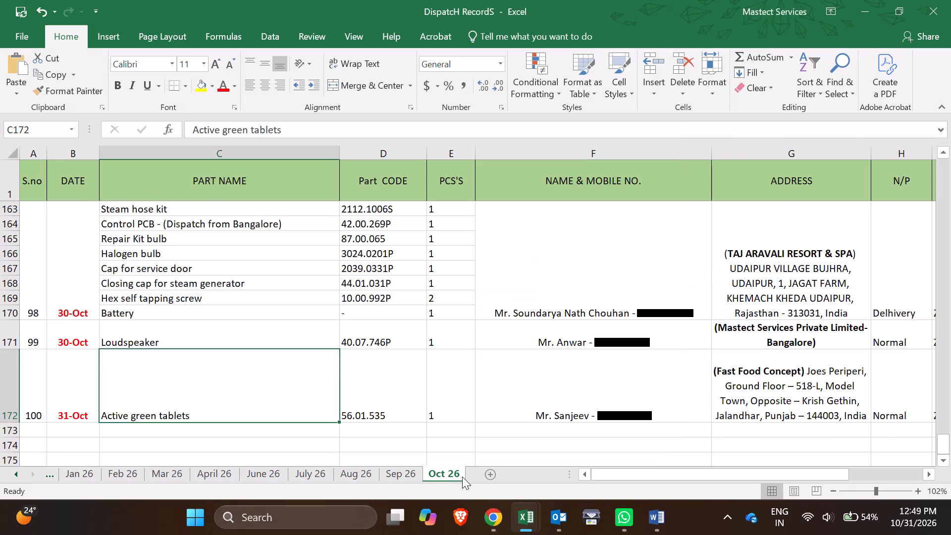
Add a new worksheet after Oct 26, name it NOV 26 and save the workbook.
left_click(485, 478)
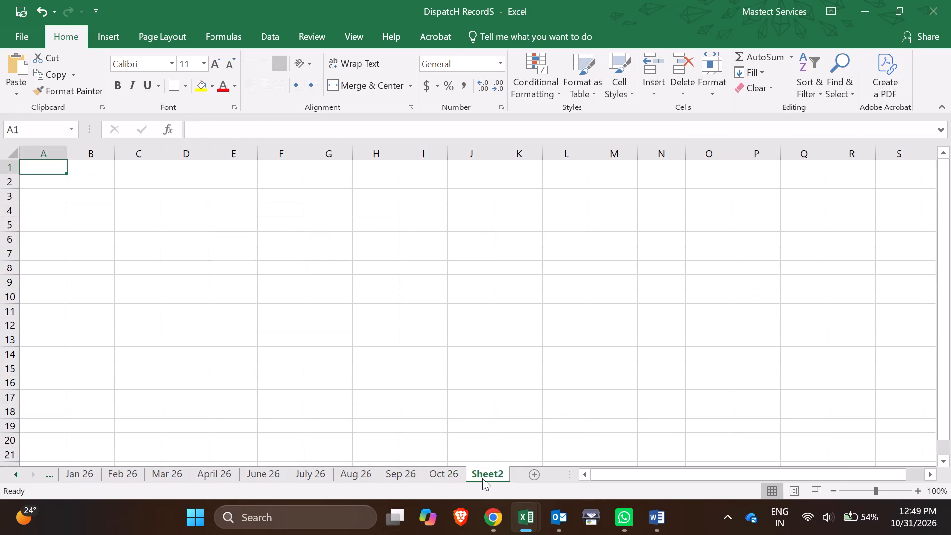
double_click(481, 473)
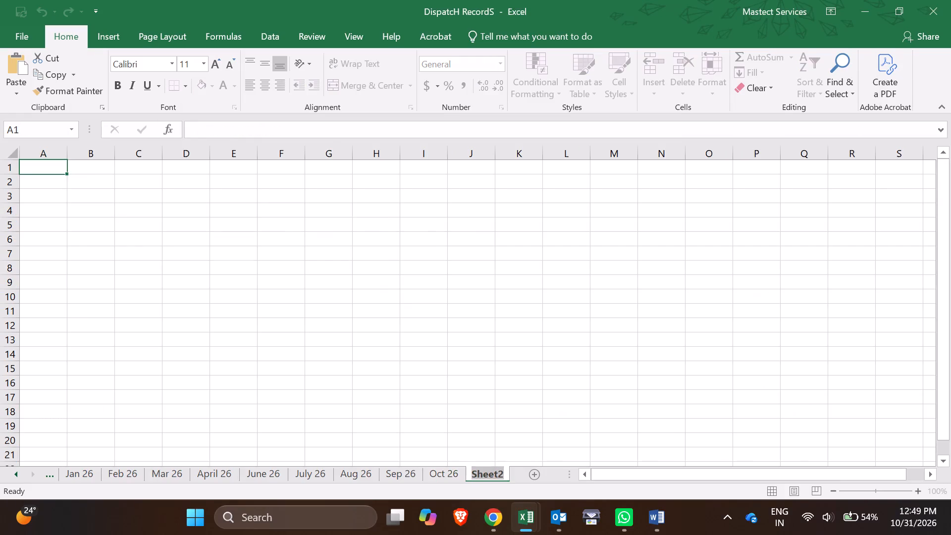
type("NOV")
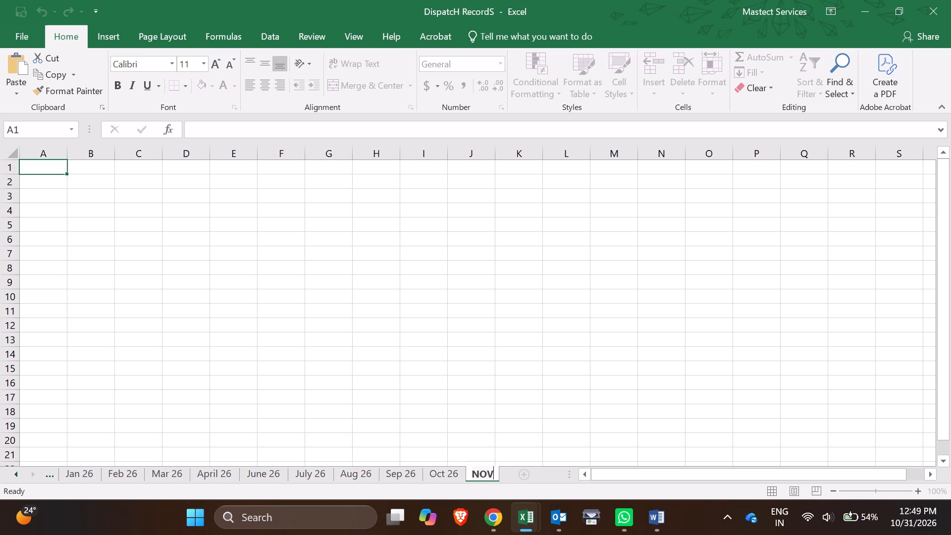
key("space")
type("26")
key("Return")
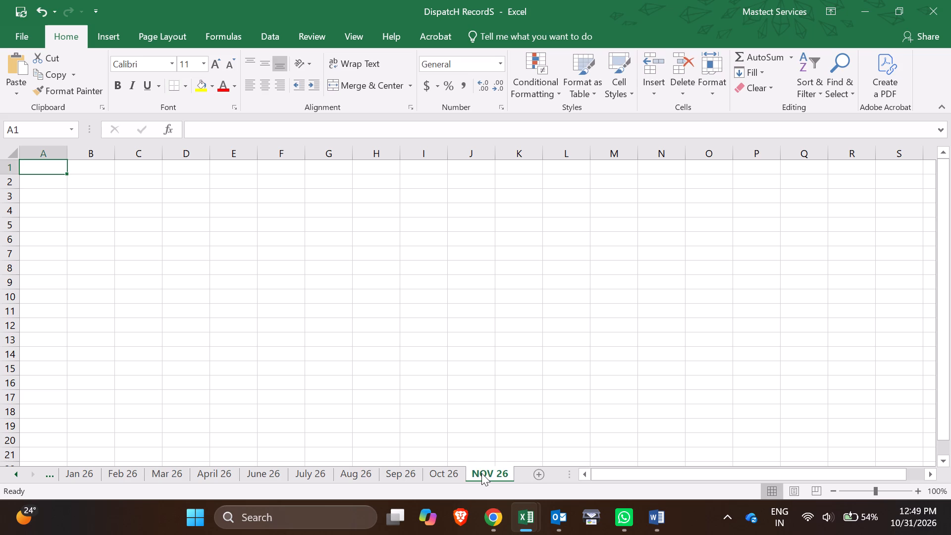
key("ctrl+s")
Change the new sheet's name to Nov 26, with only the first letter capitalised.
triple_click(489, 476)
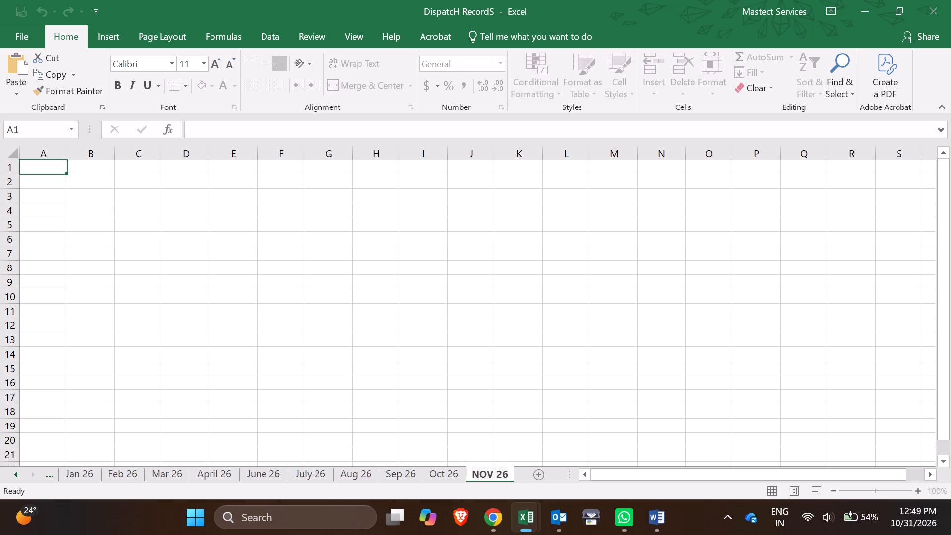
key("BackSpace")
key("Right")
key("BackSpace")
type("ov")
key("Return")
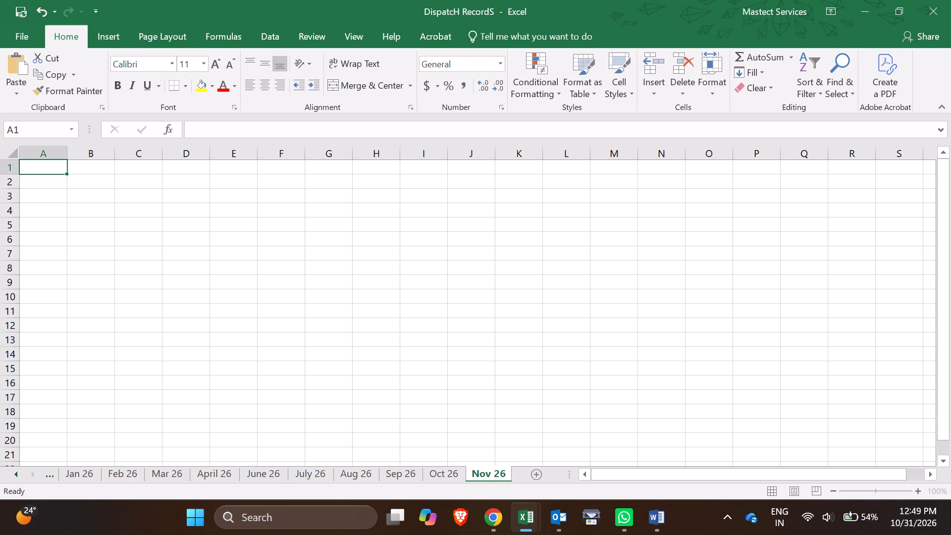
Copy the header row, S.no through Remark, from the Oct 26 sheet into Nov 26 starting at A1, and save the workbook.
scroll(359, 390, "up", 1)
left_click(432, 474)
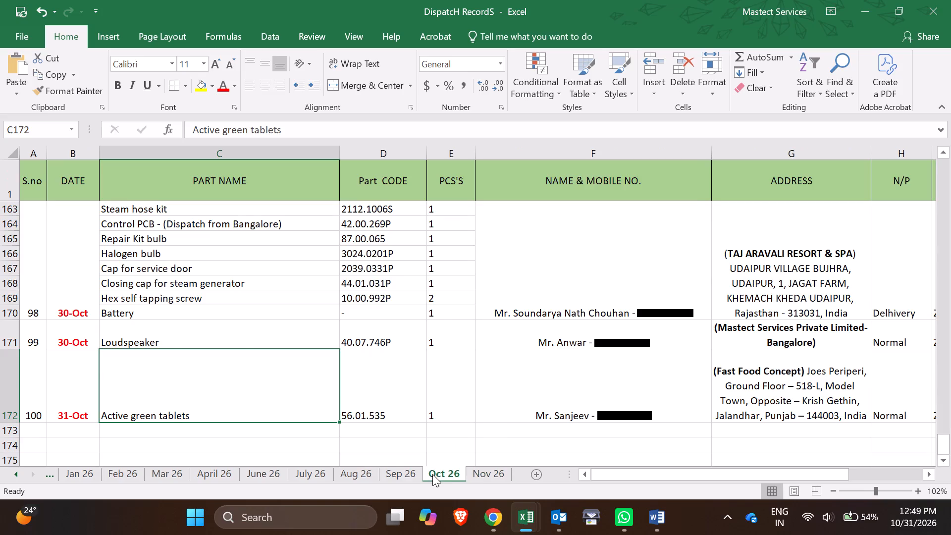
scroll(169, 260, "up", 2)
left_click(36, 176)
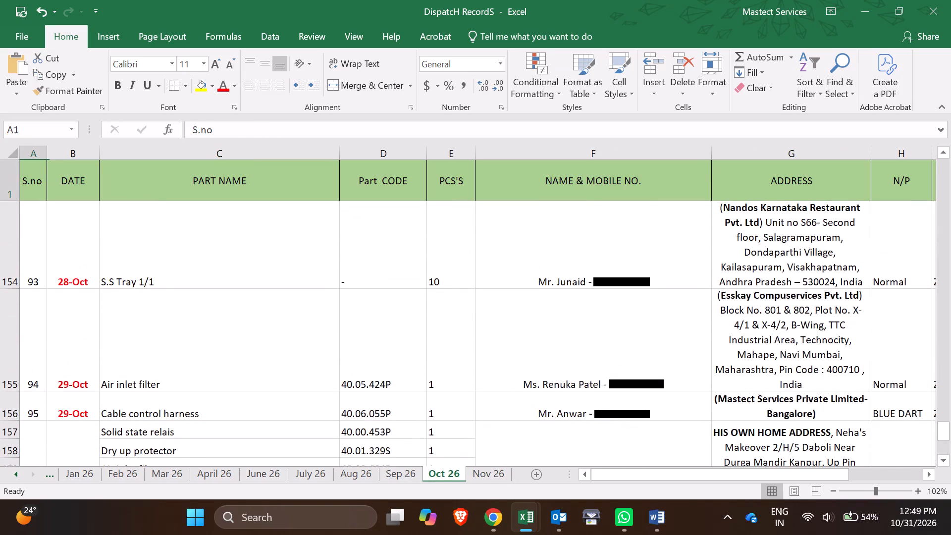
key("ctrl+shift+Right")
key("ctrl+c")
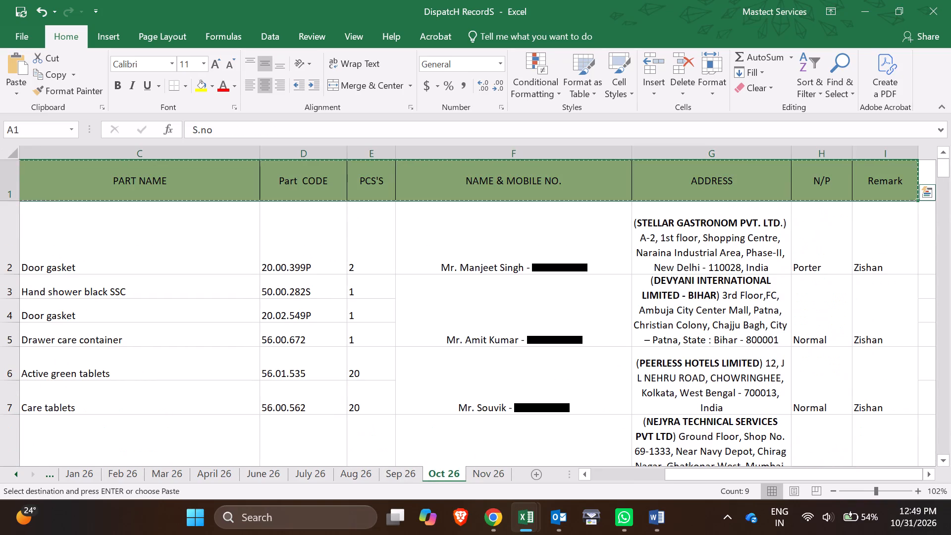
scroll(272, 258, "right", 6)
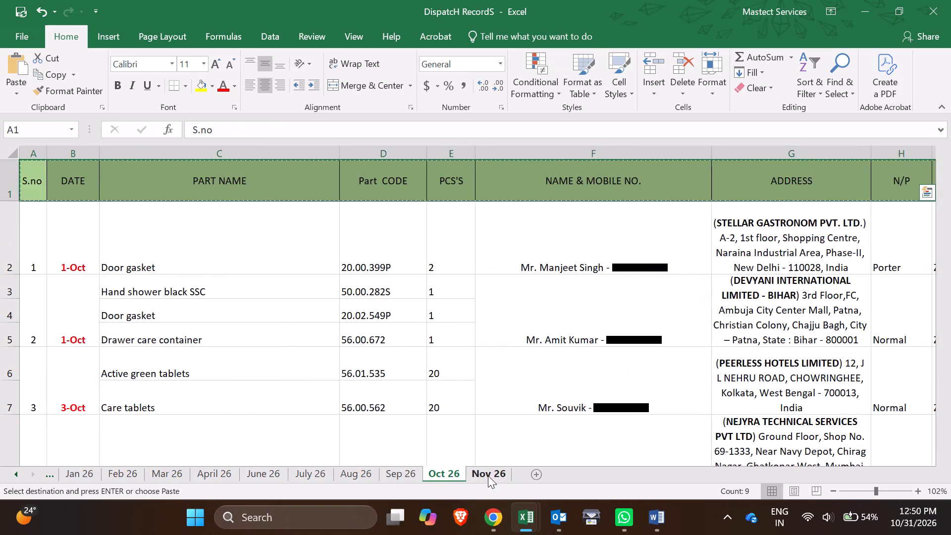
left_click(488, 476)
scroll(216, 263, "right", 2)
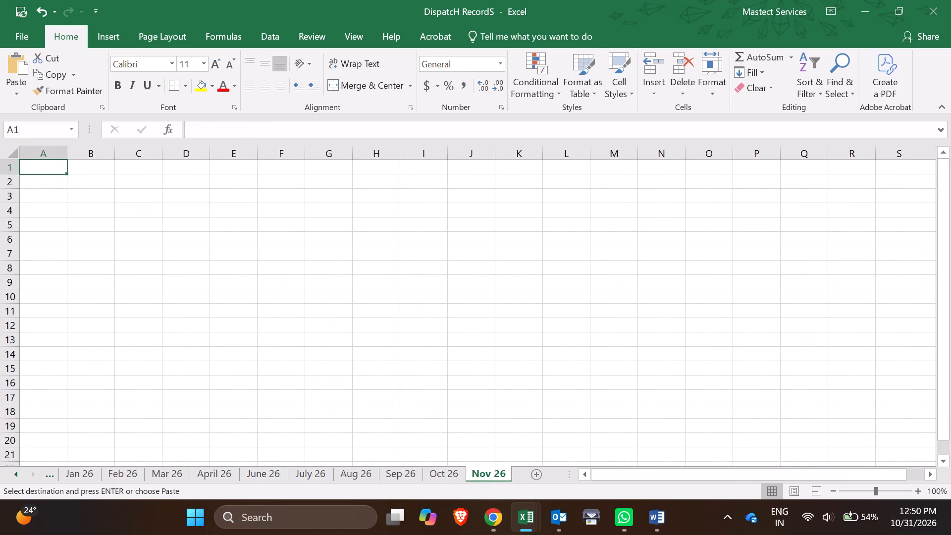
key("ctrl+v")
key("ctrl+s")
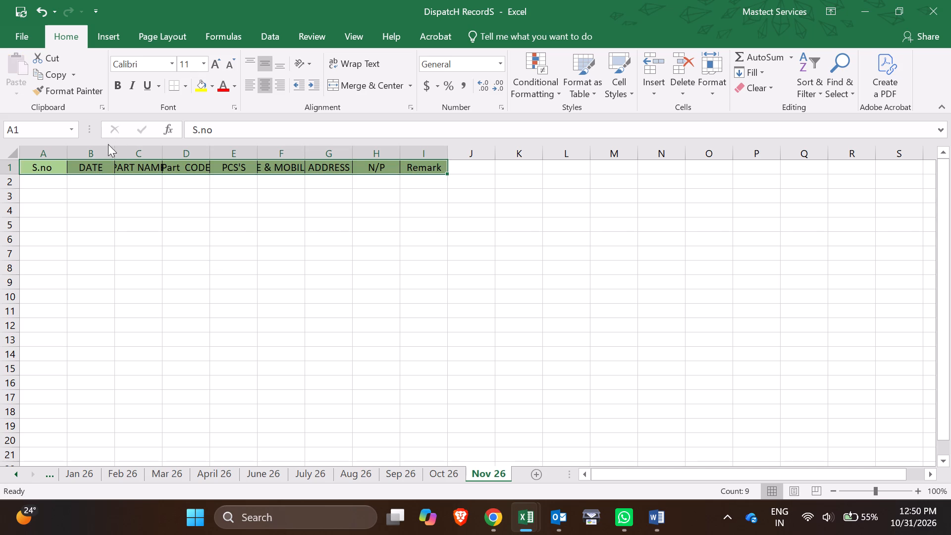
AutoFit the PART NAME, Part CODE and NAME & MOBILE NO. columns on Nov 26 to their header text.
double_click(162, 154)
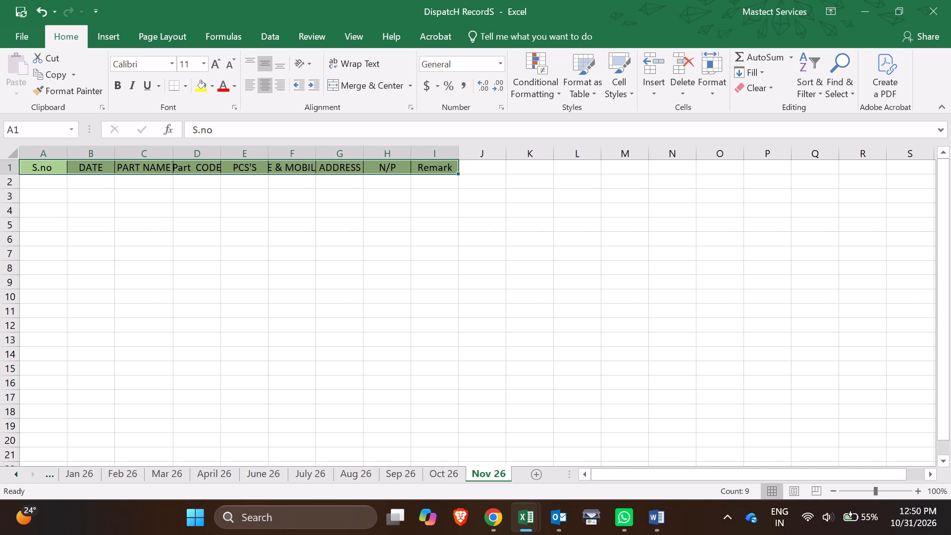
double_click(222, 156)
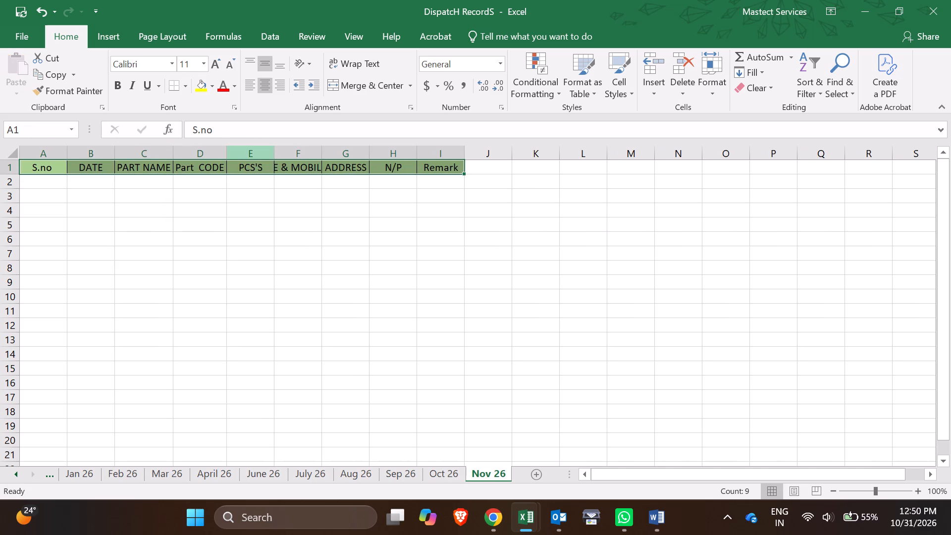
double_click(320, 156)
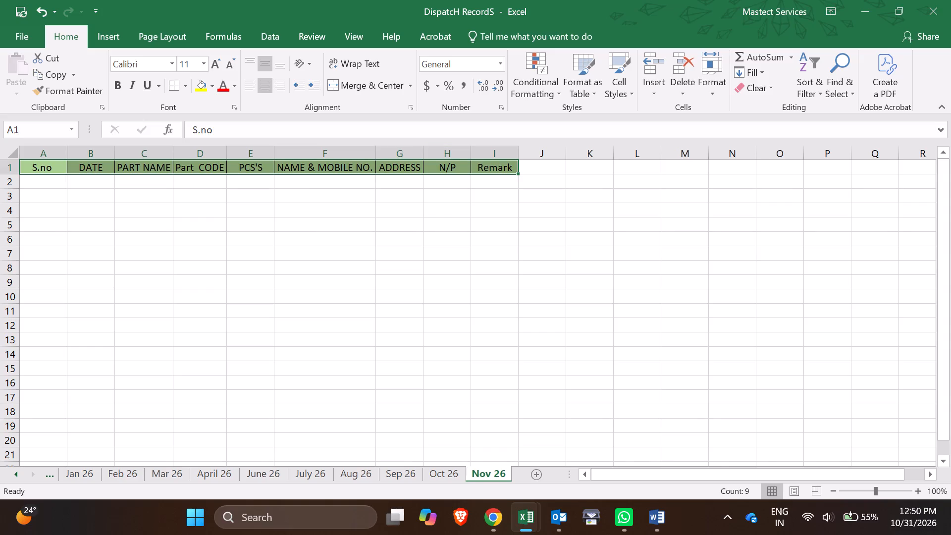
Check the Oct 26 header layout, make header row 1 on Nov 26 similarly tall, and save the workbook.
left_click(441, 475)
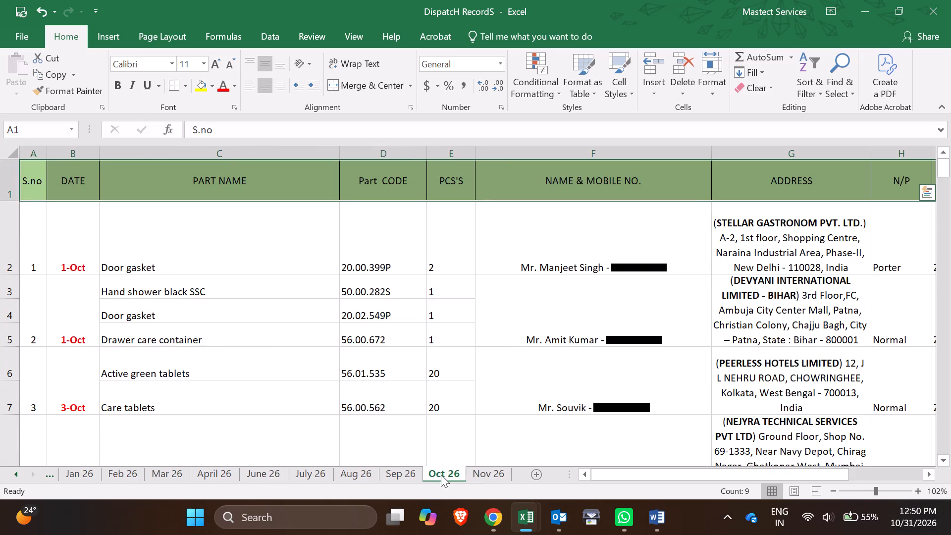
left_click(481, 474)
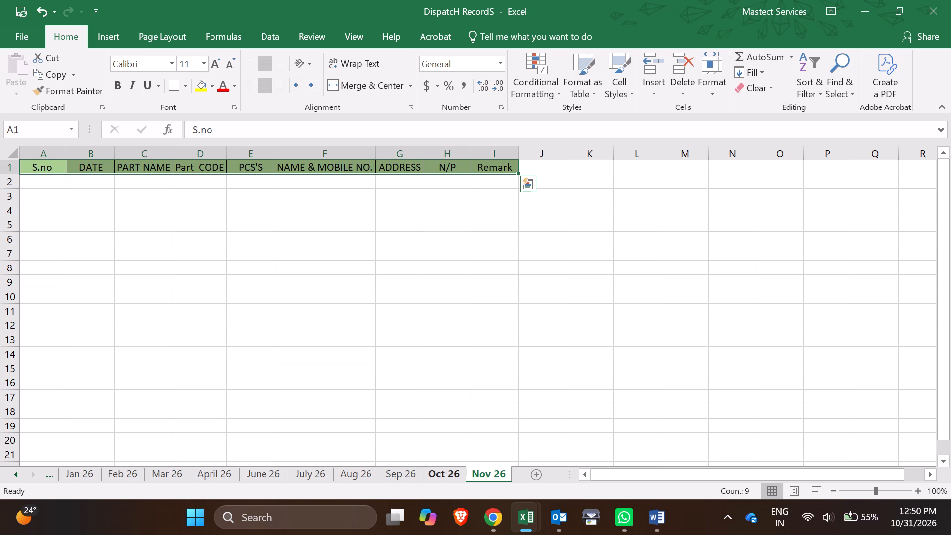
left_click_drag(18, 173, 18, 199)
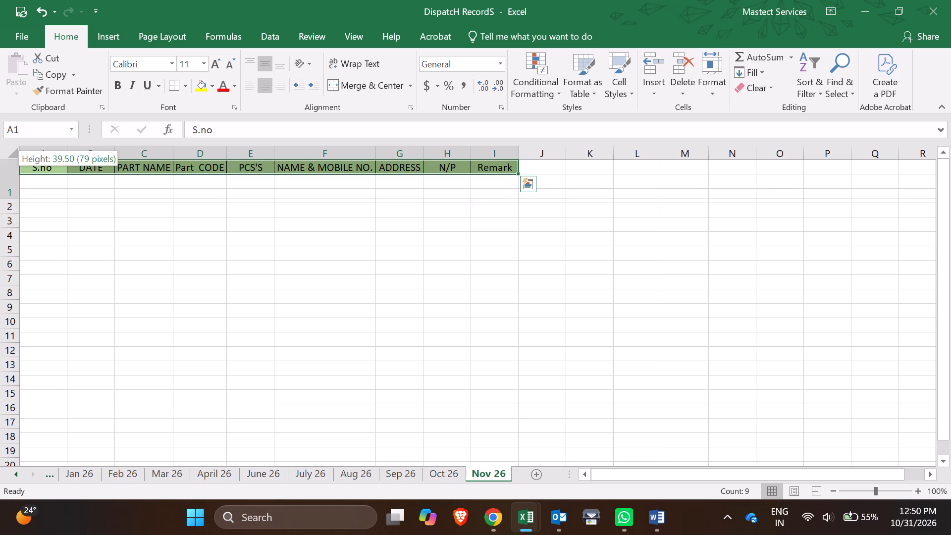
left_click_drag(18, 199, 18, 203)
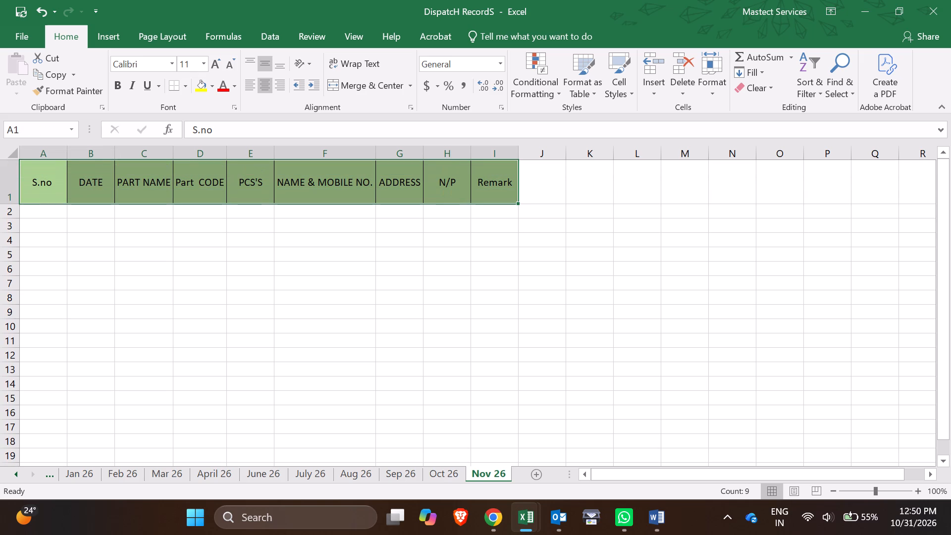
key("ctrl+s")
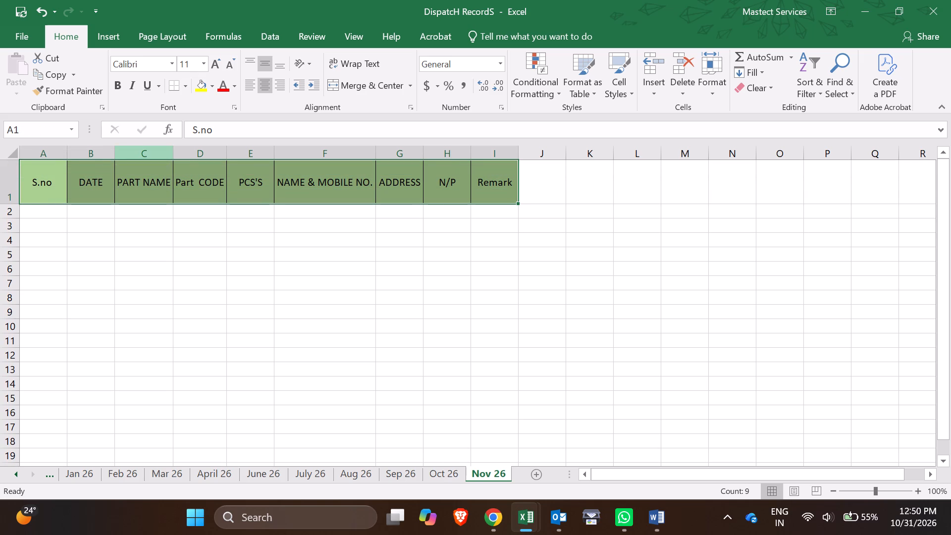
On Nov 26, narrow the S.no column and widen the DATE, PART NAME and Part CODE columns beyond their header text.
left_click_drag(116, 156, 131, 156)
left_click_drag(131, 156, 140, 154)
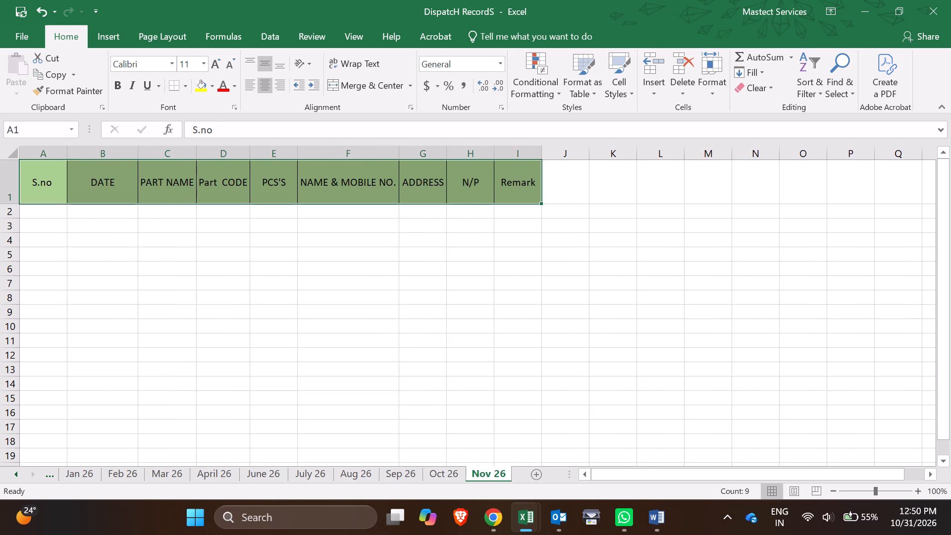
left_click_drag(65, 150, 51, 155)
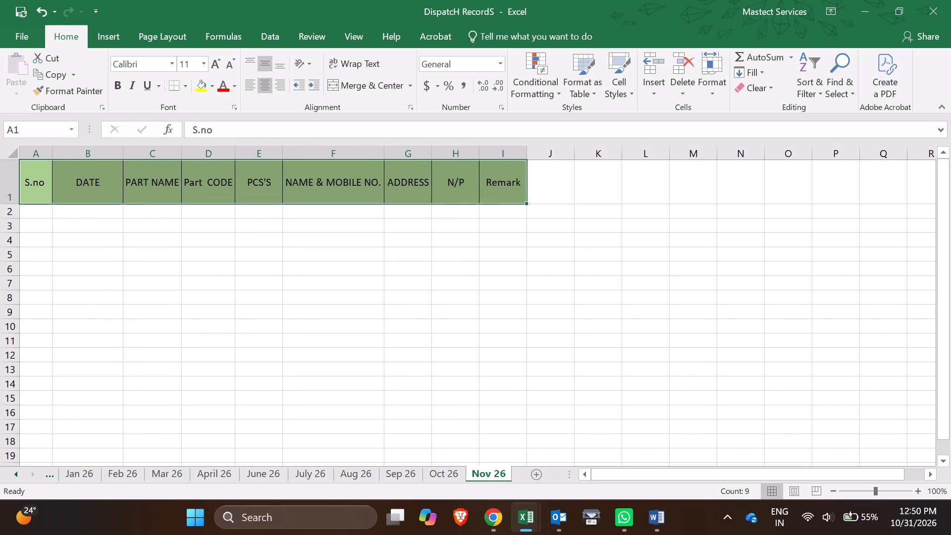
left_click_drag(182, 150, 232, 155)
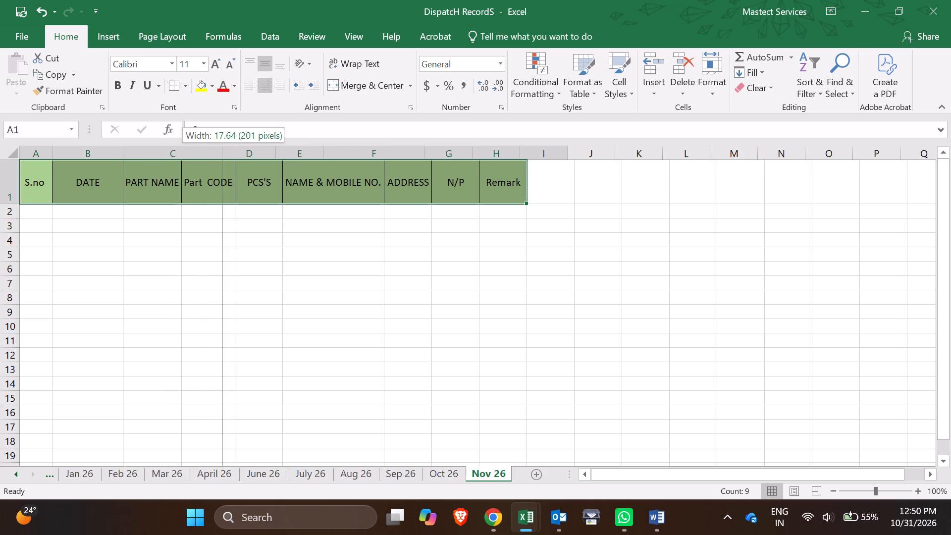
left_click_drag(232, 155, 268, 156)
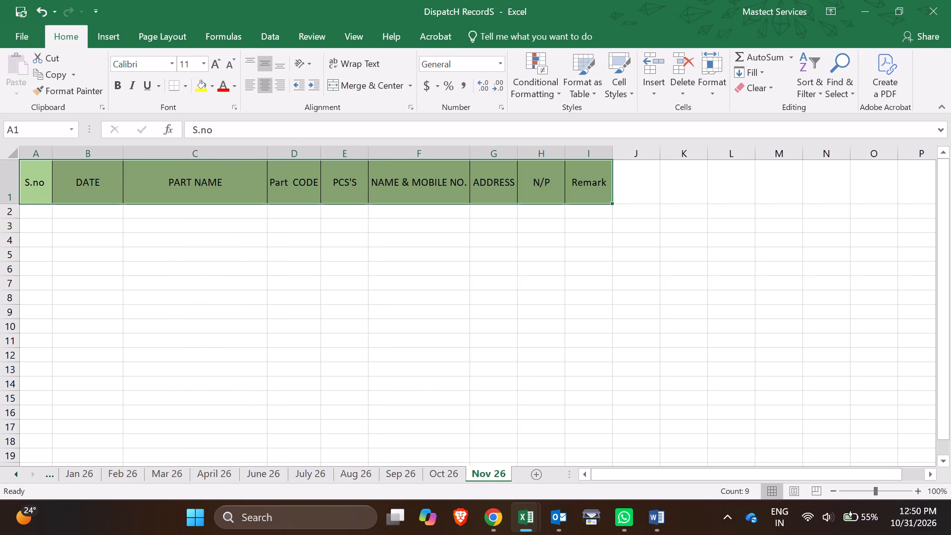
left_click_drag(323, 155, 346, 157)
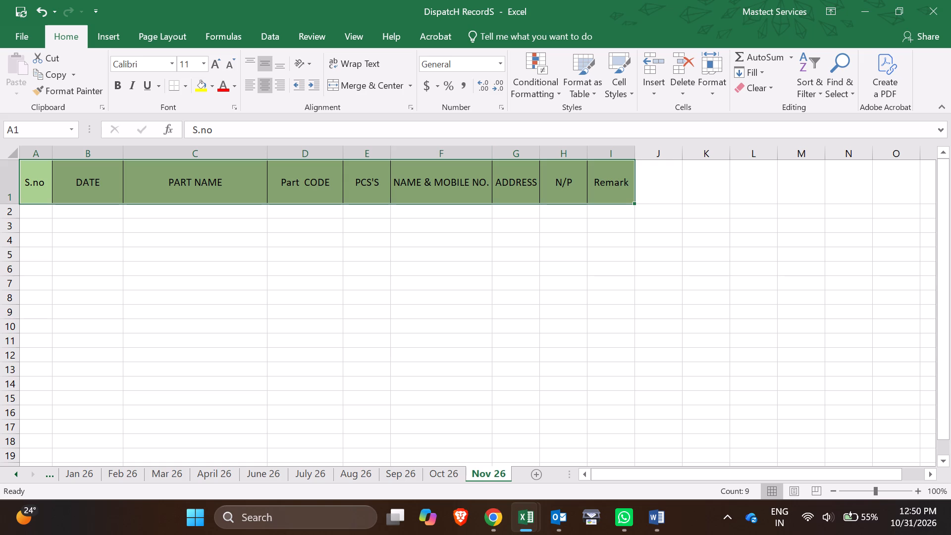
Widen the NAME & MOBILE NO., ADDRESS and N/P columns on Nov 26, leaving ample room for contact and address entries.
left_click_drag(493, 154, 535, 156)
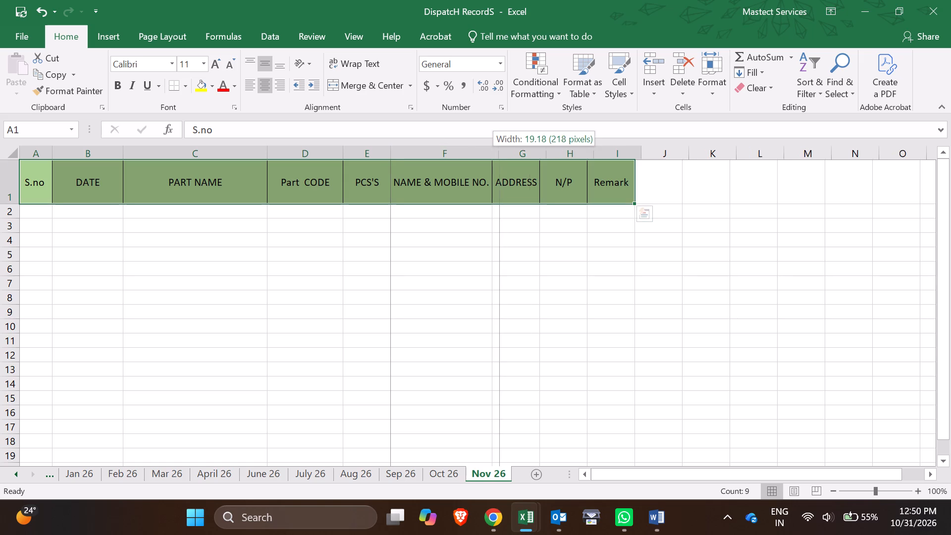
left_click_drag(535, 156, 560, 158)
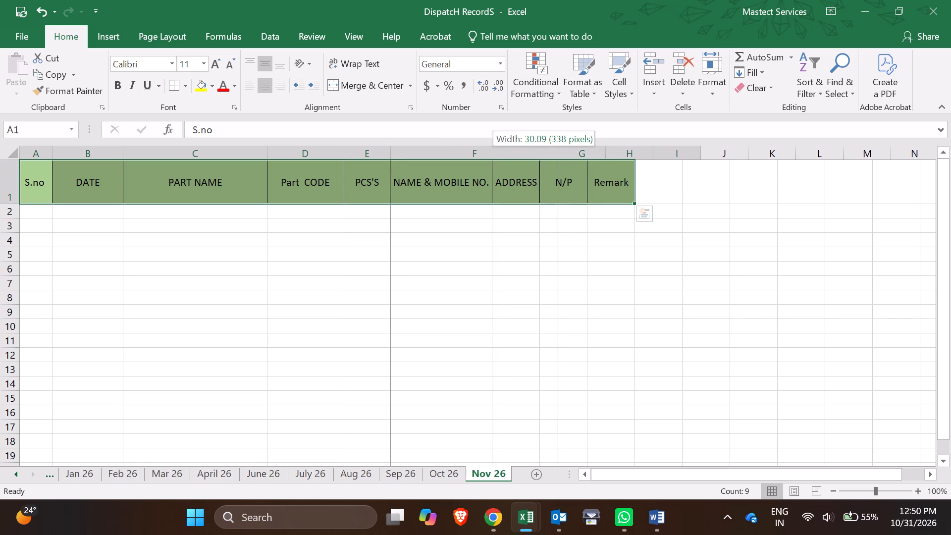
left_click_drag(560, 158, 565, 158)
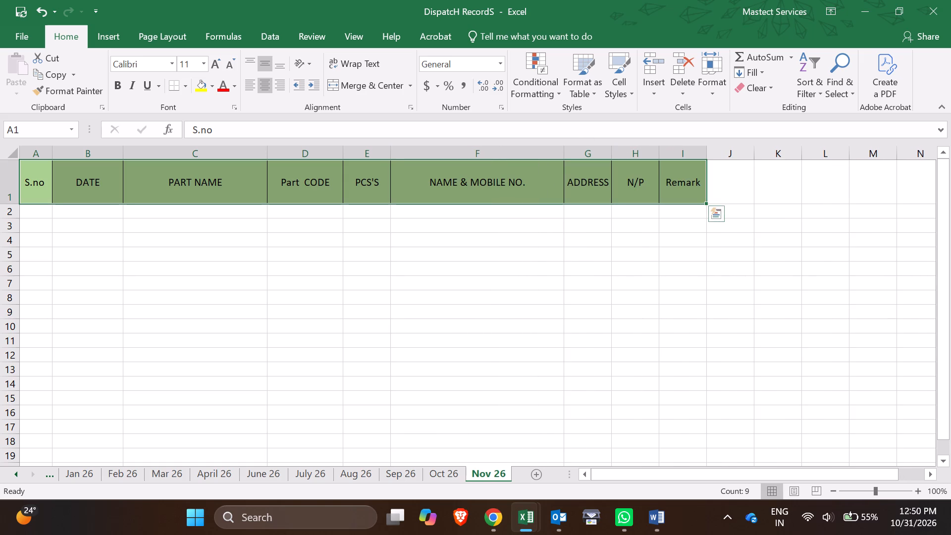
left_click_drag(613, 152, 684, 160)
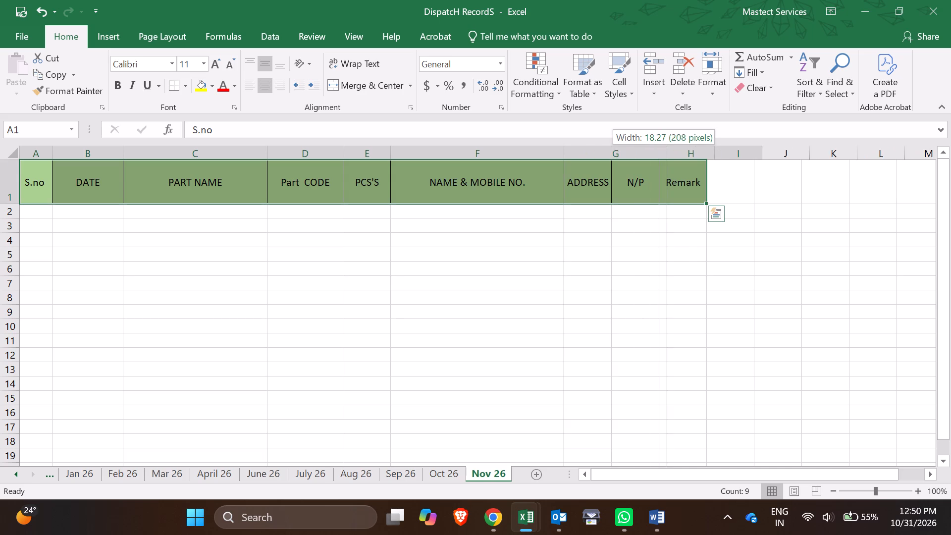
left_click_drag(684, 160, 703, 157)
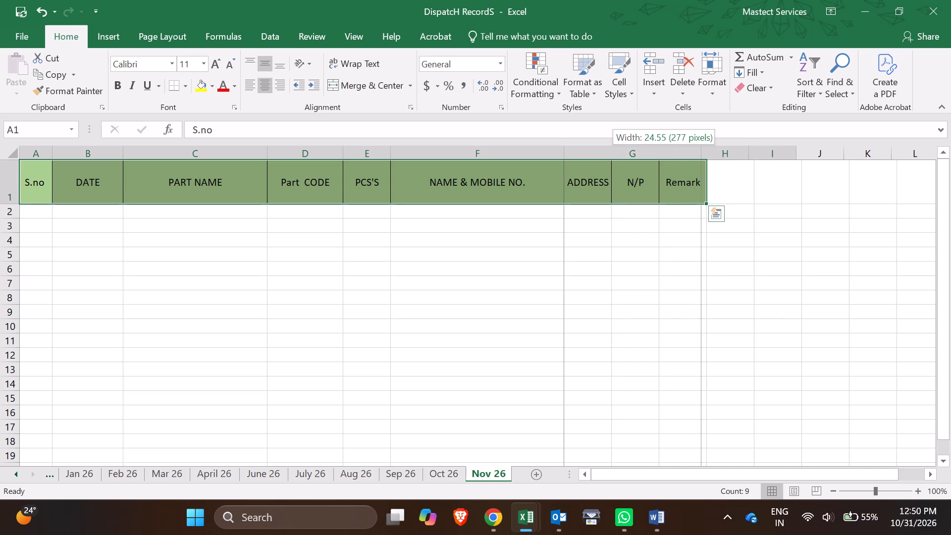
left_click_drag(703, 157, 712, 155)
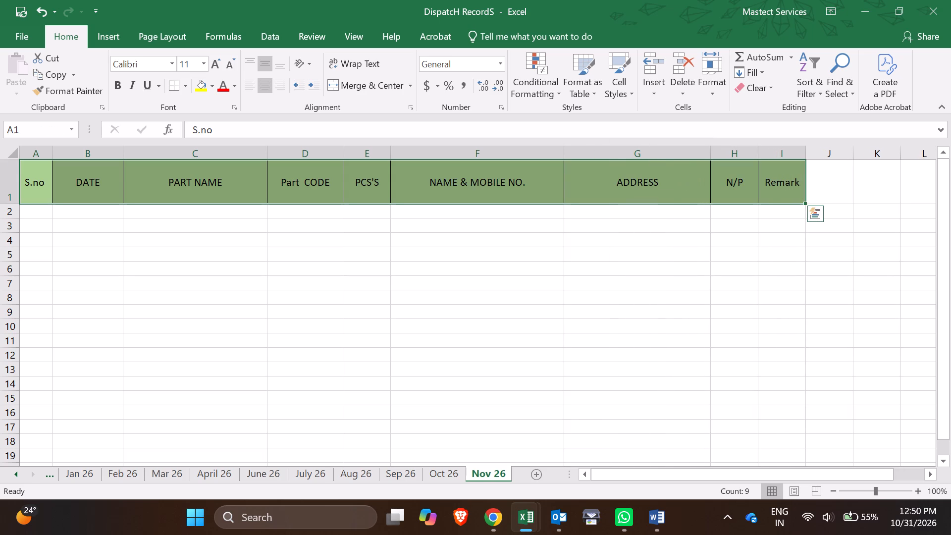
left_click_drag(758, 155, 784, 156)
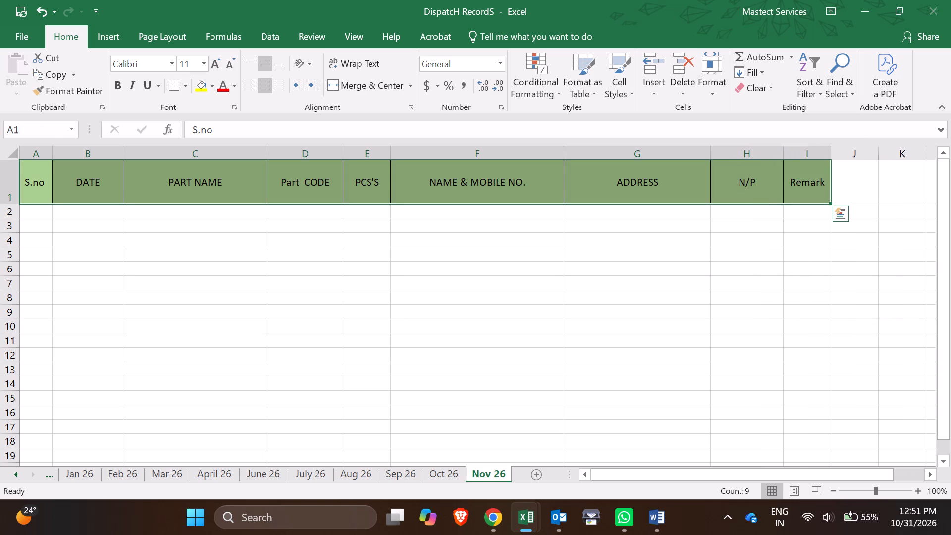
Widen the Remark column on Nov 26 beyond its header text and save the workbook.
left_click_drag(832, 153, 860, 153)
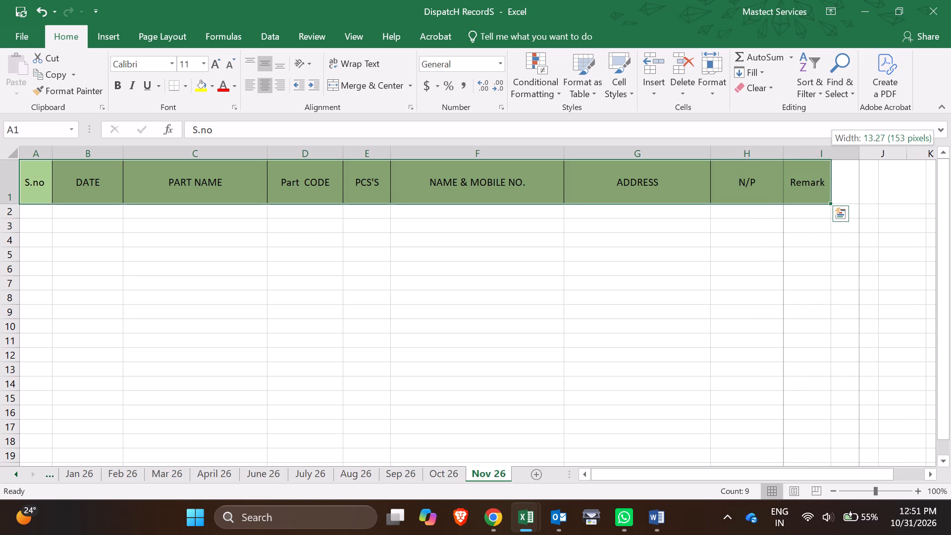
left_click_drag(860, 153, 862, 153)
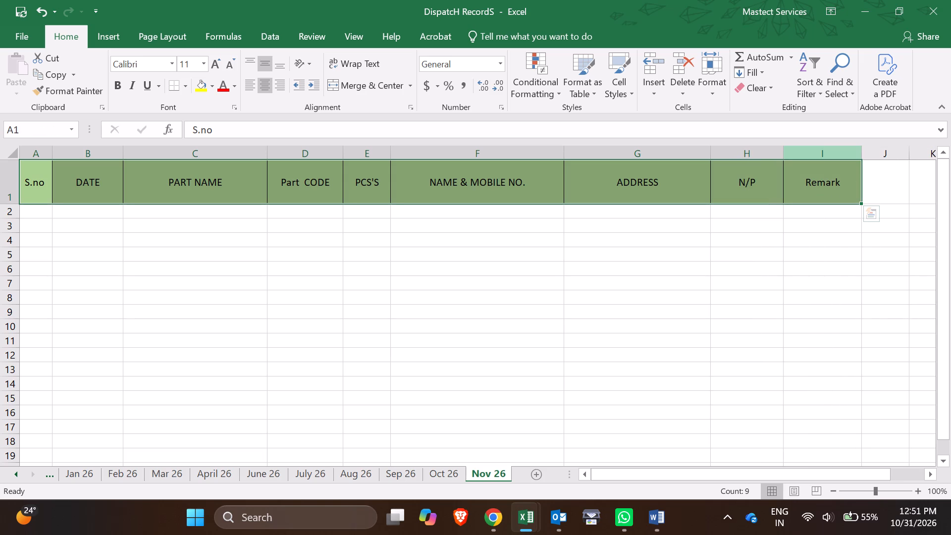
left_click(30, 208)
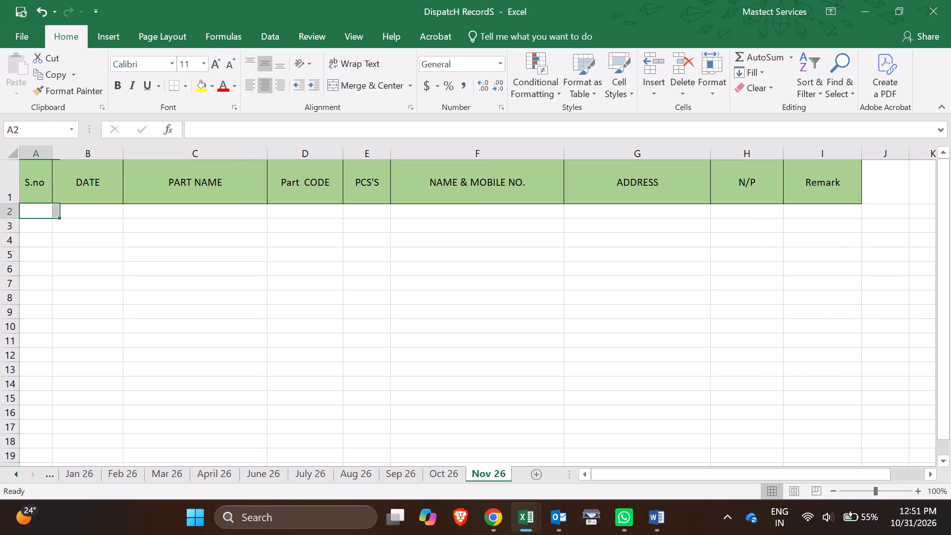
key("ctrl+s")
Copy the first Door gasket dispatch row from Oct 26 into row 2 of Nov 26 and save.
left_click(458, 477)
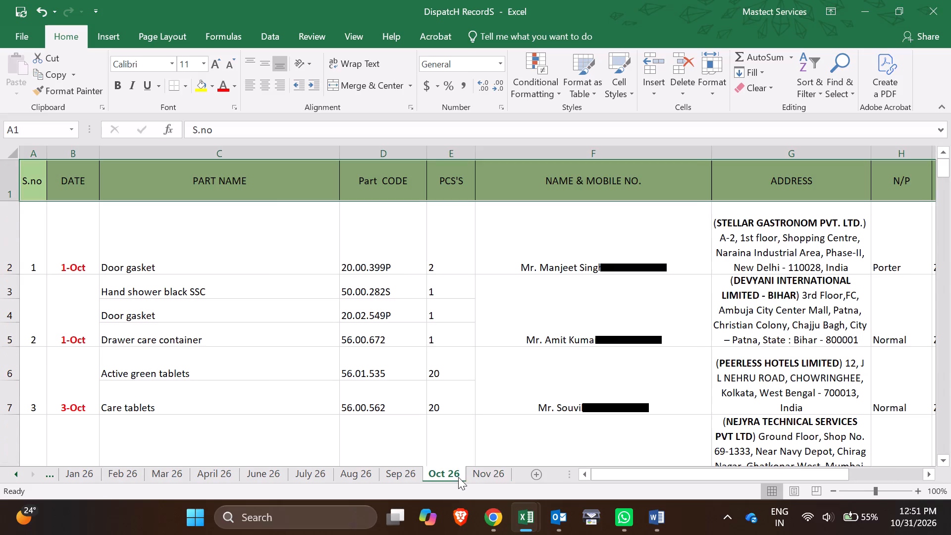
scroll(232, 309, "up", 2)
scroll(232, 309, "right", 4)
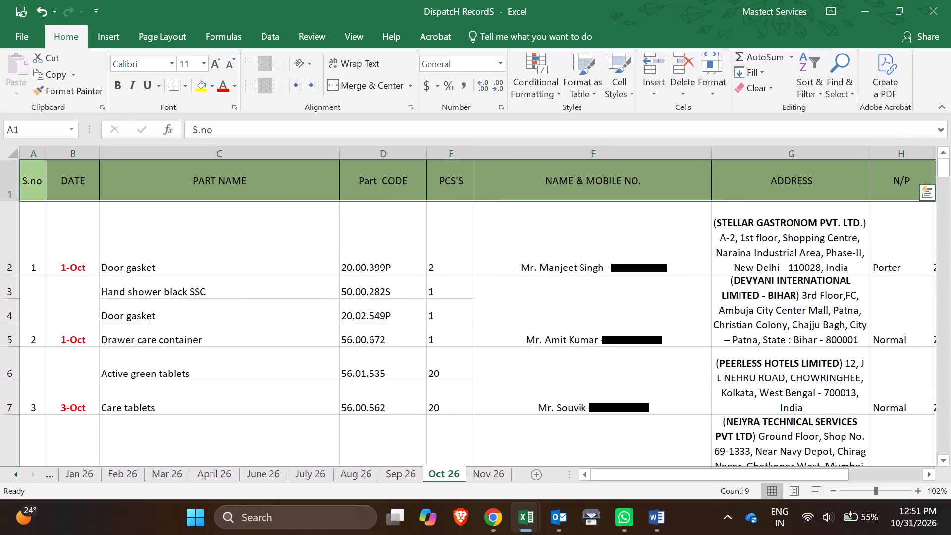
left_click(47, 251)
key("ctrl+shift+Right")
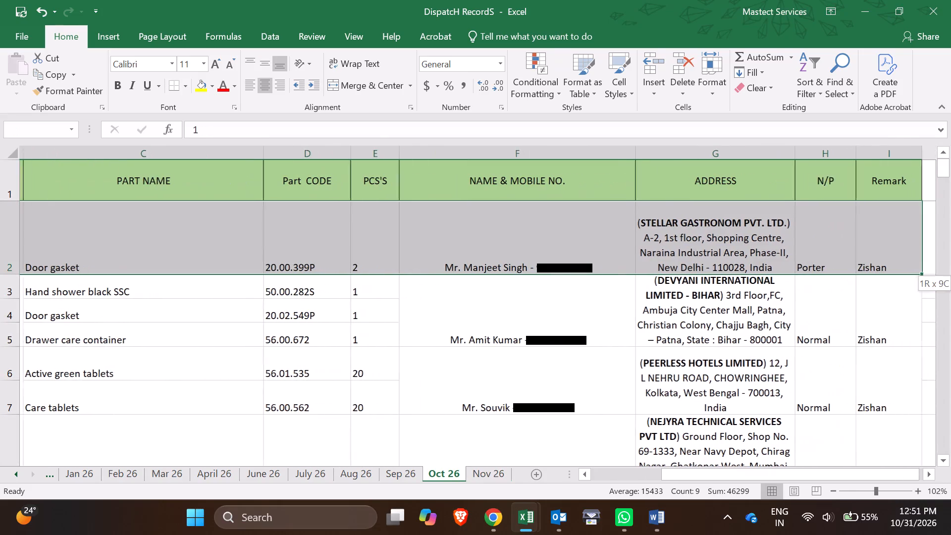
key("ctrl+c")
scroll(185, 271, "right", 4)
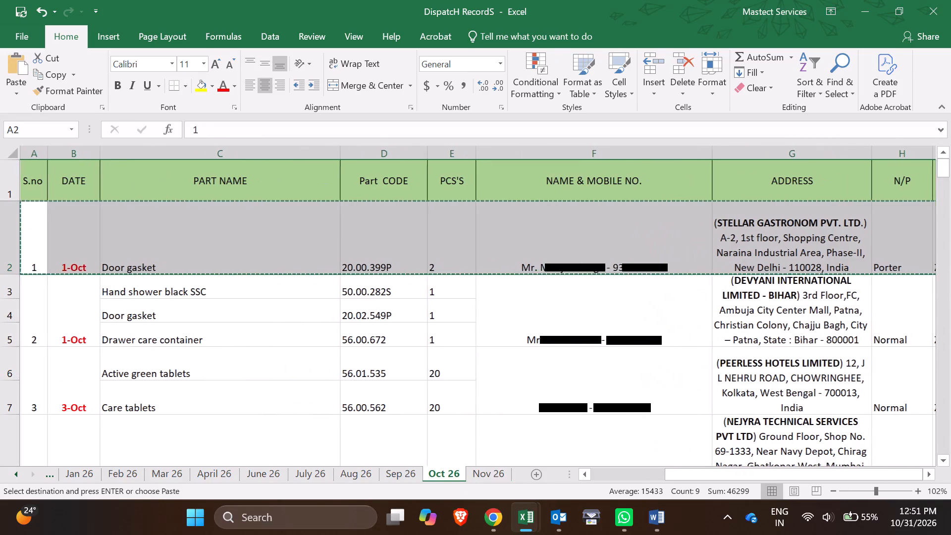
left_click(484, 475)
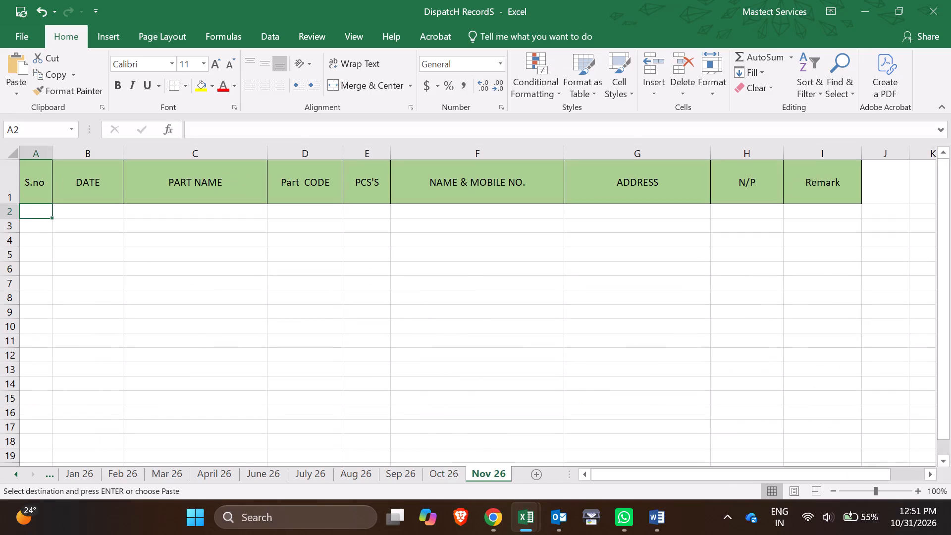
key("ctrl+v")
key("ctrl+s")
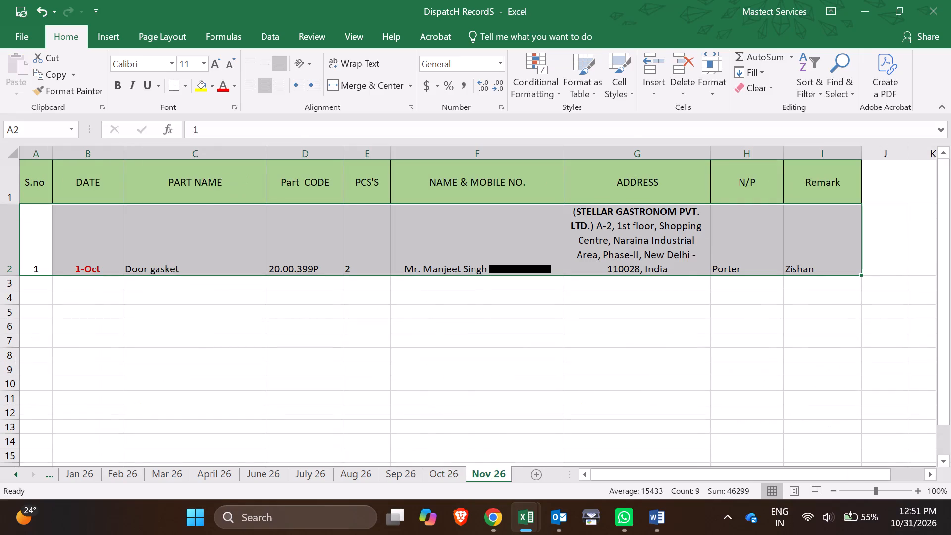
Set the S.no of the dispatch row on Nov 26 to 2 and save the workbook.
left_click(28, 254)
key("2")
key("Return")
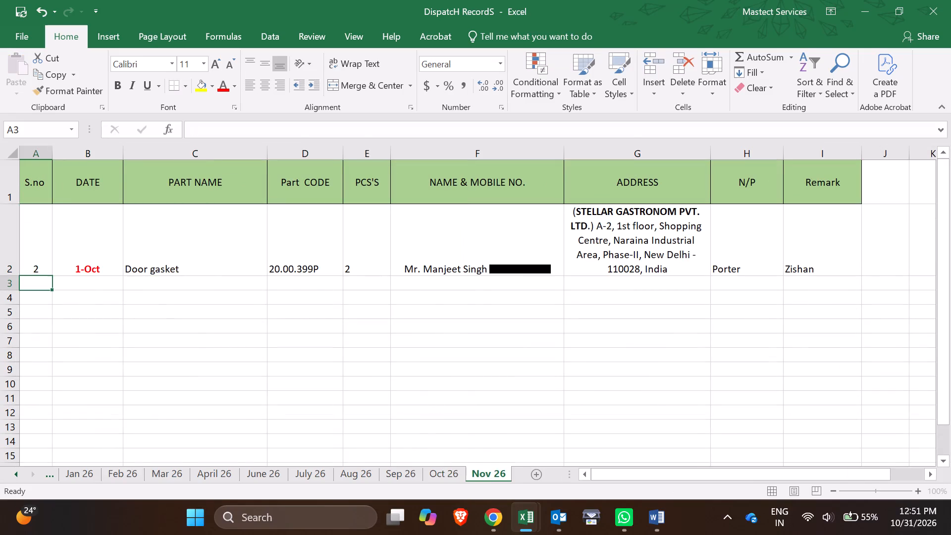
key("Up")
key("Right")
key("ctrl+s")
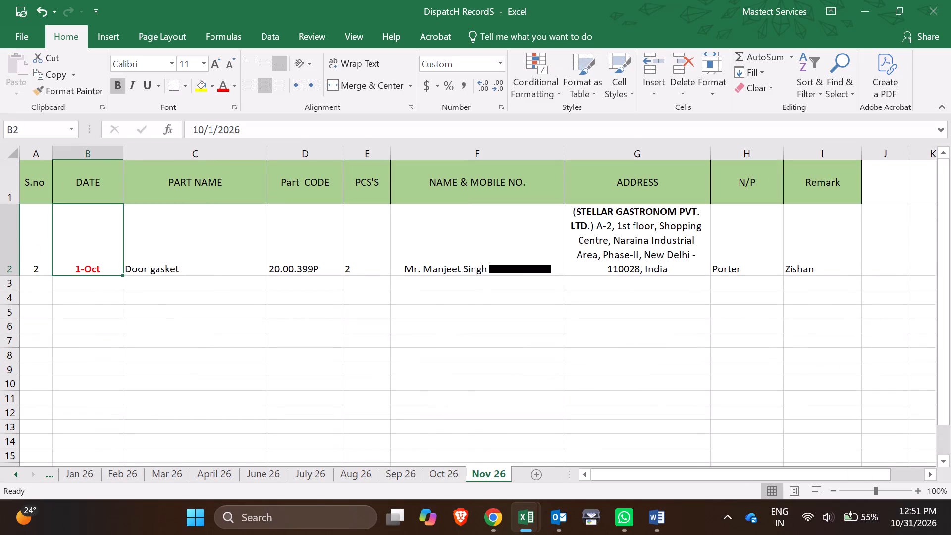
Change the DATE of the Nov 26 dispatch row to 11/1/2026.
left_click(203, 129)
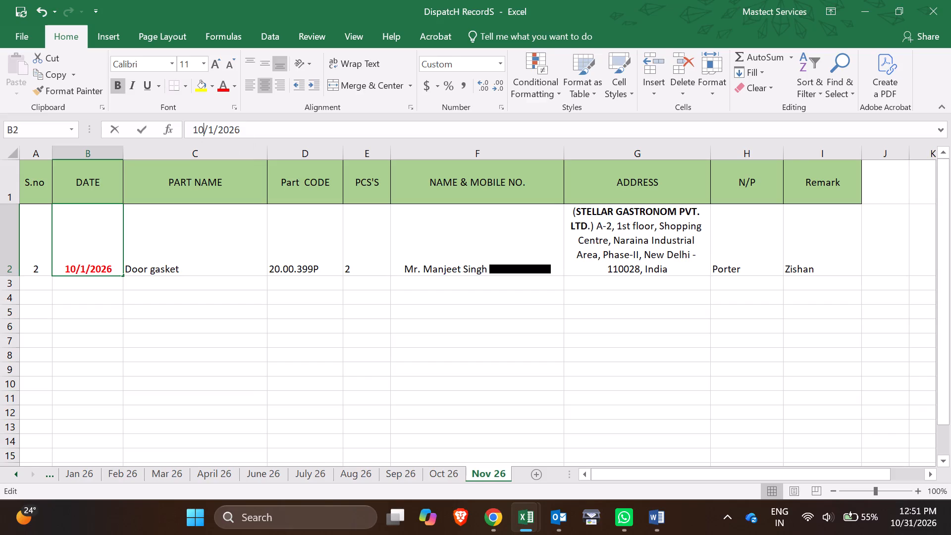
key("BackSpace")
key("BackSpace")
type("11")
key("Right")
key("Right")
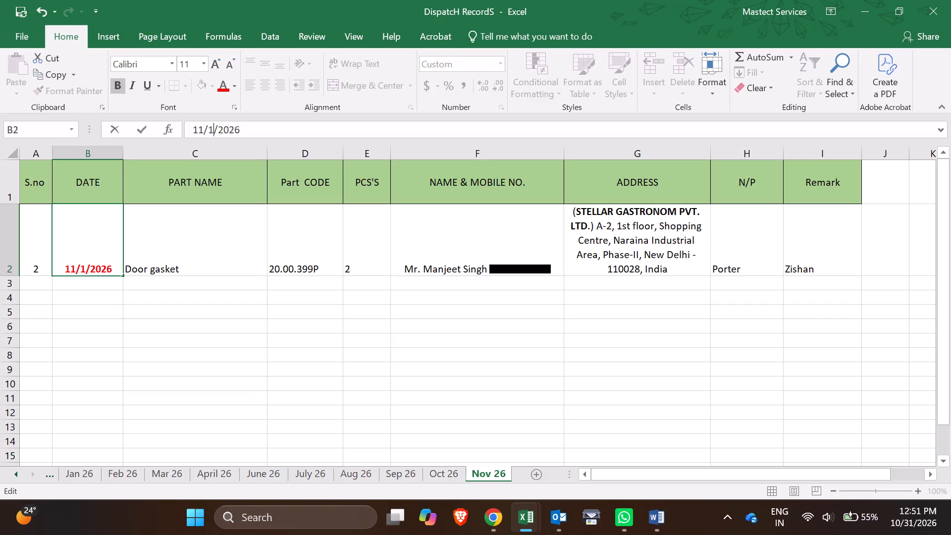
key("Return")
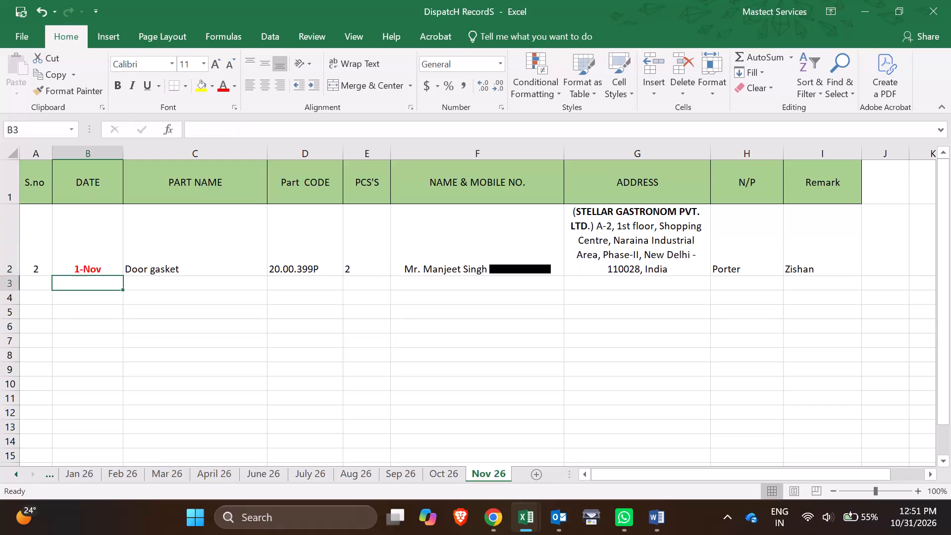
key("Up")
key("Right")
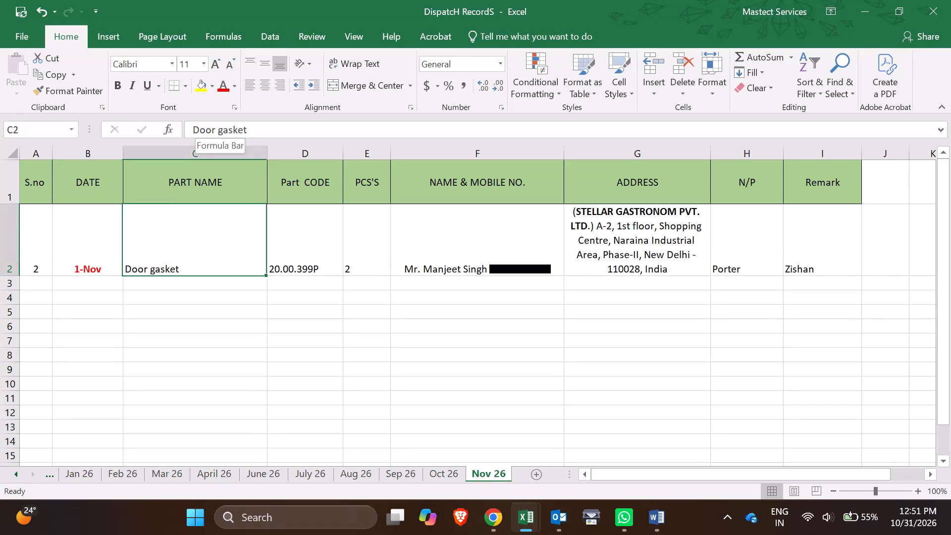
Correct the DATE of the Nov 26 dispatch row to 11/2/2026 and save the workbook.
key("Left")
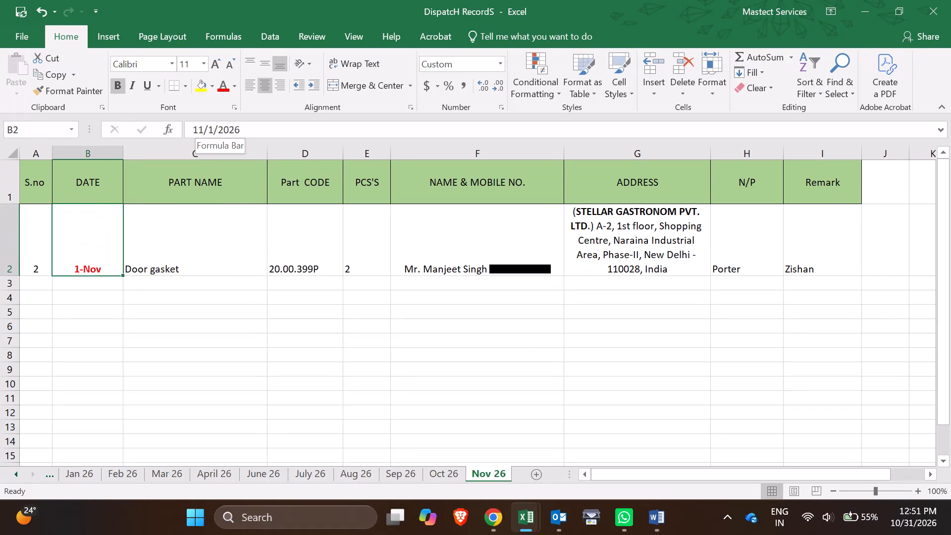
double_click(212, 128)
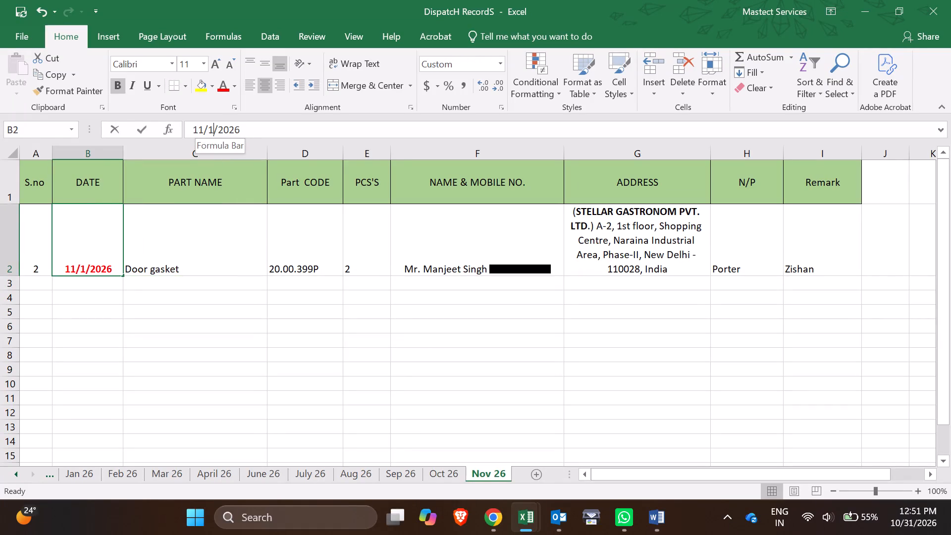
key("BackSpace")
key("2")
key("Return")
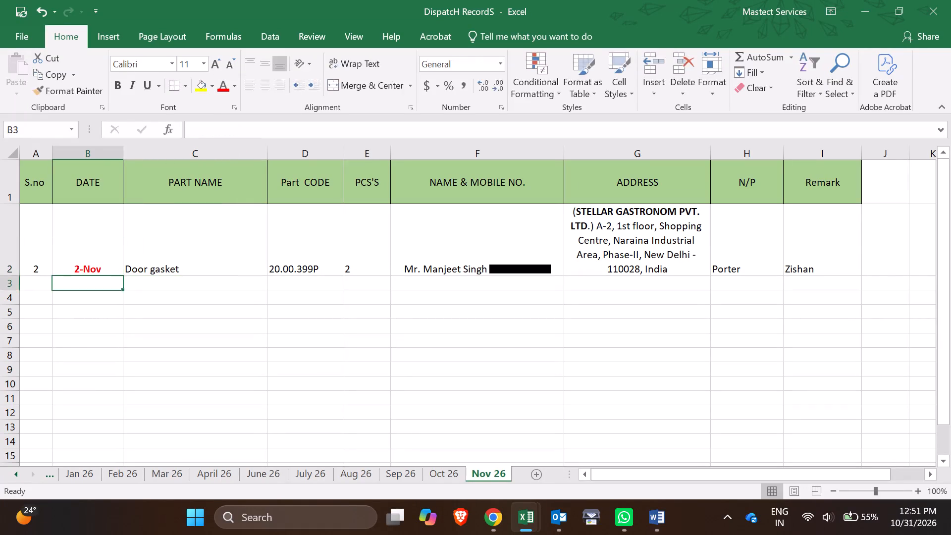
key("ctrl+s")
key("ctrl+s")
key("Up")
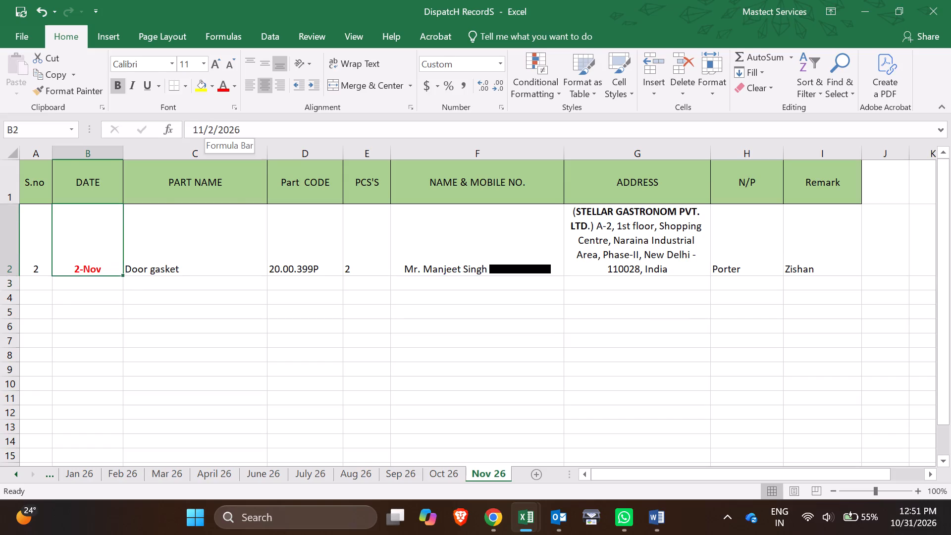
key("Right")
key("ctrl+s")
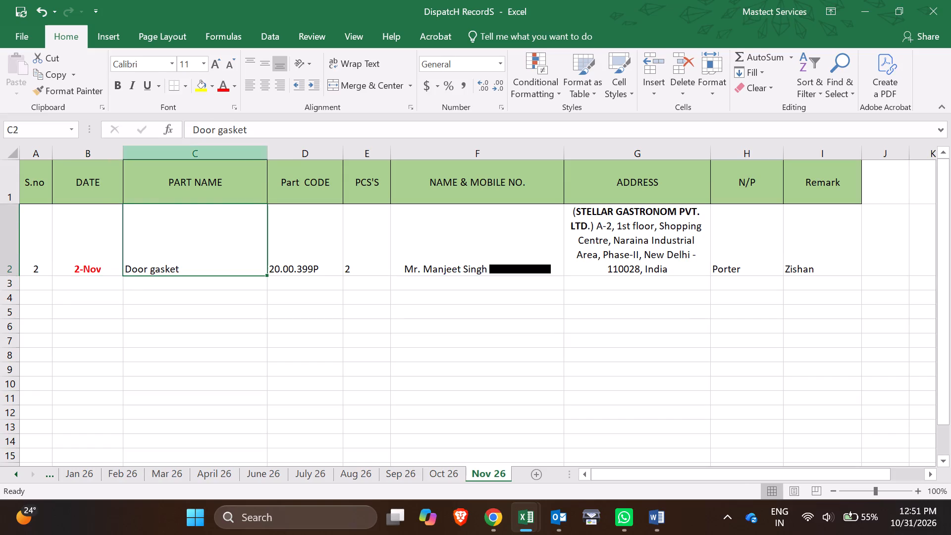
Clear the N/P and Remark entries of the Door gasket row on the Nov 26 sheet and save the workbook.
left_click(741, 255)
key("BackSpace")
key("Return")
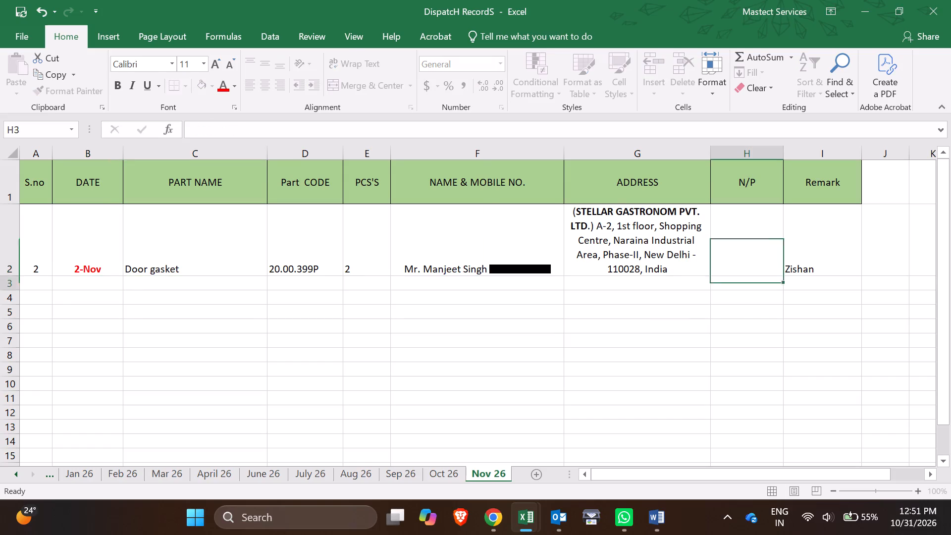
key("Up")
key("Right")
key("BackSpace")
key("Return")
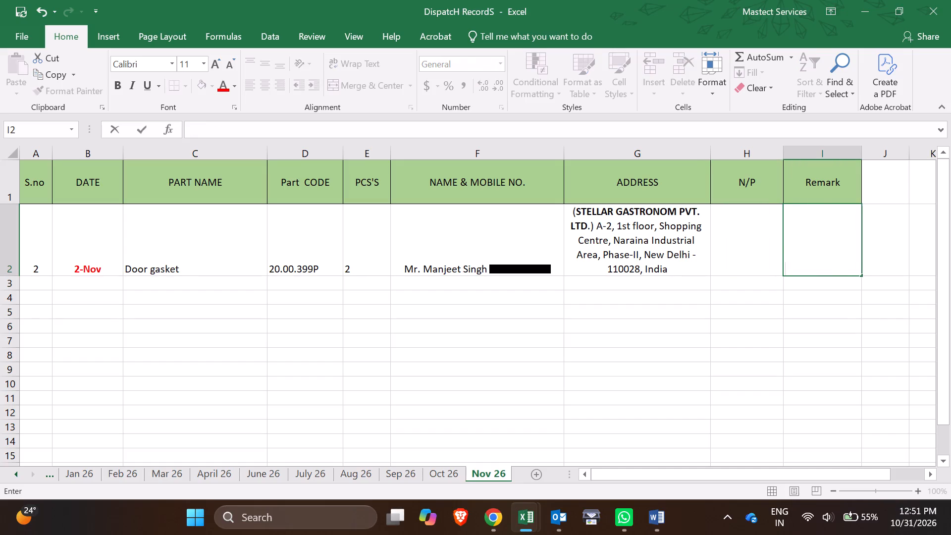
key("ctrl+s")
left_click(608, 255)
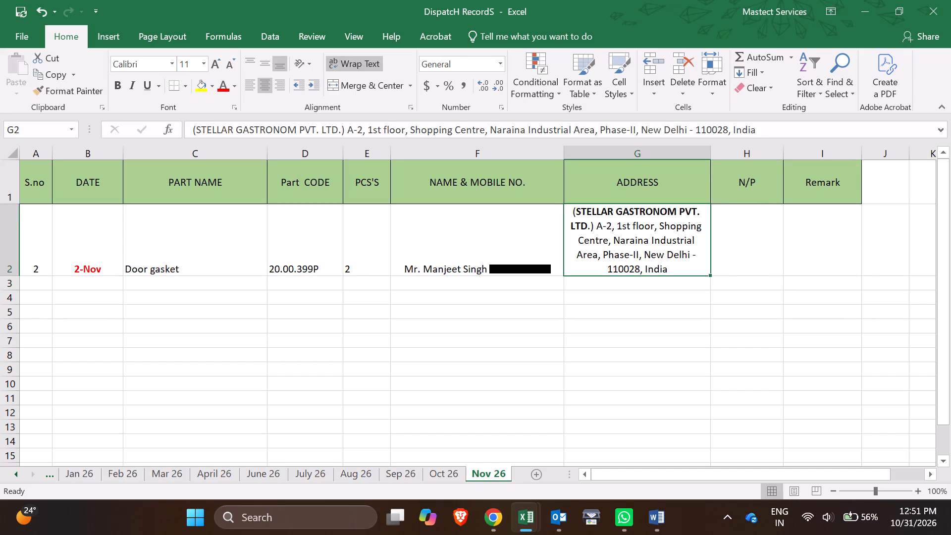
key("ctrl+s")
Switch to the ZISHAN-15 workbook and save it.
key("alt+Tab")
scroll(470, 310, "right", 2)
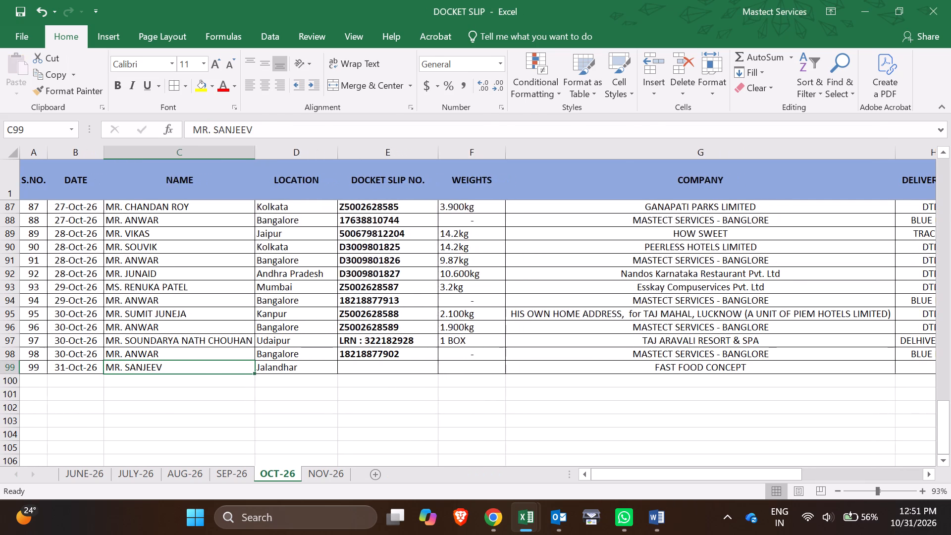
key("alt+Tab")
key("alt+Right")
key("alt+Right")
key("alt+Right")
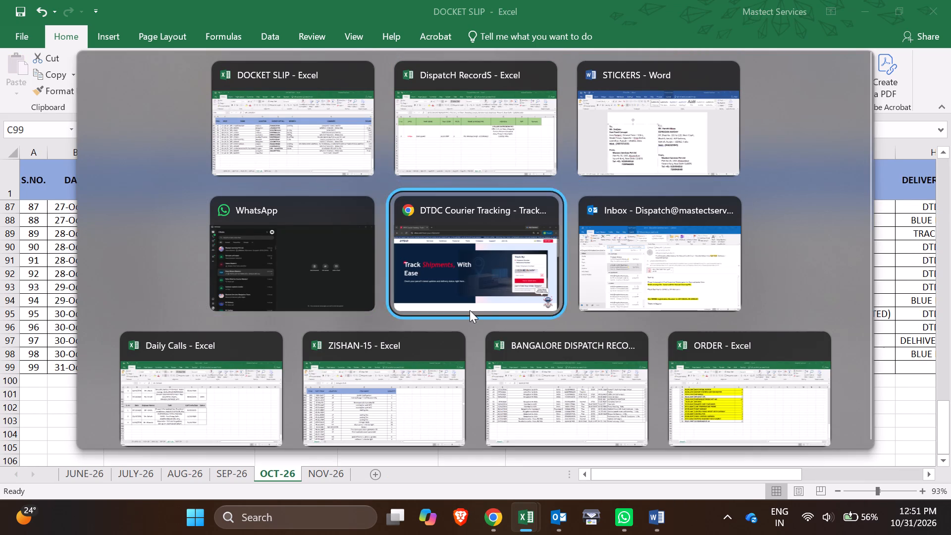
key("alt+Right")
key("alt+Right")
key("alt+Right")
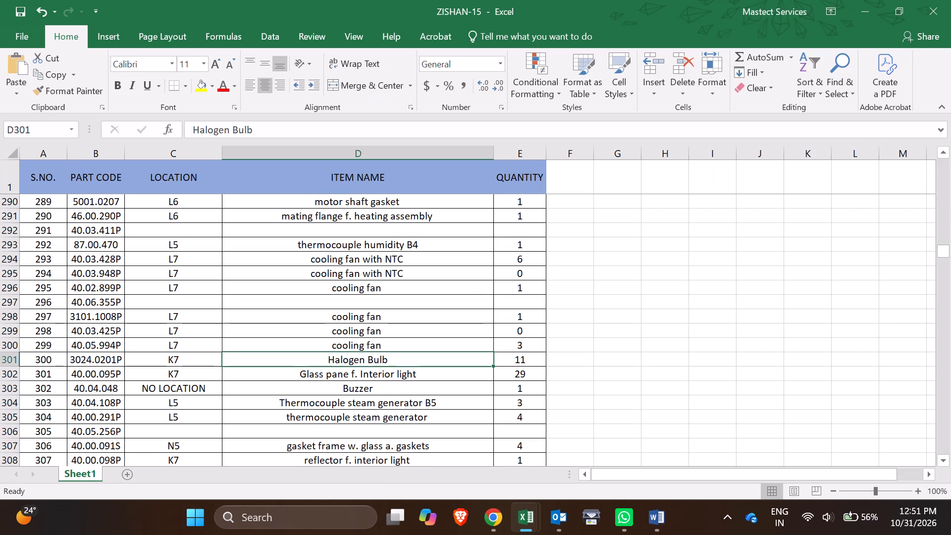
key("ctrl+s")
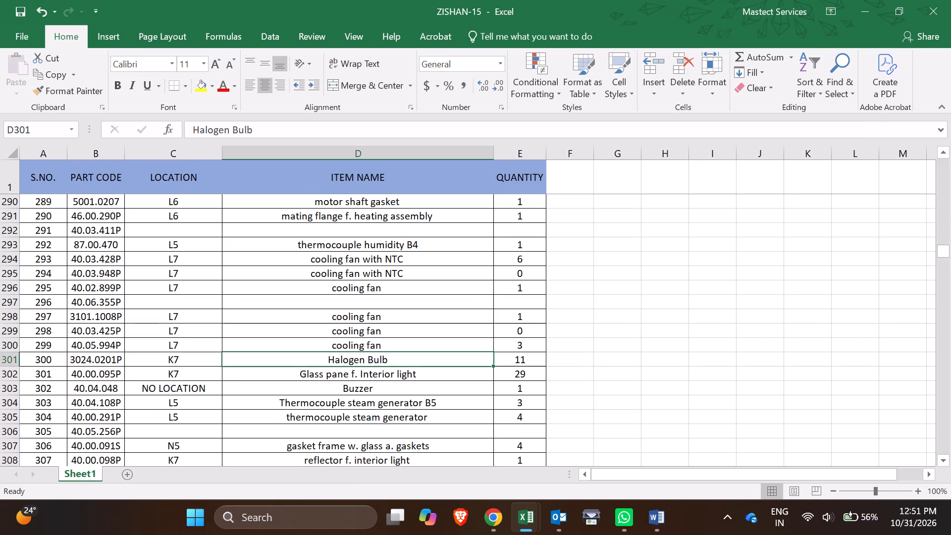
Switch back to the DOCKET SLIP workbook.
key("alt+Tab")
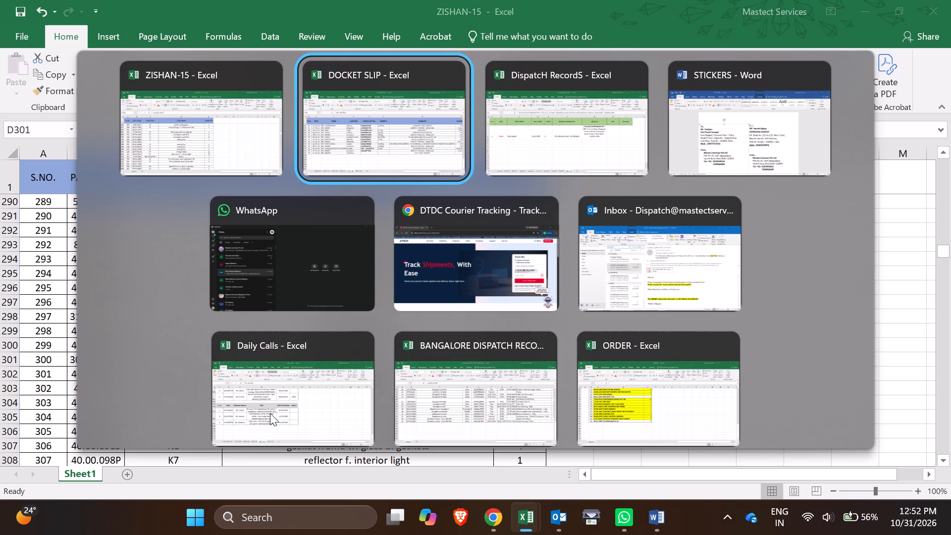
key("alt+Right")
key("alt+Right")
key("alt+Left")
key("alt+Left")
key("alt+Left")
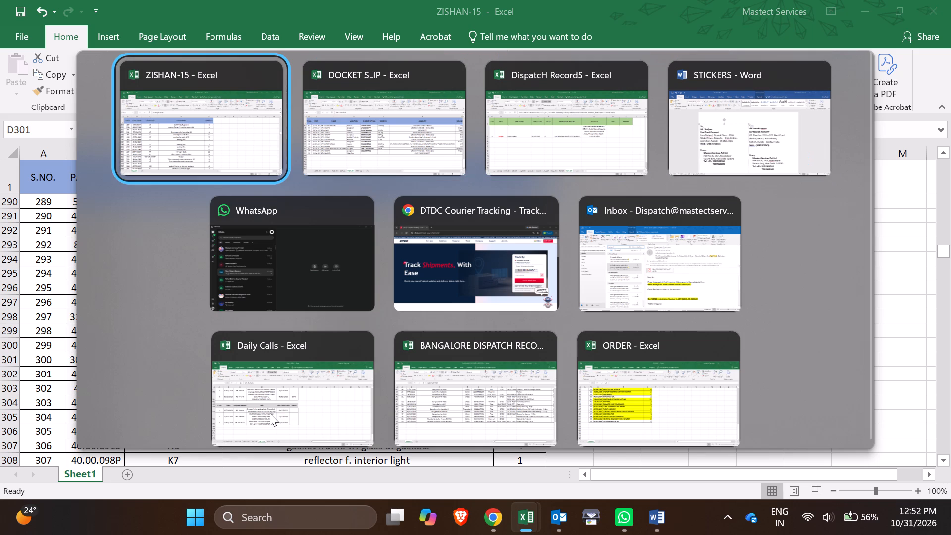
key("alt+Right")
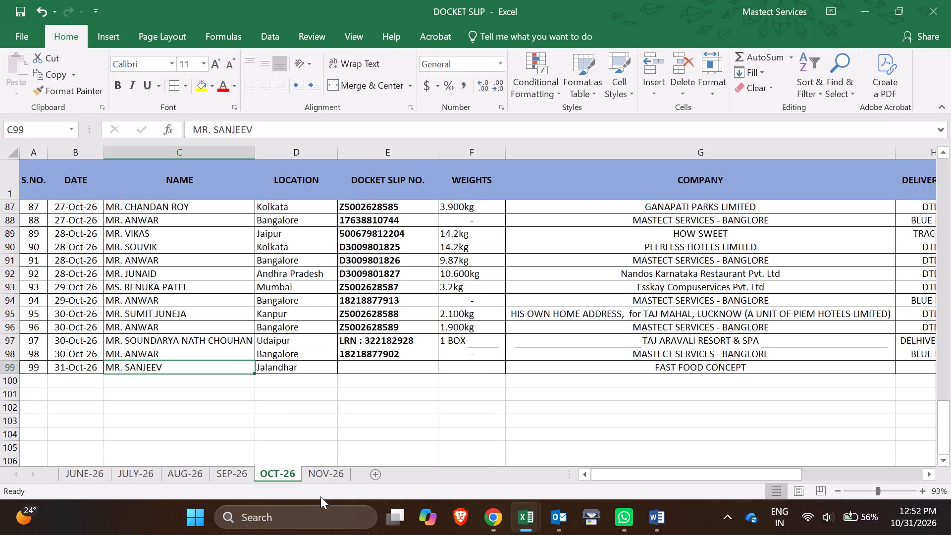
In the DOCKET SLIP workbook, copy the OCT-26 header row, S.NO. through MAIL, into row 1 of NOV-26.
left_click(324, 479)
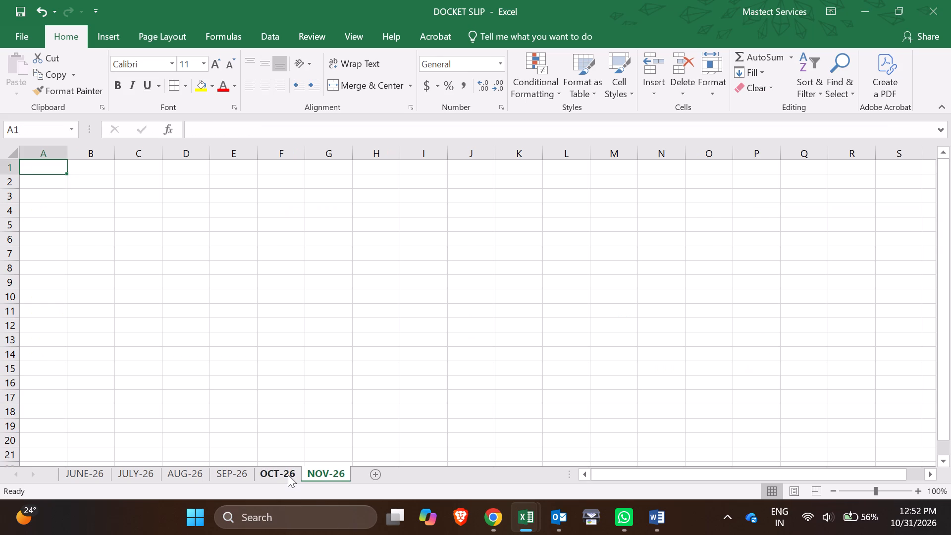
left_click_drag(288, 475, 425, 360)
scroll(425, 360, "down", 1)
scroll(425, 360, "up", 3)
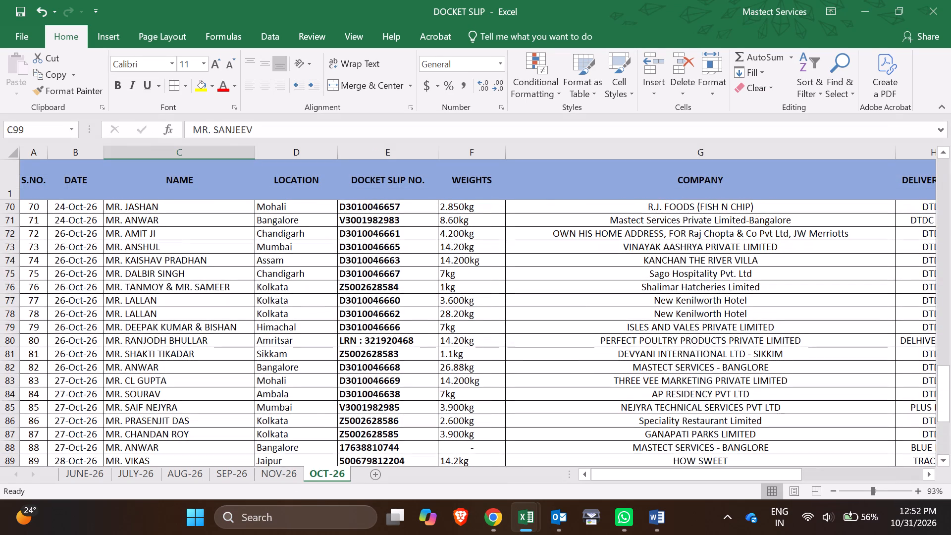
left_click(40, 184)
key("ctrl+shift+Right")
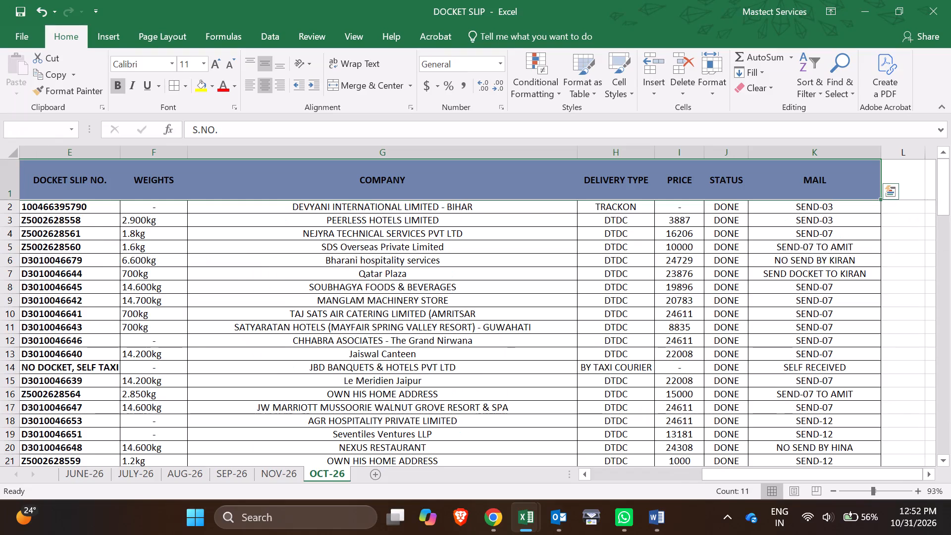
key("ctrl+c")
scroll(40, 184, "right", 5)
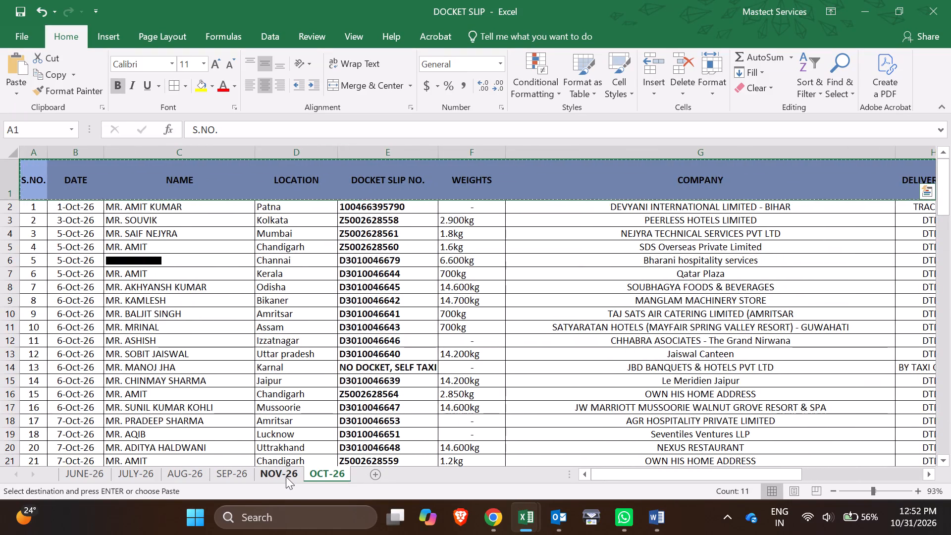
left_click(286, 477)
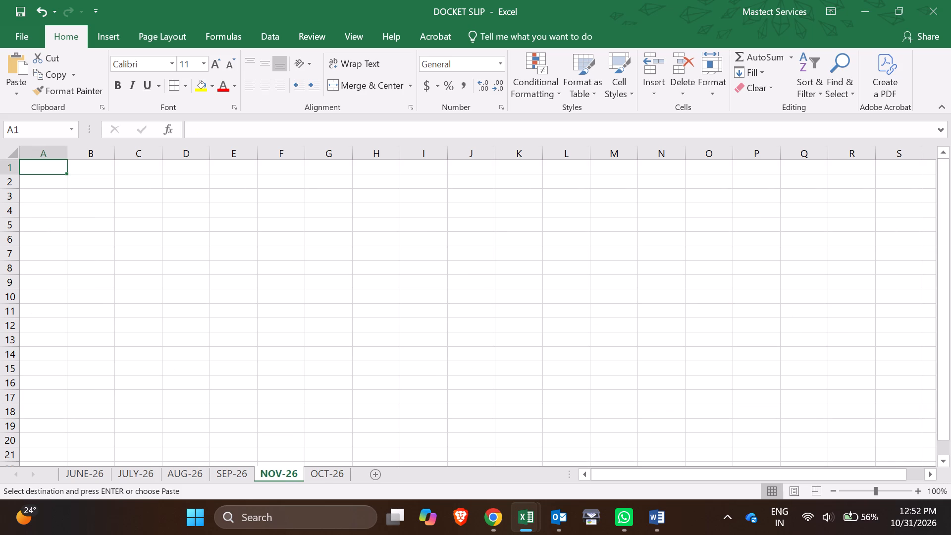
key("ctrl+v")
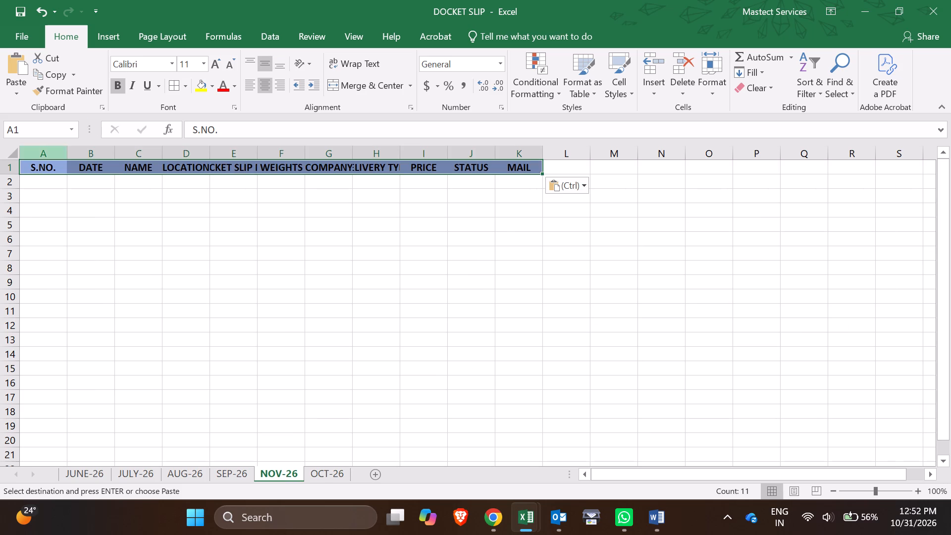
Make header row 1 on NOV-26 taller, similar to the OCT-26 header row.
left_click_drag(16, 175, 16, 202)
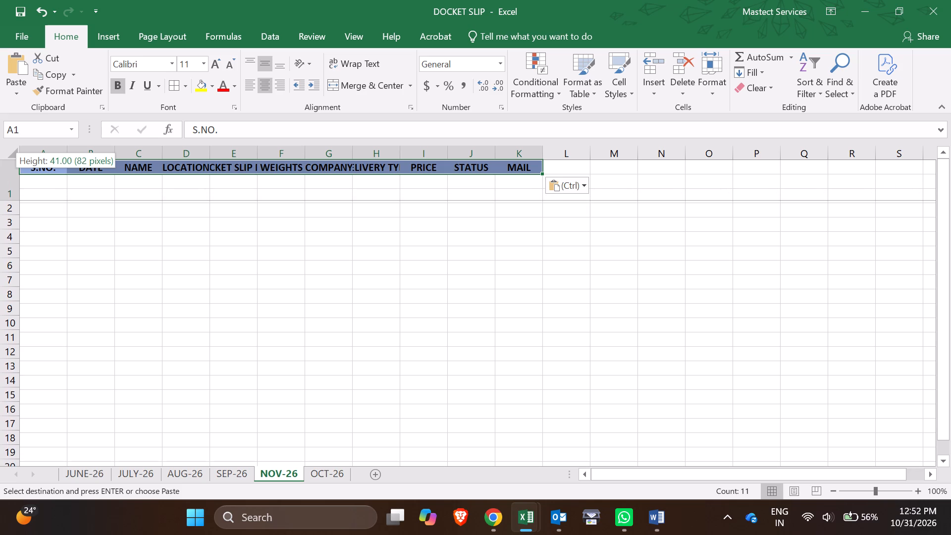
left_click_drag(16, 202, 16, 204)
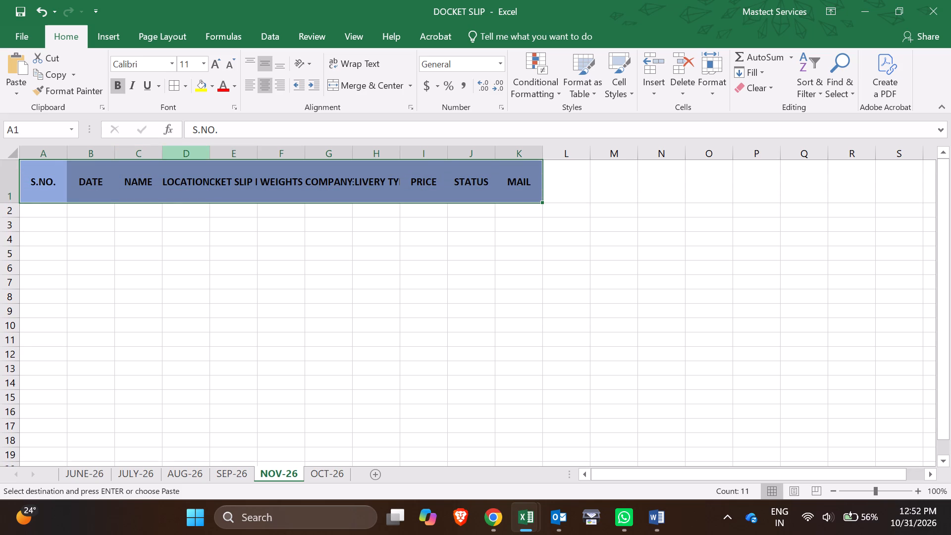
Widen the LOCATION, NAME and DATE columns on NOV-26 and narrow the S.NO. column to fit its header.
left_click_drag(211, 154, 243, 157)
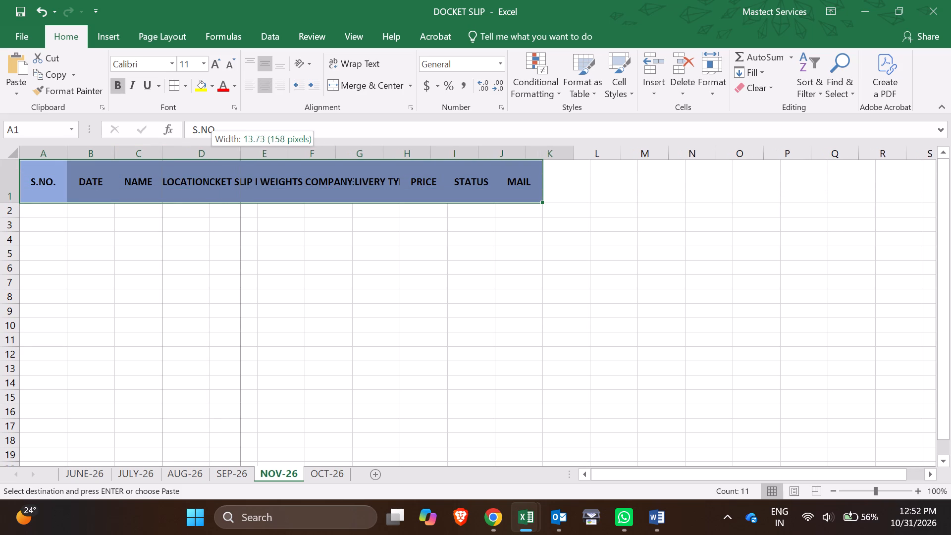
left_click_drag(243, 157, 254, 159)
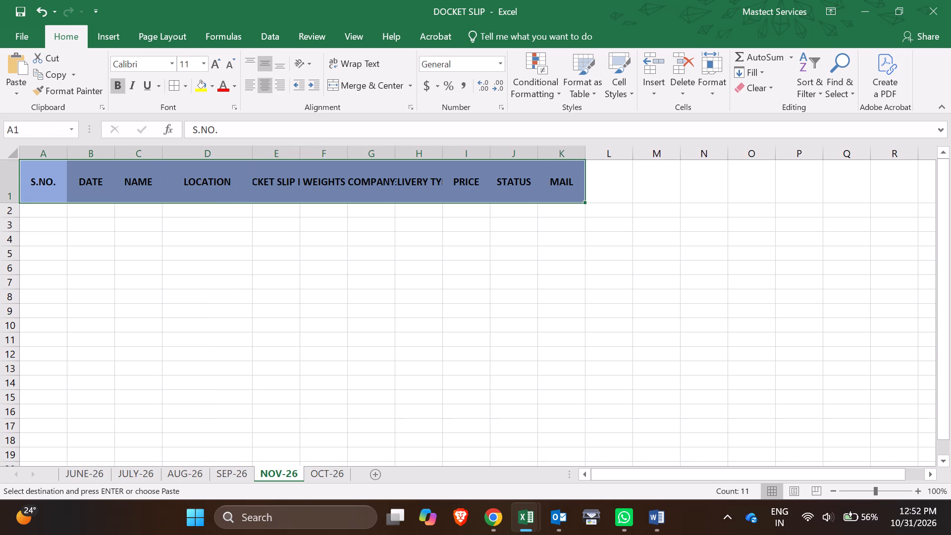
left_click(147, 171)
left_click_drag(164, 151, 200, 158)
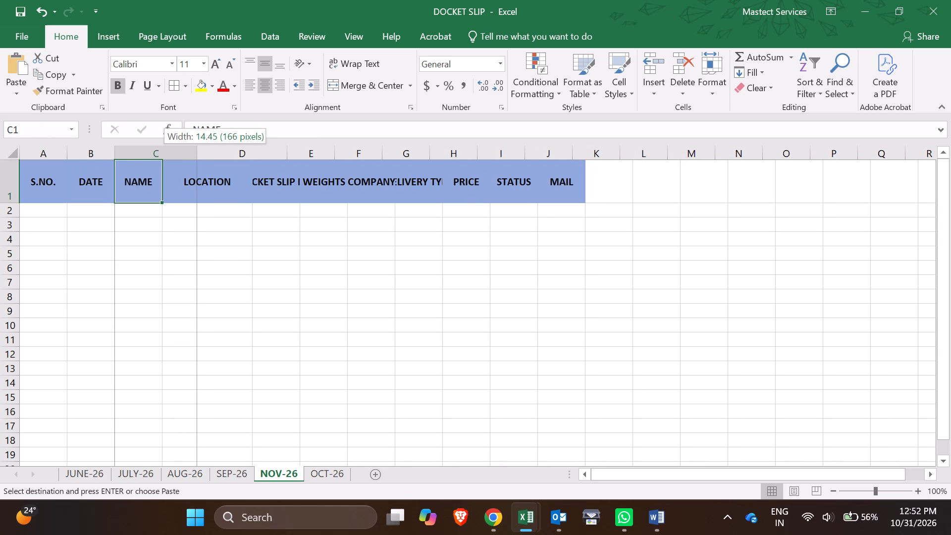
left_click_drag(200, 158, 213, 159)
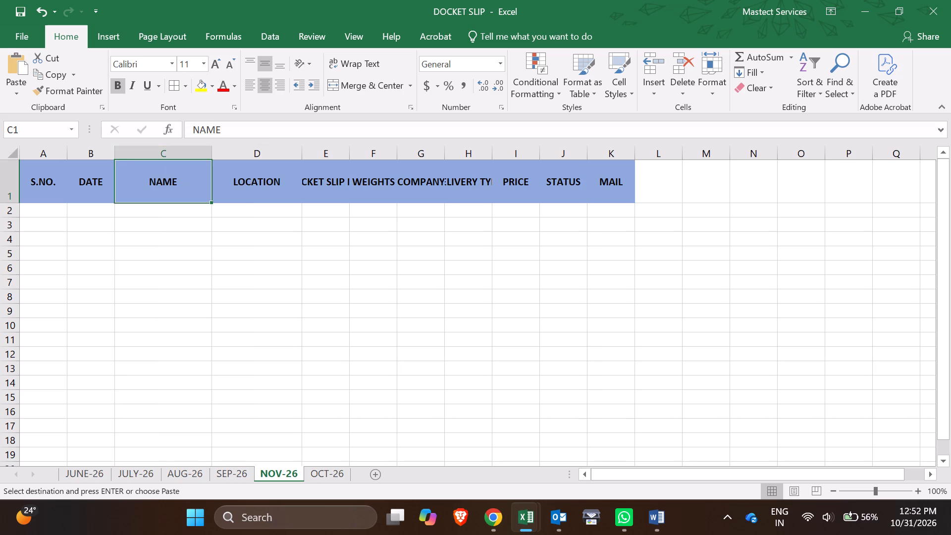
left_click_drag(110, 154, 126, 154)
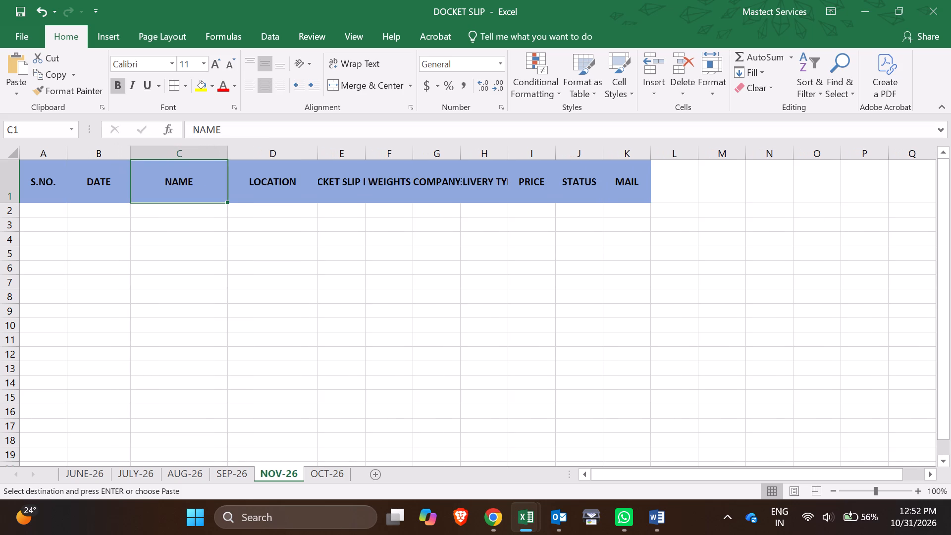
left_click_drag(68, 154, 59, 155)
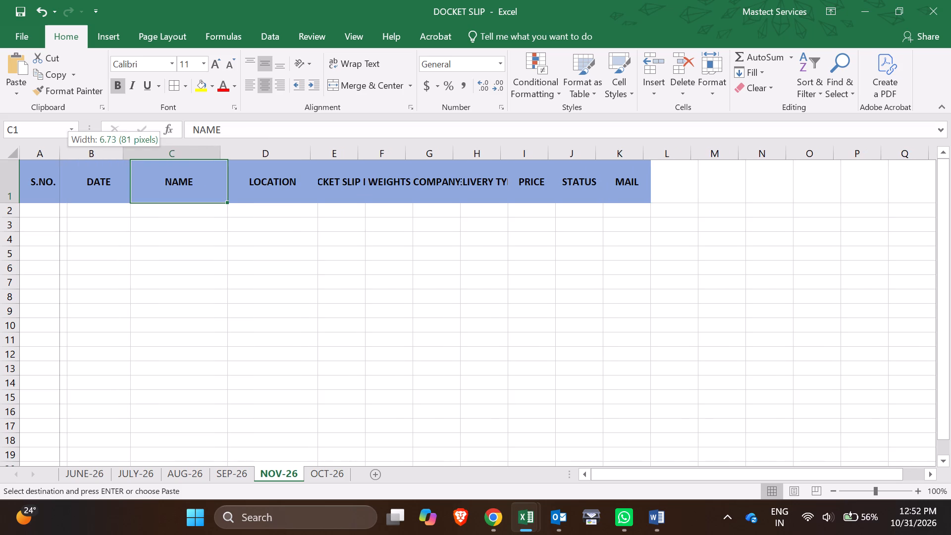
left_click_drag(59, 155, 53, 157)
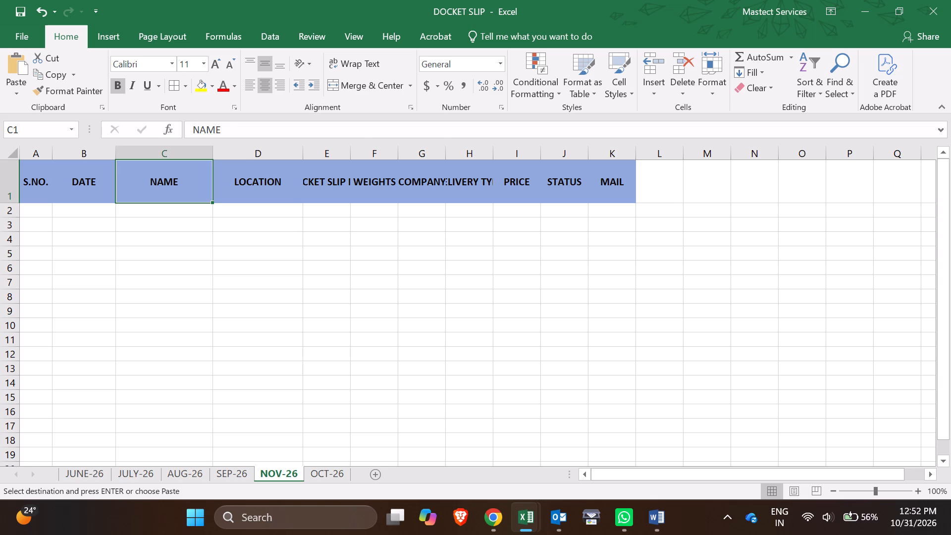
Widen the DOCKET SLIP NO. and WEIGHTS columns on NOV-26 and narrow the LOCATION column slightly.
left_click_drag(350, 156, 389, 159)
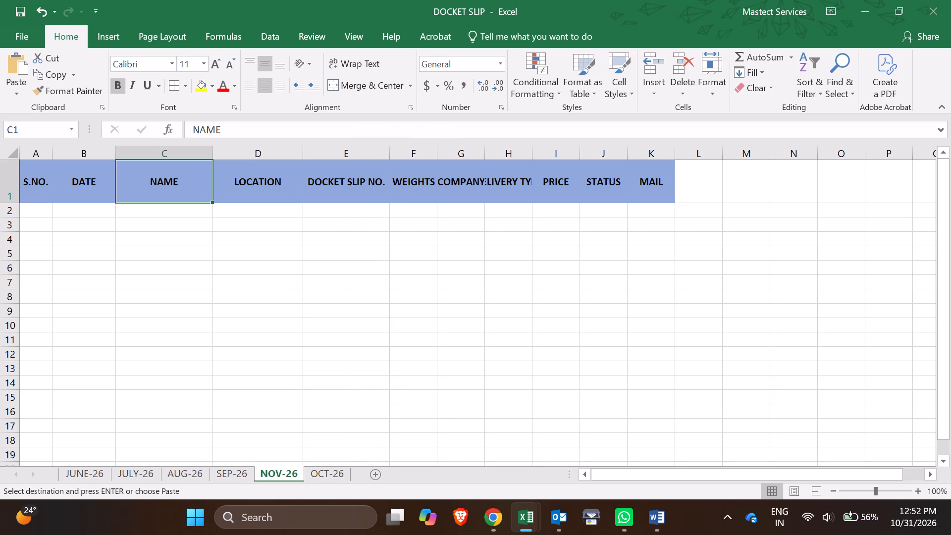
left_click_drag(389, 152, 405, 154)
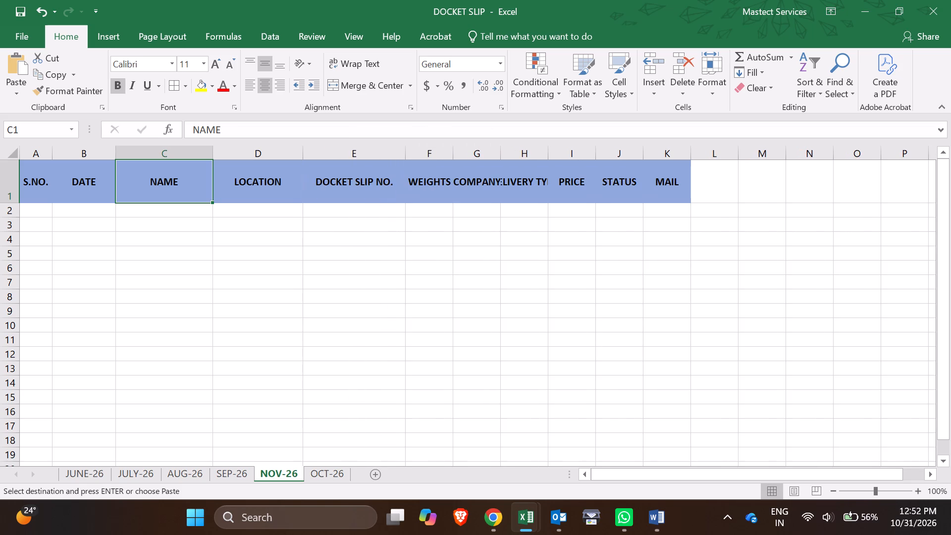
left_click_drag(456, 155, 460, 156)
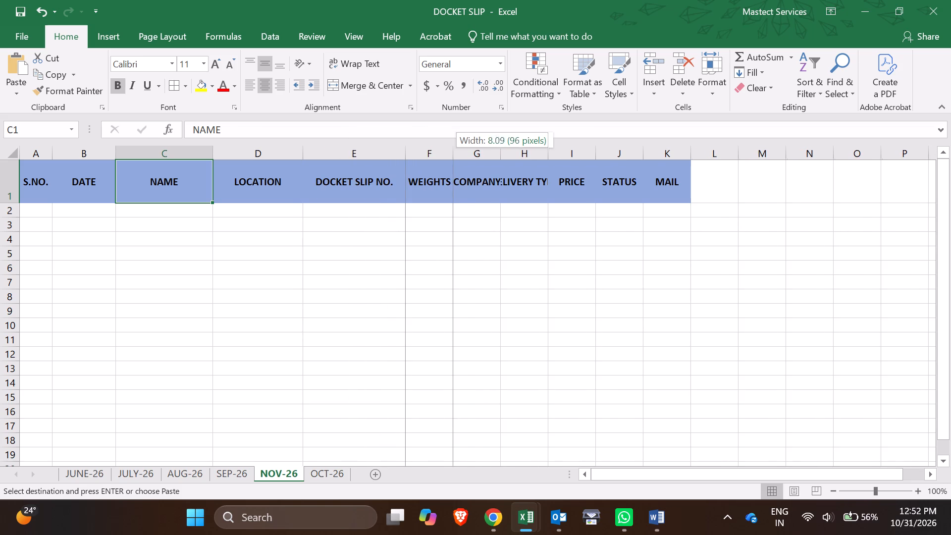
left_click_drag(460, 156, 472, 158)
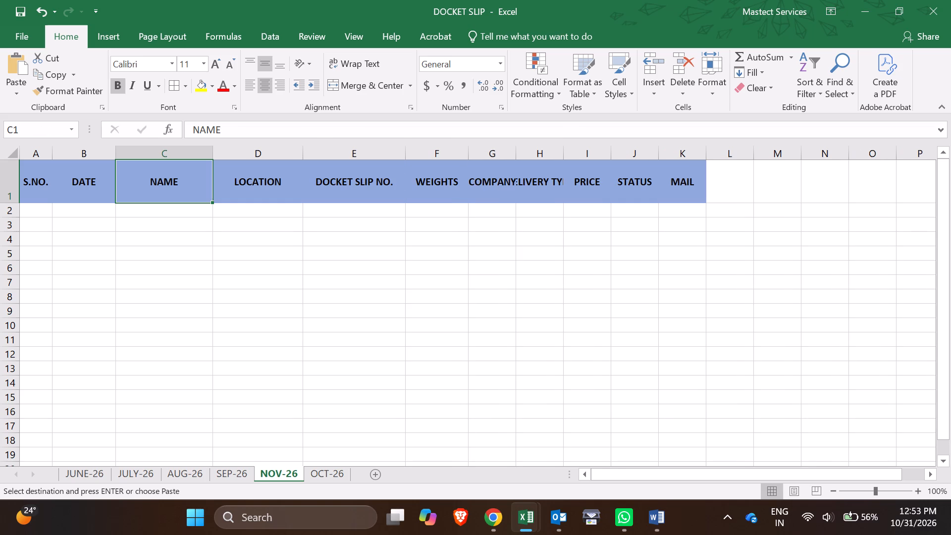
left_click_drag(304, 157, 285, 156)
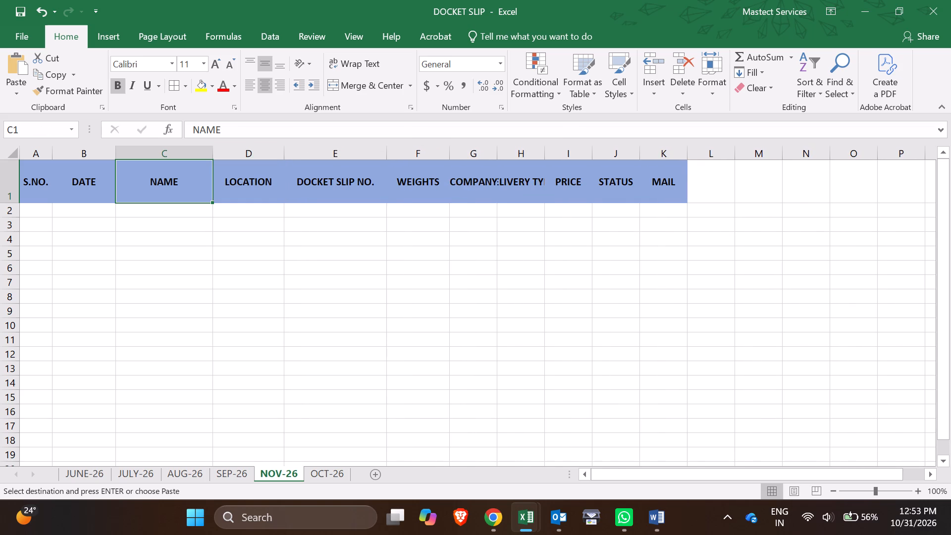
left_click(432, 171)
scroll(459, 287, "down", 1)
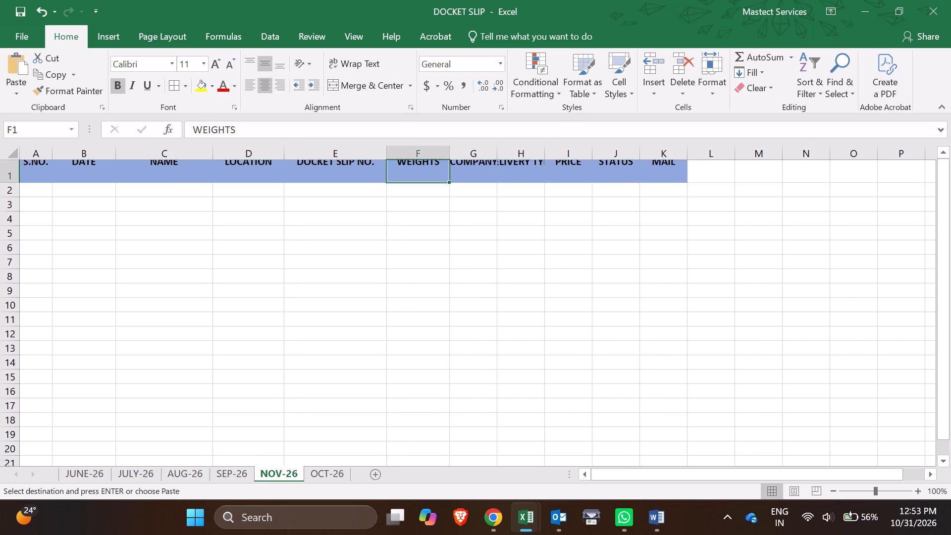
scroll(459, 287, "down", 1)
scroll(459, 287, "up", 4)
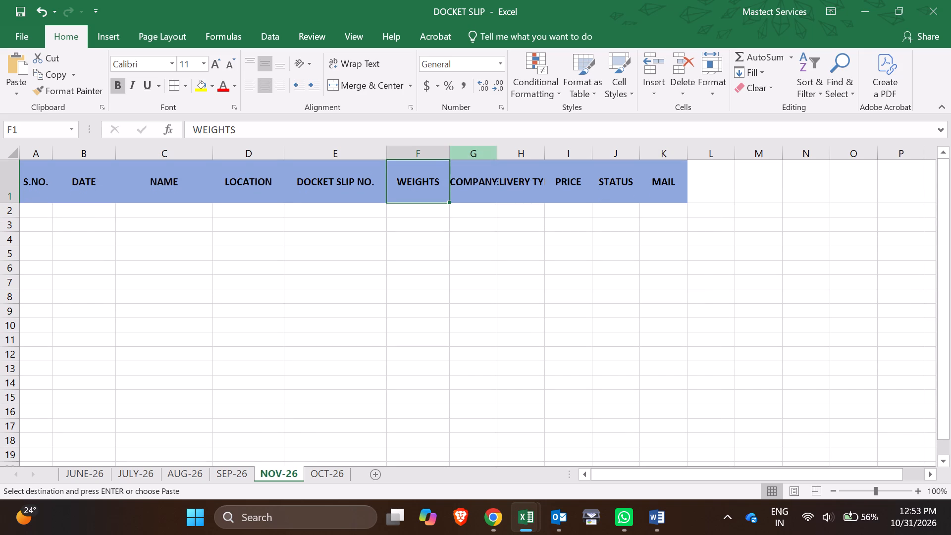
Widen the COMPANY, DELIVERY TYPE, PRICE and STATUS columns to fit their headers and make the MAIL column considerably wider.
left_click_drag(497, 152, 529, 155)
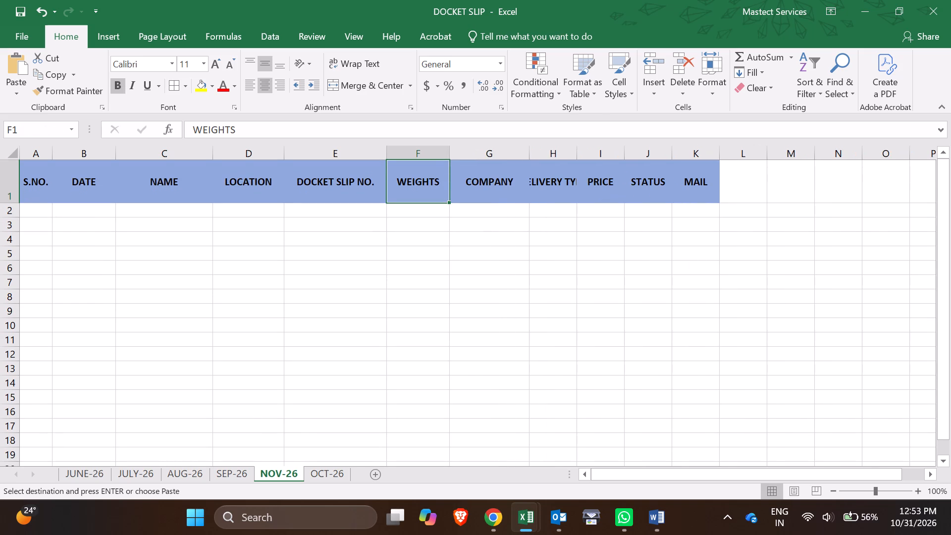
left_click_drag(529, 155, 548, 156)
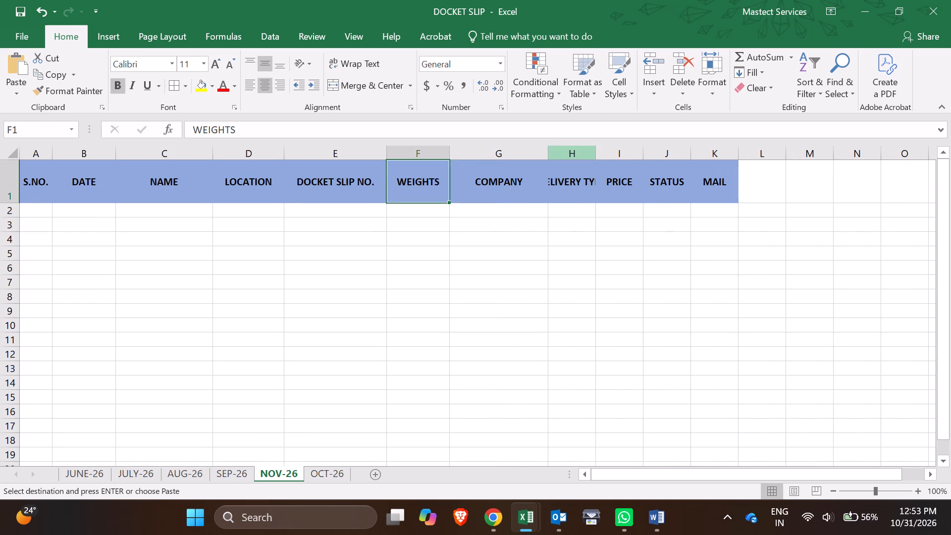
left_click_drag(598, 154, 632, 155)
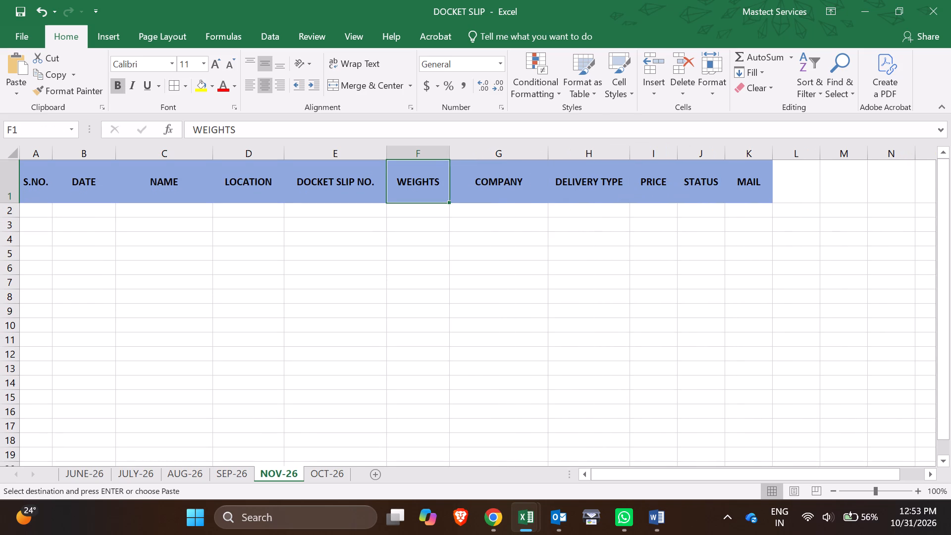
left_click_drag(632, 155, 643, 156)
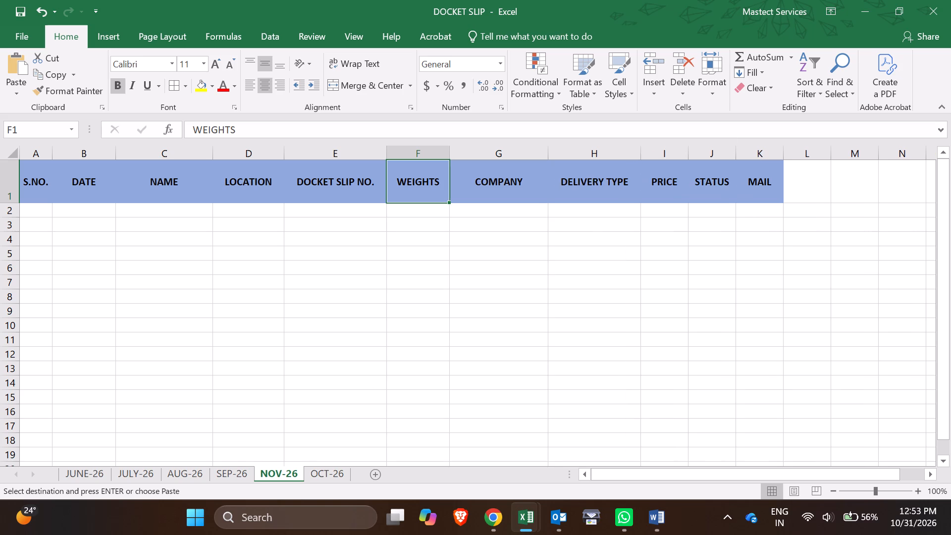
left_click_drag(641, 155, 626, 156)
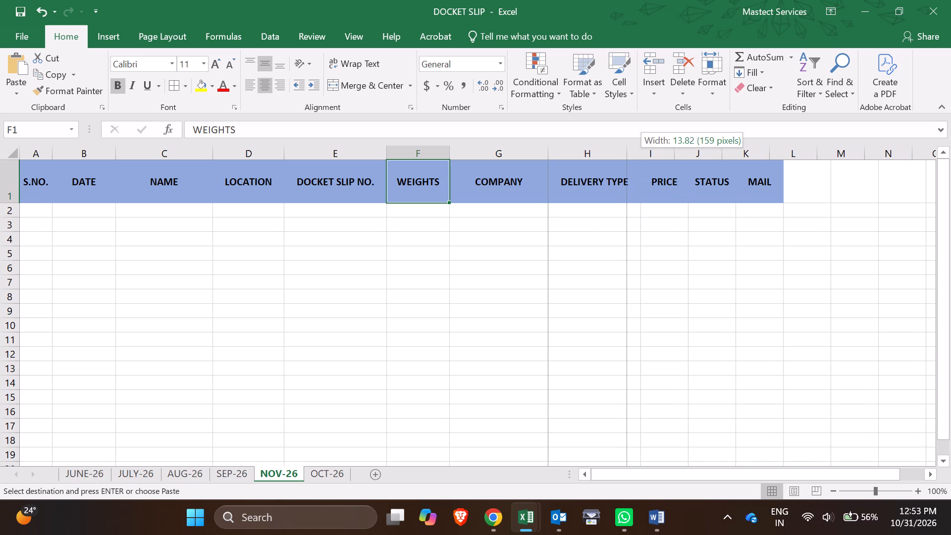
left_click_drag(626, 156, 620, 156)
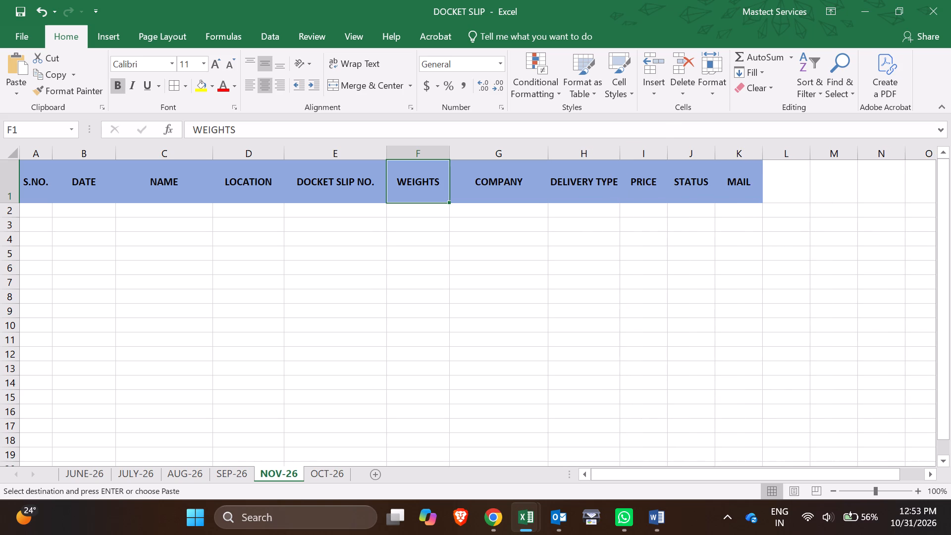
left_click_drag(665, 151, 671, 152)
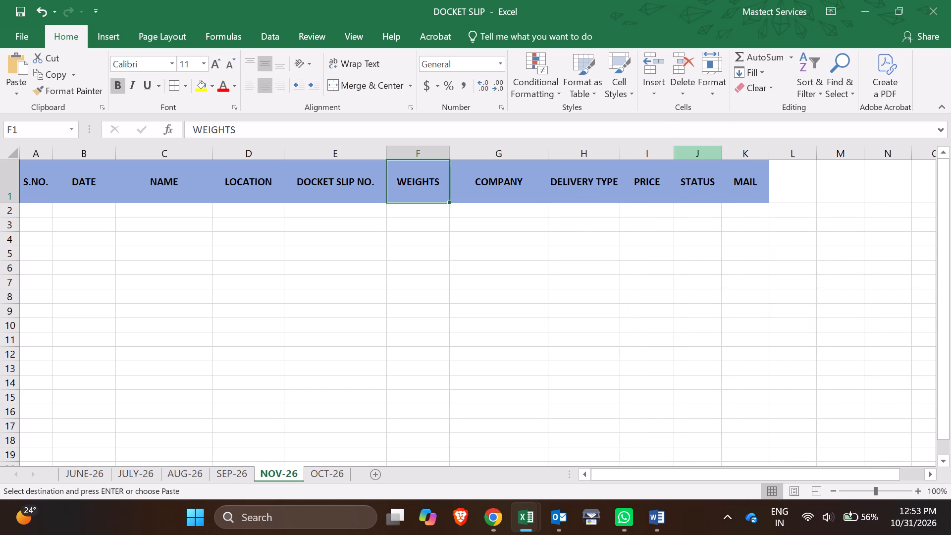
left_click_drag(720, 154, 729, 155)
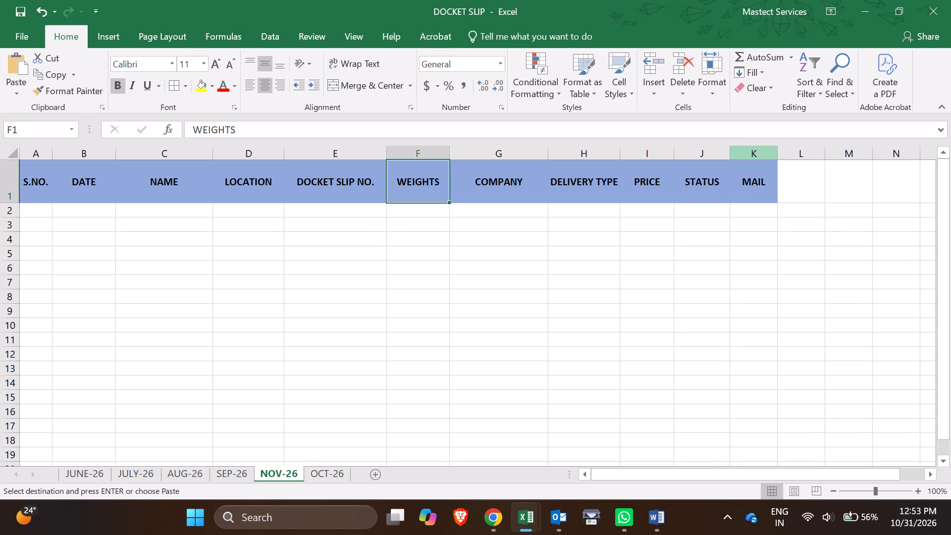
left_click_drag(775, 155, 844, 156)
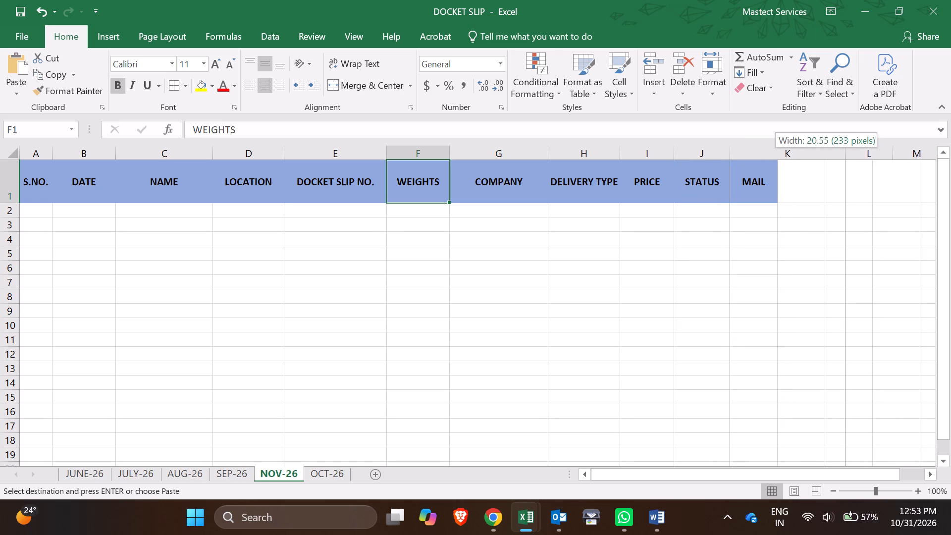
left_click_drag(844, 156, 868, 152)
Widen the COMPANY column on NOV-26 much further so that it has room for long company names.
left_click(520, 187)
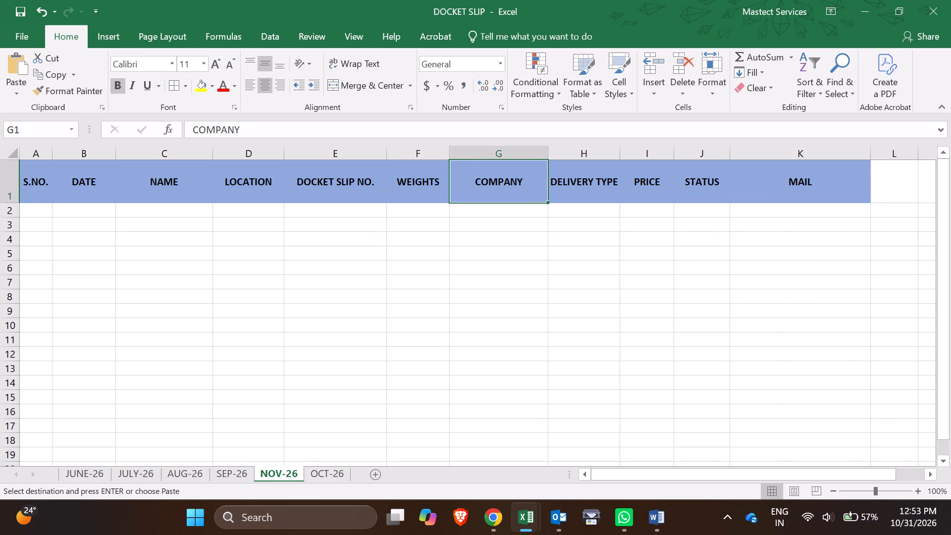
left_click_drag(547, 155, 585, 157)
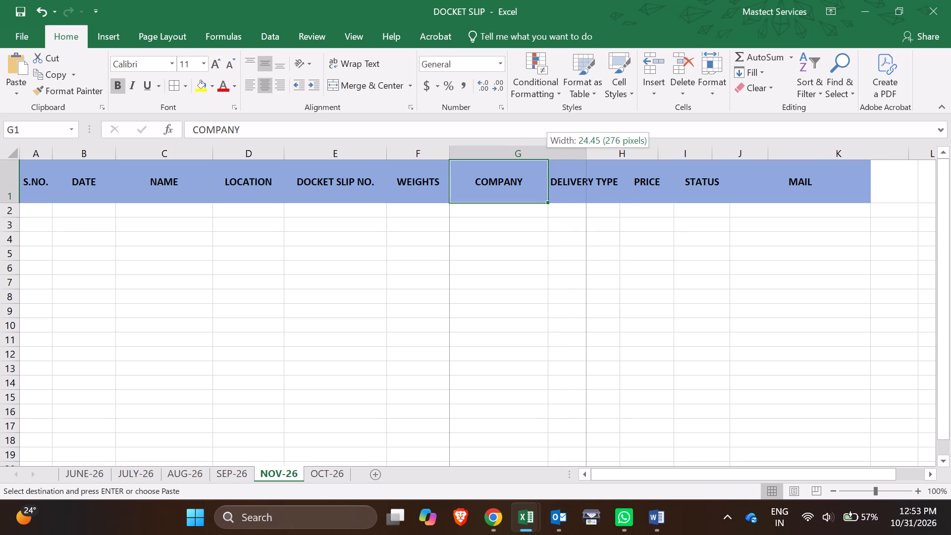
left_click_drag(585, 157, 586, 157)
left_click_drag(586, 157, 588, 157)
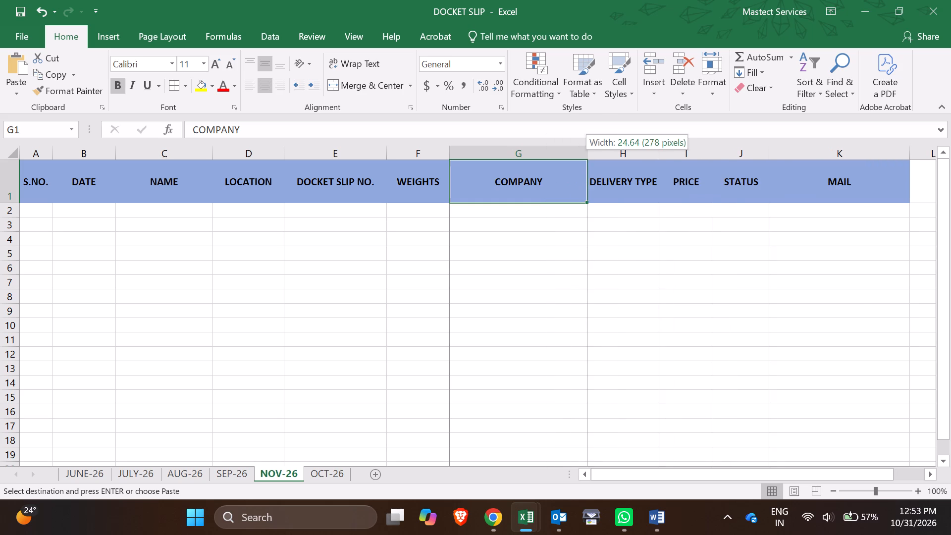
left_click_drag(588, 157, 607, 159)
left_click_drag(607, 159, 628, 159)
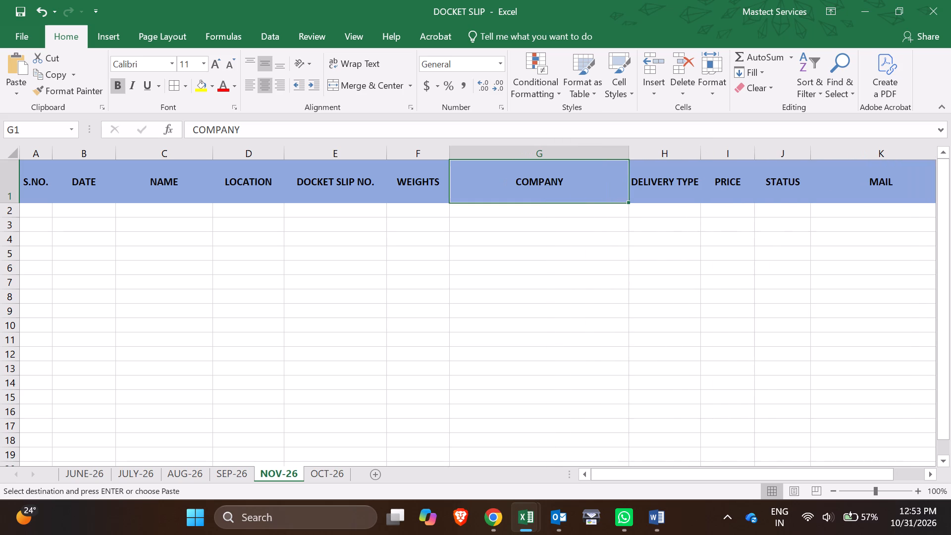
left_click_drag(628, 159, 653, 159)
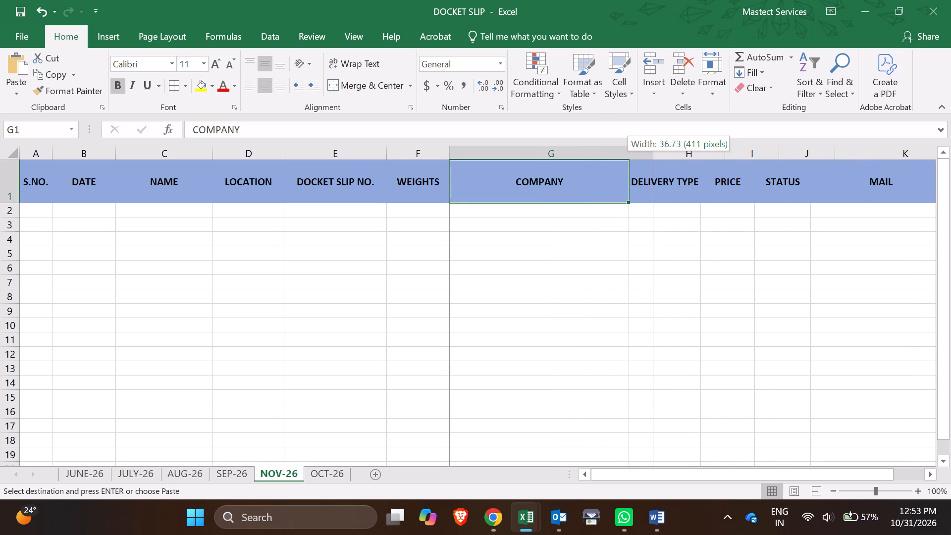
left_click_drag(653, 159, 669, 159)
scroll(321, 203, "up", 2)
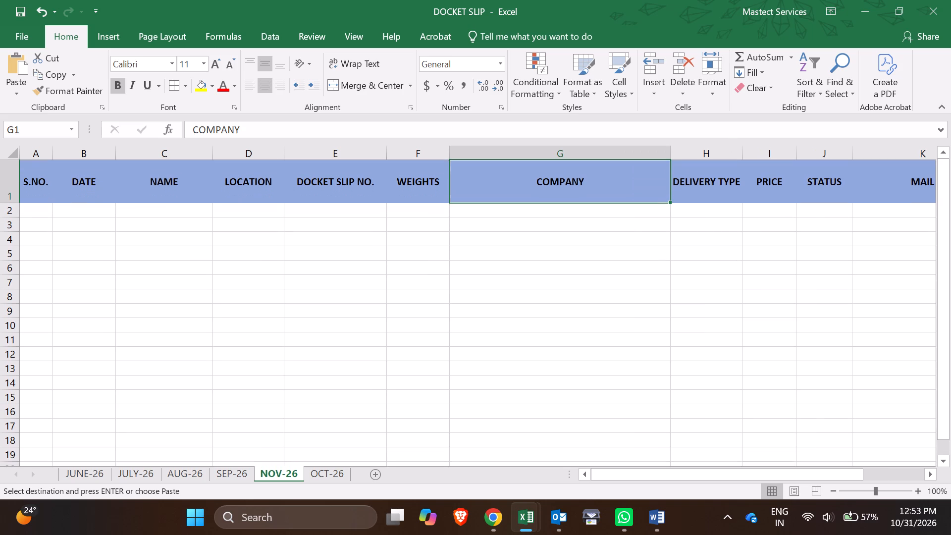
Freeze the top header row on NOV-26, check it by scrolling, and save the workbook.
left_click(28, 173)
left_click(7, 177)
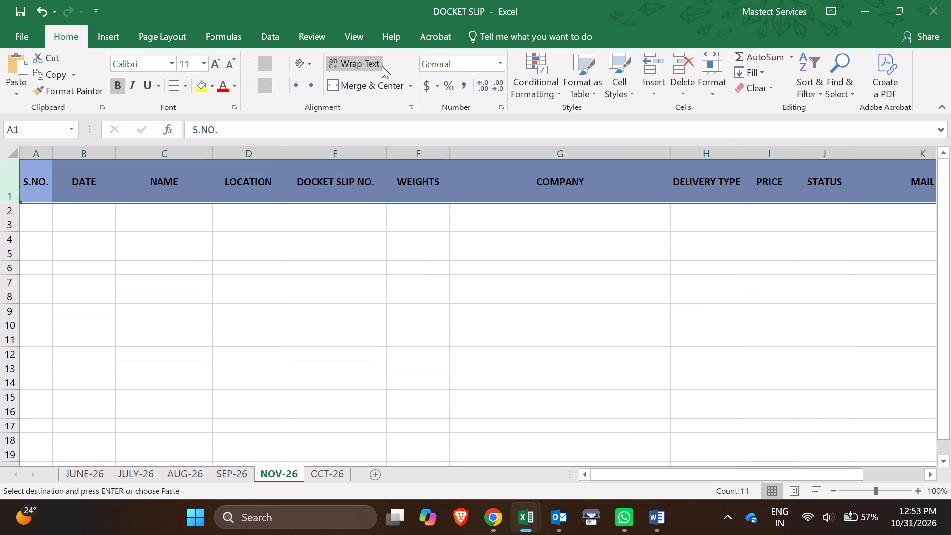
left_click(363, 40)
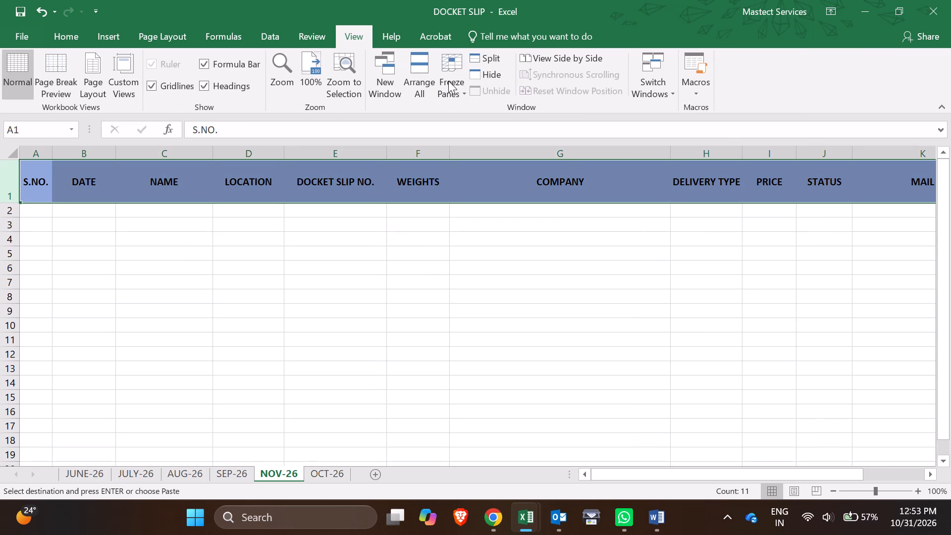
left_click(448, 81)
left_click(487, 148)
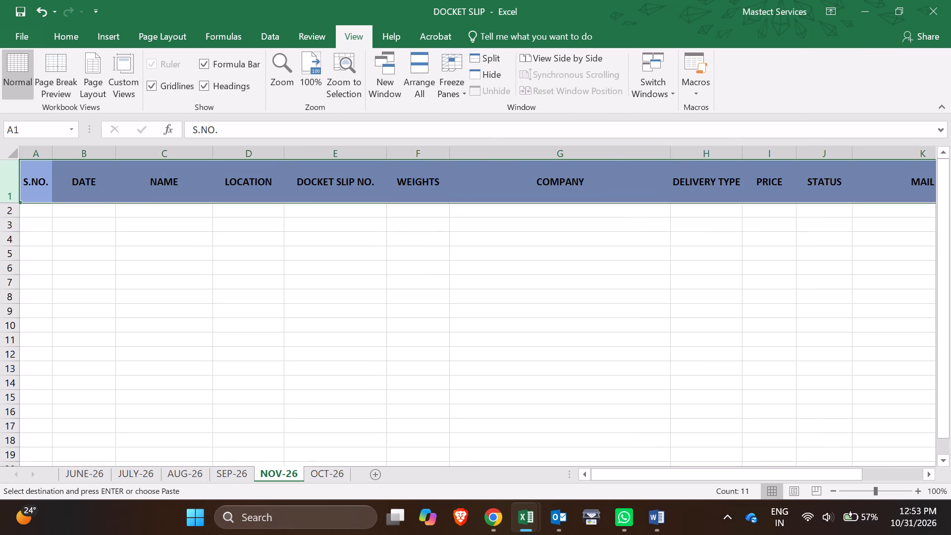
left_click(430, 215)
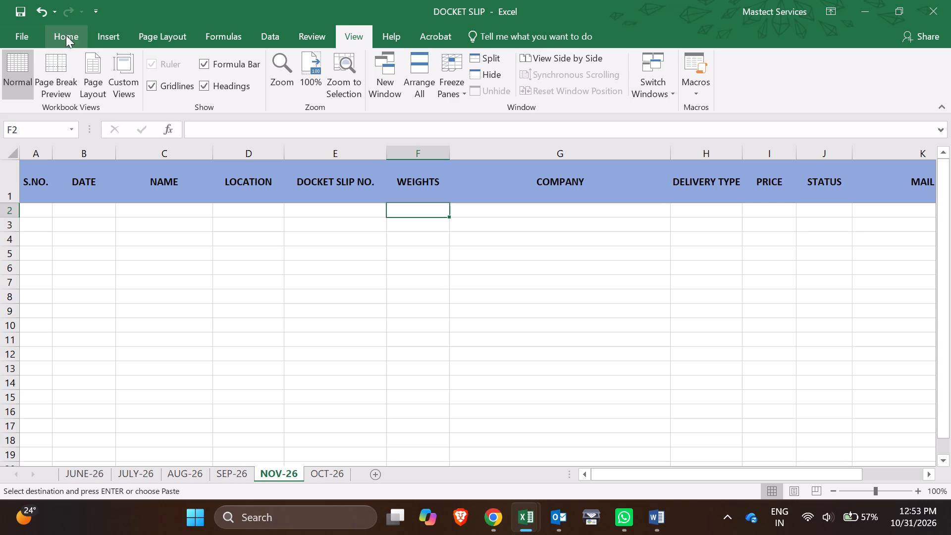
left_click(66, 35)
scroll(312, 231, "down", 2)
scroll(312, 231, "up", 3)
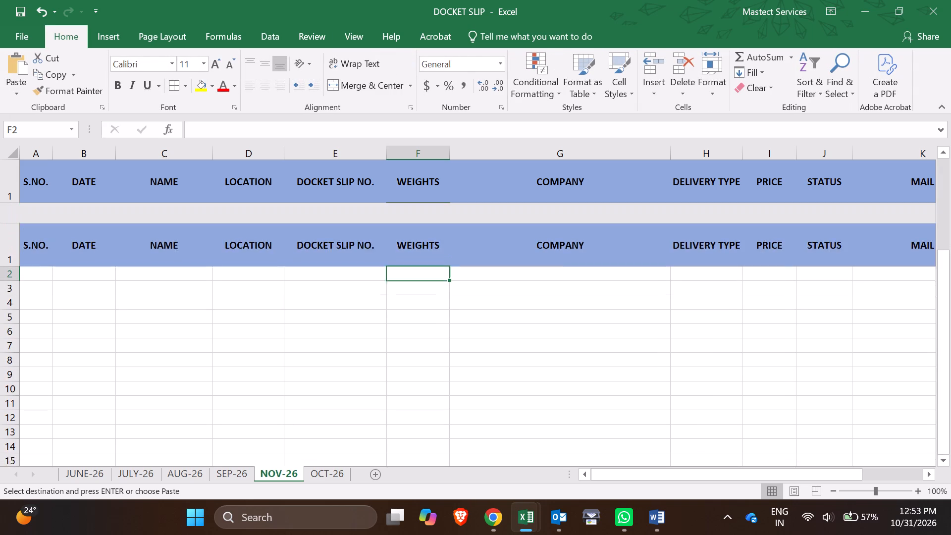
key("ctrl+s")
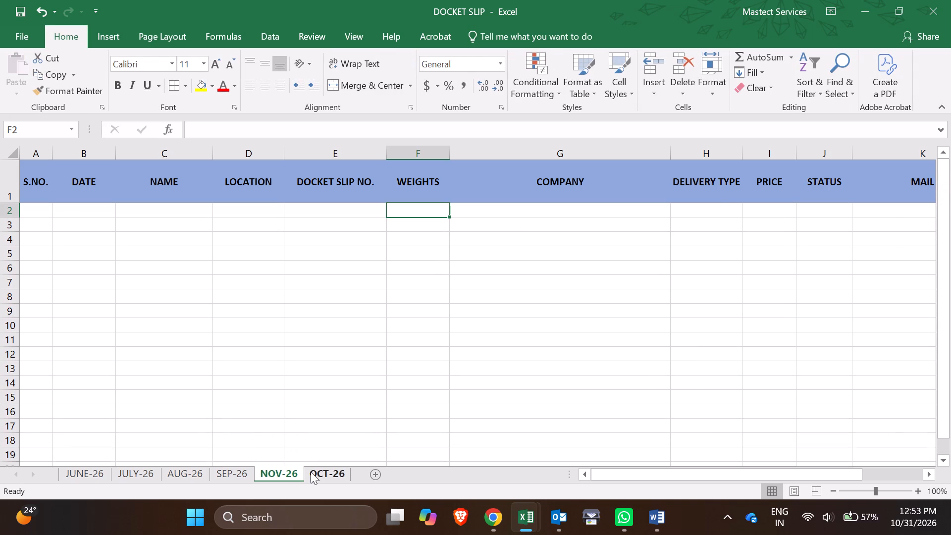
Copy the first OCT-26 entry, S.NO. 1 through its MAIL cell, into row 2 of NOV-26.
left_click(311, 472)
left_click(25, 201)
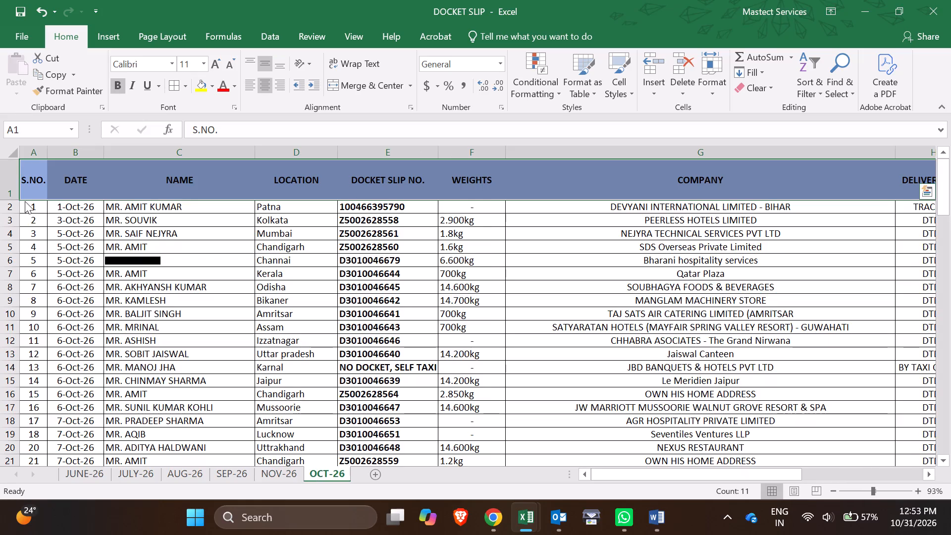
left_click(27, 204)
key("ctrl+shift+Right")
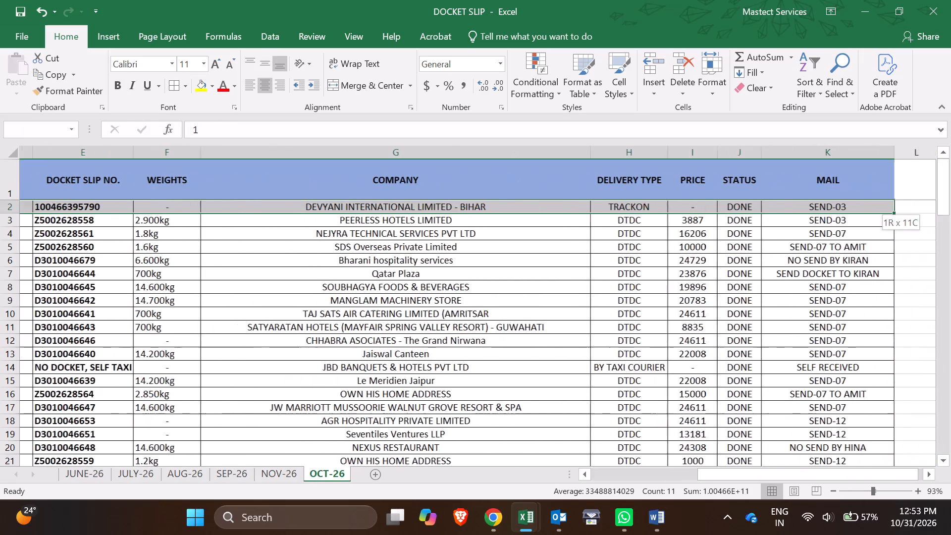
key("ctrl+c")
scroll(289, 305, "right", 4)
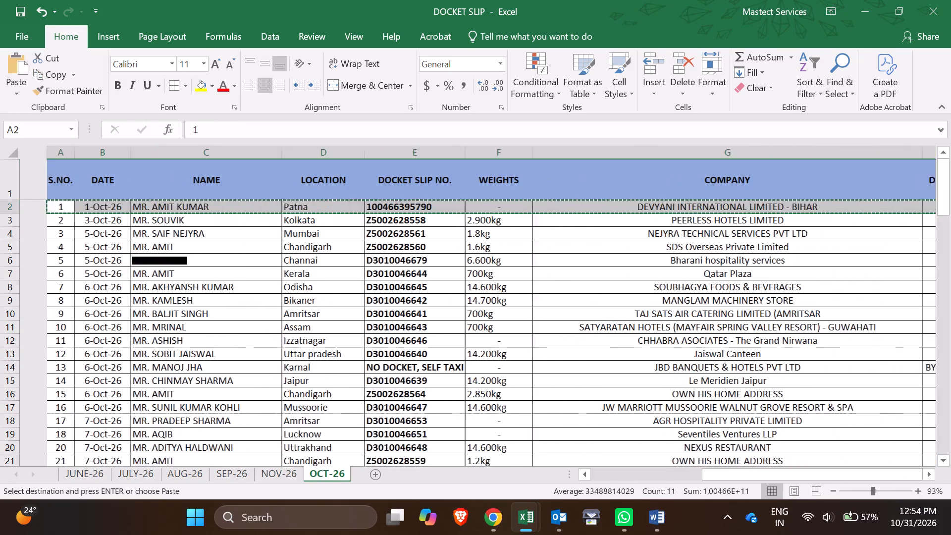
left_click(286, 469)
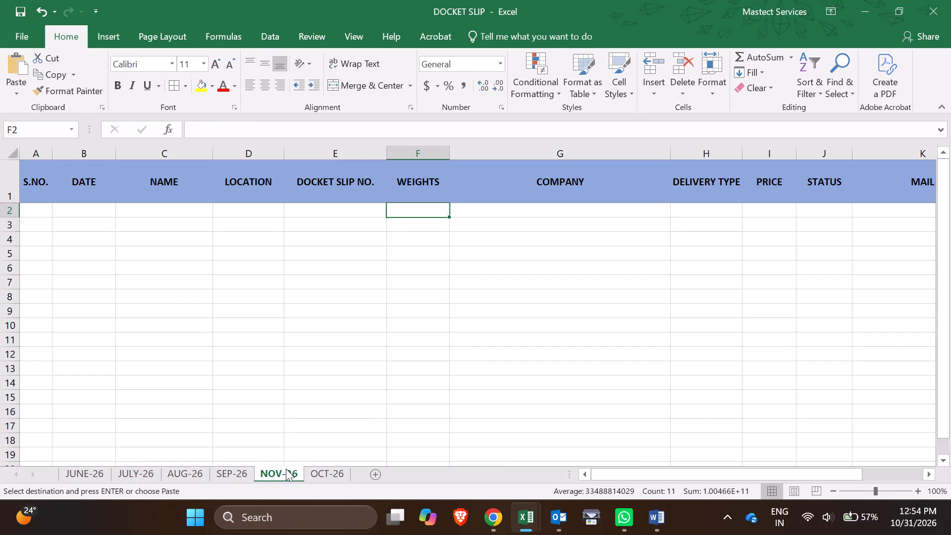
left_click(41, 209)
scroll(41, 209, "right", 3)
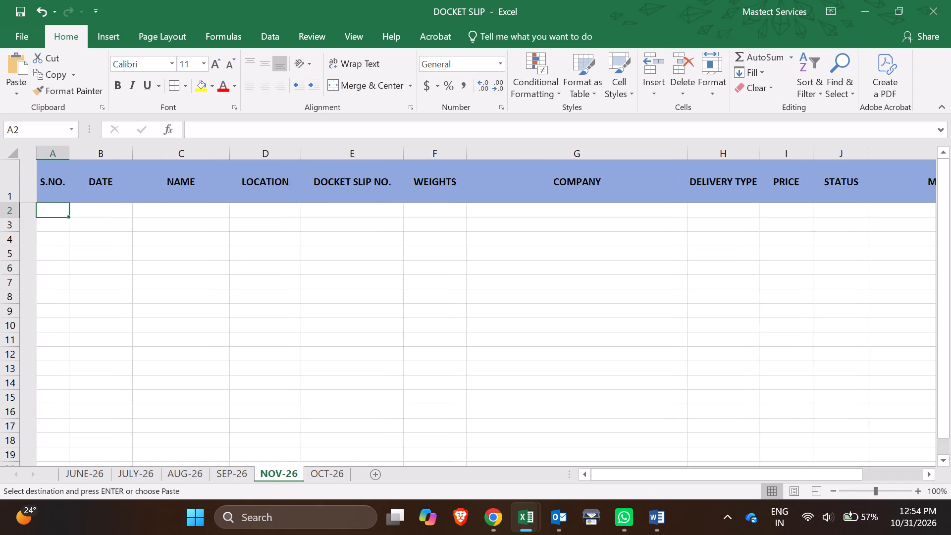
key("ctrl+v")
left_click(46, 215)
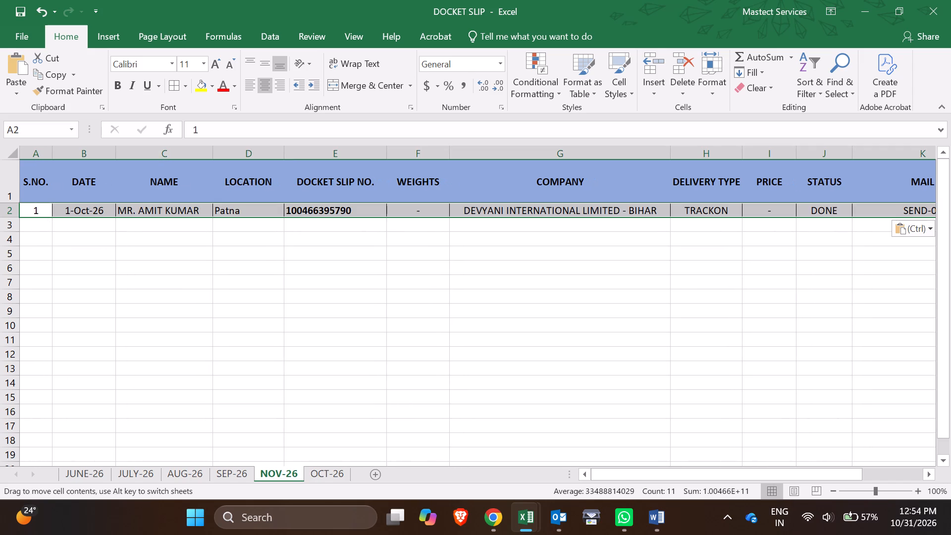
Change the DATE of the first NOV-26 entry to 11/2/2026 and save the workbook.
left_click(46, 209)
key("Right")
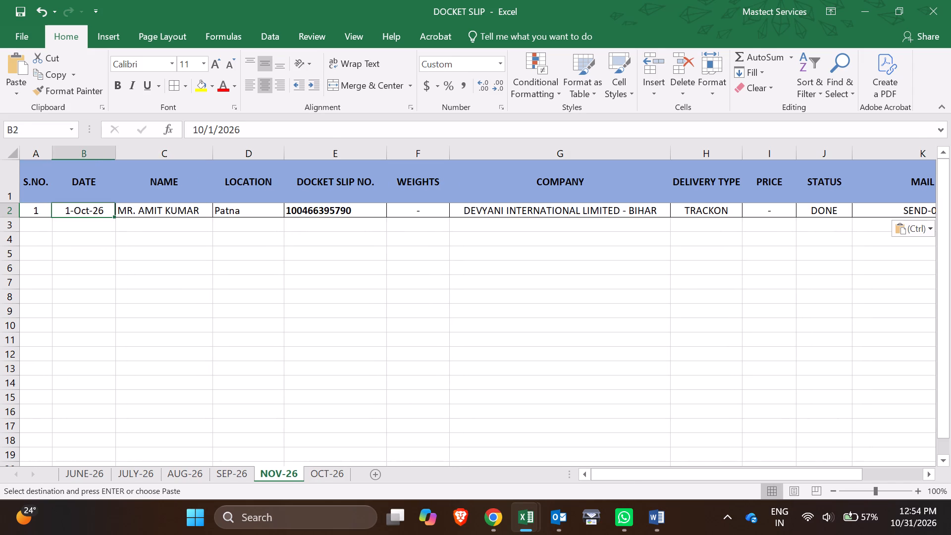
left_click(201, 128)
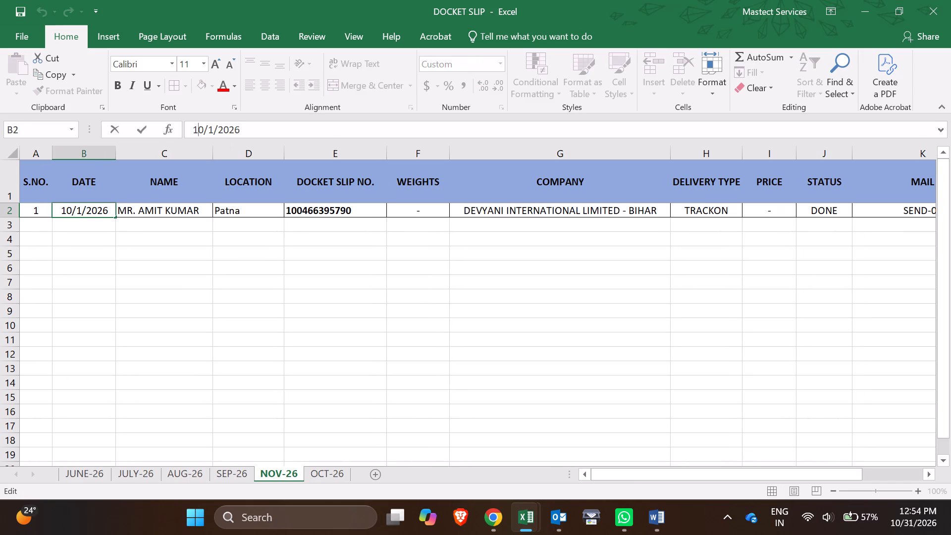
key("Right")
key("BackSpace")
key("1")
key("Right")
key("Right")
key("BackSpace")
key("2")
key("Return")
key("Up")
key("ctrl+s")
key("Right")
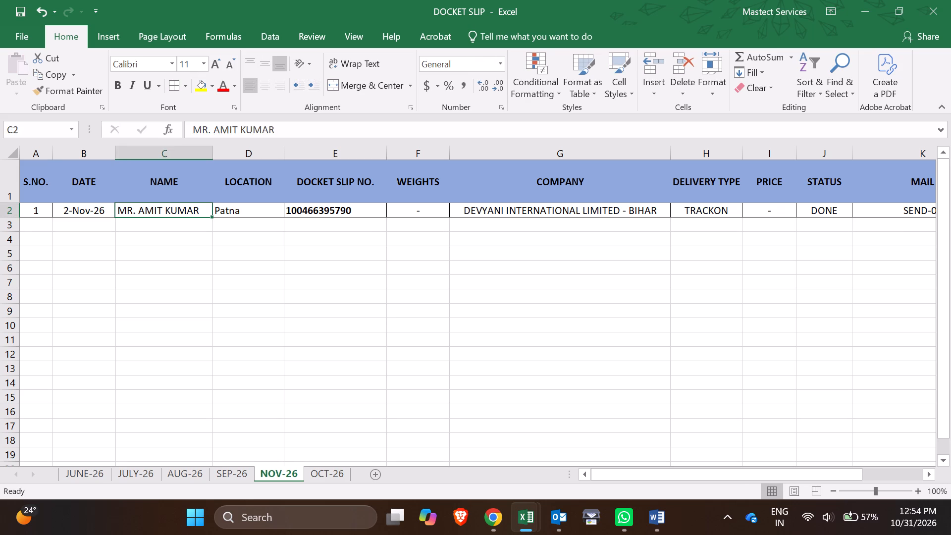
key("ctrl+s")
Clear the copied NAME, LOCATION and DOCKET SLIP NO. values from row 2 of NOV-26.
key("BackSpace")
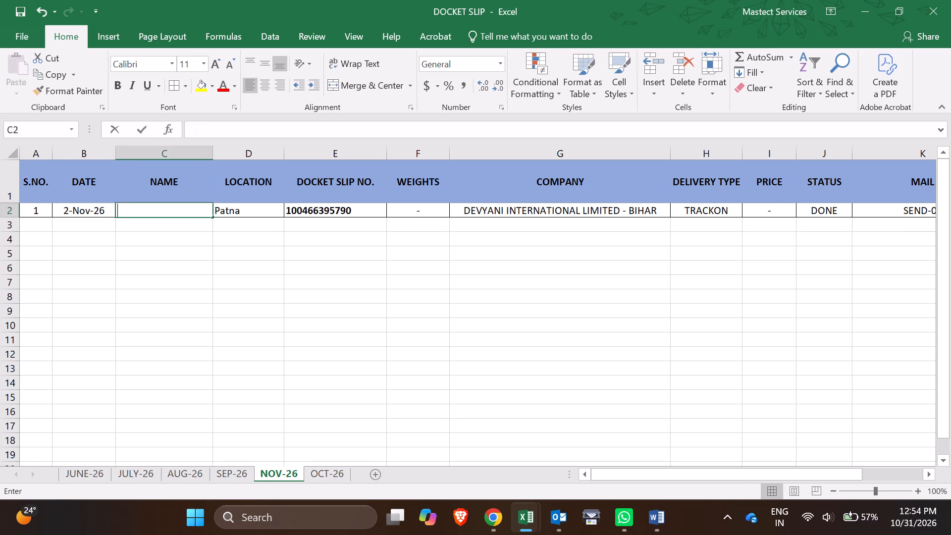
key("Return")
key("Up")
key("Right")
key("BackSpace")
key("Return")
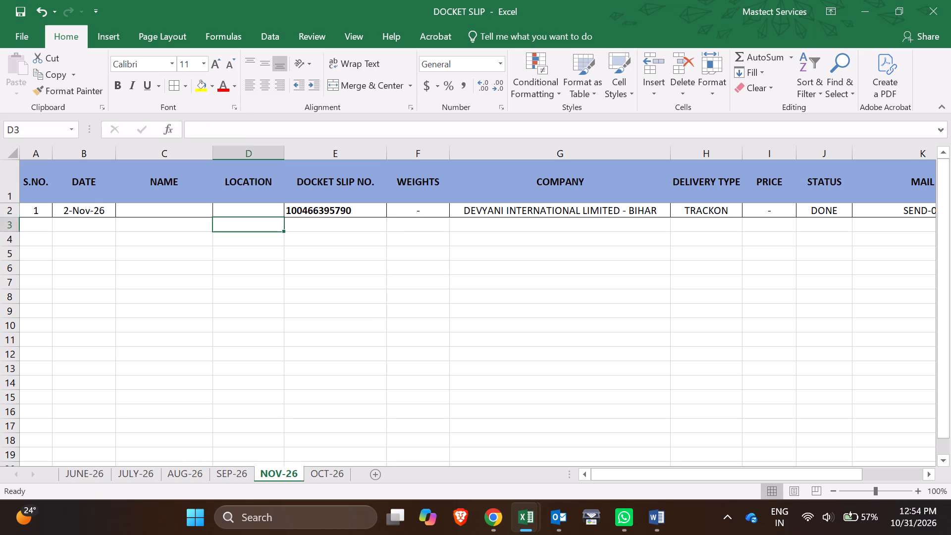
key("Up")
key("Right")
key("BackSpace")
key("Return")
Clear the copied values from WEIGHTS through MAIL in row 2 of NOV-26.
key("Up")
key("Right")
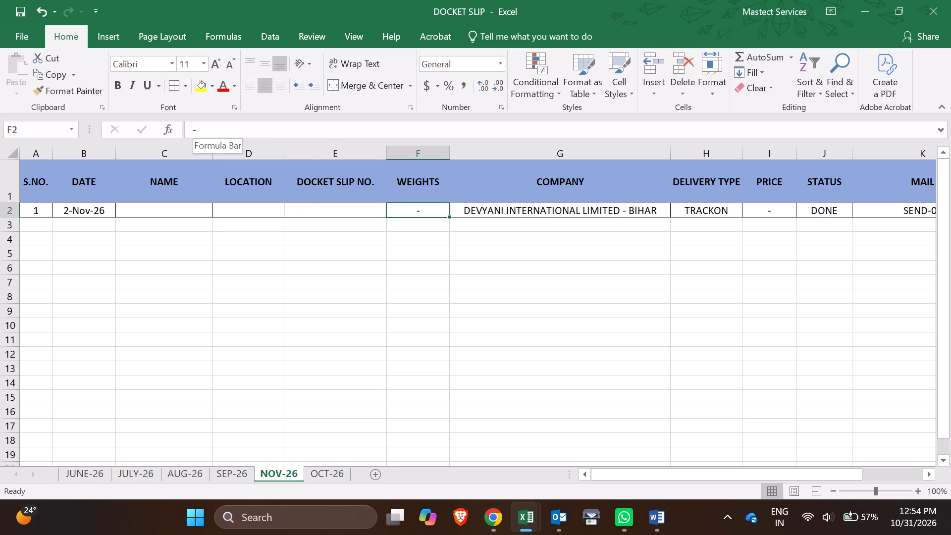
key("shift+Right")
key("shift+Right")
key("shift+Right")
key("shift+Right")
key("shift+Right")
key("shift+Right")
key("shift+Left")
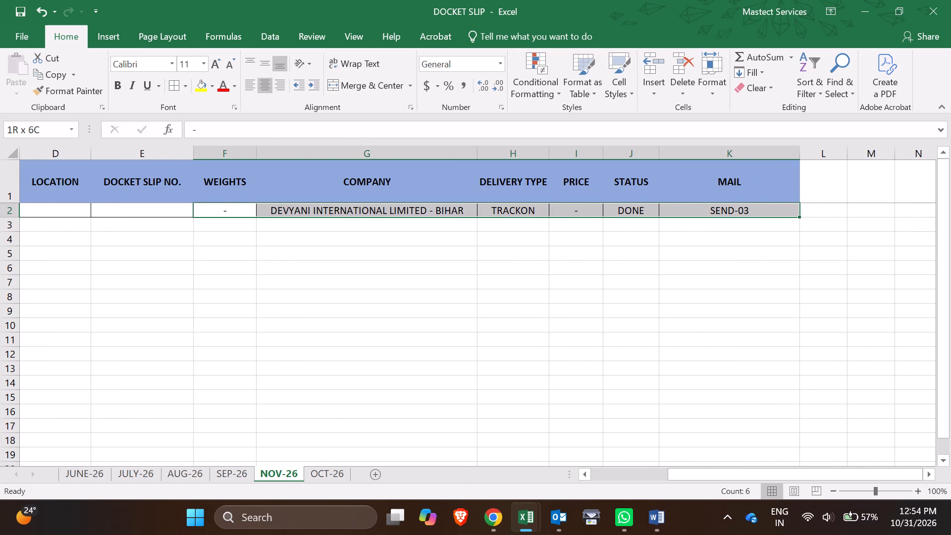
key("Delete")
left_click(271, 249)
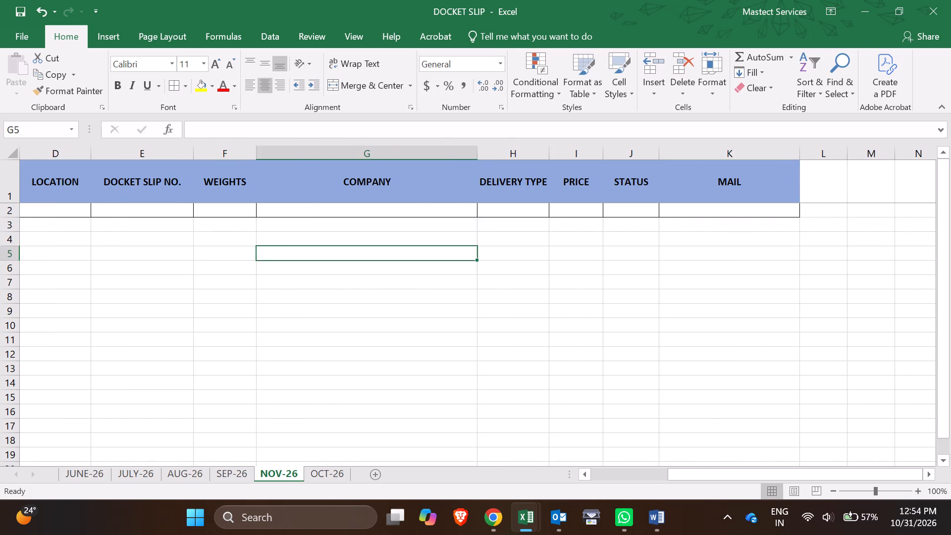
scroll(271, 249, "right", 5)
Enter serial numbers 2, 3 and 4 below the first entry in the S.NO. column of NOV-26.
left_click(39, 218)
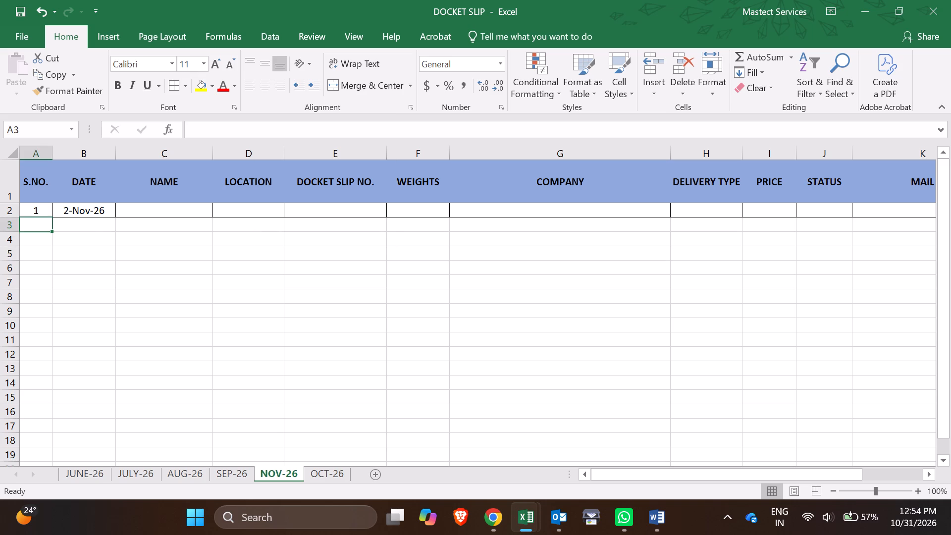
key("Return")
key("Up")
key("Up")
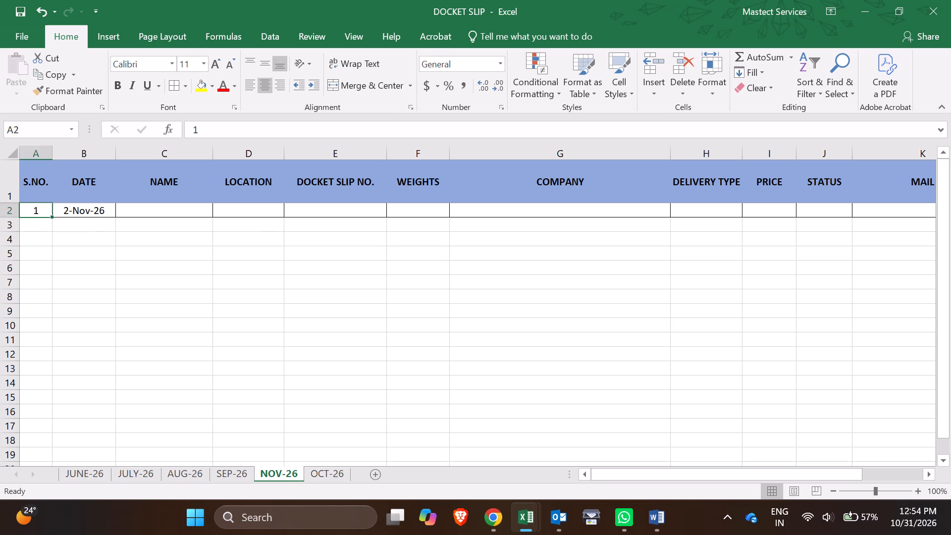
key("Return")
key("2")
key("Return")
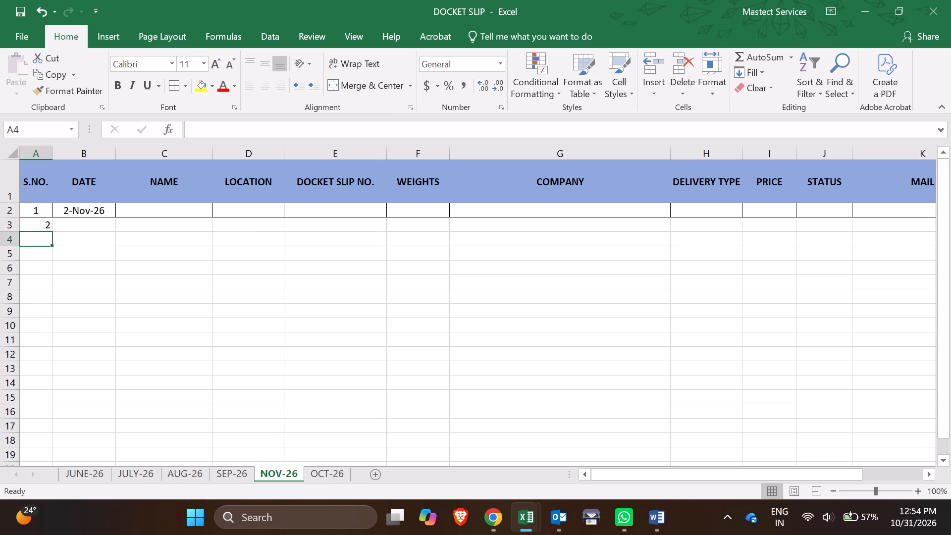
key("3")
key("Return")
key("4")
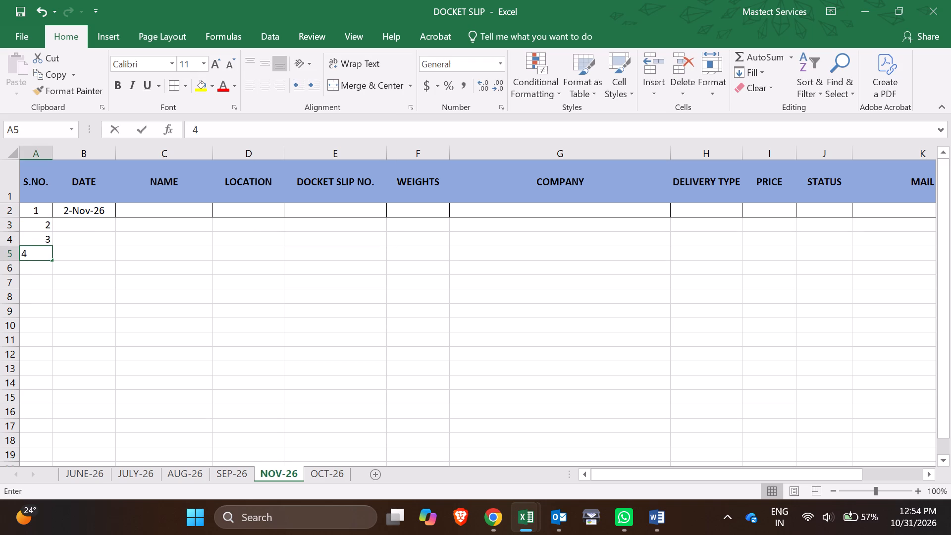
key("Return")
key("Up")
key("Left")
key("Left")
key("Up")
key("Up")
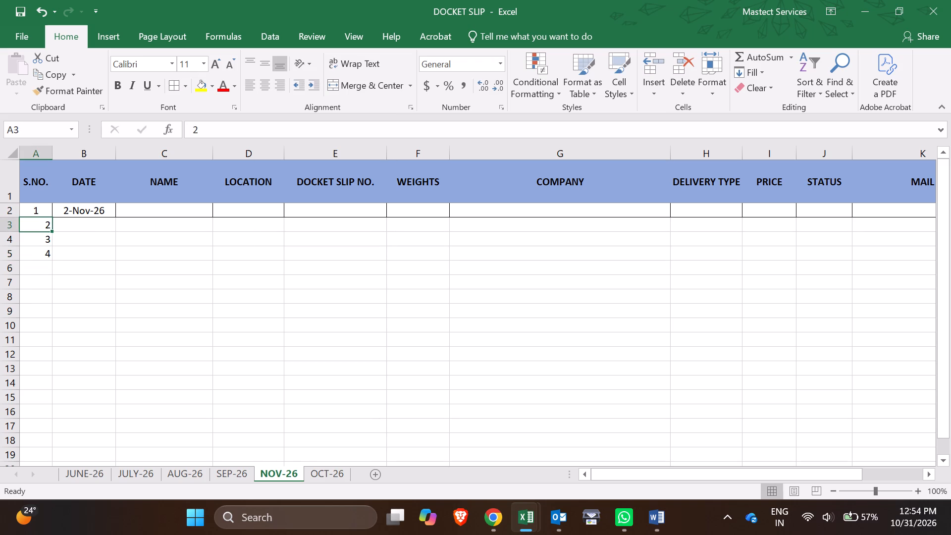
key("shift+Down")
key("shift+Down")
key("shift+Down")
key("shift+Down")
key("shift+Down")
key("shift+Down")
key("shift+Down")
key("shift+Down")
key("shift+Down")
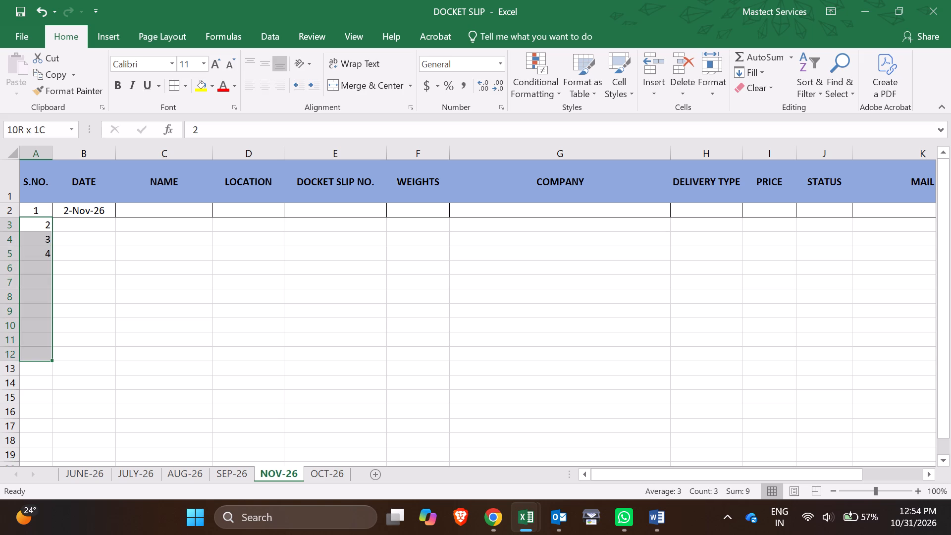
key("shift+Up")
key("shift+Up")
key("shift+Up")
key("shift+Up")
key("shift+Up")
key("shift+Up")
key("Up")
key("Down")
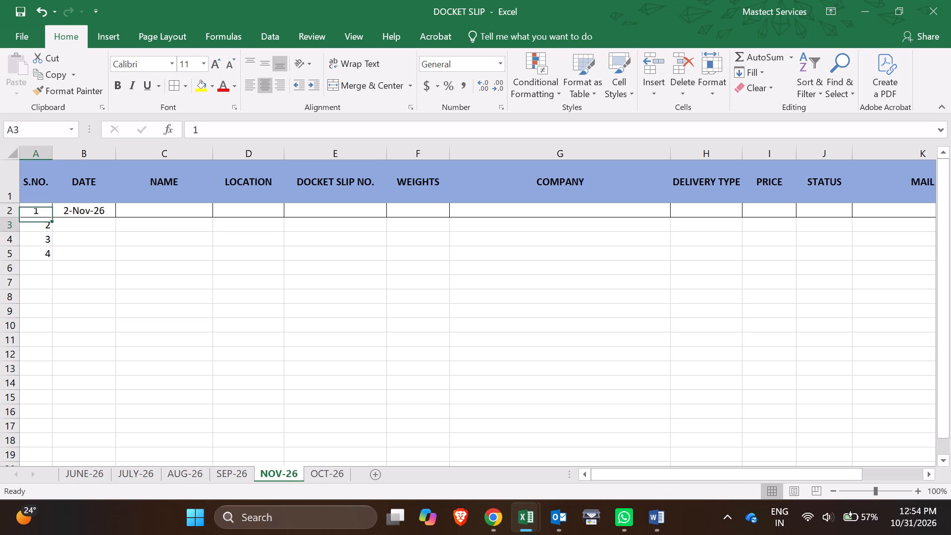
Continue the S.NO. column of NOV-26 with serial numbers 5 through 10, one per row.
key("Down")
key("Down")
key("Down")
key("5")
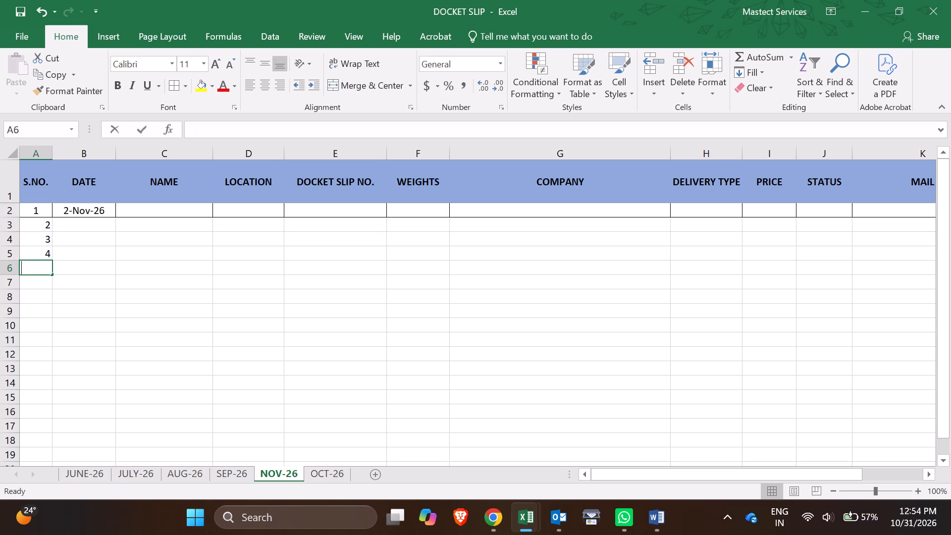
key("Return")
key("6")
key("Return")
key("7")
key("Return")
key("8")
key("Return")
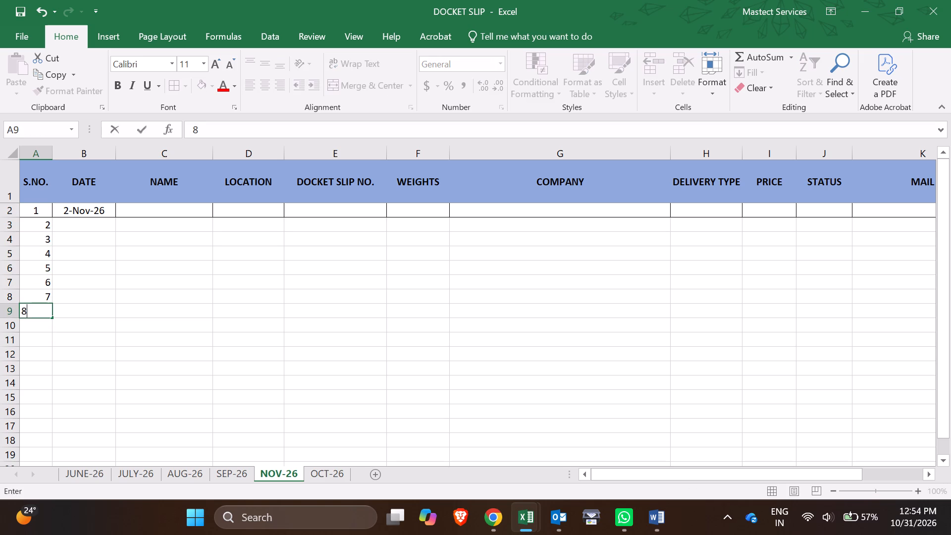
key("9")
key("Return")
key("0")
key("BackSpace")
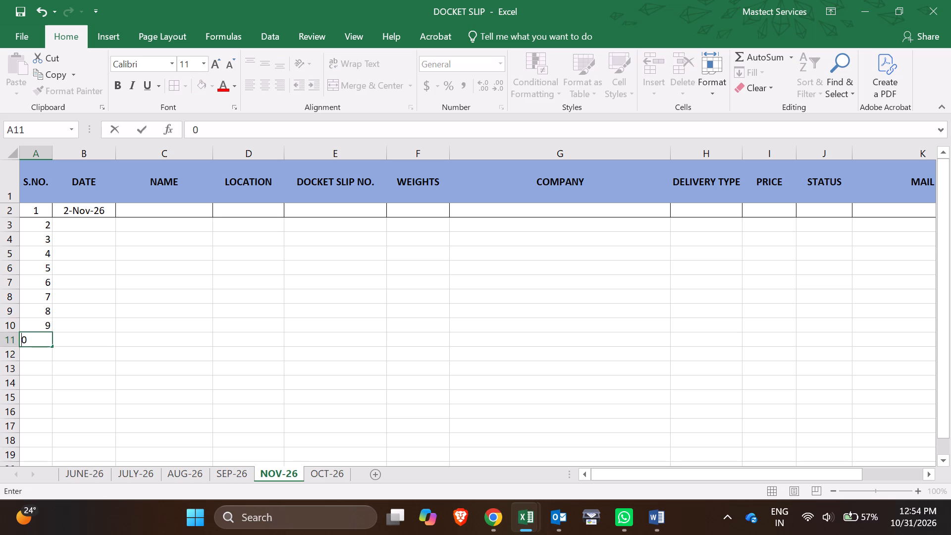
type("10")
key("Return")
Continue the S.NO. column with serial numbers 11 through 15 in the following rows.
type("11")
key("Return")
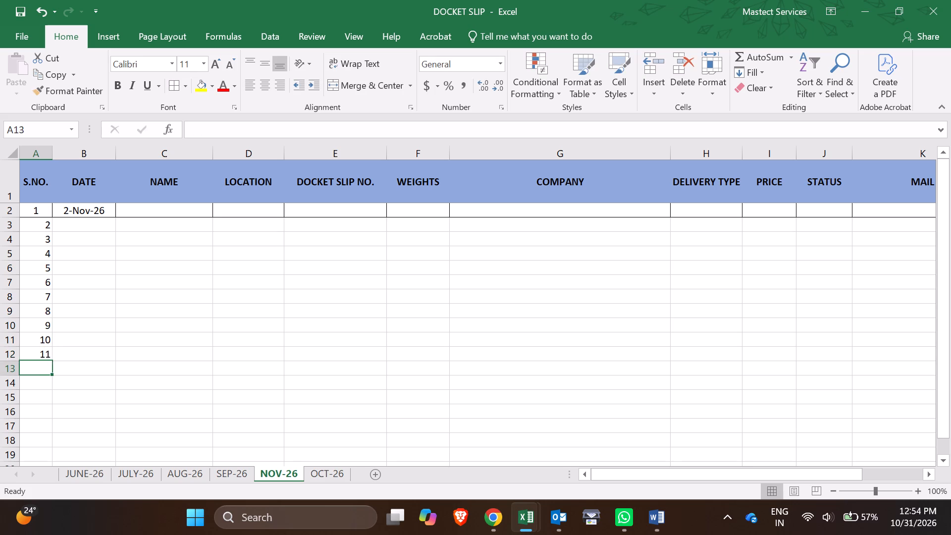
type("12")
key("Return")
key("1")
key("3")
key("Return")
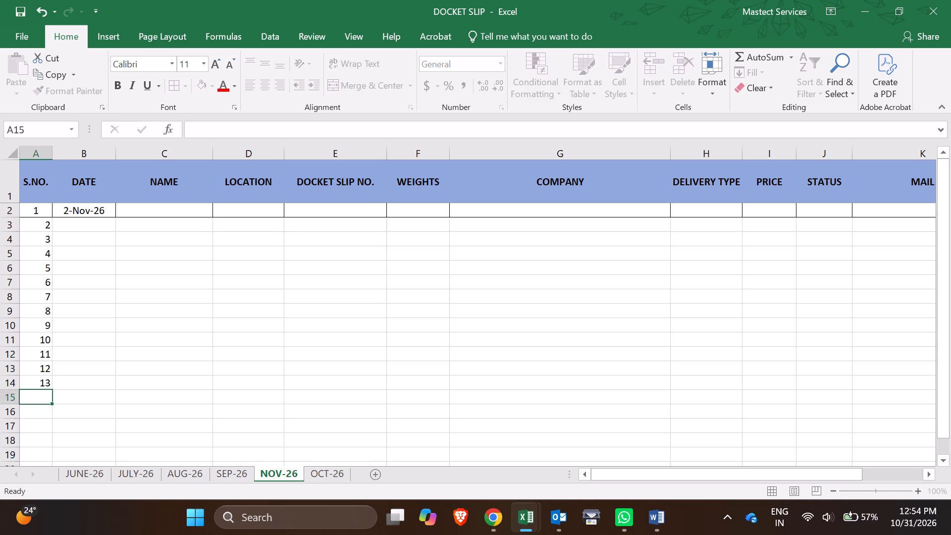
type("14")
key("Return")
type("15")
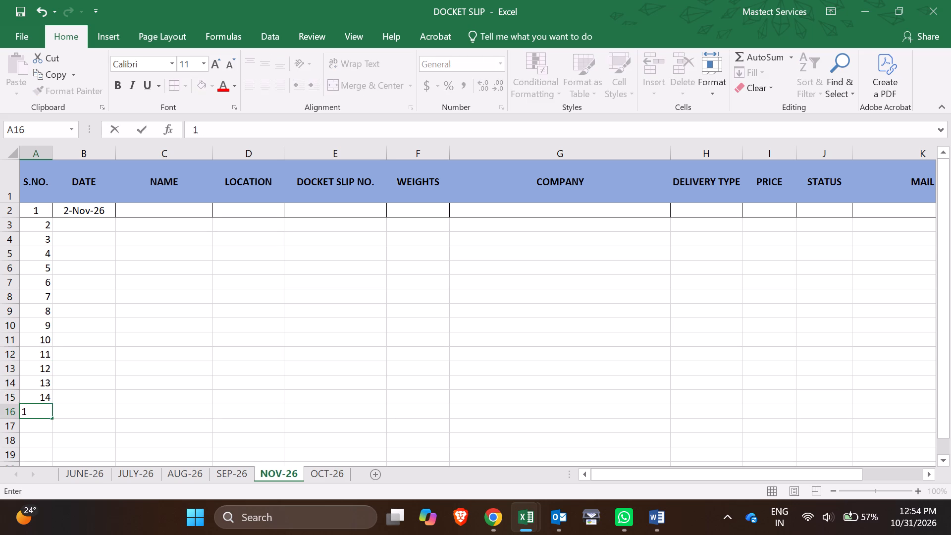
key("Return")
Continue the S.NO. column with serial numbers 16 through 20 in the following rows.
type("16")
key("Return")
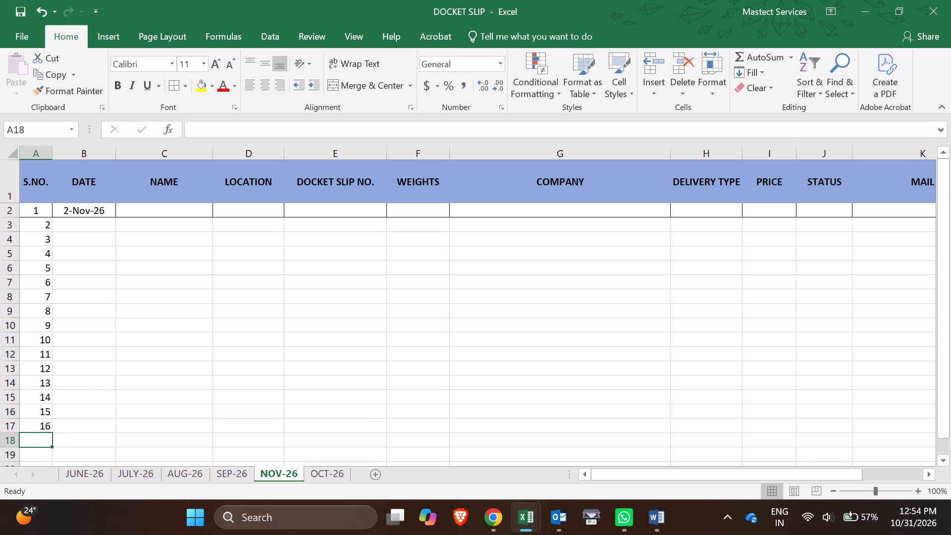
type("17")
key("Return")
type("18")
key("Return")
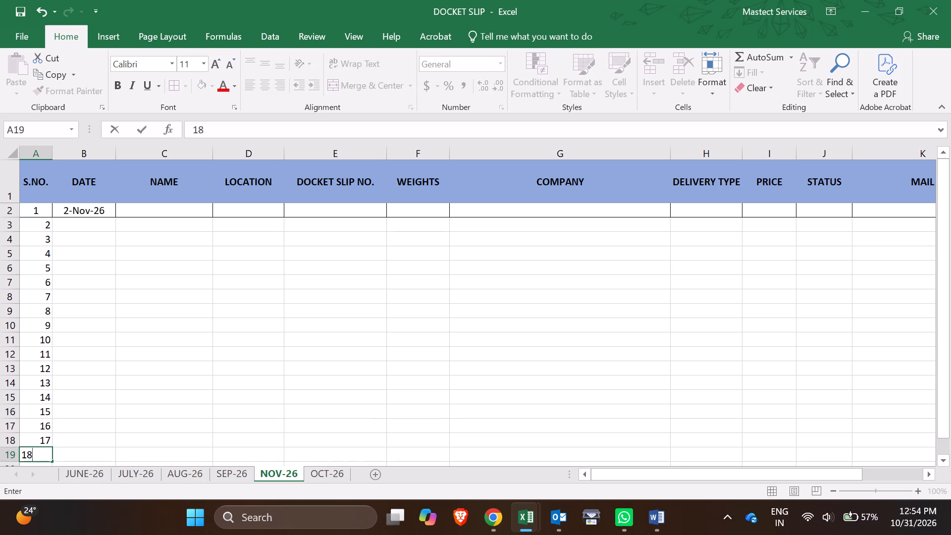
type("19")
key("Return")
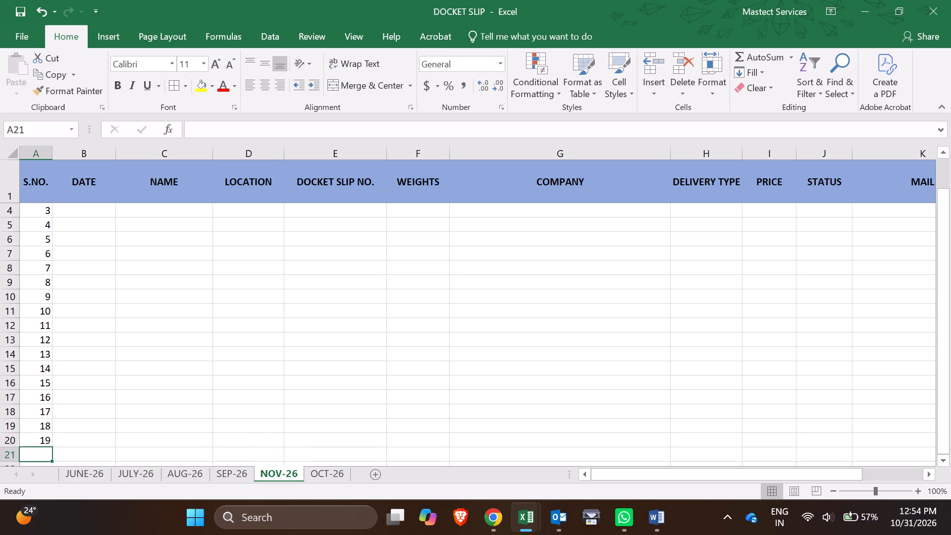
type("20")
key("Return")
Continue the S.NO. column with serial numbers 21 through 25 in the following rows.
type("21")
key("Return")
type("22")
key("Return")
type("23")
key("Return")
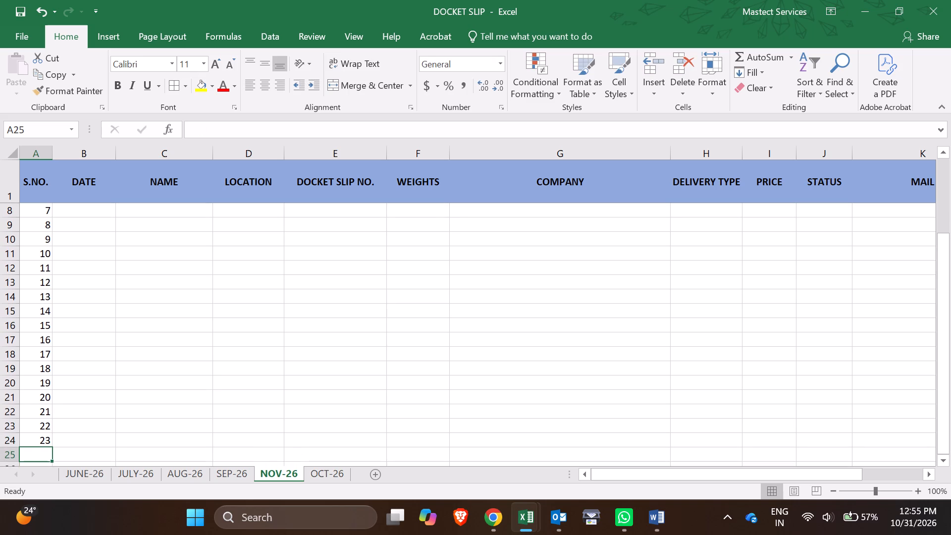
type("24")
key("Return")
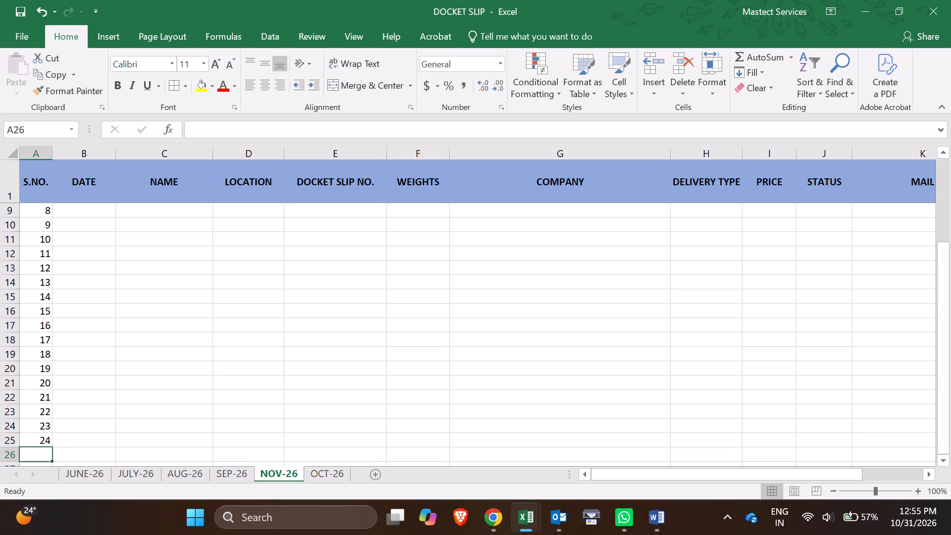
type("25")
key("Return")
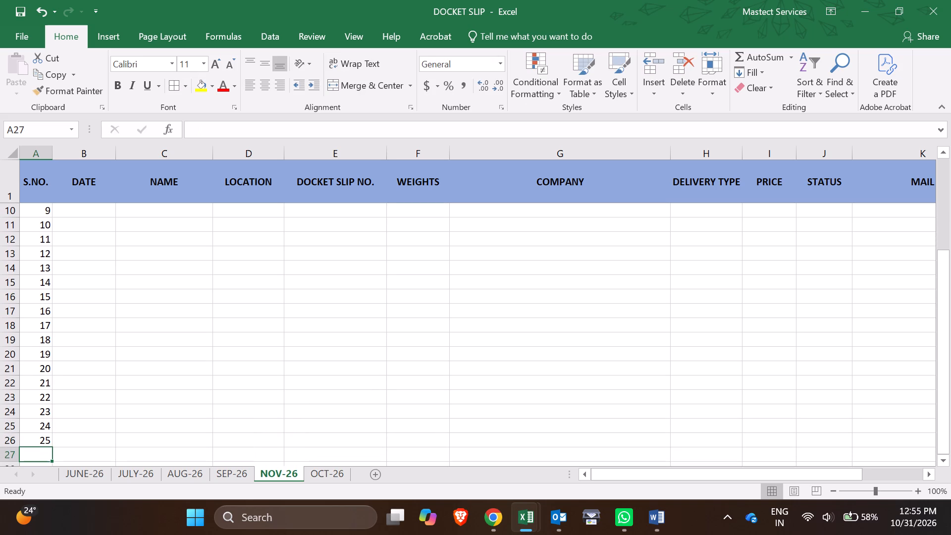
Complete the S.NO. column with serial numbers 26 through 30 in the following rows.
type("26")
key("Return")
type("27")
key("Return")
type("28")
key("Return")
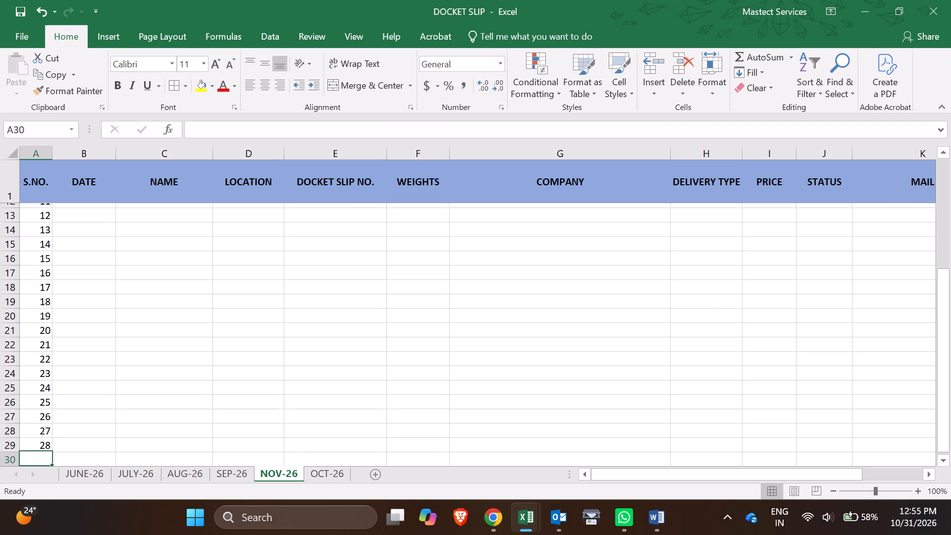
type("28")
key("BackSpace")
key("9")
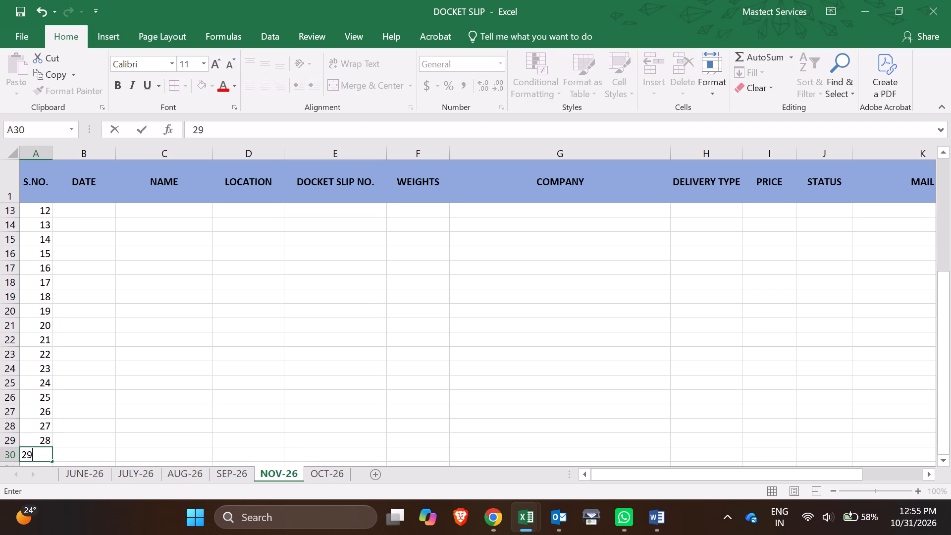
key("Return")
type("30")
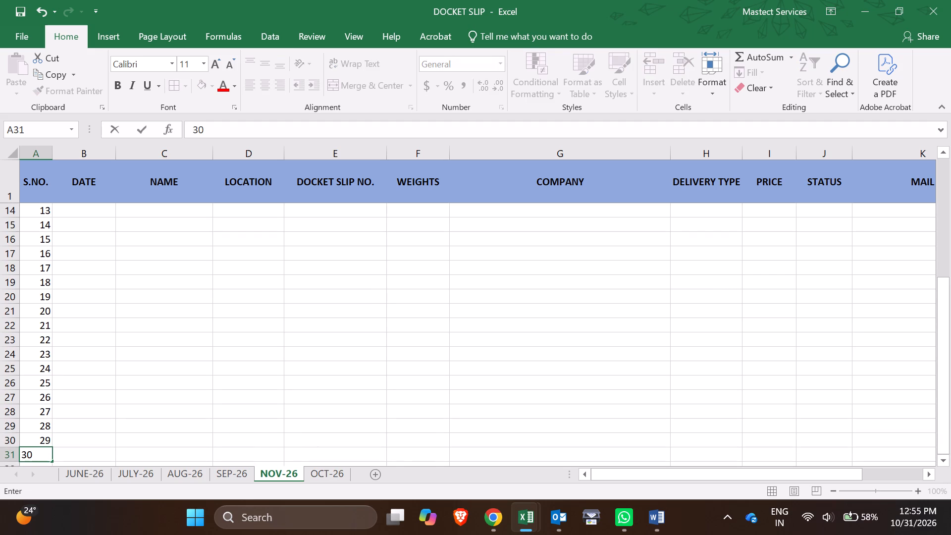
key("Return")
Centre-align serial numbers 1 through 30 in the S.NO. column of the NOV-26 sheet.
scroll(81, 238, "up", 5)
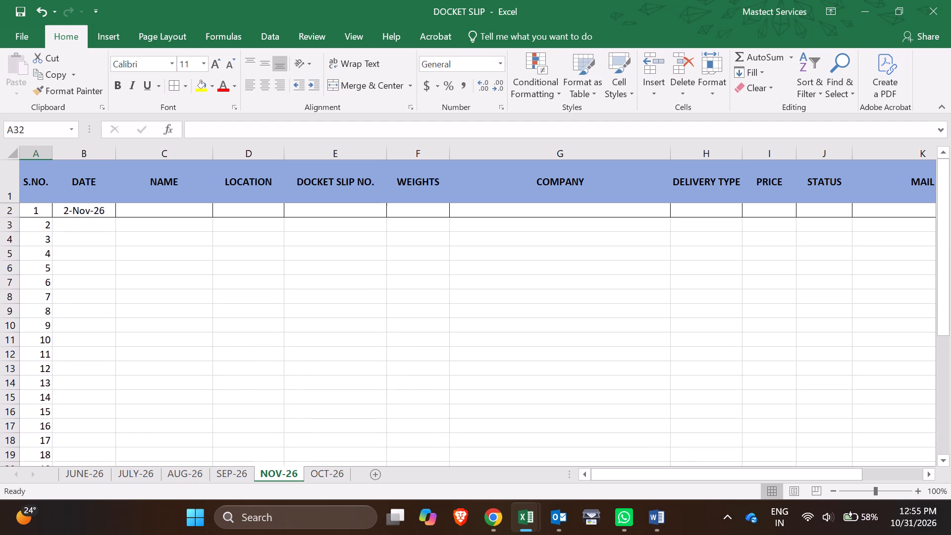
left_click(33, 208)
key("shift+Down")
key("shift+Down")
key("shift+Down")
key("shift+Down")
key("shift+Down")
key("shift+Down")
key("shift+Down")
key("shift+Down")
key("shift+Down")
key("shift+Down")
key("shift+Down")
key("shift+Down")
key("shift+Down")
key("shift+Down")
key("shift+Down")
key("shift+Down")
key("shift+Down")
key("shift+Down")
key("shift+Down")
key("shift+Down")
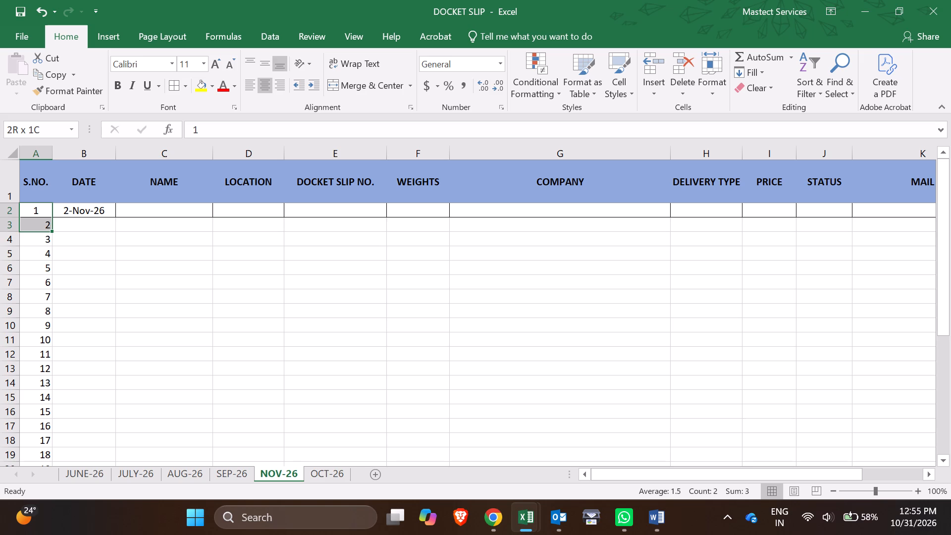
key("shift+Down")
key("shift+Down")
key("shift+Down")
key("shift+Down")
key("shift+Down")
key("shift+Down")
key("shift+Down")
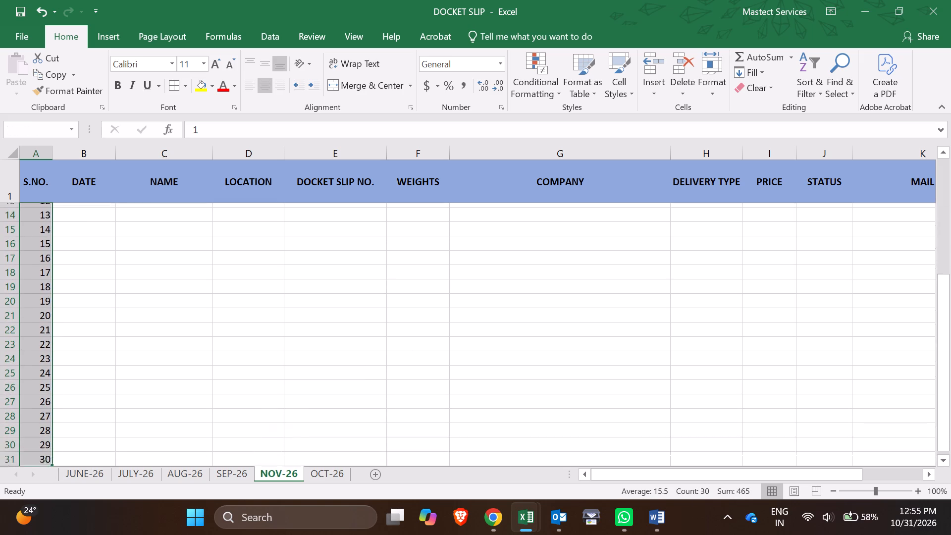
key("shift+Down")
key("shift+Up")
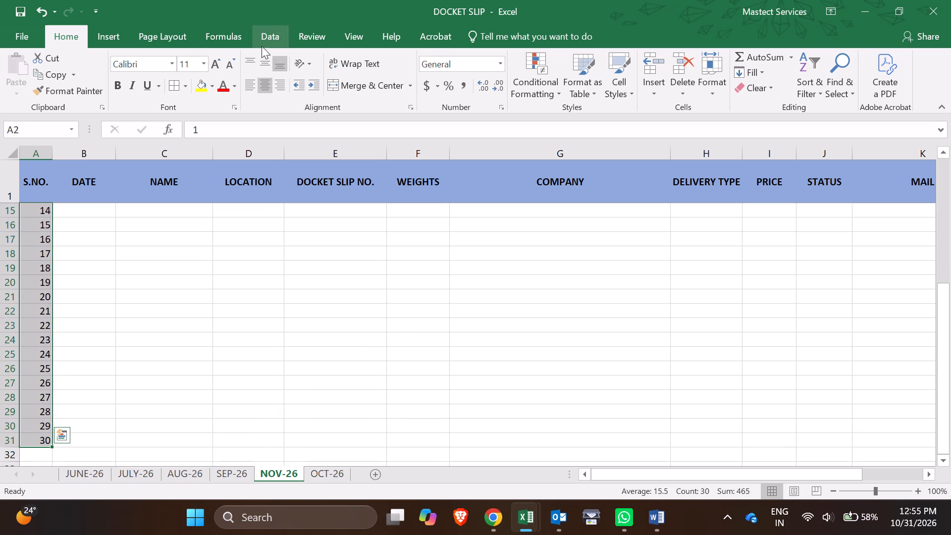
left_click(259, 84)
left_click(259, 84)
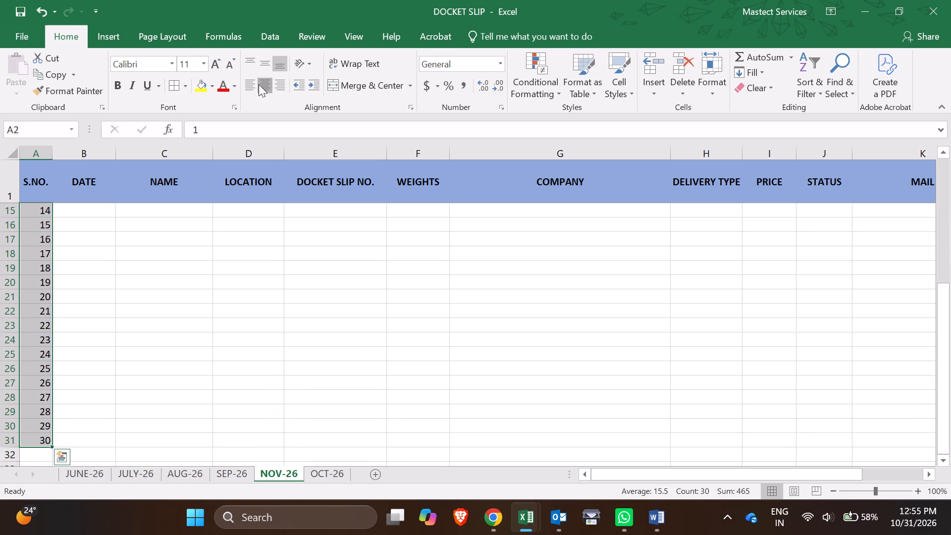
Add borders to the S.NO. cells for serial numbers 1 through 30 and save the workbook.
scroll(269, 280, "up", 3)
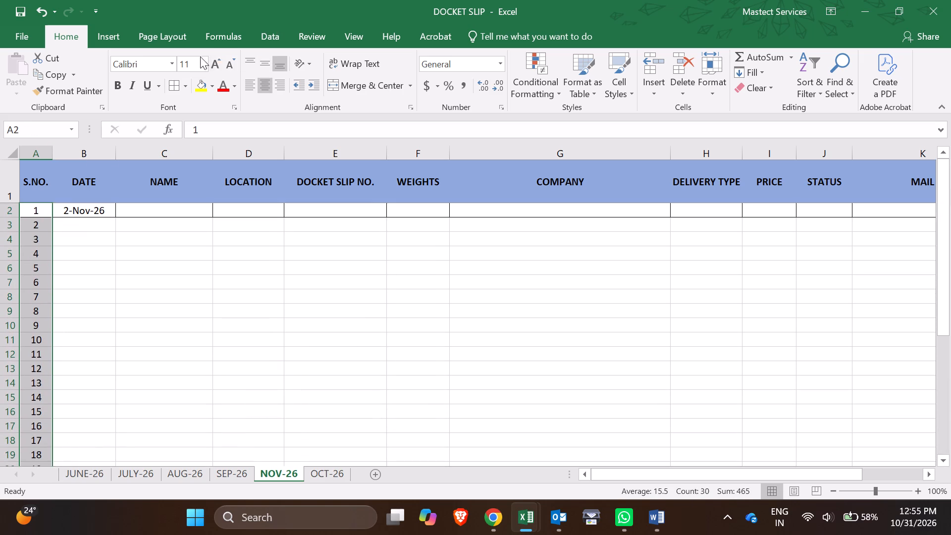
left_click(172, 85)
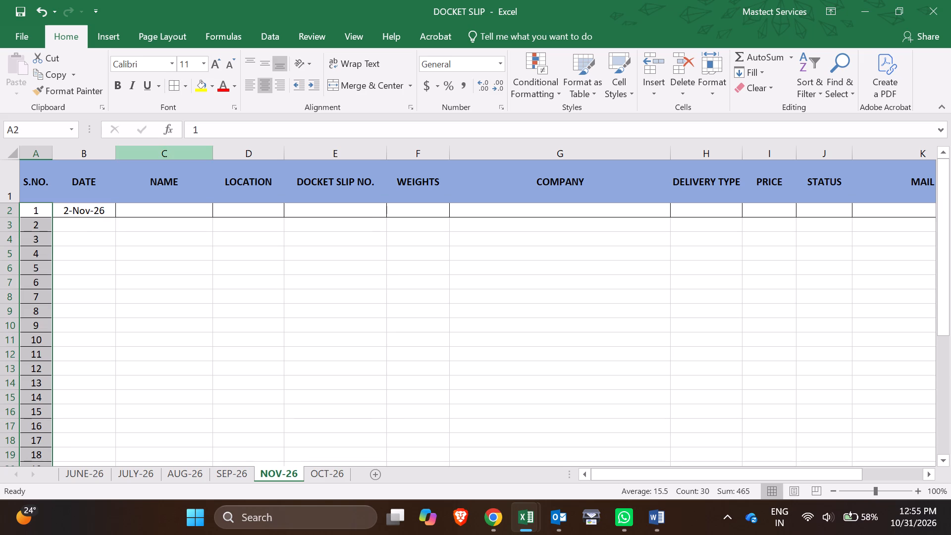
left_click(95, 217)
key("ctrl+s")
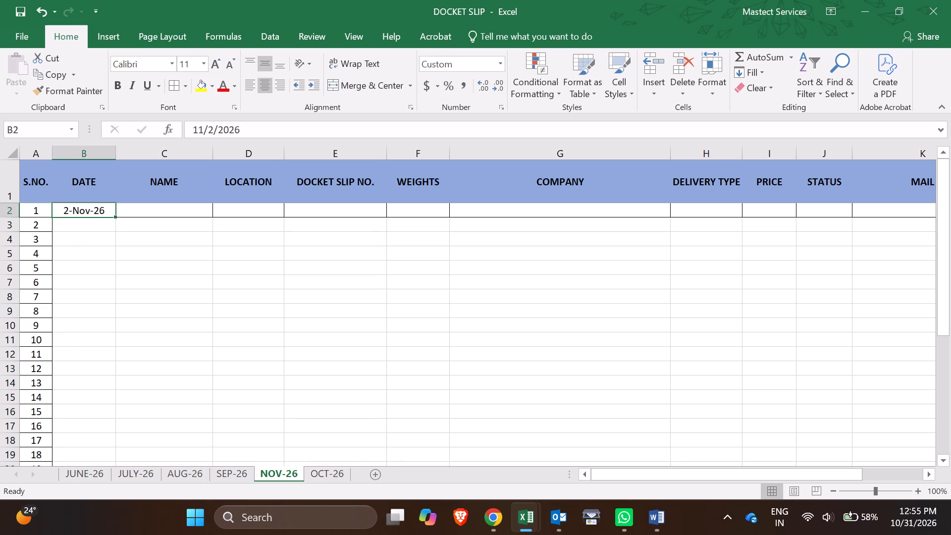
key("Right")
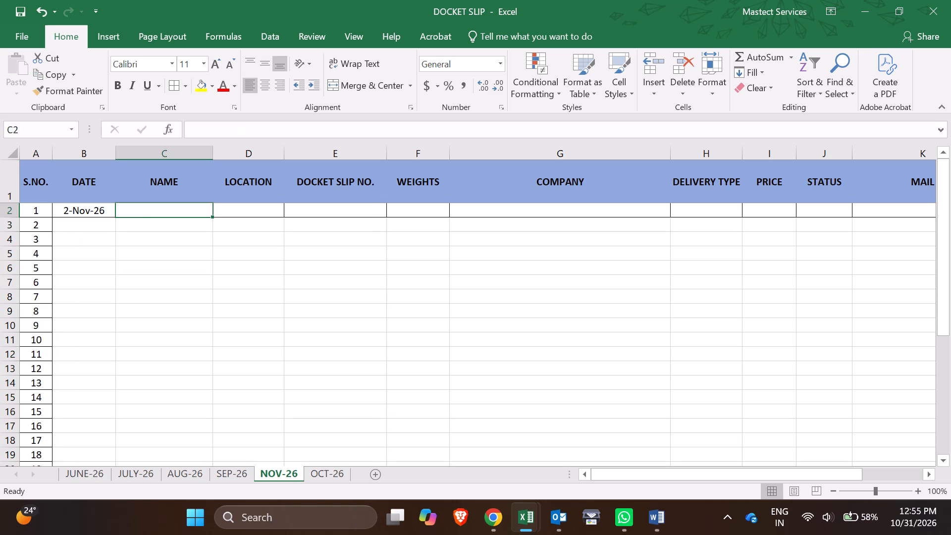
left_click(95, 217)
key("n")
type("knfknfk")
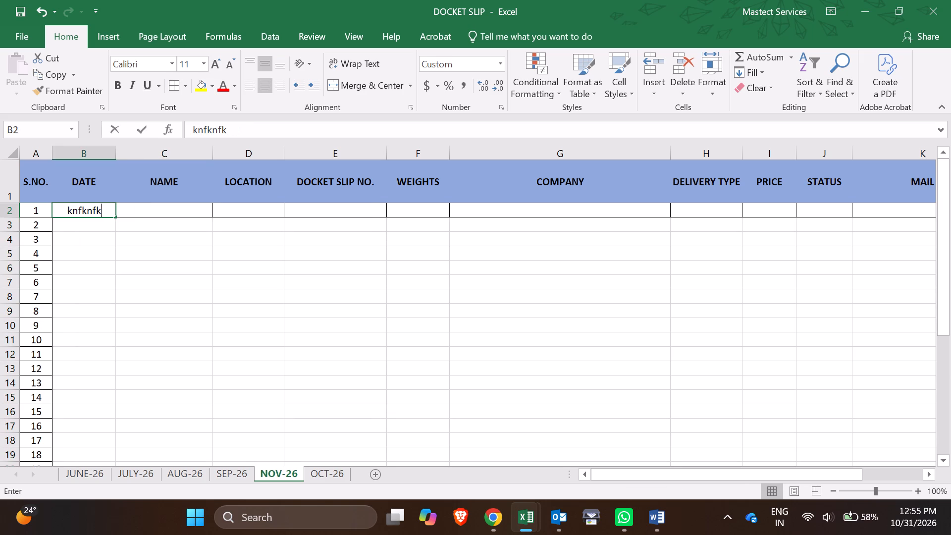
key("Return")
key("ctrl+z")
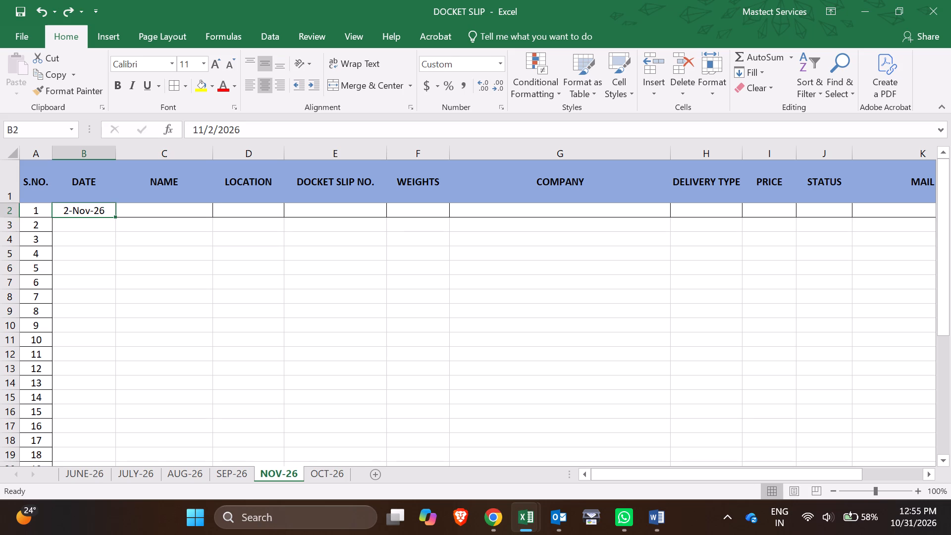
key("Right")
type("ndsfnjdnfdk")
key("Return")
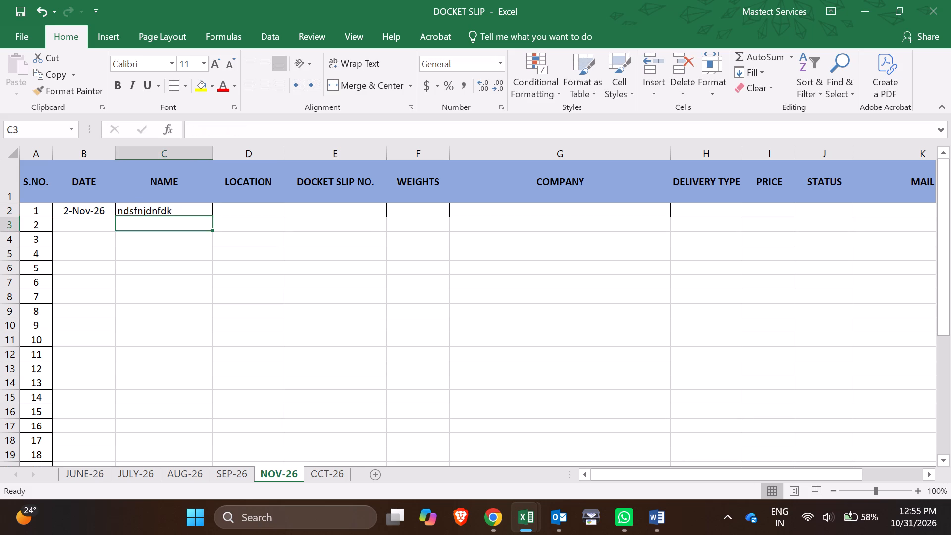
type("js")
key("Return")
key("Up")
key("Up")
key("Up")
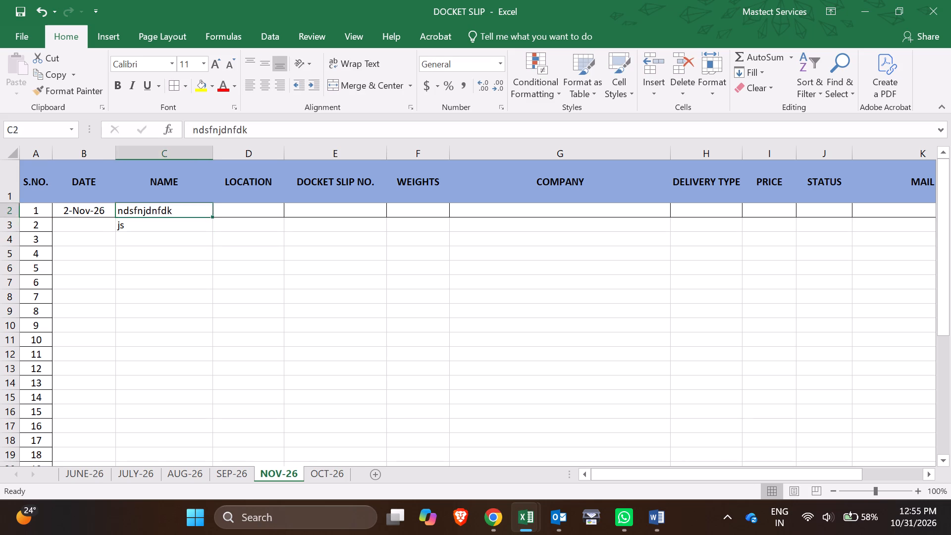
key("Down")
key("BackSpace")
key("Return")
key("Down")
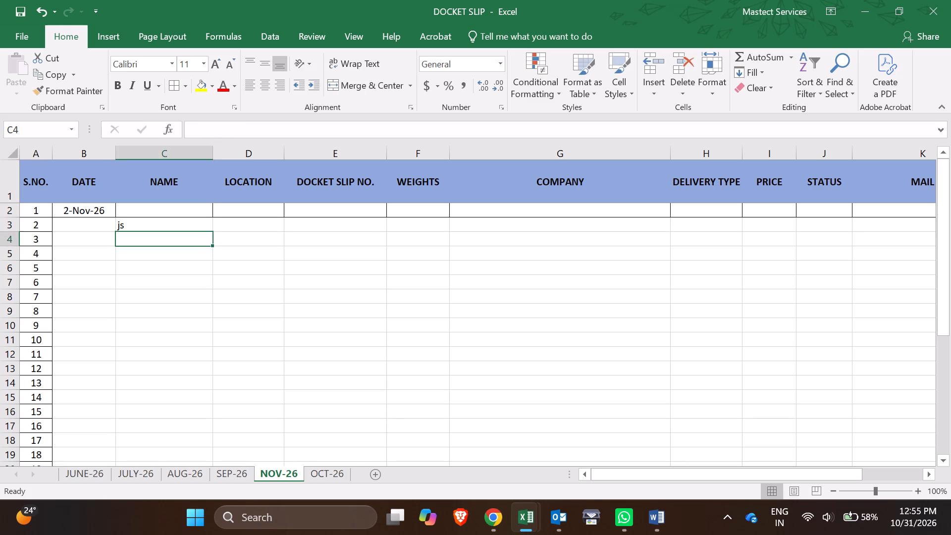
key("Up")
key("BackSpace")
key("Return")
Save the docket slip workbook.
key("ctrl+s")
key("ctrl+s")
key("Up")
key("Up")
key("Right")
key("ctrl+s")
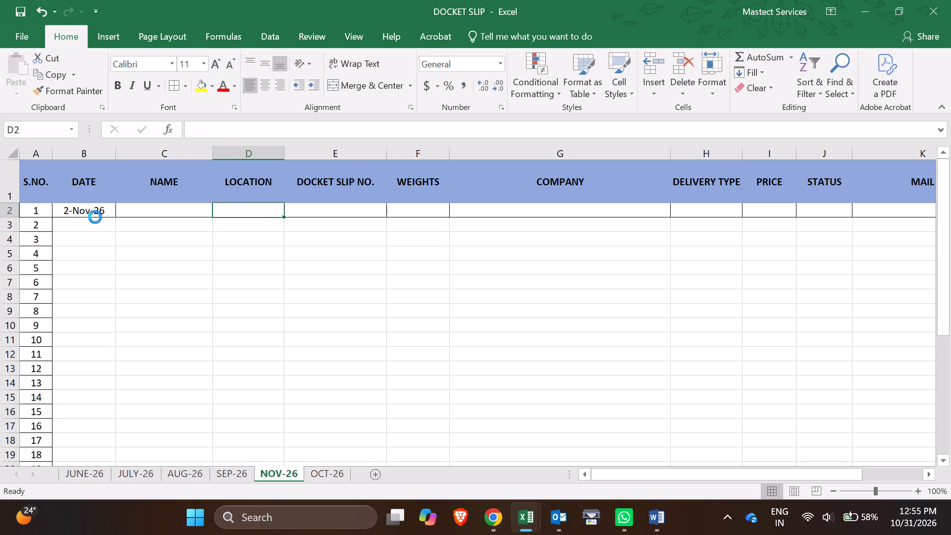
key("ctrl+s")
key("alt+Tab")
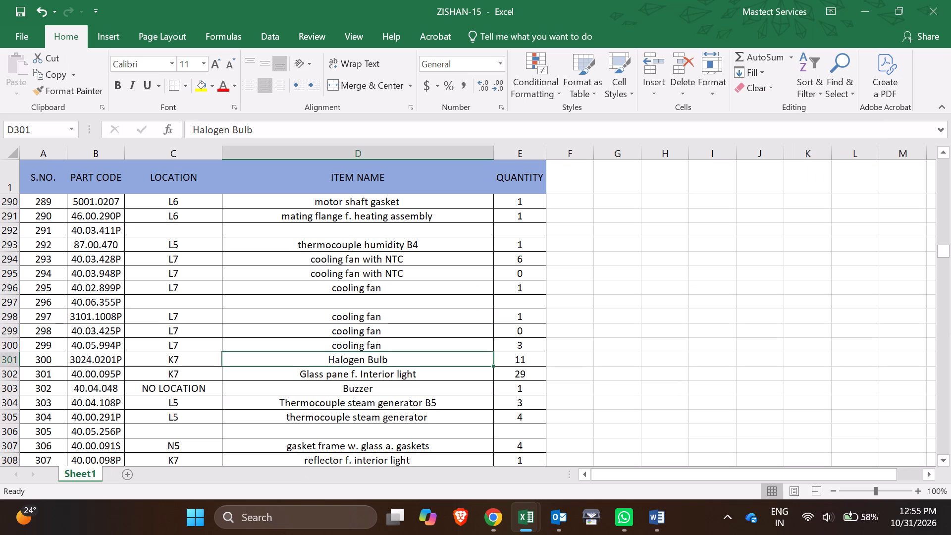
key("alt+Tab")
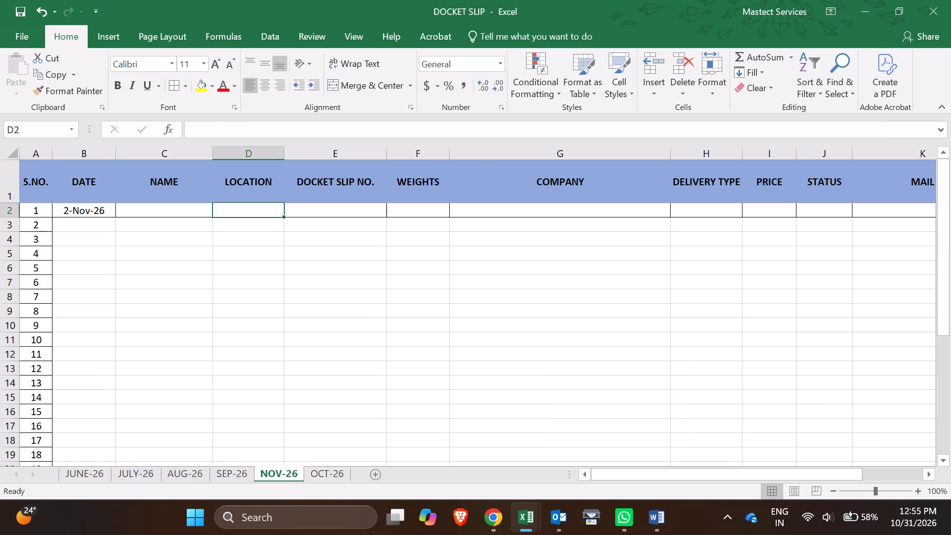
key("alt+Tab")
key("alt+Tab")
Using the OCT-26 sheet as reference, make the NOV-26 DOCKET SLIP NO. cells for serial numbers 1 to 30 left-aligned and bold.
left_click(321, 475)
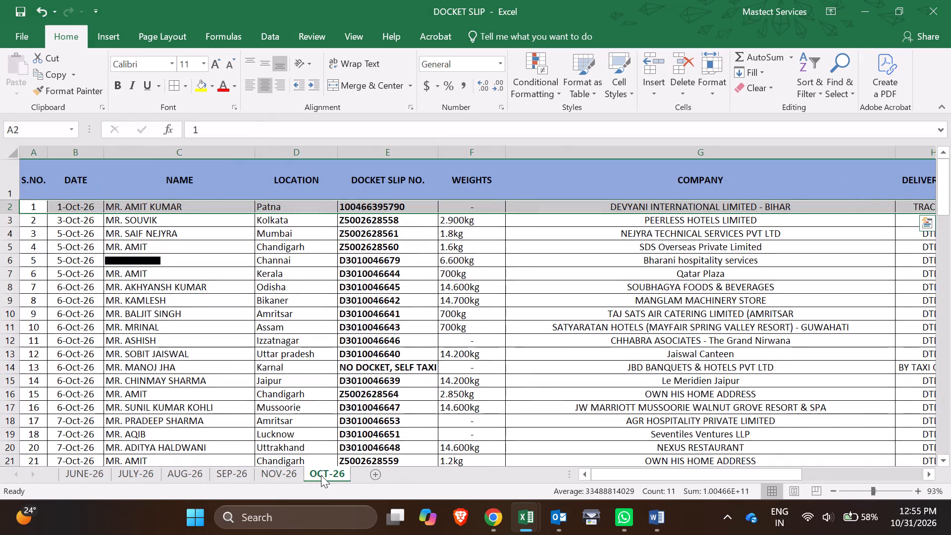
scroll(311, 338, "right", 1)
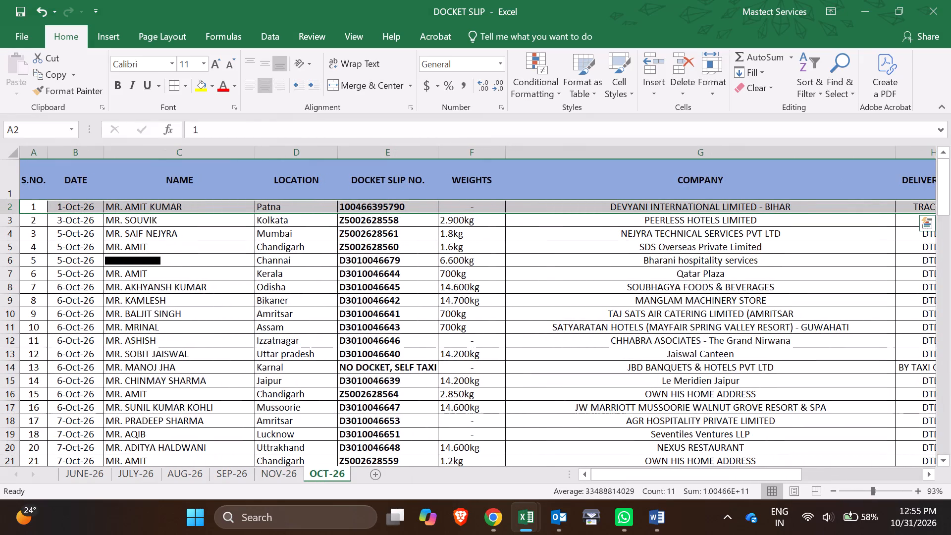
left_click(278, 473)
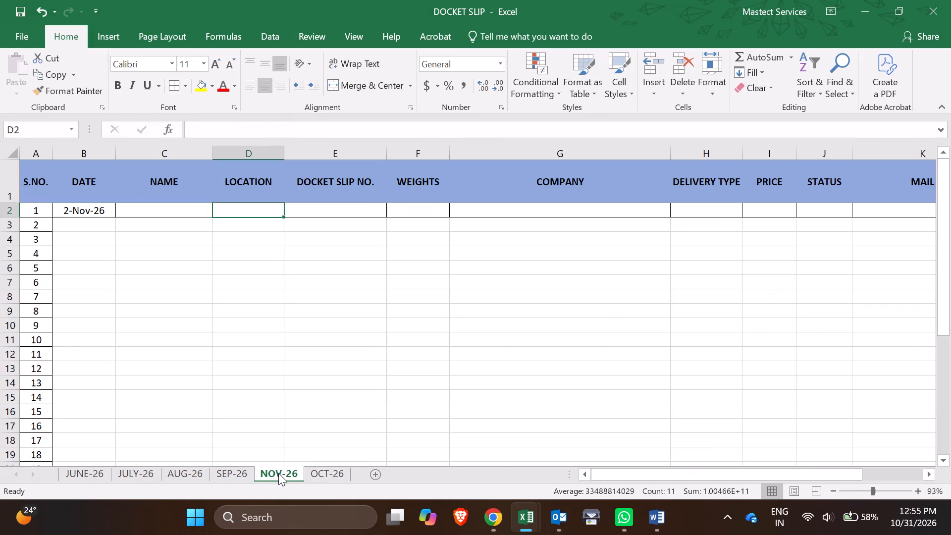
left_click(310, 211)
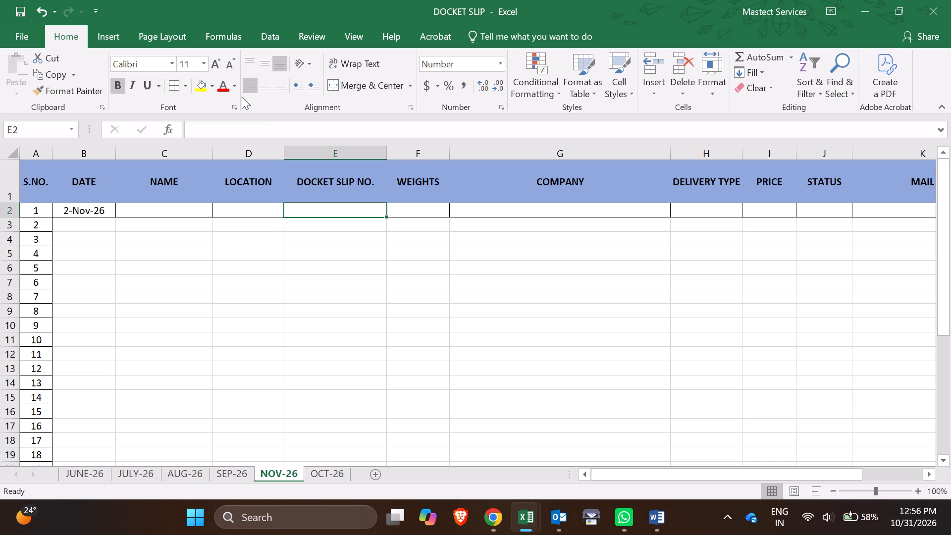
key("shift+Down")
key("shift+Down")
key("shift+Down")
key("shift+Down")
key("shift+Down")
key("shift+Down")
key("shift+Down")
key("shift+Down")
key("shift+Down")
key("shift+Down")
key("shift+Down")
key("shift+Down")
key("shift+Down")
key("shift+Down")
key("shift+Down")
key("shift+Down")
key("shift+Down")
key("shift+Down")
key("shift+Down")
key("shift+Down")
key("shift+Up")
key("shift+Up")
key("shift+Up")
key("shift+Up")
key("shift+Up")
key("shift+Up")
key("shift+Up")
key("shift+Up")
key("shift+Up")
key("shift+Up")
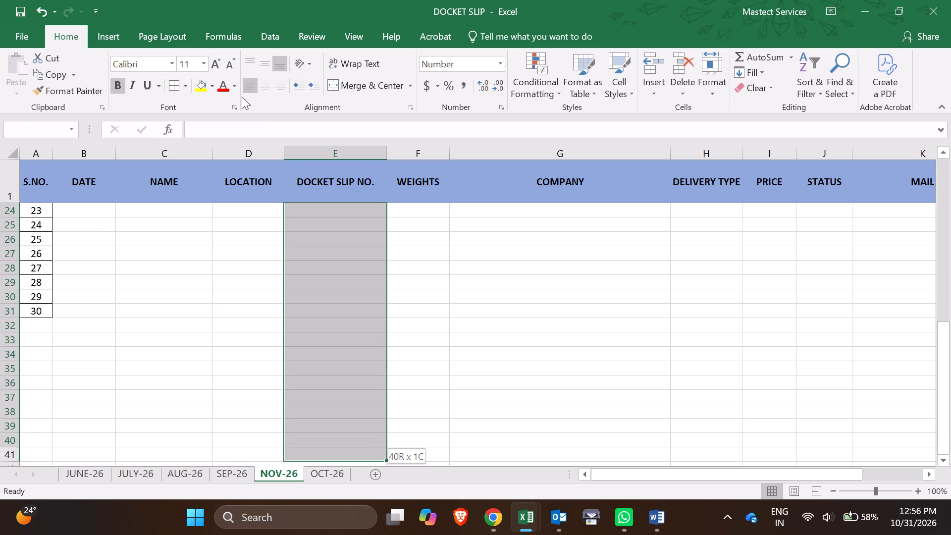
key("shift+Left")
key("shift+Left")
key("shift+Left")
key("shift+Left")
key("shift+Right")
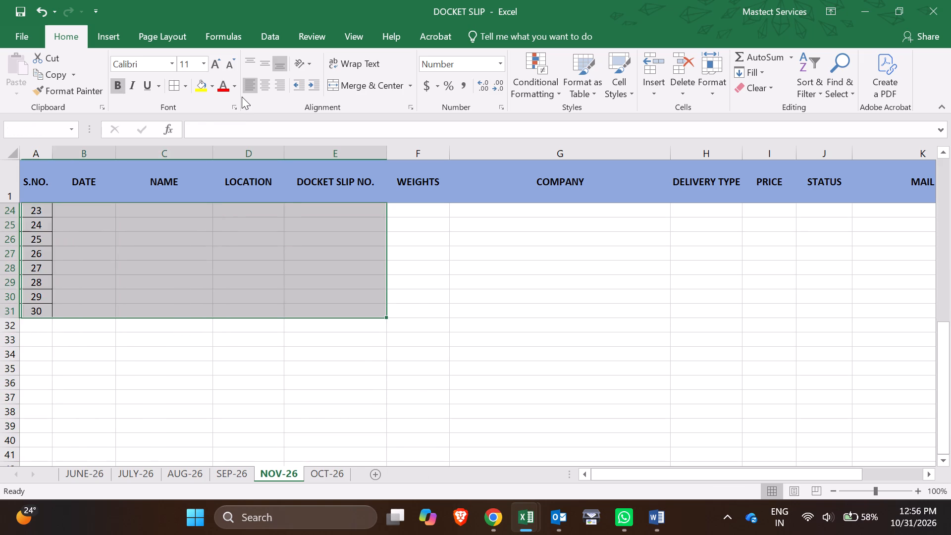
key("shift+Right")
key("shift+Right")
key("shift+Right")
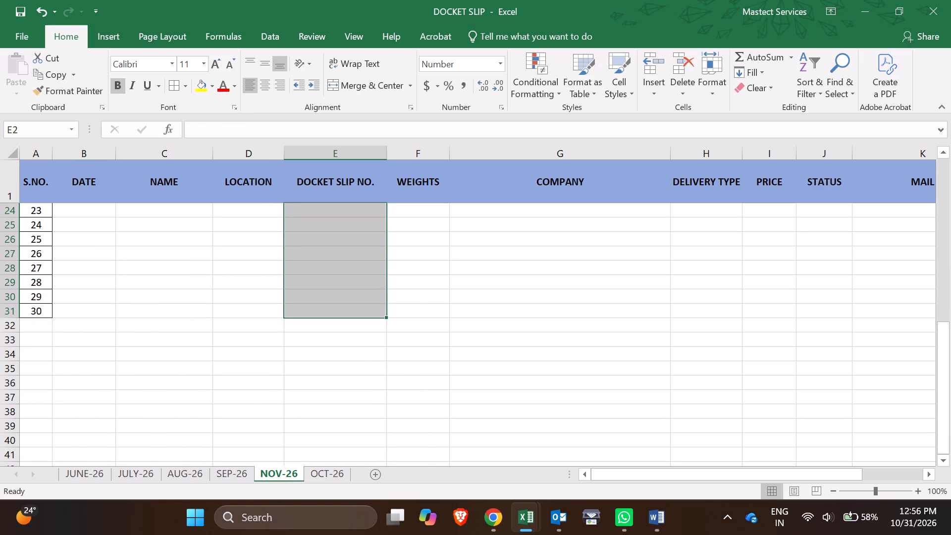
scroll(595, 317, "up", 4)
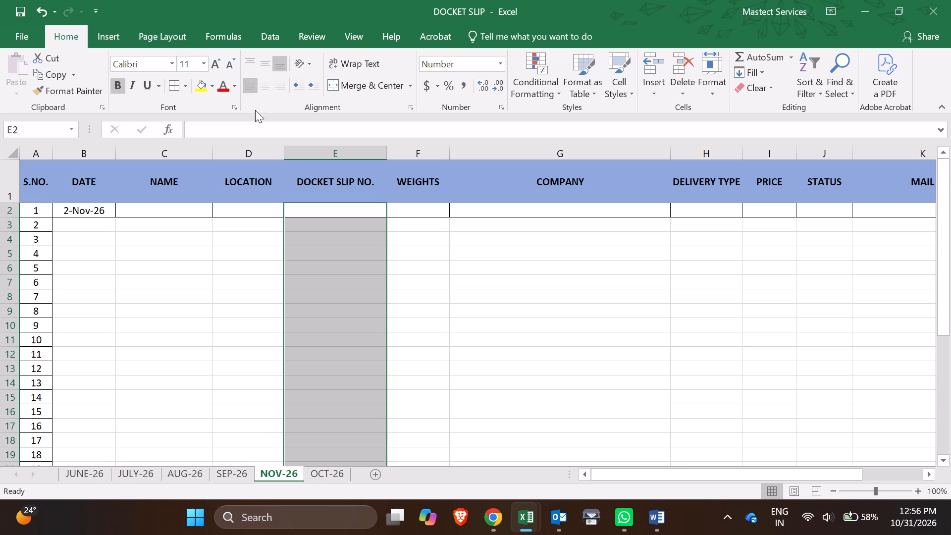
left_click(249, 86)
left_click(249, 86)
left_click(116, 88)
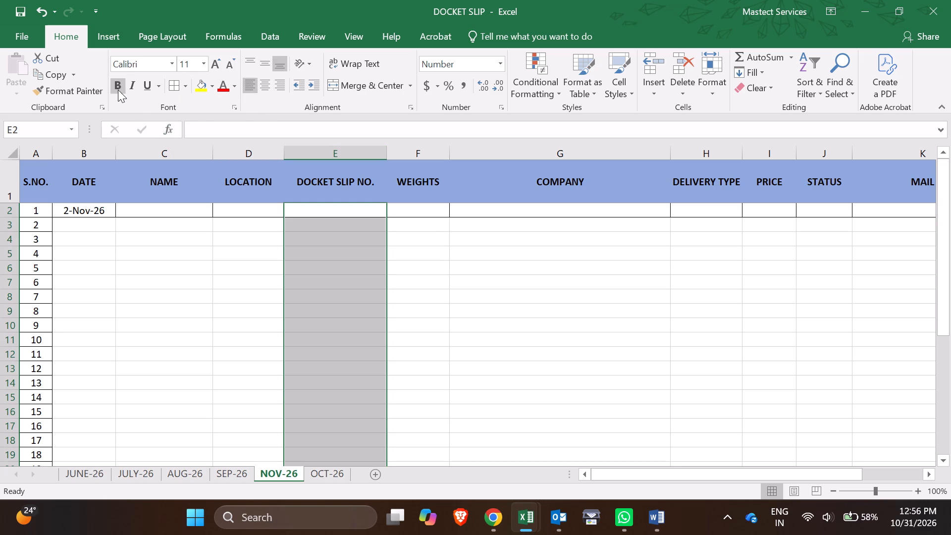
left_click(117, 88)
scroll(346, 278, "up", 3)
Using the OCT-26 sheet as reference, centre-align the NOV-26 cells from COMPANY through MAIL for serial numbers 1 to 30.
left_click(412, 209)
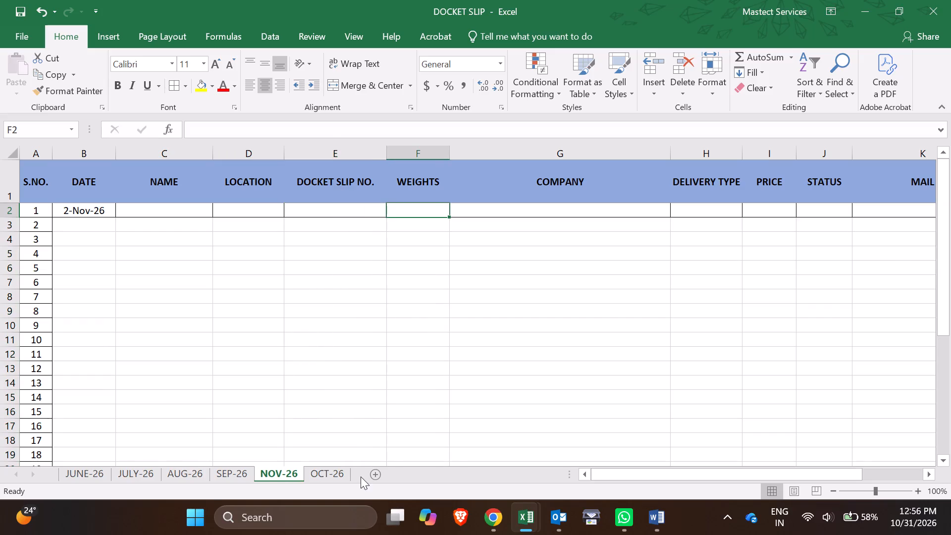
left_click(333, 476)
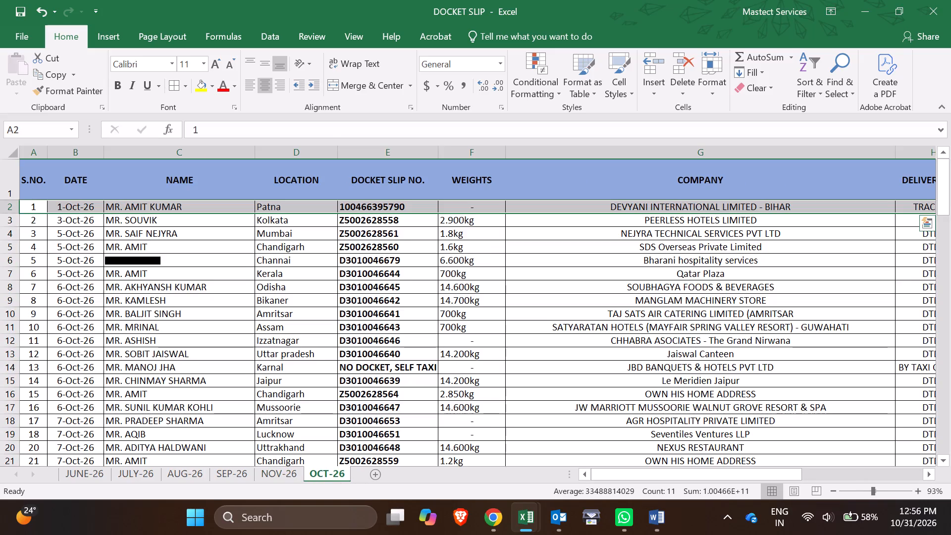
left_click(284, 478)
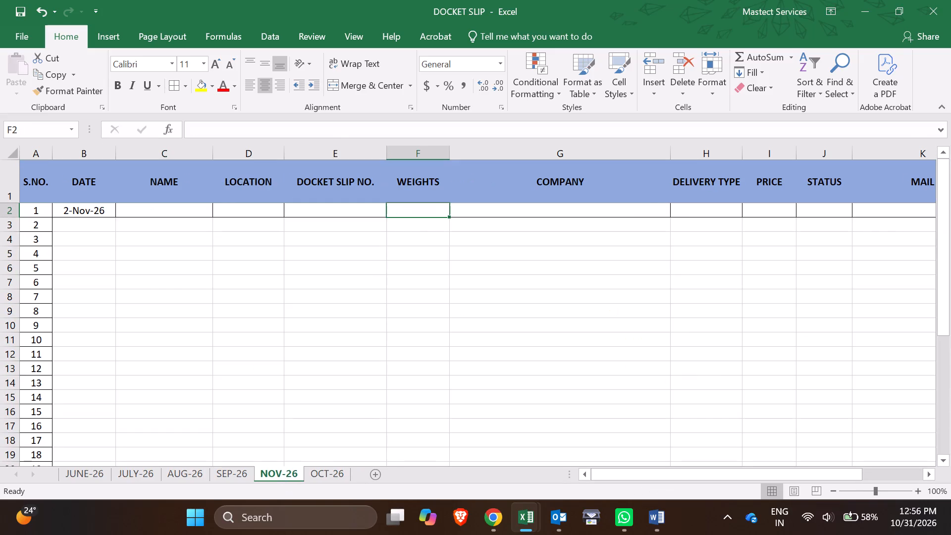
left_click(530, 211)
key("shift+Right")
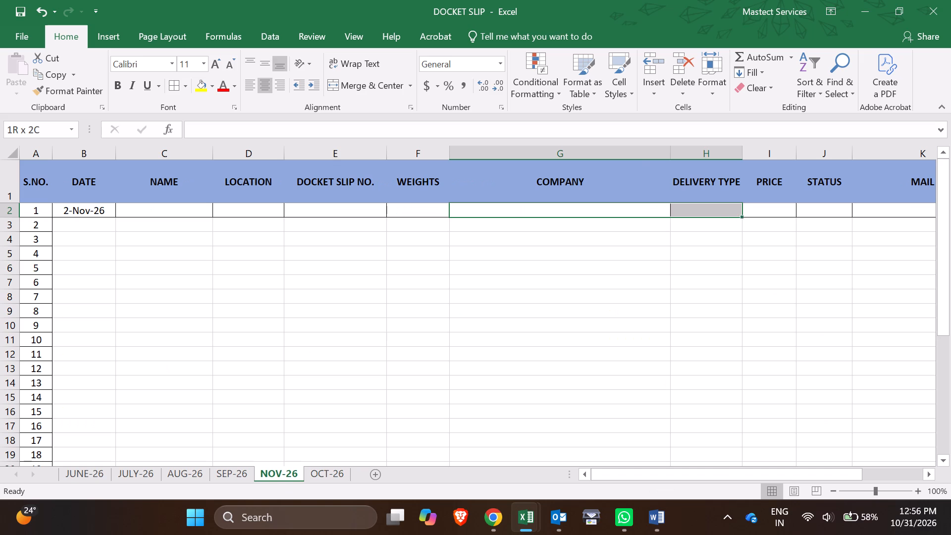
key("shift+Right")
key("shift+Right")
key("shift+Right")
key("shift+Down")
key("shift+Down")
key("shift+Down")
key("shift+Down")
key("shift+Down")
key("shift+Down")
key("shift+Down")
key("shift+Down")
key("shift+Down")
key("shift+Down")
key("shift+Down")
key("shift+Down")
key("shift+Down")
key("shift+Down")
key("shift+Down")
key("shift+Down")
key("shift+Down")
key("shift+Down")
key("shift+Down")
key("shift+Down")
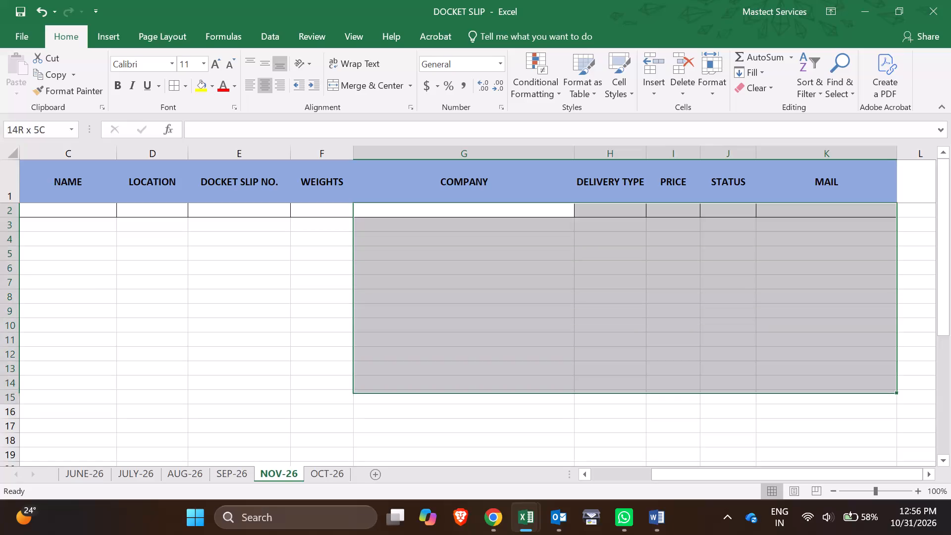
key("shift+Down")
key("shift+Left")
key("shift+Left")
key("shift+Left")
key("shift+Left")
key("shift+Left")
key("shift+Left")
key("shift+Left")
key("shift+Left")
key("shift+Left")
key("shift+Left")
key("shift+Left")
key("shift+Left")
key("shift+Left")
key("shift+Left")
key("shift+Left")
key("shift+Left")
key("shift+Left")
key("shift+Left")
key("shift+Left")
key("shift+Left")
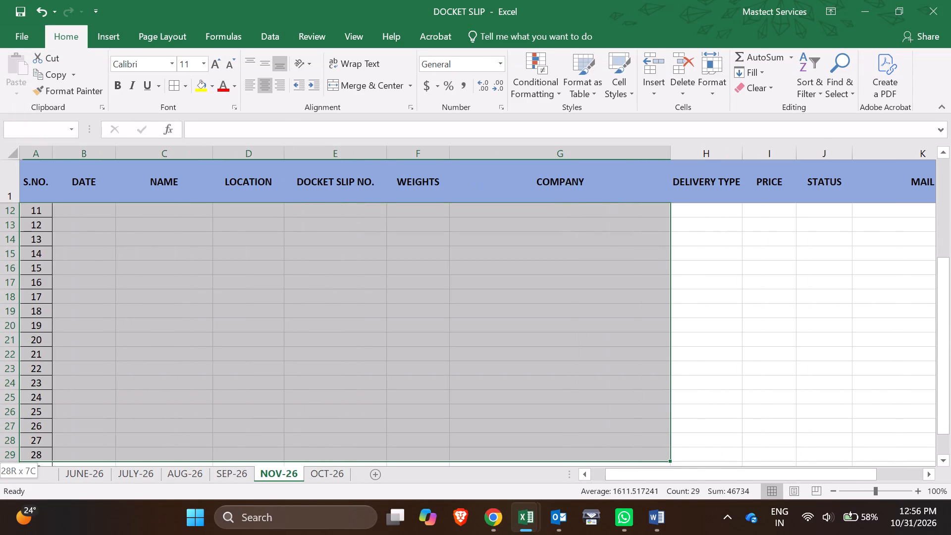
key("shift+Down")
key("shift+Down")
key("shift+Down")
key("shift+Up")
key("shift+Up")
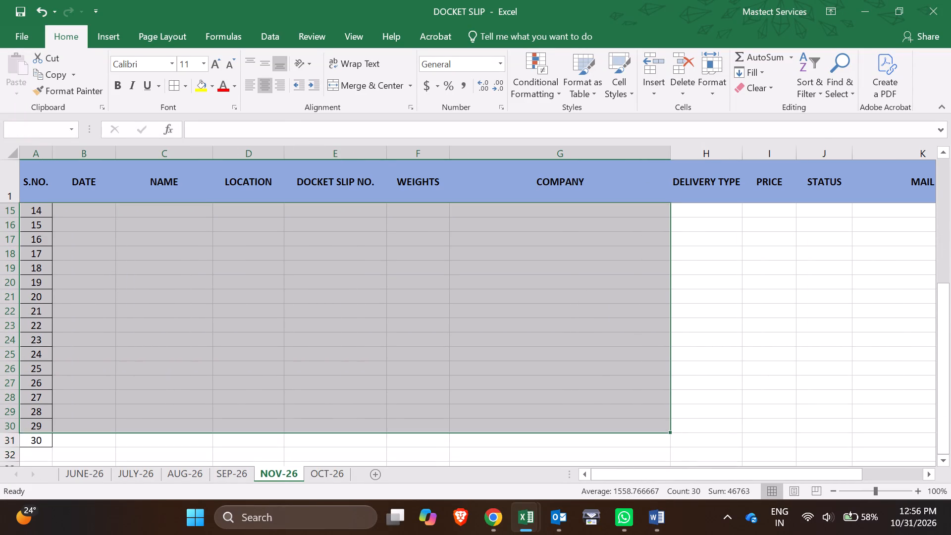
key("shift+Down")
key("shift+Right")
key("shift+Right")
key("shift+Right")
key("shift+Right")
key("shift+Right")
key("shift+Right")
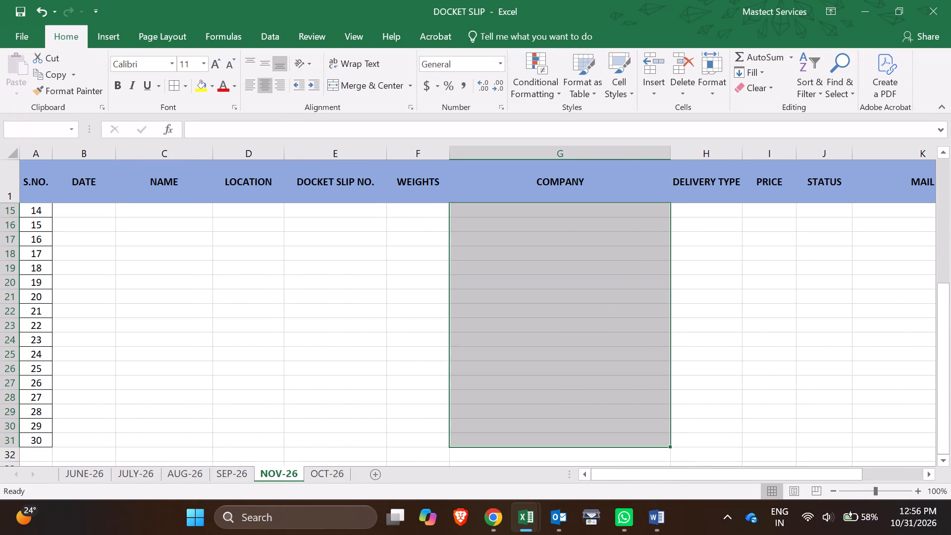
key("shift+Right")
key("shift+Right")
key("shift+Right")
key("shift+Right")
key("shift+Right")
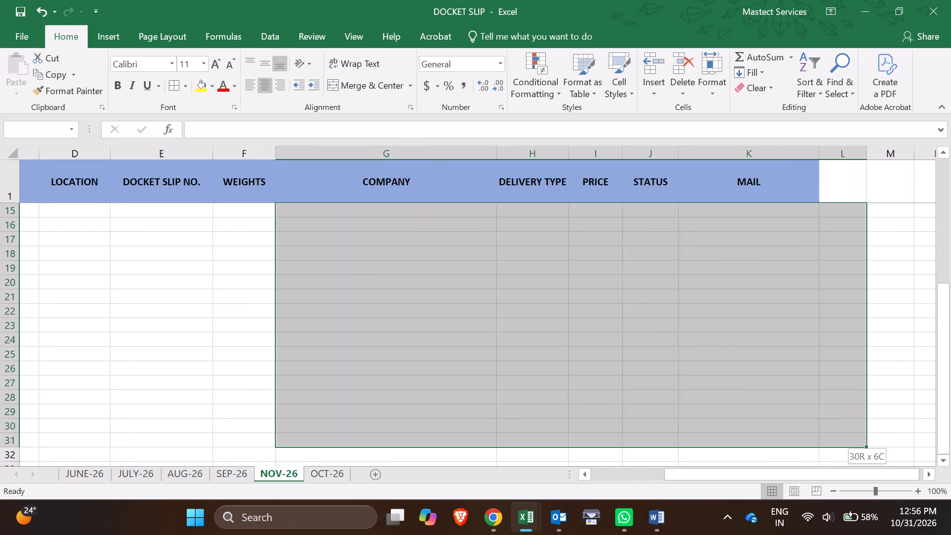
key("shift+Left")
scroll(614, 246, "up", 3)
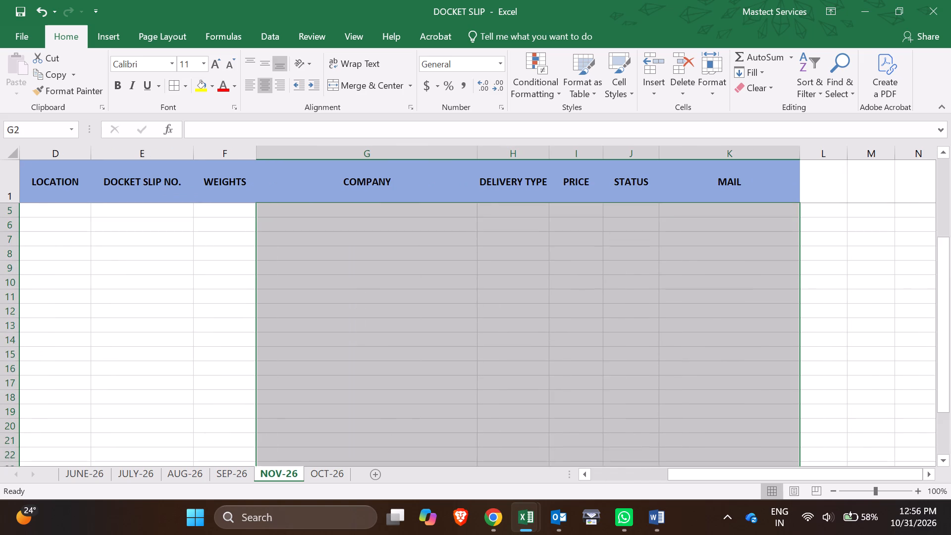
scroll(614, 246, "up", 5)
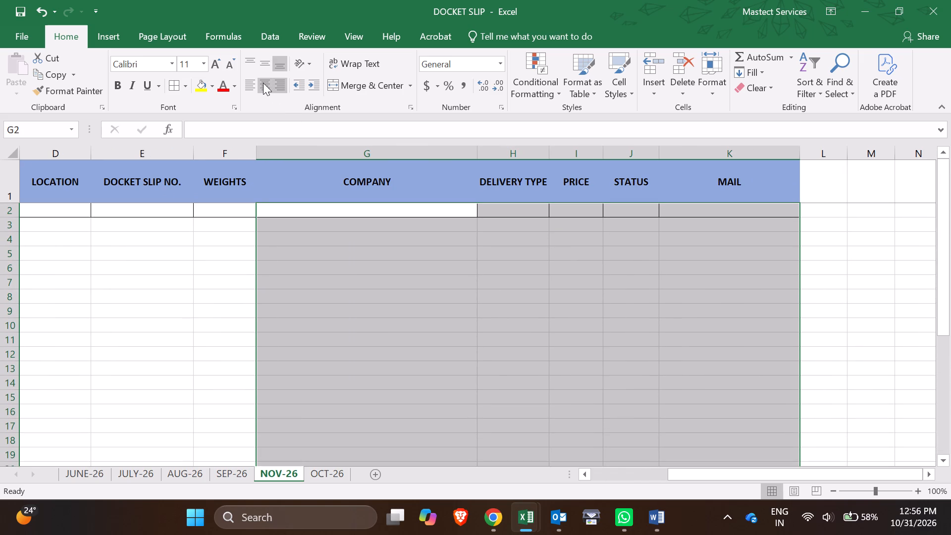
left_click(263, 83)
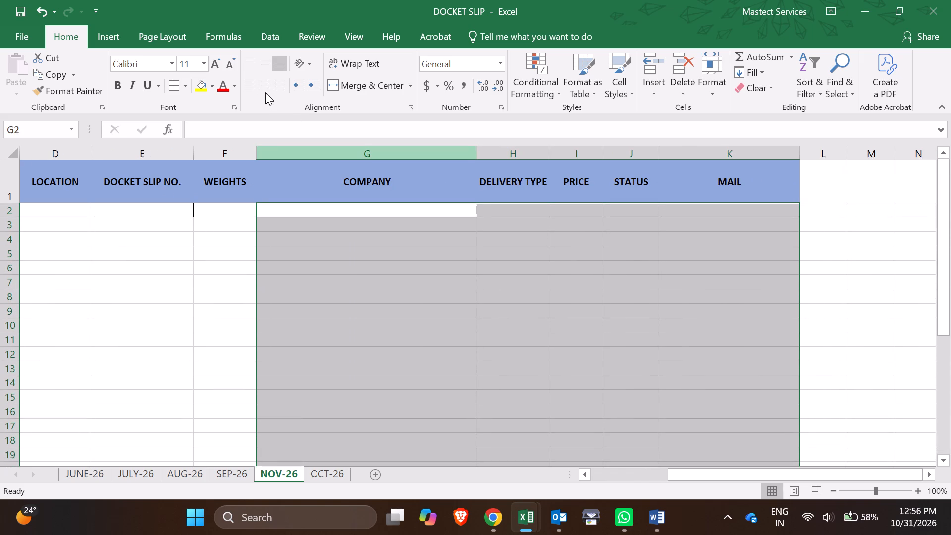
left_click(263, 88)
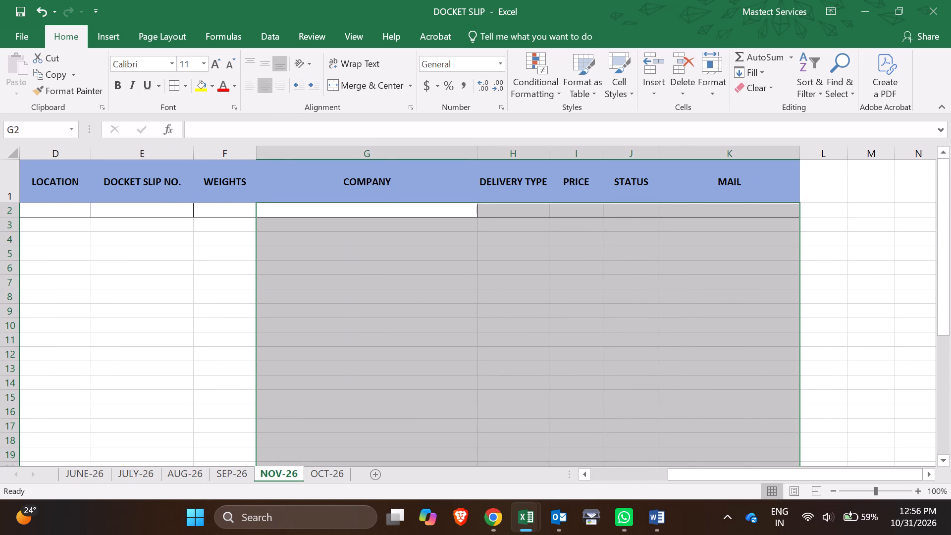
Add borders to all NOV-26 cells from COMPANY through MAIL for serial numbers 1 to 30.
scroll(469, 280, "right", 6)
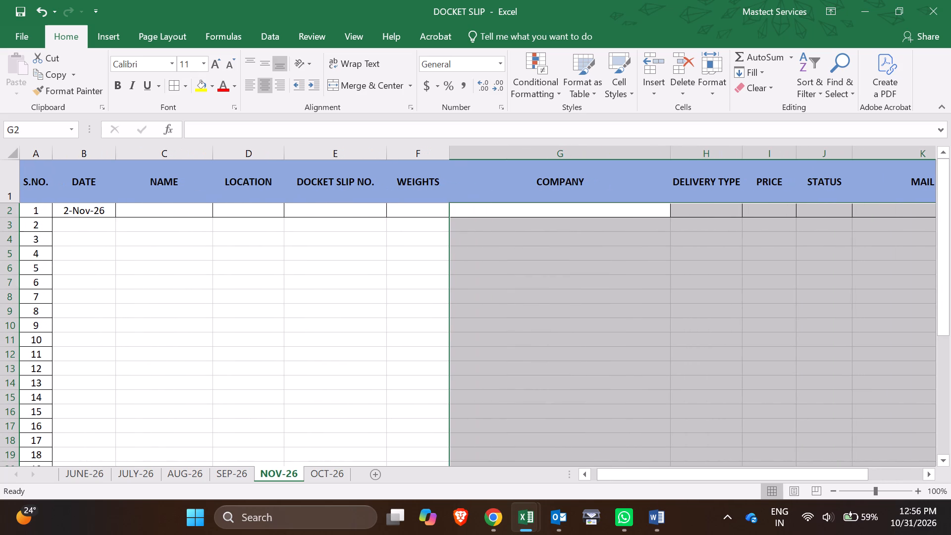
left_click(176, 89)
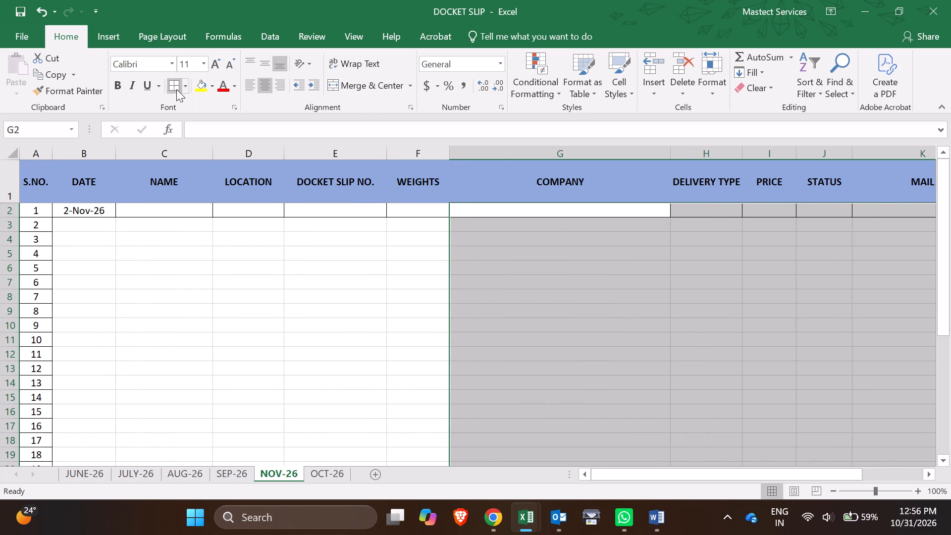
scroll(457, 292, "left", 5)
scroll(457, 292, "right", 6)
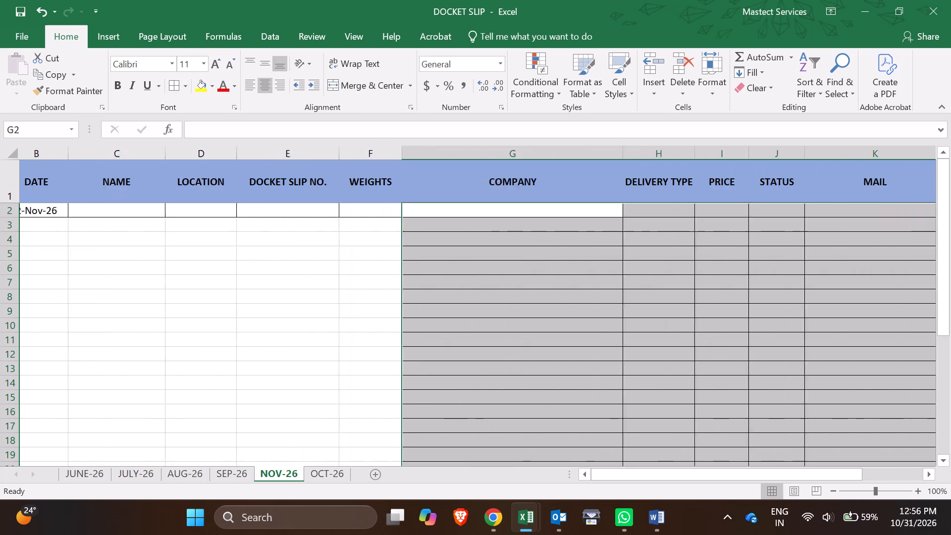
scroll(457, 292, "down", 3)
scroll(457, 292, "up", 5)
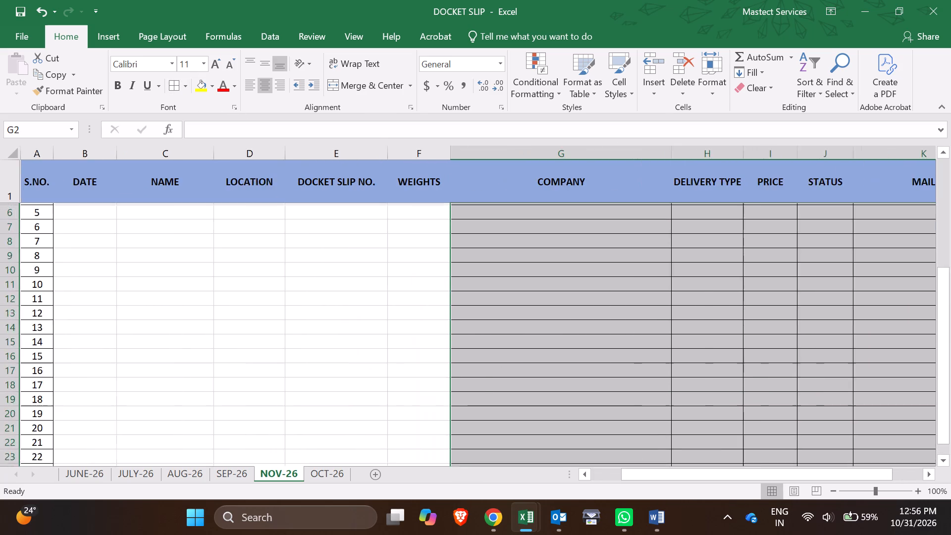
scroll(457, 292, "right", 2)
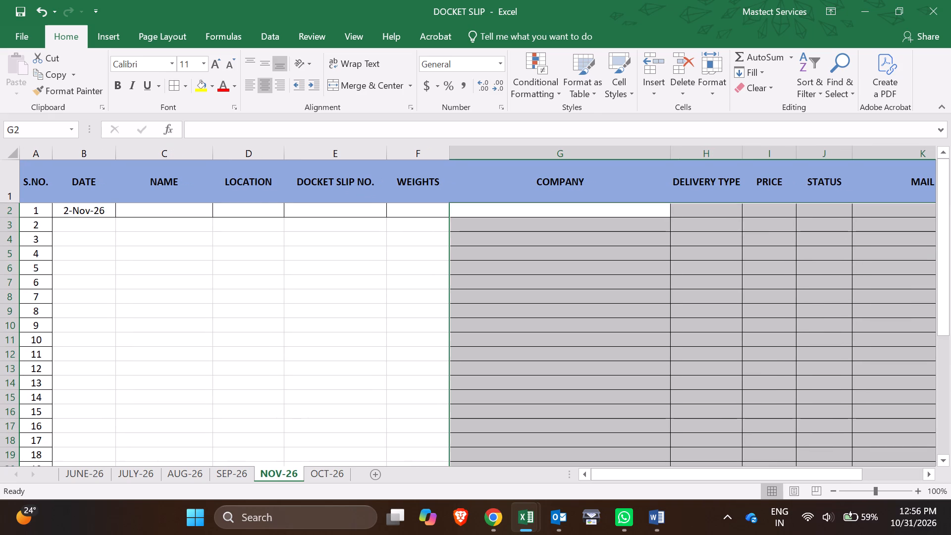
Add borders to the NOV-26 cells from DATE through WEIGHTS for serial numbers 1 to 30 and save the workbook.
left_click(78, 214)
key("shift+Down")
key("shift+Right")
key("shift+Right")
key("shift+Right")
key("shift+Right")
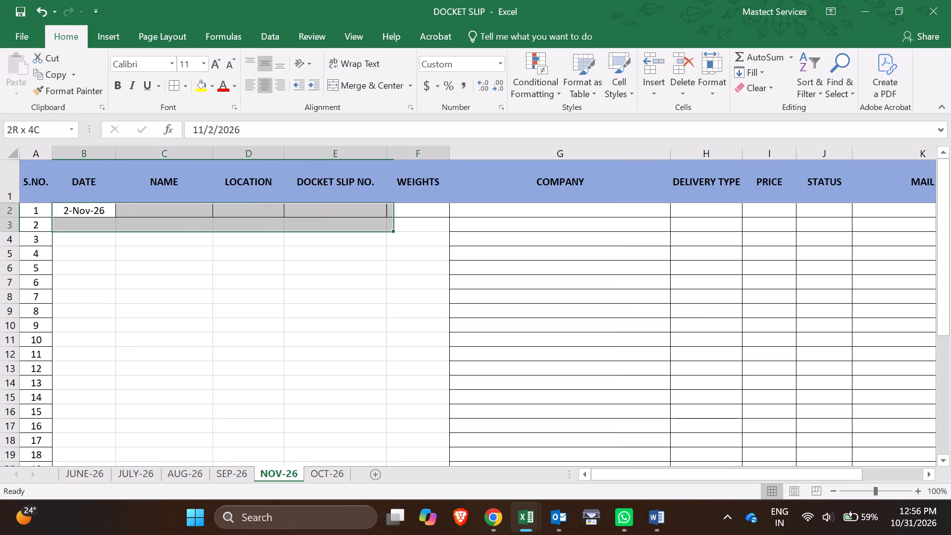
key("shift+Right")
key("shift+Left")
key("shift+Down")
key("shift+Down")
key("shift+Down")
key("shift+Down")
key("shift+Down")
key("shift+Down")
key("shift+Down")
key("shift+Down")
key("shift+Down")
key("shift+Down")
key("shift+Down")
key("shift+Down")
key("shift+Down")
key("shift+Down")
key("shift+Down")
key("shift+Down")
key("shift+Down")
key("shift+Down")
key("shift+Down")
key("shift+Down")
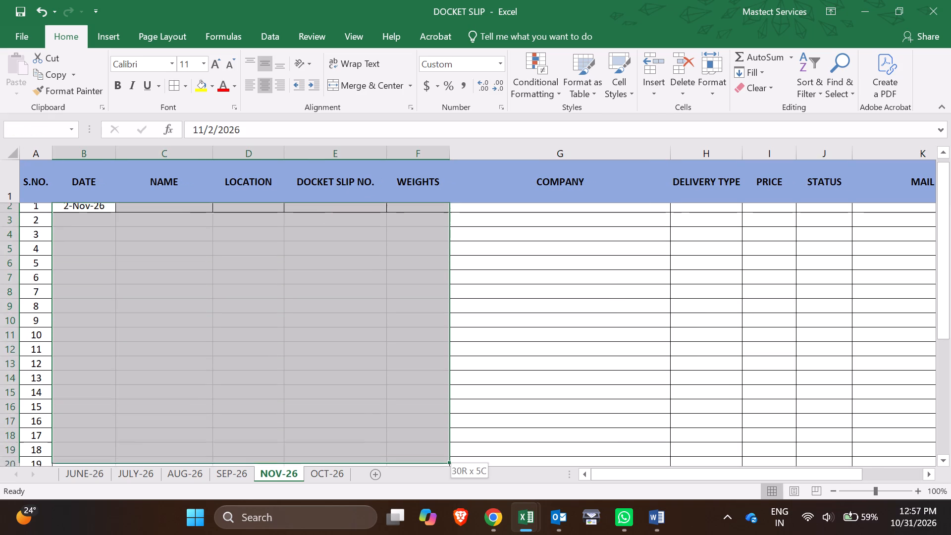
key("shift+Down")
key("shift+Up")
key("shift+Up")
key("shift+Up")
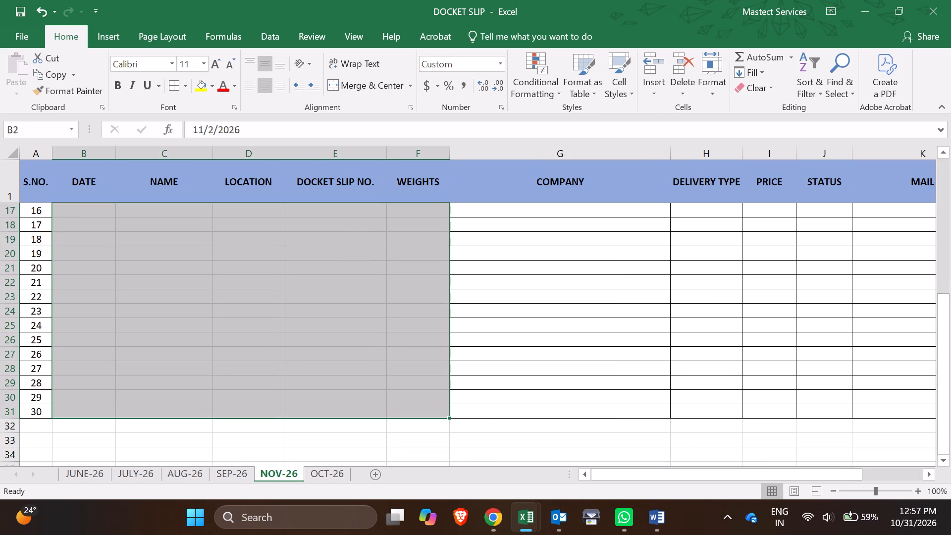
left_click(169, 83)
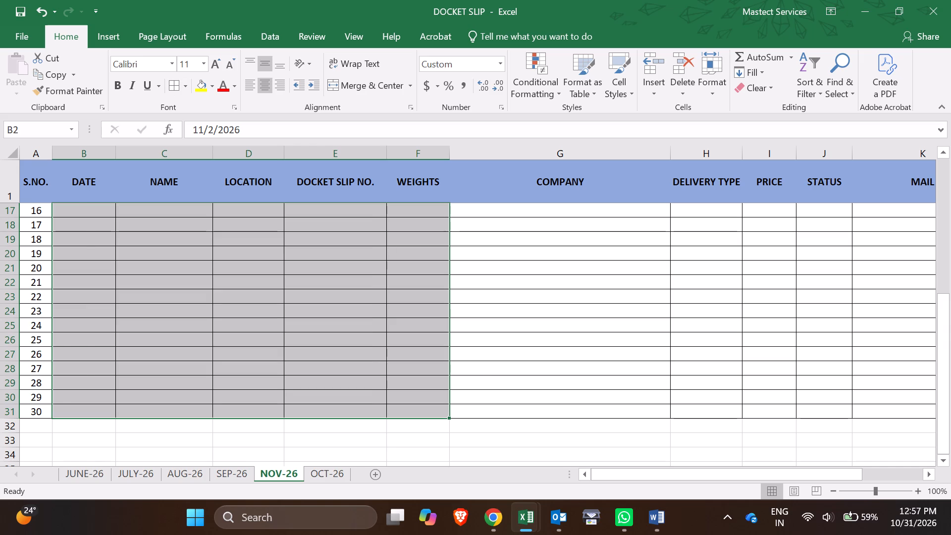
scroll(301, 303, "right", 4)
scroll(301, 303, "up", 4)
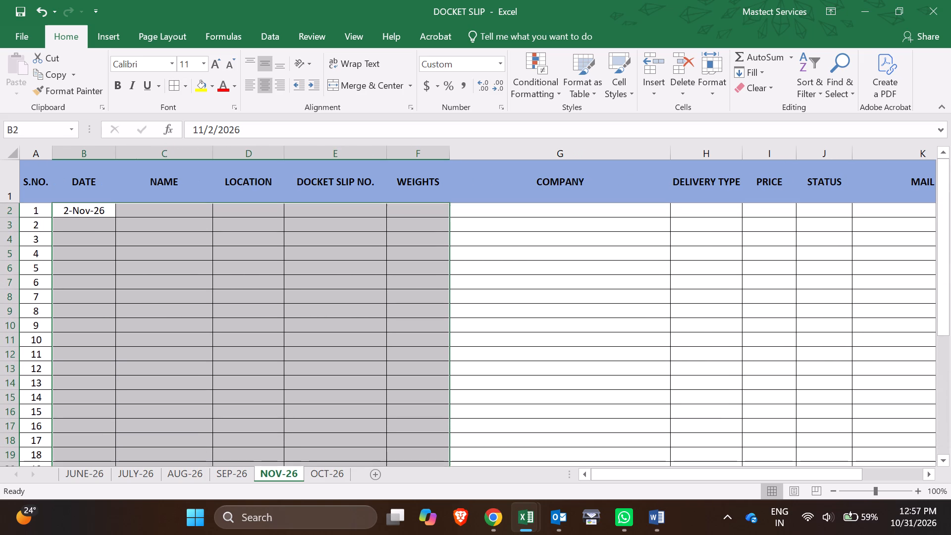
key("ctrl+s")
key("ctrl+s")
left_click(81, 211)
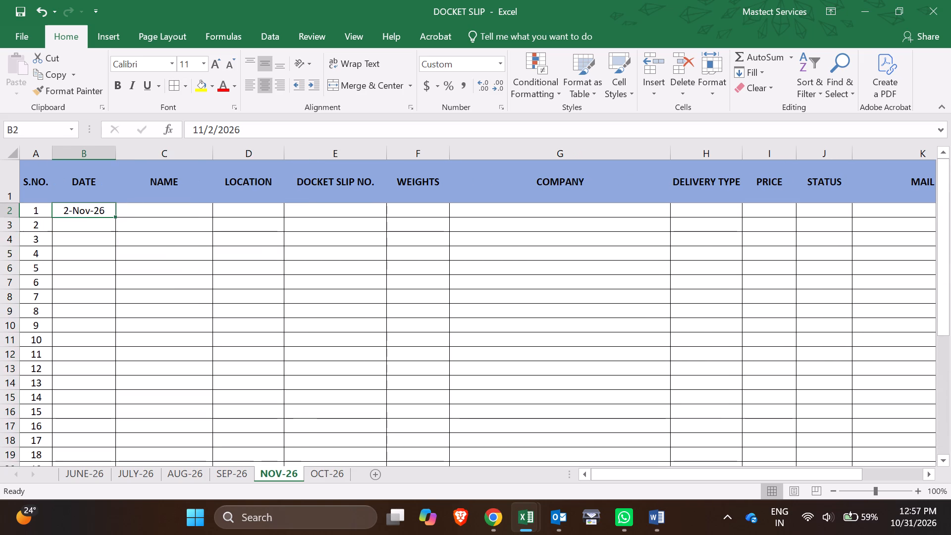
key("ctrl+s")
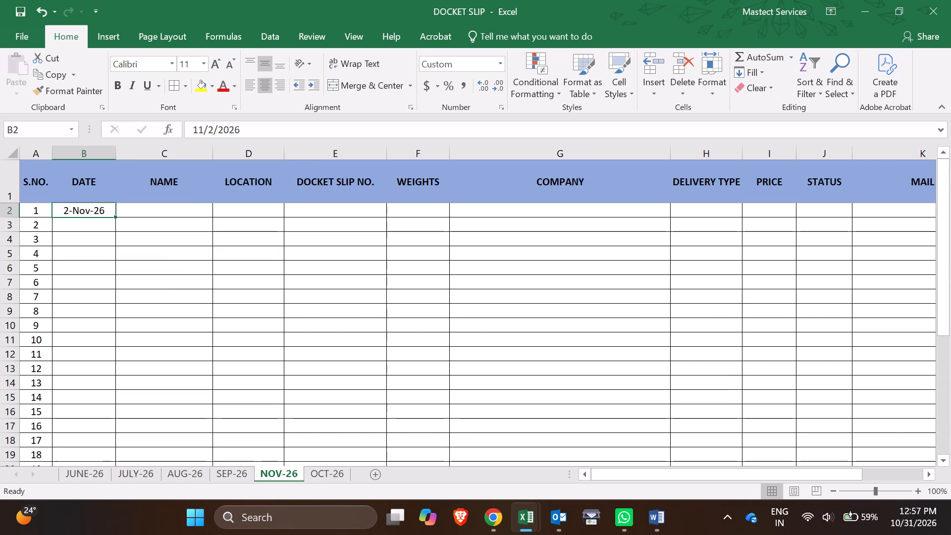
Return to the OCT-26 sheet and save the docket slip workbook.
left_click(315, 481)
left_click(252, 374)
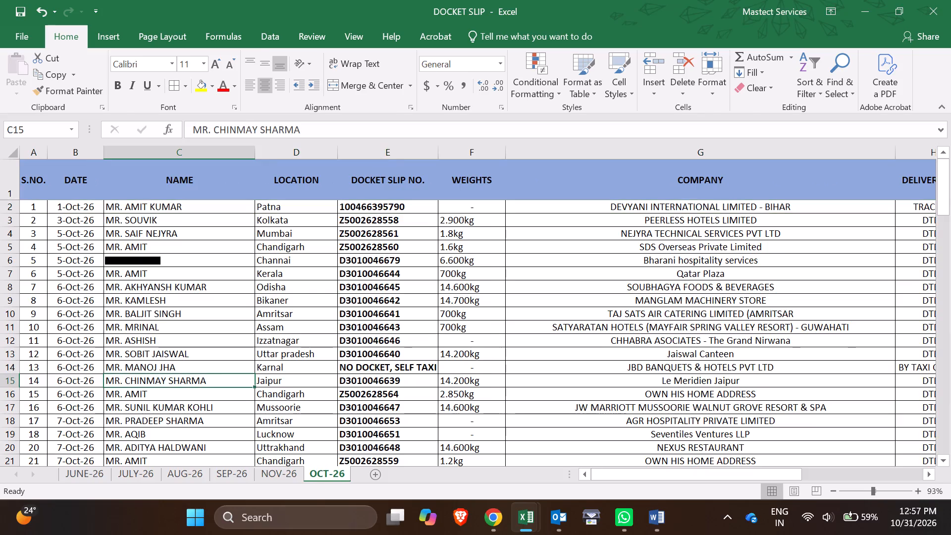
key("ctrl+s")
Switch to the DispatcH RecordS workbook, select the Nov 26 sheet's header row and bring up the Freeze Panes options.
key("alt+Tab")
key("alt+Right")
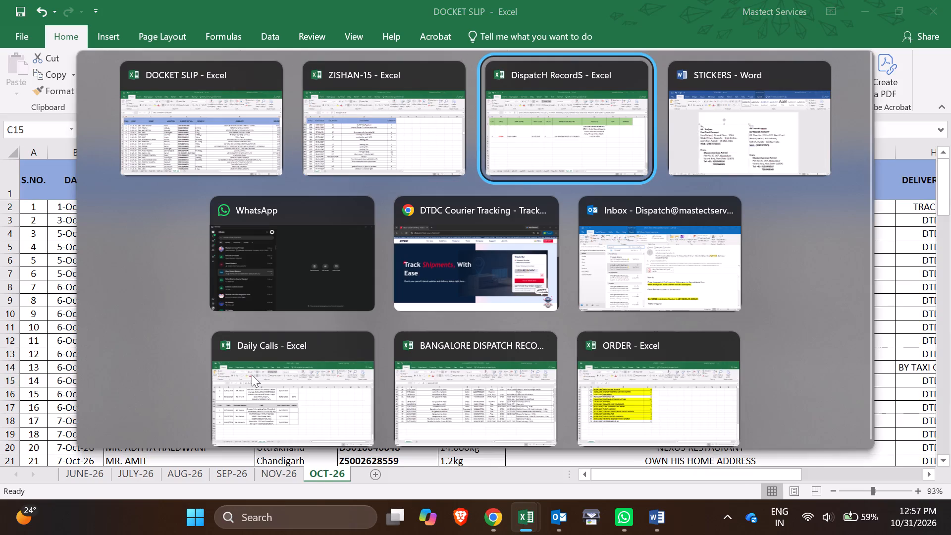
scroll(322, 315, "up", 1)
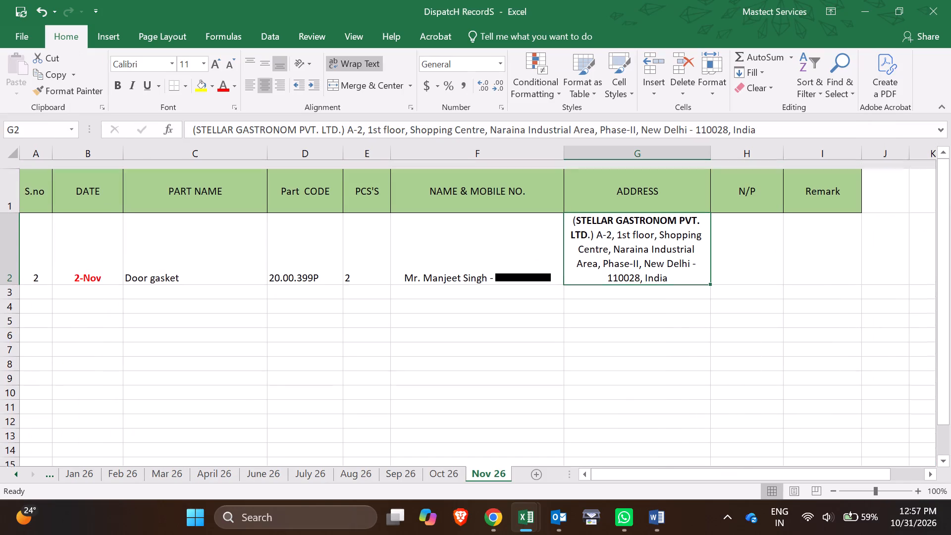
scroll(322, 315, "down", 3)
scroll(322, 315, "up", 4)
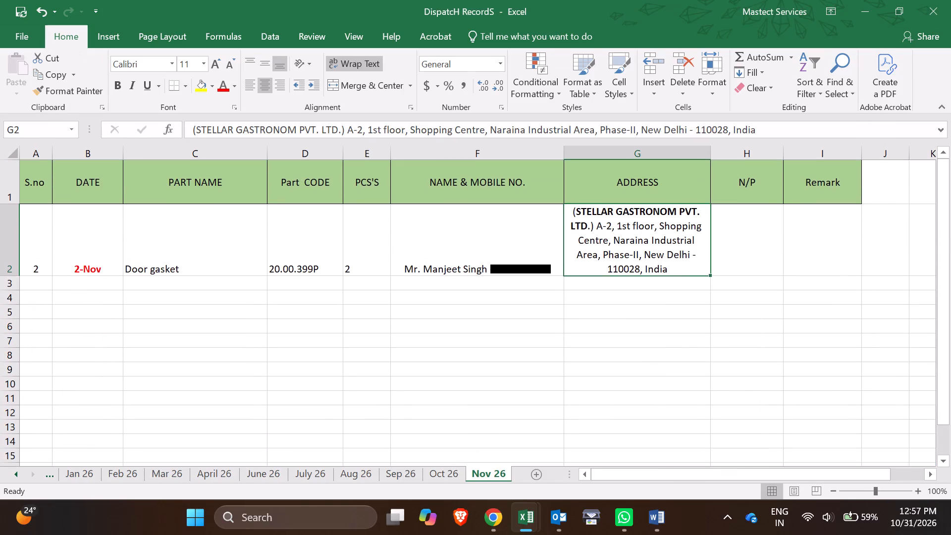
left_click(5, 185)
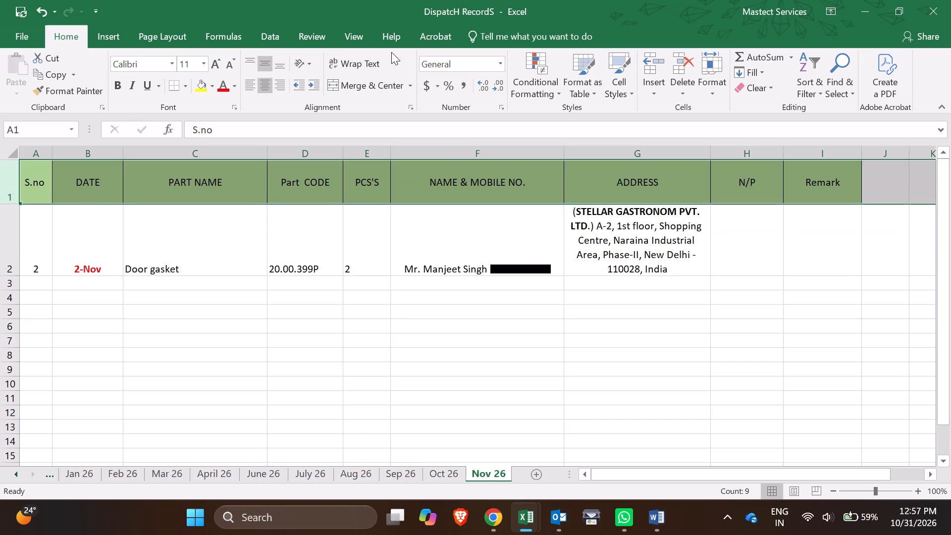
left_click(361, 40)
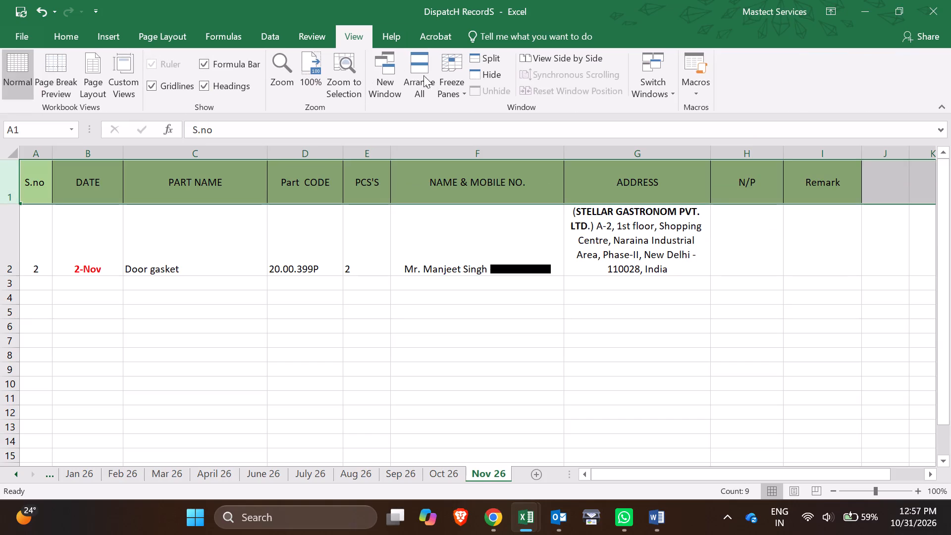
left_click(447, 75)
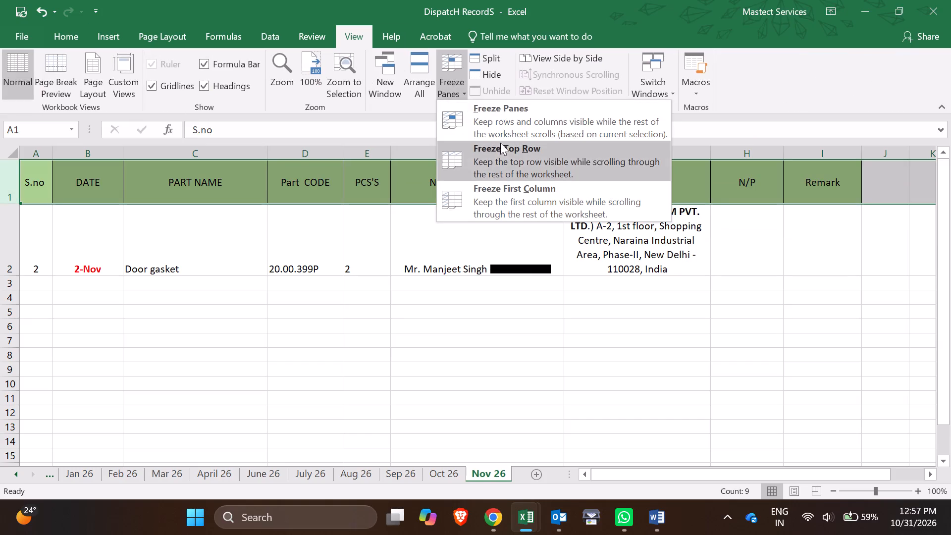
Freeze the top header row of the Nov 26 sheet and save the DispatcH RecordS workbook.
left_click(501, 149)
scroll(332, 225, "right", 3)
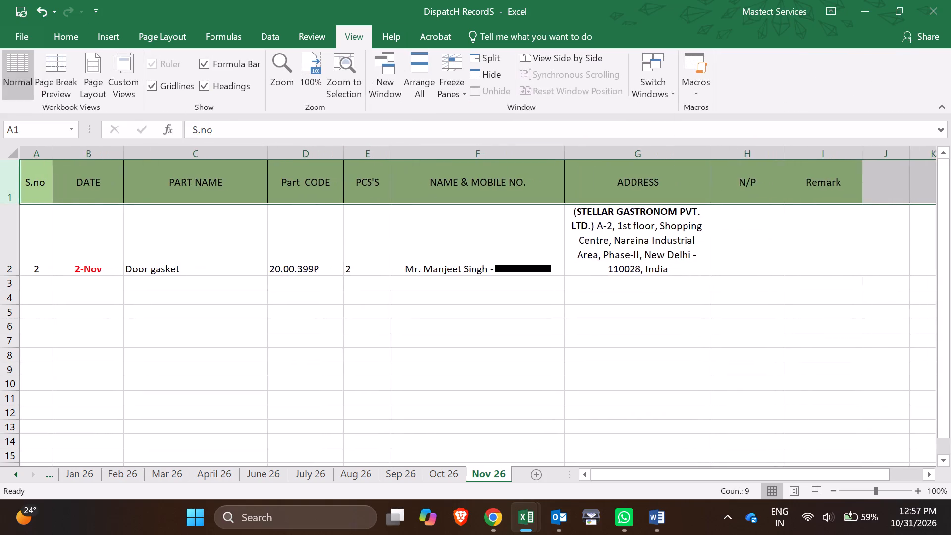
left_click(332, 225)
key("ctrl+s")
scroll(332, 225, "down", 2)
scroll(332, 225, "up", 5)
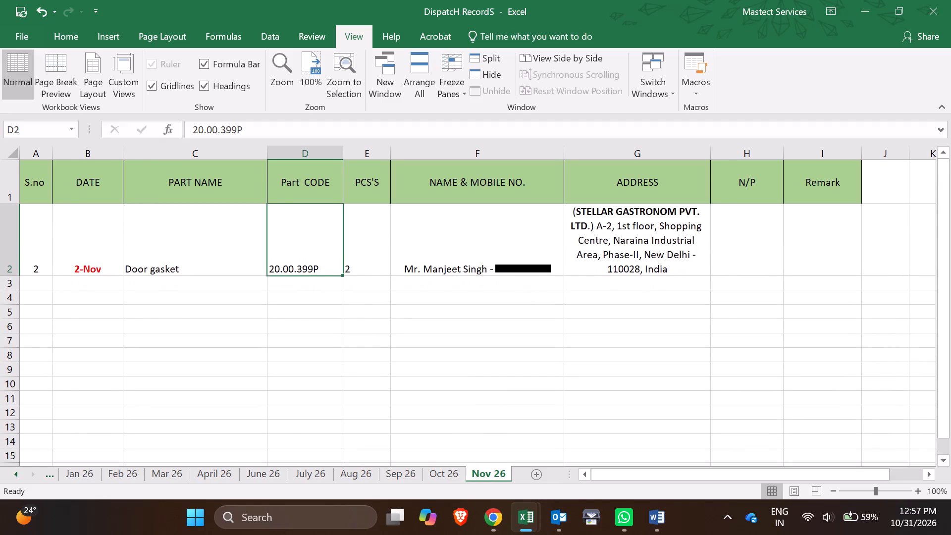
scroll(405, 289, "right", 2)
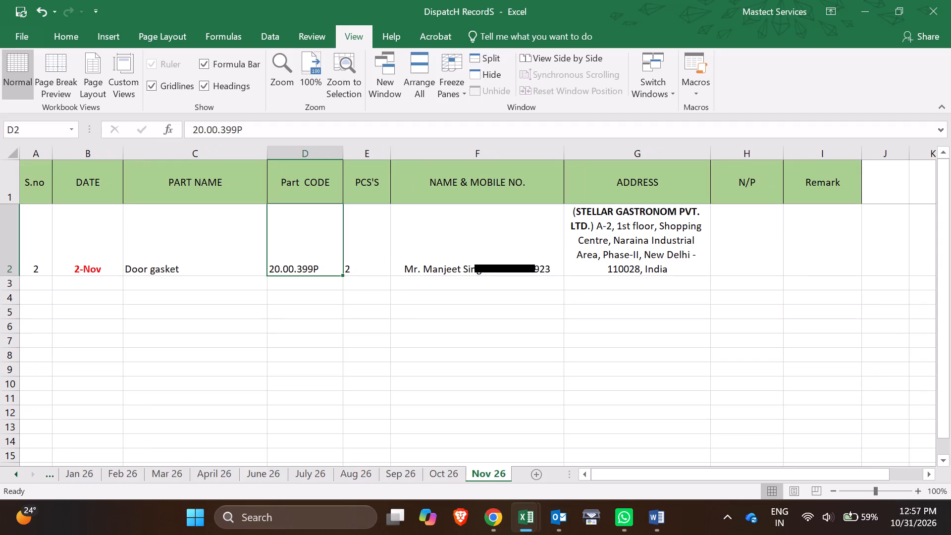
Switch to the Daily Calls workbook and open its NOV-26 sheet.
key("alt+Tab")
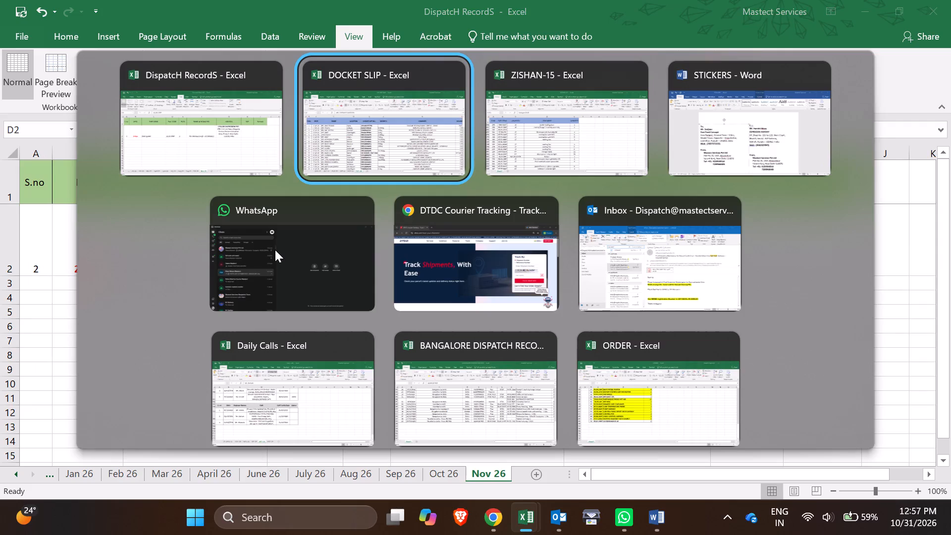
key("alt+Tab")
key("alt+Tab")
key("alt+Tab")
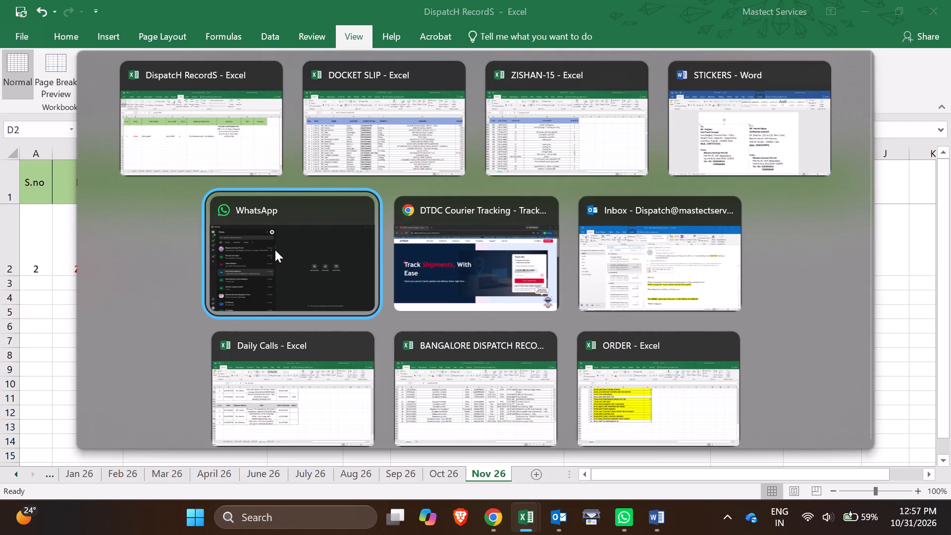
key("alt+Tab")
key("alt+Tab")
key("alt+Tab")
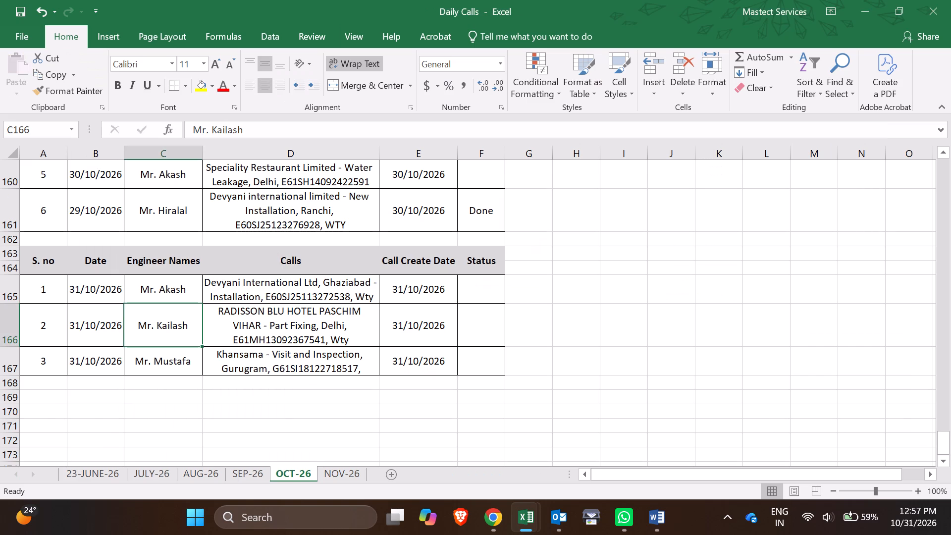
left_click(352, 478)
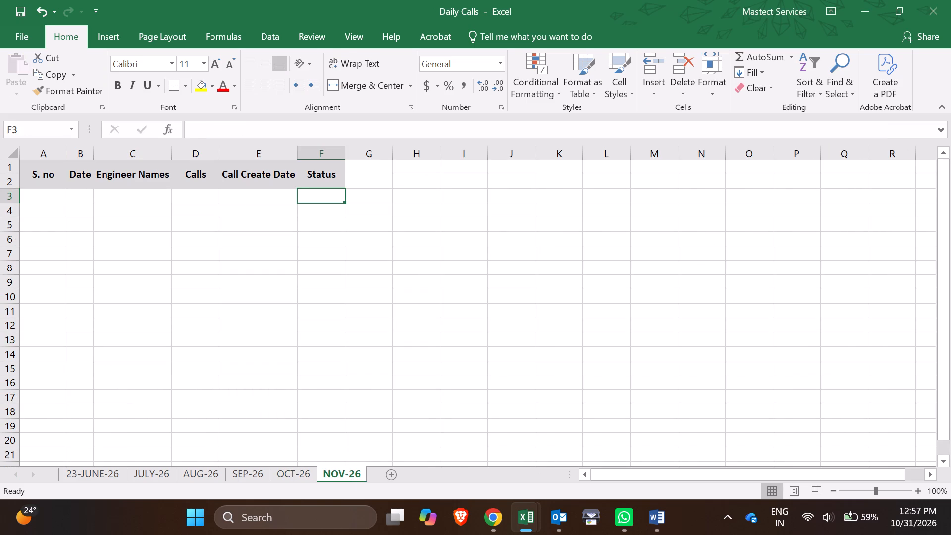
Widen the Date and Engineer Names columns on the NOV-26 sheet so both extend beyond their headings.
left_click_drag(92, 151, 95, 151)
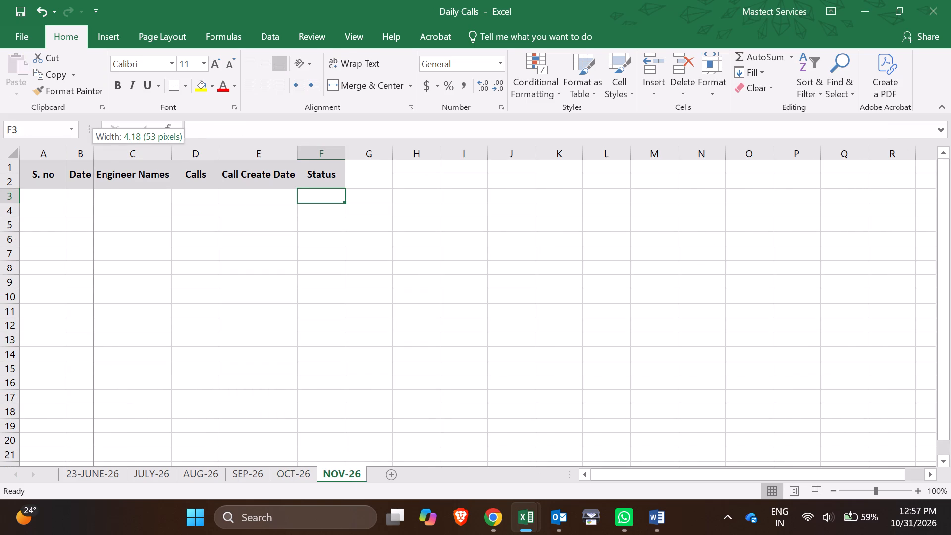
left_click_drag(95, 151, 145, 155)
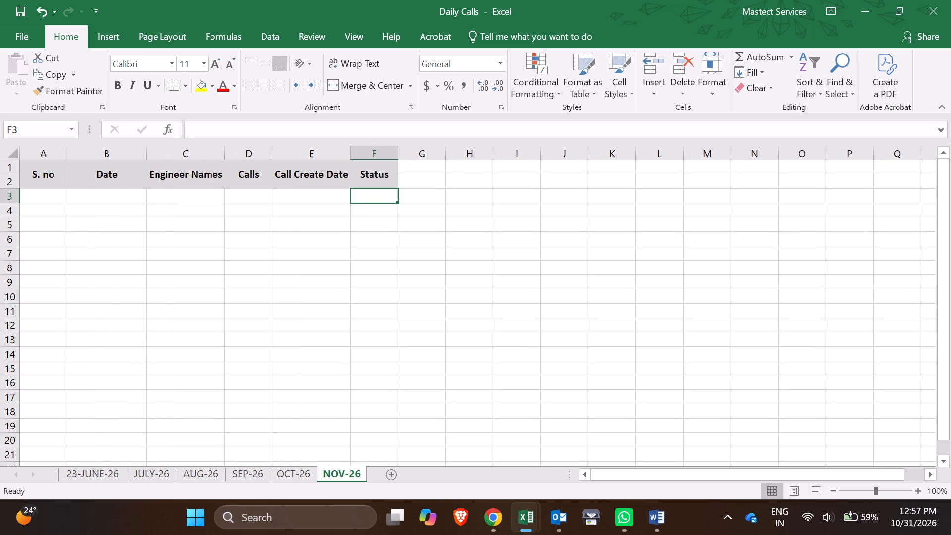
left_click_drag(224, 155, 246, 156)
left_click_drag(248, 156, 260, 156)
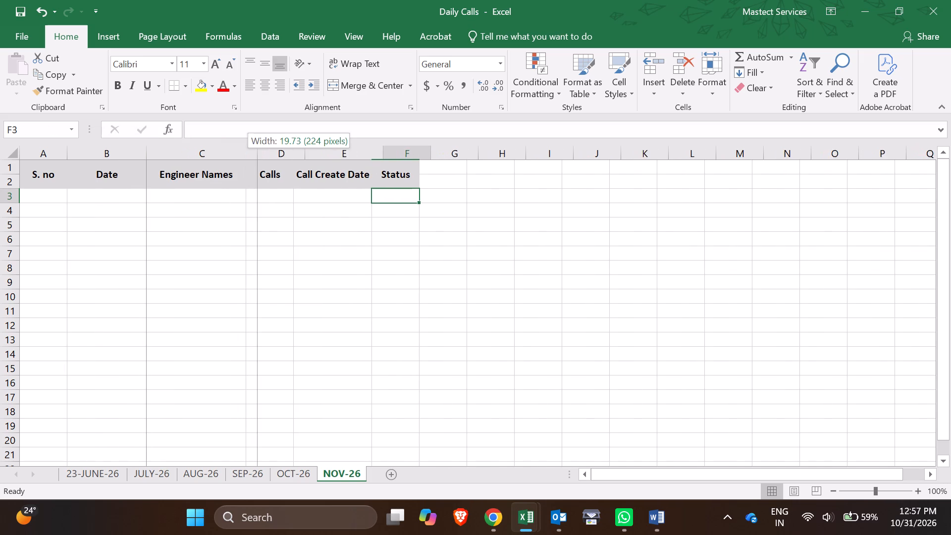
left_click_drag(260, 156, 239, 156)
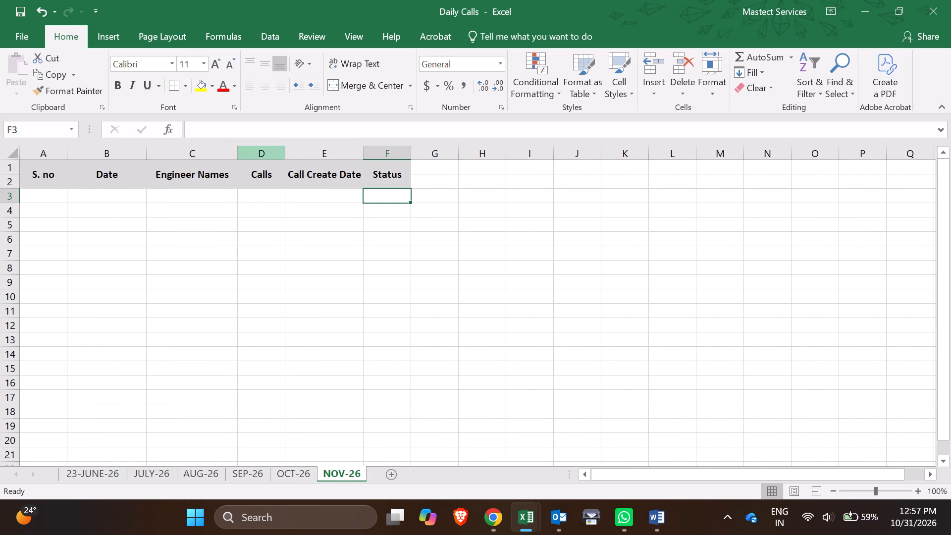
Using the OCT-26 layout as reference, widen the NOV-26 Calls column substantially and the Call Create Date column slightly, to about 14.
left_click(300, 472)
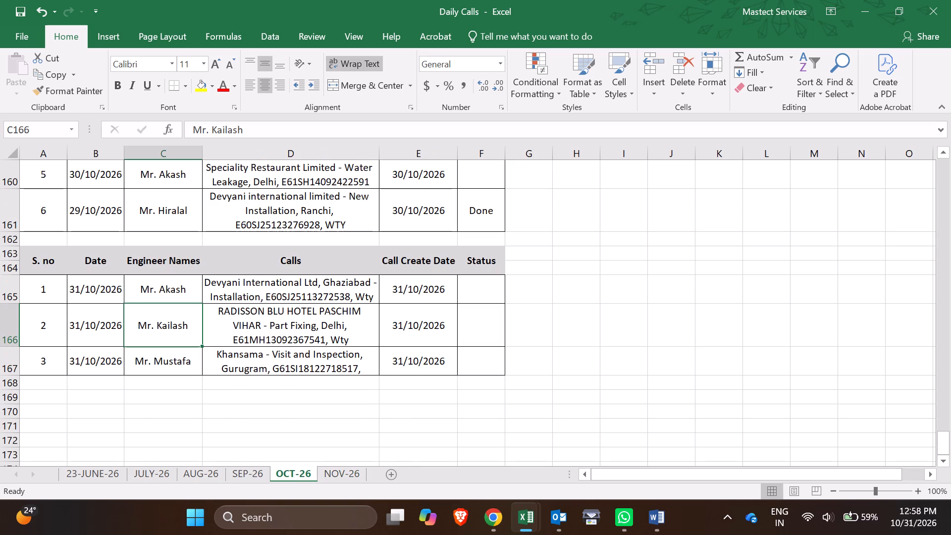
left_click(346, 473)
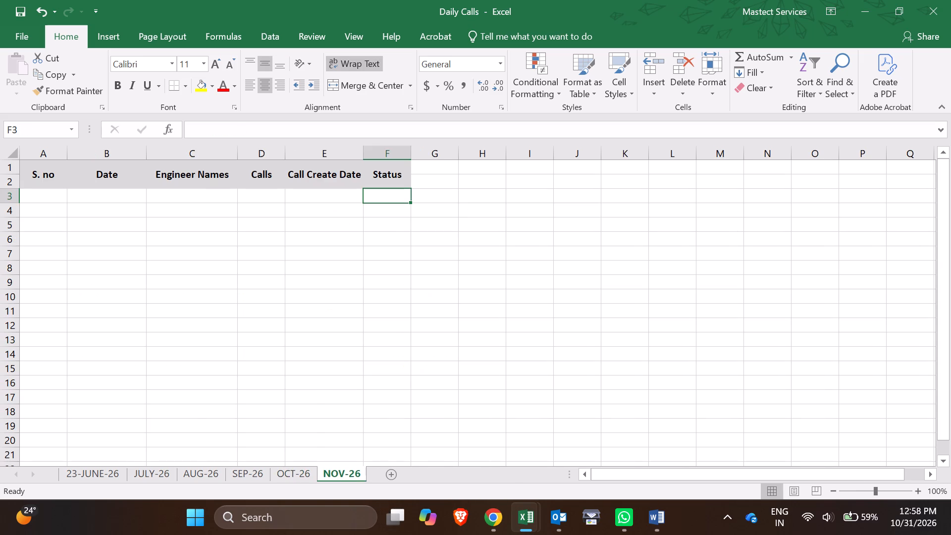
left_click_drag(286, 152, 391, 158)
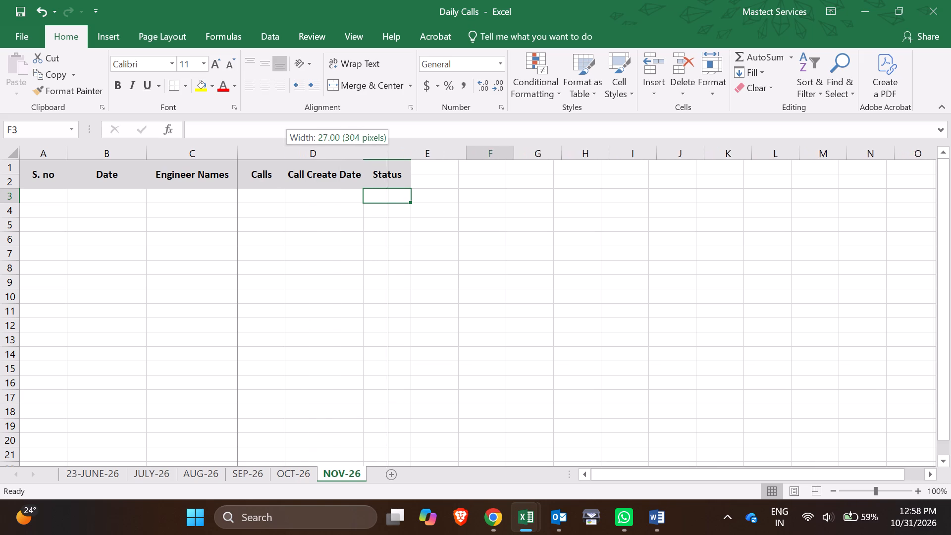
left_click_drag(391, 158, 401, 160)
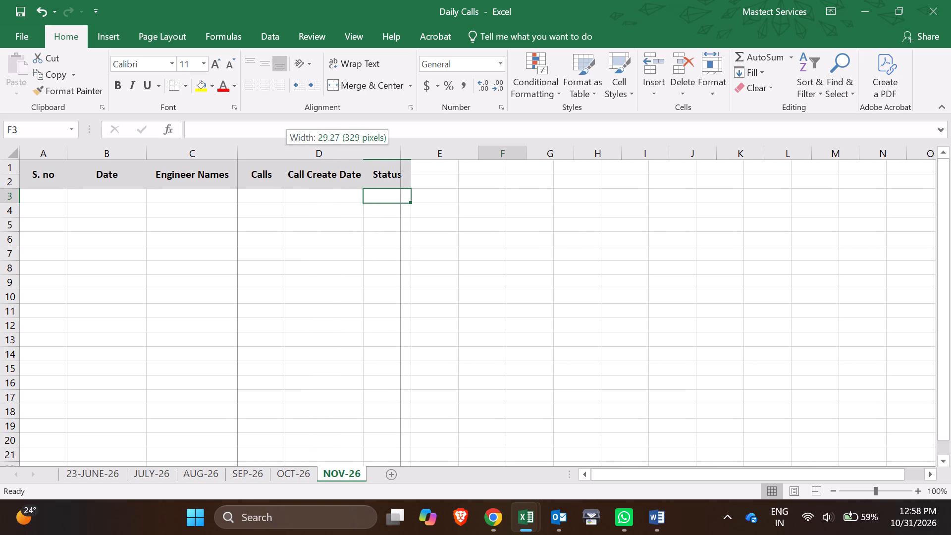
left_click_drag(401, 160, 397, 162)
left_click_drag(476, 154, 479, 159)
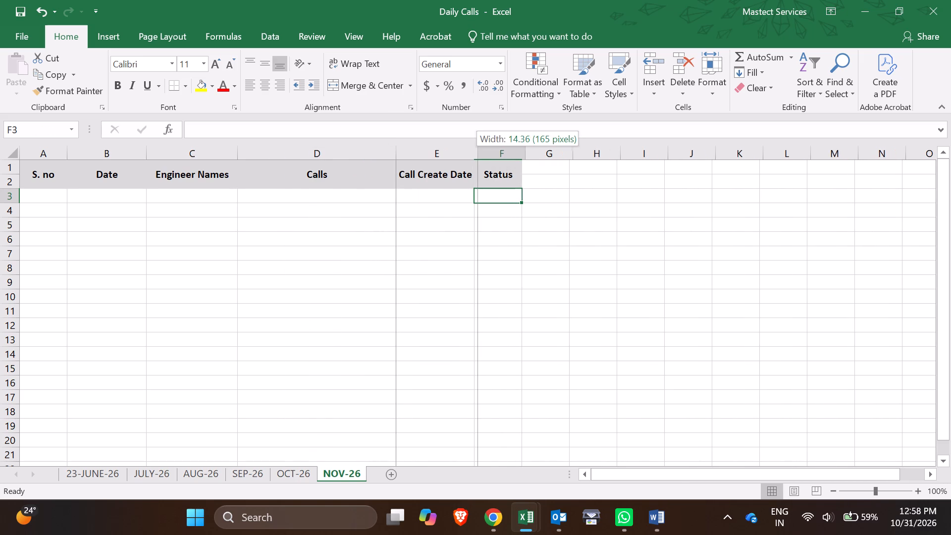
In the Daily Calls workbook's NOV-26 sheet, adjust the Call Create Date column width and narrow the Engineer Names column to fit its header.
left_click_drag(479, 159, 478, 159)
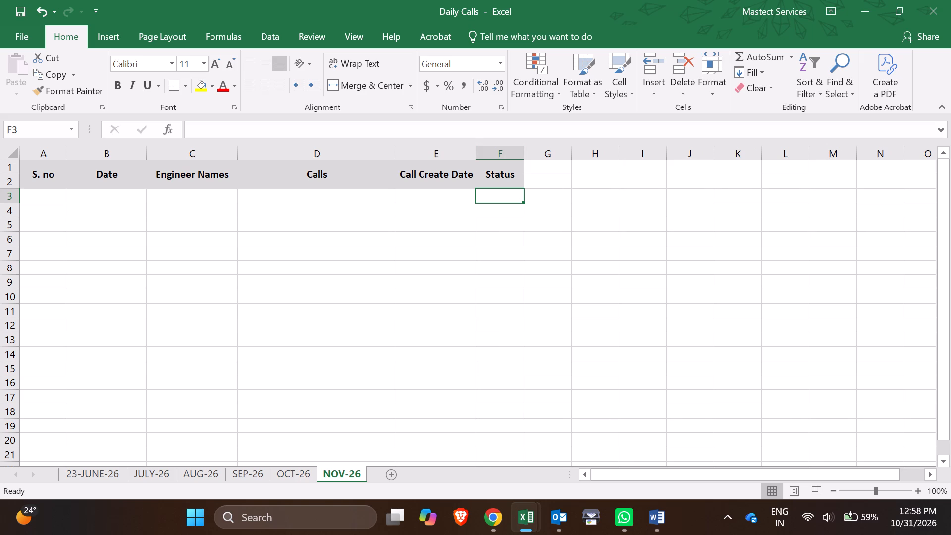
left_click_drag(237, 152, 235, 152)
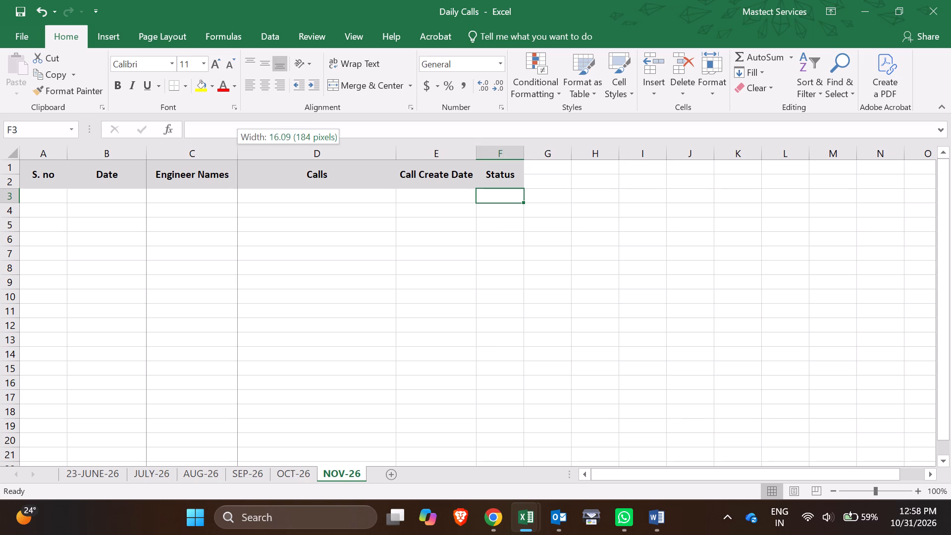
left_click_drag(235, 152, 222, 152)
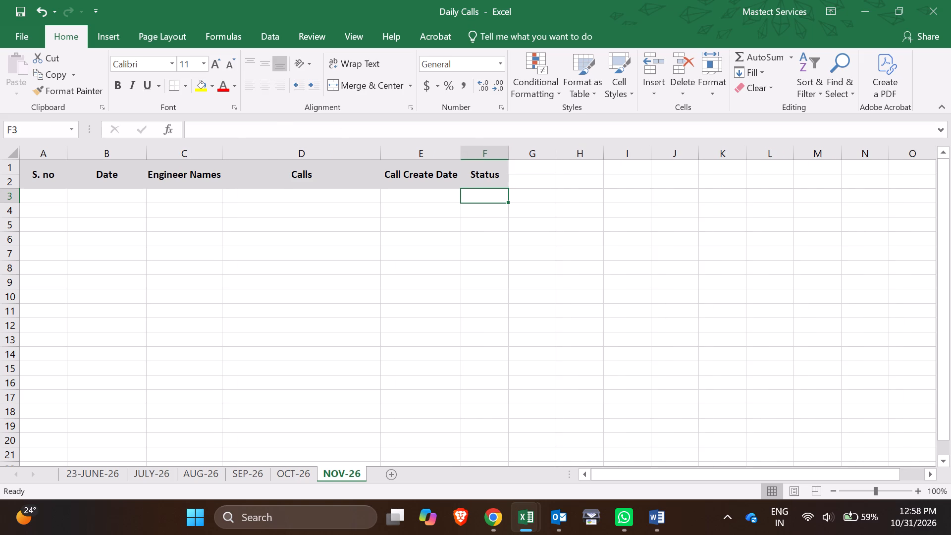
Fine-tune the NOV-26 column widths by slightly widening Engineer Names and narrowing Date and S. no, and save the Daily Calls workbook.
left_click(222, 152)
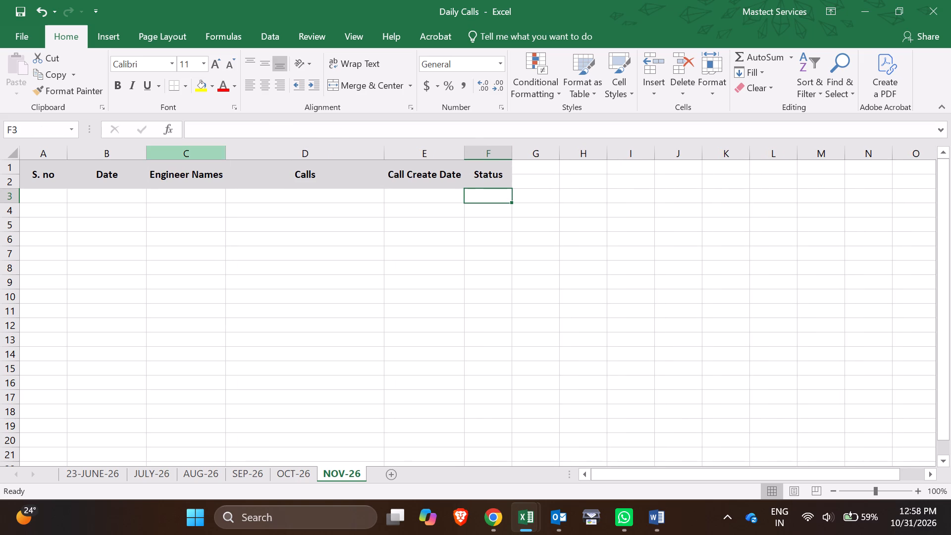
left_click_drag(148, 155, 140, 157)
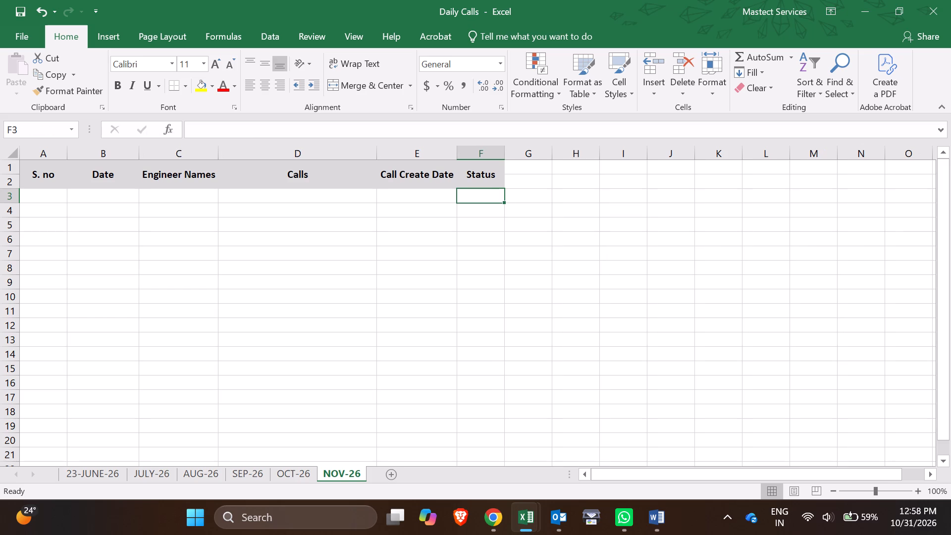
left_click_drag(67, 151, 62, 152)
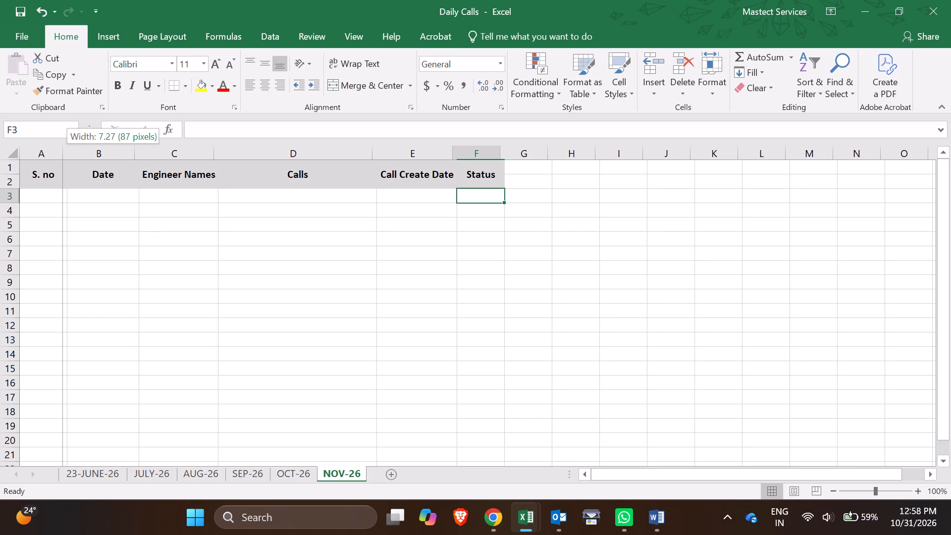
left_click_drag(62, 152, 56, 156)
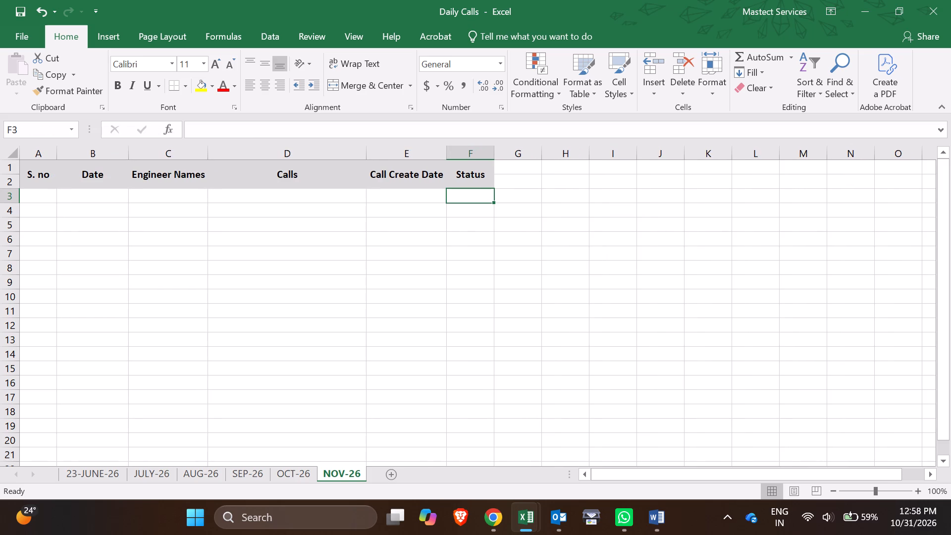
left_click(50, 180)
key("ctrl+s")
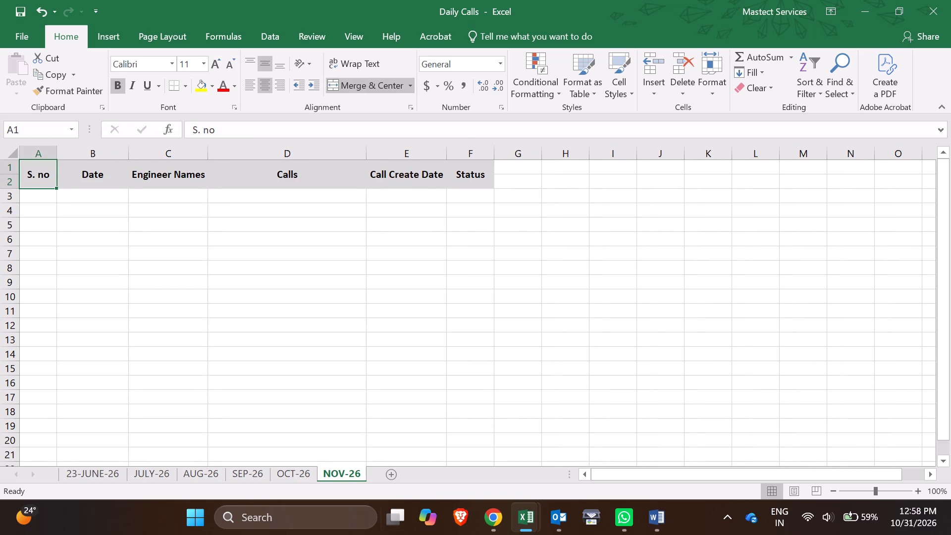
Copy the first 31/10/2026 call row, the Devyani International Ghaziabad installation, from OCT-26 into row 3 of NOV-26 and save.
left_click(285, 471)
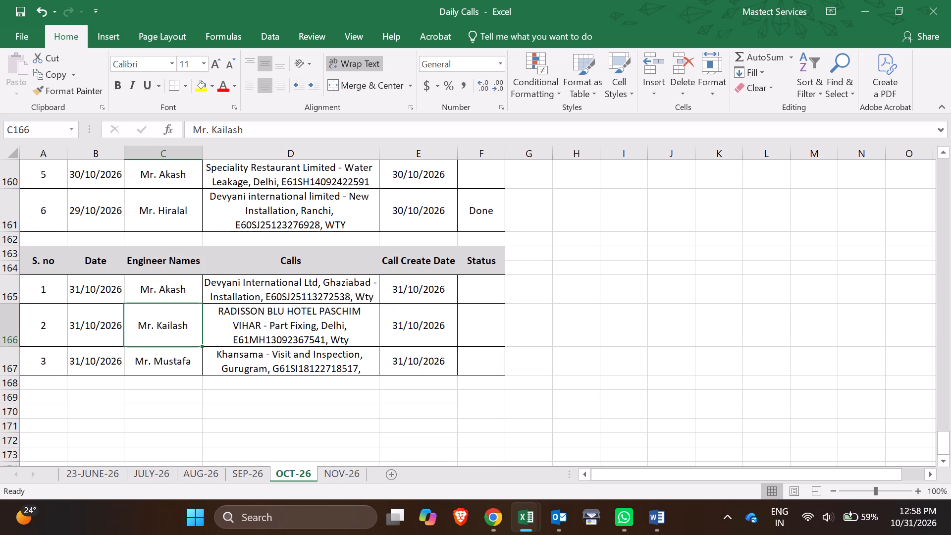
left_click(59, 288)
key("ctrl+shift+Right")
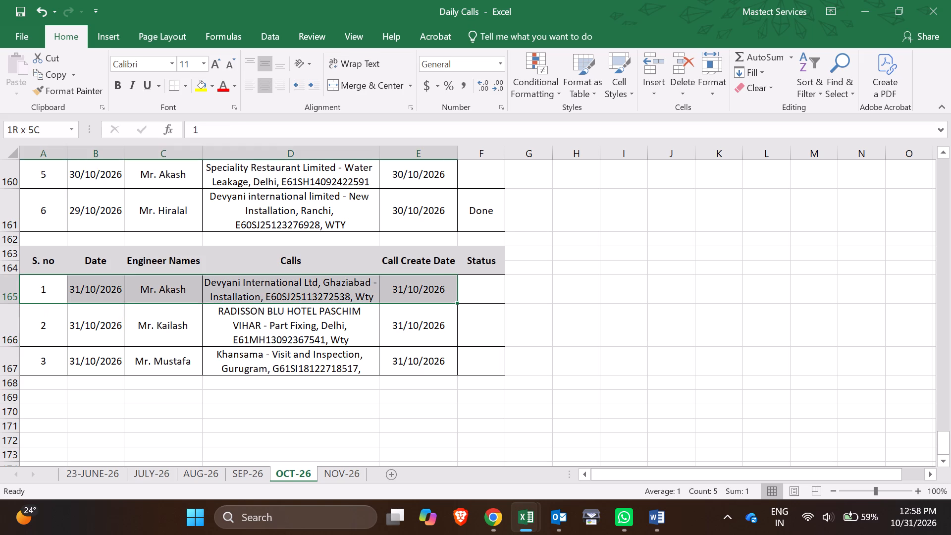
key("shift+Right")
key("ctrl+c")
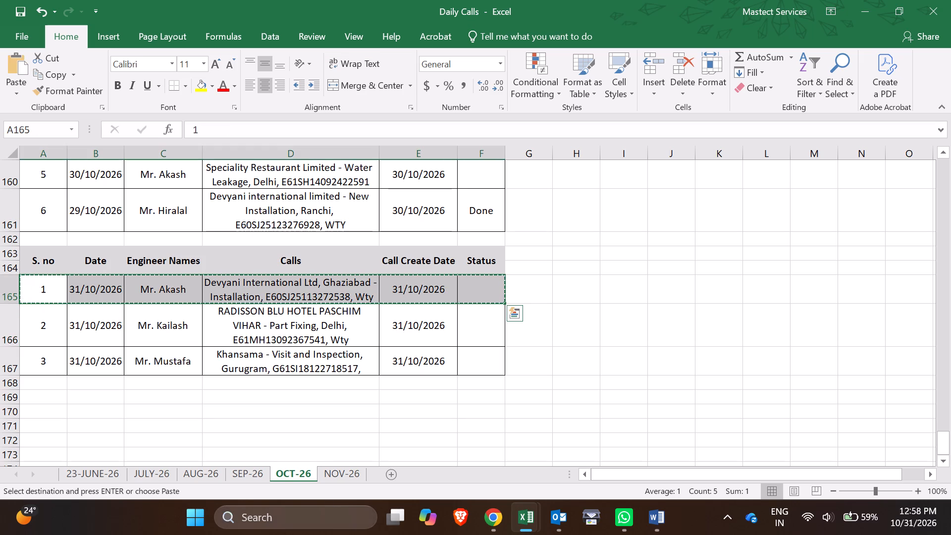
left_click(322, 475)
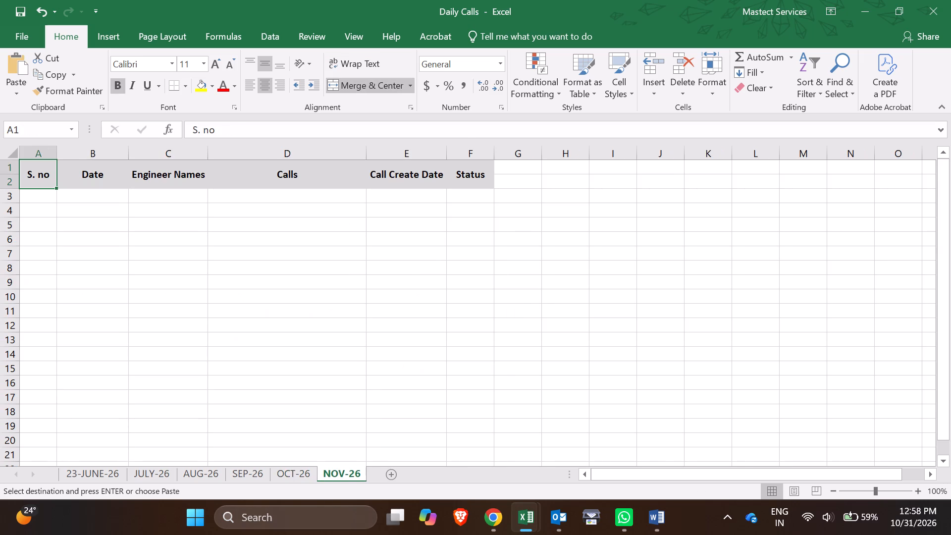
left_click(45, 190)
left_click(45, 193)
key("ctrl+v")
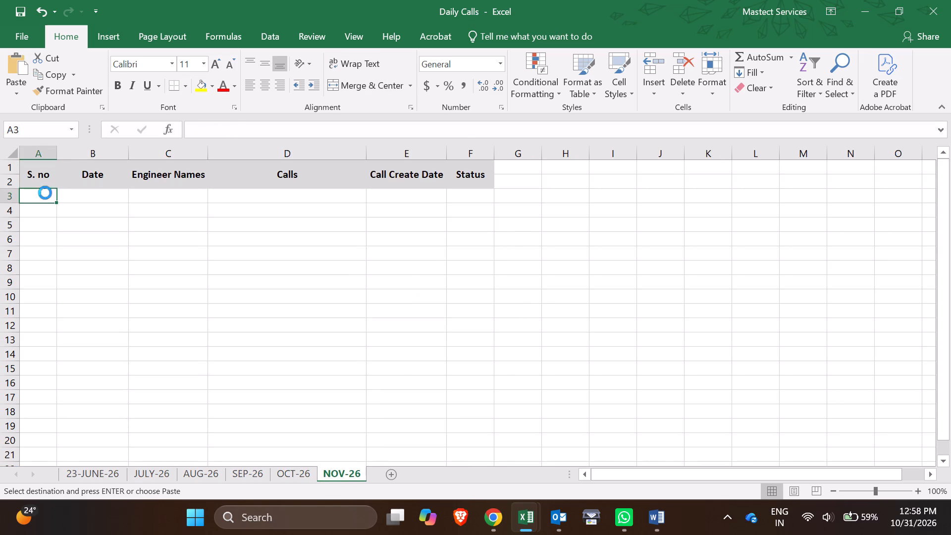
key("ctrl+s")
Set the Date of the copied call in NOV-26 to 02/11/2026 and save the workbook.
left_click(45, 193)
key("Right")
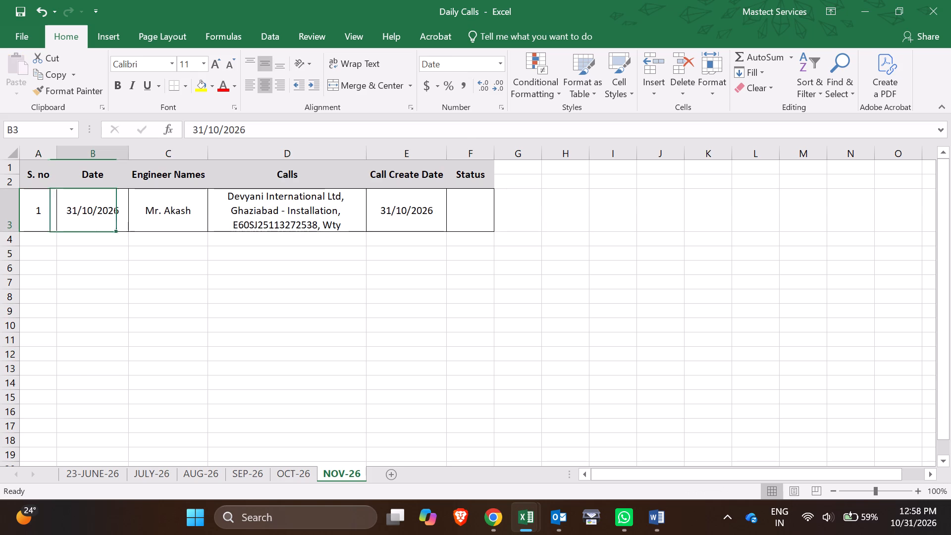
left_click(218, 128)
key("BackSpace")
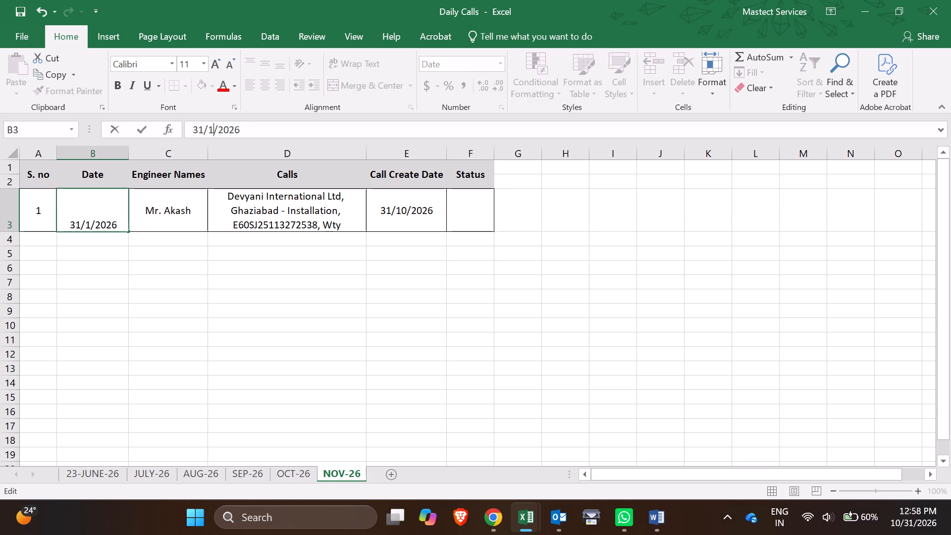
key("1")
key("Left")
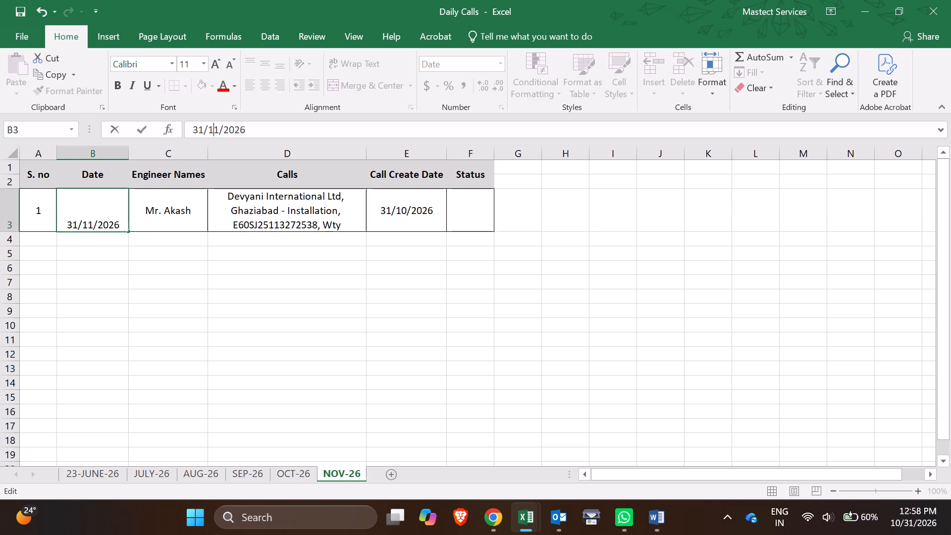
key("Left")
key("Left")
key("BackSpace")
key("BackSpace")
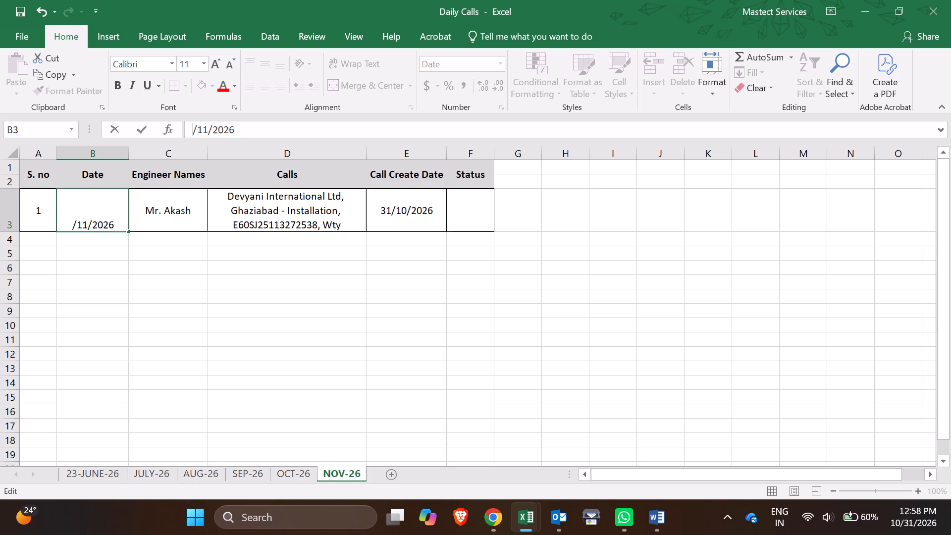
type("02")
key("Return")
key("Up")
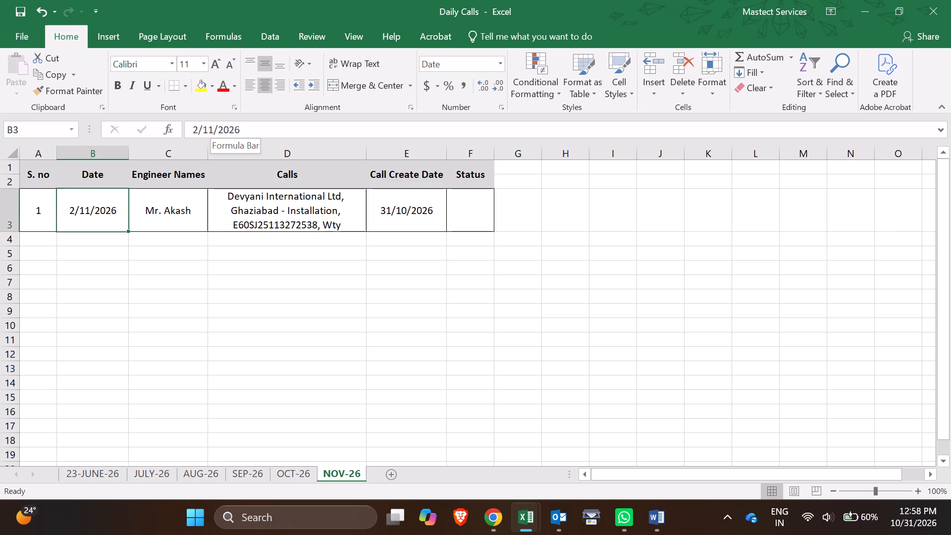
key("ctrl+s")
key("Right")
key("ctrl+s")
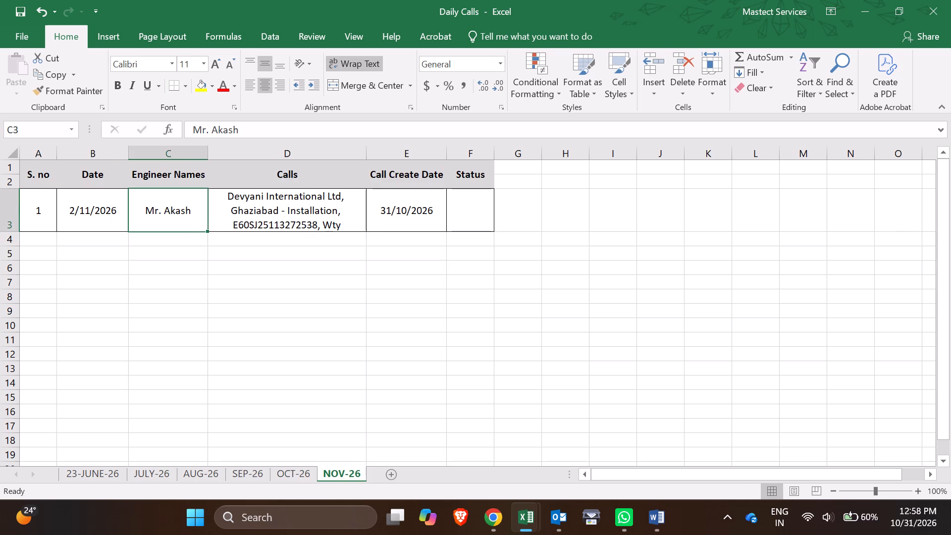
Copy the call's 2/11/2026 date into its Call Create Date cell and save the workbook.
left_click(283, 222)
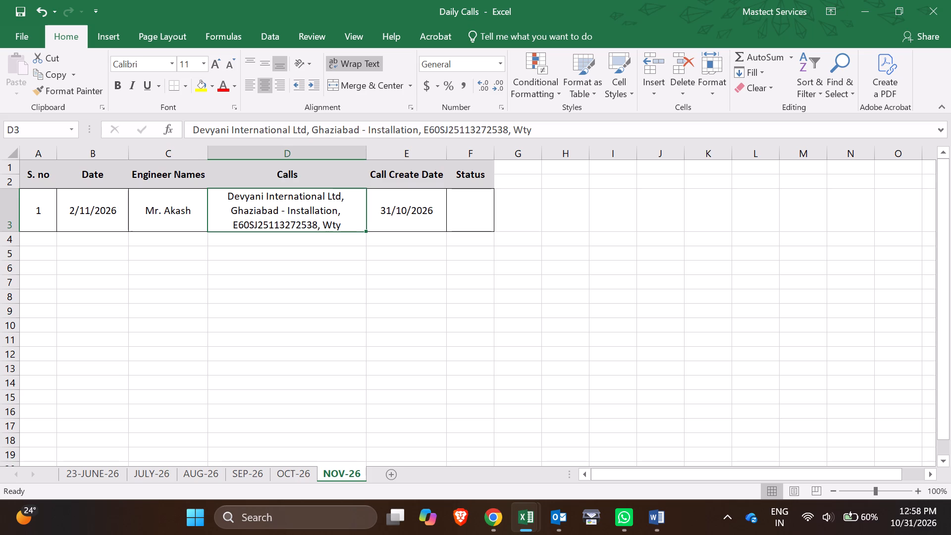
left_click(128, 220)
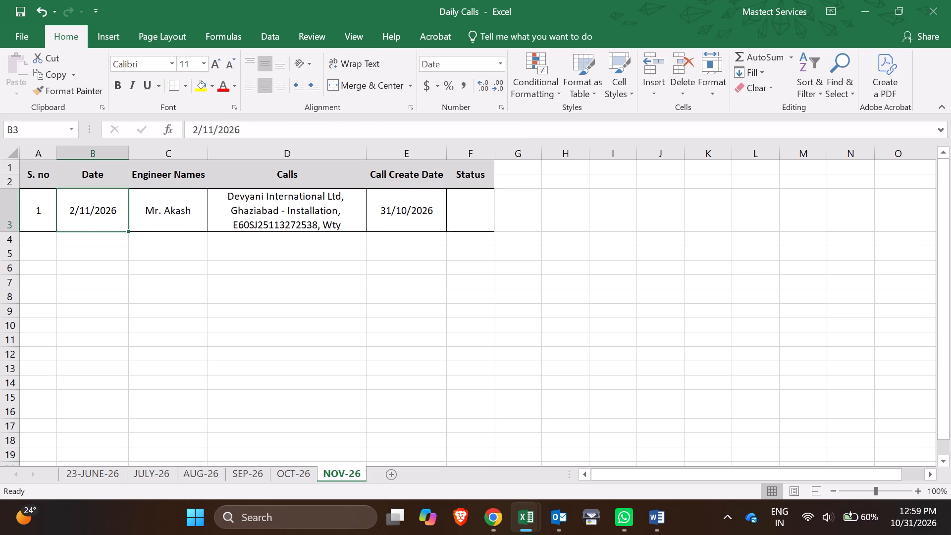
key("ctrl+c")
key("Right")
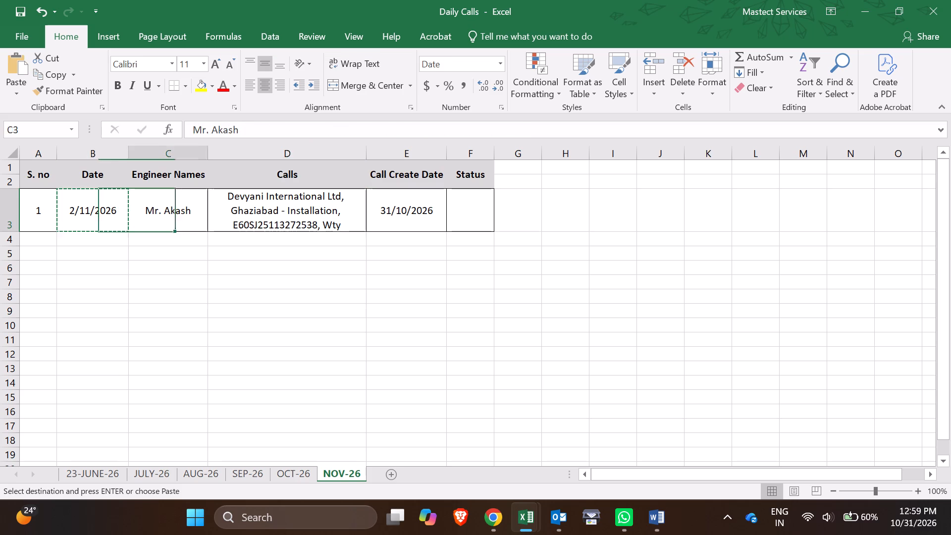
key("Right")
key("Right")
key("ctrl+v")
key("ctrl+s")
key("Return")
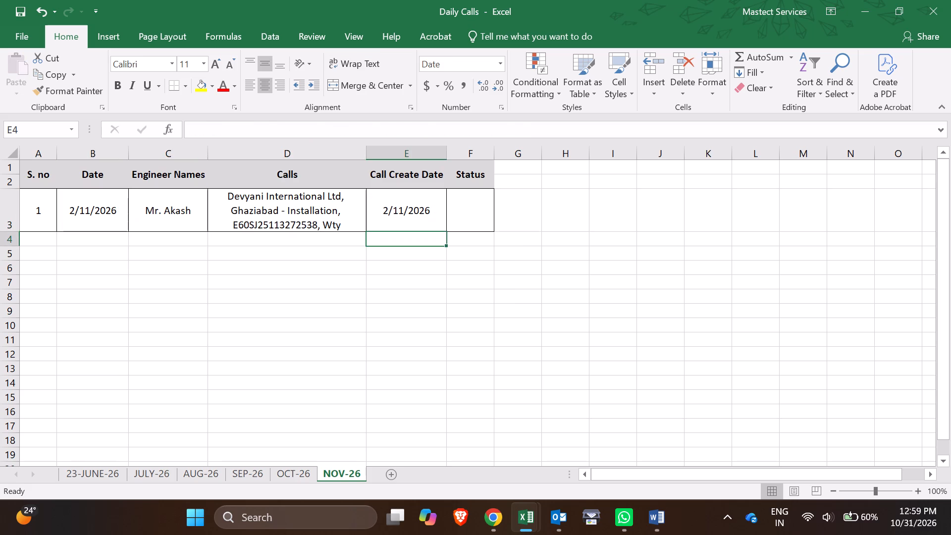
key("Up")
key("ctrl+s")
Switch to the BANGALORE DISPATCH RECORD workbook and look over its latest dispatch rows.
key("alt+Tab")
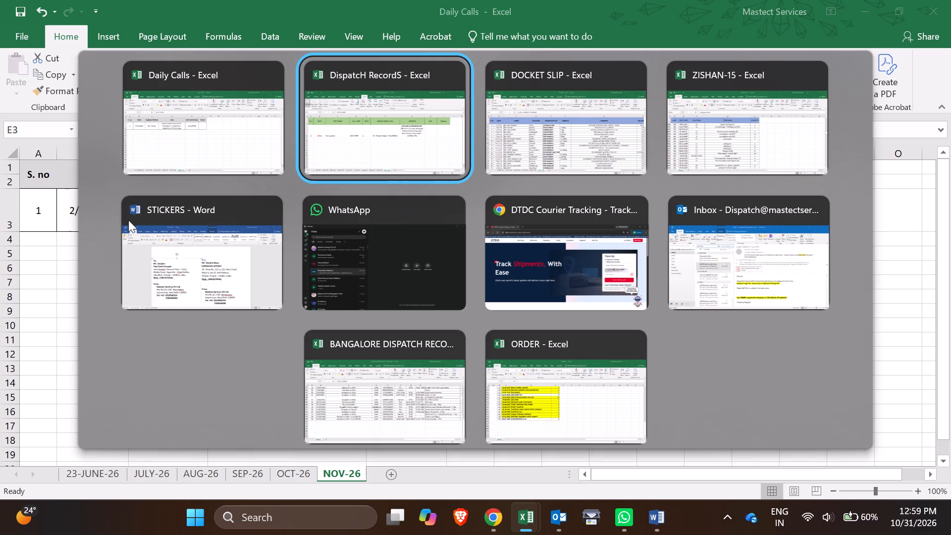
key("alt+Right")
key("alt+Right")
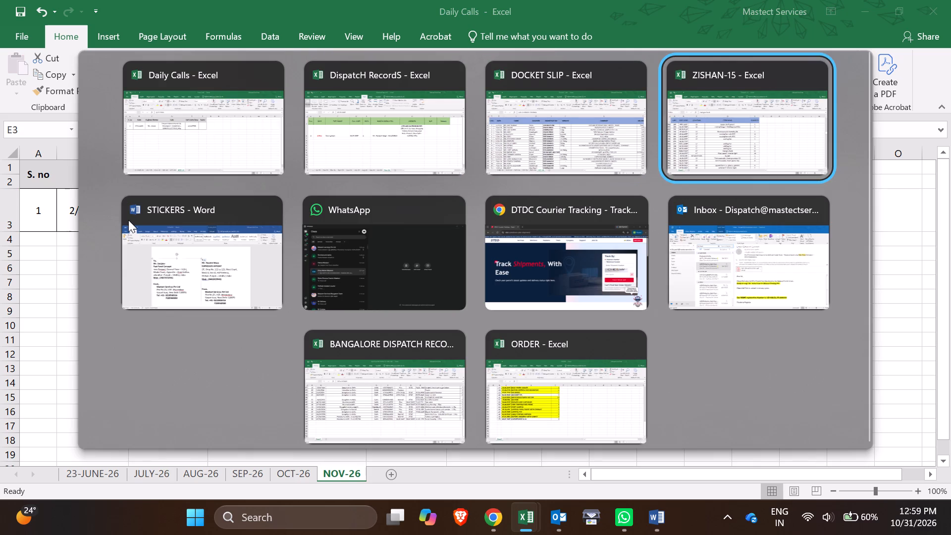
key("alt+Right")
key("alt+Right")
key("alt+Right")
key("alt+Right")
key("alt+Right")
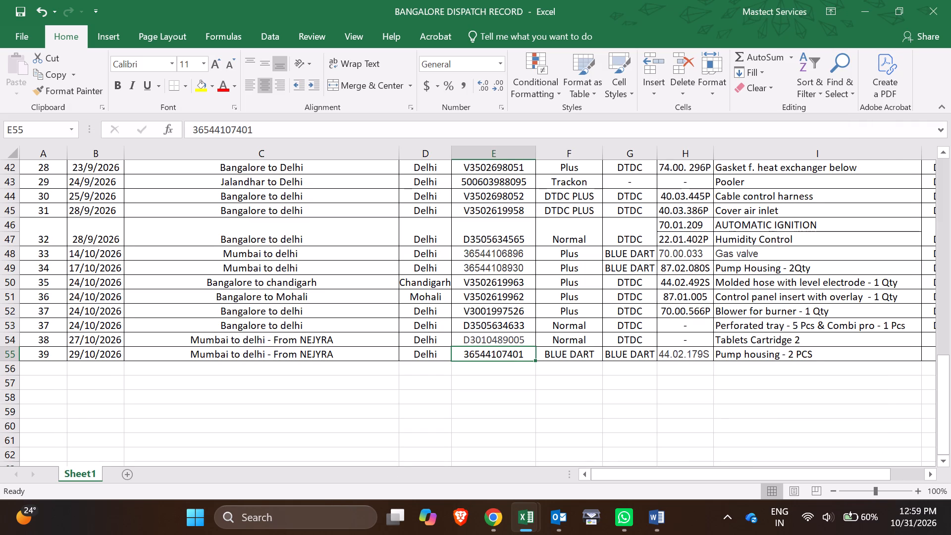
scroll(266, 354, "right", 1)
Switch to the ORDER workbook, save it, return to the parts list header at cell B2 and close the workbook.
key("alt+Tab")
key("alt+Tab")
key("alt+Tab")
key("alt+Tab")
key("alt+Tab")
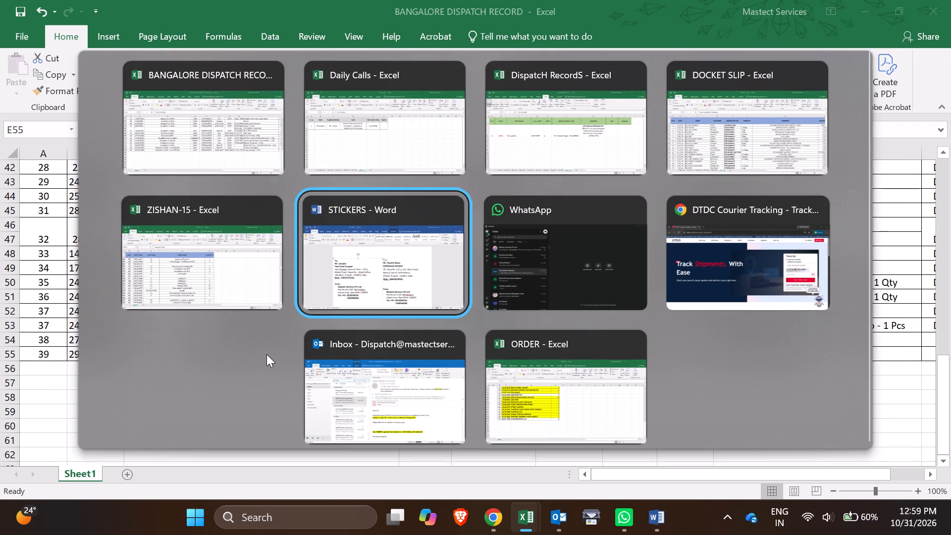
key("alt+Tab")
key("alt+Tab")
key("alt+Tab")
key("alt+Tab")
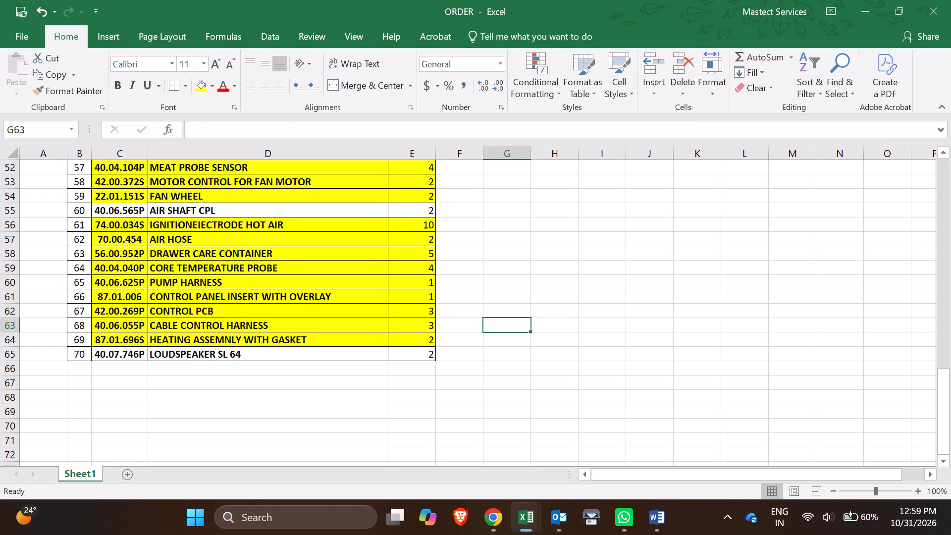
left_click(211, 321)
key("ctrl+s")
scroll(211, 321, "up", 3)
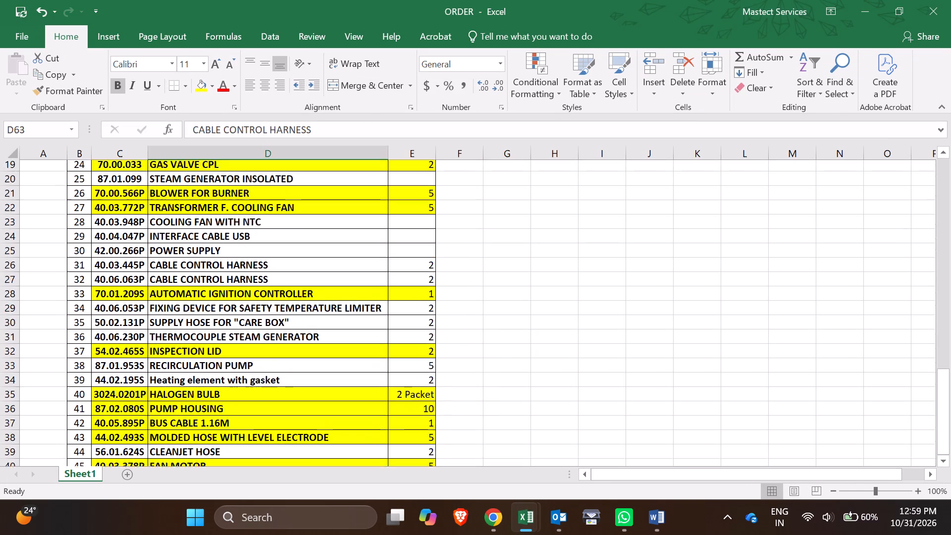
scroll(211, 321, "up", 4)
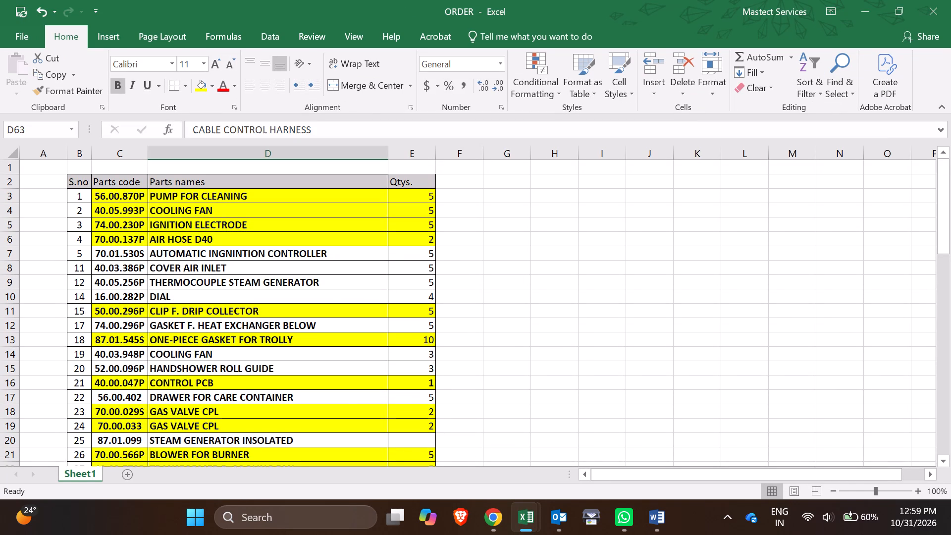
left_click(75, 182)
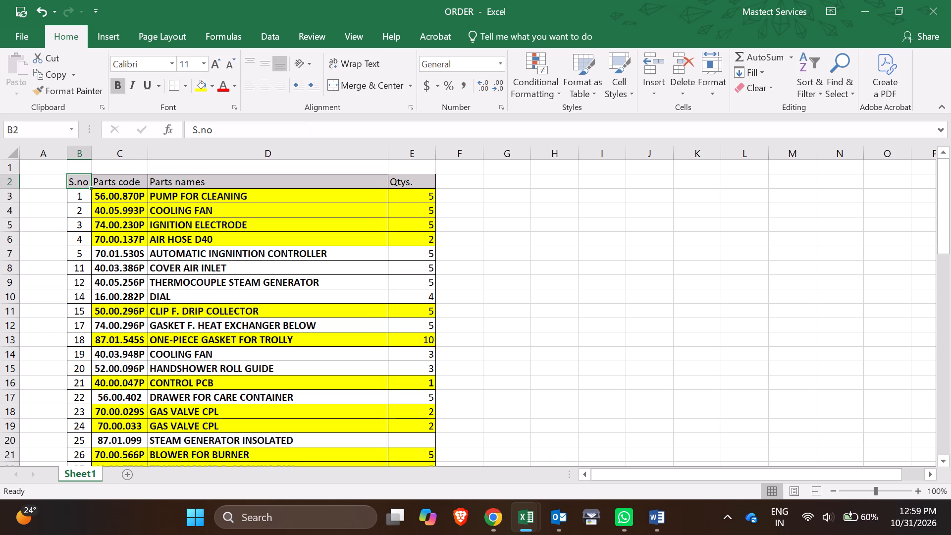
left_click(950, 0)
In File Explorer, browse the Mastect Services OneDrive Acoounts folder, check Attachments and open the PO generated folder.
key("super+e")
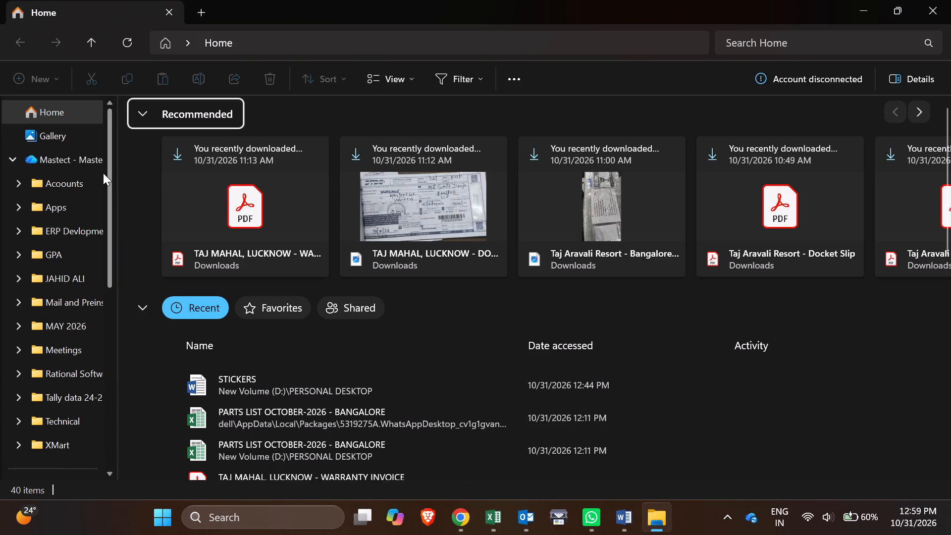
scroll(69, 175, "up", 9)
scroll(69, 175, "down", 5)
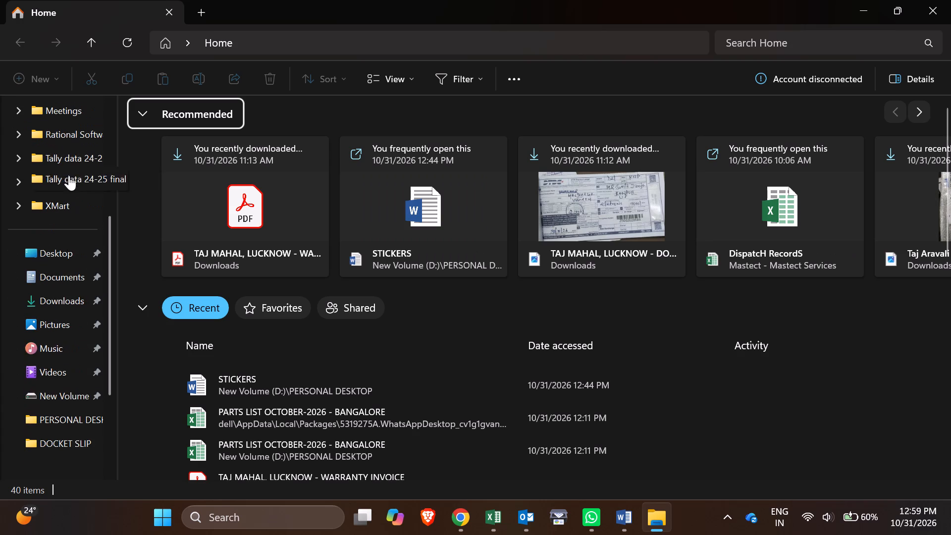
scroll(92, 381, "down", 2)
scroll(68, 253, "up", 6)
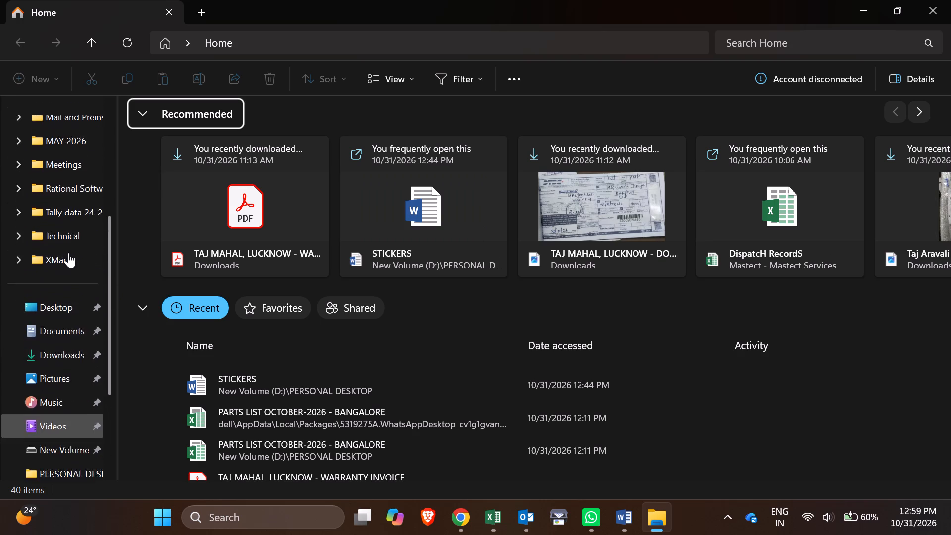
scroll(68, 253, "up", 5)
double_click(58, 177)
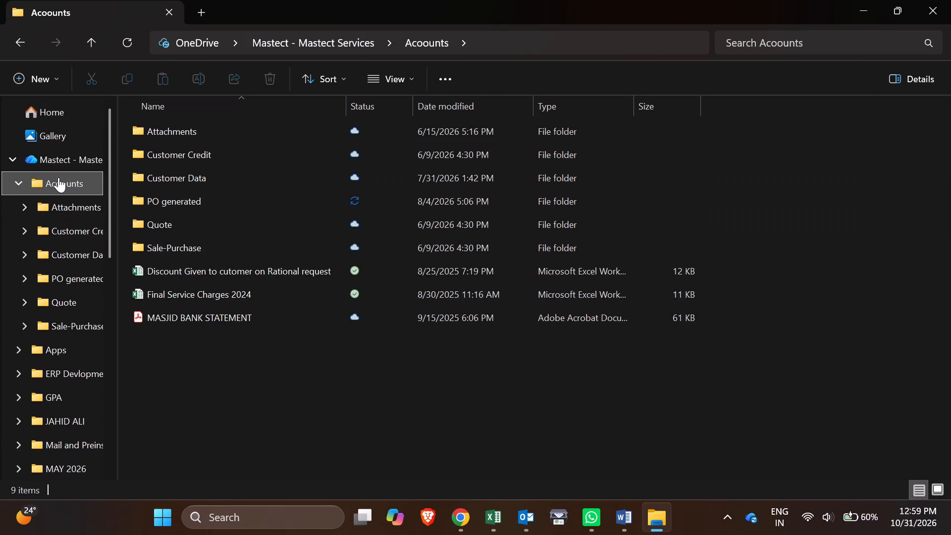
double_click(155, 135)
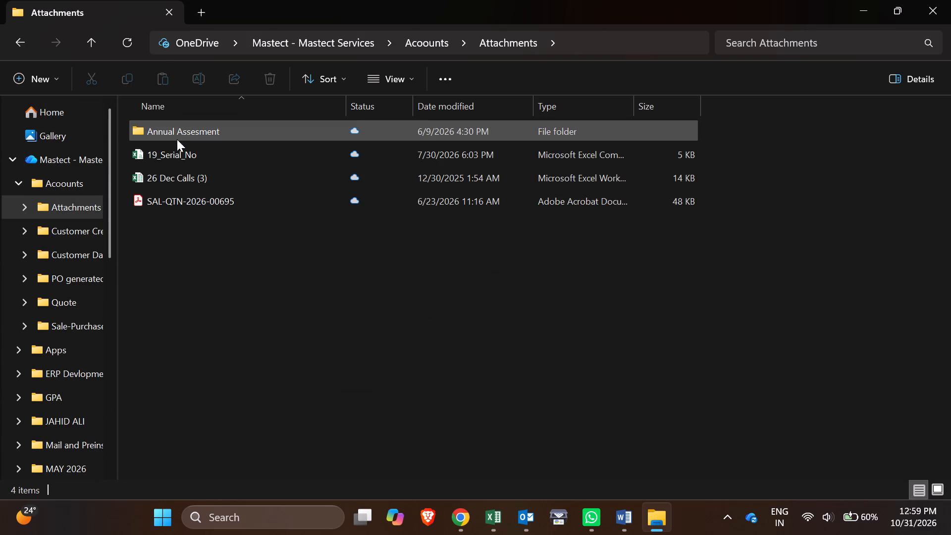
left_click(14, 48)
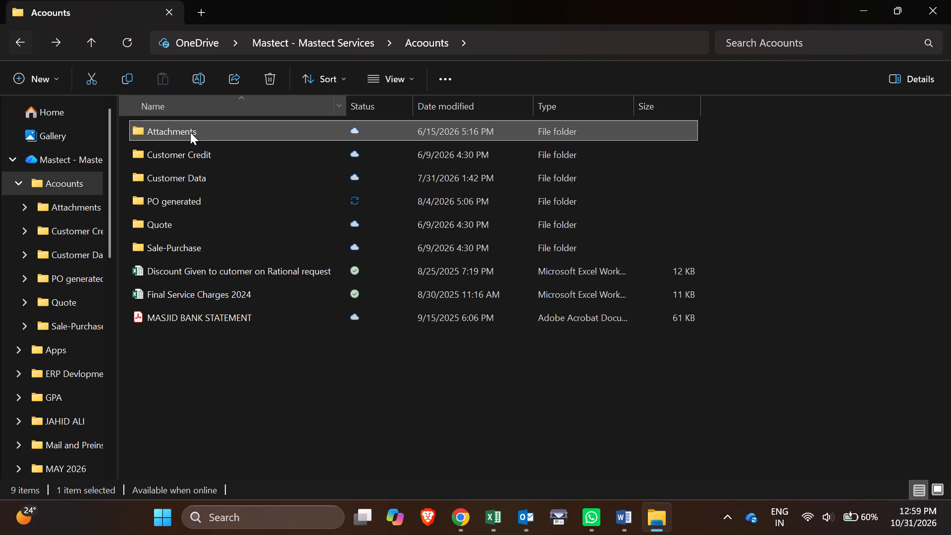
double_click(194, 208)
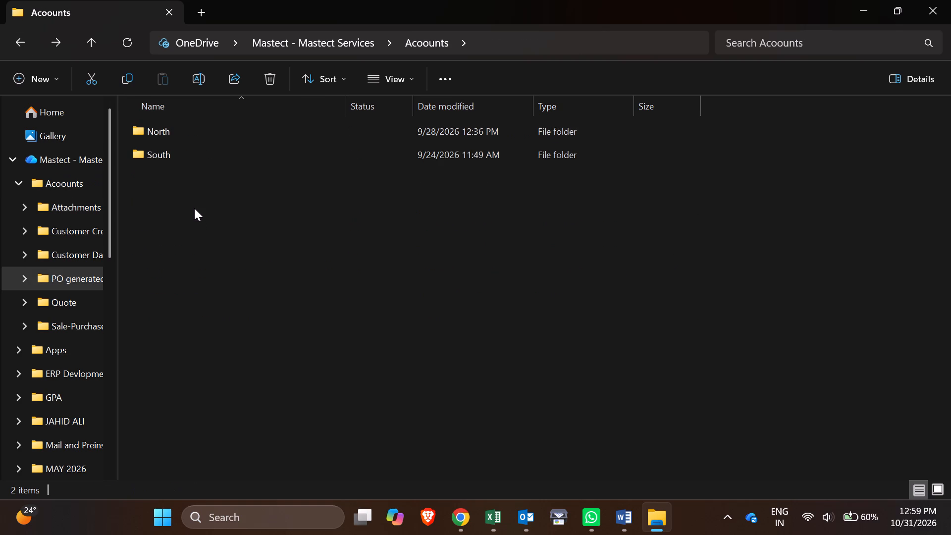
Open the North folder, check the contents of its October - 2026 folder and return to North.
double_click(184, 130)
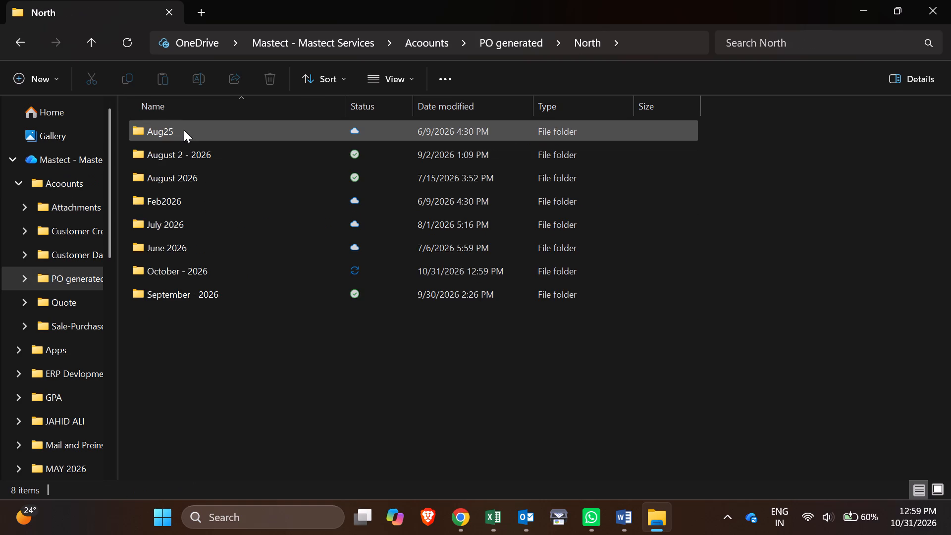
double_click(182, 270)
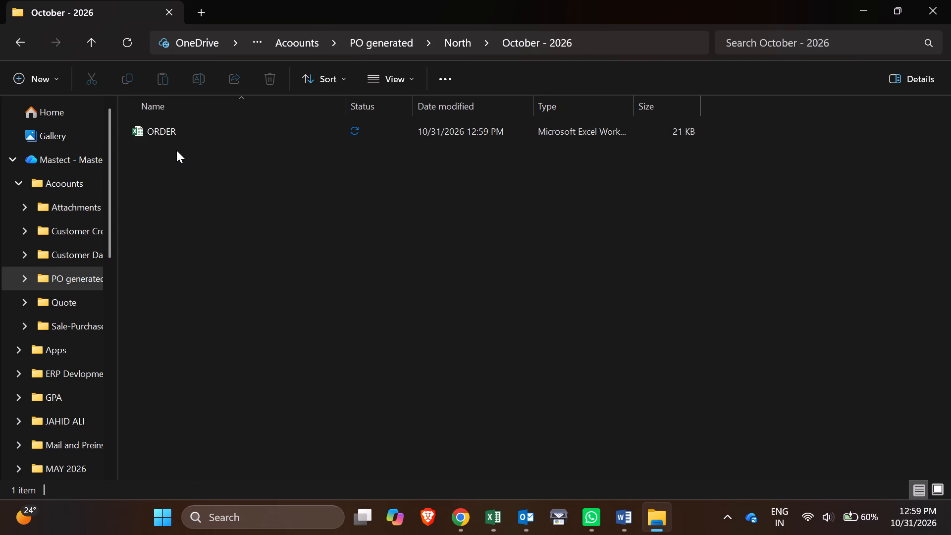
left_click(171, 131)
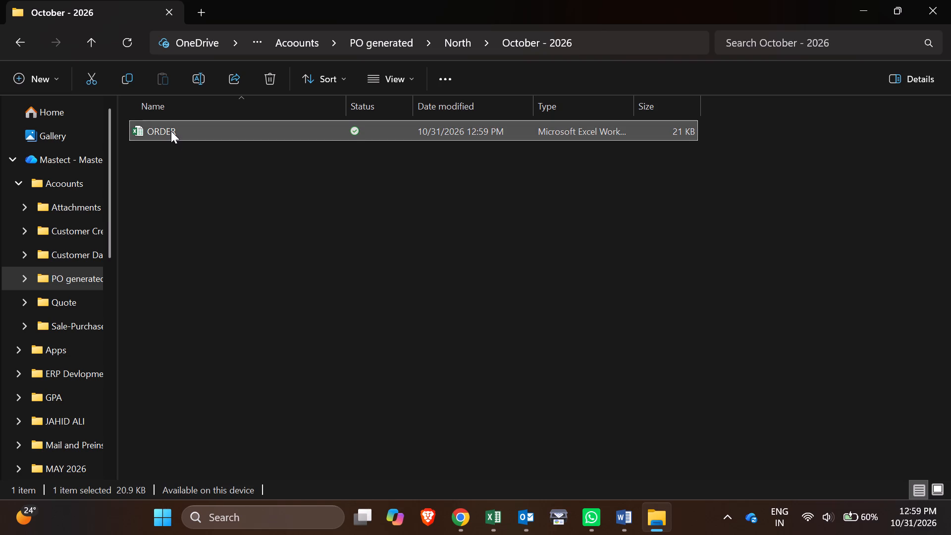
left_click(19, 48)
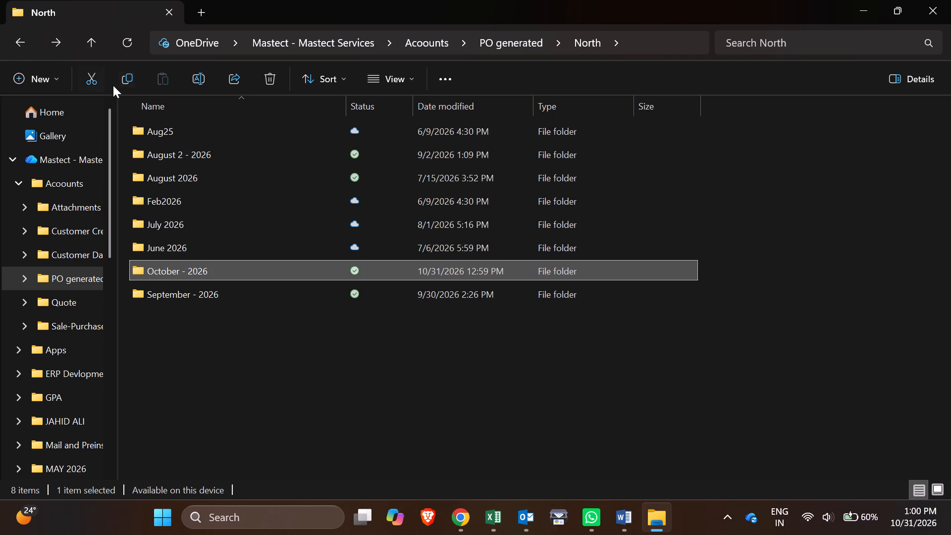
Create a new folder named November - 2026 inside the North folder.
left_click(44, 79)
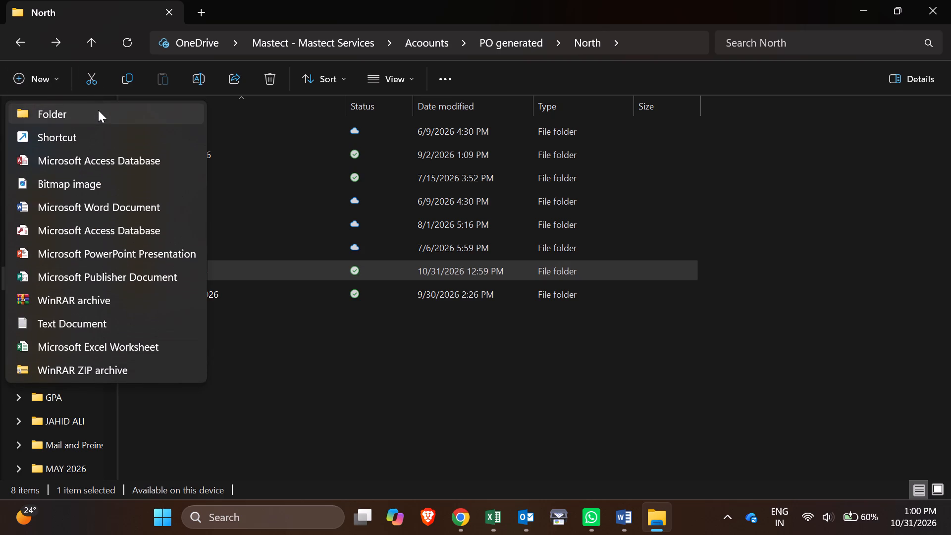
left_click(98, 110)
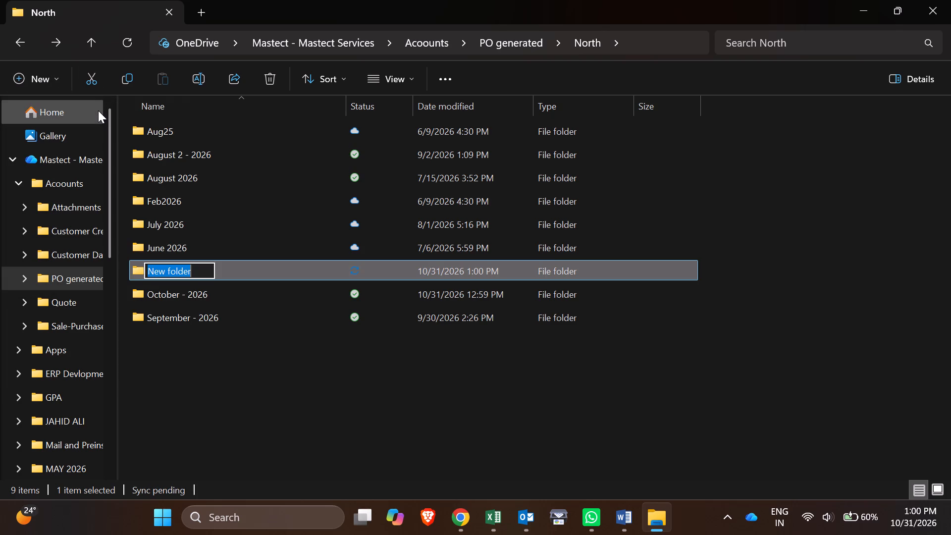
key("BackSpace")
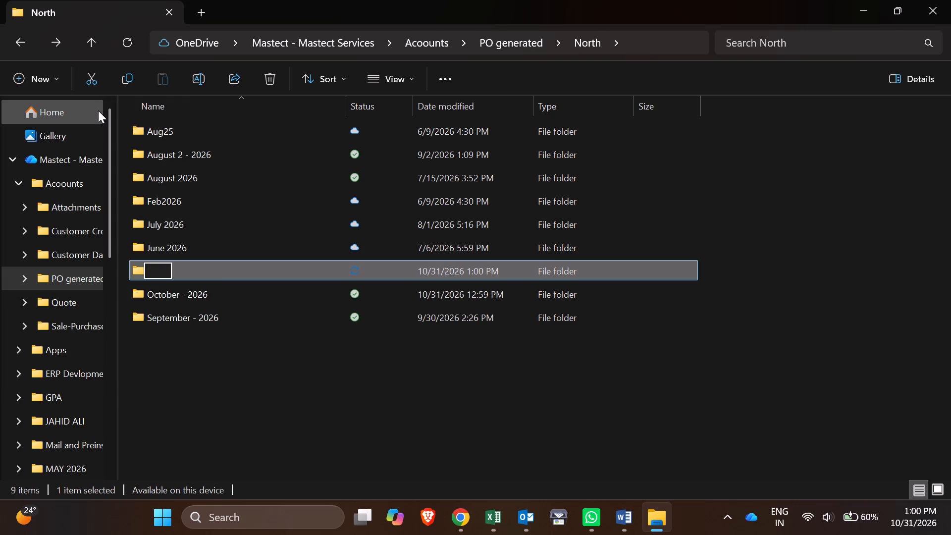
type("Nove")
type("mber")
key("BackSpace")
key("BackSpace")
key("BackSpace")
key("BackSpace")
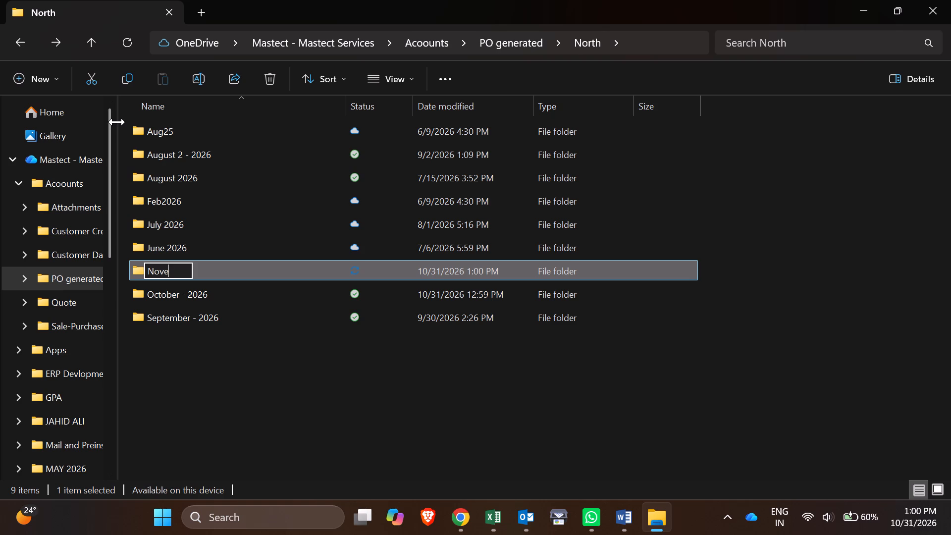
type("mber")
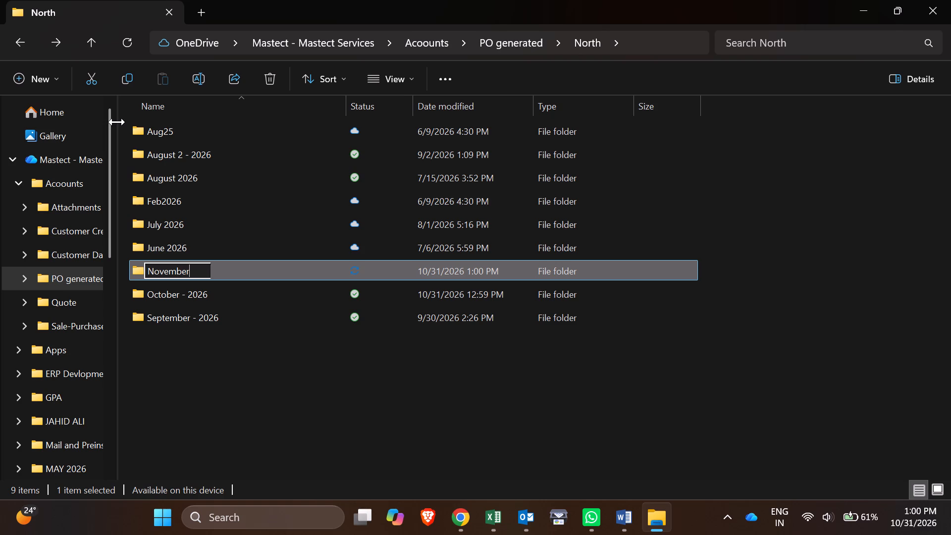
key("space")
type("2026")
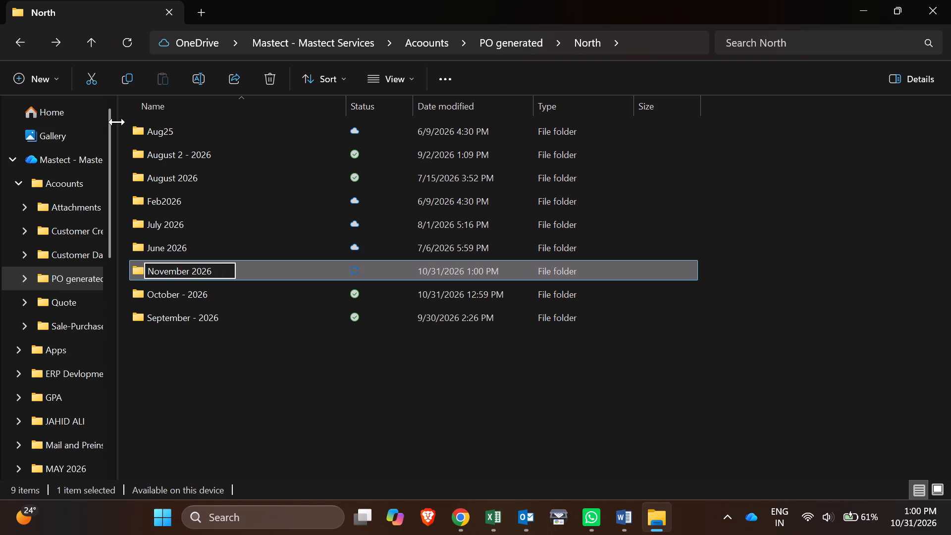
key("BackSpace")
key("BackSpace")
key("BackSpace")
key("BackSpace")
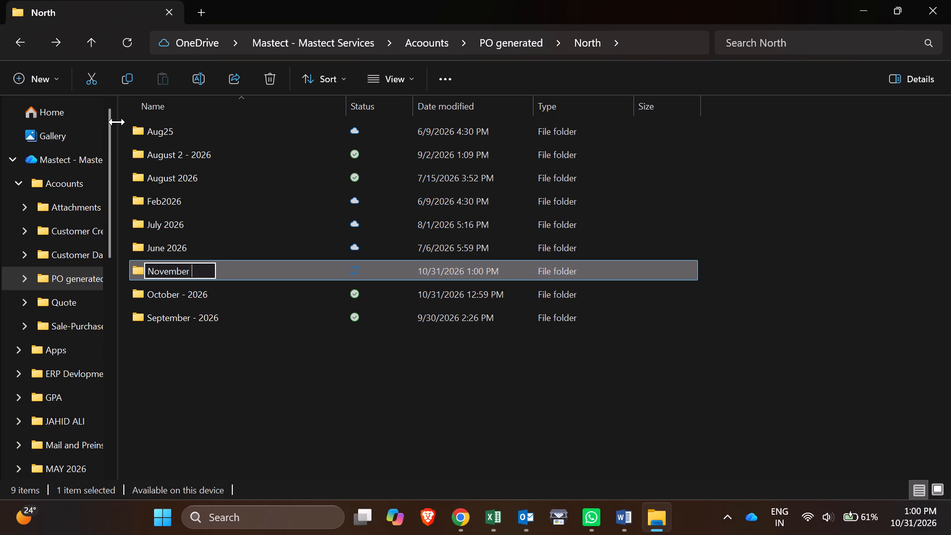
key("minus")
key("space")
type("2026")
key("Return")
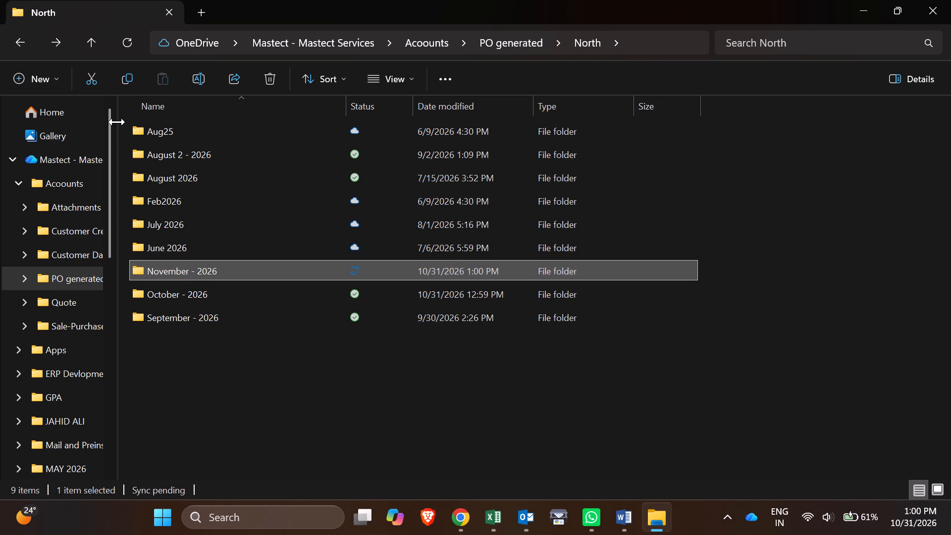
Copy the ORDER workbook from the October - 2026 folder into the November - 2026 folder.
double_click(196, 297)
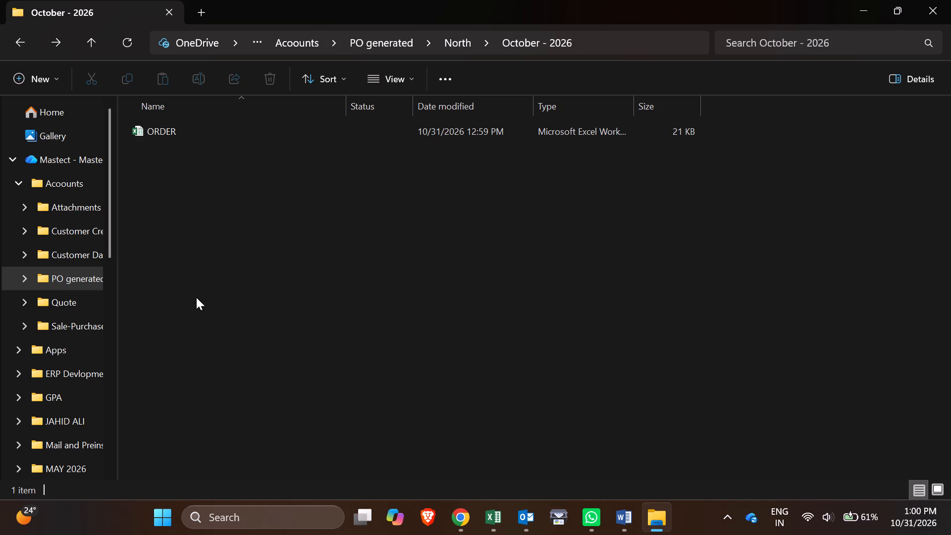
left_click(185, 126)
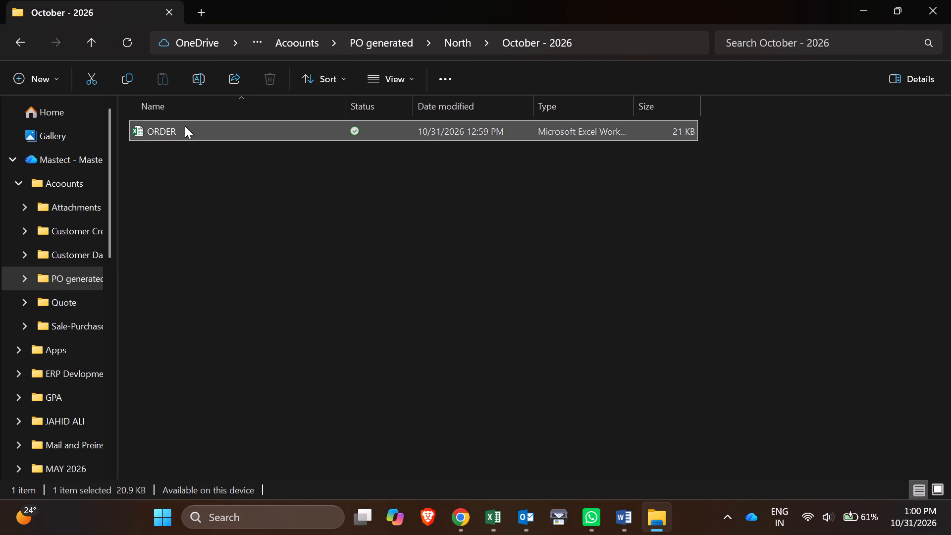
key("ctrl+c")
left_click(16, 41)
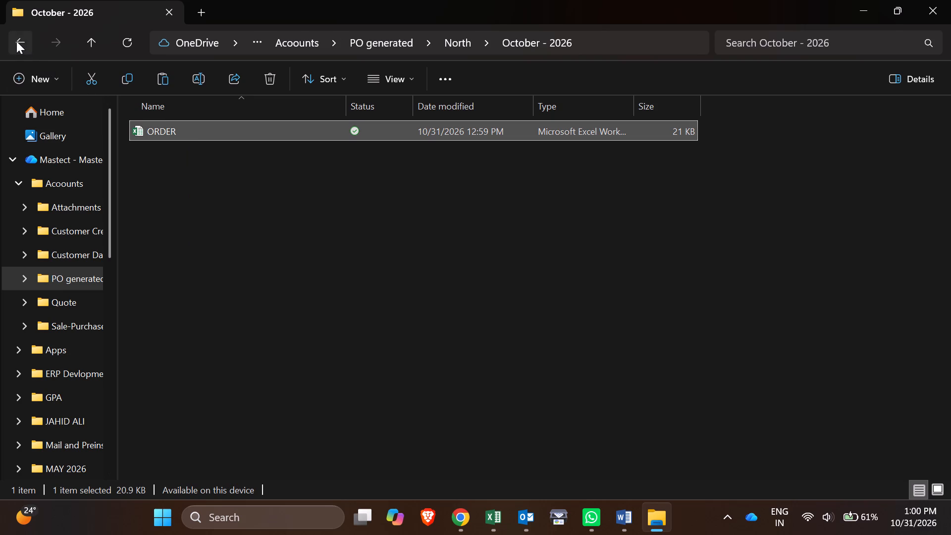
double_click(234, 273)
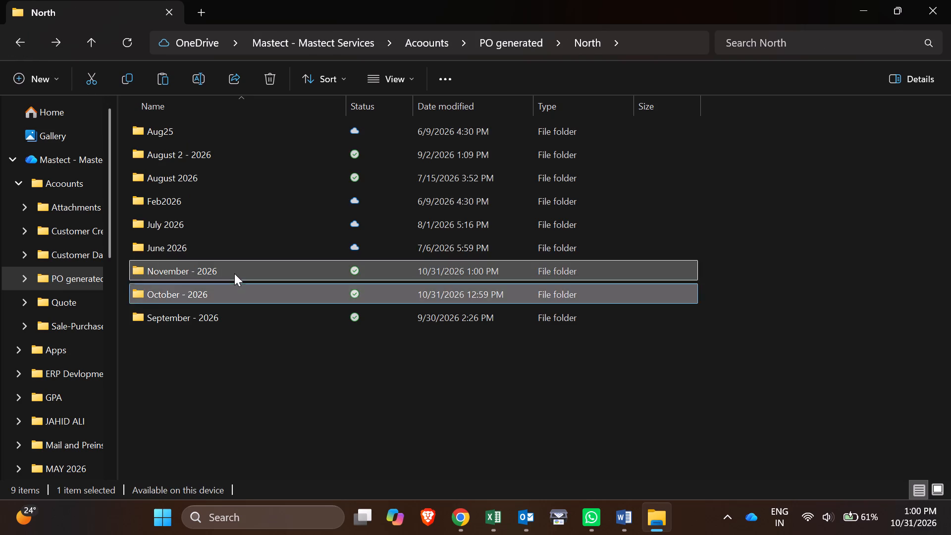
key("ctrl+v")
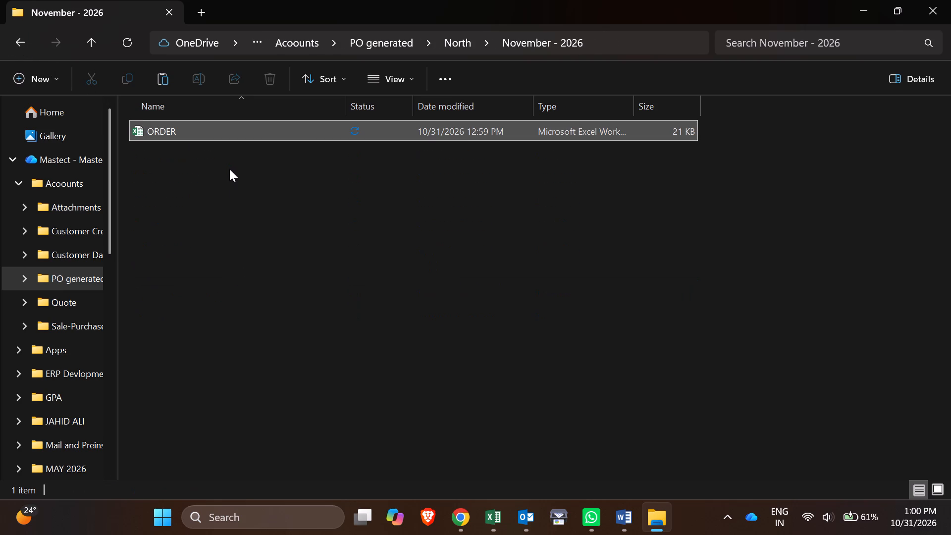
Open the November - 2026 copy of ORDER, delete all parts entries below the header row and save the workbook.
key("ctrl+s")
double_click(214, 130)
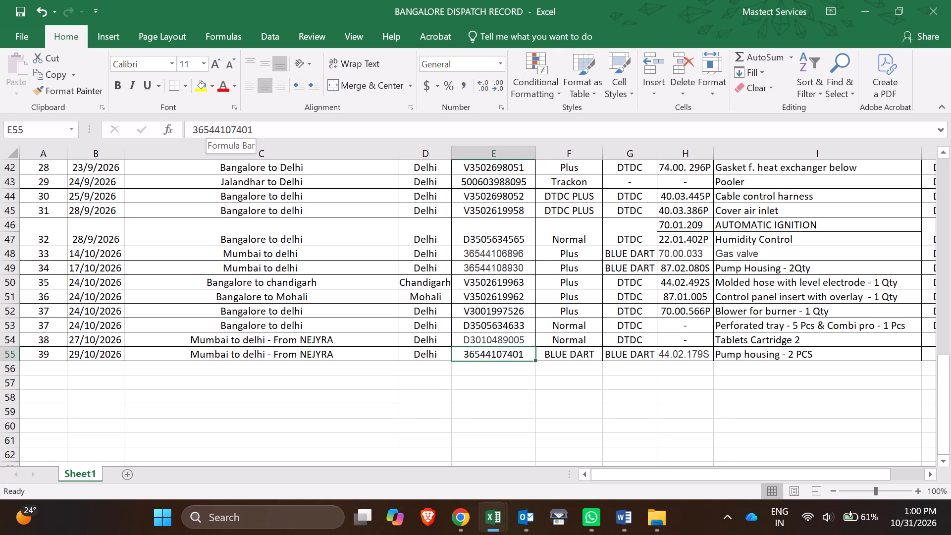
left_click(343, 258)
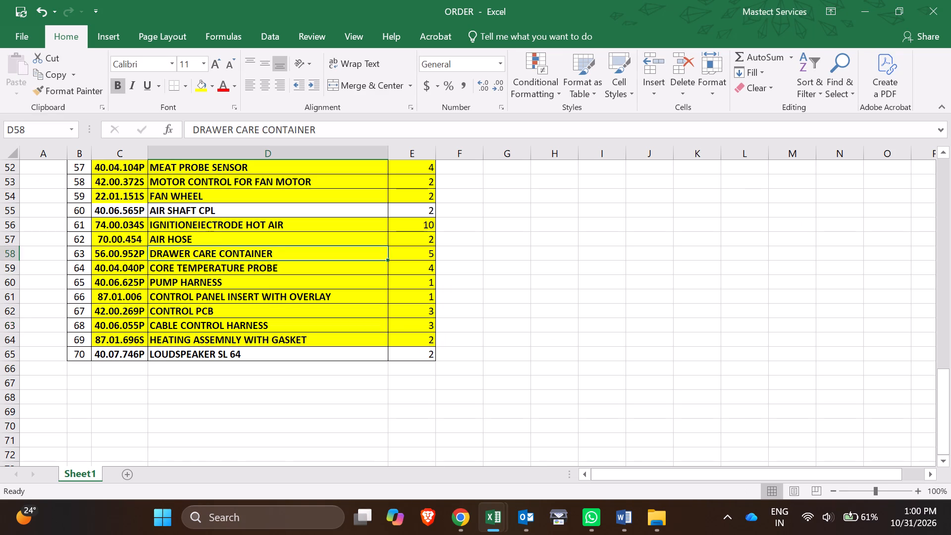
scroll(343, 258, "up", 8)
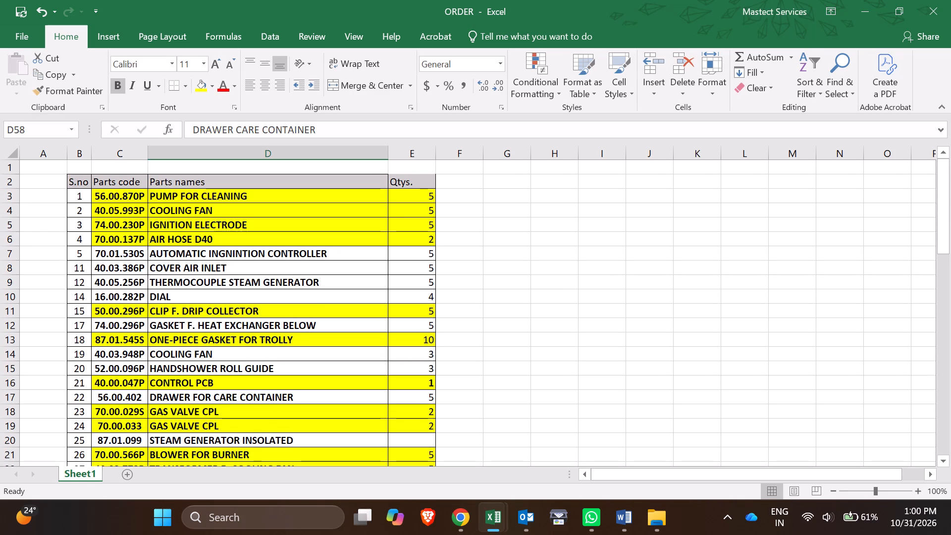
left_click(82, 198)
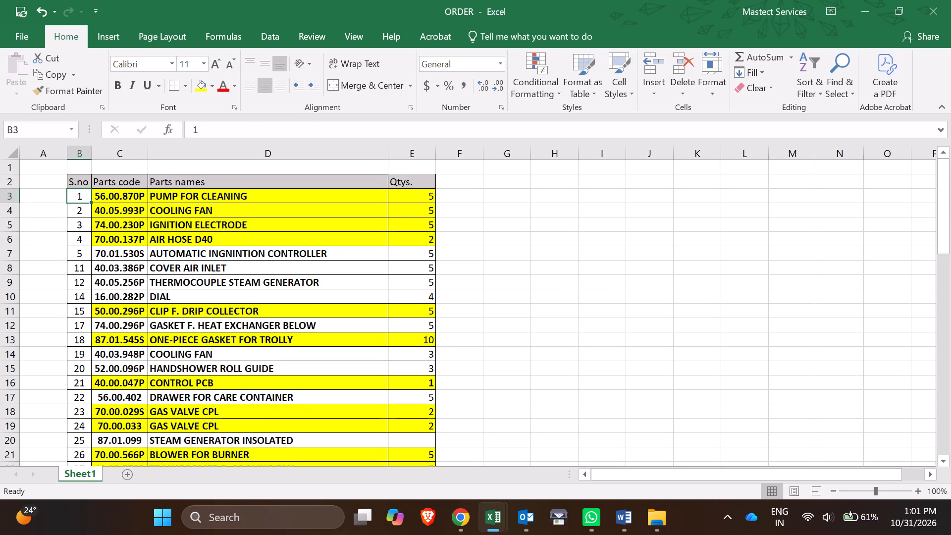
key("shift+Right")
key("shift+Right")
key("shift+Right")
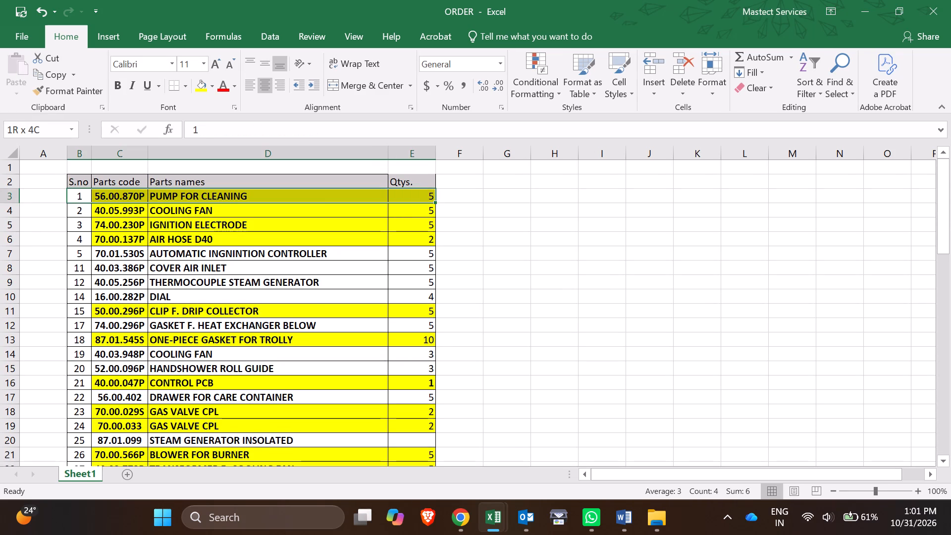
key("ctrl+shift+Down")
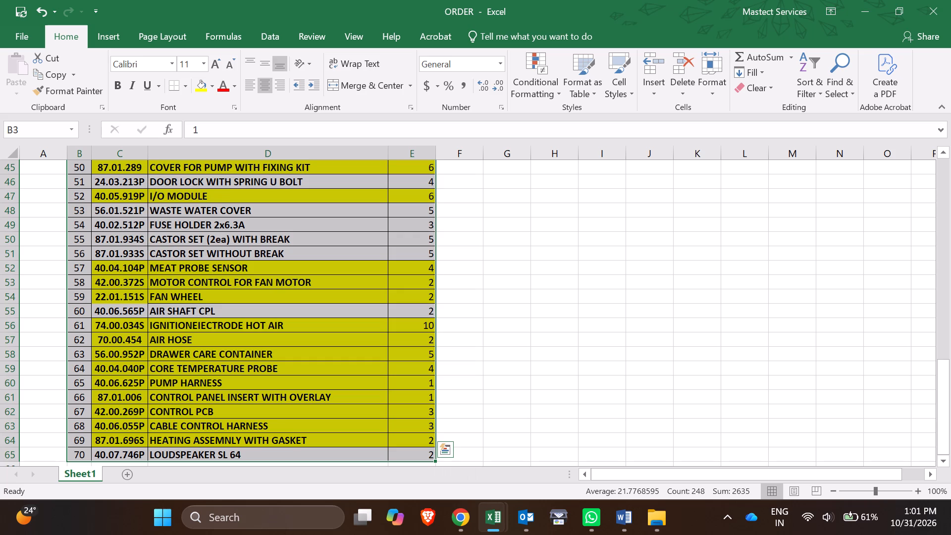
left_click(678, 63)
left_click(307, 265)
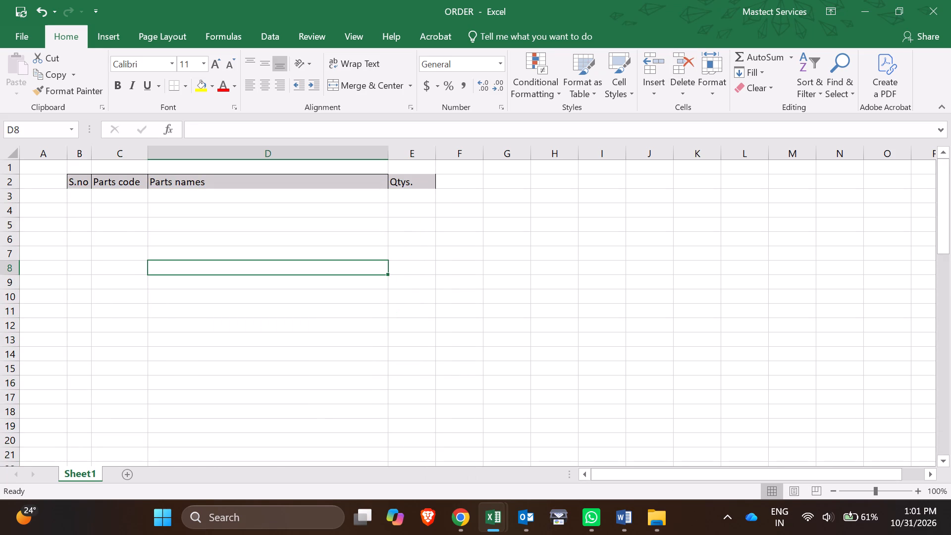
left_click(85, 196)
key("ctrl+s")
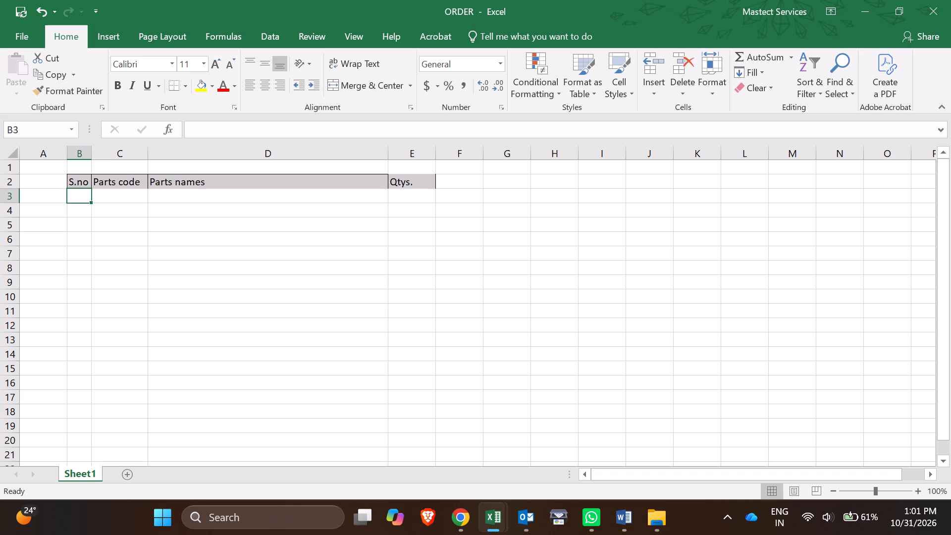
Apply All Borders to the parts list header row from S.no to Qtys., save the ORDER workbook and close it.
left_click(78, 185)
key("ctrl+shift+Right")
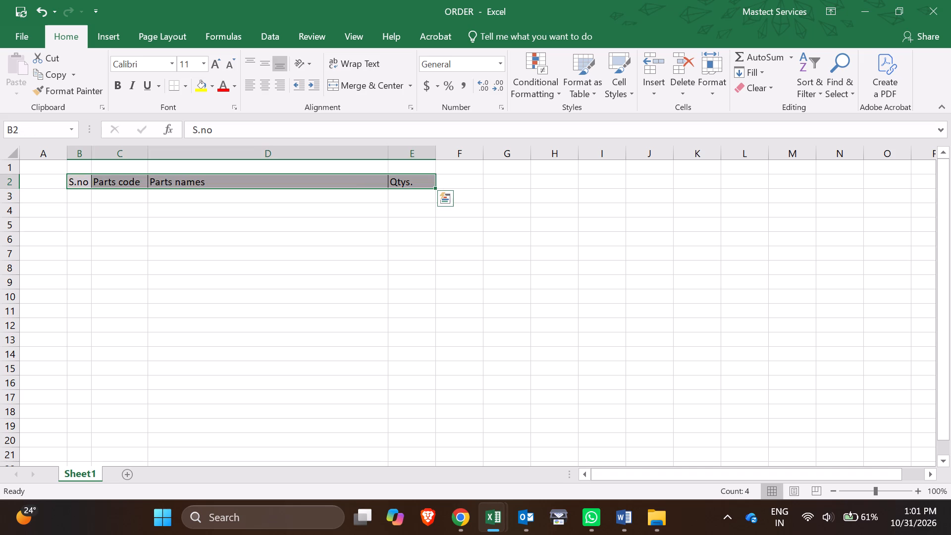
left_click(184, 85)
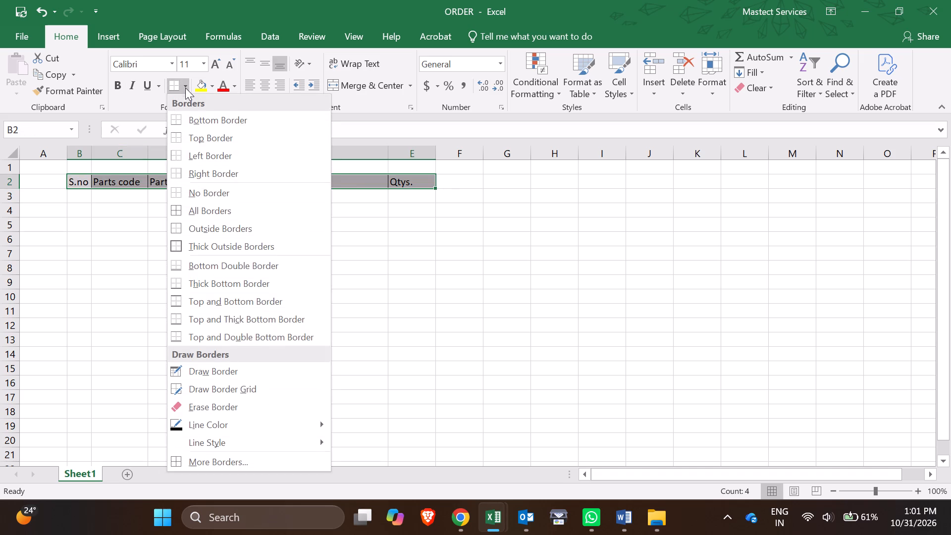
left_click(201, 214)
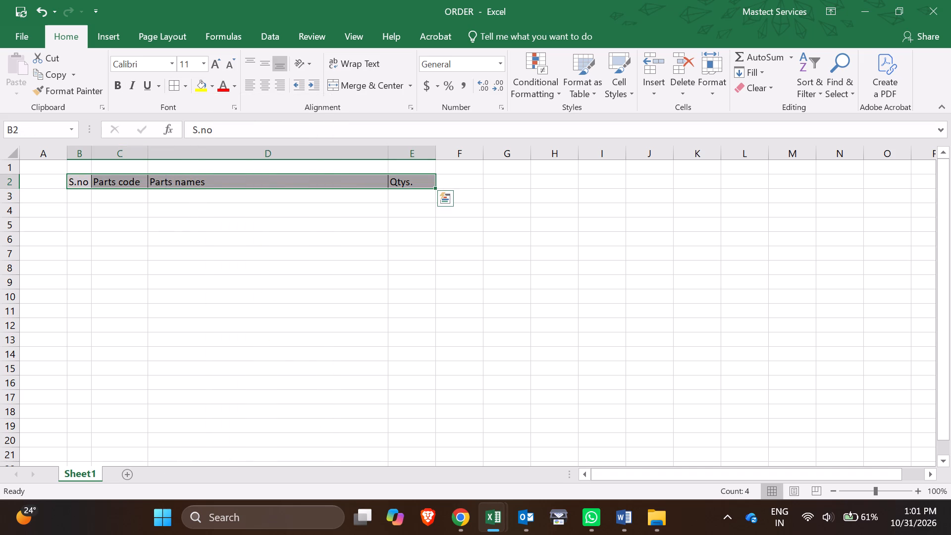
left_click(105, 198)
key("ctrl+s")
left_click(263, 224)
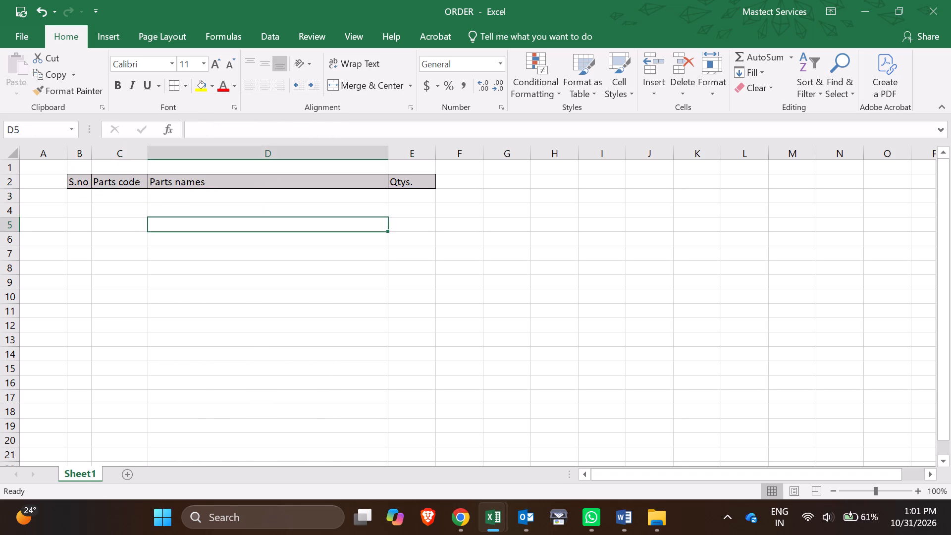
scroll(263, 224, "right", 2)
left_click(950, 0)
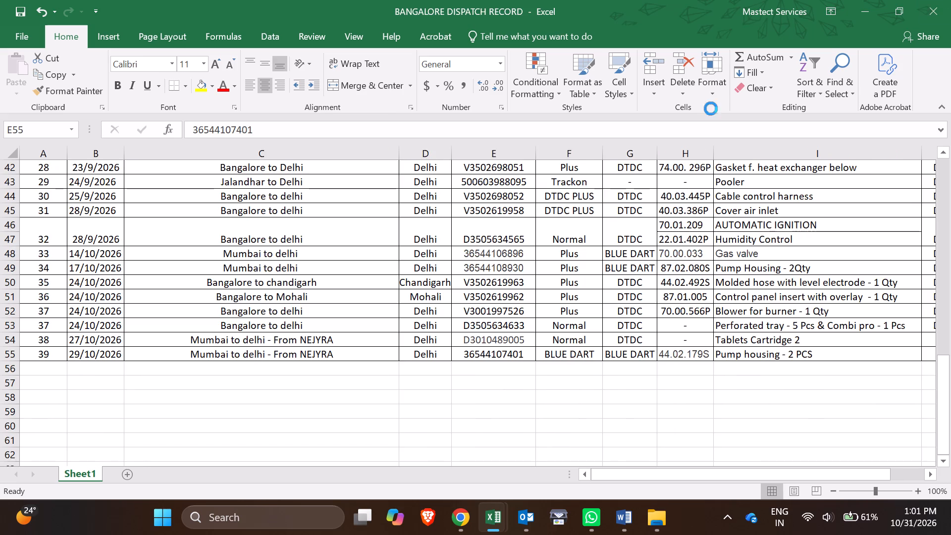
Switch to File Explorer and open the ORDER workbook in North's October - 2026 folder.
key("alt+Tab")
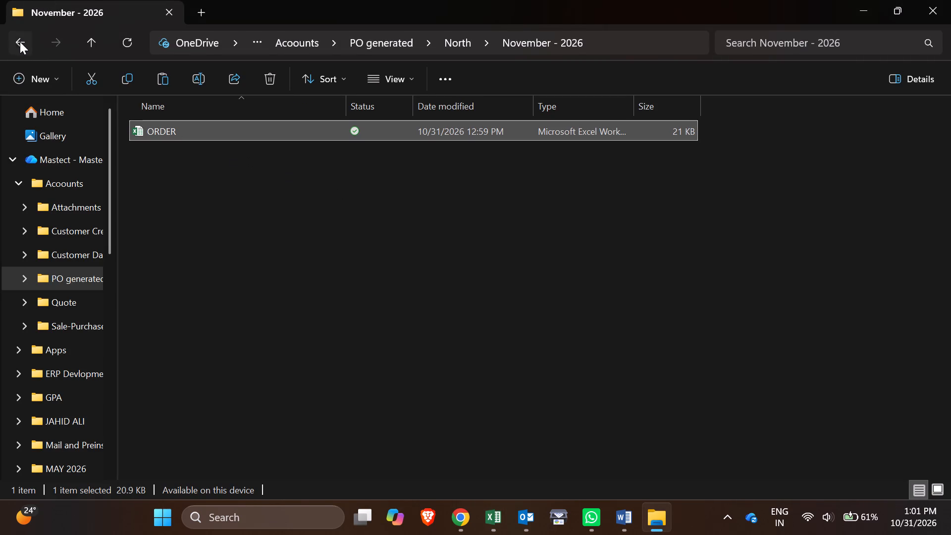
left_click(16, 38)
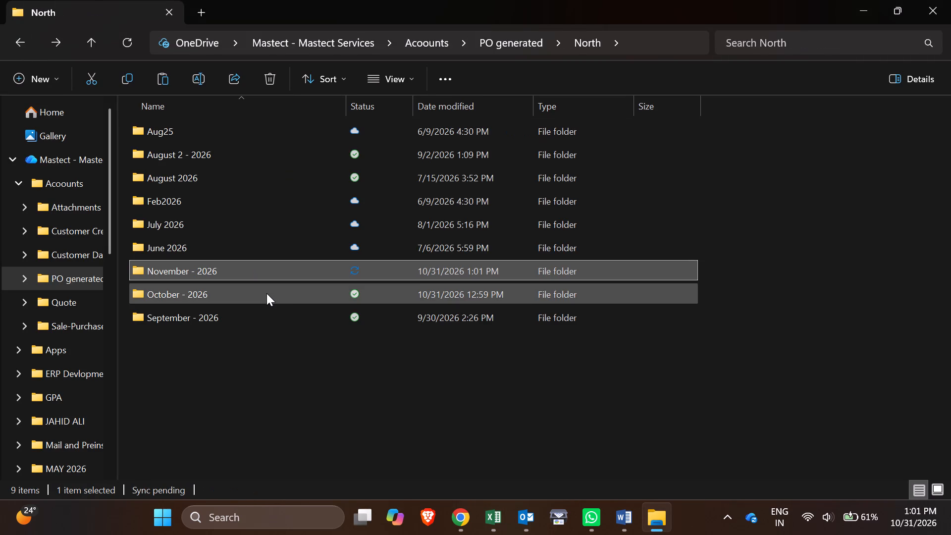
double_click(266, 293)
double_click(254, 127)
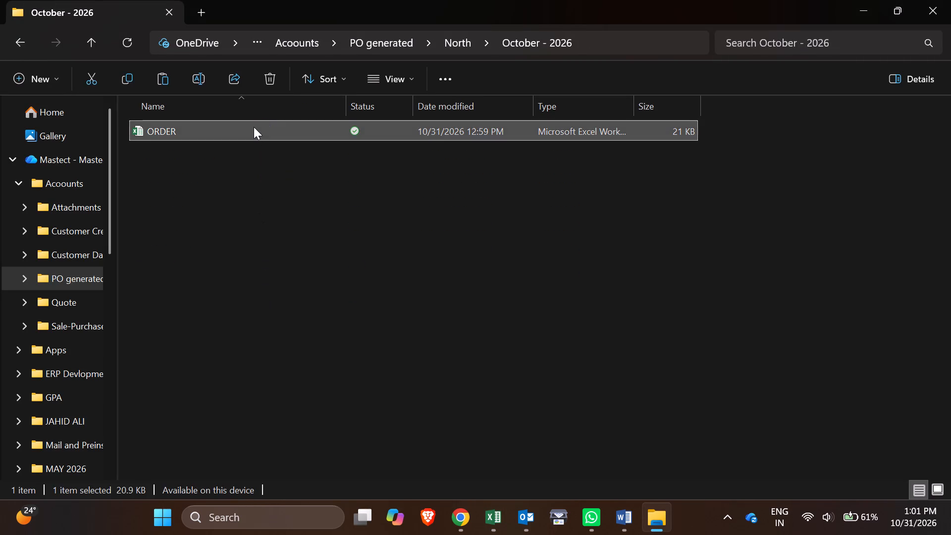
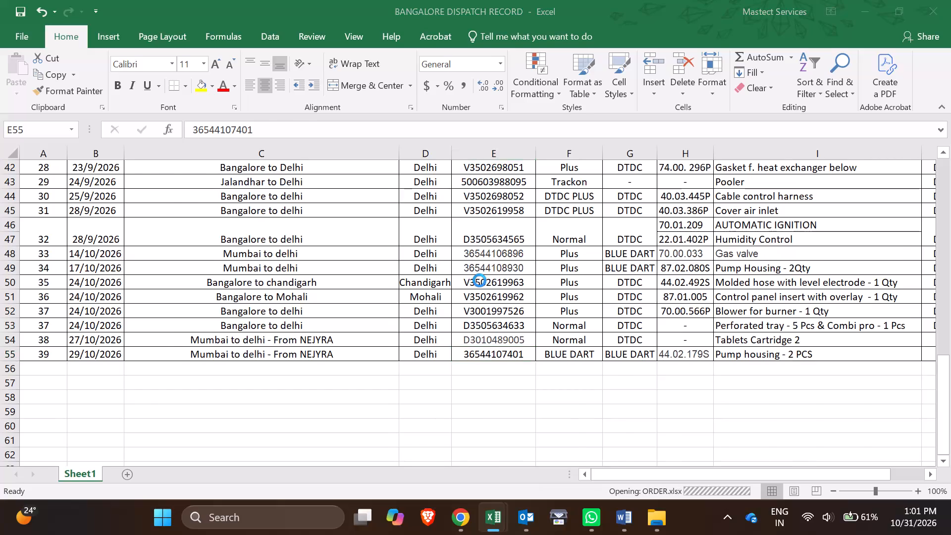
Check the parts list in the October ORDER workbook, close it and switch back to North's October - 2026 folder in File Explorer.
scroll(393, 292, "up", 7)
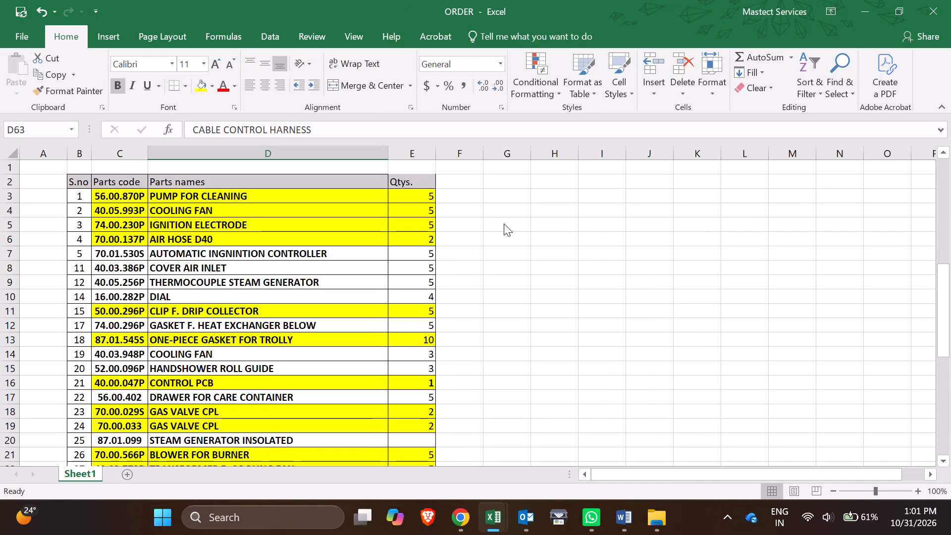
left_click(950, 0)
left_click(500, 259)
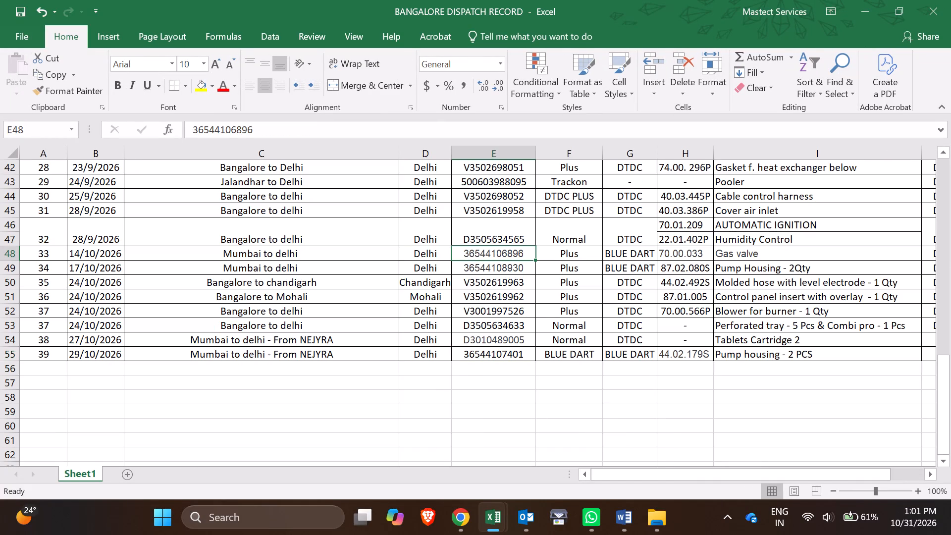
left_click(656, 533)
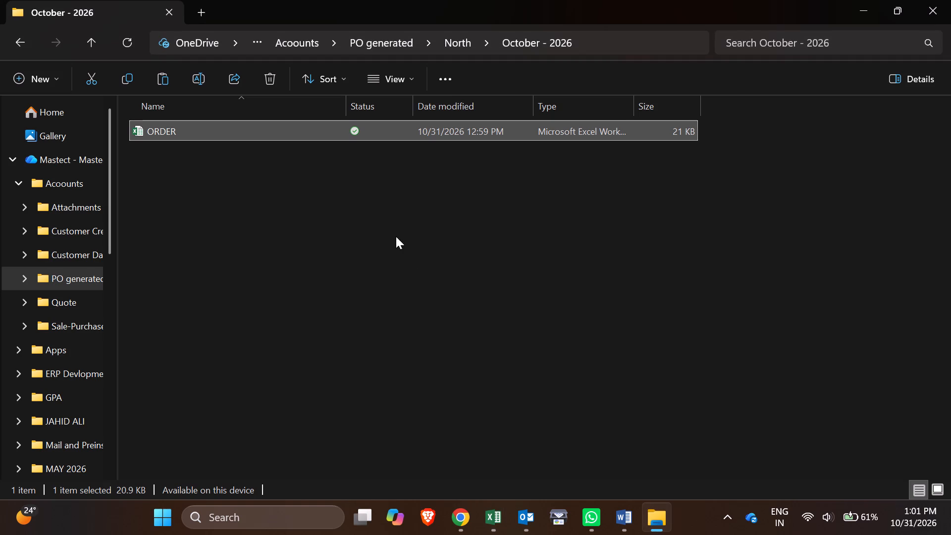
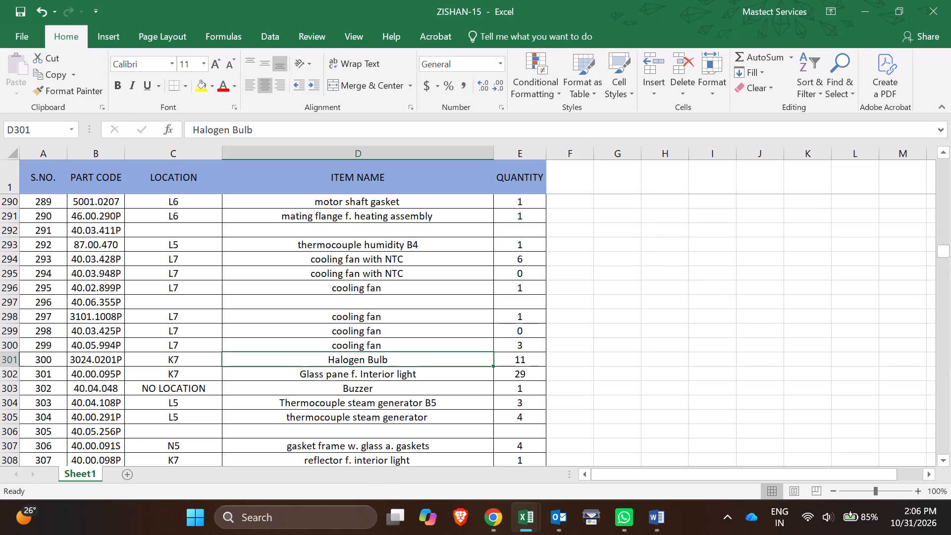
Look up the thermocouple steam generator entry with part code 40.00.291P in the ZISHAN-15 stock list.
left_click(382, 414)
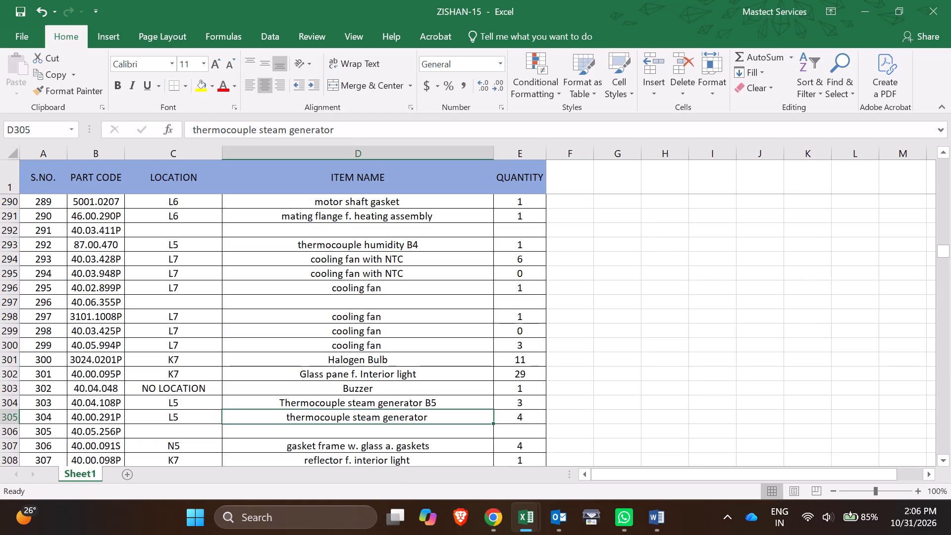
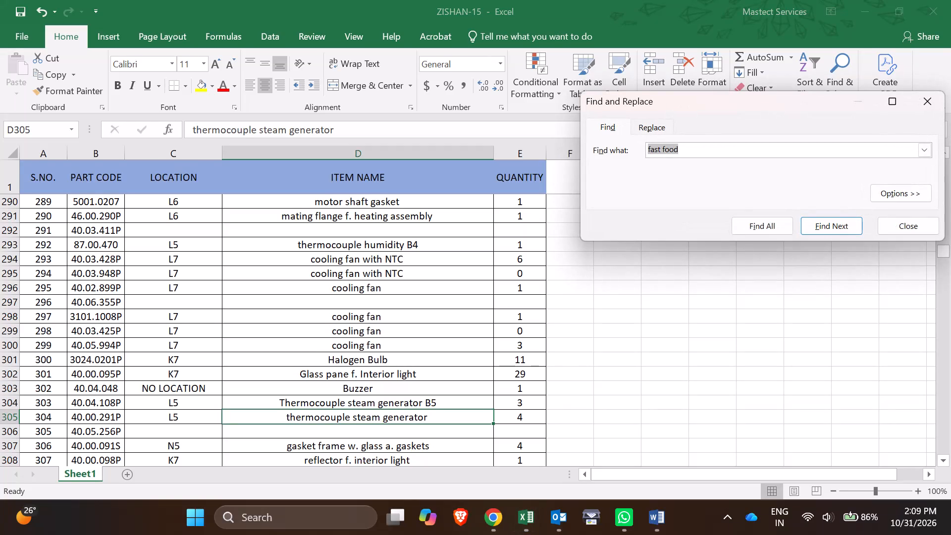
Search the stock list for part code 44.00.210P and select the row of the matching drain hose entry.
key("BackSpace")
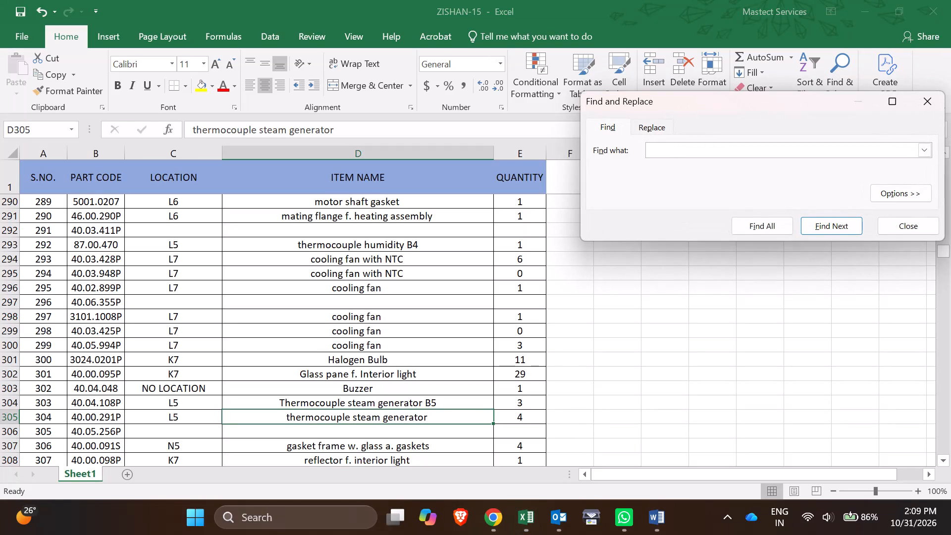
type("44.00.")
type("210")
key("shift+p")
key("Return")
key("Return")
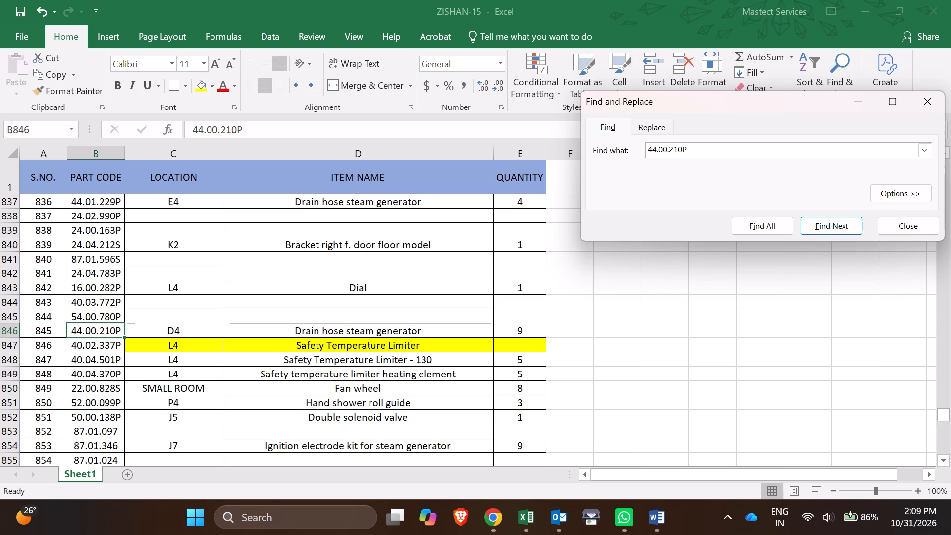
left_click(4, 334)
left_click(6, 329)
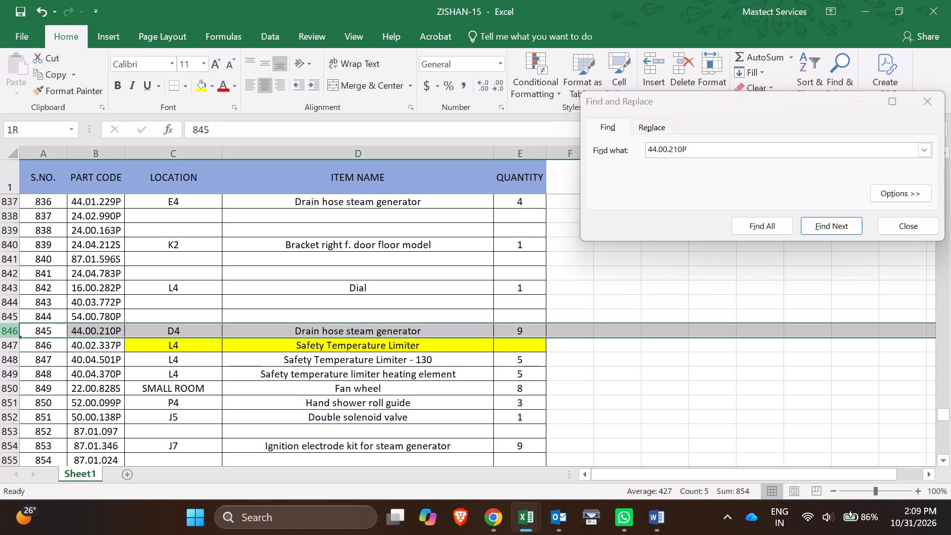
left_click(942, 97)
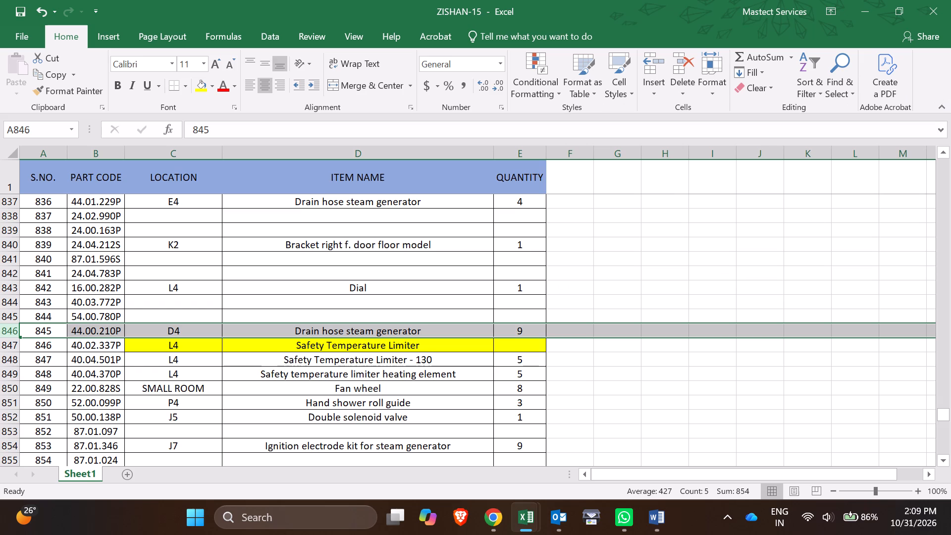
Set the quantity of the 44.00.210P drain hose steam generator to 14 and save the workbook.
left_click(524, 335)
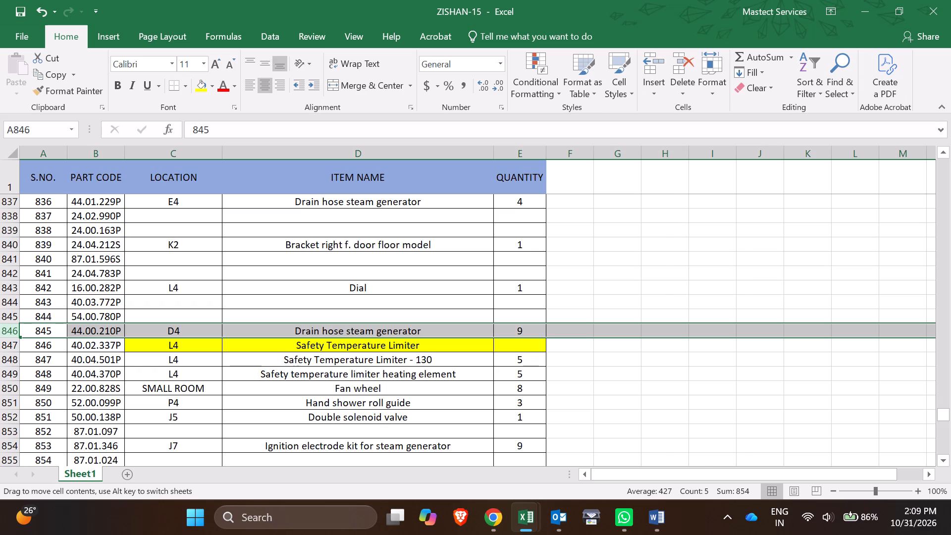
left_click(524, 330)
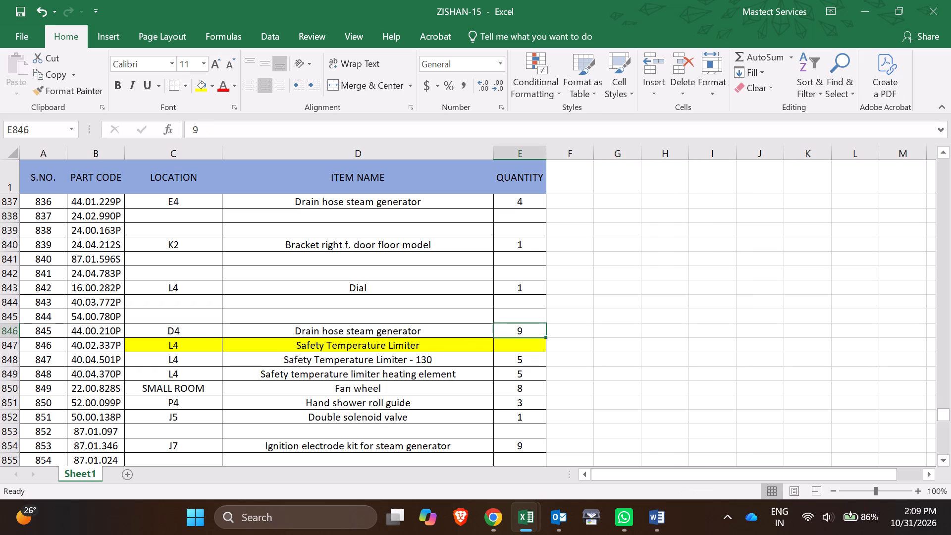
type("14")
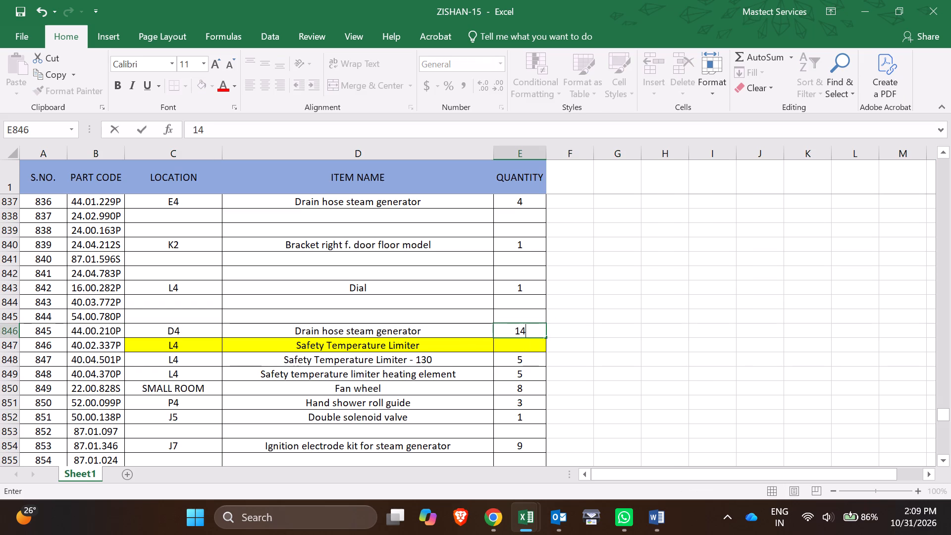
key("Return")
key("ctrl+s")
Select the 44.00.210P drain hose entry's cells from part code through quantity.
key("Up")
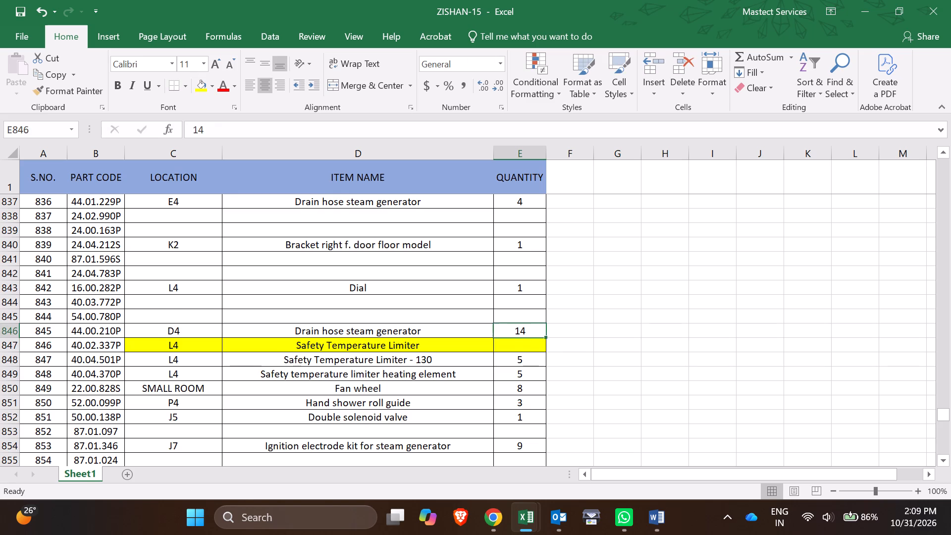
key("Left")
key("Left")
key("Left")
key("shift+Right")
key("shift+Right")
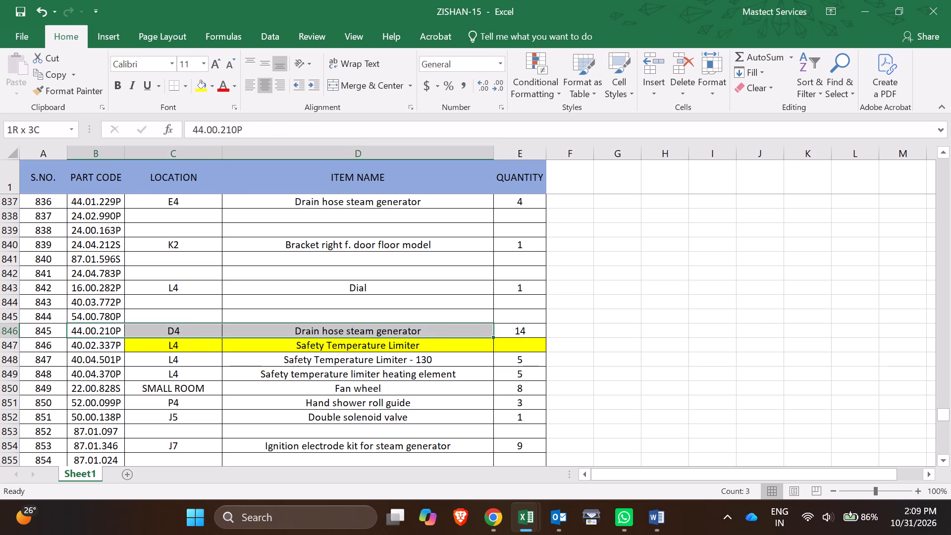
key("shift+Right")
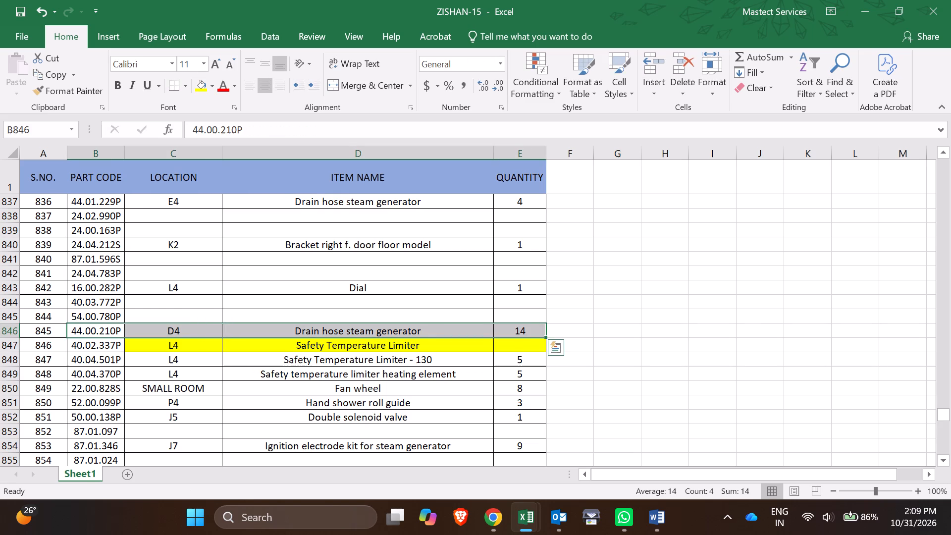
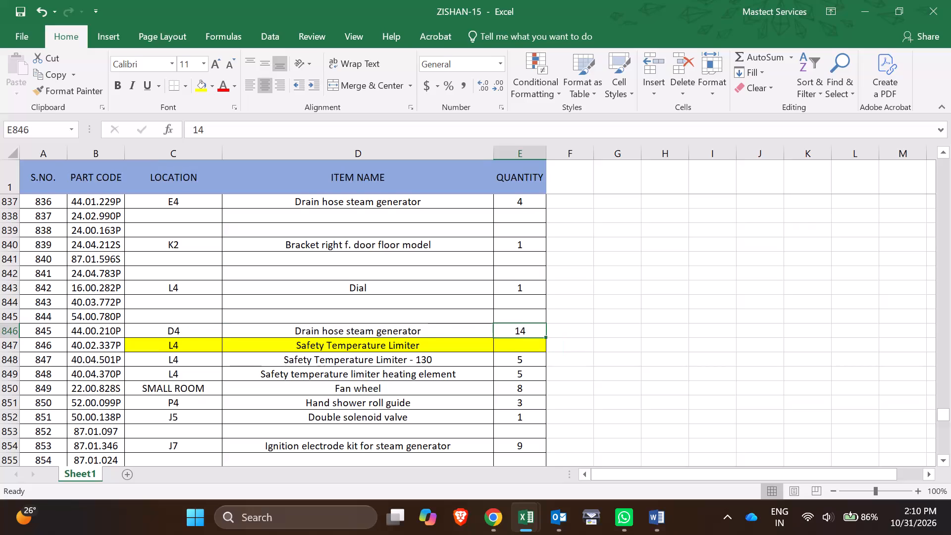
Save the ZISHAN-15 workbook.
key("ctrl+s")
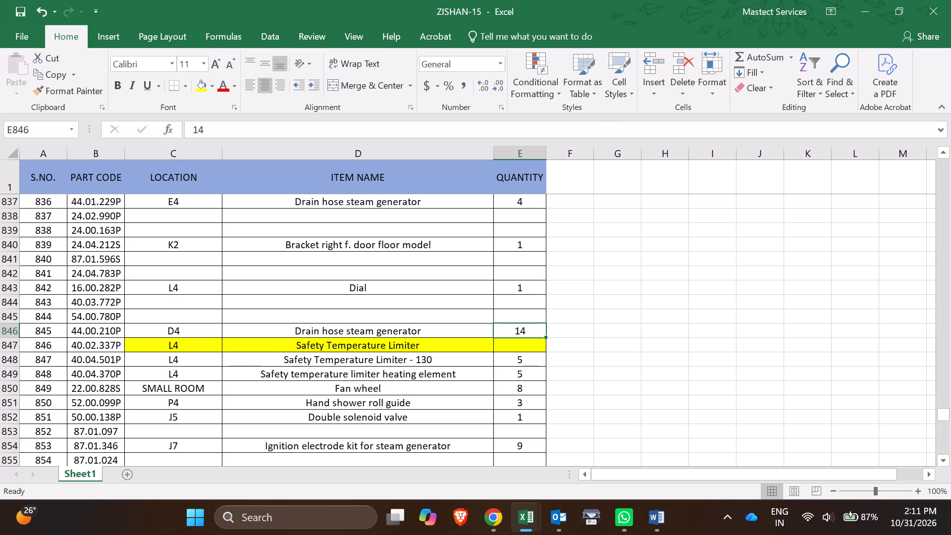
Search the stock list for part code 87.01.771S and select its entry's cells from part code through quantity.
key("ctrl+f")
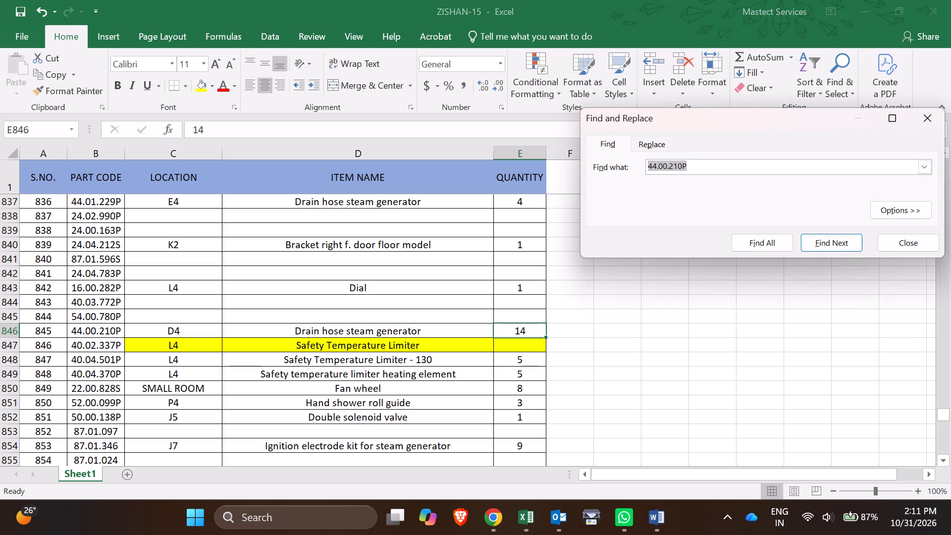
key("BackSpace")
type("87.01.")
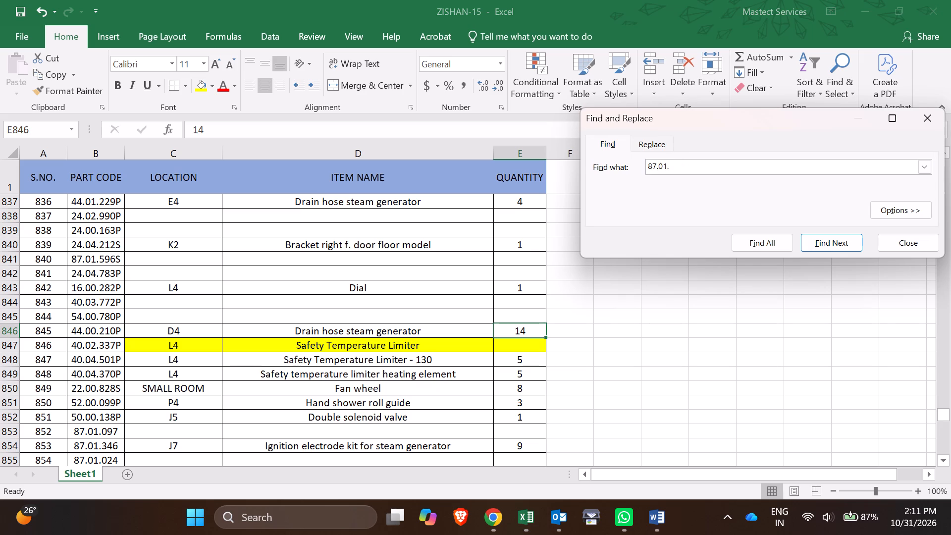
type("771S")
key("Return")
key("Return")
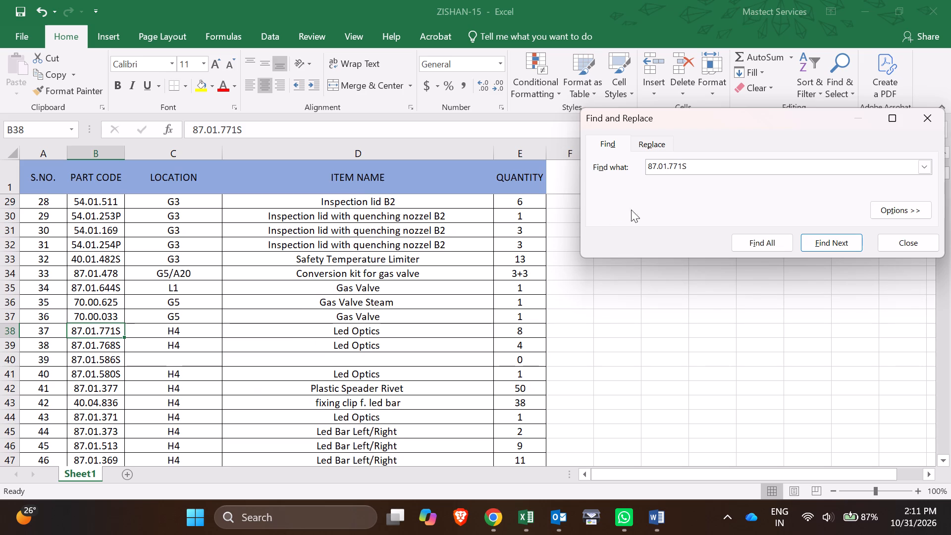
left_click(926, 121)
key("shift+Right")
key("shift+Right")
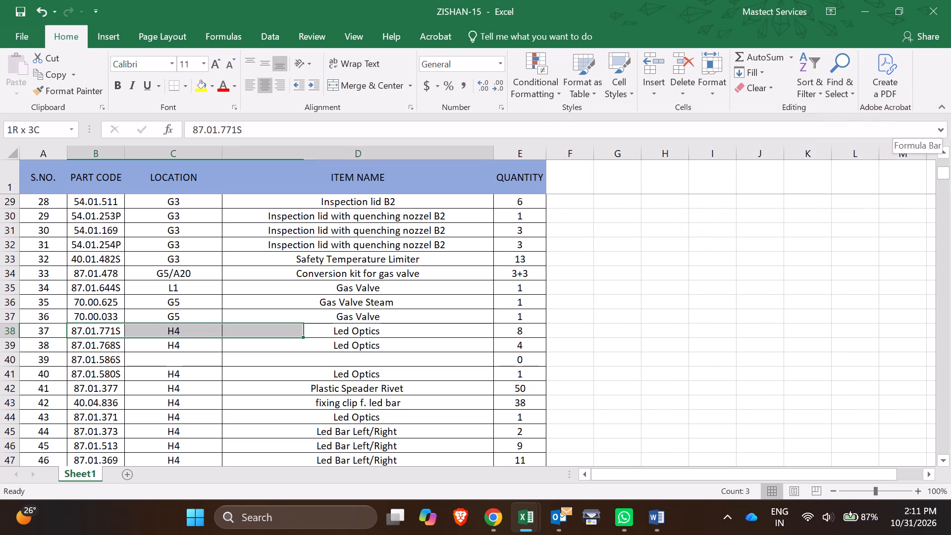
key("shift+Right")
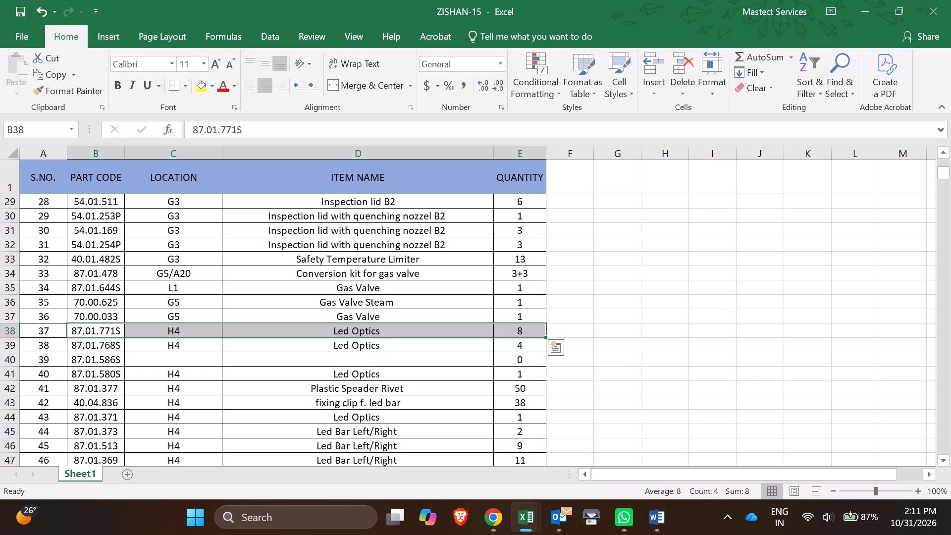
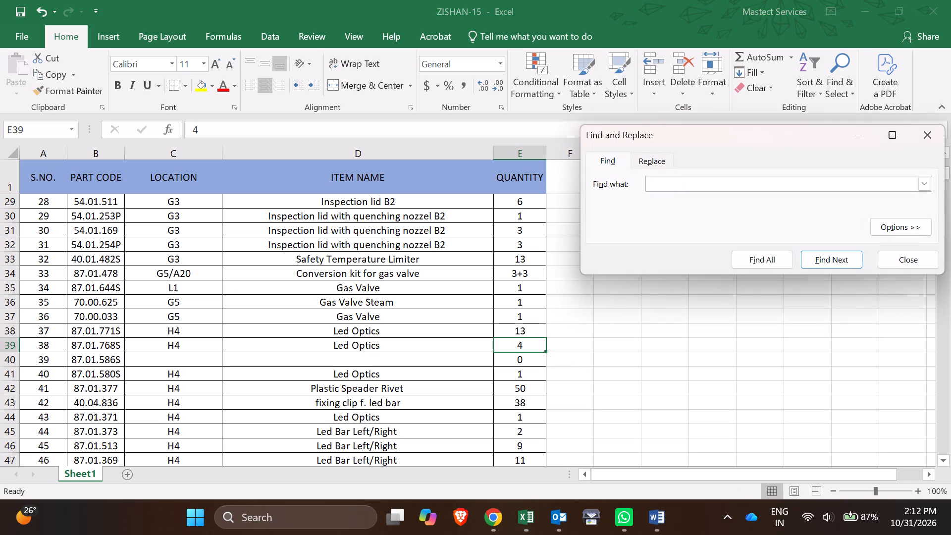
Search the sheet for 210 and go through the matches to the part code 44.00.210P.
type("44")
key("BackSpace")
key("BackSpace")
key("BackSpace")
type("210")
key("Return")
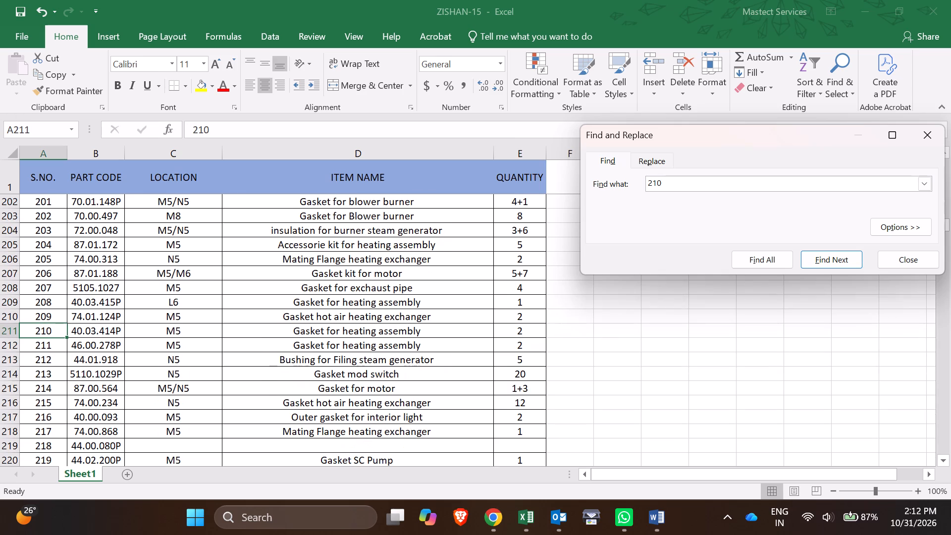
key("Return")
key("Return")
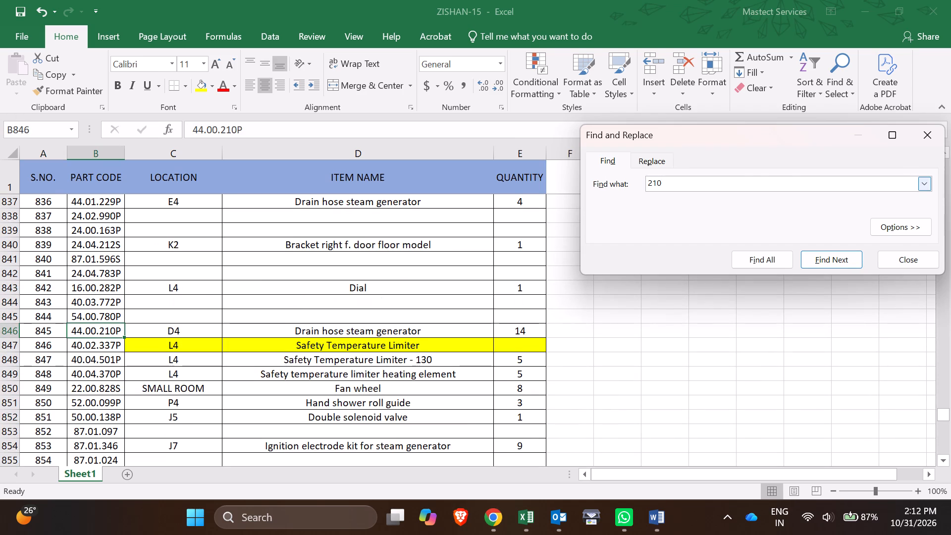
left_click(933, 143)
Save the ZISHAN-15 workbook.
key("ctrl+s")
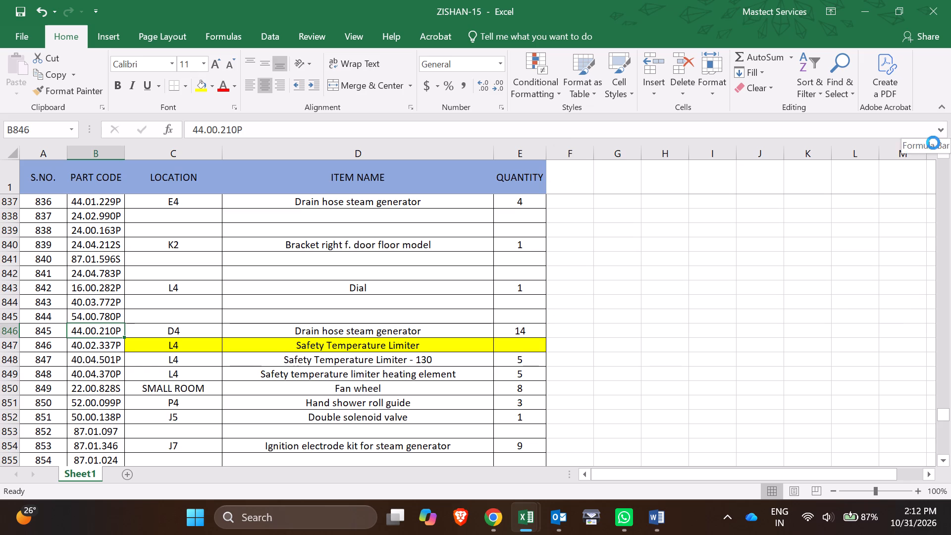
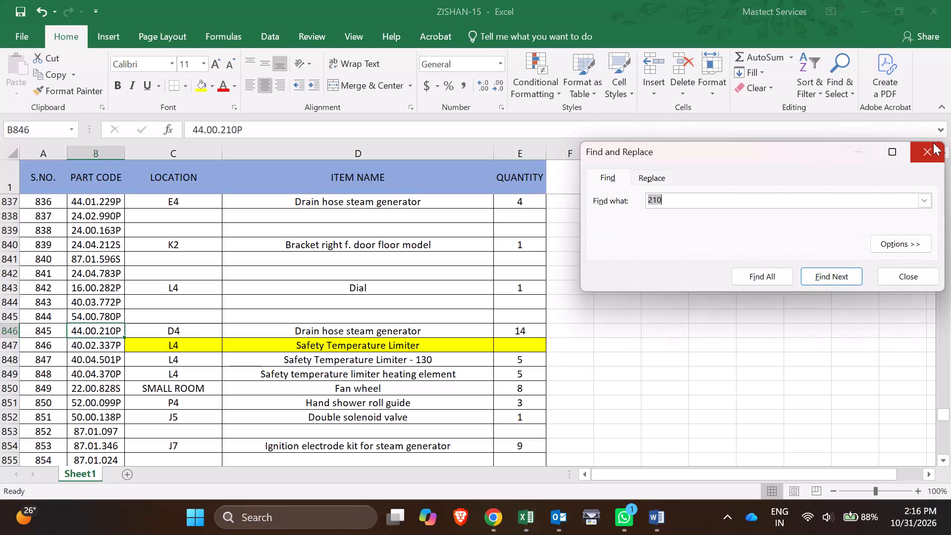
Search the sheet for the part code 3024.0201P.
key("BackSpace")
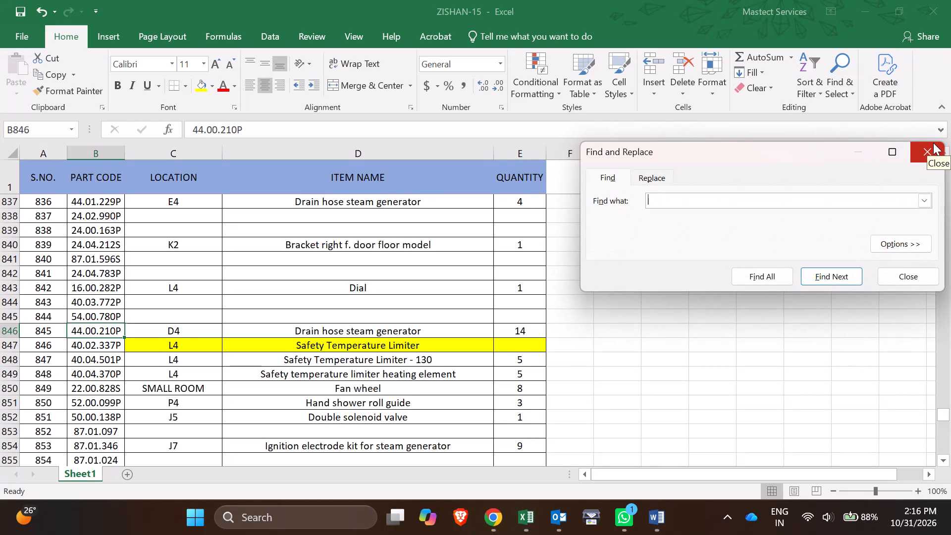
type("301")
key("BackSpace")
type("24.")
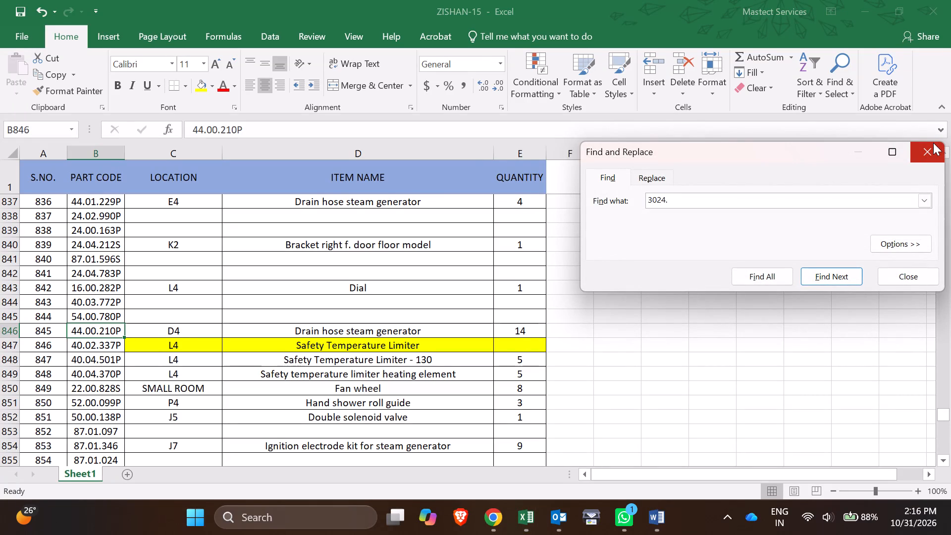
type("02")
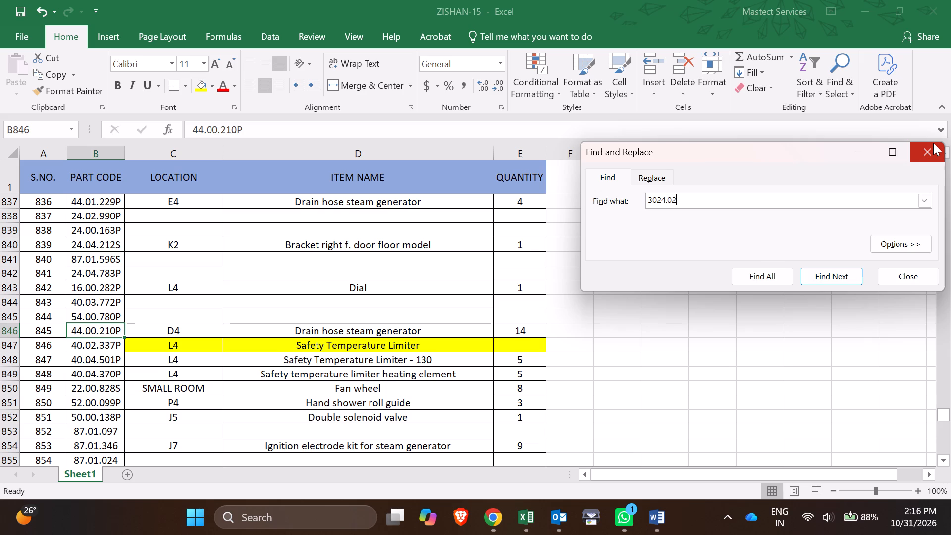
type("01P")
key("Return")
key("Return")
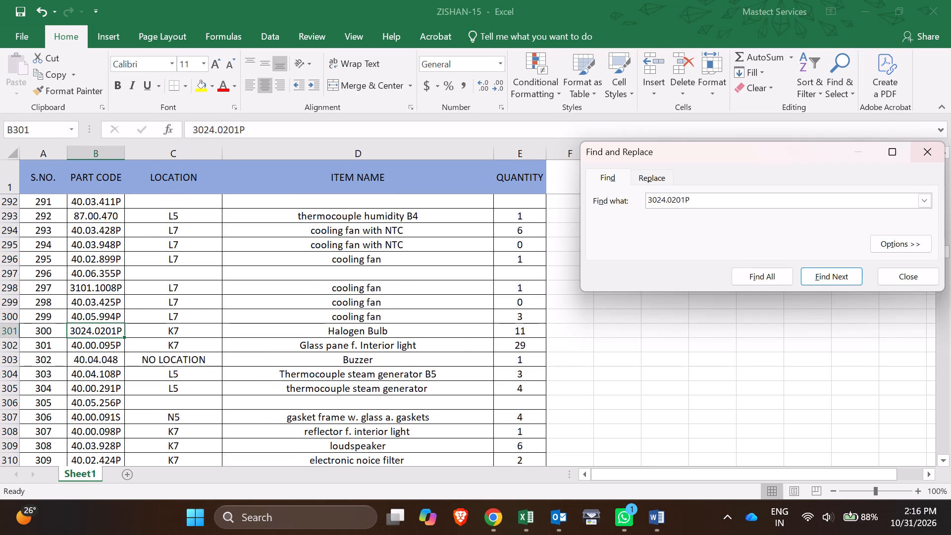
Set the quantity of the Halogen Bulb, part code 3024.0201P, to 22.
left_click(198, 329)
key("Right")
key("Right")
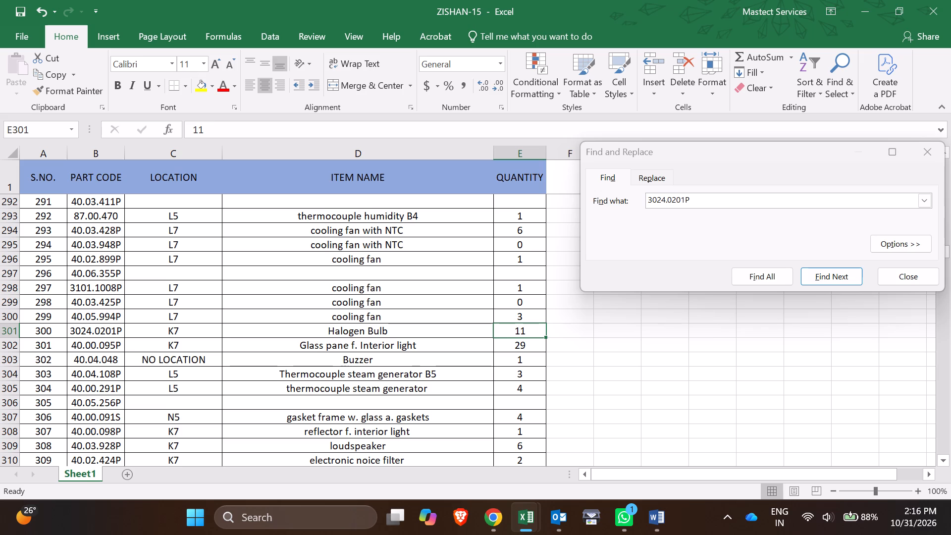
type("22")
key("Return")
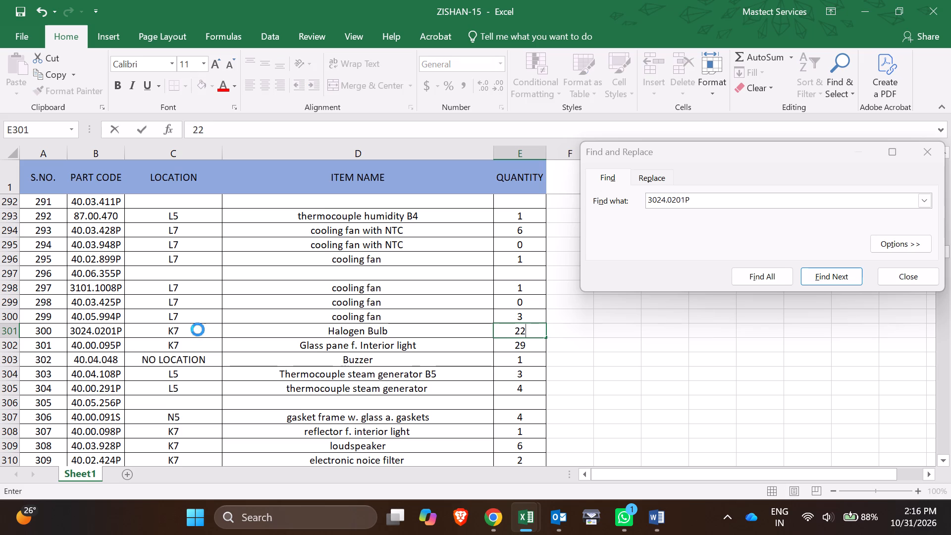
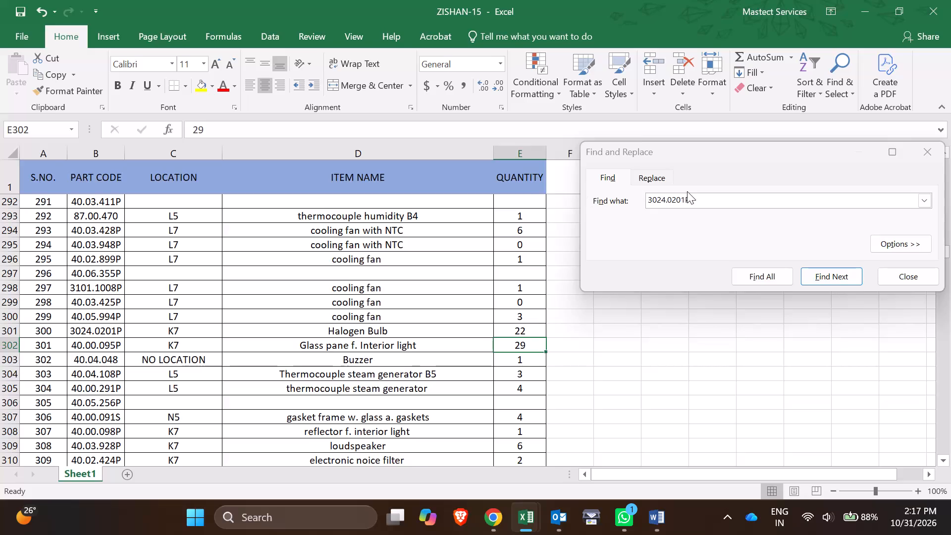
Search the sheet for the part code 87.00.136.
double_click(697, 202)
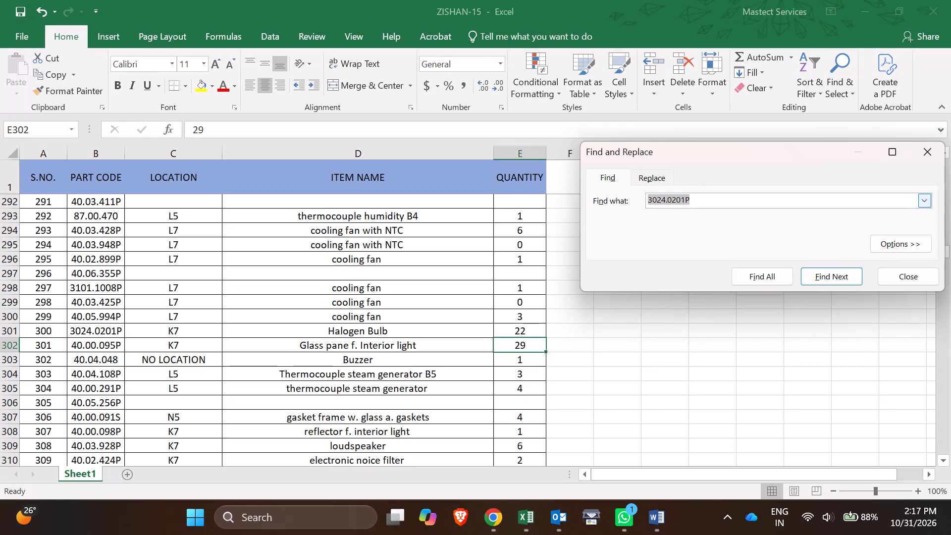
key("BackSpace")
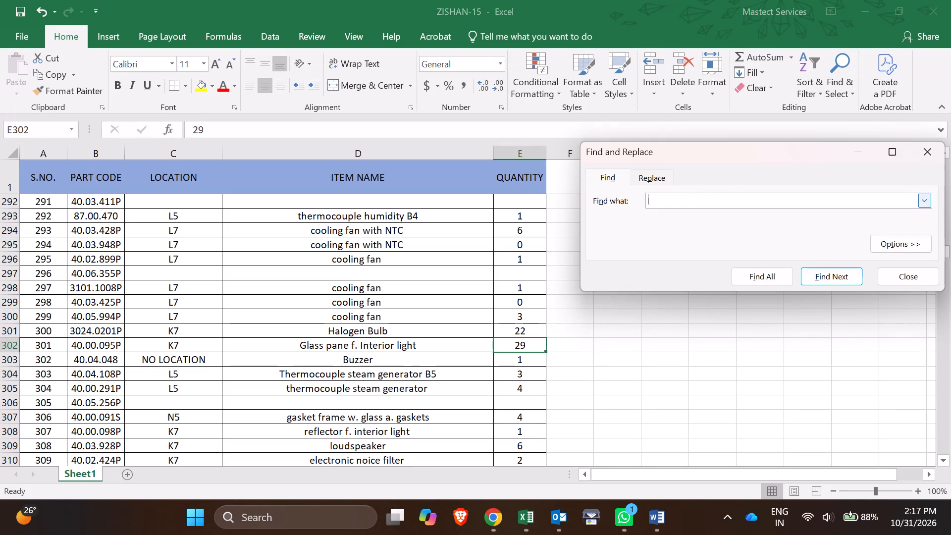
type("87.")
type("00.13")
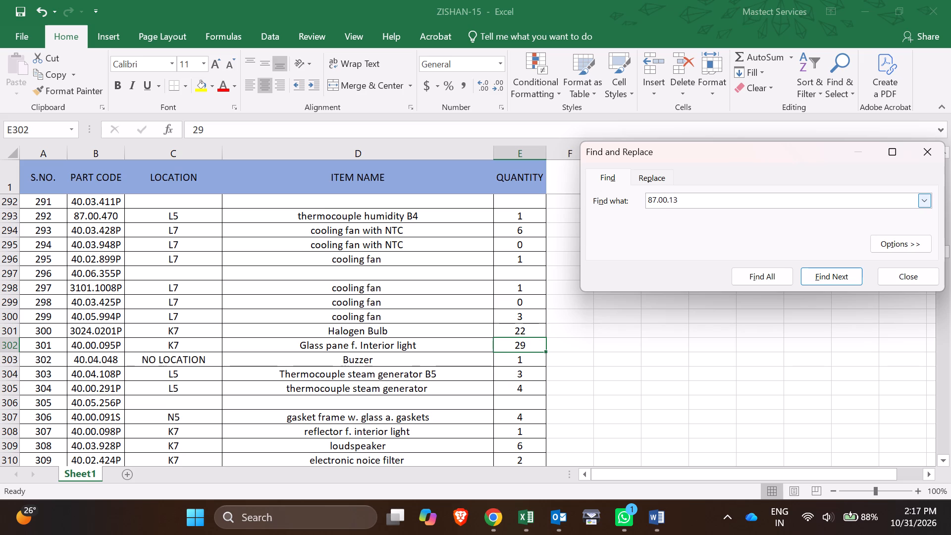
key("6")
key("Return")
key("Return")
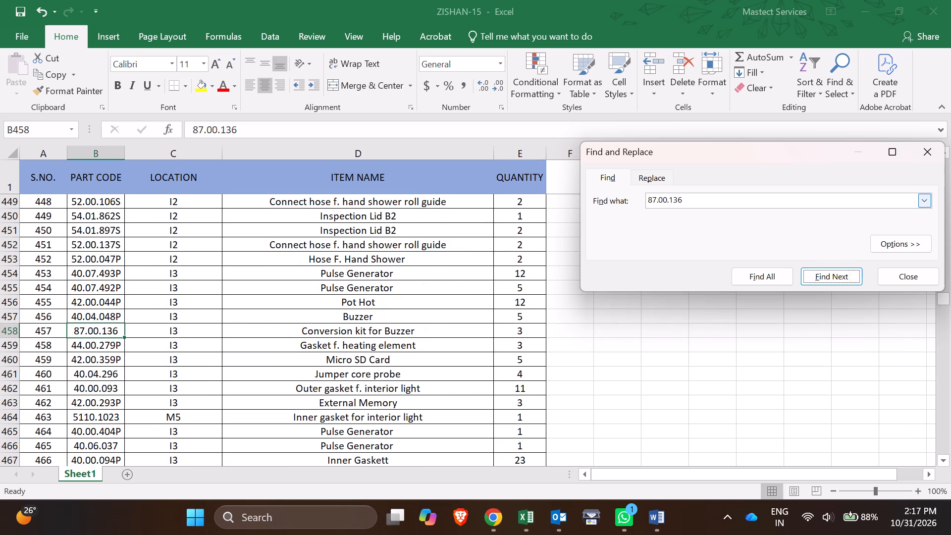
Set the quantity of the Conversion kit for Buzzer, part code 87.00.136, to 4 and save the workbook.
left_click(11, 328)
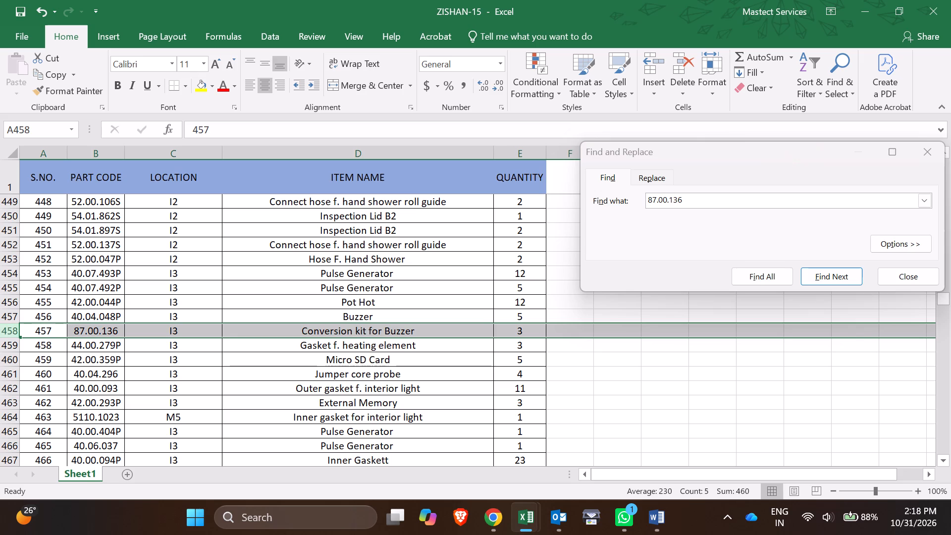
left_click(514, 328)
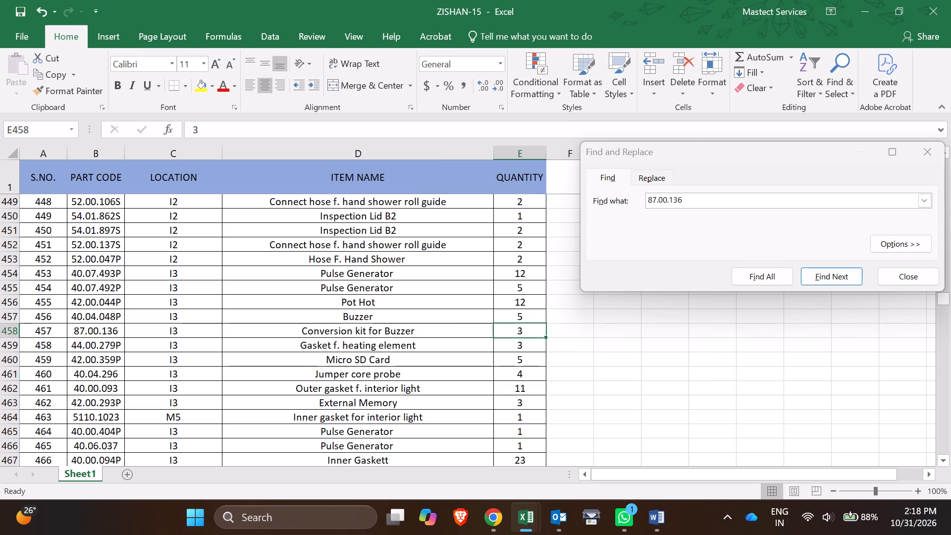
key("4")
key("Return")
key("ctrl+s")
key("ctrl+s")
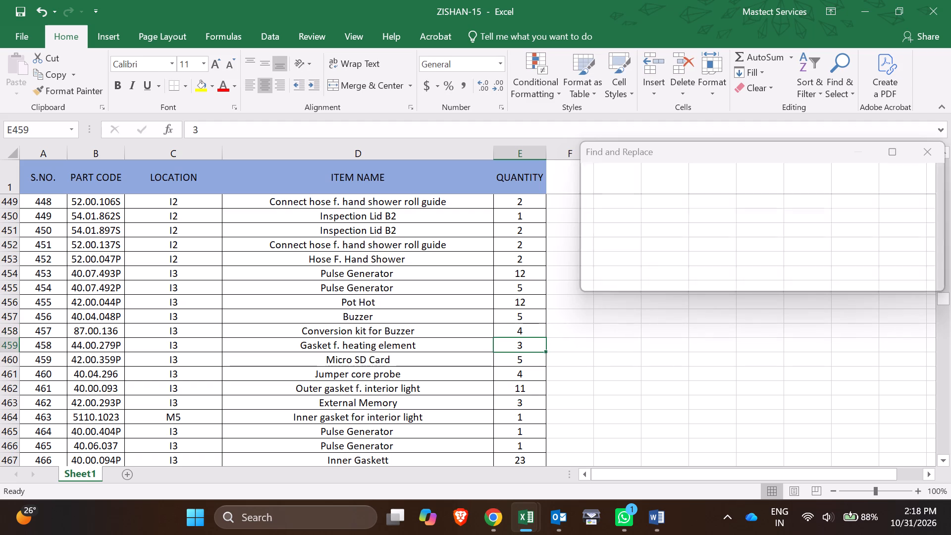
Search the sheet for the part code 50.02.139P.
double_click(872, 203)
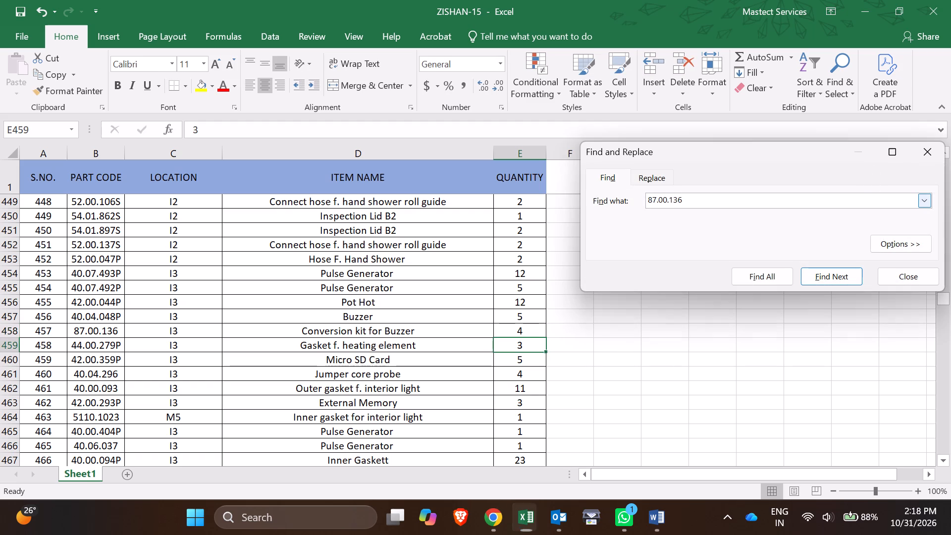
key("BackSpace")
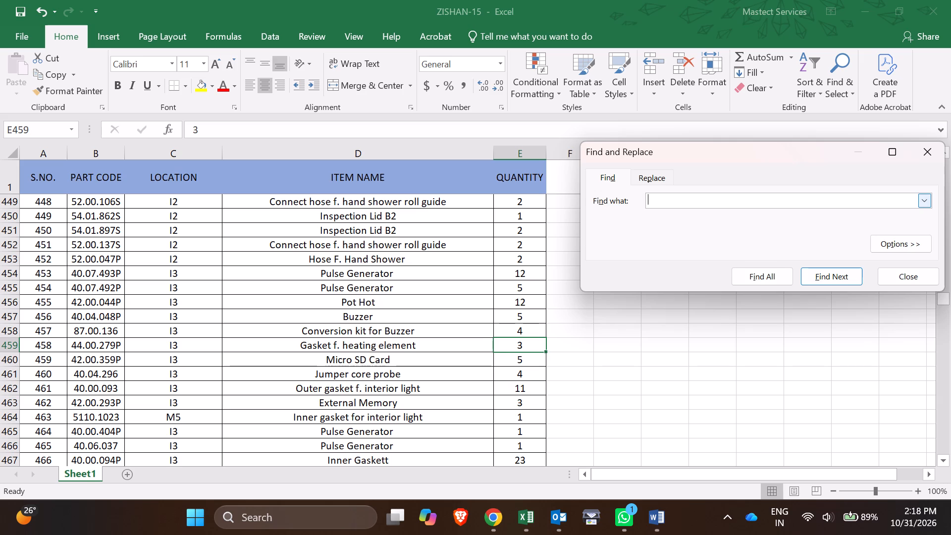
type("50.02.")
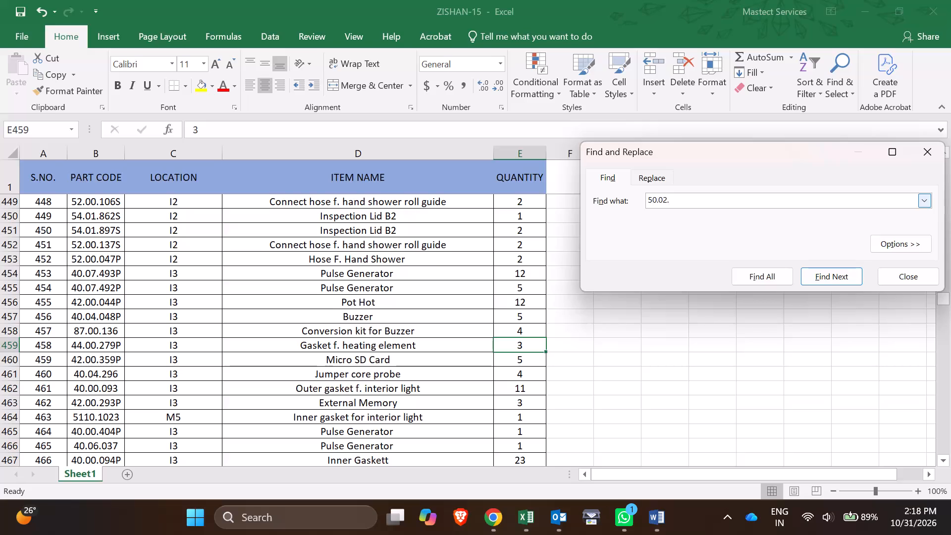
type("139P")
key("Return")
key("Return")
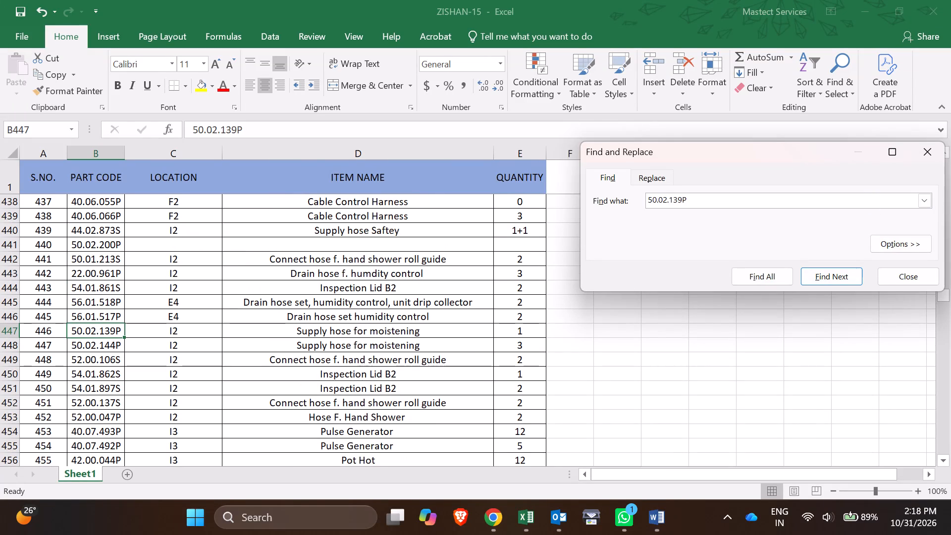
Set the quantity of the Supply hose for moistening, part code 50.02.139P, to 3 and save the workbook.
left_click(199, 330)
key("Right")
key("Right")
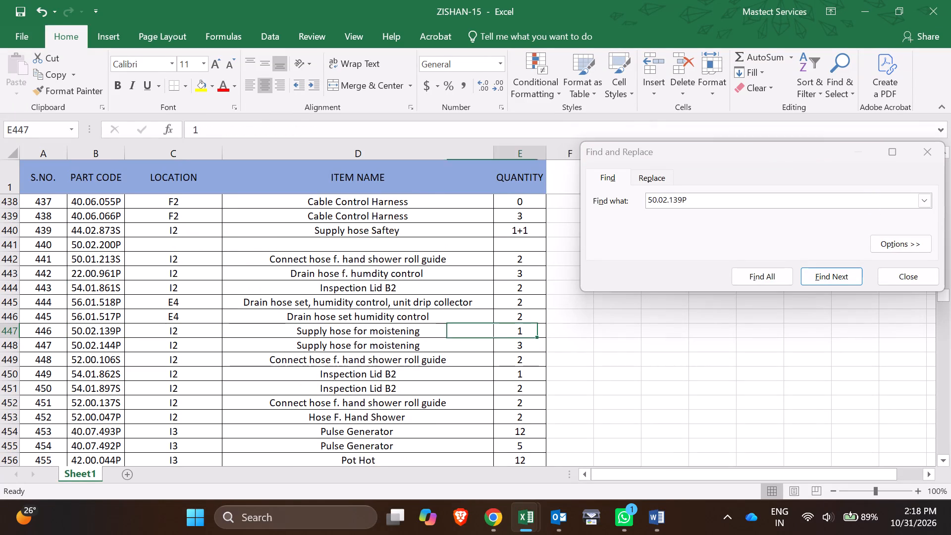
key("3")
key("Return")
key("ctrl+s")
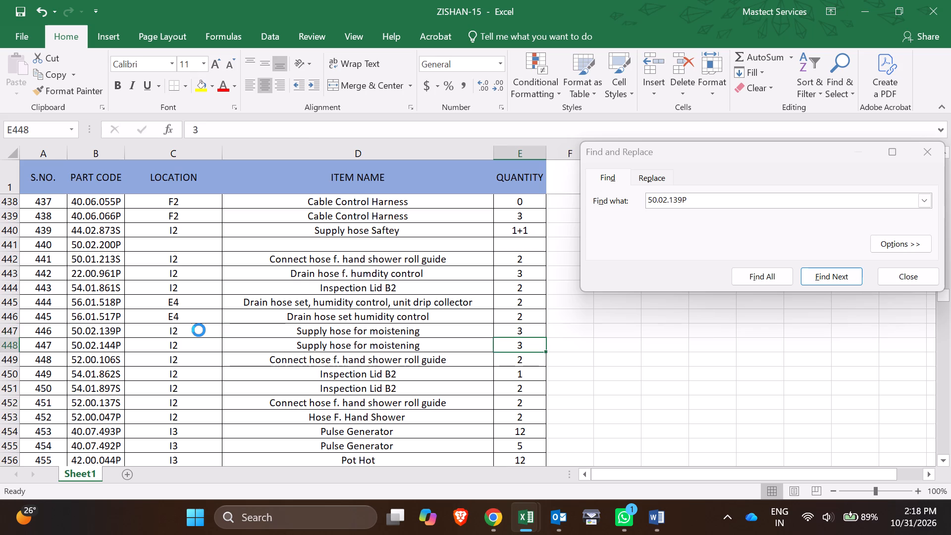
key("ctrl+s")
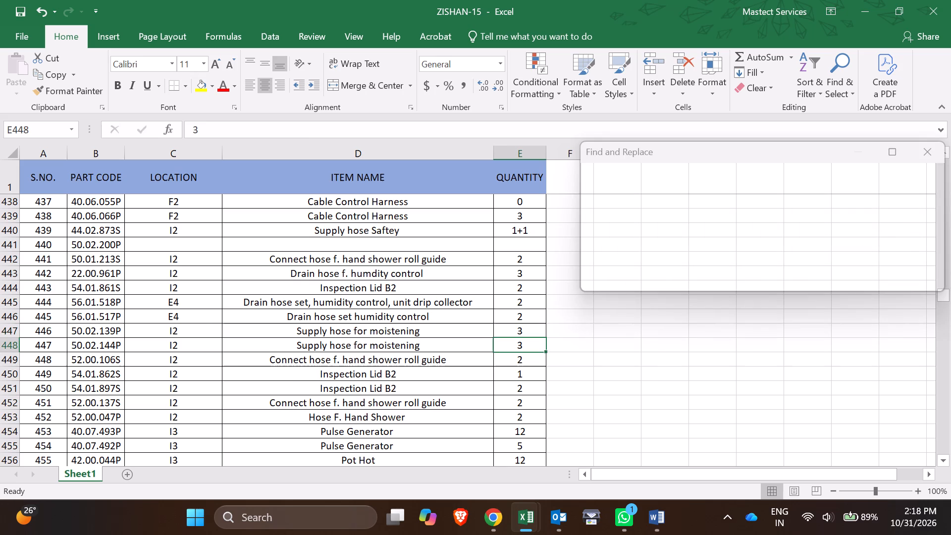
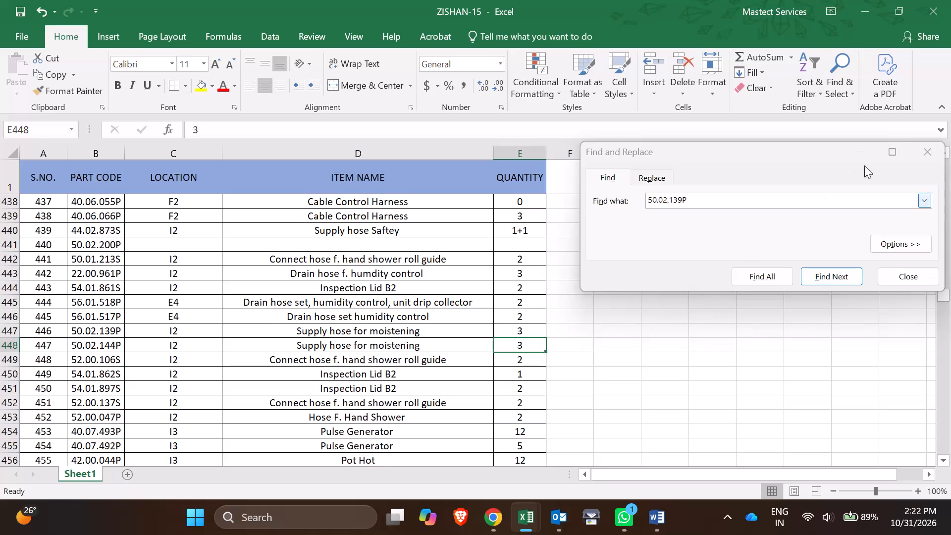
Close the Find and Replace search and switch from the stock list to the dispatch inbox in Outlook.
left_click(918, 155)
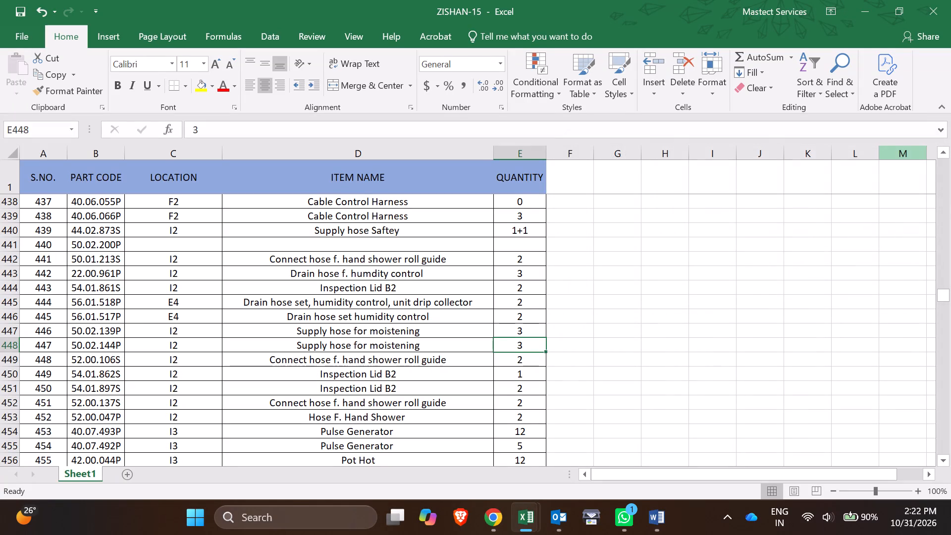
key("alt+Tab")
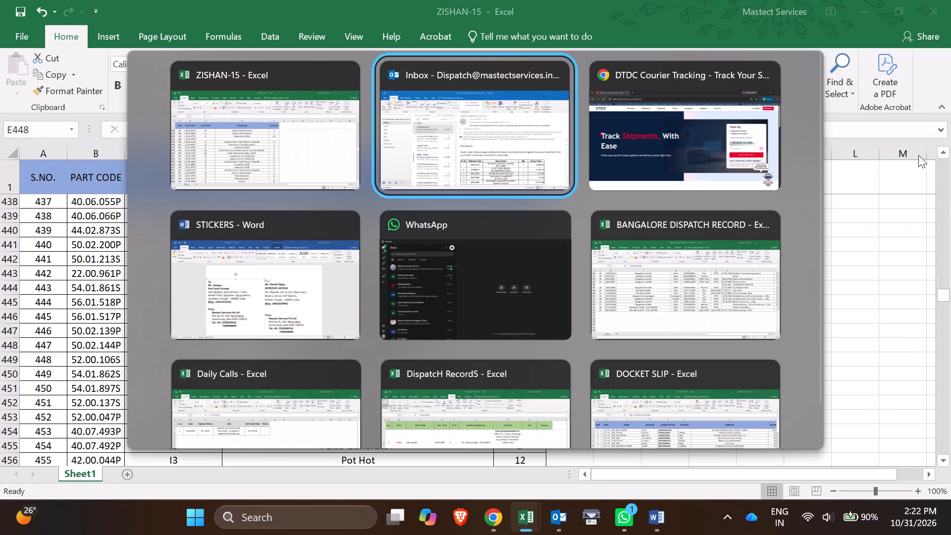
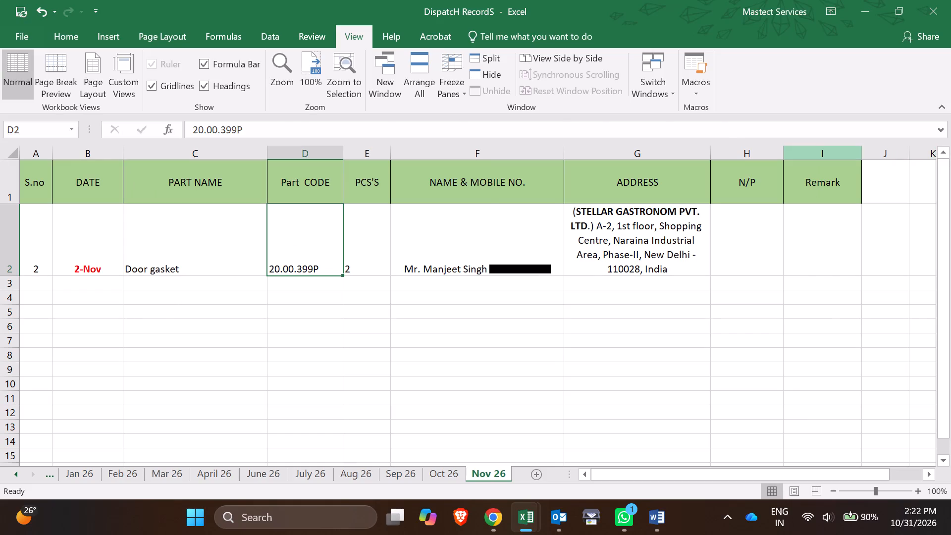
Save the dispatch records workbook with the Nov 26 sheet's address cell selected.
left_click(628, 237)
key("ctrl+s")
scroll(628, 237, "up", 4)
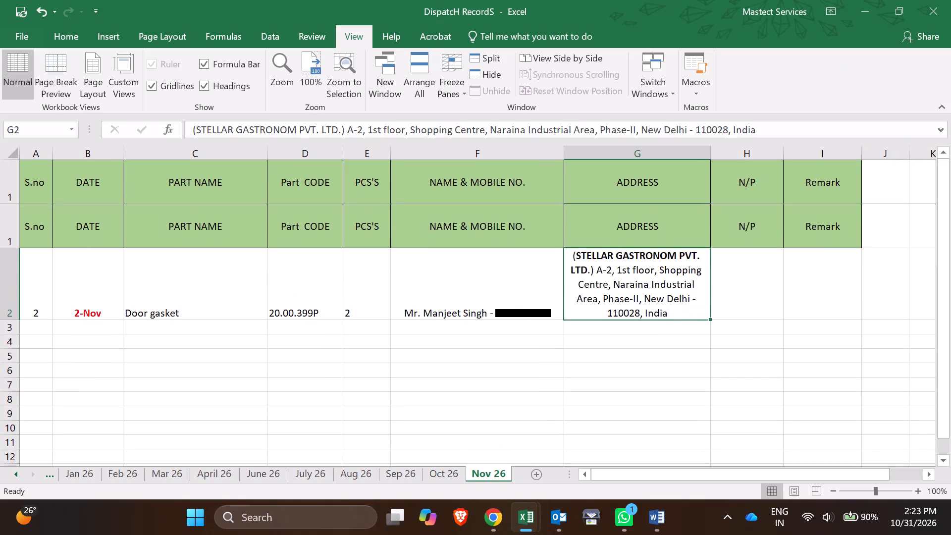
Search the Oct 26 sheet for the recipient "mr. vikas".
left_click(439, 477)
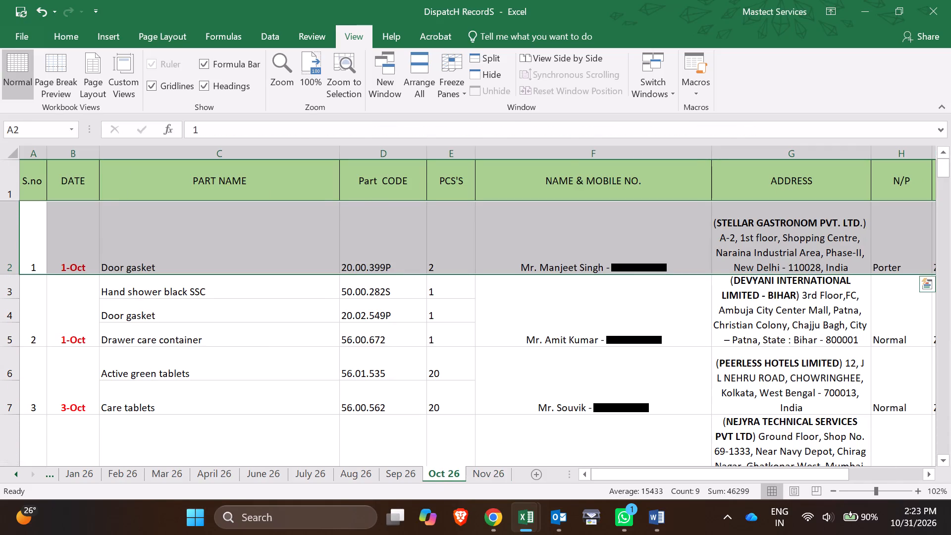
scroll(396, 368, "up", 3)
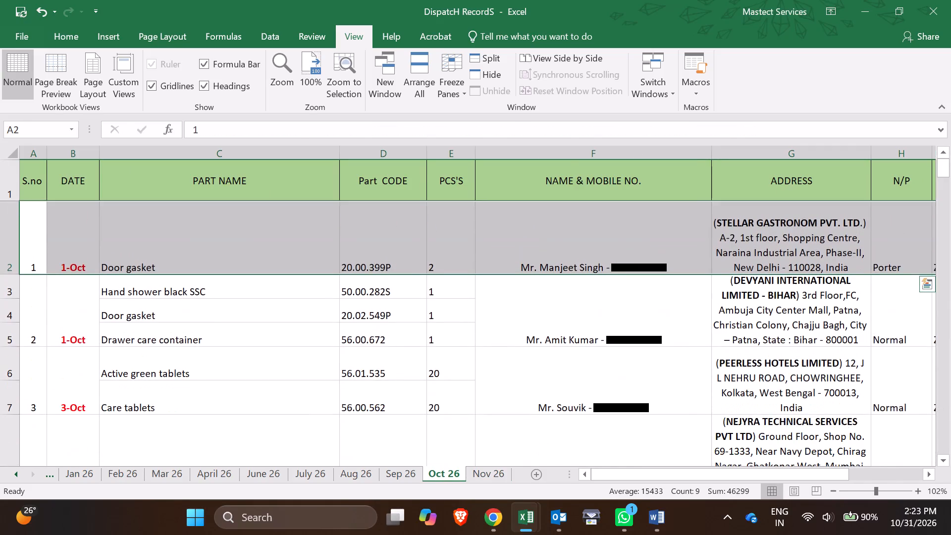
scroll(396, 368, "down", 2)
scroll(396, 368, "up", 1)
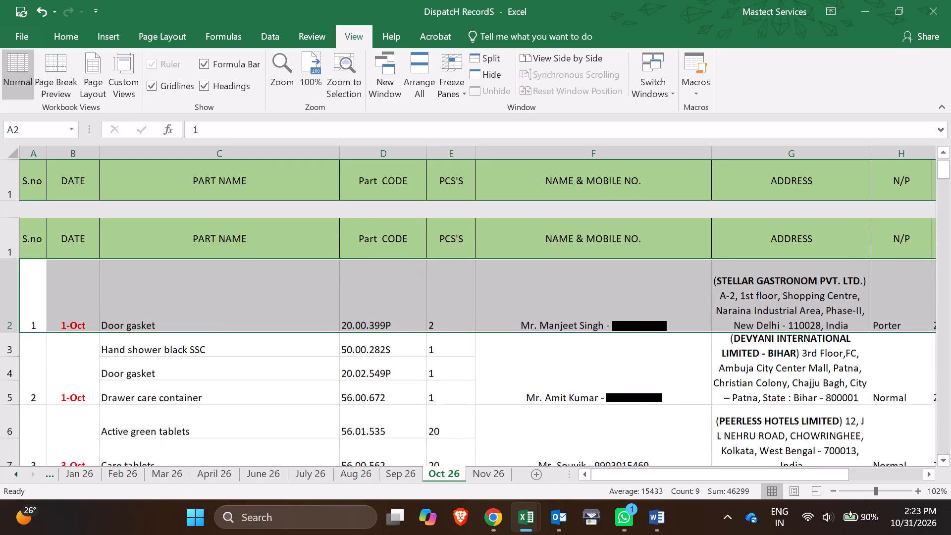
scroll(396, 368, "down", 10)
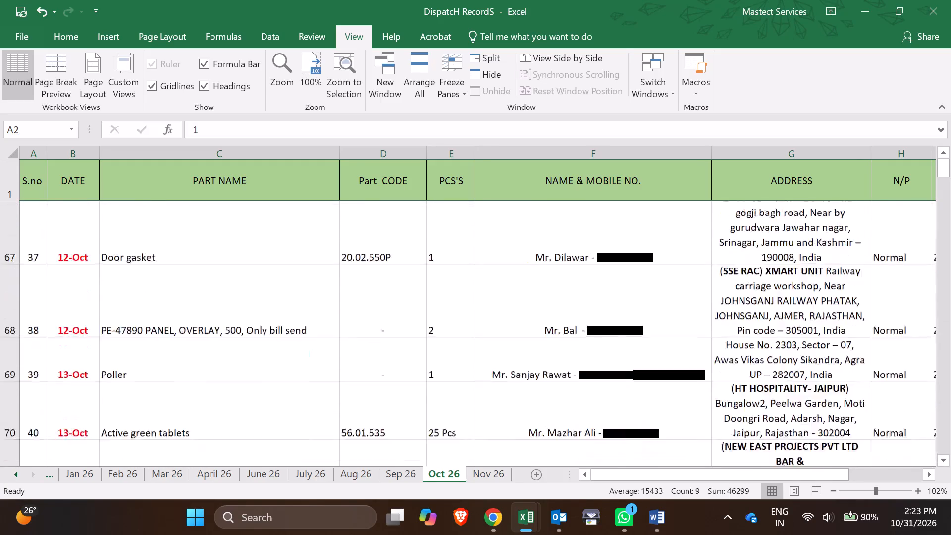
left_click(396, 368)
key("ctrl+f")
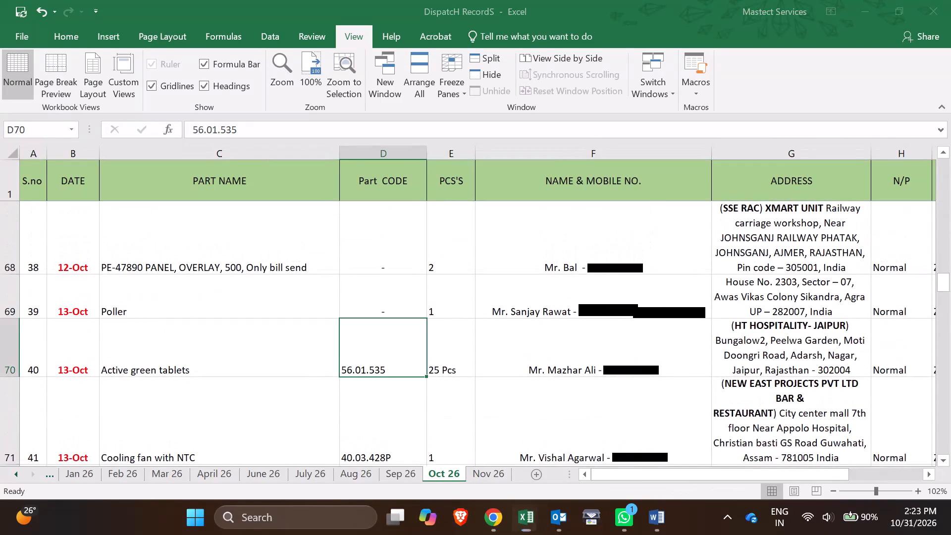
key("BackSpace")
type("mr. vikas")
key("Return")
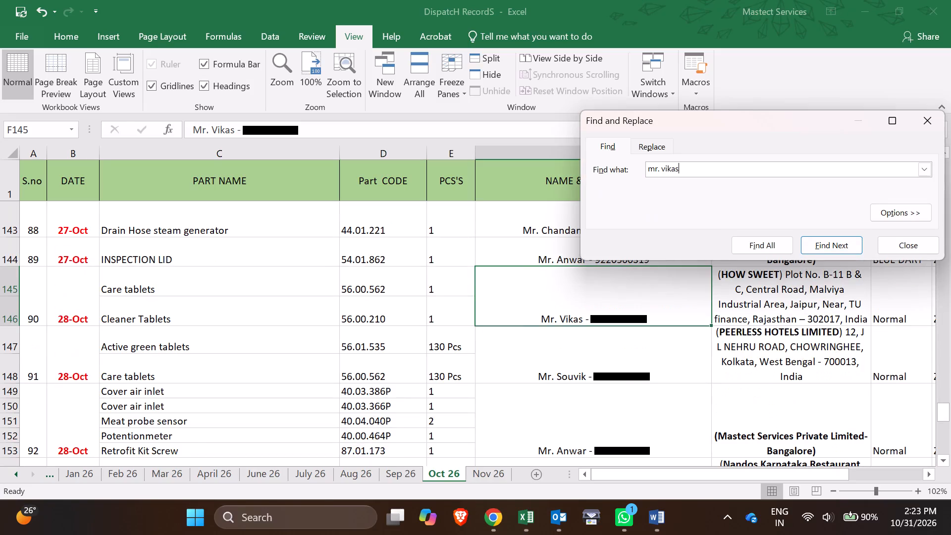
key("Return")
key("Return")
left_click(919, 122)
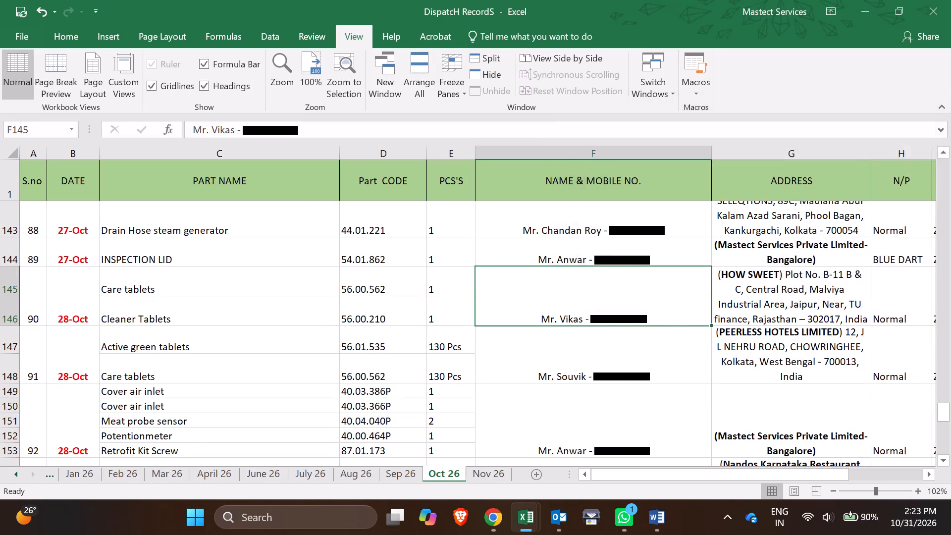
Examine the recipient, address, date and part names of the HOW SWEET dispatch entry in the Oct 26 sheet.
left_click(741, 307)
left_click(587, 299)
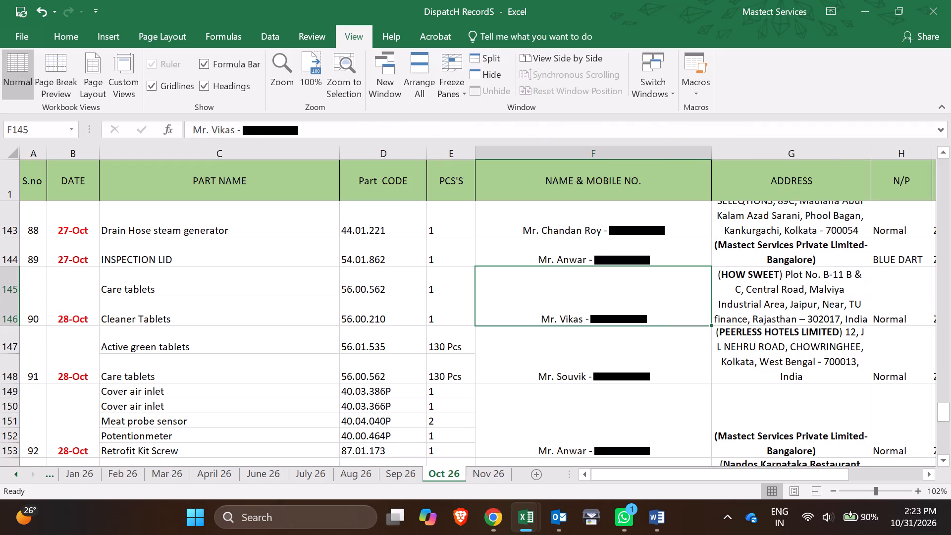
left_click(64, 296)
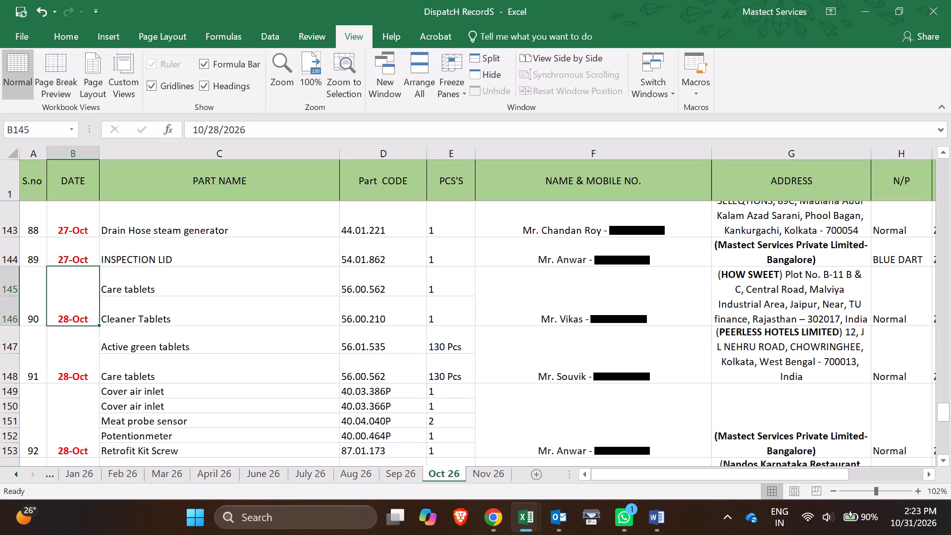
key("shift+Right")
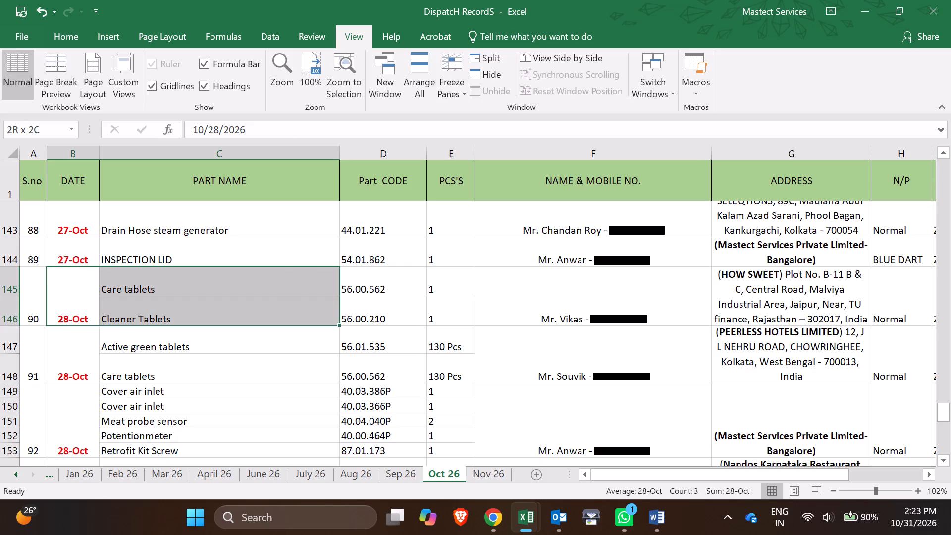
key("Right")
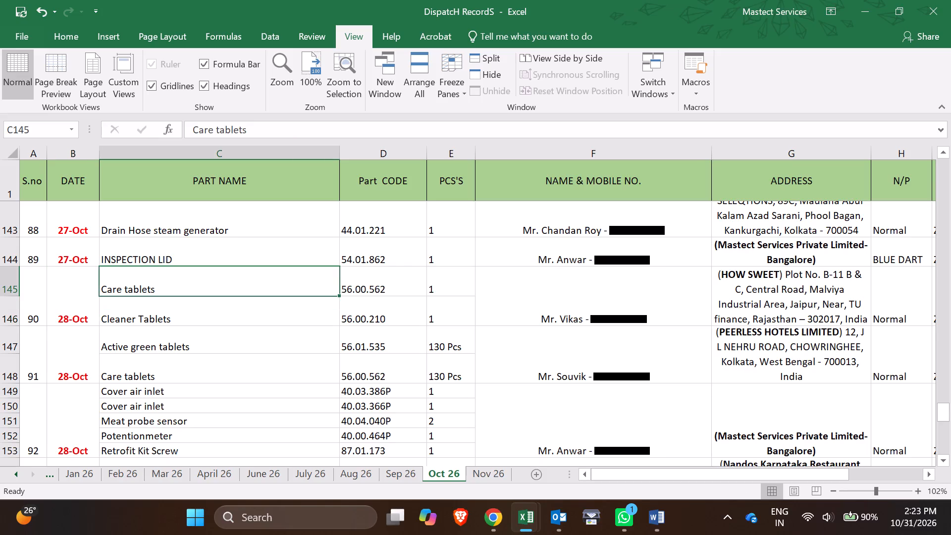
key("Down")
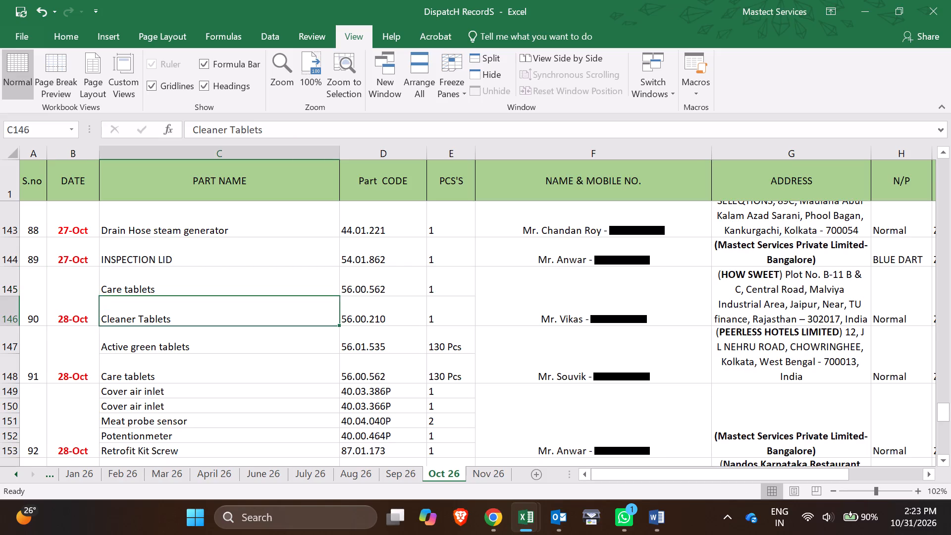
Review the 28-Oct dispatch entry with serial number 90, covering Care tablets and Cleaner Tablets, across its columns on the Oct 26 sheet.
key("Up")
key("Left")
key("shift+Right")
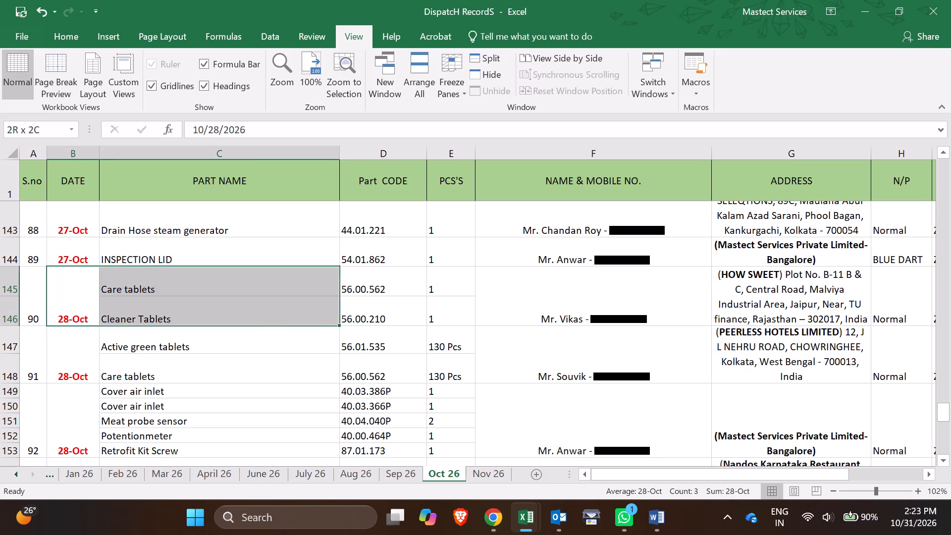
key("shift+Right")
key("shift+Right")
key("shift+Right")
key("shift+Right")
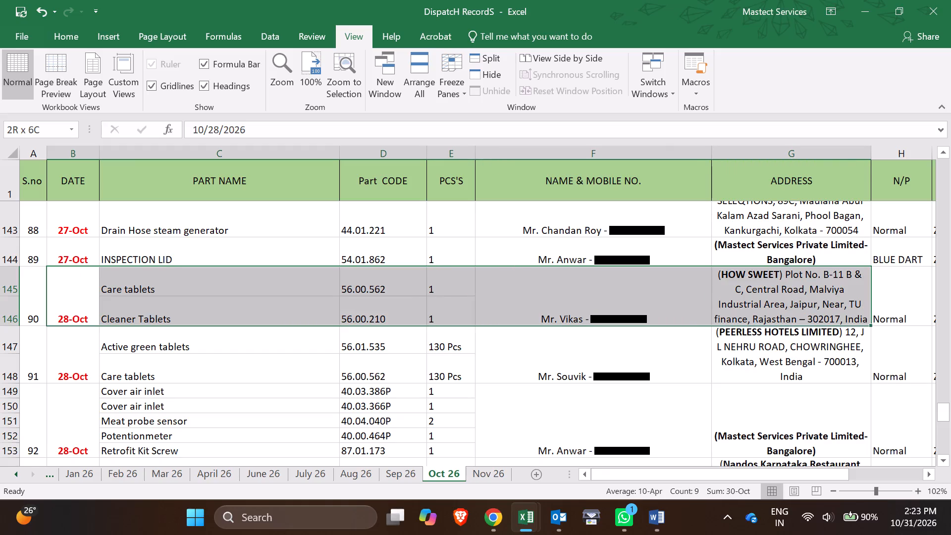
key("shift+Left")
key("shift+Left")
key("shift+Left")
key("shift+Left")
key("shift+Left")
key("shift+Left")
key("shift+Right")
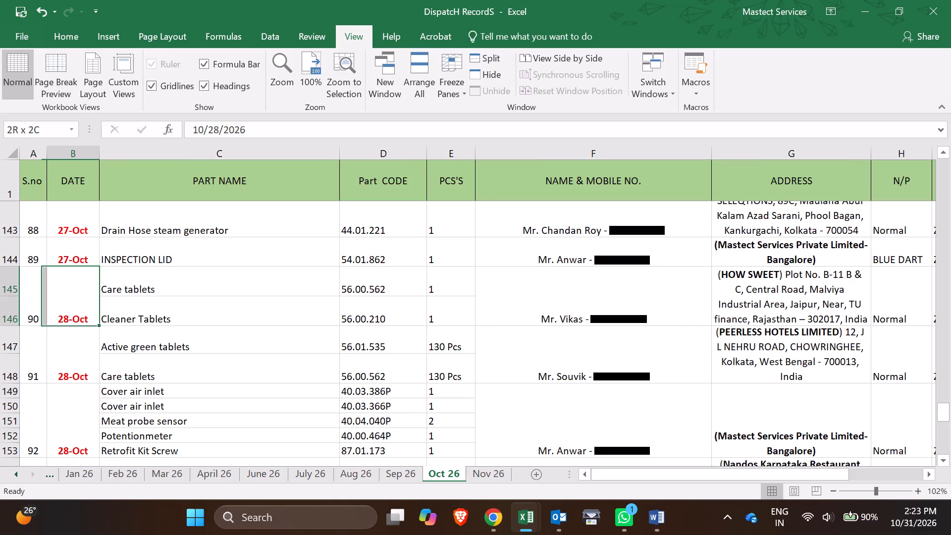
key("shift+Right")
key("shift+Right")
key("shift+Right")
key("shift+Right")
key("shift+Right")
key("shift+Right")
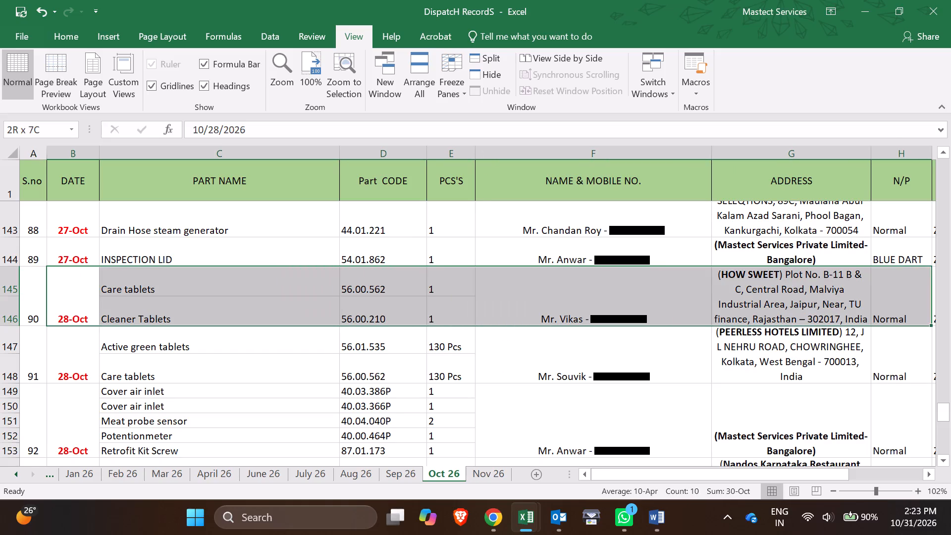
key("shift+Left")
key("shift+Left")
key("shift+Left")
key("shift+Left")
key("shift+Left")
key("shift+Left")
key("shift+Left")
key("shift+Right")
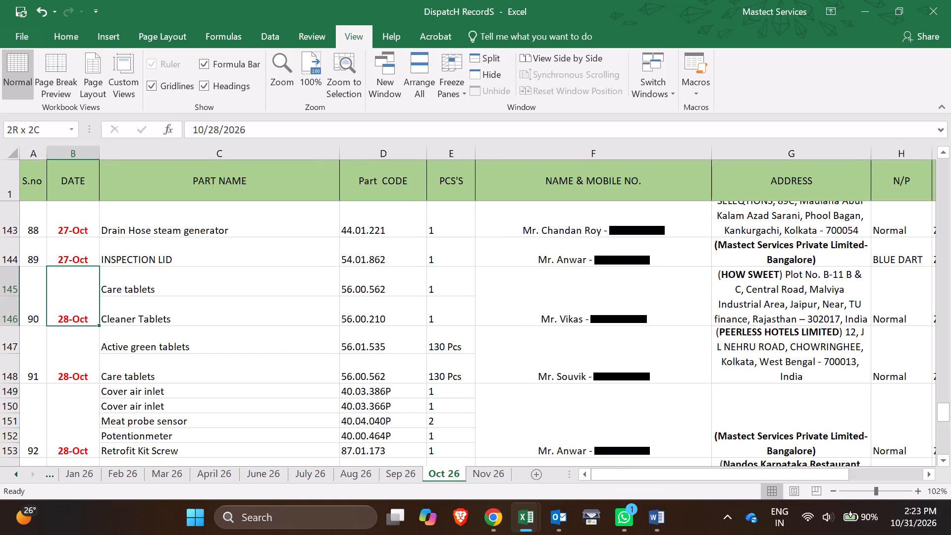
key("shift+Right")
key("shift+Right")
key("shift+Right")
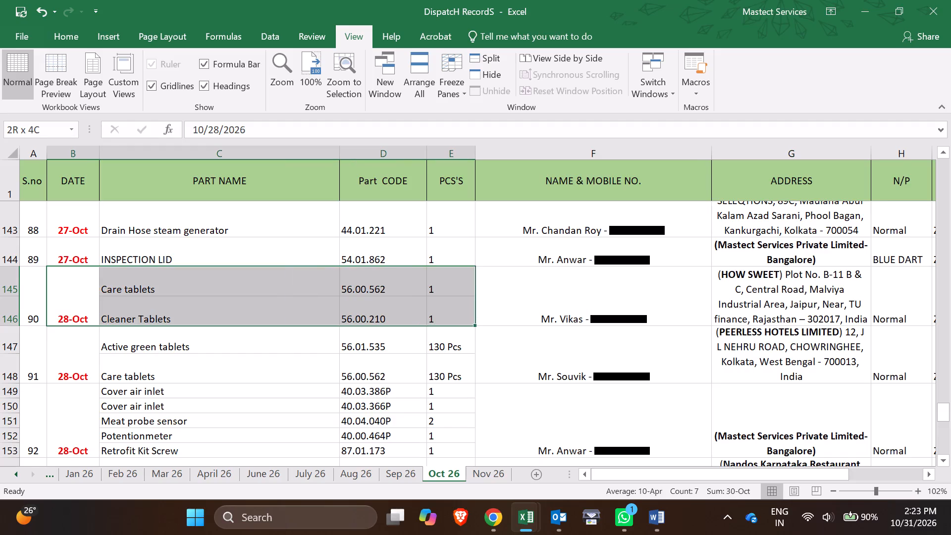
key("shift+Right")
key("shift+Right")
key("shift+Right")
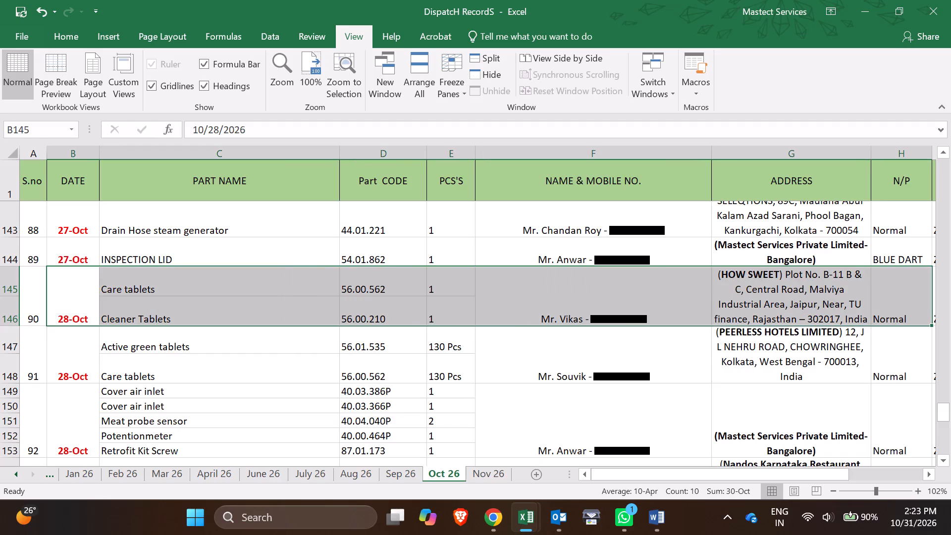
key("Left")
key("shift+Right")
key("Right")
key("shift+Right")
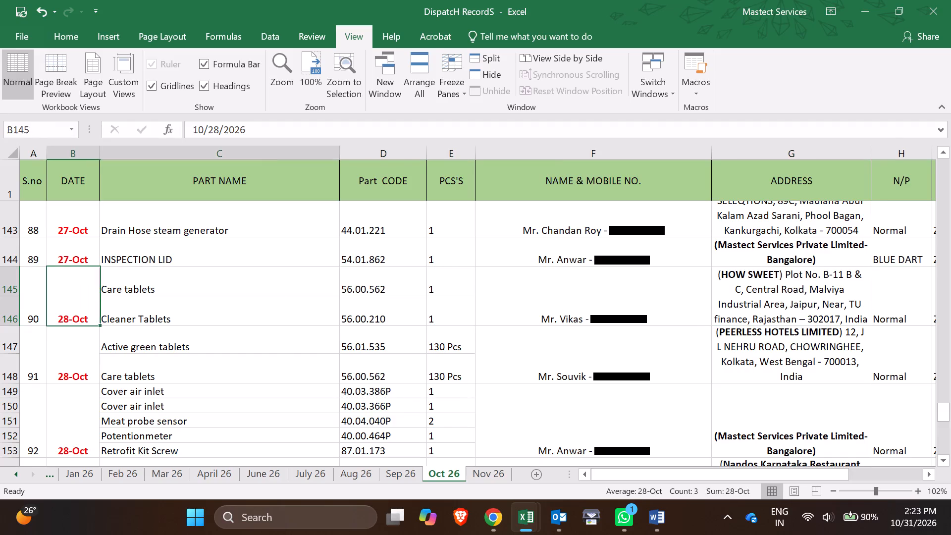
key("shift+Right")
key("shift+Right")
key("shift+Right")
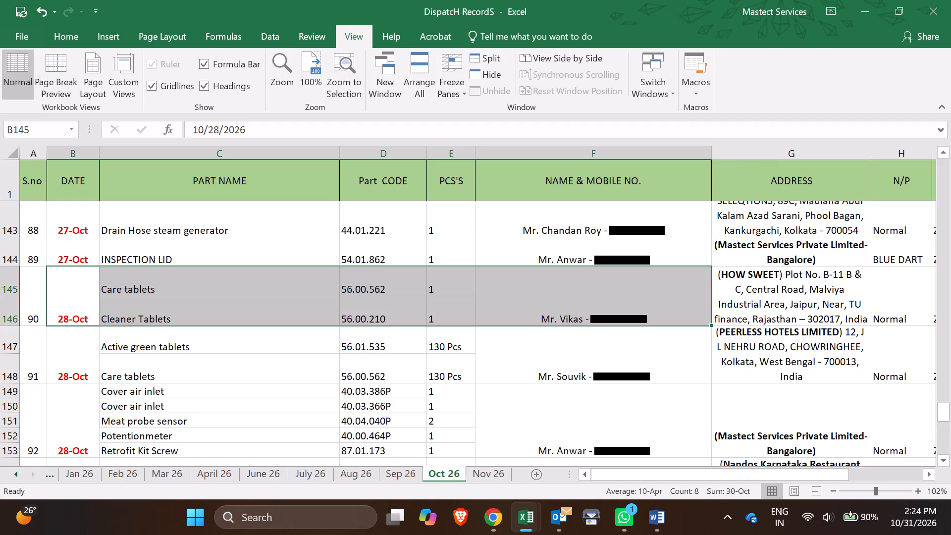
scroll(359, 374, "down", 3)
scroll(359, 374, "up", 2)
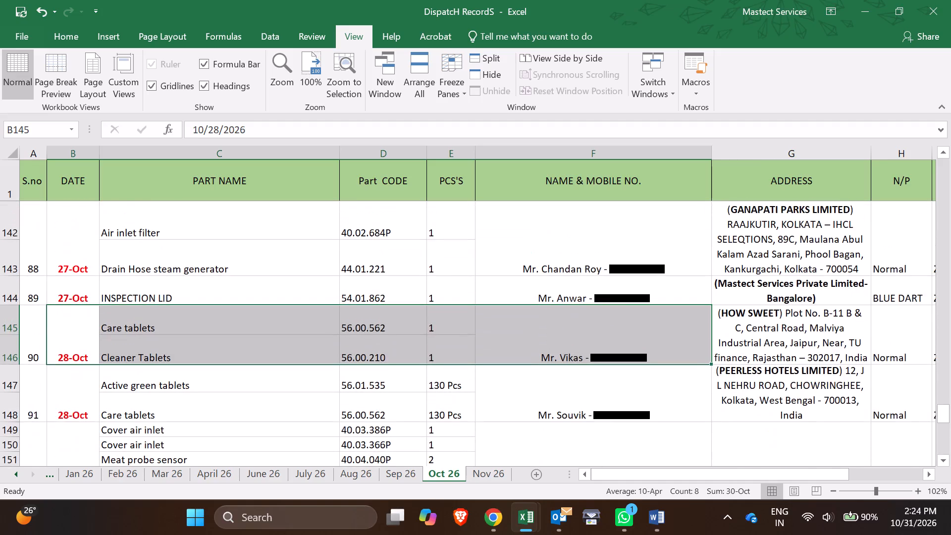
In the STICKERS Word document, replace the ESPRESSOS ANYDAY sticker's recipient name line with the name and mobile entry of Oct 26 dispatch record 90.
key("alt+Tab")
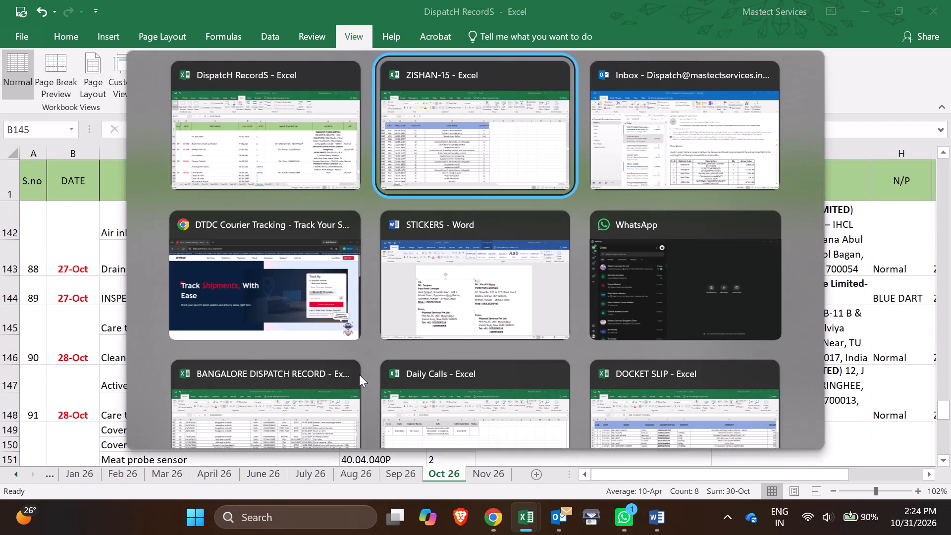
key("alt+Down")
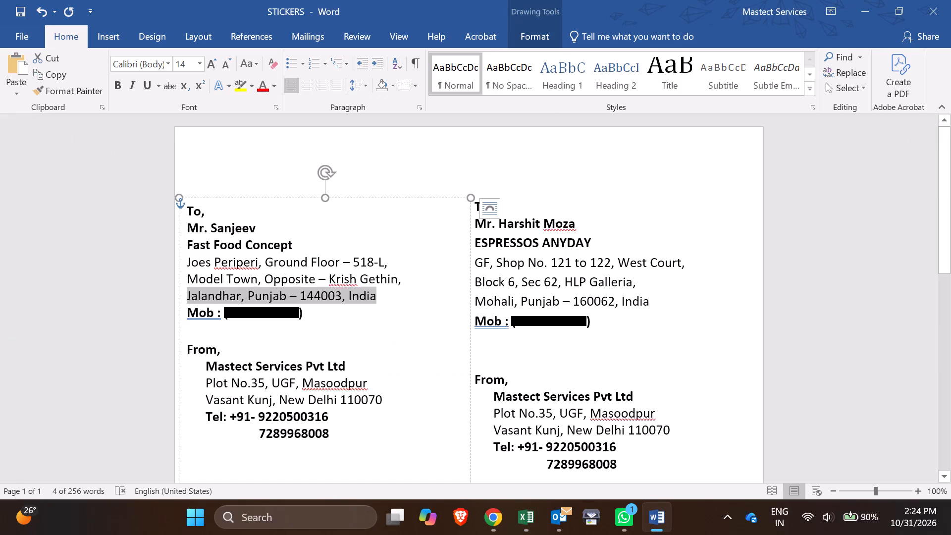
left_click(573, 275)
left_click(473, 224)
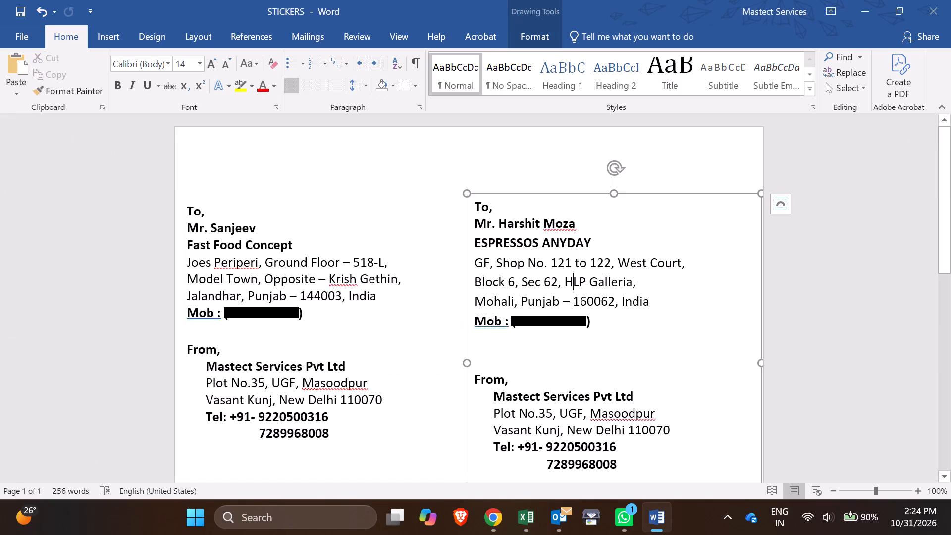
key("alt+Tab")
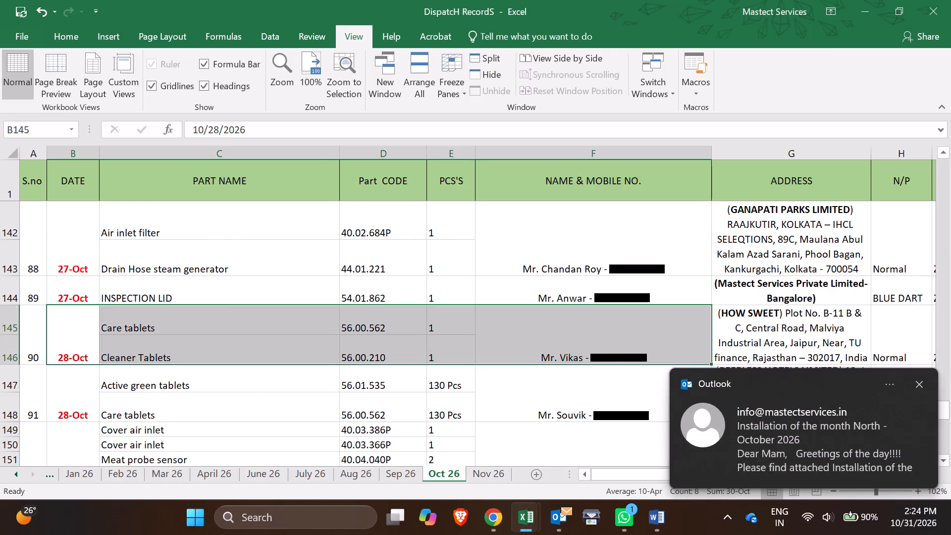
left_click(672, 315)
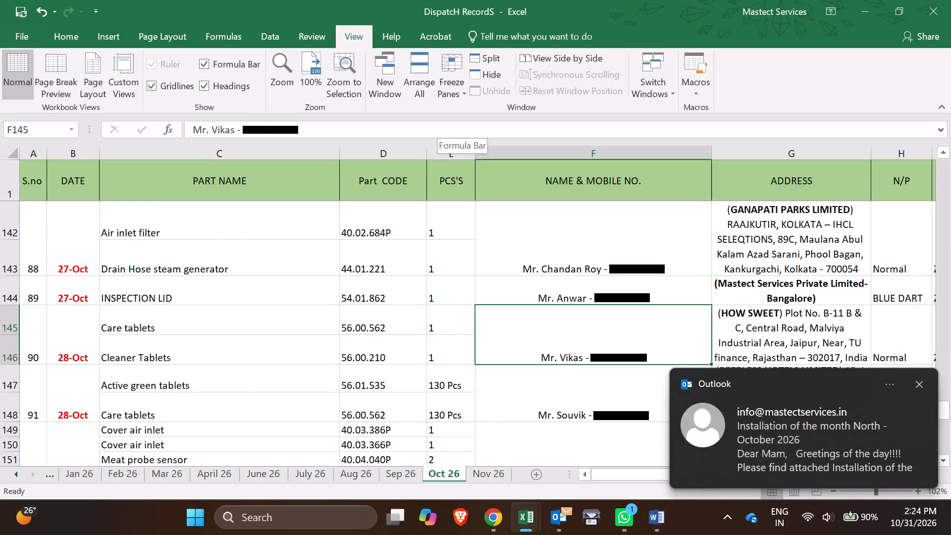
triple_click(445, 126)
key("ctrl+c")
key("alt+Tab")
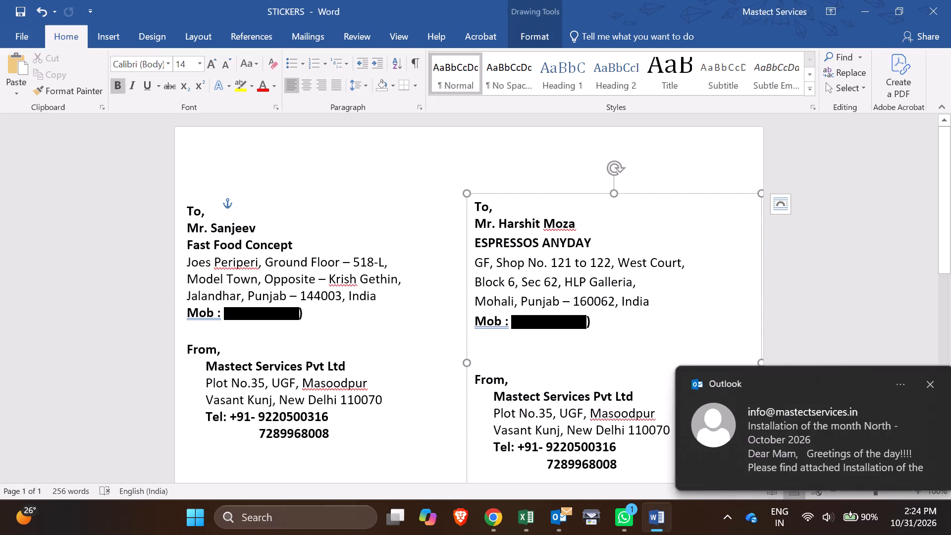
key("Right")
key("Right")
key("Left")
key("Left")
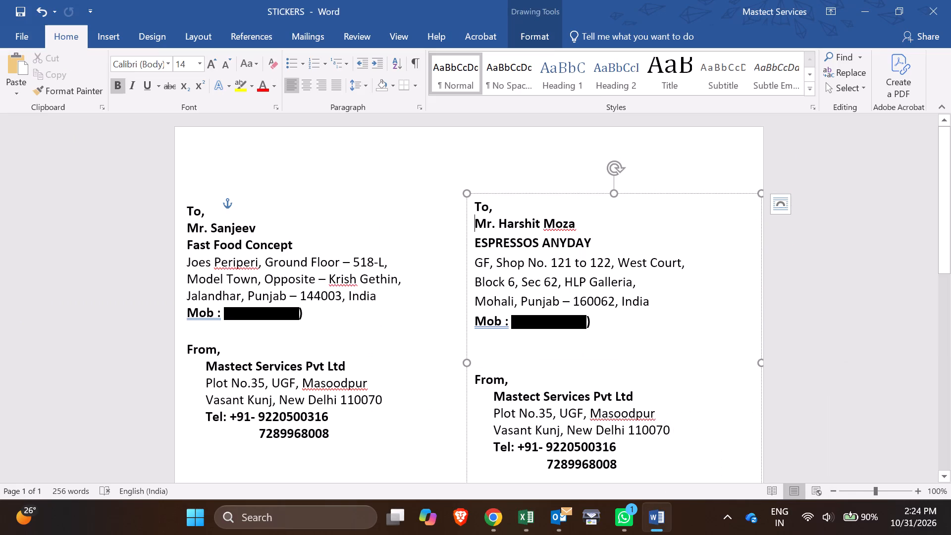
key("shift+Down")
key("shift+Left")
key("ctrl+v")
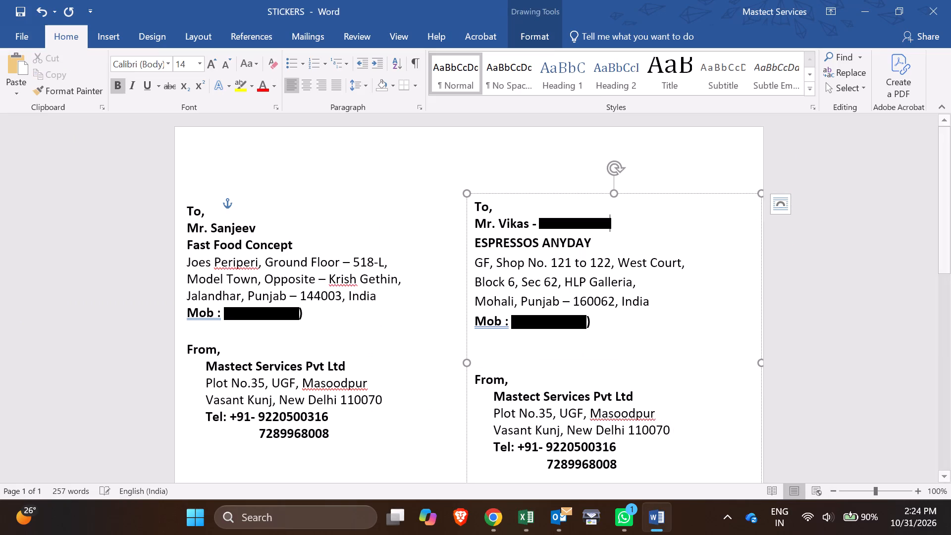
Move the mobile number from the recipient name line to the sticker's Mob line, replacing its number, and remove the trailing dash after the name.
key("shift+Left")
key("shift+Left")
key("shift+Left")
key("shift+Left")
key("shift+Left")
key("shift+Left")
key("shift+Left")
key("shift+Left")
key("shift+Left")
key("shift+Left")
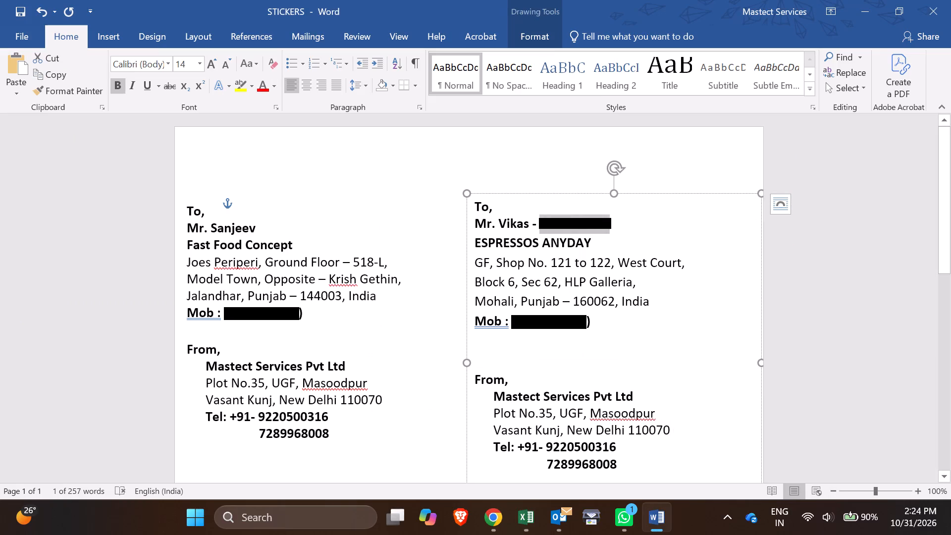
key("ctrl+x")
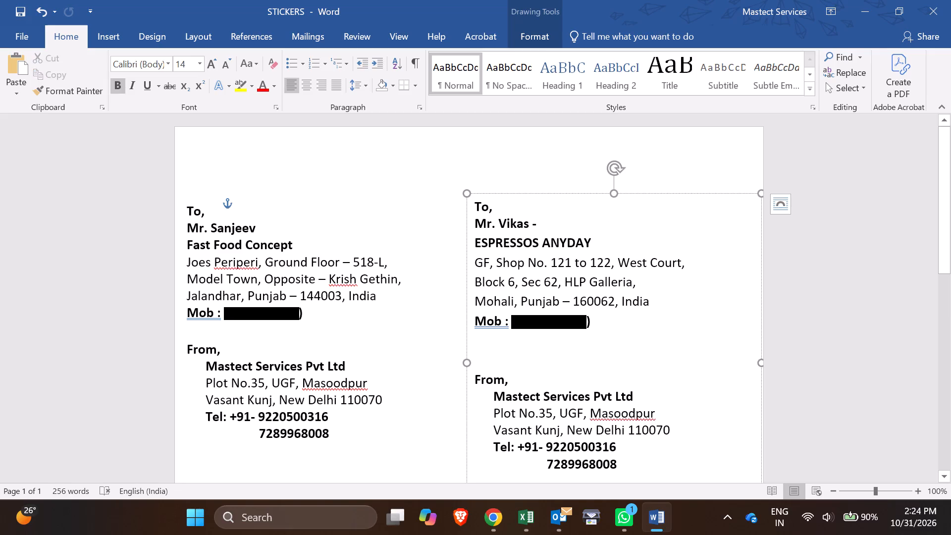
key("BackSpace")
key("BackSpace")
key("BackSpace")
double_click(566, 323)
key("ctrl+v")
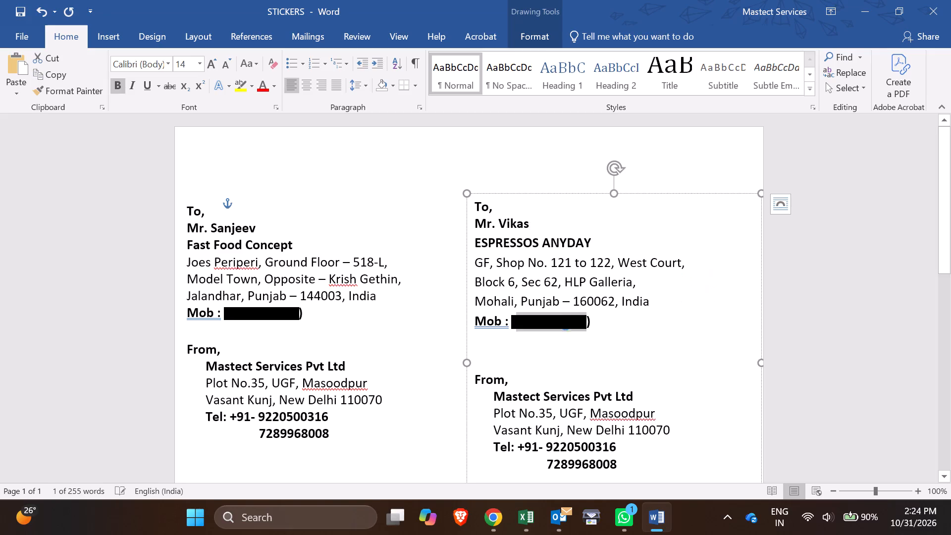
Replace the company name ESPRESSOS ANYDAY on the Word sticker with HOW SWEET, copied from dispatch record 90's address in Excel.
key("alt+Tab")
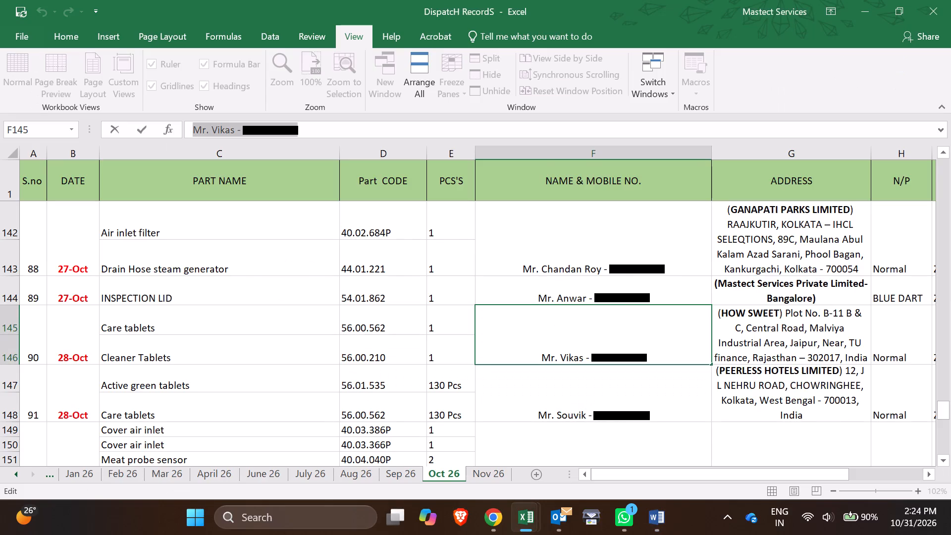
left_click(740, 325)
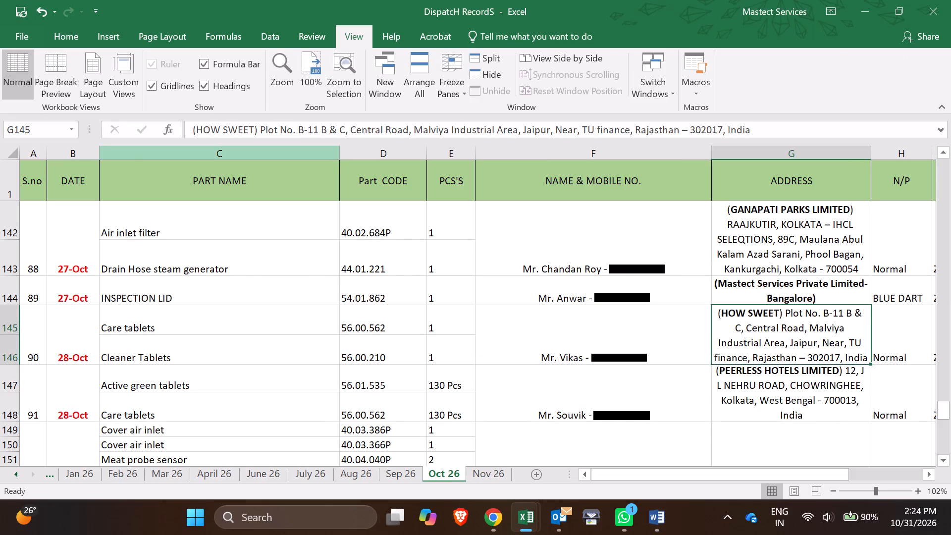
left_click(197, 127)
key("shift+Right")
key("shift+Right")
key("shift+Right")
key("shift+Right")
key("shift+Right")
key("shift+Right")
key("shift+Right")
key("shift+Right")
key("shift+Right")
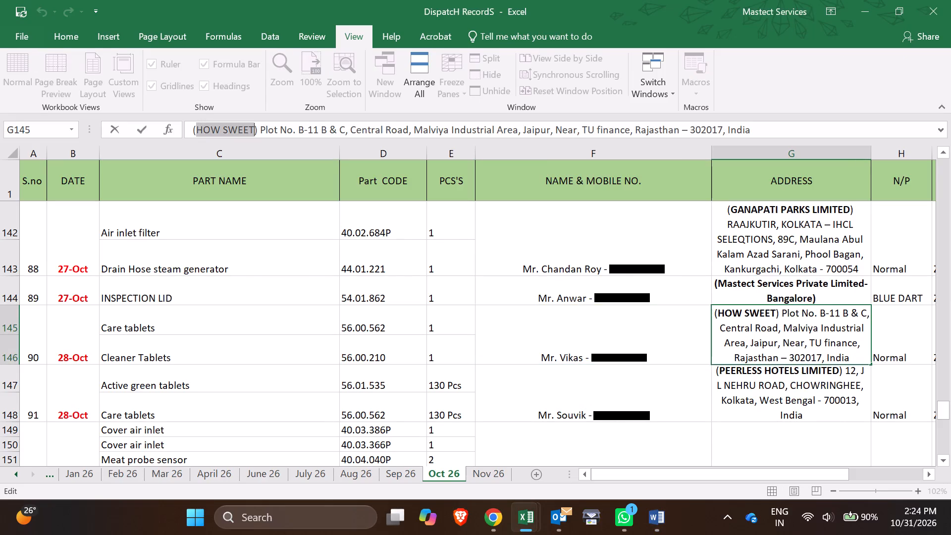
key("ctrl+c")
key("alt+Tab")
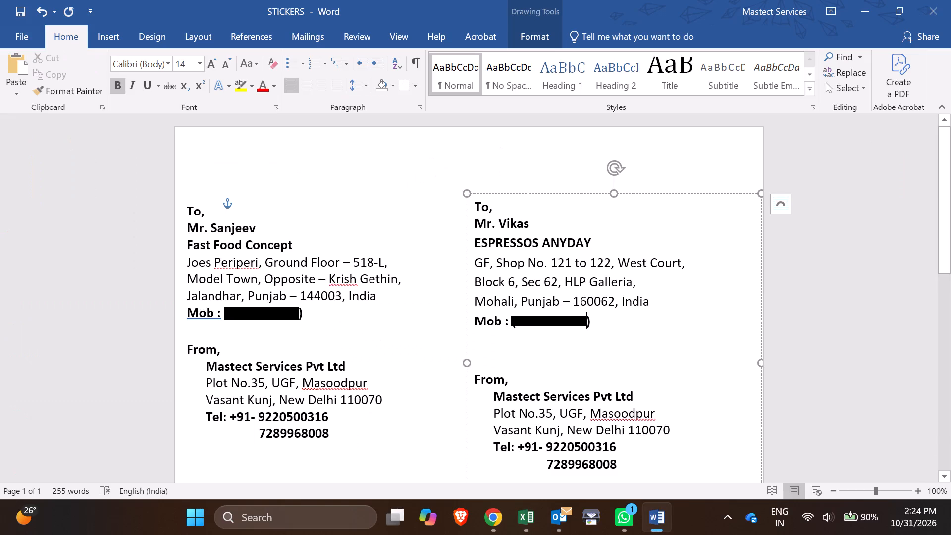
left_click(478, 246)
key("Left")
key("shift+Down")
key("shift+Left")
key("ctrl+v")
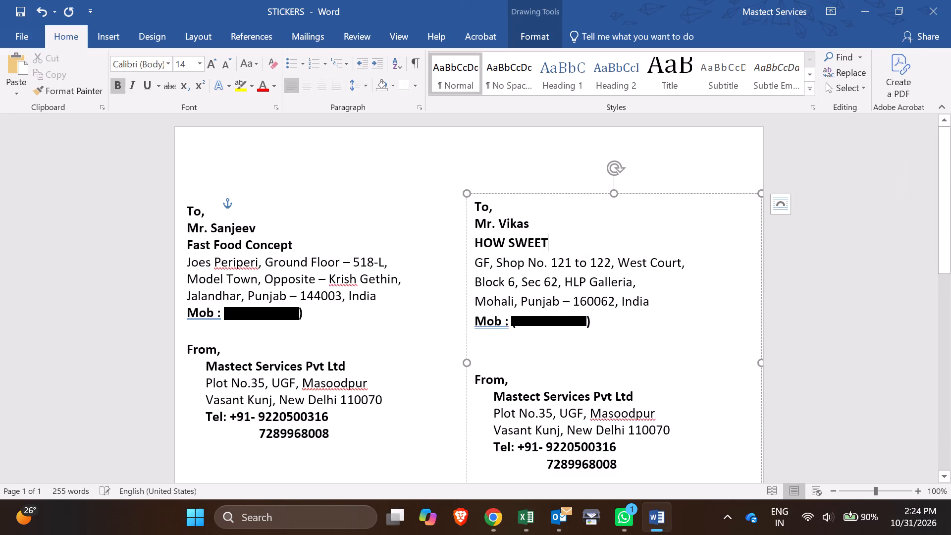
Replace the first address line of the HOW SWEET sticker in Word with the plot and road portion of record 90's address from Excel.
key("alt+Tab")
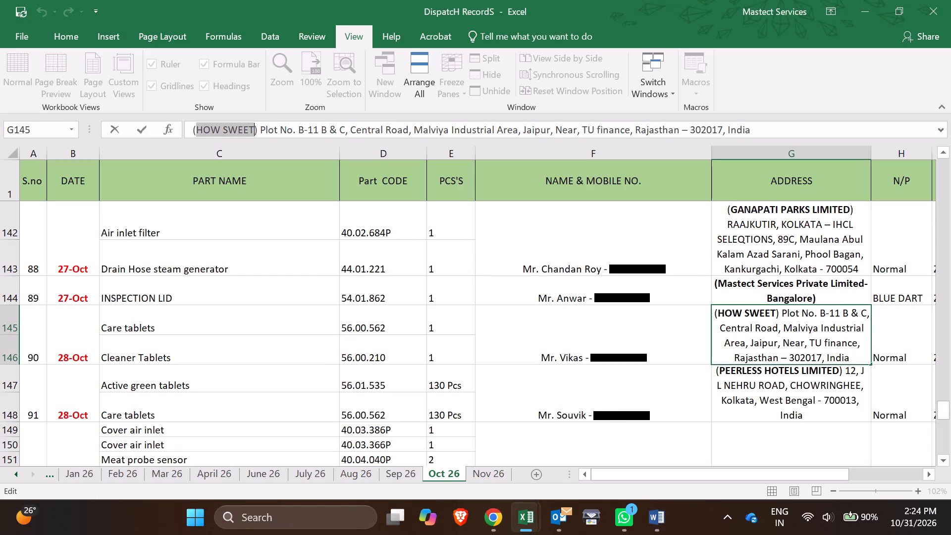
left_click(672, 310)
left_click(729, 312)
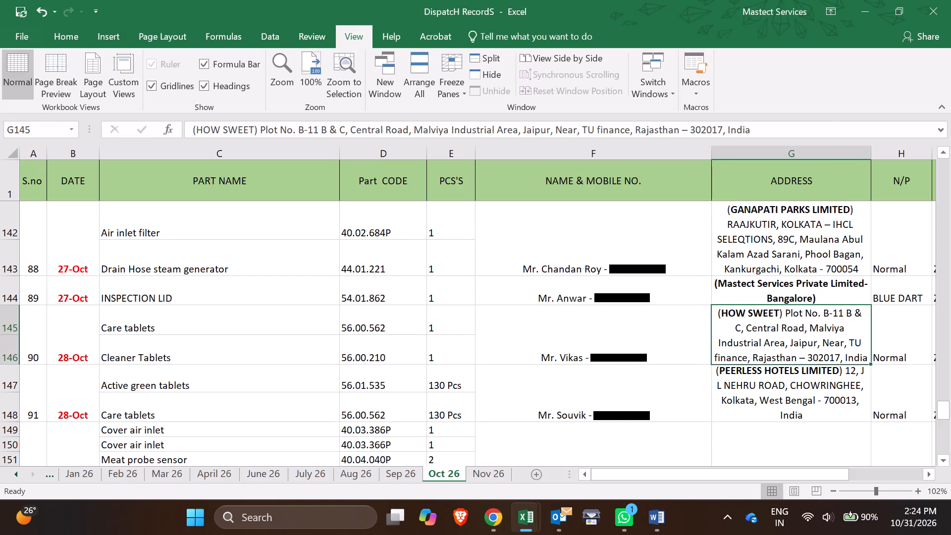
left_click(264, 133)
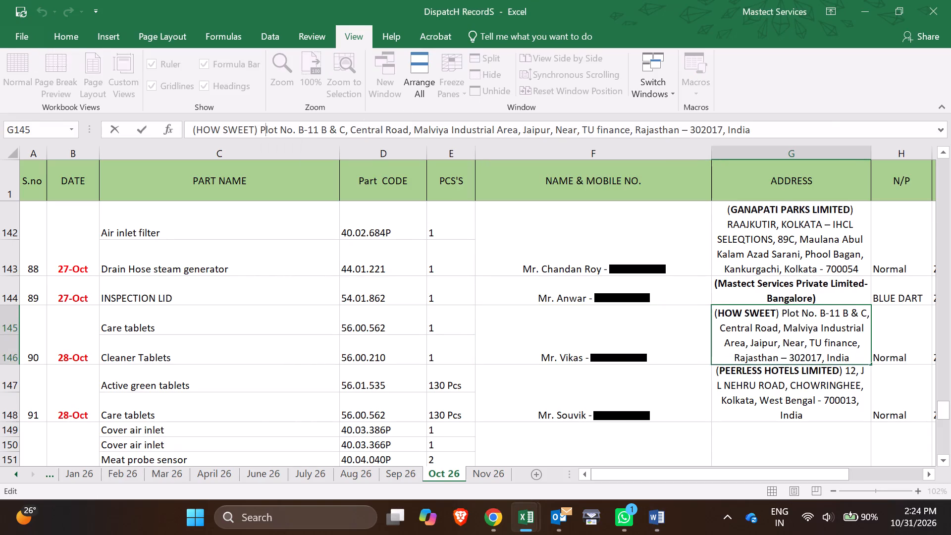
key("Left")
key("shift+Right")
key("shift+Right")
key("shift+Right")
key("shift+Right")
key("shift+Right")
key("shift+Right")
key("shift+Right")
key("shift+Right")
key("shift+Right")
key("shift+Right")
key("shift+Right")
key("shift+Right")
key("shift+Right")
key("shift+Right")
key("shift+Right")
key("shift+Right")
key("shift+Right")
key("shift+Right")
key("shift+Right")
key("shift+Right")
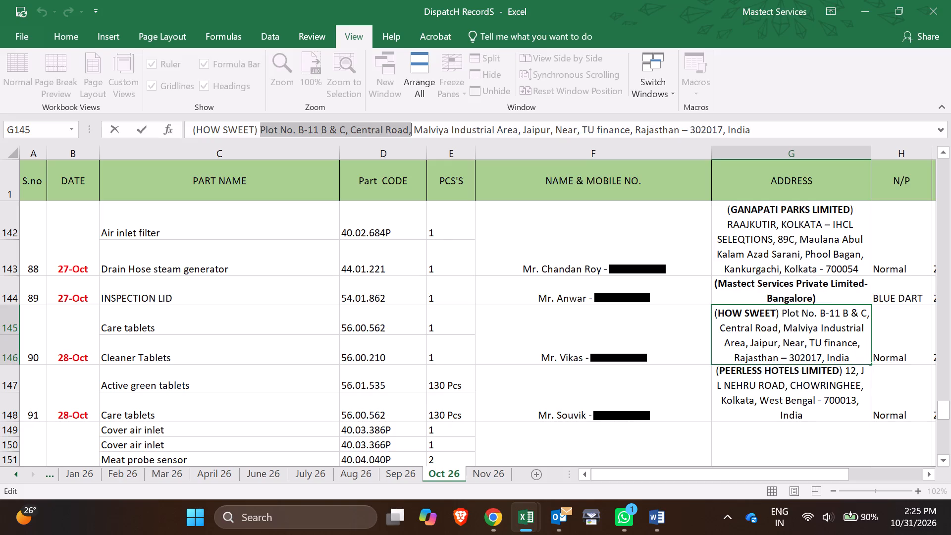
key("ctrl+c")
key("alt+Tab")
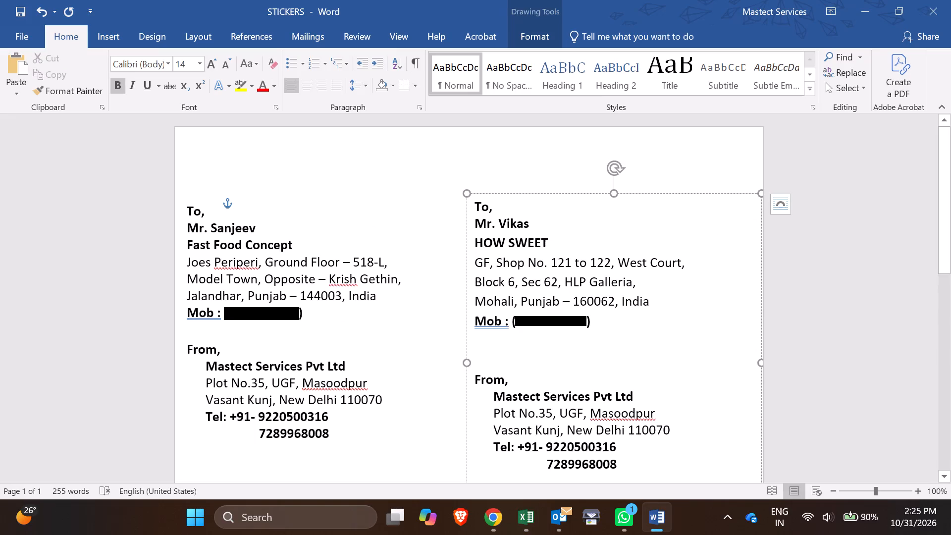
left_click(474, 263)
key("shift+Down")
key("shift+Left")
key("ctrl+v")
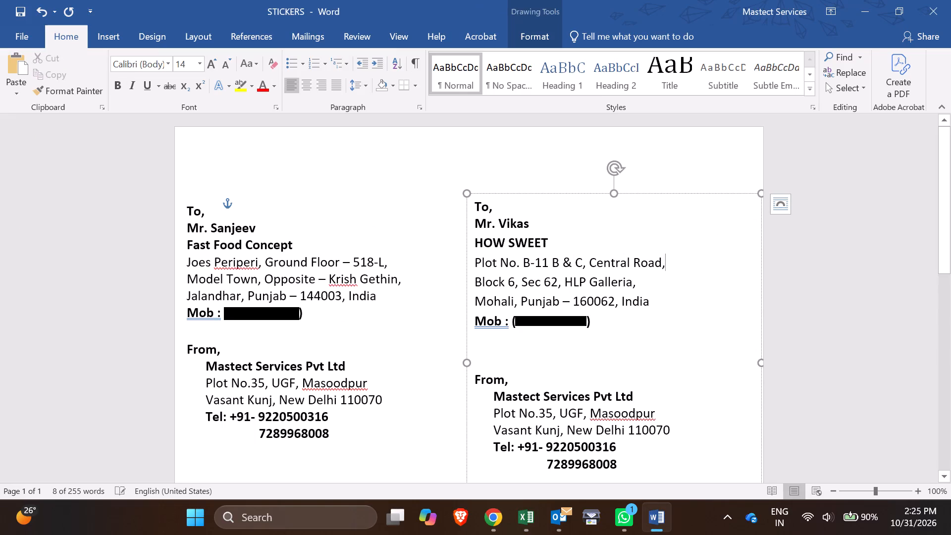
Copy the industrial area, city and "Near" portion of record 90's address in Excel for the HOW SWEET sticker's second address line in Word.
key("alt+Tab")
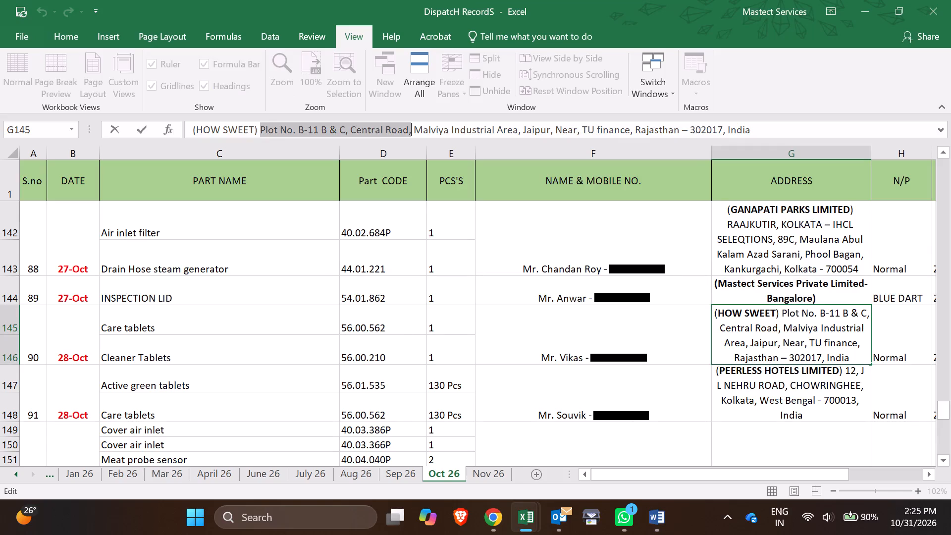
left_click(416, 133)
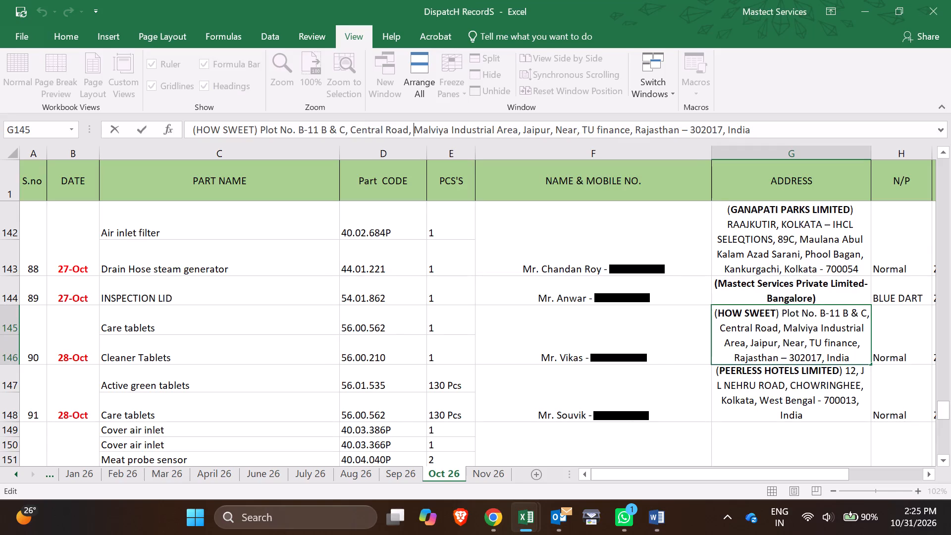
key("shift+Right")
key("shift+Right")
key("shift+Right")
key("shift+Right")
key("shift+Right")
key("shift+Right")
key("shift+Right")
key("shift+Right")
key("shift+Right")
key("shift+Right")
key("shift+Right")
key("shift+Right")
key("shift+Right")
key("shift+Right")
key("shift+Right")
key("shift+Right")
key("shift+Right")
key("shift+Right")
key("shift+Right")
key("shift+Right")
key("shift+Right")
key("shift+Right")
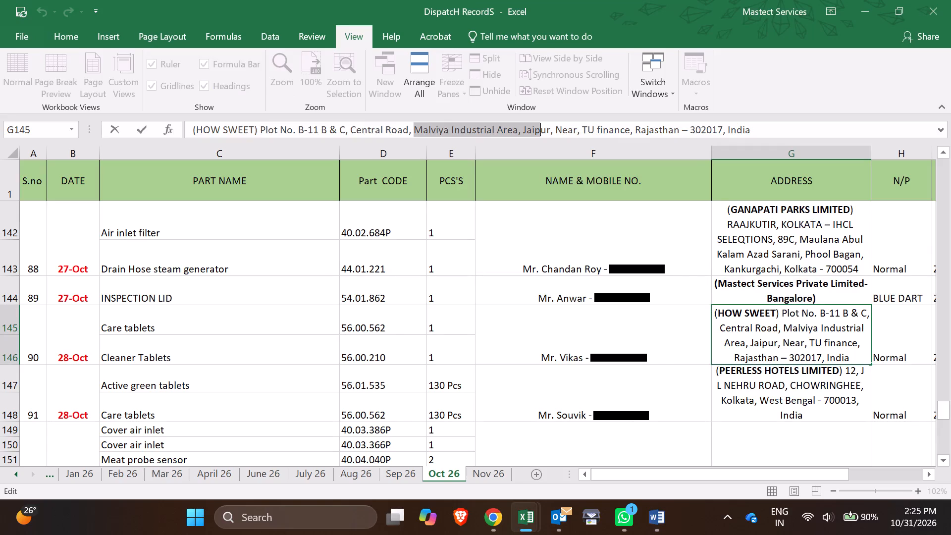
key("shift+Right")
key("shift+Right")
key("shift+Right")
key("shift+Right")
key("shift+Right")
key("shift+Right")
key("shift+Right")
key("shift+Right")
key("shift+Right")
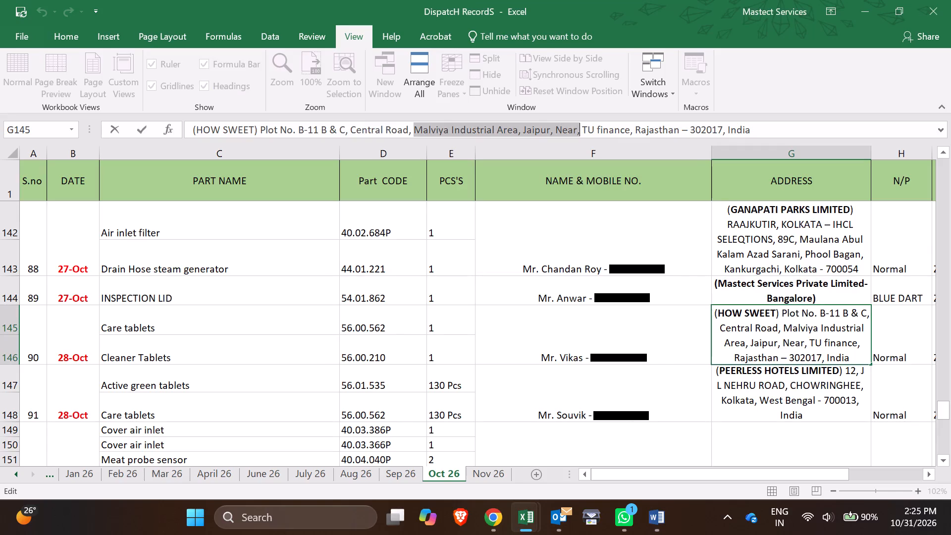
key("ctrl+c")
key("alt+Tab")
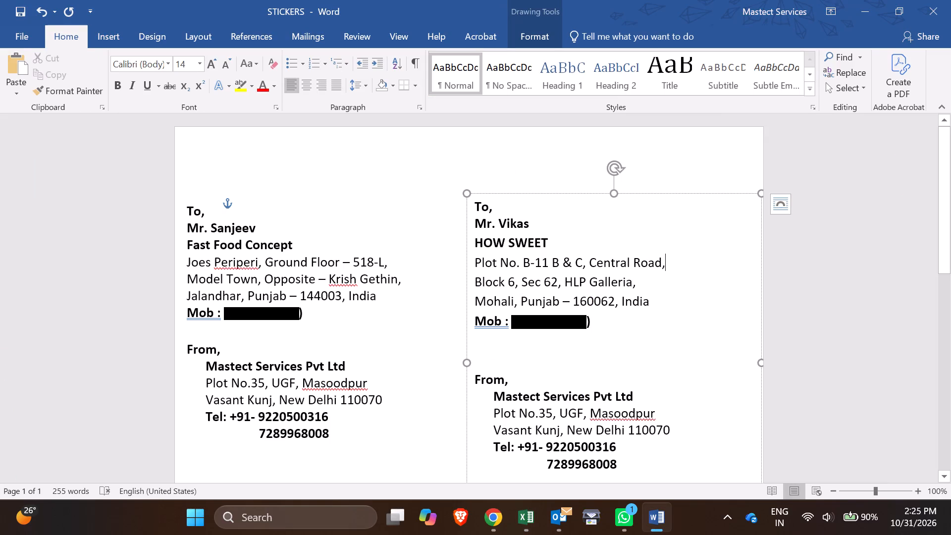
In the STICKERS Word document, replace the HOW SWEET label's second address line with the copied industrial-area portion of the dispatch record's address.
key("alt+Tab")
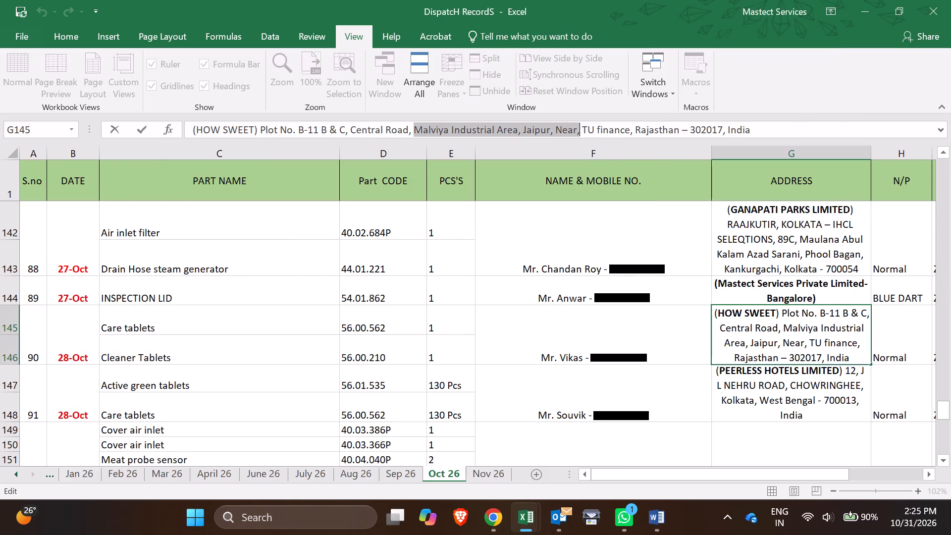
key("alt+Tab")
left_click(476, 286)
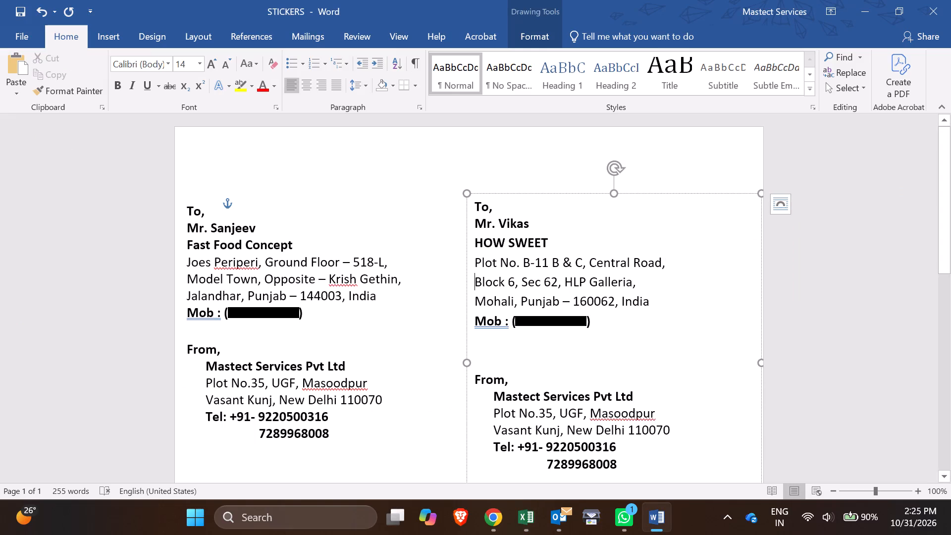
key("shift+Down")
key("shift+Left")
key("ctrl+v")
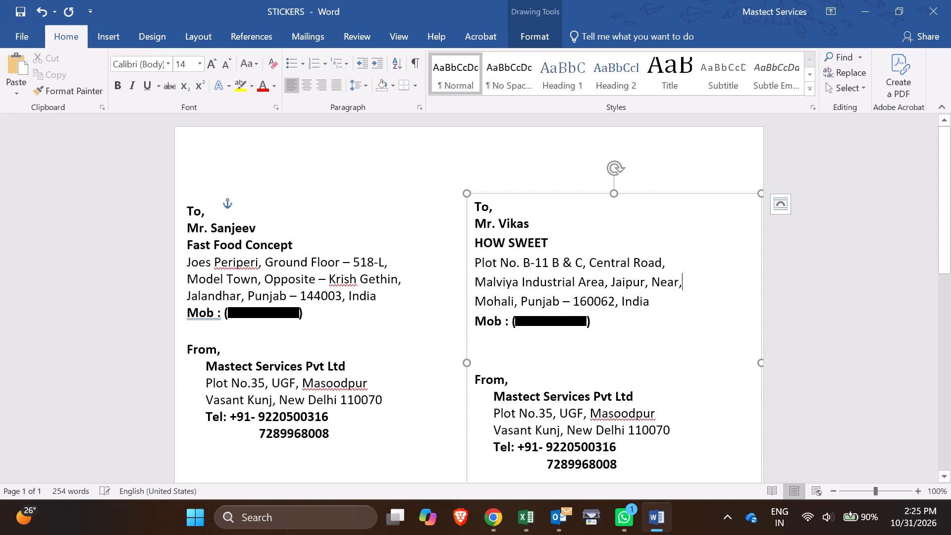
Switch to the DispatcH RecordS workbook in Excel and select the rest of the HOW SWEET address, from "TU finance" through "India".
key("alt+Tab")
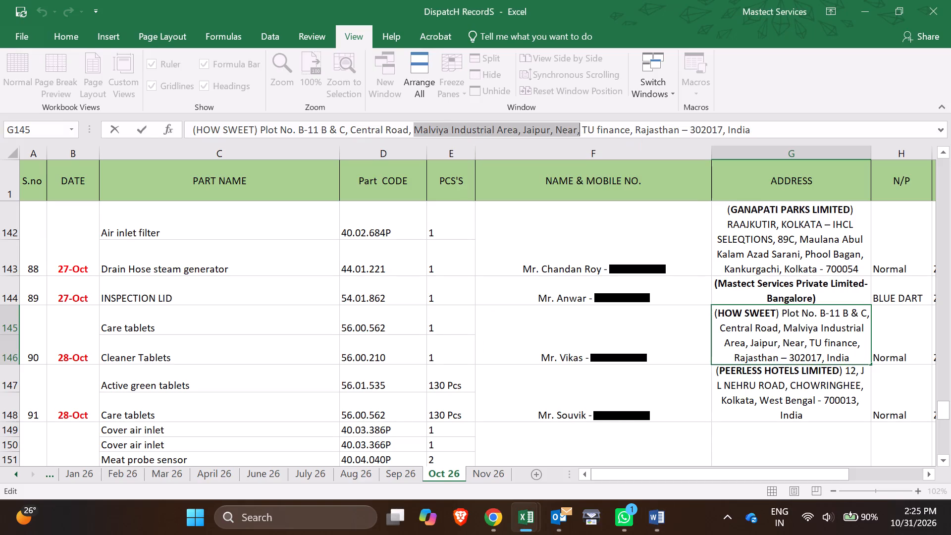
left_click(585, 131)
key("Left")
key("shift+Right")
key("shift+Right")
key("shift+Right")
key("shift+Right")
key("shift+Right")
key("shift+Right")
key("shift+Right")
key("shift+Right")
key("shift+Right")
key("shift+Right")
key("shift+Right")
key("shift+Right")
key("shift+Right")
key("shift+Right")
key("shift+Right")
key("shift+Right")
key("shift+Right")
key("shift+Right")
key("shift+Right")
key("shift+Right")
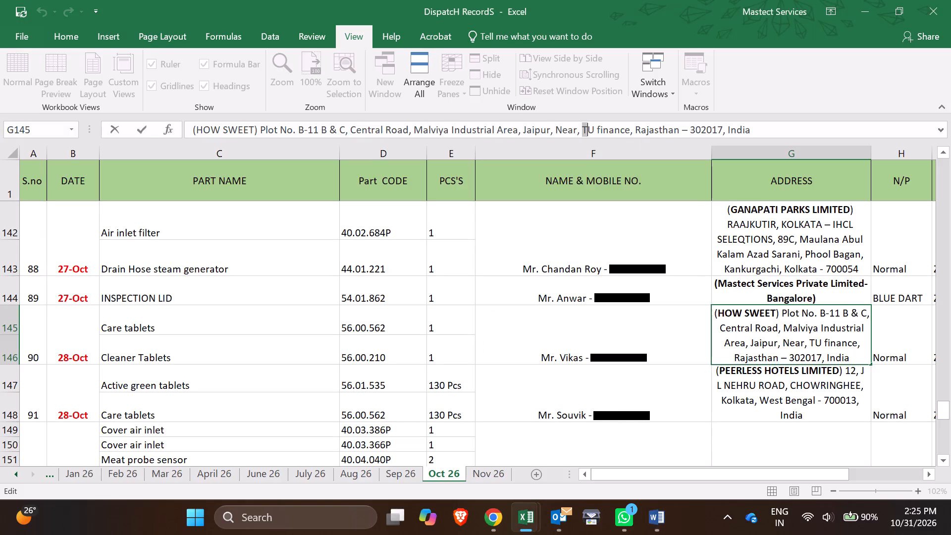
key("shift+Right")
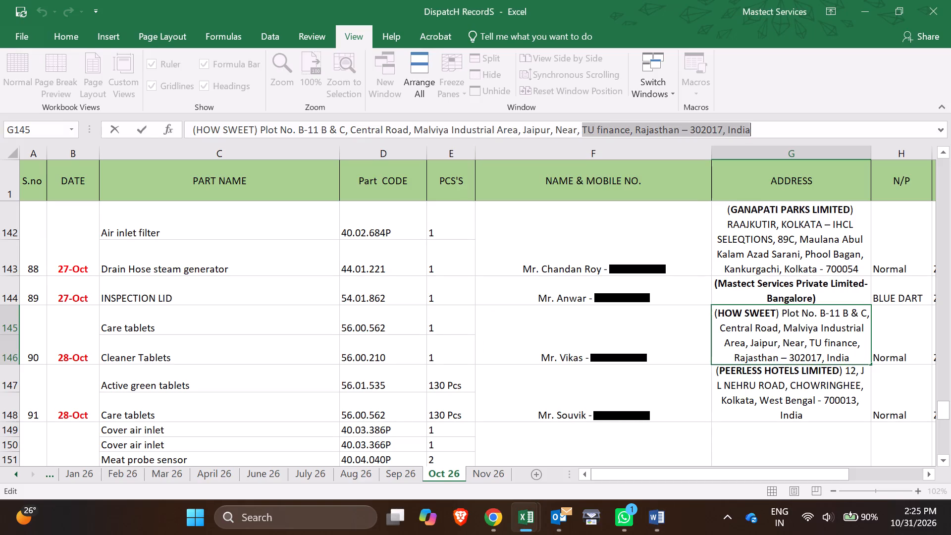
Replace the third address line of the HOW SWEET label in the STICKERS Word document with the selected "TU finance" through "India" text.
key("ctrl+c")
key("alt+Tab")
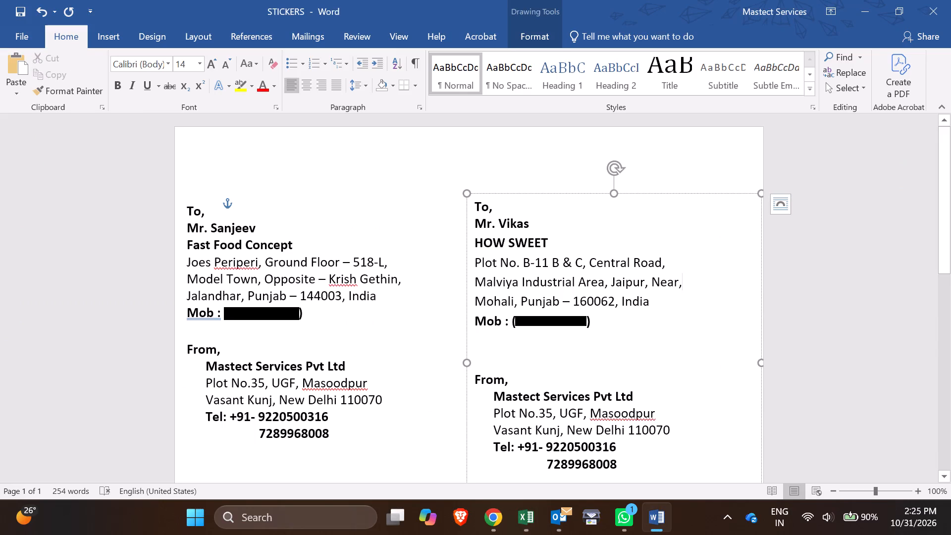
left_click(476, 305)
key("shift+Down")
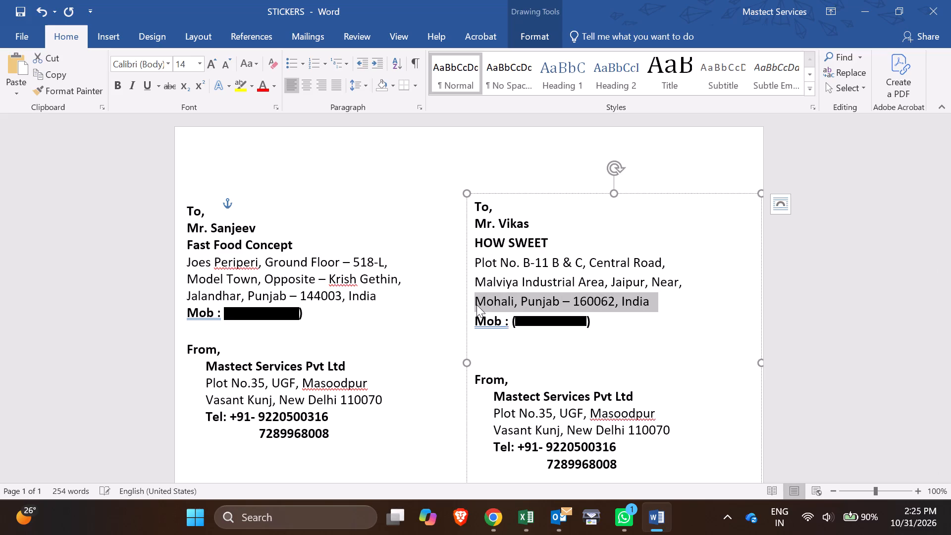
key("shift+Left")
key("ctrl+v")
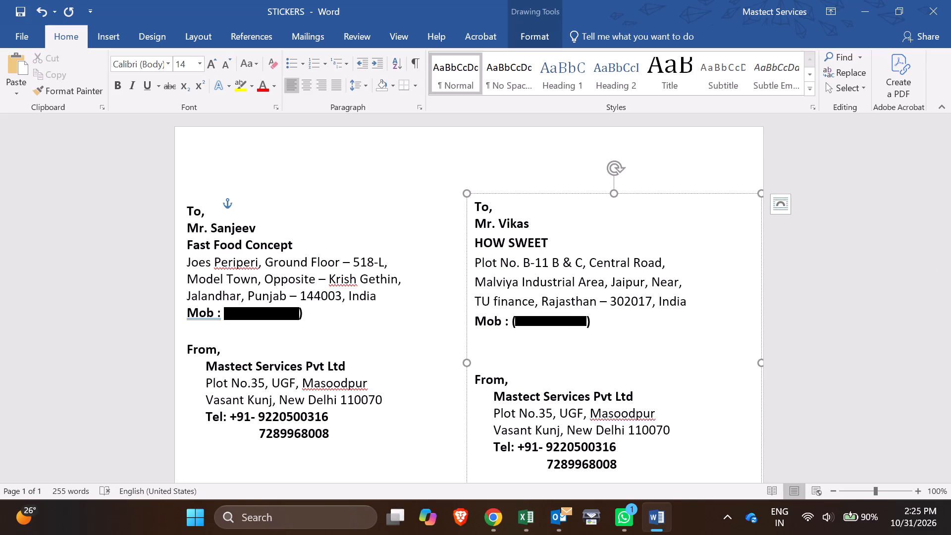
Return to the DispatcH RecordS workbook in Excel, leave the HOW SWEET address cell and save the workbook.
key("alt+Tab")
left_click(629, 319)
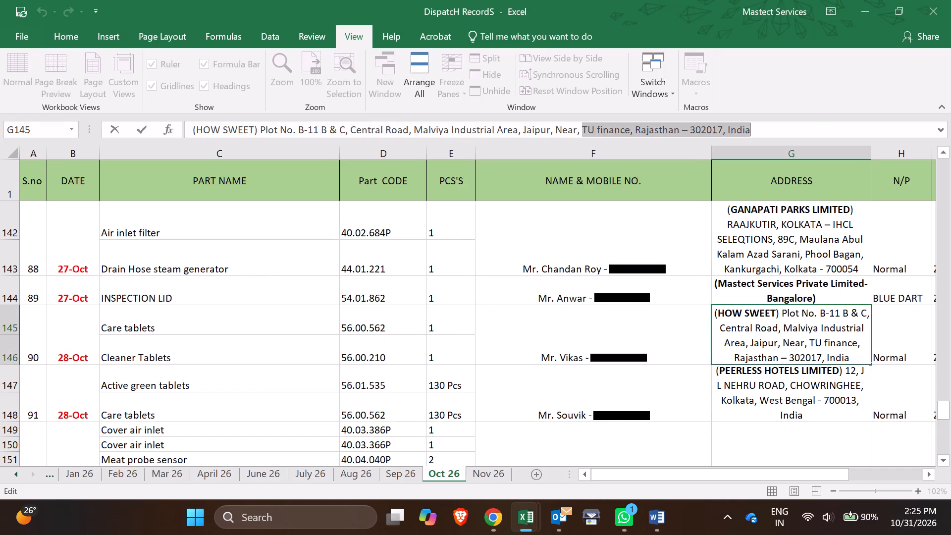
key("ctrl+s")
key("alt+Tab")
key("alt+Tab")
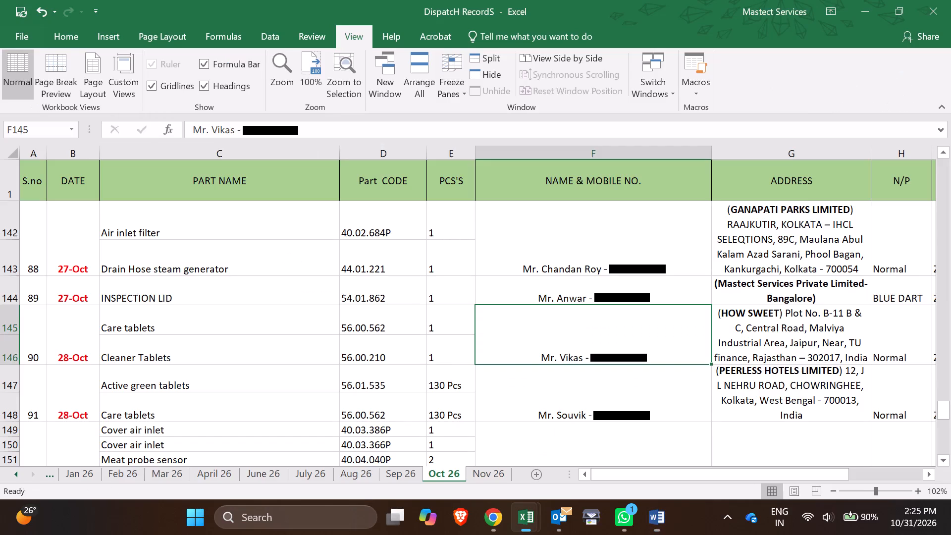
left_click(68, 35)
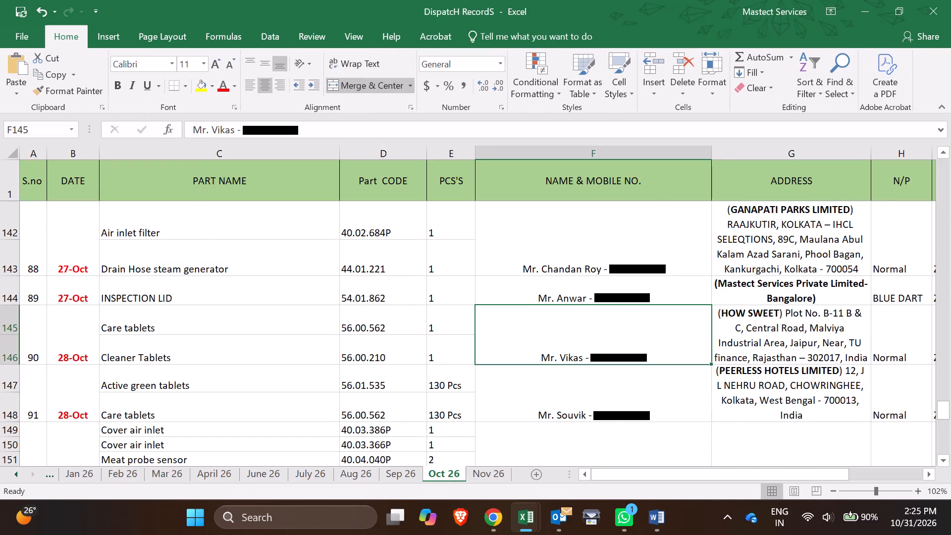
scroll(445, 311, "up", 1)
Switch to the STICKERS document in Word, check the finished HOW SWEET label and save the document.
key("alt+Tab")
scroll(582, 310, "down", 1)
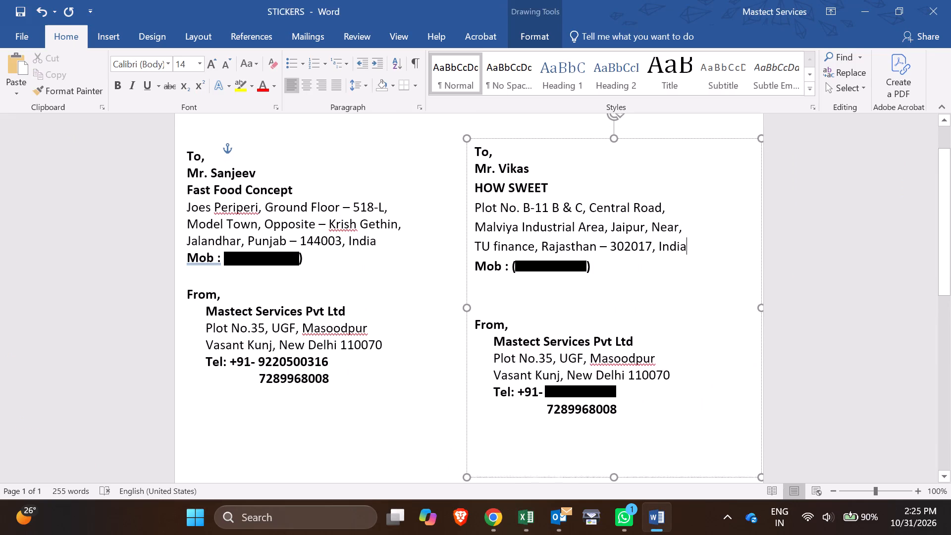
key("ctrl+s")
scroll(414, 297, "up", 2)
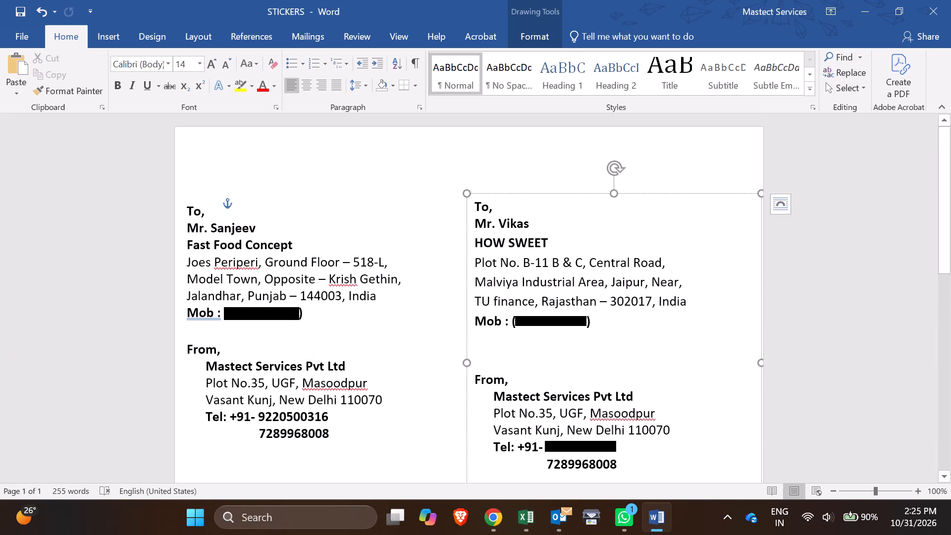
Preview the sticker sheet and print one A4 copy on the Brother DCP-L2640DW printer.
key("ctrl+p")
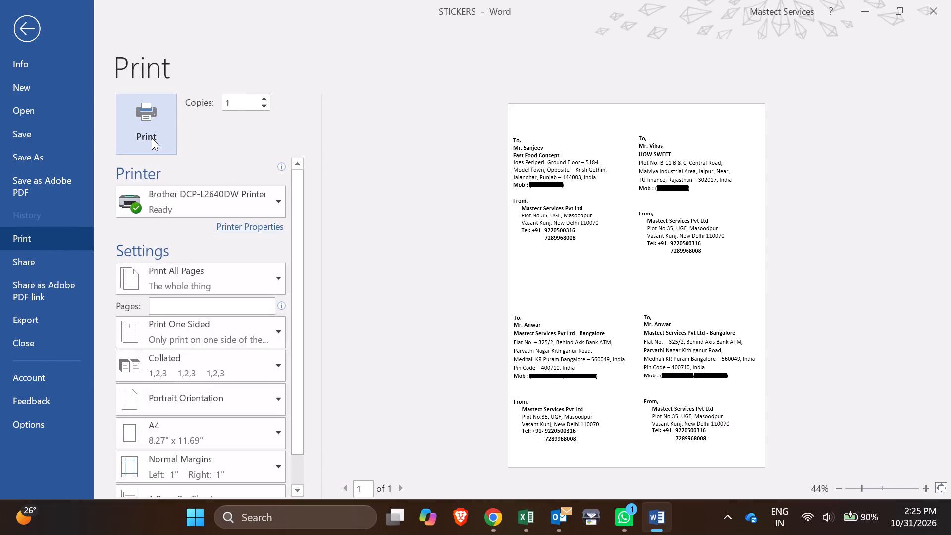
scroll(572, 269, "down", 2)
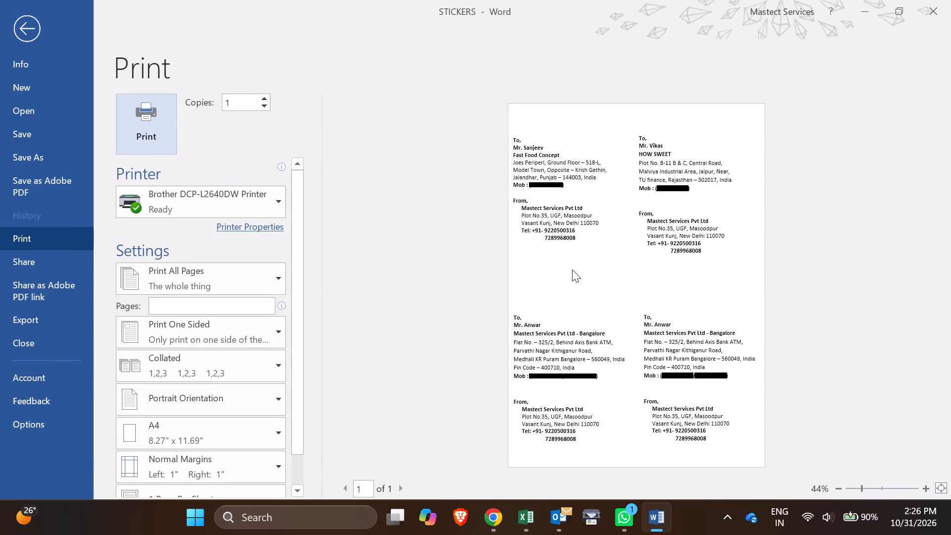
scroll(572, 269, "up", 2)
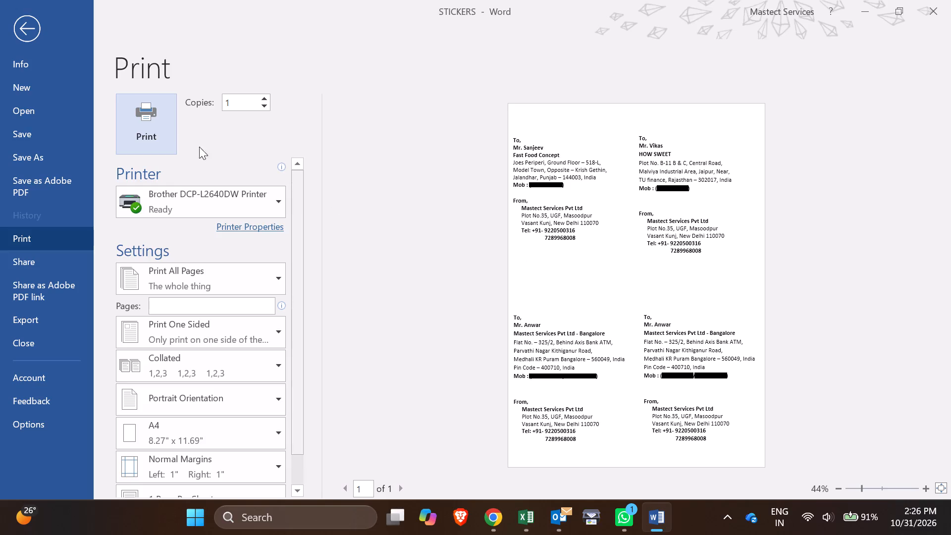
left_click(152, 130)
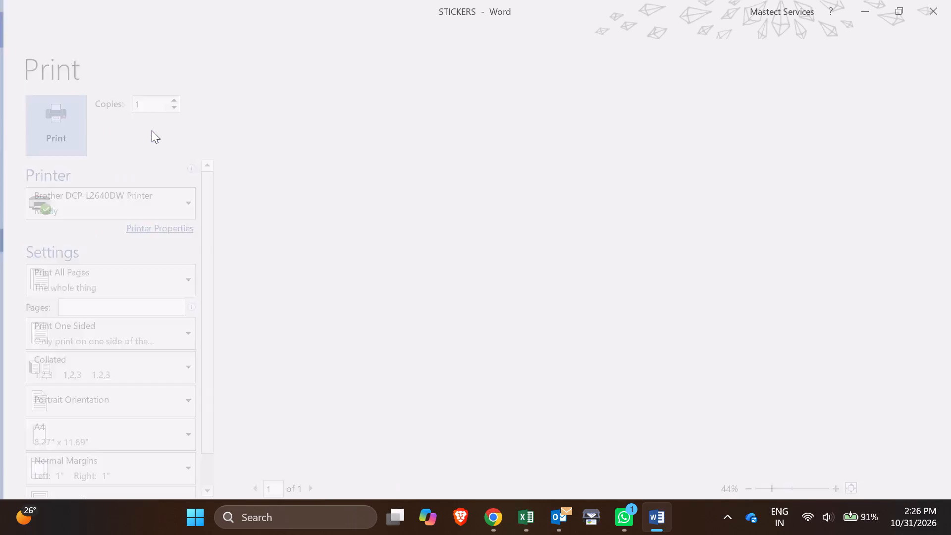
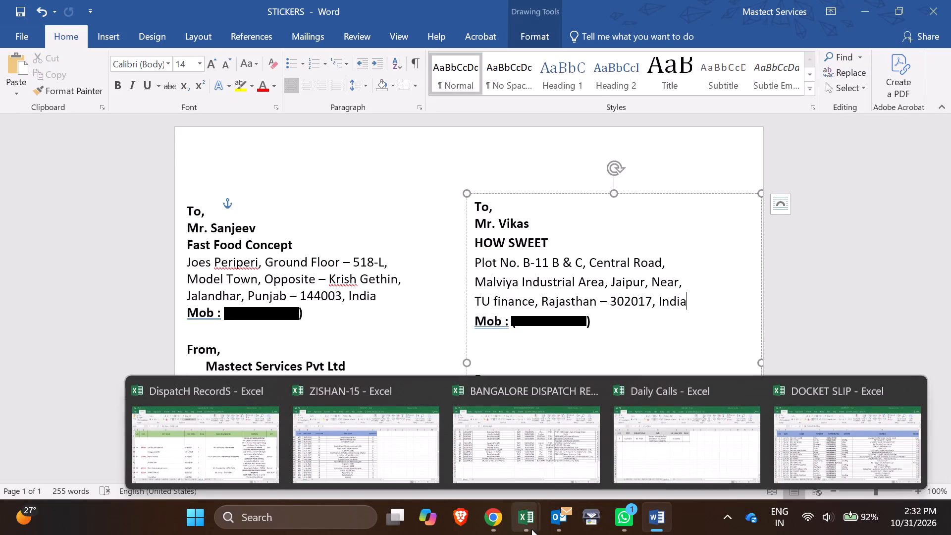
Switch to the DispatcH RecordS workbook in Excel and check the Cleaner Tablets part name and code in the 28-Oct HOW SWEET entry.
left_click(215, 448)
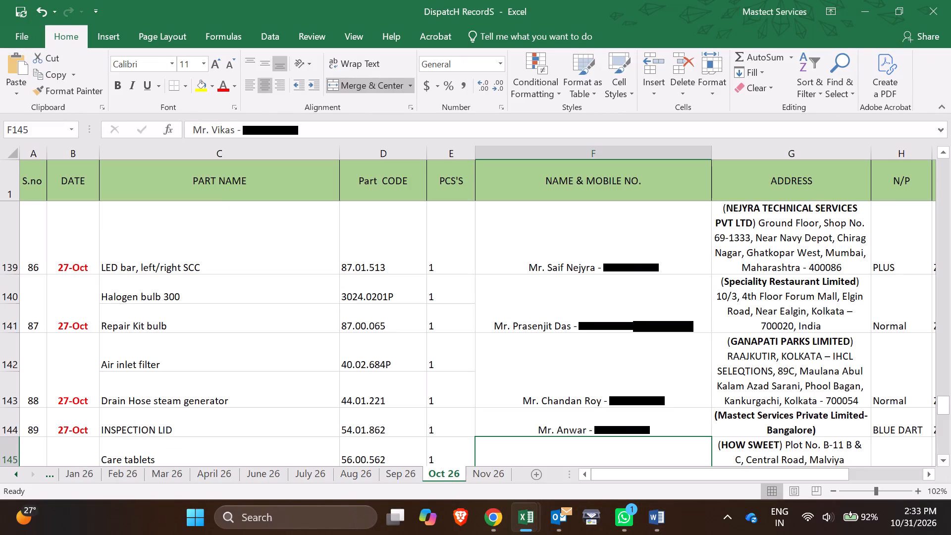
scroll(299, 370, "down", 2)
left_click(267, 371)
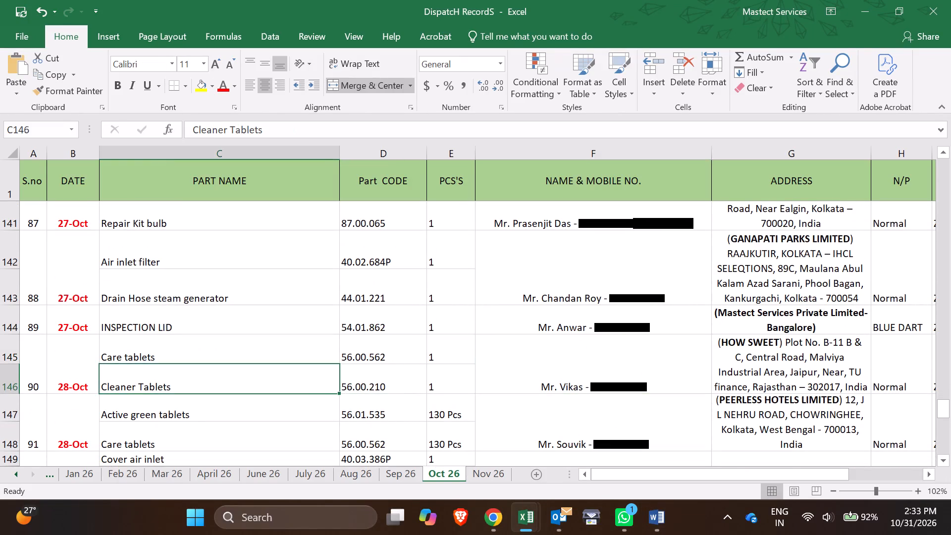
left_click(393, 380)
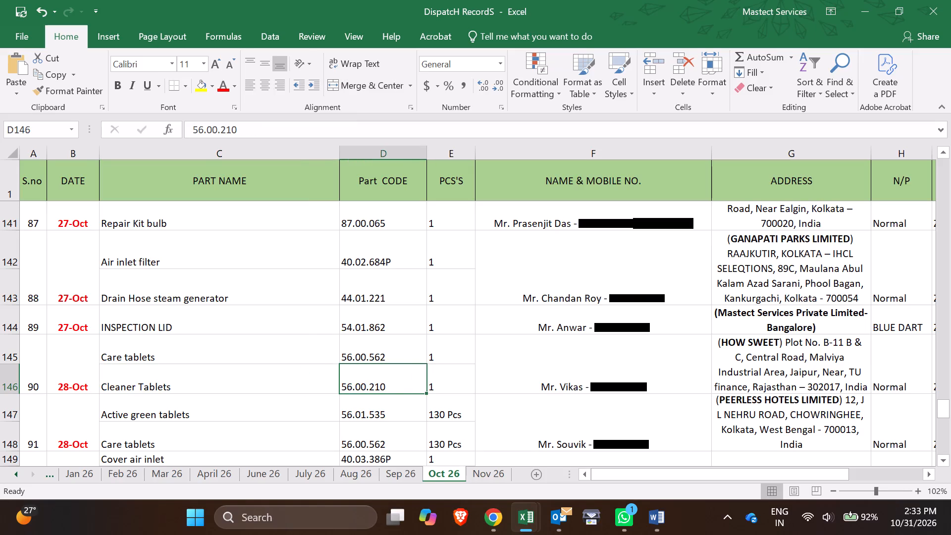
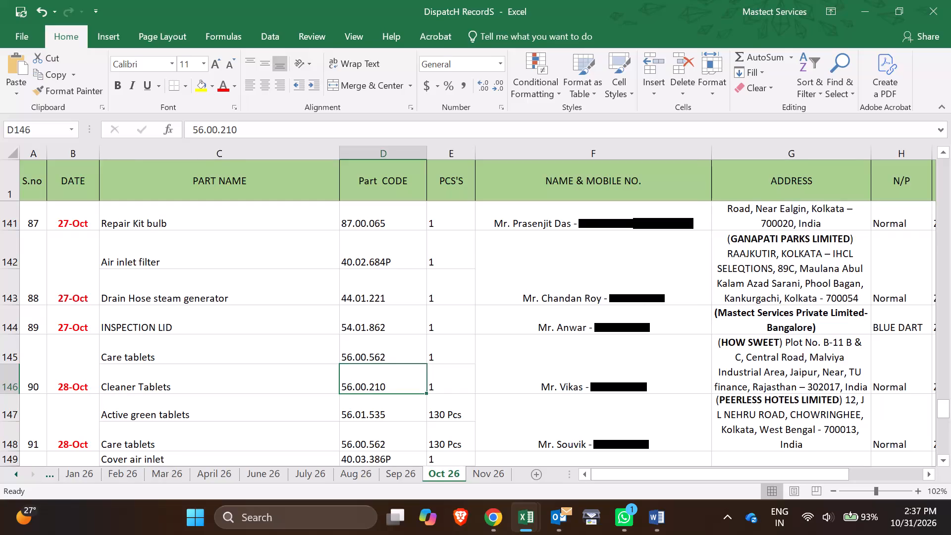
Select the name and mobile number cell of the HOW SWEET dispatch, serial number 90, and save the workbook.
left_click(504, 367)
key("ctrl+s")
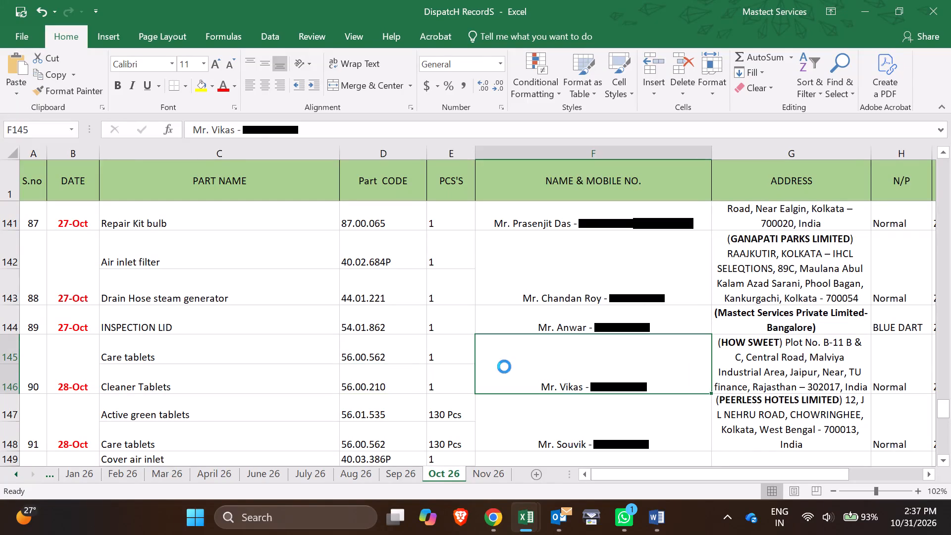
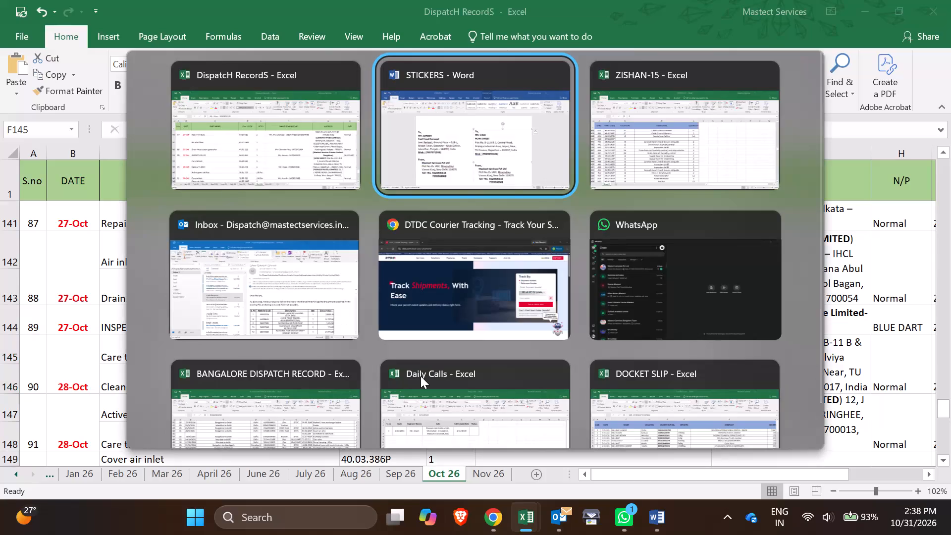
Switch to the ZISHAN-15 workbook and save it.
key("alt+Tab")
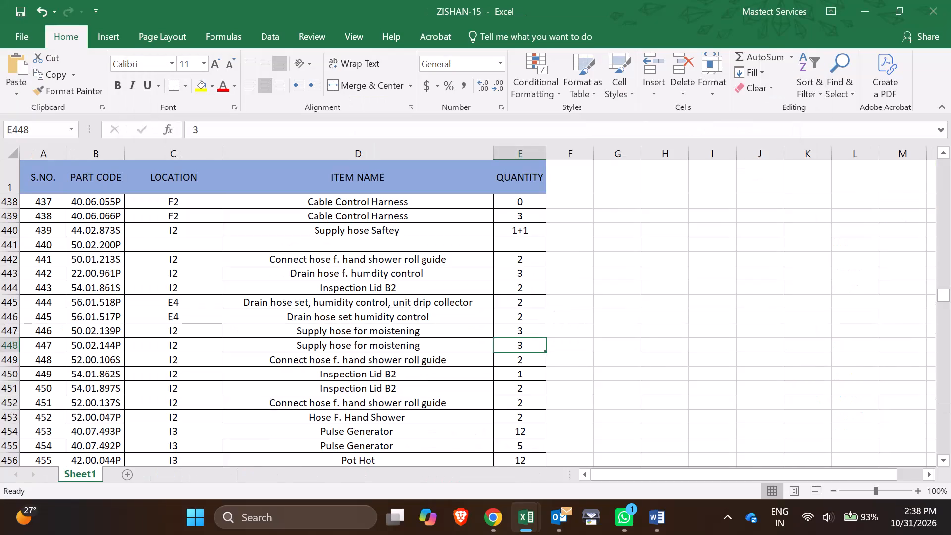
key("ctrl+s")
key("ctrl+s")
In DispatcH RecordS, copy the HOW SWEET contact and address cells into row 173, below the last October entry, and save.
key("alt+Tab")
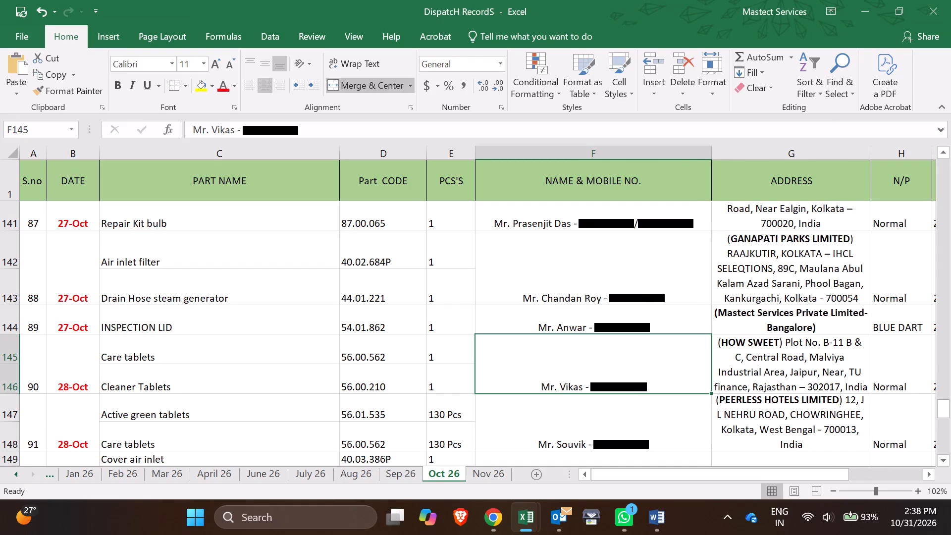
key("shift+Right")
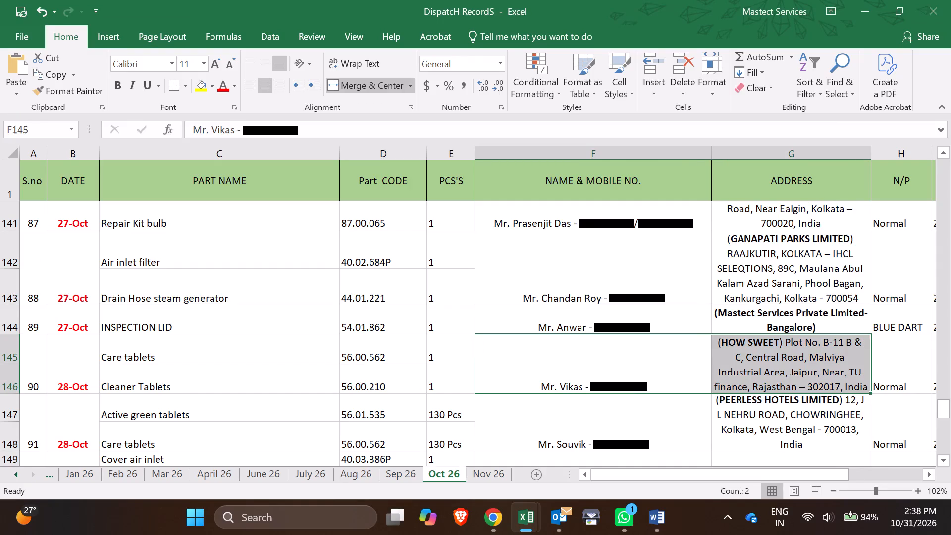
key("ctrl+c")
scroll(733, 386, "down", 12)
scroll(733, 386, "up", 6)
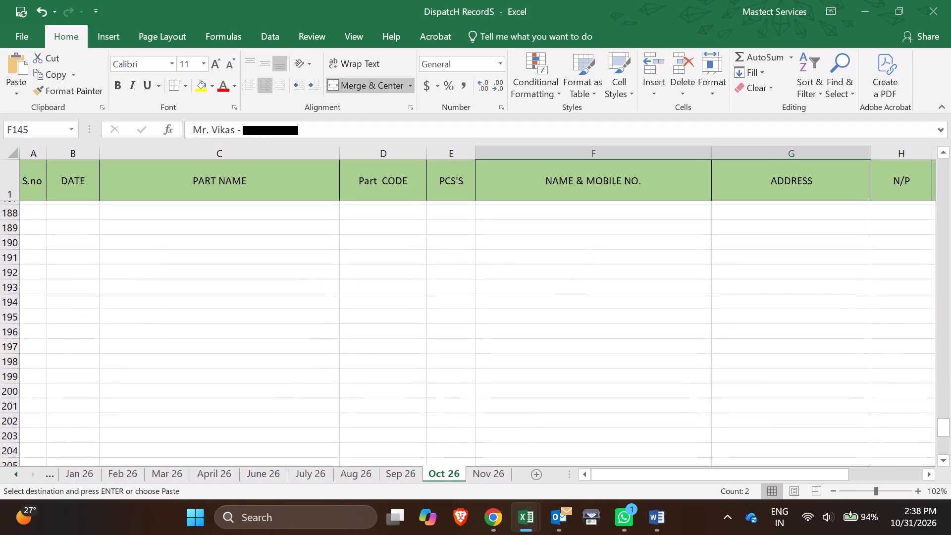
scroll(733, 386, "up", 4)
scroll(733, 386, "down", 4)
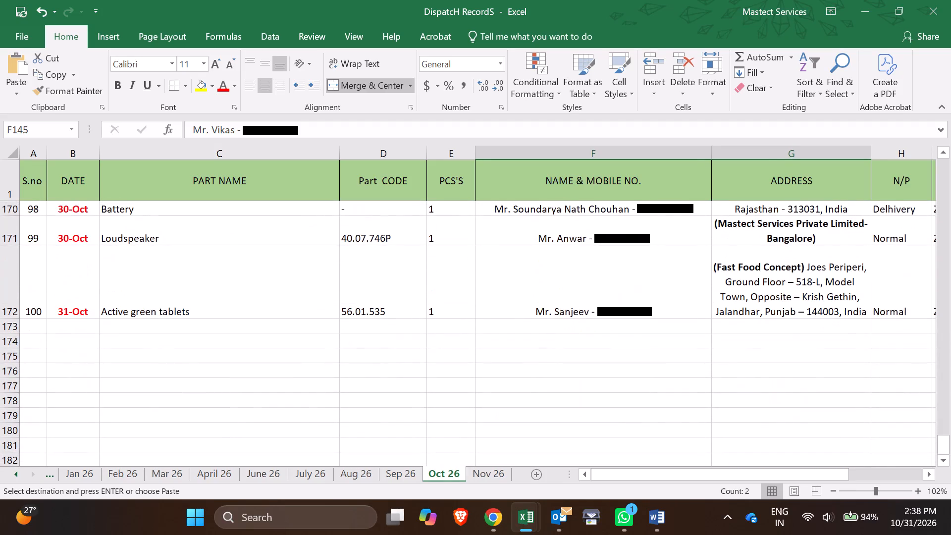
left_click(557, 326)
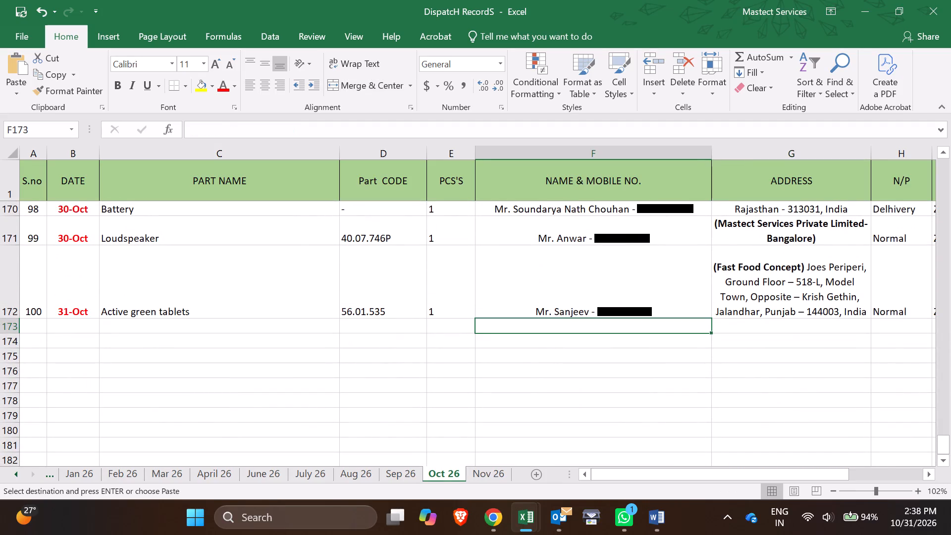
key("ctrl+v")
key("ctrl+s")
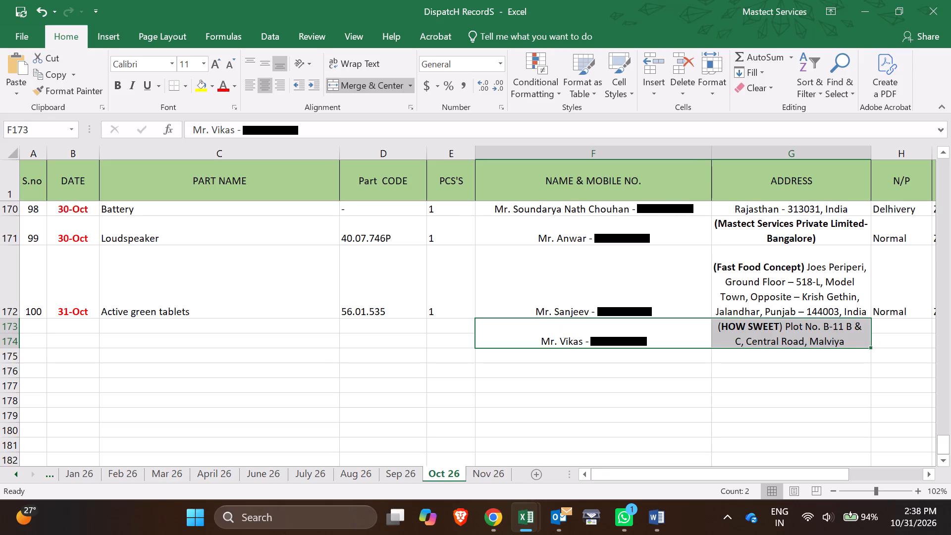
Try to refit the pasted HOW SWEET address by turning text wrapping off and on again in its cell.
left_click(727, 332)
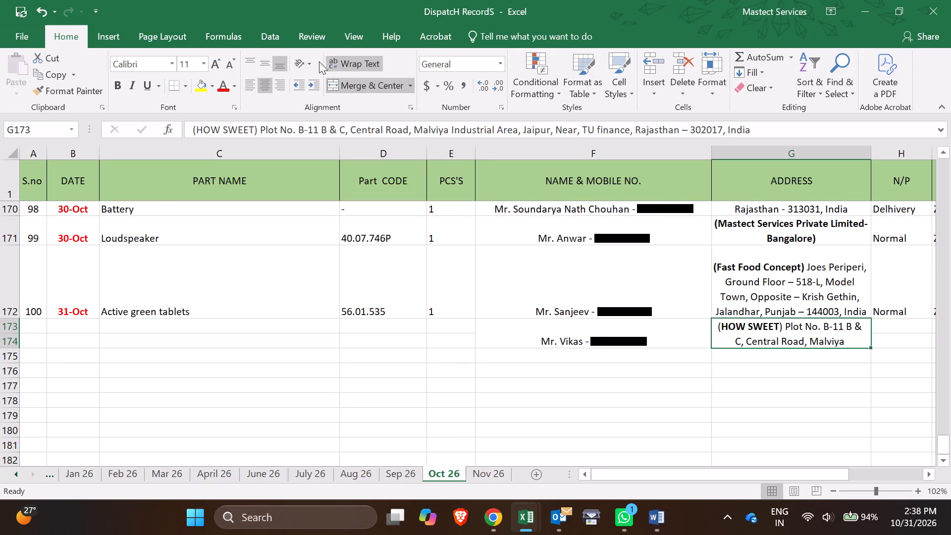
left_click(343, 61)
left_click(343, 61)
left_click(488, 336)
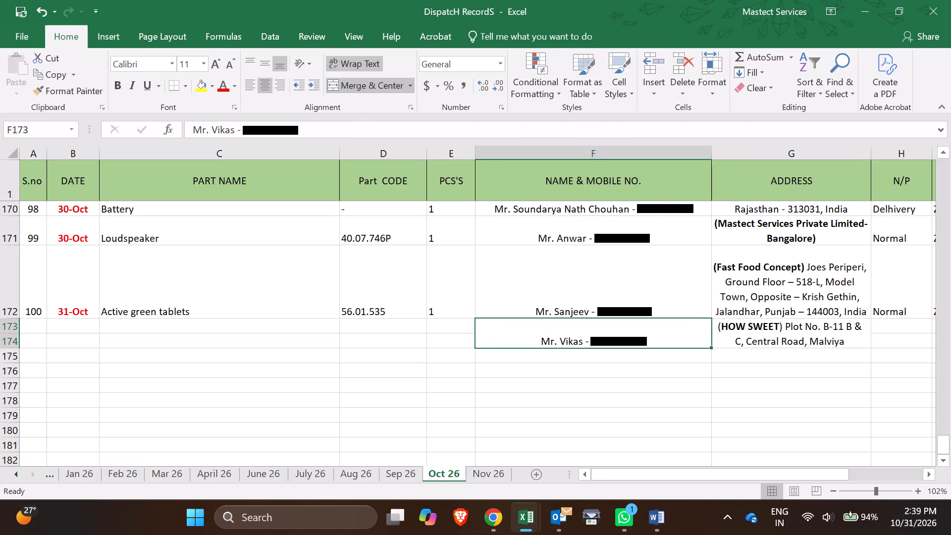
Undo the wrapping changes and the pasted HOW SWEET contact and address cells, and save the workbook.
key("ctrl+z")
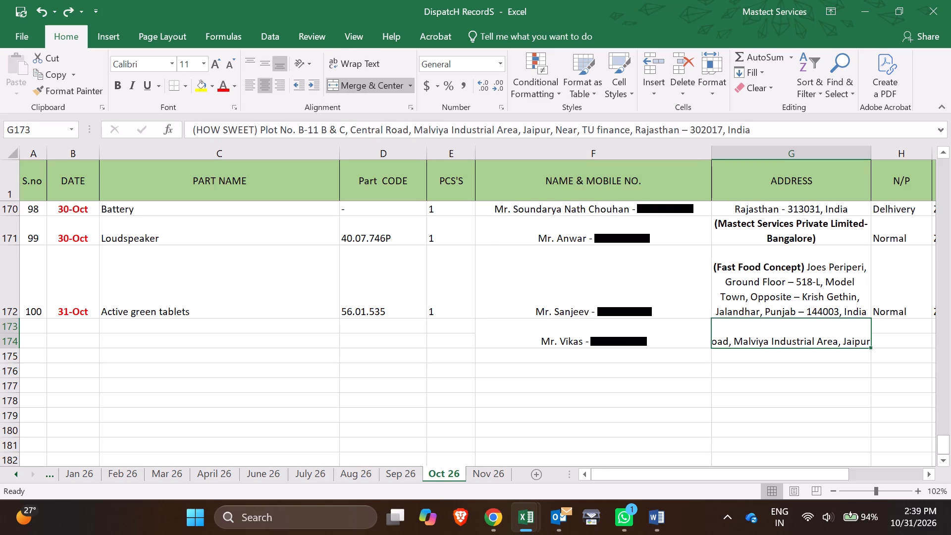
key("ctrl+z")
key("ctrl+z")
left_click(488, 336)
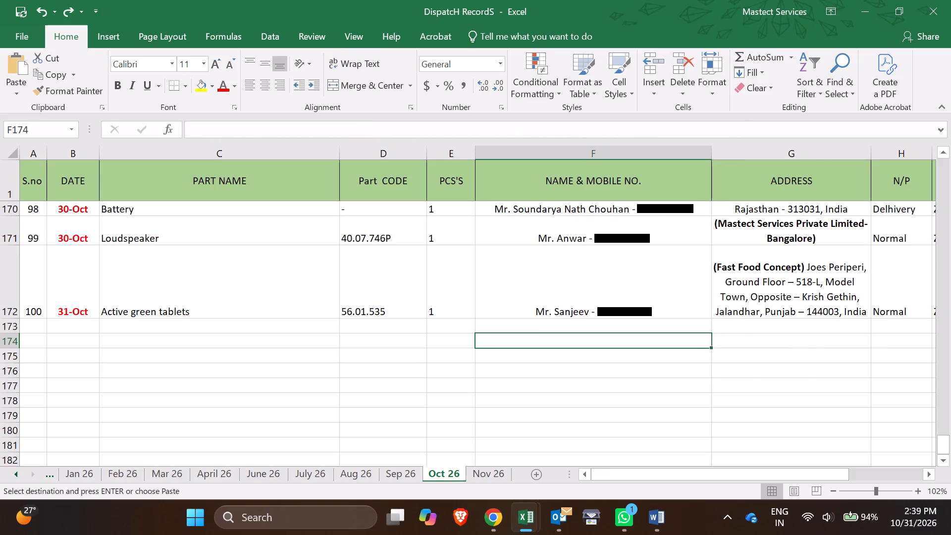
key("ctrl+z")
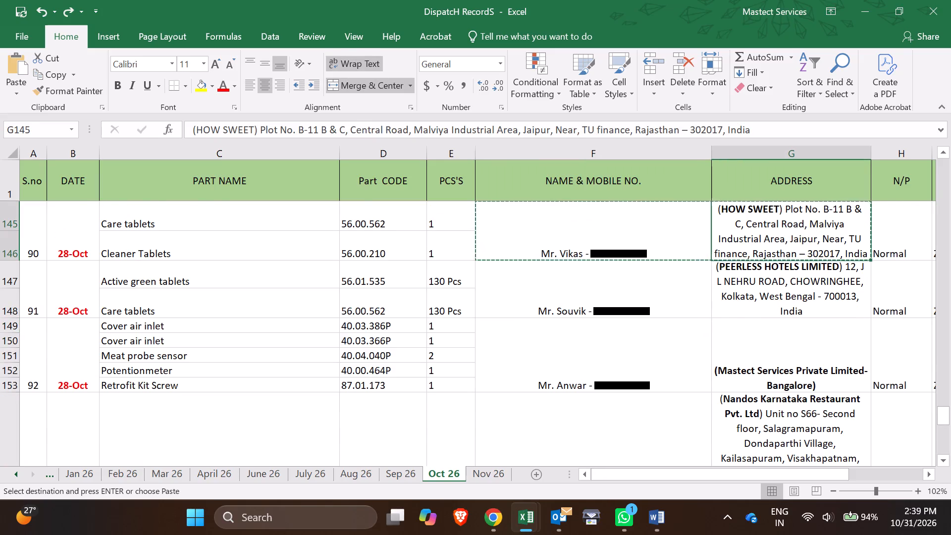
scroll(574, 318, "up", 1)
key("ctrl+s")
Copy only the contact name and mobile number text from the HOW SWEET entry into cell F173, below the last October entry.
left_click(574, 318)
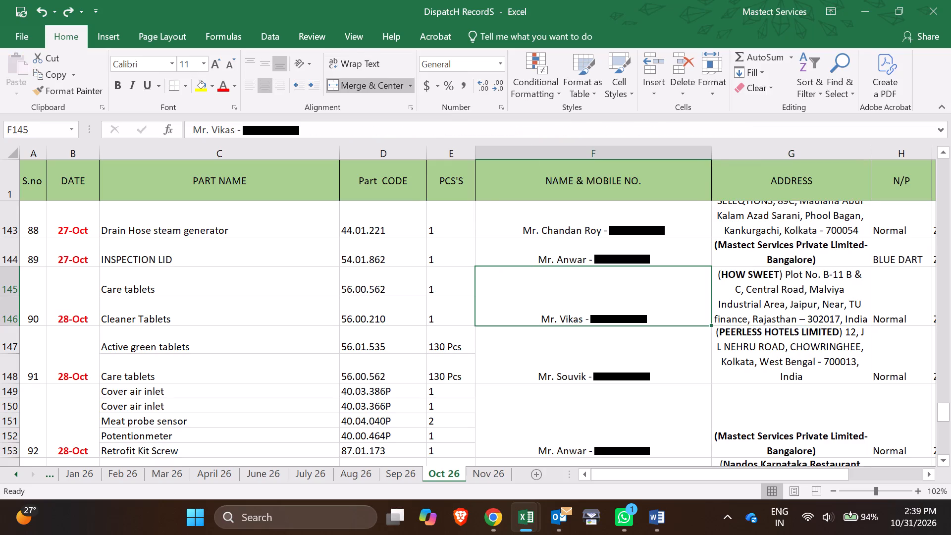
triple_click(334, 128)
left_click(334, 128)
triple_click(334, 128)
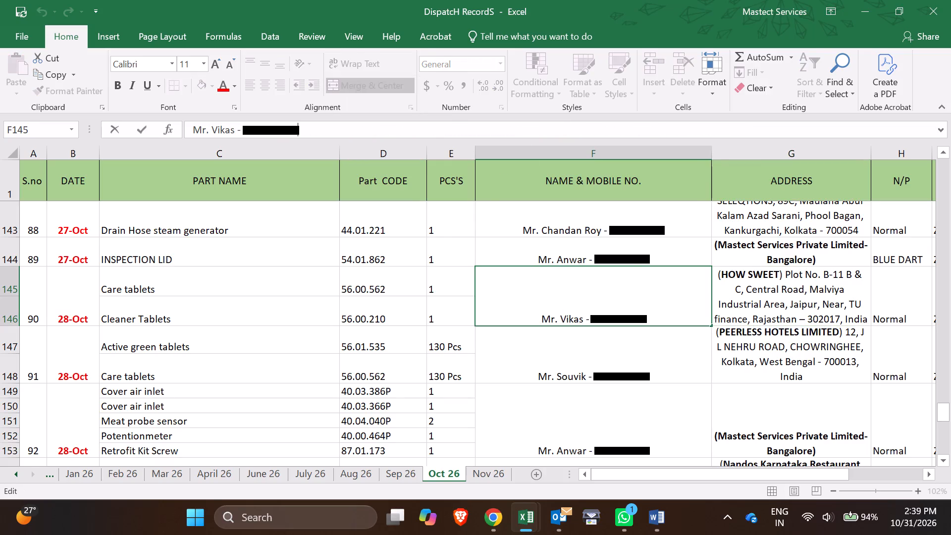
key("ctrl+s")
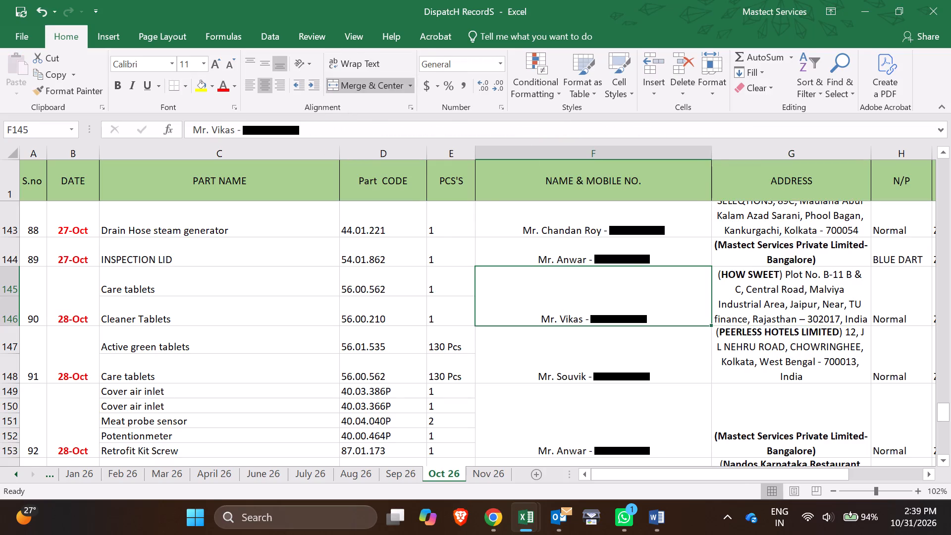
key("ctrl+s")
triple_click(321, 127)
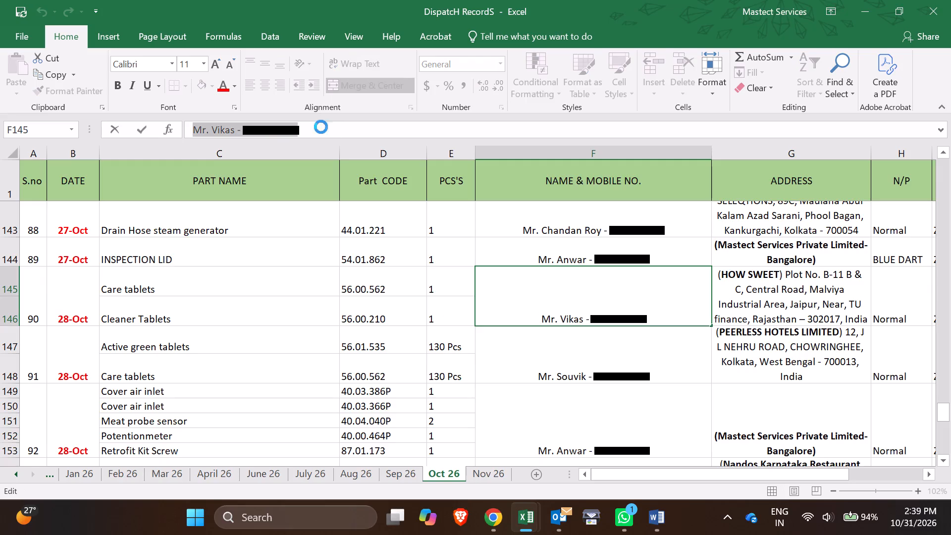
key("ctrl+c")
scroll(520, 318, "down", 3)
scroll(520, 318, "up", 3)
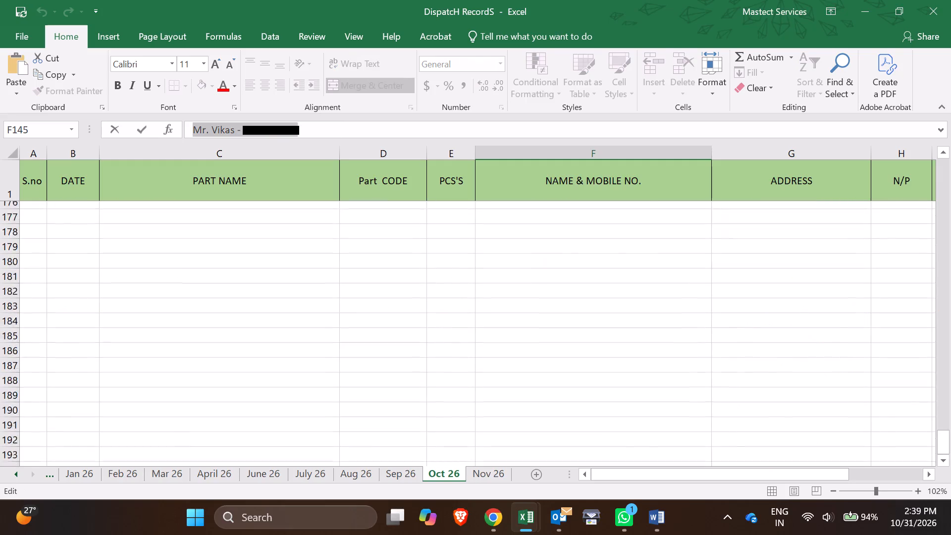
scroll(520, 318, "up", 1)
scroll(546, 260, "up", 2)
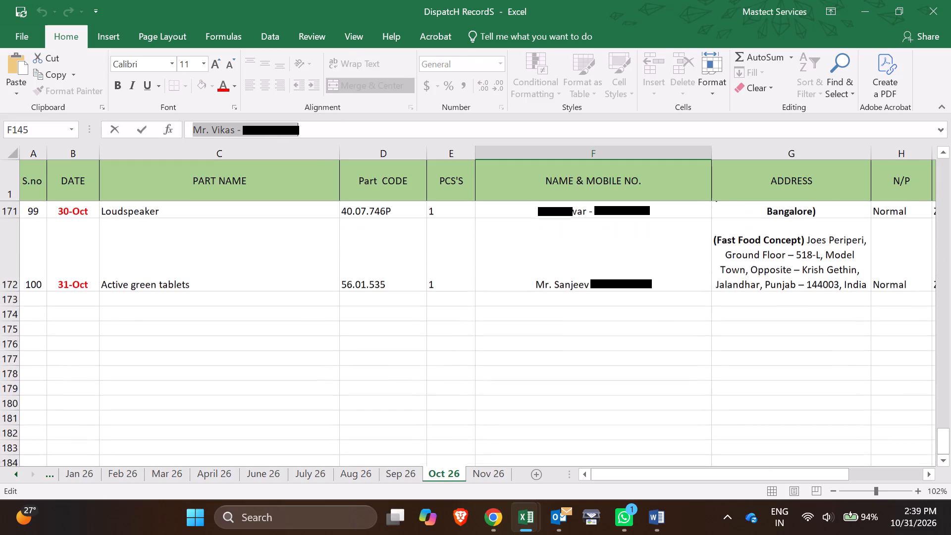
left_click(525, 318)
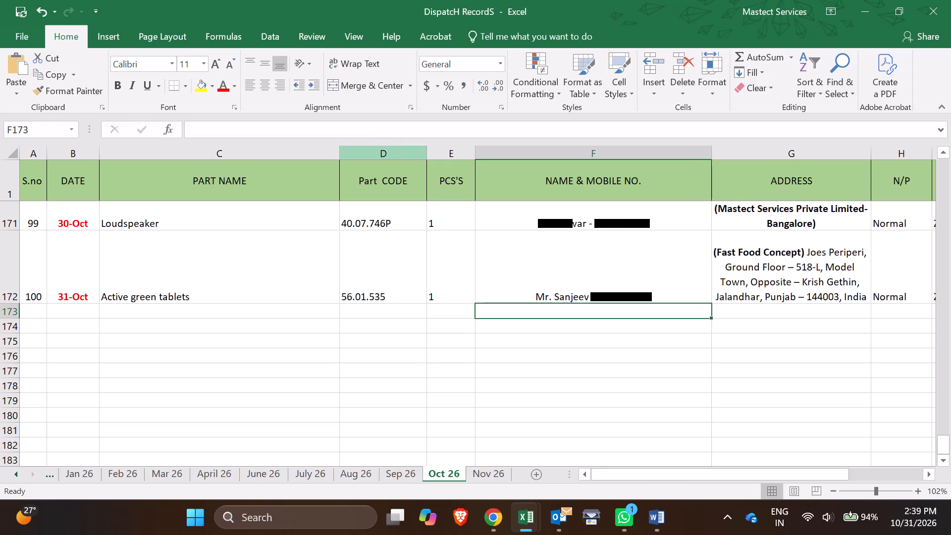
left_click(373, 128)
key("ctrl+v")
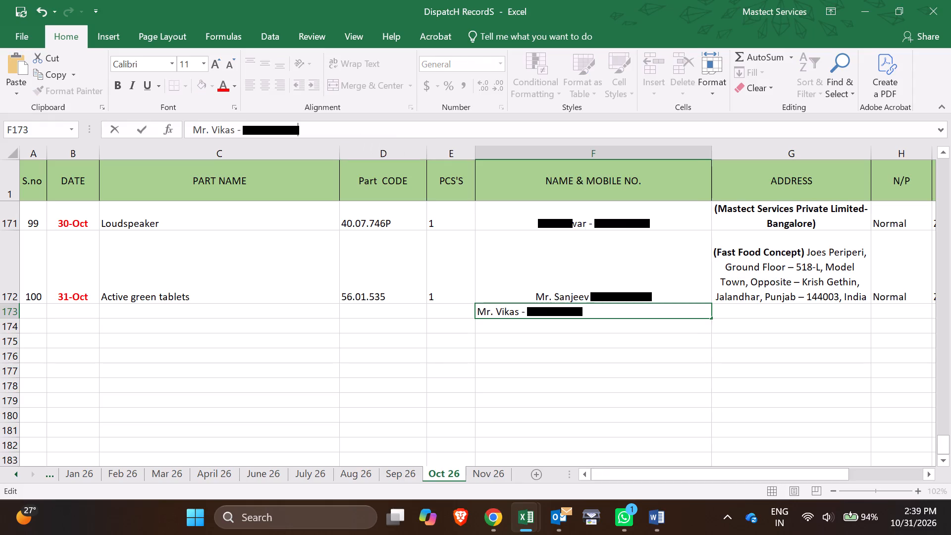
Finish the contact entry in row 173 of the Oct 26 sheet and enter the HOW SWEET Jaipur address beside it, saving the workbook.
key("Return")
key("Up")
key("Right")
key("ctrl+s")
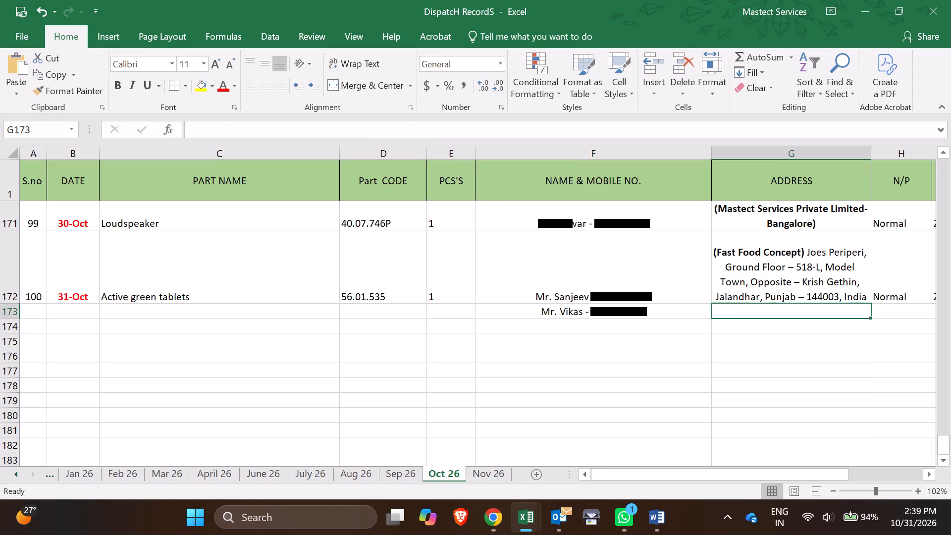
type("(How")
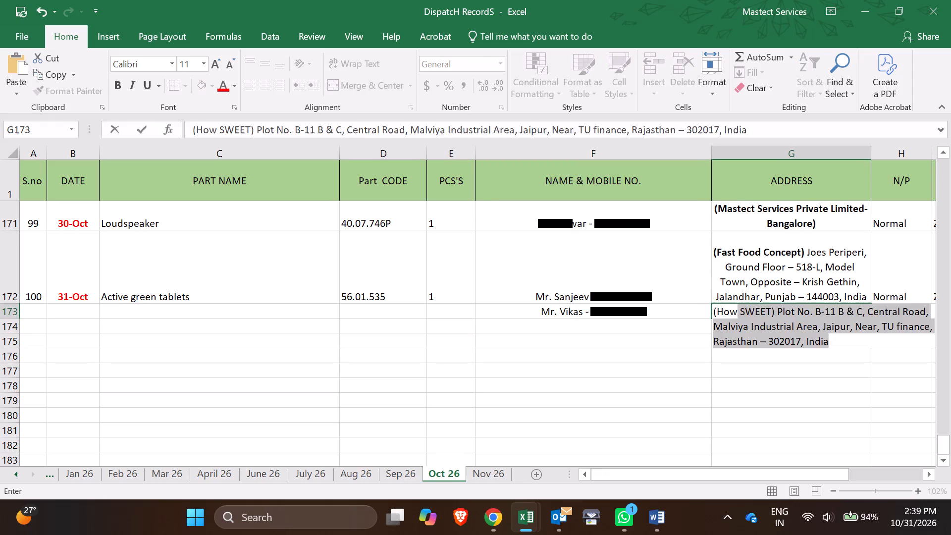
key("Return")
key("ctrl+s")
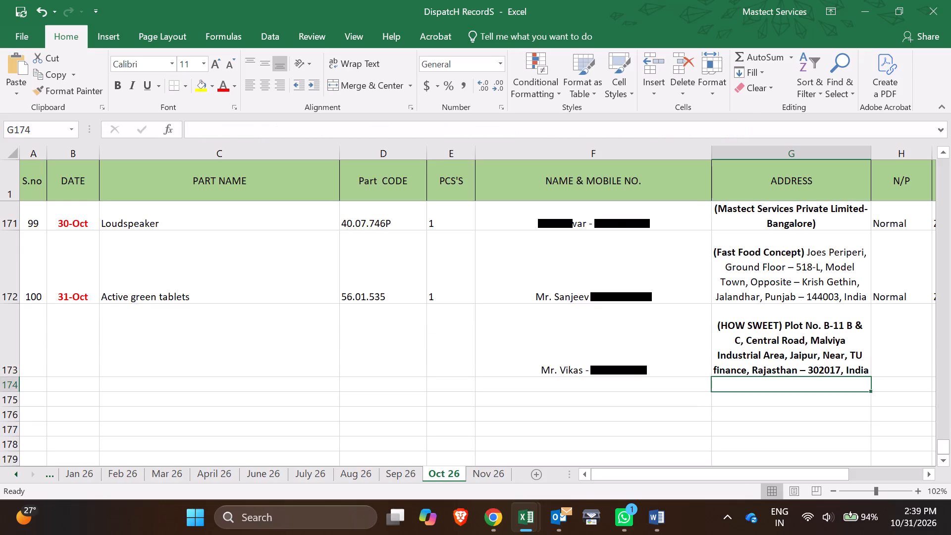
Remove bold from the new row's address, make only the company name HOW SWEET bold, and save.
key("Up")
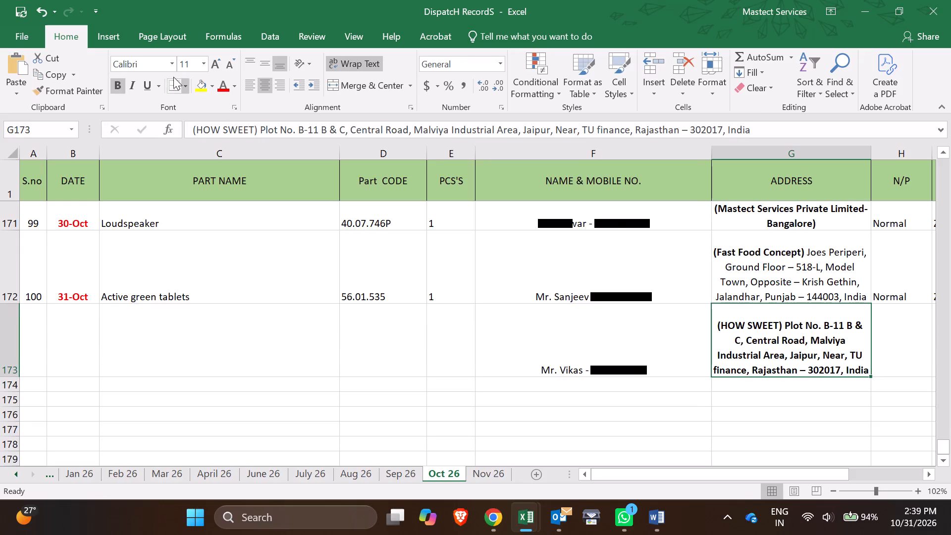
left_click(118, 90)
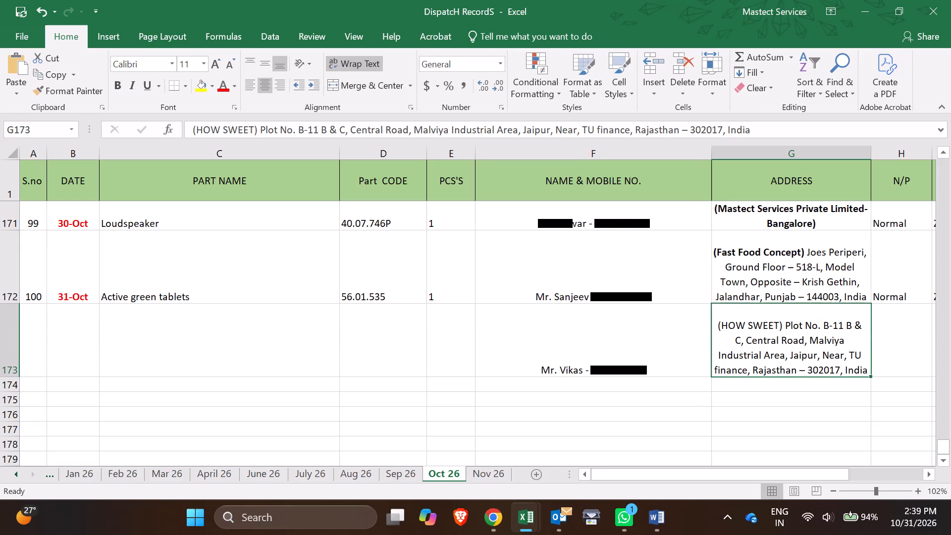
left_click(718, 326)
double_click(718, 326)
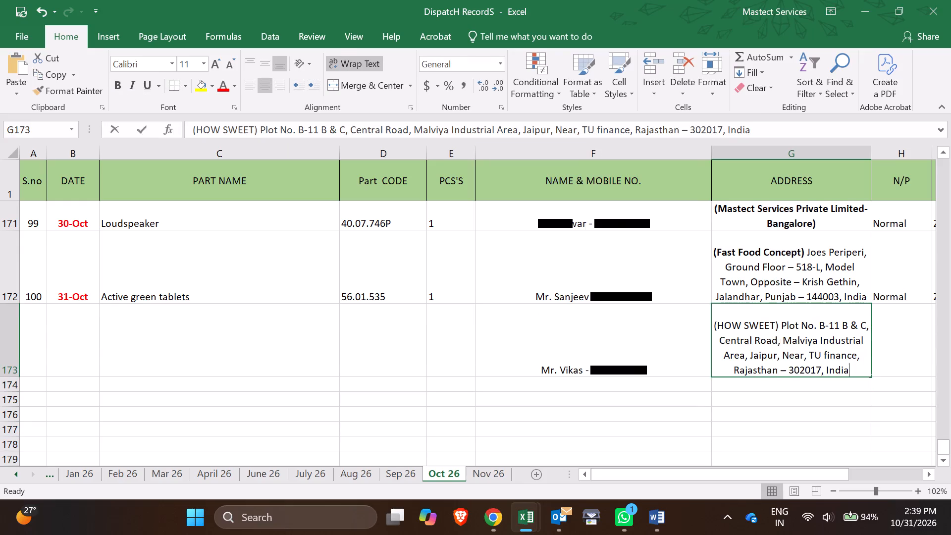
key("shift+Right")
key("shift+Right")
key("shift+Right")
key("shift+Right")
key("shift+Right")
key("shift+Right")
key("shift+Right")
key("shift+Right")
key("shift+Right")
key("shift+Right")
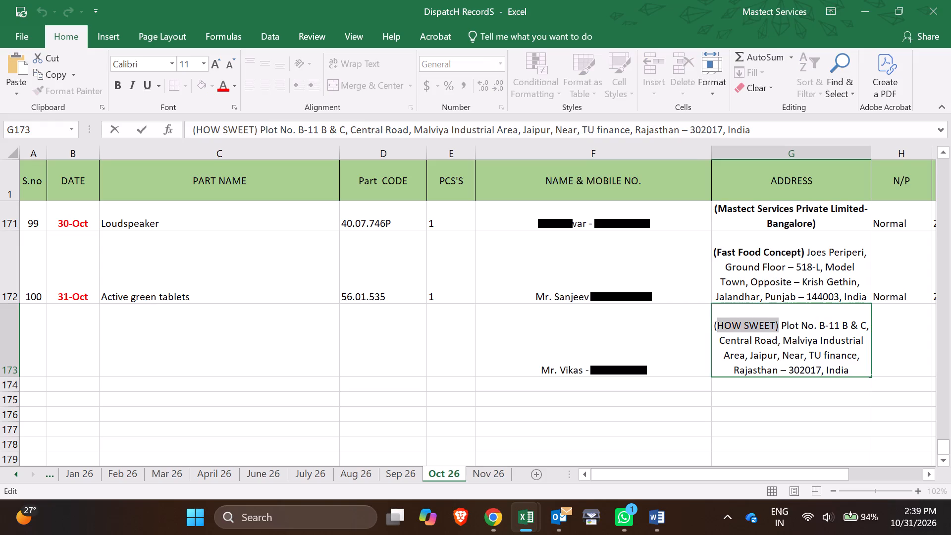
key("shift+Left")
key("ctrl+b")
left_click(695, 348)
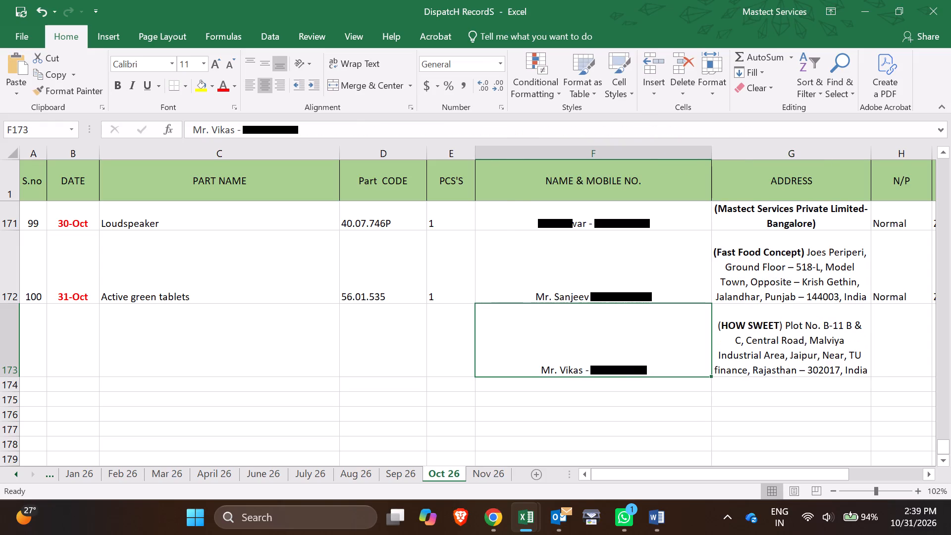
key("ctrl+s")
Fill the HOW SWEET row's N/P as Normal and its Remark as Zishan, and save.
left_click(886, 359)
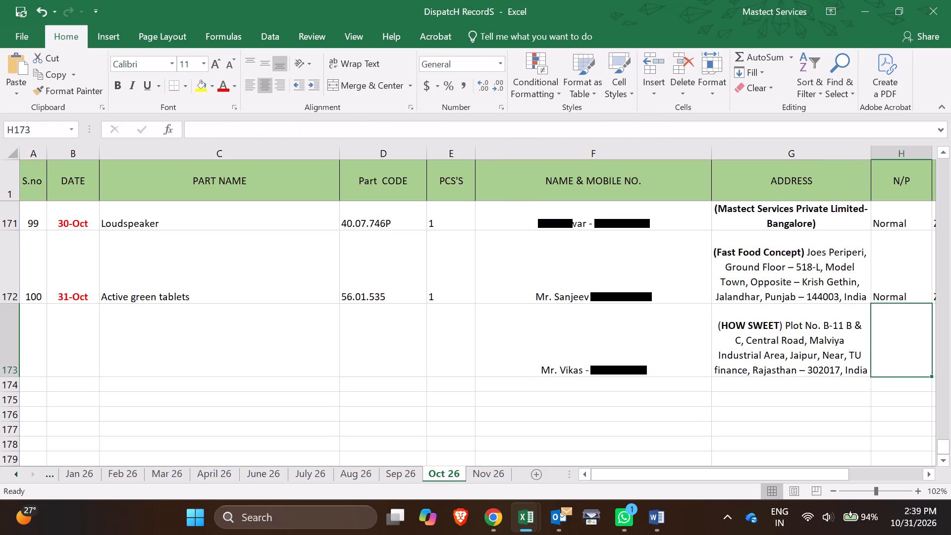
key("shift+n")
key("Return")
key("Up")
key("Right")
key("shift+z")
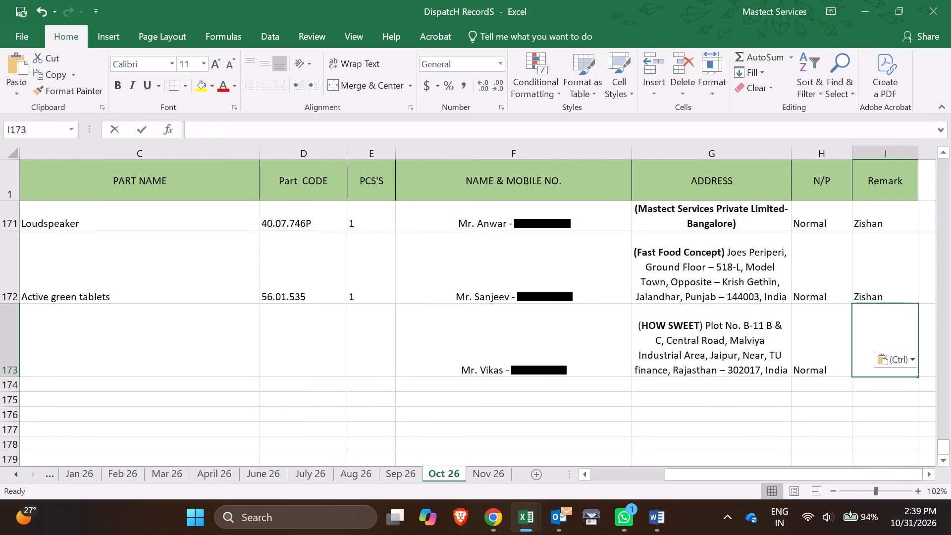
key("shift+Return")
key("ctrl+s")
Copy the Cleaner Tablets part code, 56.00.210, from the 28-Oct HOW SWEET entry with serial number 90.
scroll(886, 359, "up", 3)
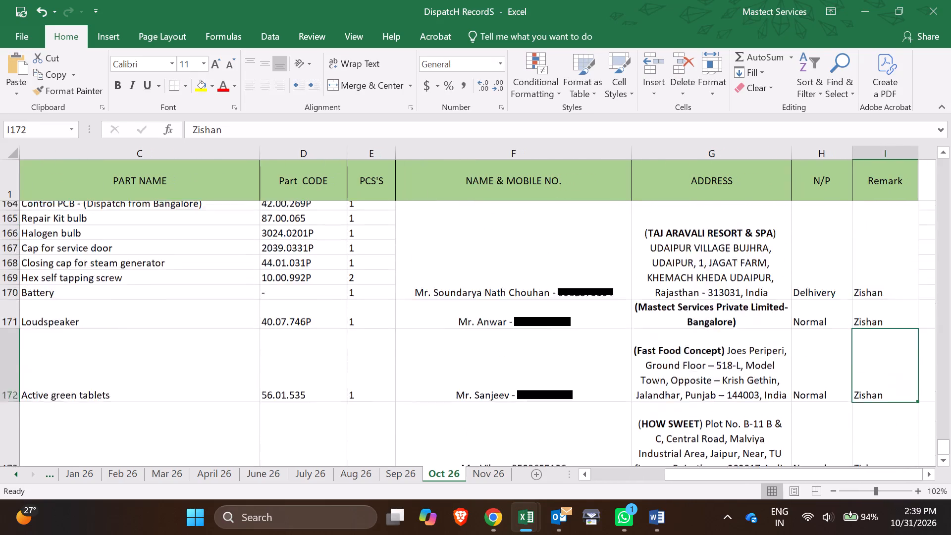
scroll(886, 359, "up", 6)
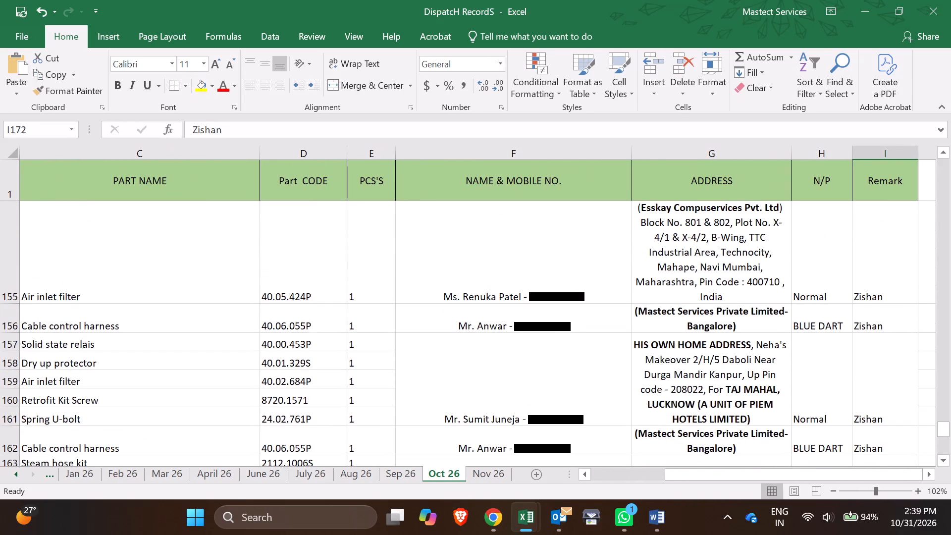
scroll(886, 359, "up", 6)
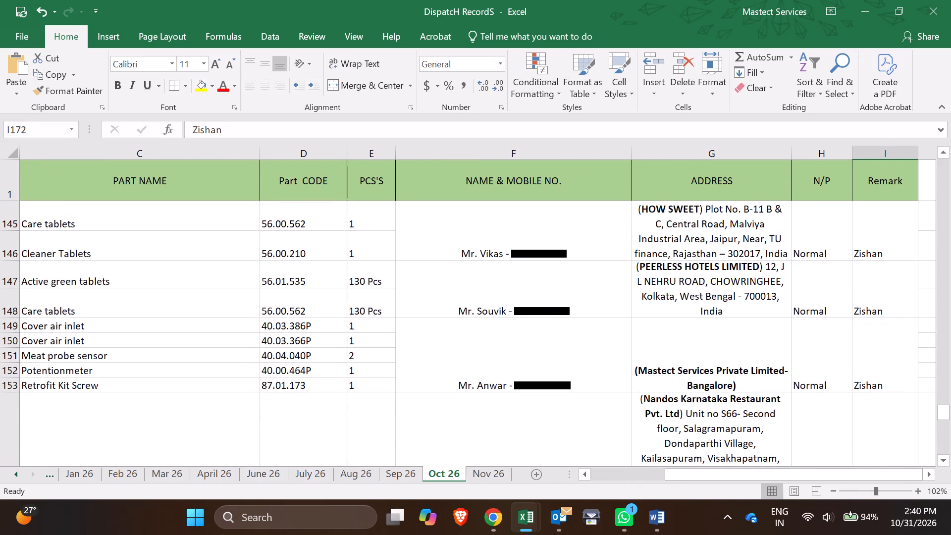
scroll(886, 359, "up", 3)
left_click(837, 351)
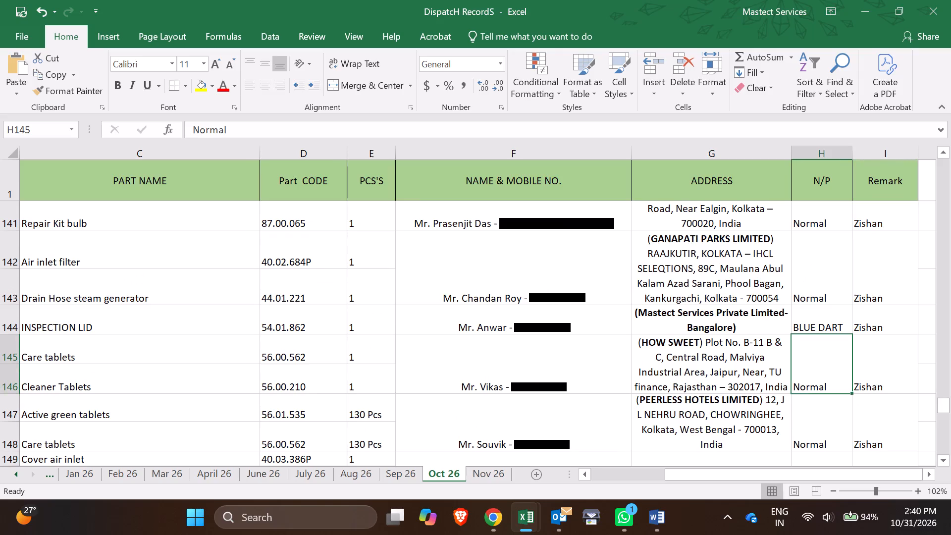
key("ctrl+s")
scroll(837, 351, "down", 3)
scroll(837, 351, "right", 2)
scroll(837, 351, "up", 1)
left_click(283, 270)
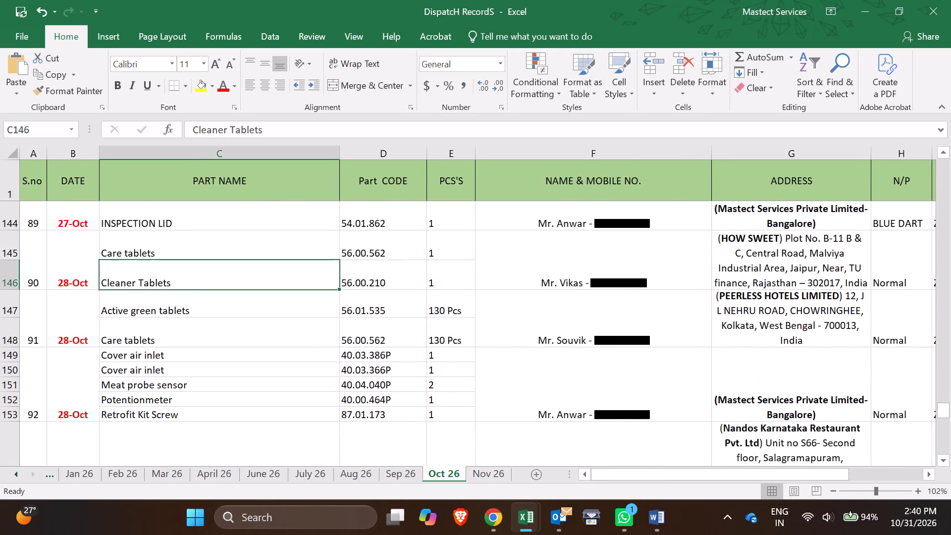
left_click(360, 273)
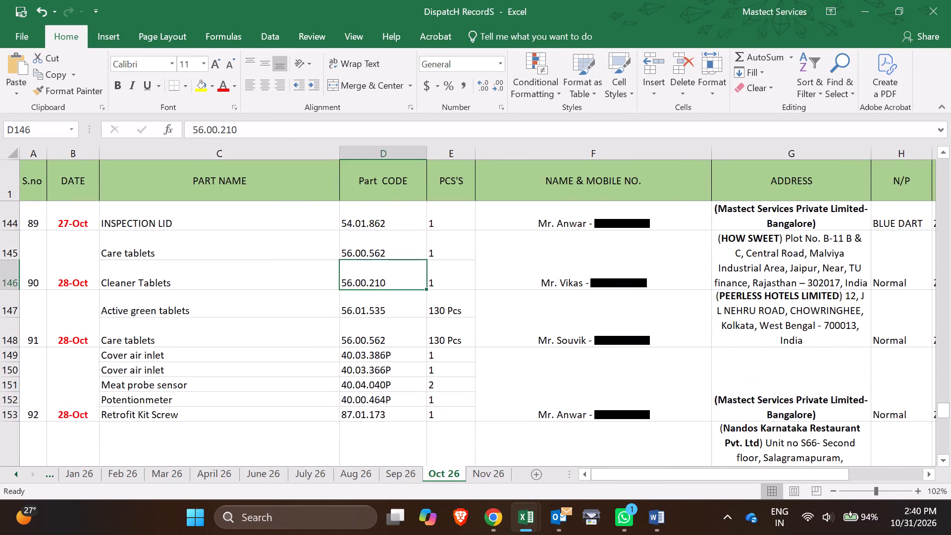
triple_click(274, 135)
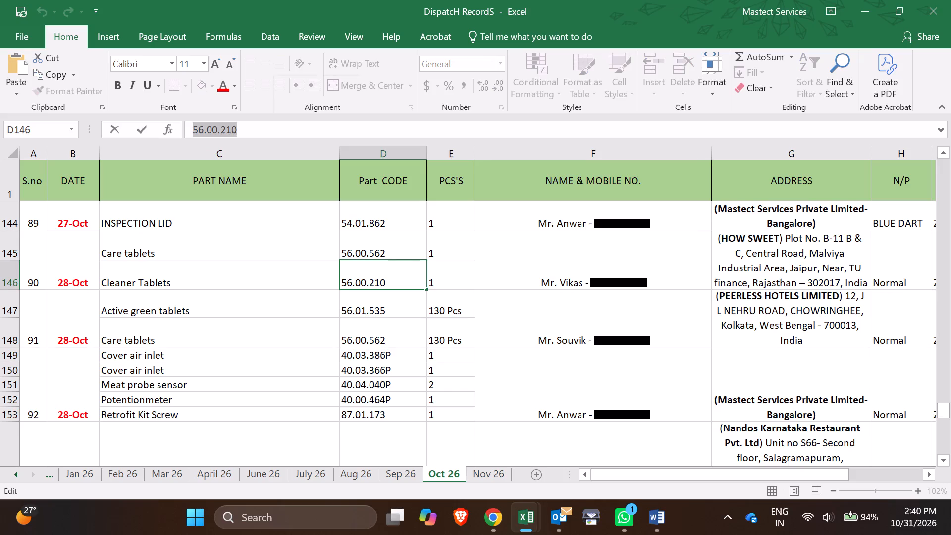
key("ctrl+c")
Paste the copied part code 56.00.210 into the Part CODE cell of the new HOW SWEET row 173.
left_click(340, 331)
scroll(340, 331, "down", 4)
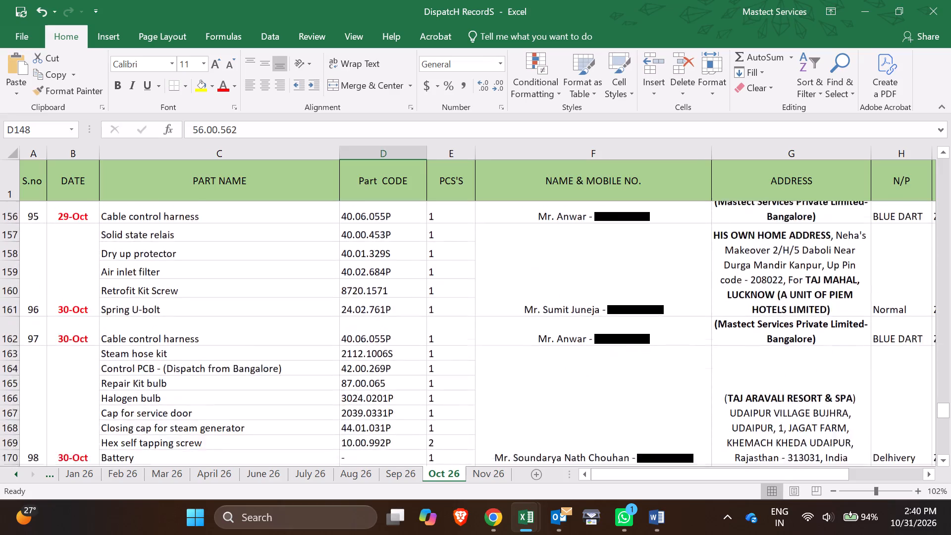
scroll(340, 331, "down", 4)
scroll(340, 331, "up", 3)
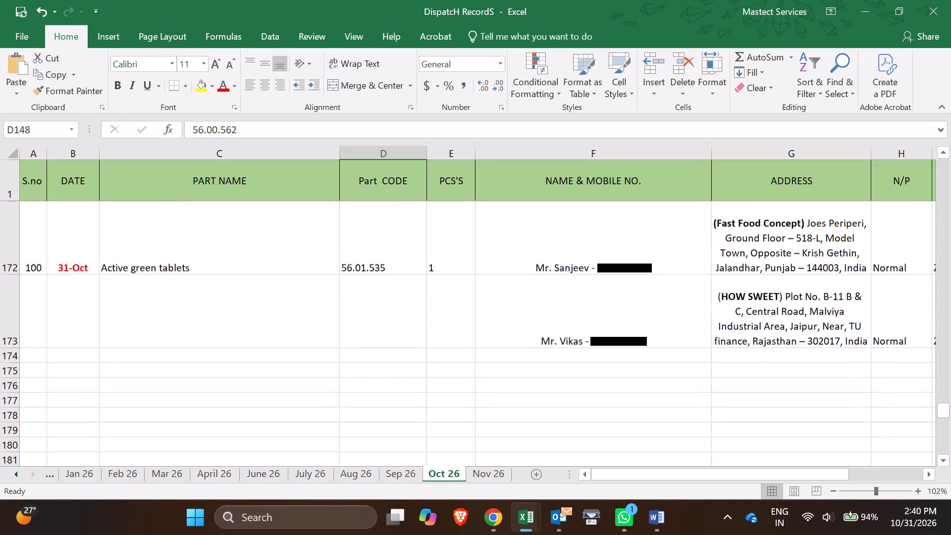
left_click(190, 303)
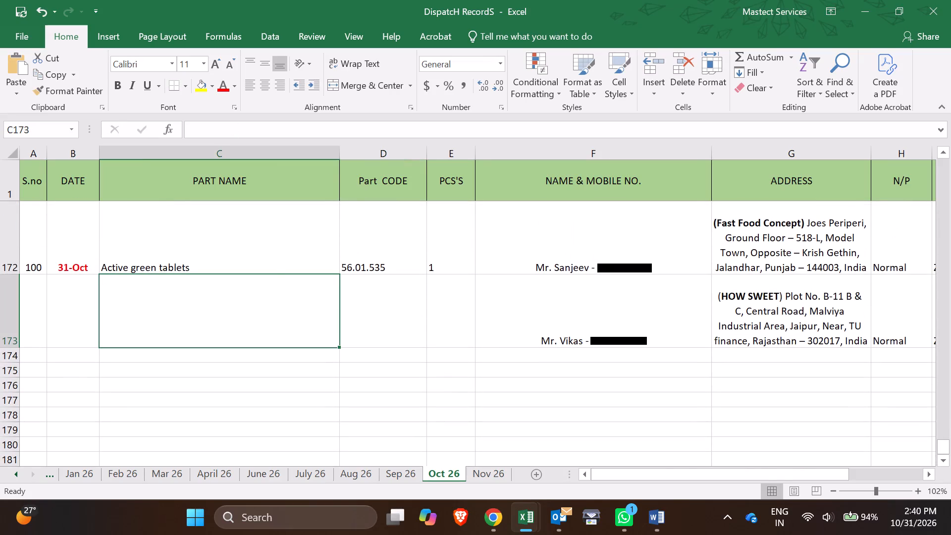
left_click(362, 319)
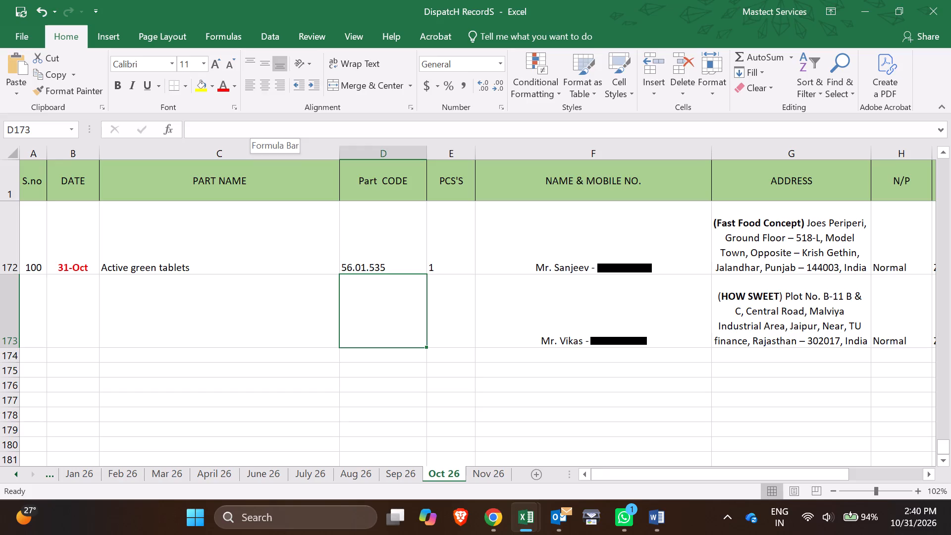
left_click(258, 129)
key("ctrl+v")
key("Return")
Enter a quantity of 1 and the part name Cleaner Tablets in the new HOW SWEET row.
key("Up")
key("Right")
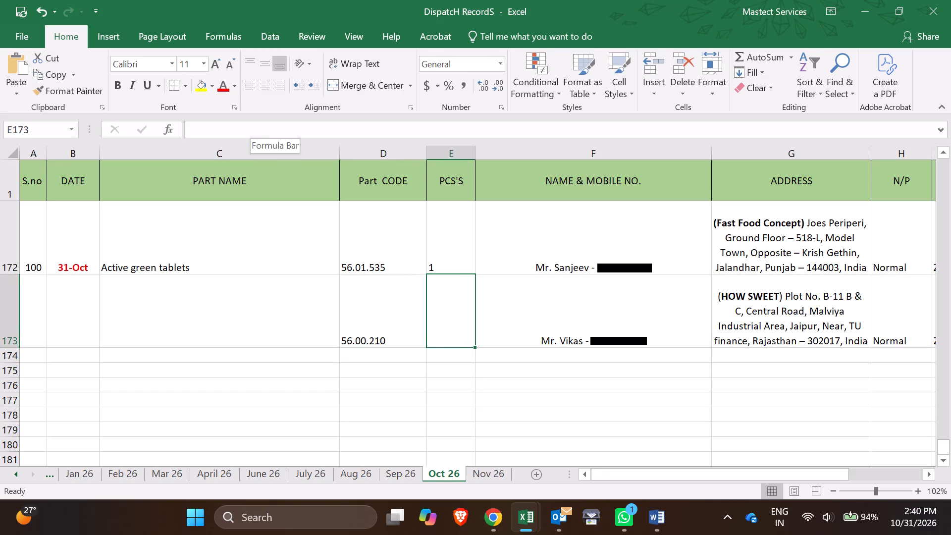
key("1")
key("Return")
key("Up")
key("Left")
key("Left")
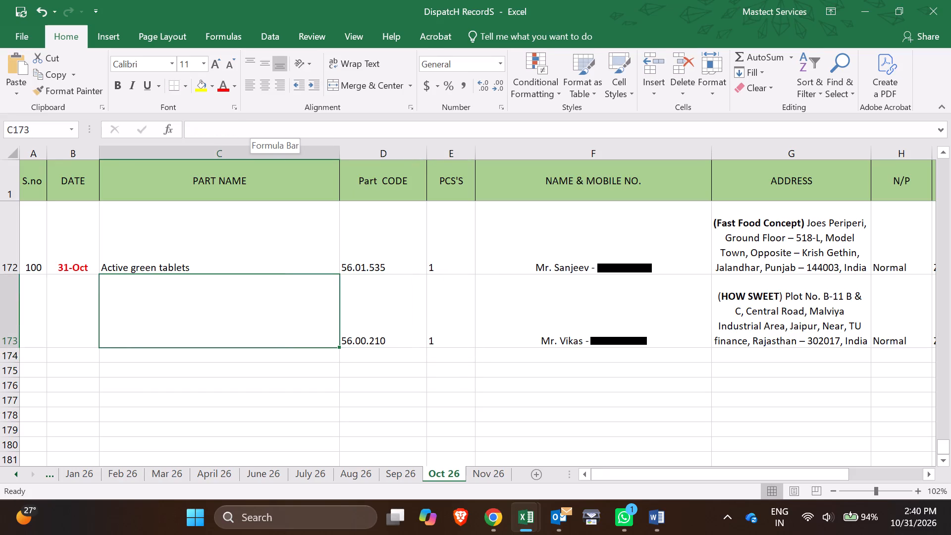
key("shift+c")
type("le")
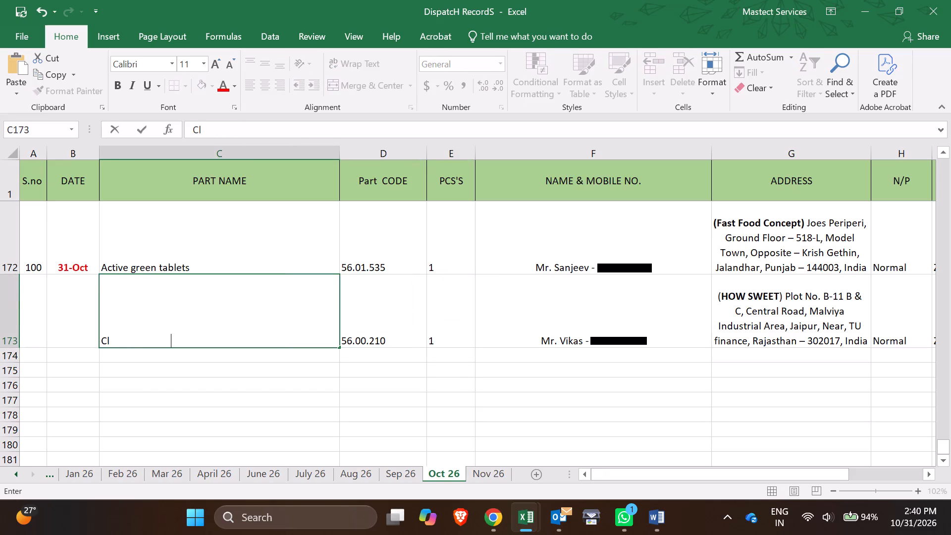
key("Return")
Fill the date 31-Oct down from the row above, number the new row 101, and save the workbook.
key("Up")
key("Left")
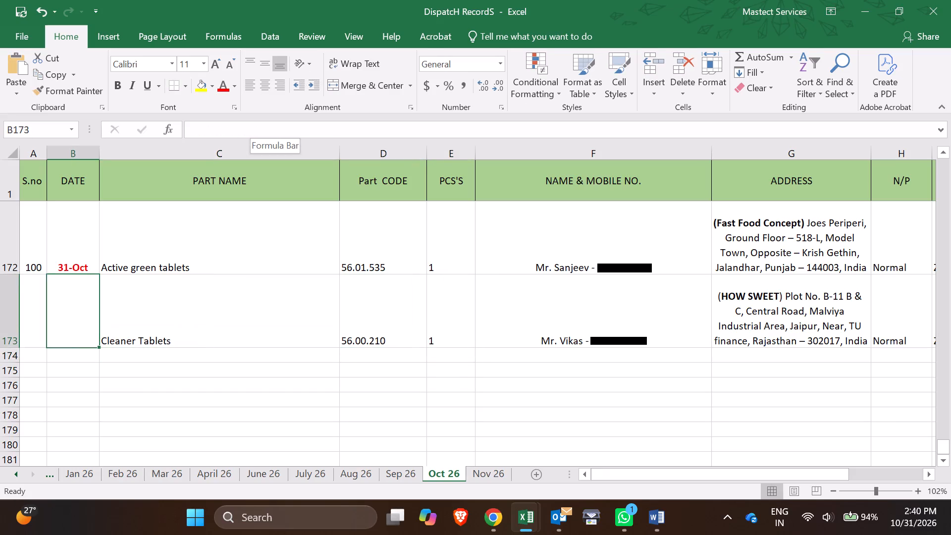
key("ctrl+d")
key("ctrl+s")
key("Left")
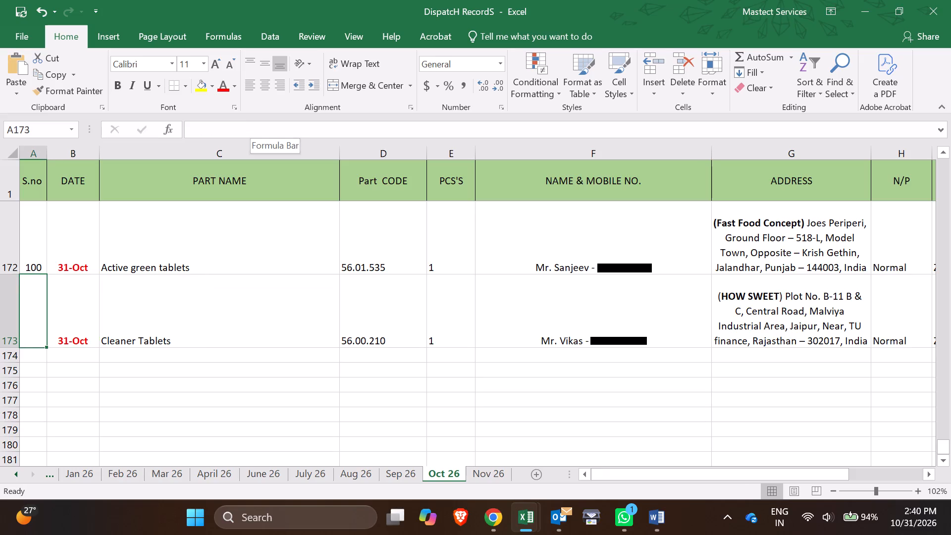
type("101")
key("Return")
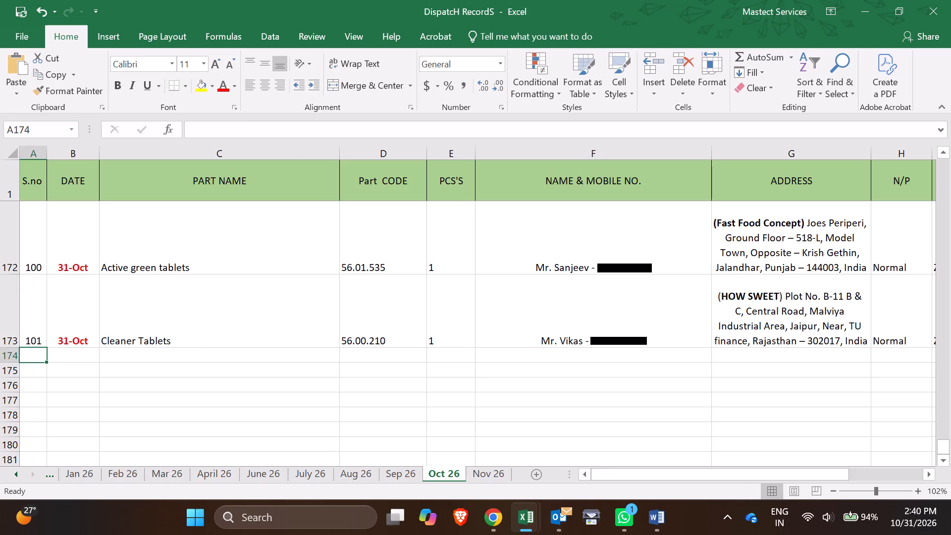
key("ctrl+s")
key("ctrl+s")
left_click(332, 298)
key("ctrl+s")
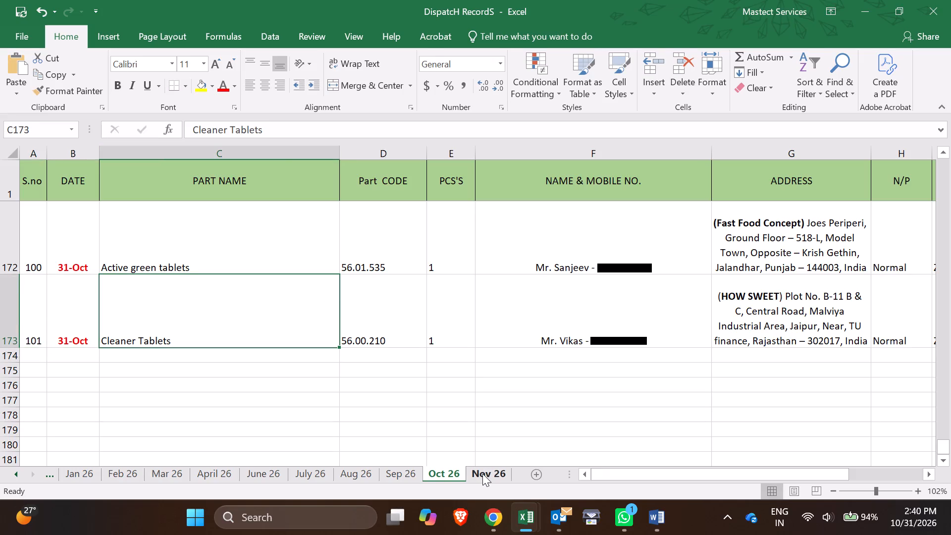
Switch to the DOCKET SLIP workbook and save it on its OCT-26 sheet.
key("alt+Tab")
key("alt+Tab")
key("alt+Tab")
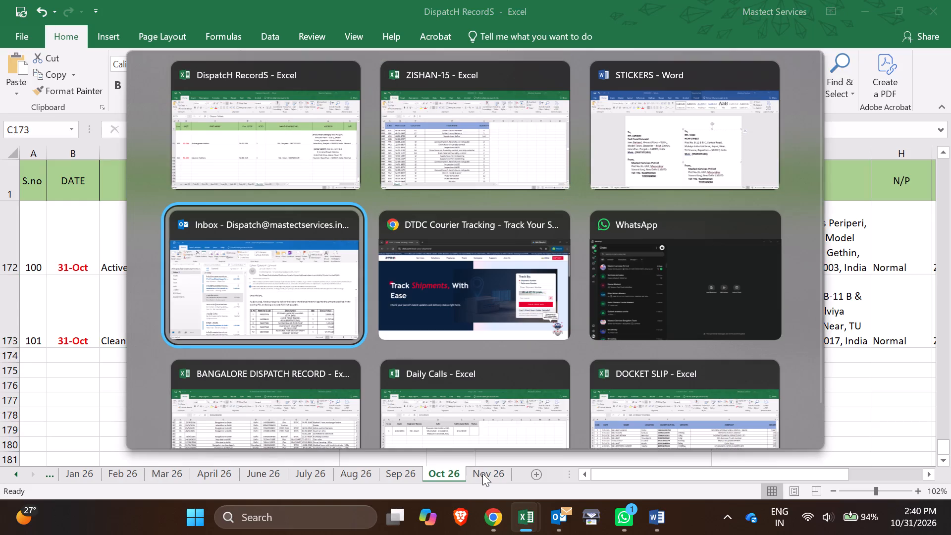
key("alt+Tab")
key("alt+Tab")
key("alt+Tab")
key("alt+Tab")
key("alt+Tab")
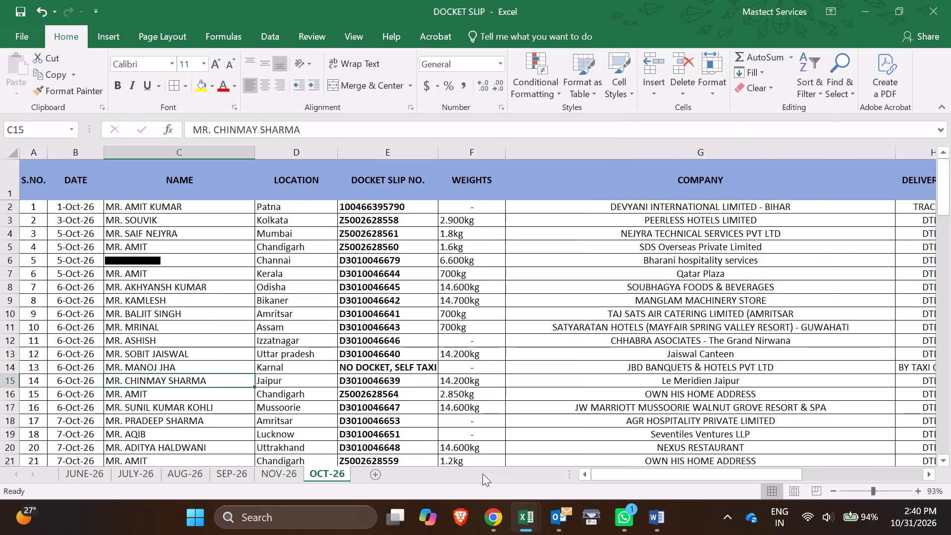
left_click(357, 397)
key("ctrl+s")
Start a new docket row below the last OCT-26 entry with serial number 100 and date 31-Oct-26, and save.
scroll(357, 397, "down", 16)
scroll(357, 397, "down", 5)
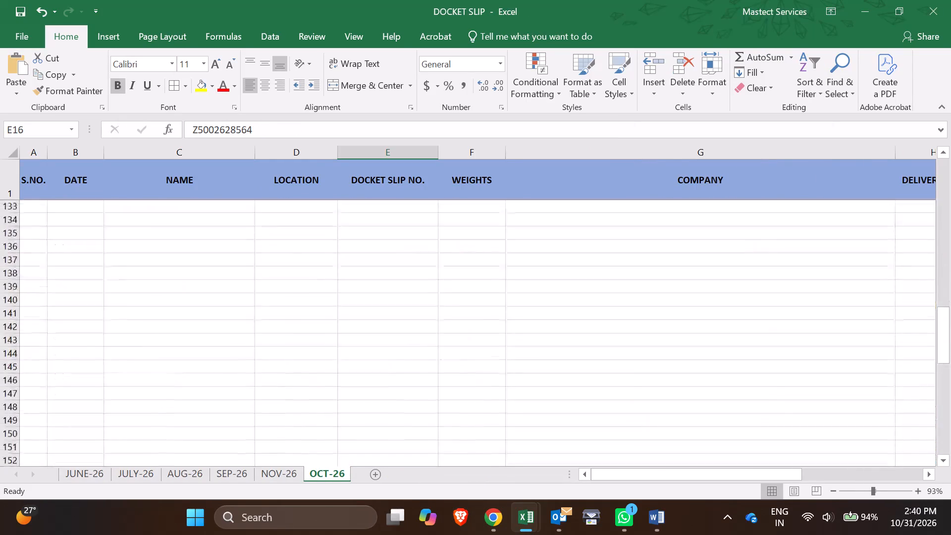
scroll(357, 397, "up", 10)
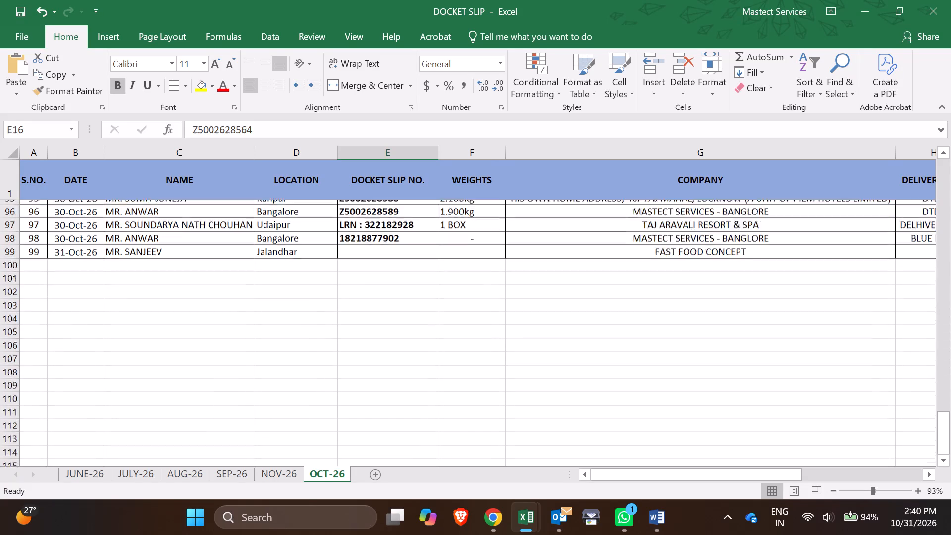
left_click(30, 329)
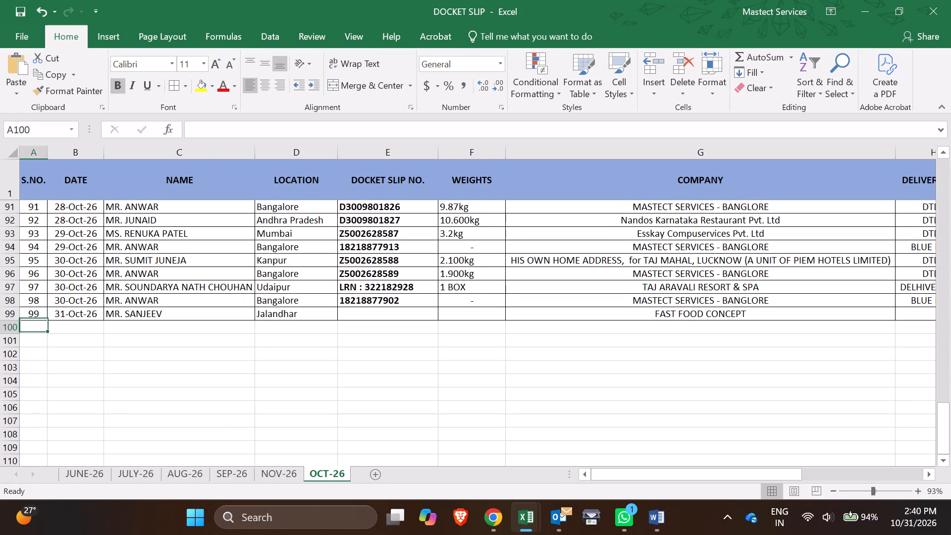
type("100")
key("Return")
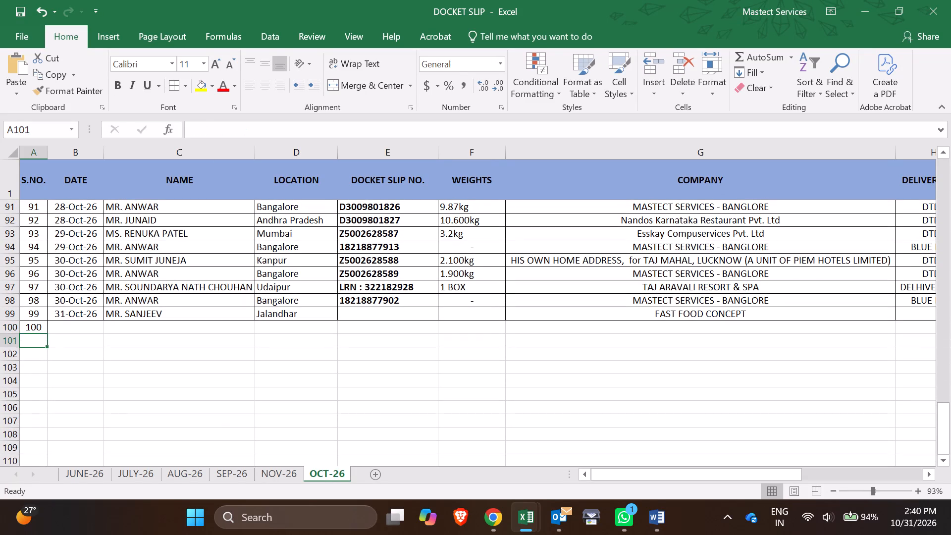
key("Up")
key("Right")
key("ctrl+s")
key("ctrl+s")
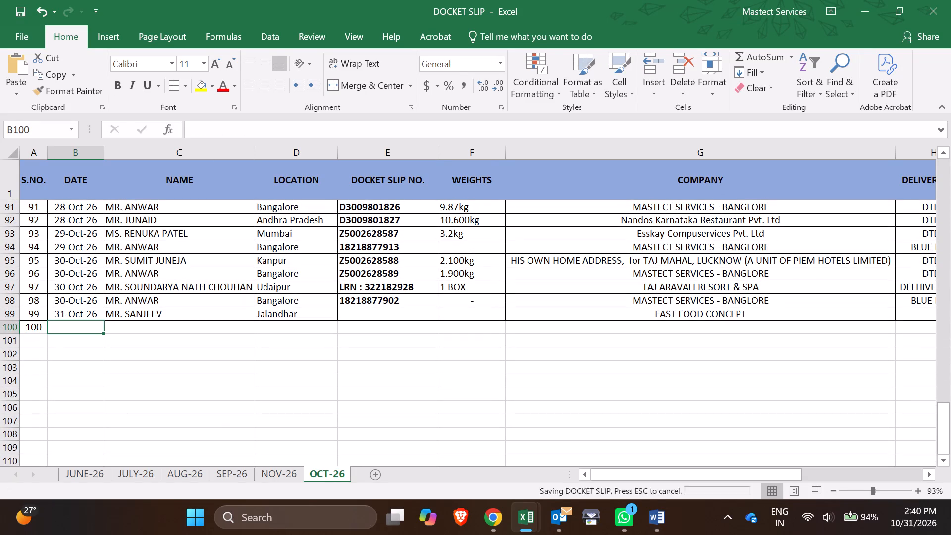
key("ctrl+d")
key("ctrl+s")
Enter MR. VIKAS as the name in docket row 100.
key("Right")
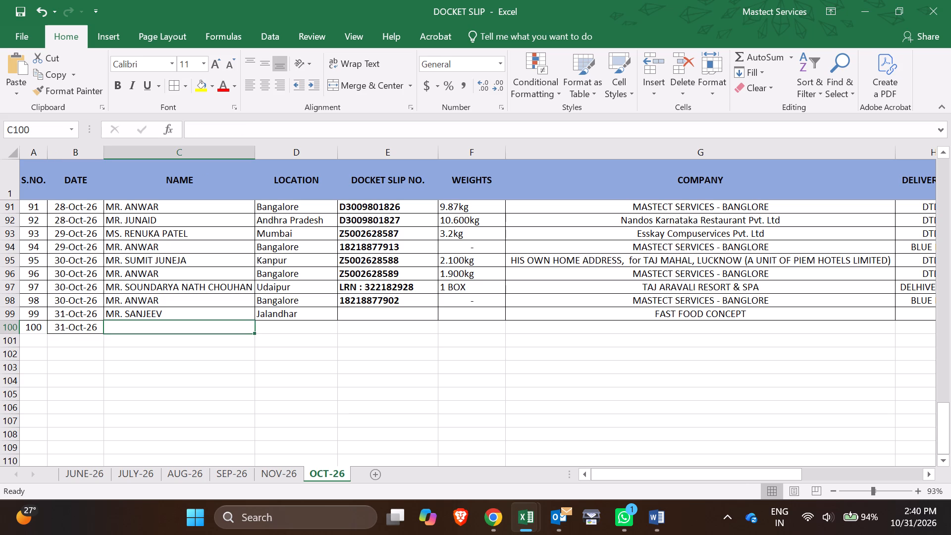
type("ME.")
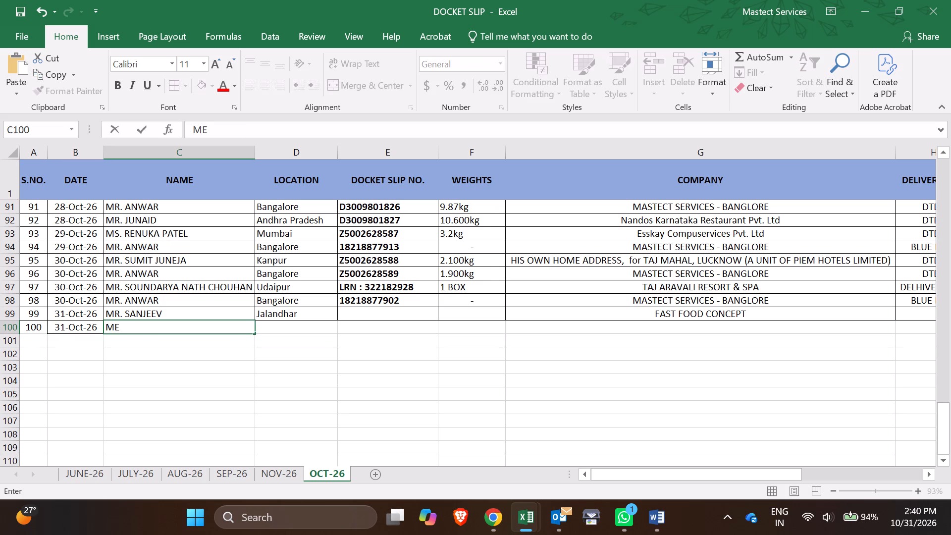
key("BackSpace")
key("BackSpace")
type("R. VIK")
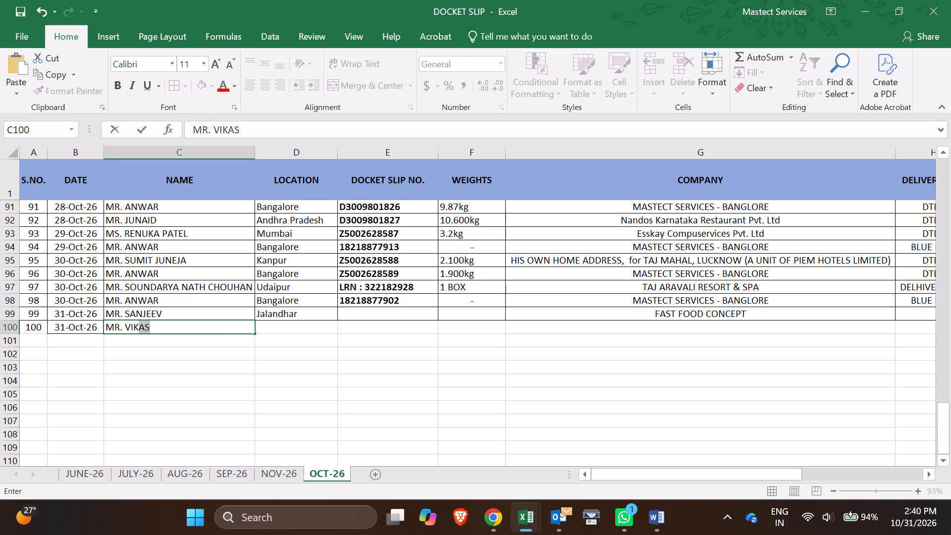
Enter Jaipur as the location in docket row 100, checking the address in the DispatcH RecordS workbook, and save.
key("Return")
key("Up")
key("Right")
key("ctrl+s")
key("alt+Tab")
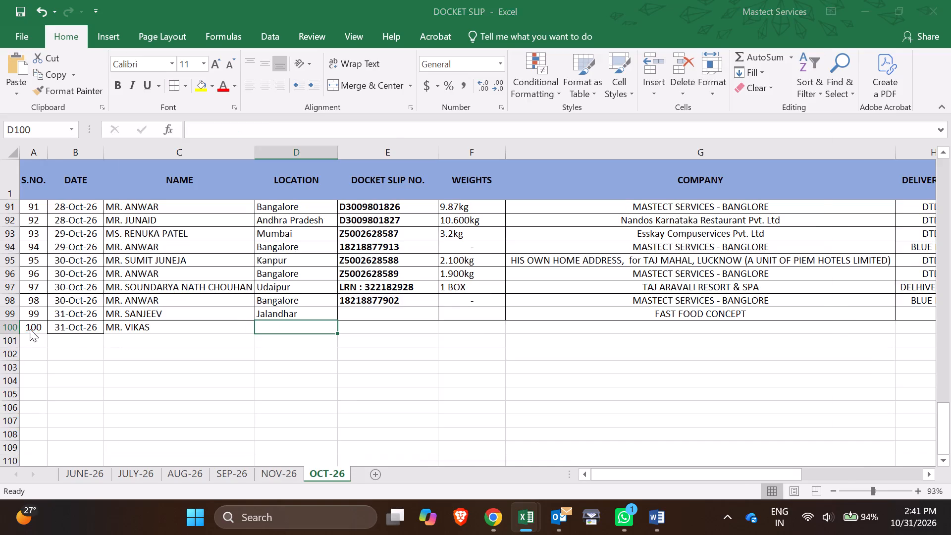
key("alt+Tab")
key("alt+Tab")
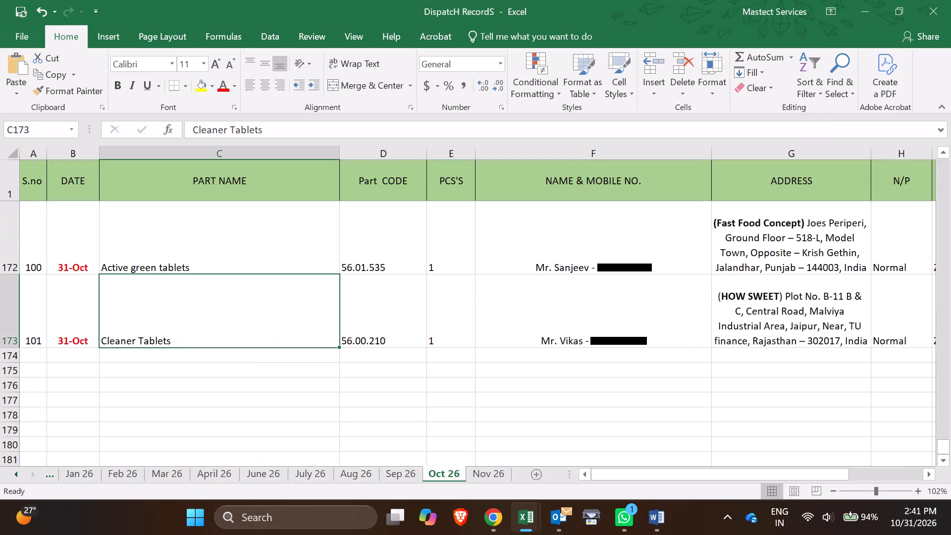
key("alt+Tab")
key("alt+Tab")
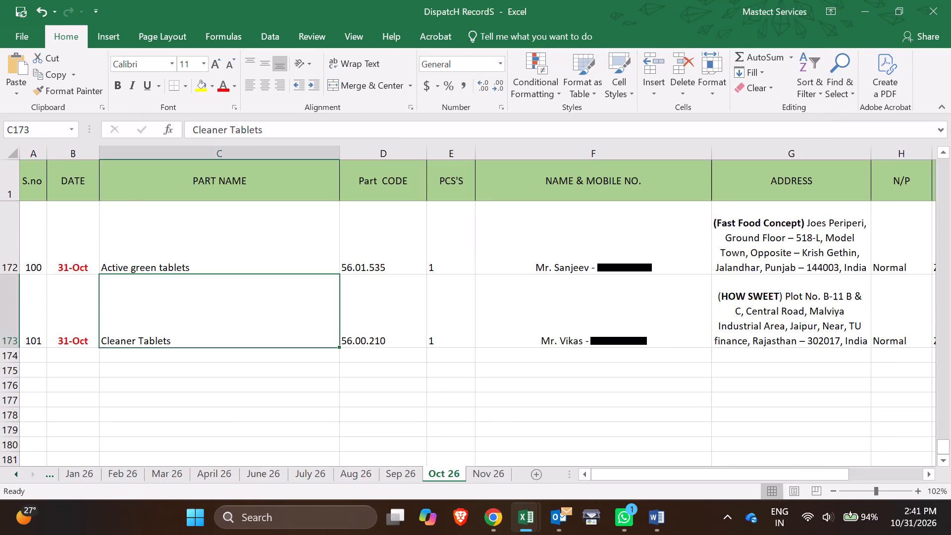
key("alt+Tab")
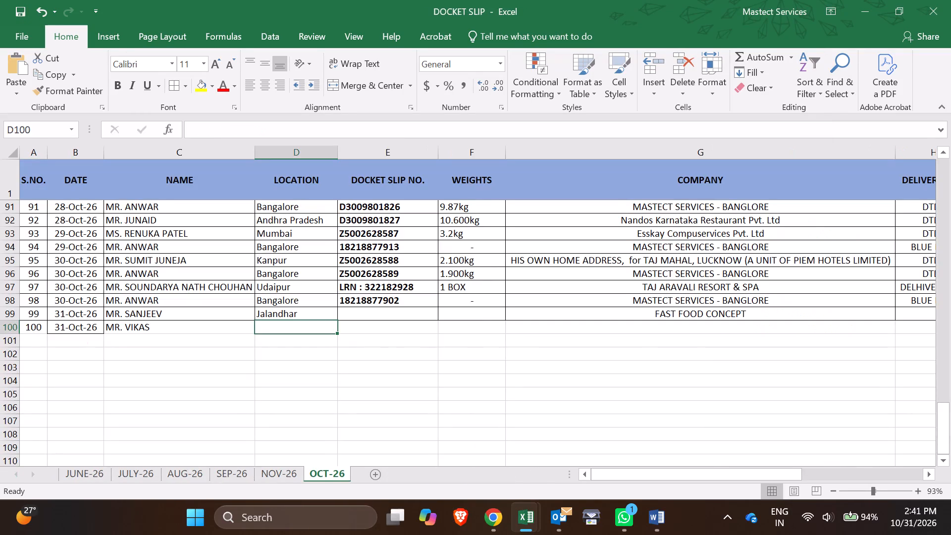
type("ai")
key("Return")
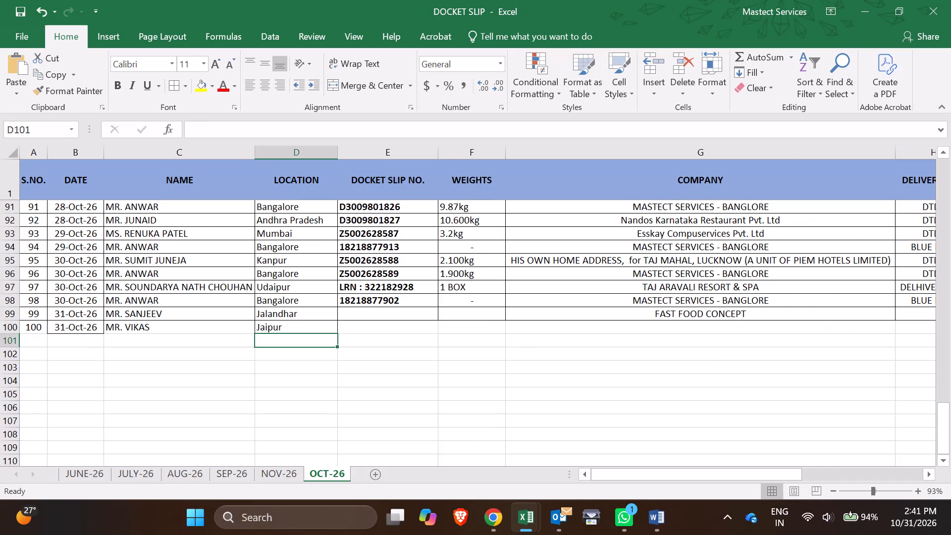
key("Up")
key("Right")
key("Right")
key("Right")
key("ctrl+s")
Copy the company name HOW SWEET from the address of entry 101 in DispatcH RecordS and return to DOCKET SLIP.
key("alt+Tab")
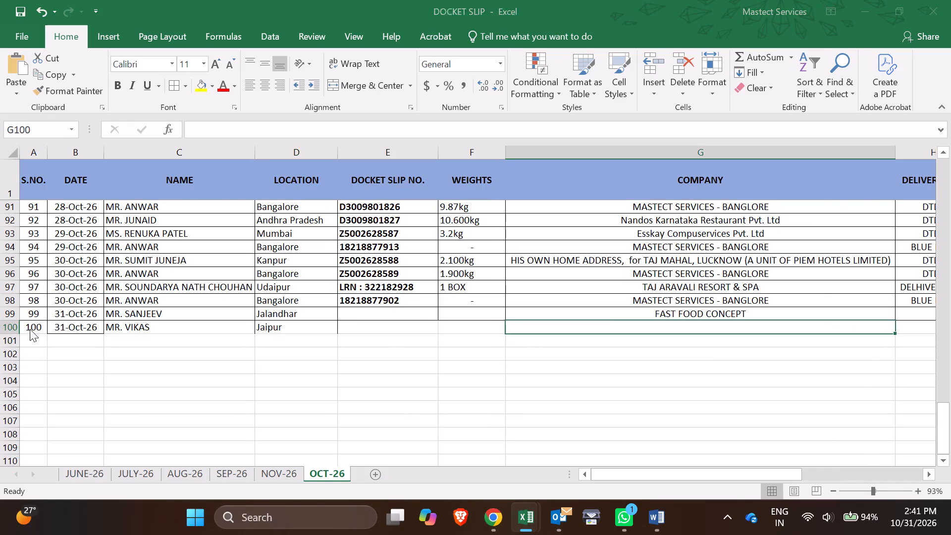
left_click(747, 299)
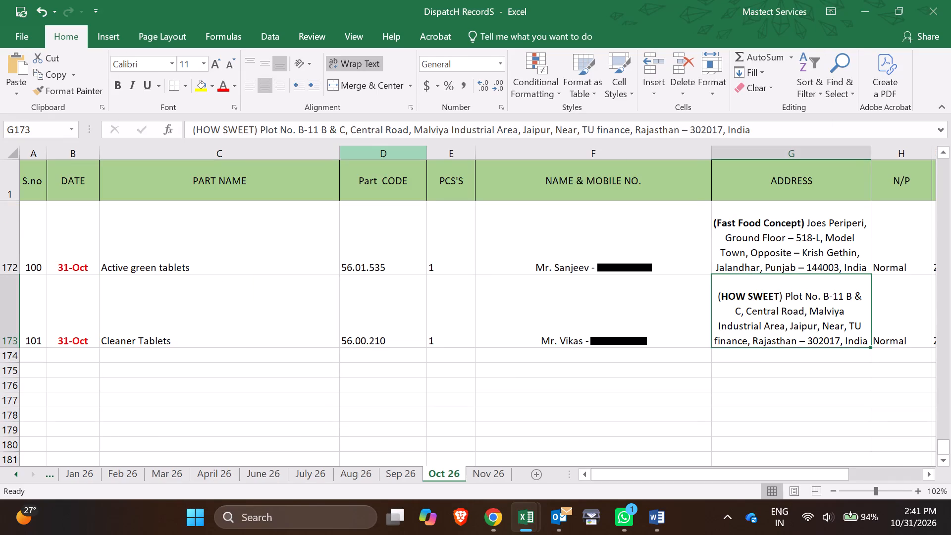
left_click(198, 134)
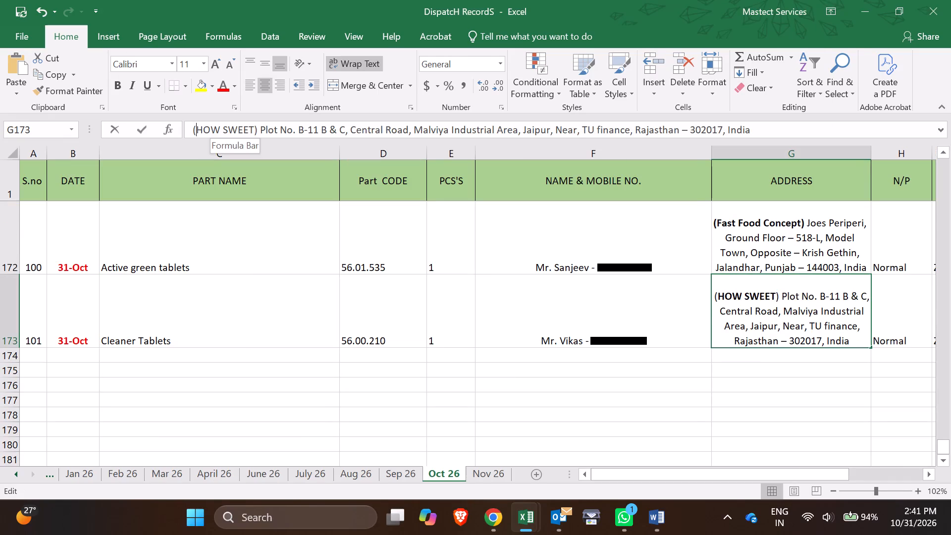
key("shift+Right")
key("shift+Right")
key("shift+Right")
key("shift+Right")
key("shift+Right")
key("shift+Right")
key("shift+Right")
key("shift+Right")
key("shift+Right")
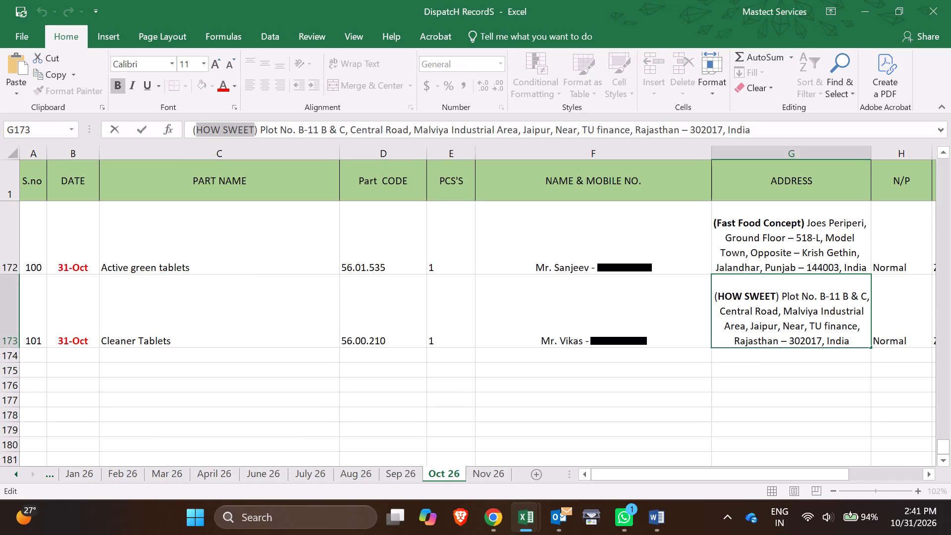
key("ctrl+c")
key("alt+Tab")
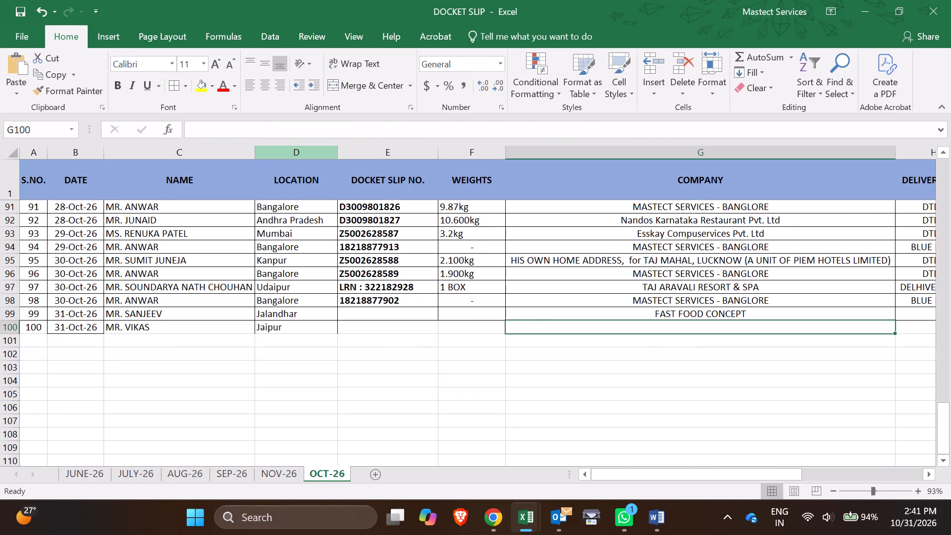
Paste HOW SWEET as the company in docket row 100, centre it in the cell, and save the workbook.
key("ctrl+v")
key("Return")
key("ctrl+s")
key("Up")
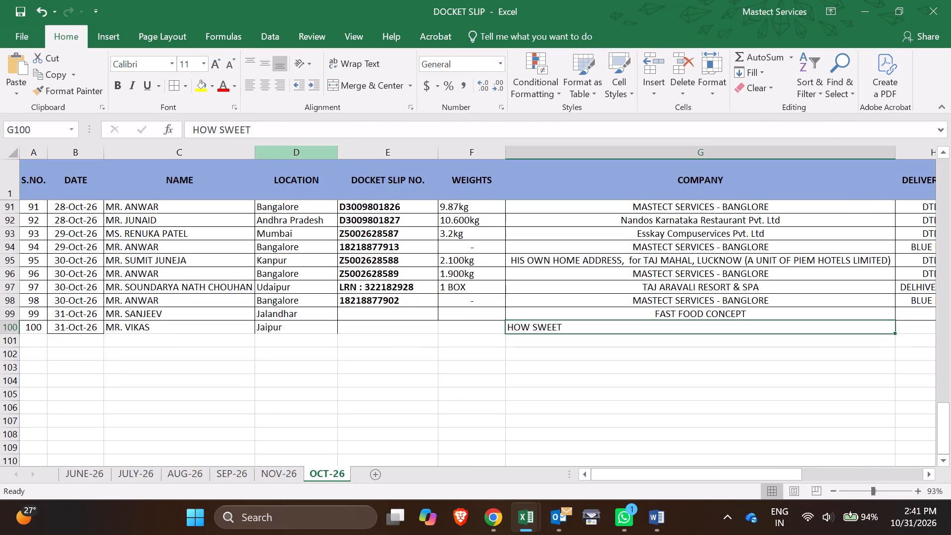
left_click(264, 79)
key("Right")
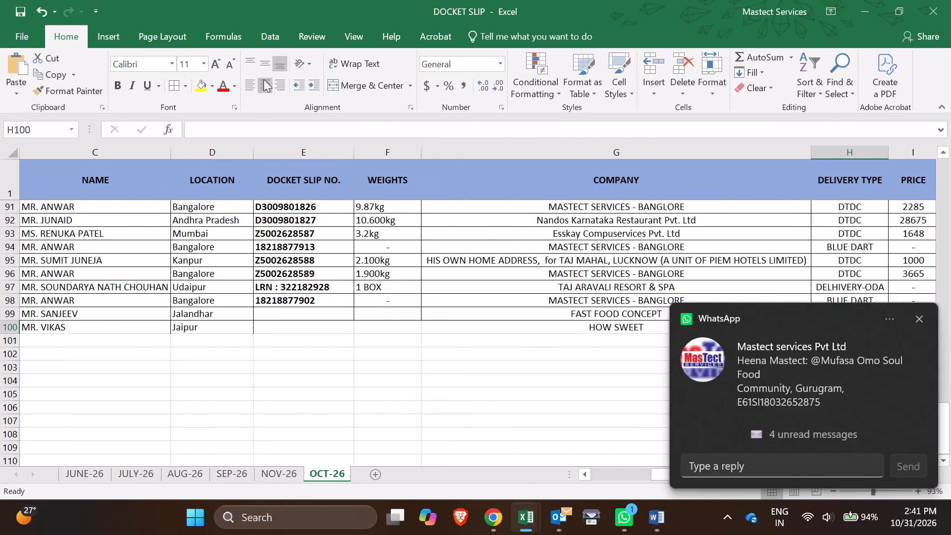
key("ctrl+s")
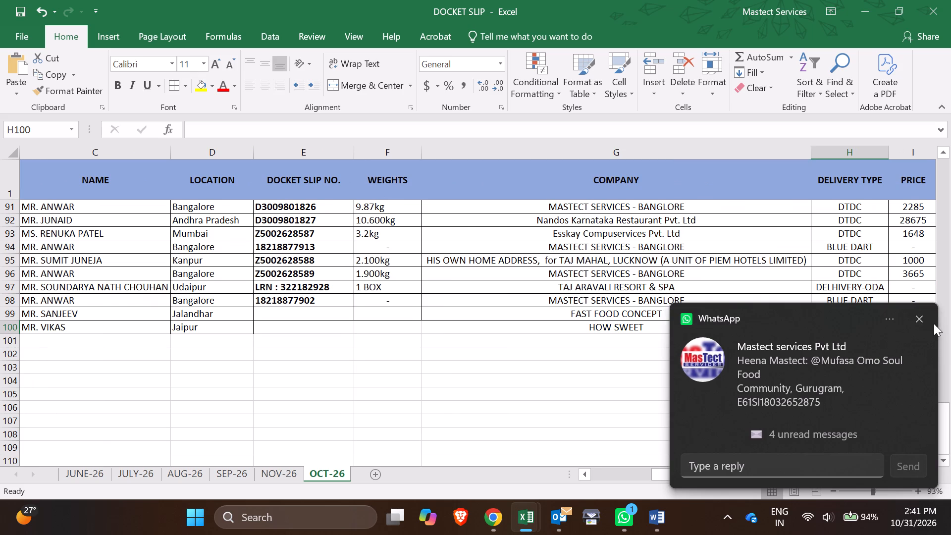
left_click(925, 321)
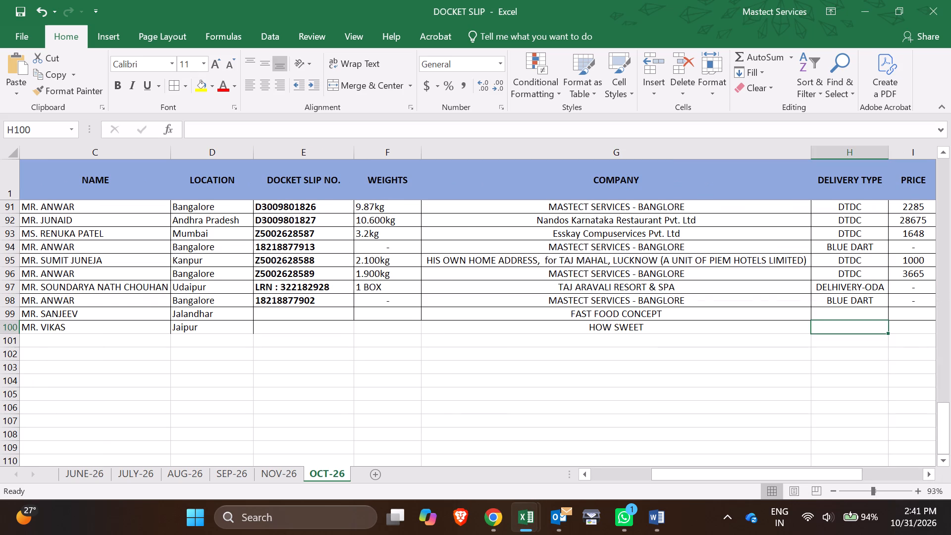
Fill the yellow Status cell down from the row above into docket row 100.
key("Right")
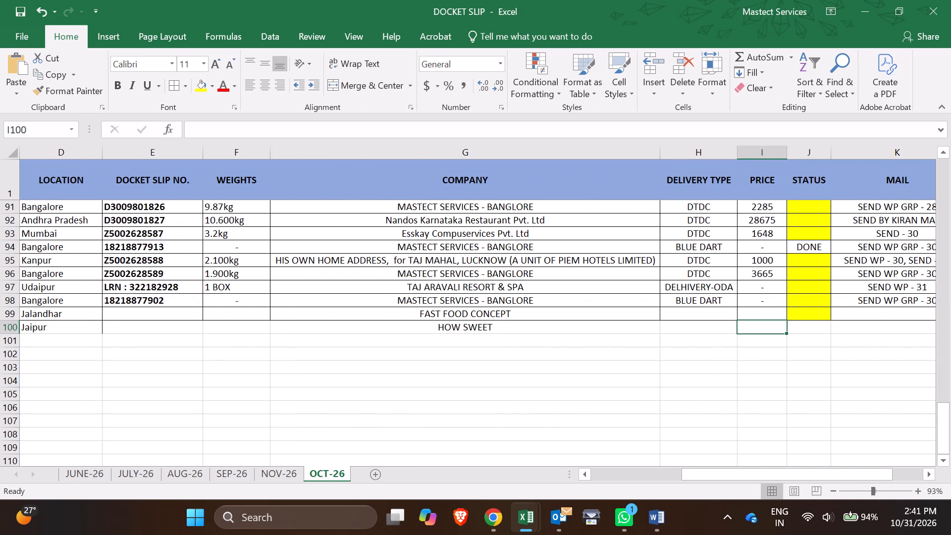
key("Right")
key("ctrl+d")
key("Return")
key("Up")
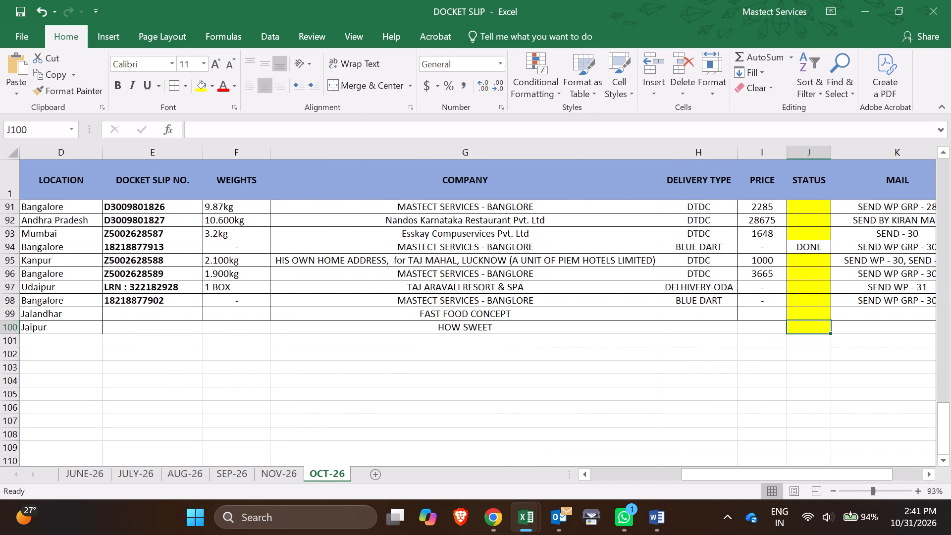
Apply cell borders to docket row 100 from the S.NO. column through the MAIL column, and save.
key("Left")
key("Left")
key("Left")
key("Left")
key("Left")
key("Left")
key("Left")
key("Left")
key("Left")
key("Left")
key("Left")
key("Left")
key("Left")
key("Left")
key("Left")
key("Left")
key("Left")
key("Left")
key("Left")
key("Left")
key("shift+Right")
key("shift+Right")
key("shift+Right")
key("shift+Right")
key("shift+Right")
key("shift+Right")
key("shift+Right")
key("shift+Right")
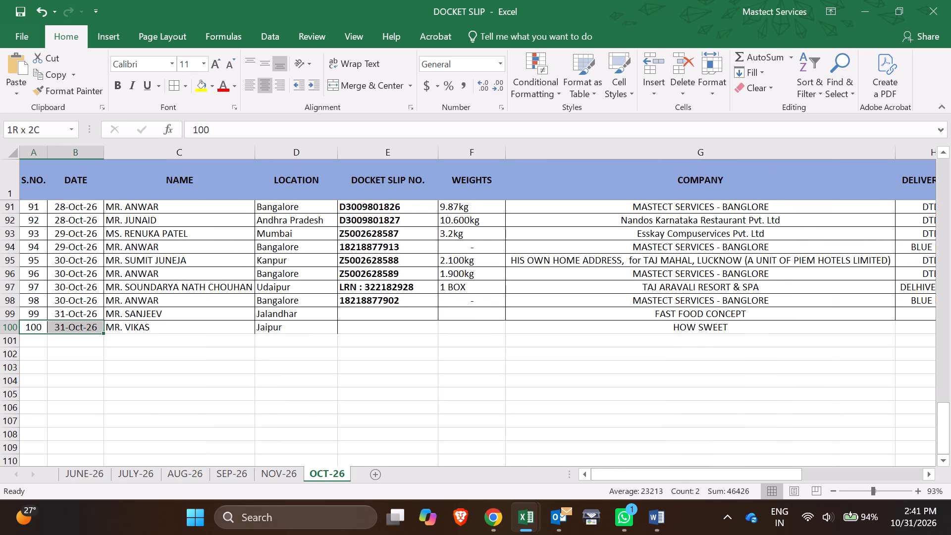
key("shift+Right")
key("shift+Right")
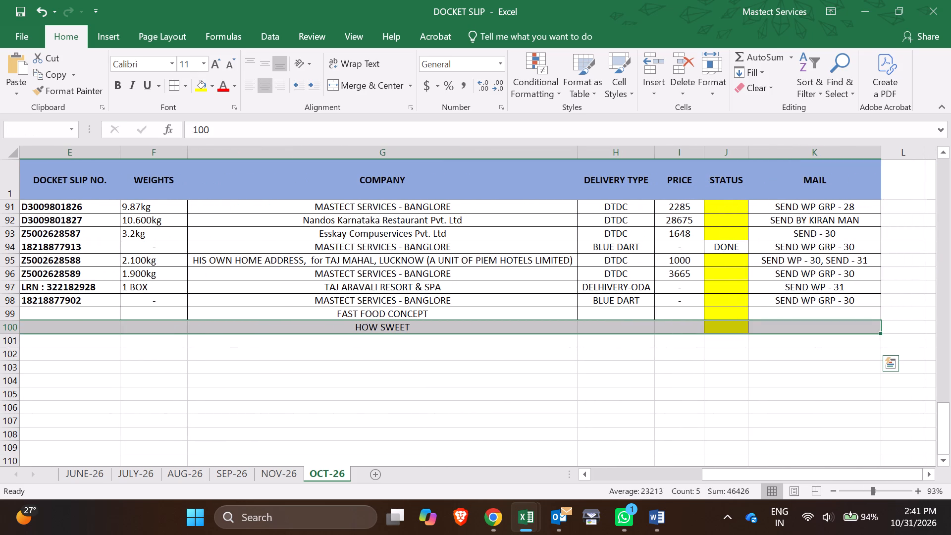
left_click(169, 83)
left_click(347, 296)
scroll(347, 296, "right", 4)
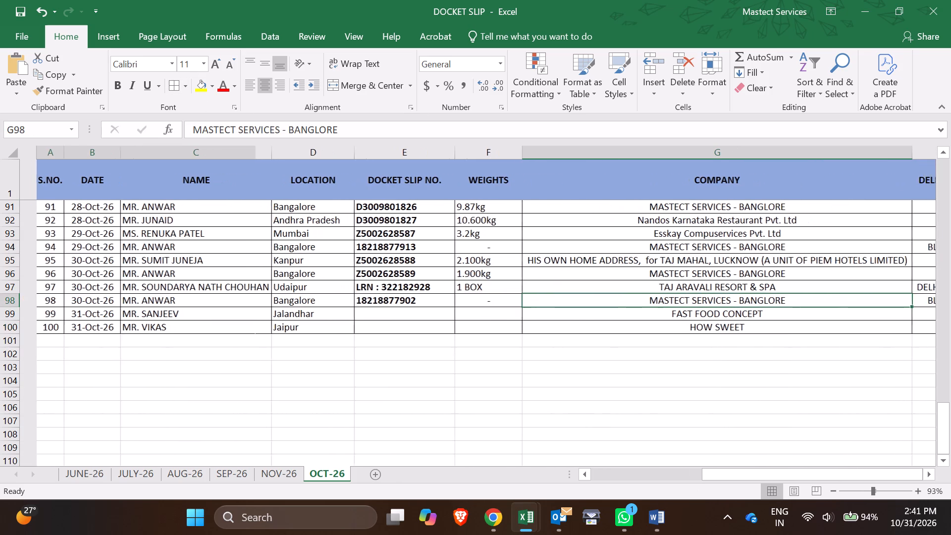
key("ctrl+s")
Switch to the DispatcH RecordS workbook and save it on its Oct 26 sheet.
key("alt+Tab")
left_click(417, 324)
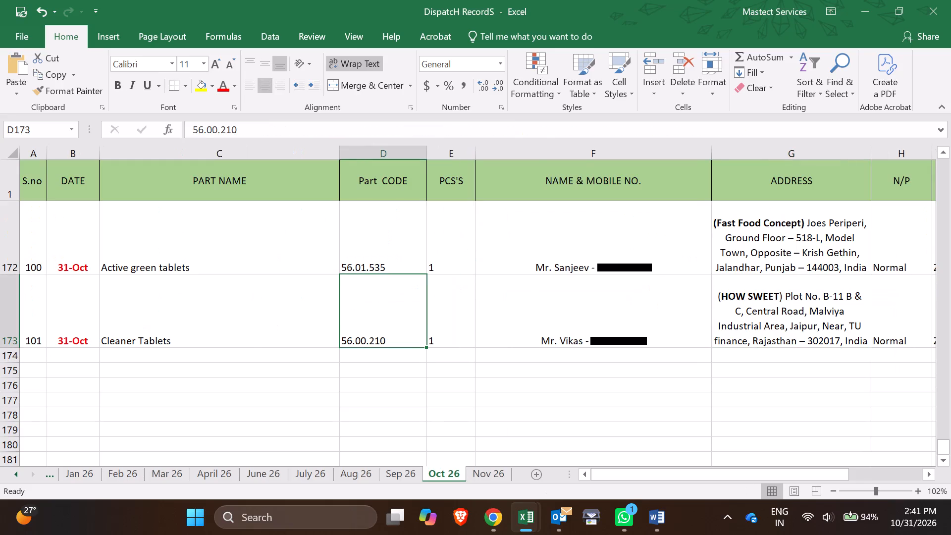
key("ctrl+s")
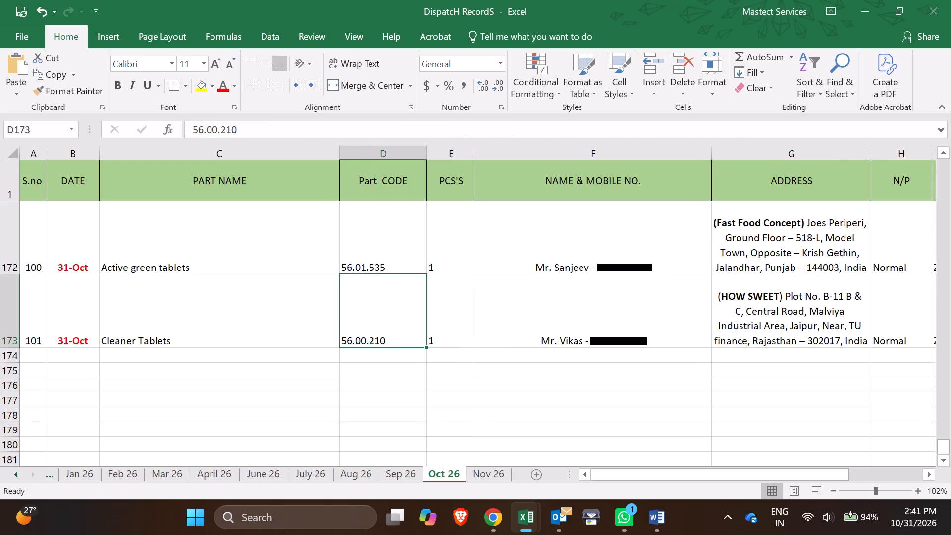
Copy the recipient's mobile number from entry 101 of the dispatch records and switch to the STICKERS document in Word.
key("alt+Tab")
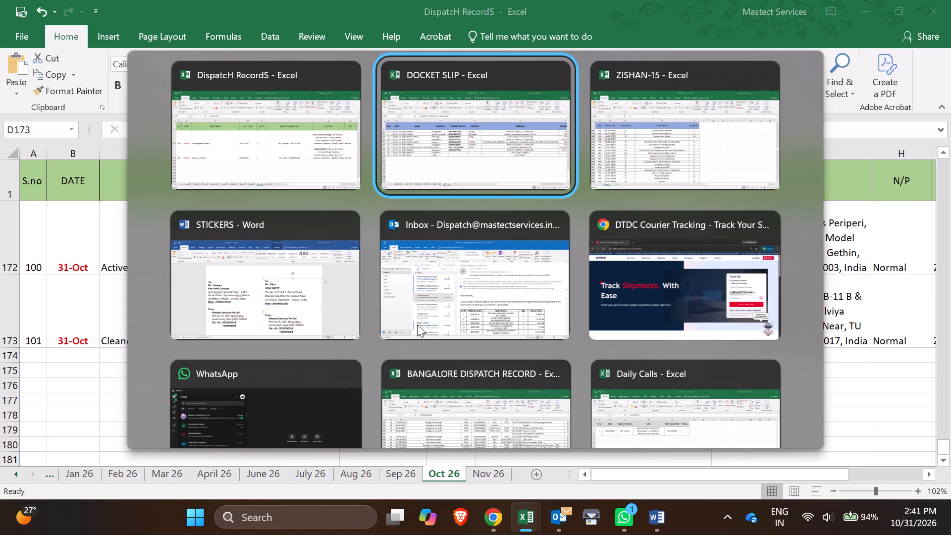
key("alt+Left")
left_click(551, 323)
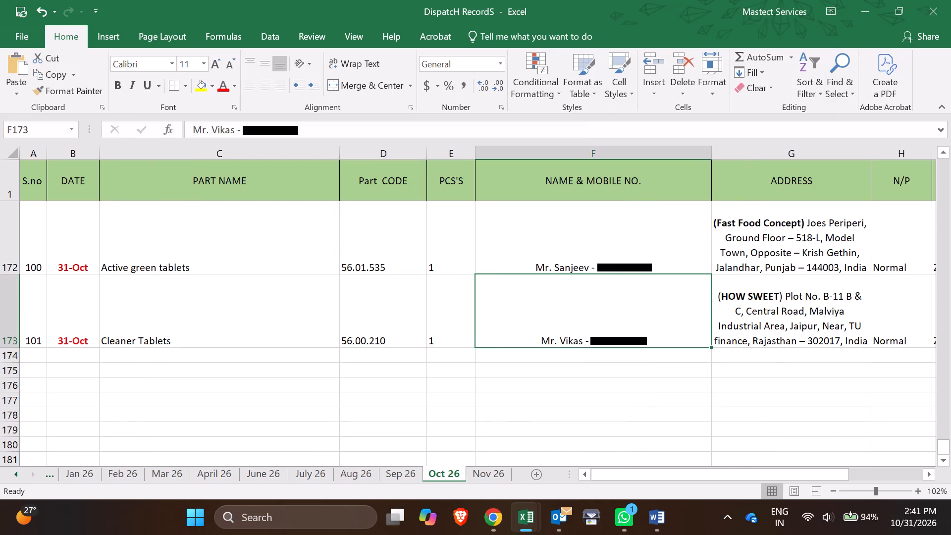
double_click(262, 124)
key("ctrl+c")
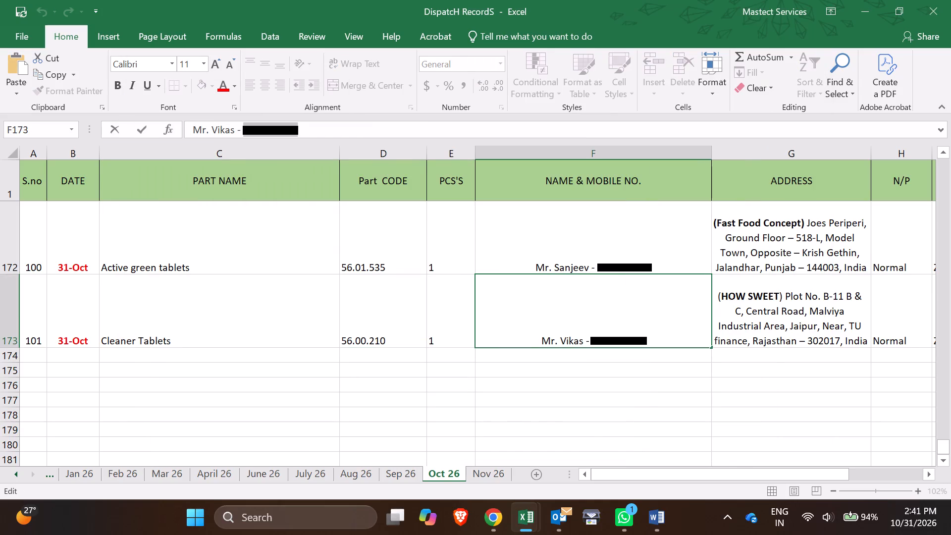
key("alt+Tab")
key("alt+Tab")
key("alt+Tab")
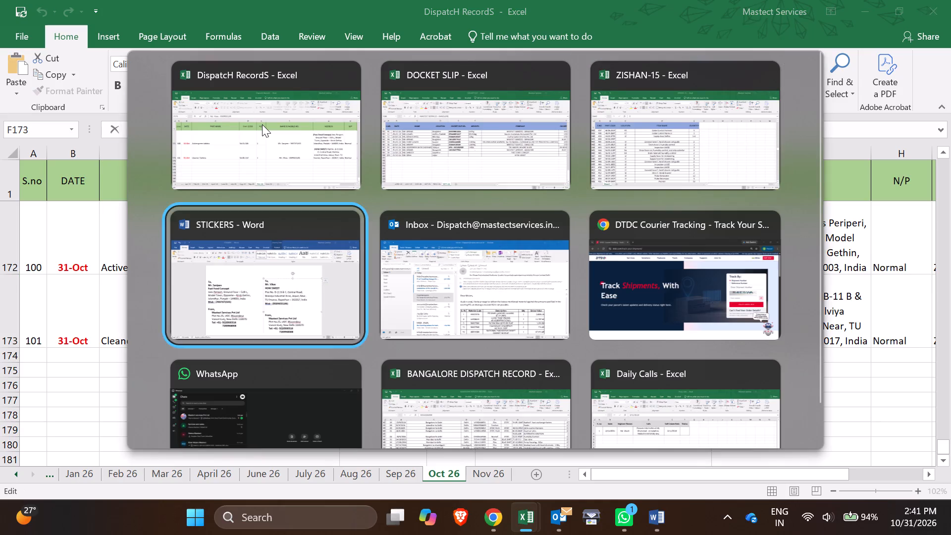
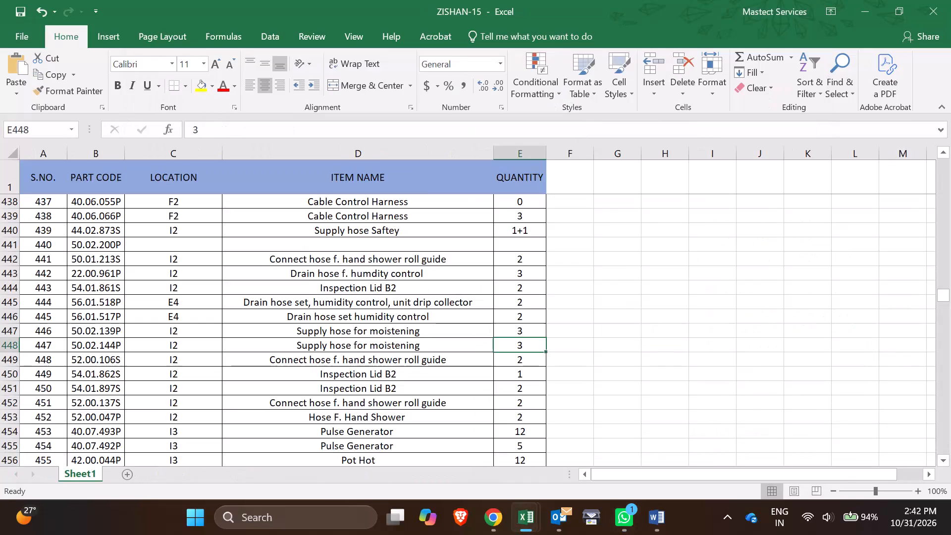
Save the ZISHAN-15 stock workbook.
key("ctrl+s")
key("ctrl+s")
key("ctrl+s")
key("ctrl+s")
key("ctrl+s")
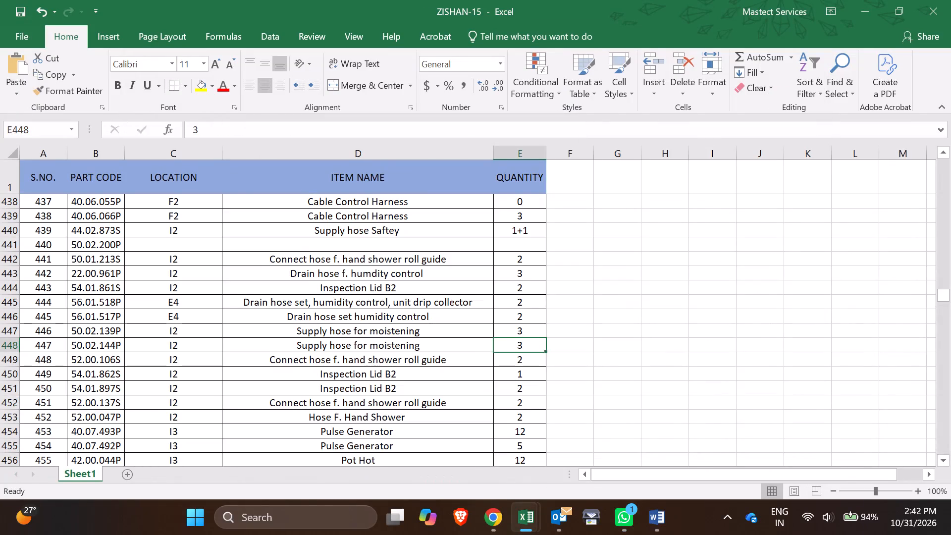
key("ctrl+s")
key("ctrl+s")
key("ctrl+s")
key("ctrl+s")
key("ctrl+s")
key("ctrl+s")
key("ctrl+s")
key("ctrl+s")
key("ctrl+s")
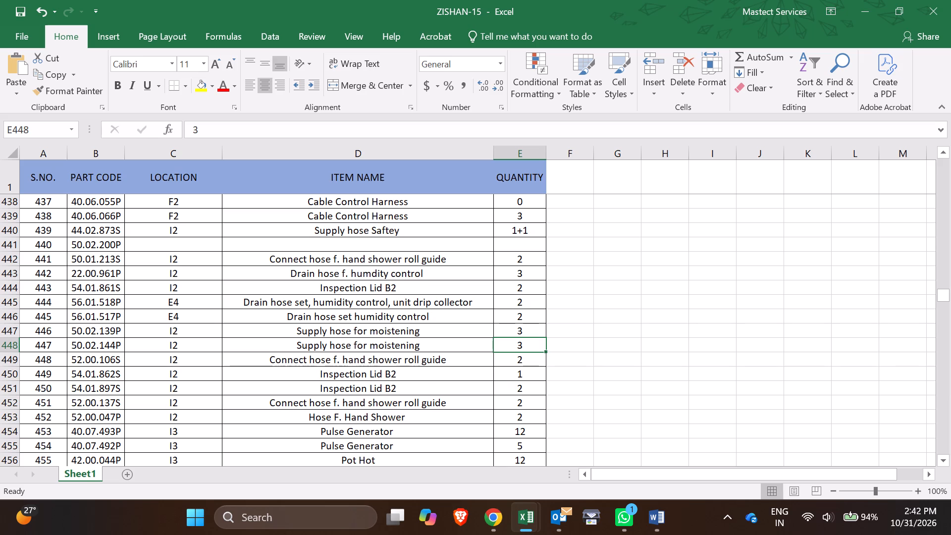
Save the ZISHAN-15 spare-parts inventory workbook.
key("ctrl+s")
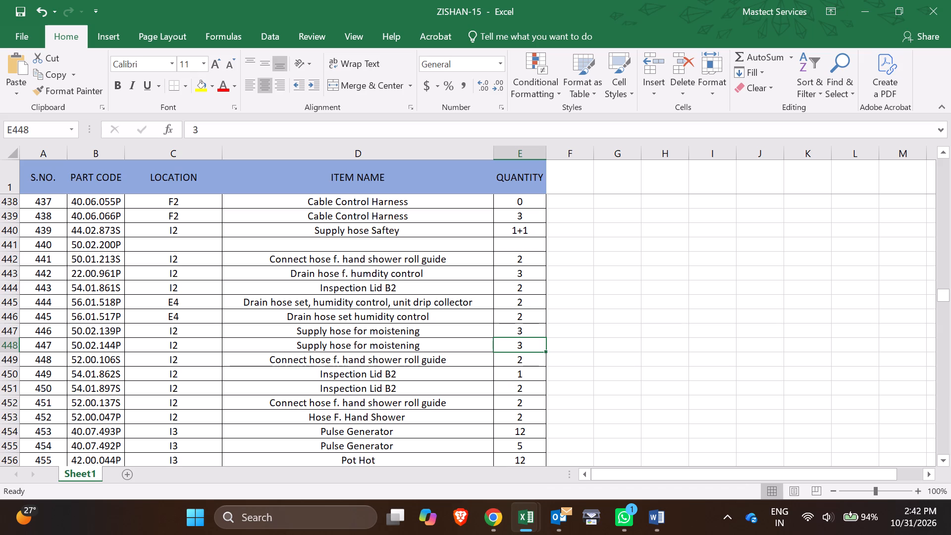
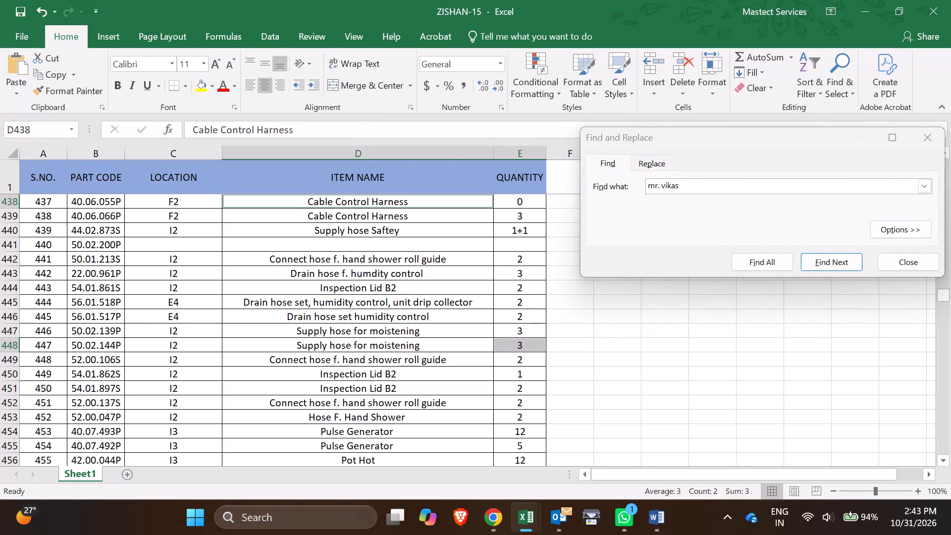
Find part code 74.00.296P in the inventory sheet and set its quantity to 2.
left_click(442, 326)
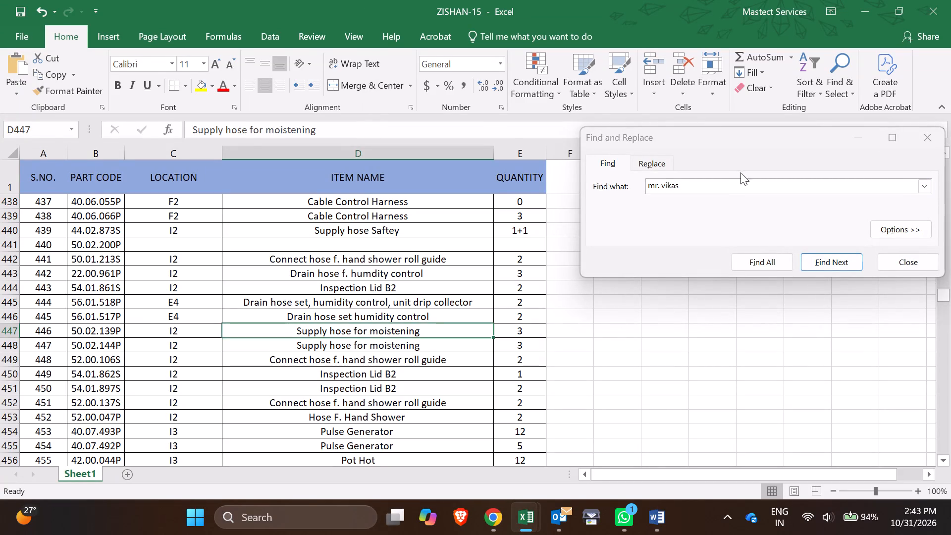
double_click(742, 187)
key("BackSpace")
key("BackSpace")
key("BackSpace")
key("BackSpace")
key("BackSpace")
key("BackSpace")
key("BackSpace")
key("BackSpace")
key("BackSpace")
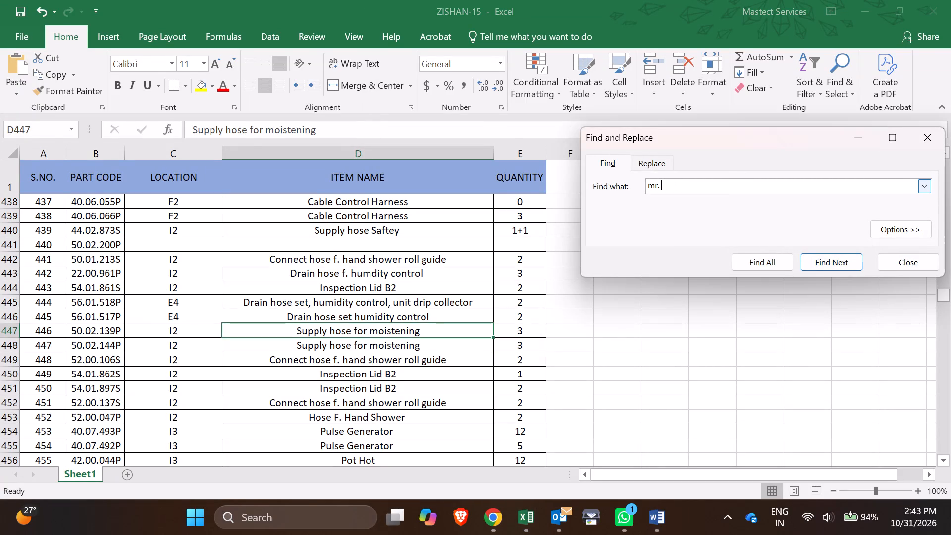
type("74.00.")
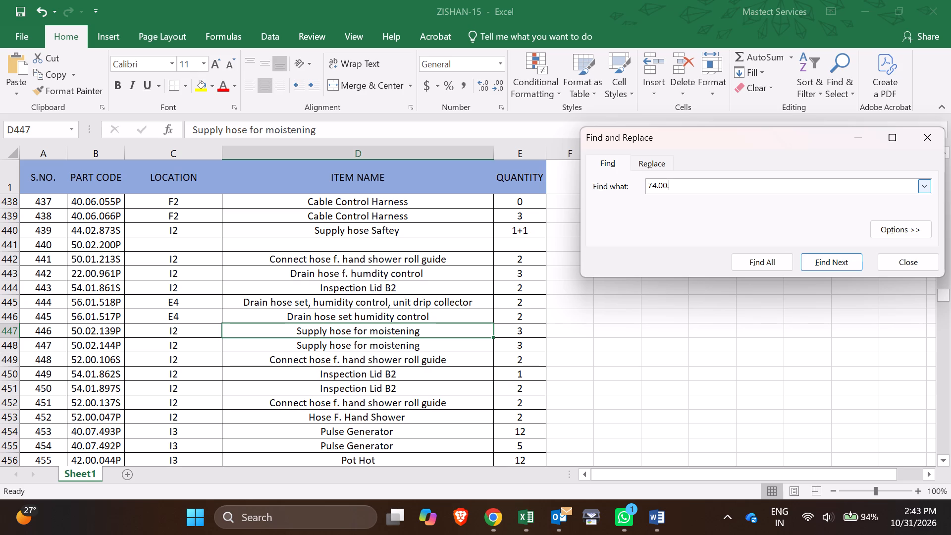
key("2")
type("96")
key("shift+p")
key("Return")
key("Return")
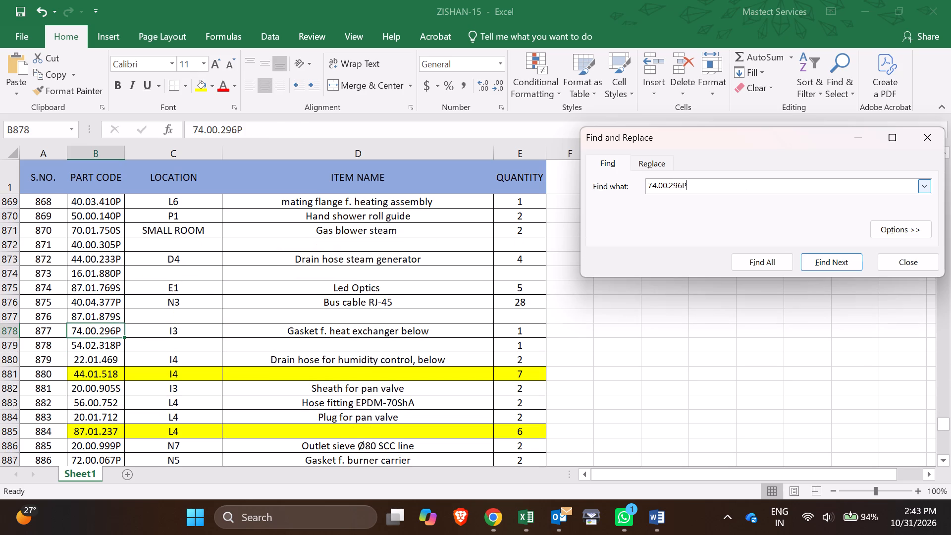
left_click(269, 327)
key("Right")
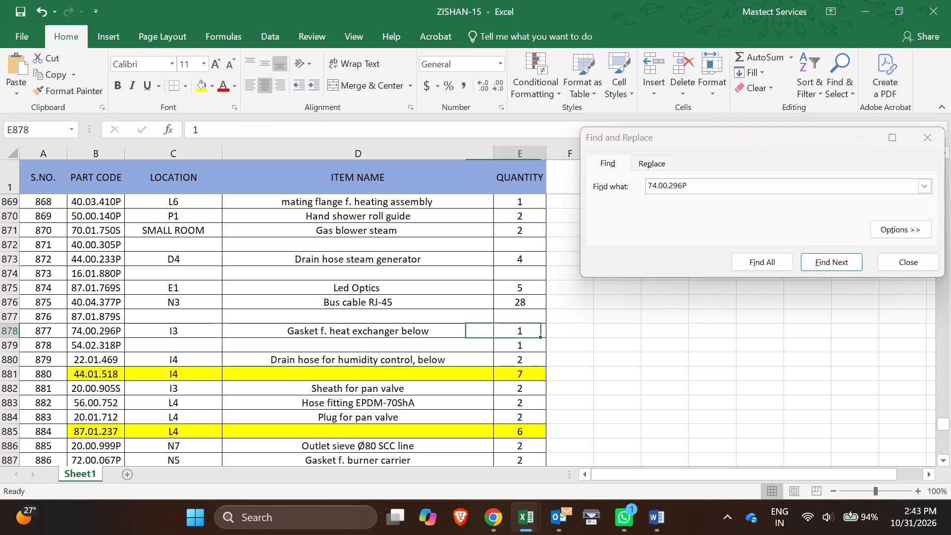
key("2")
key("Return")
key("Up")
key("Left")
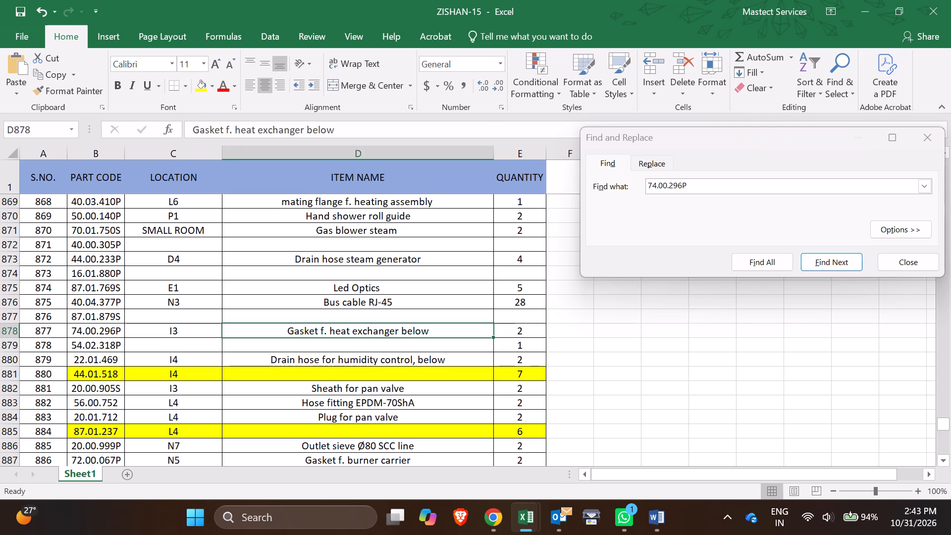
key("Left")
key("Left")
Save the ZISHAN-15 inventory workbook and close the Find and Replace dialog.
key("ctrl+s")
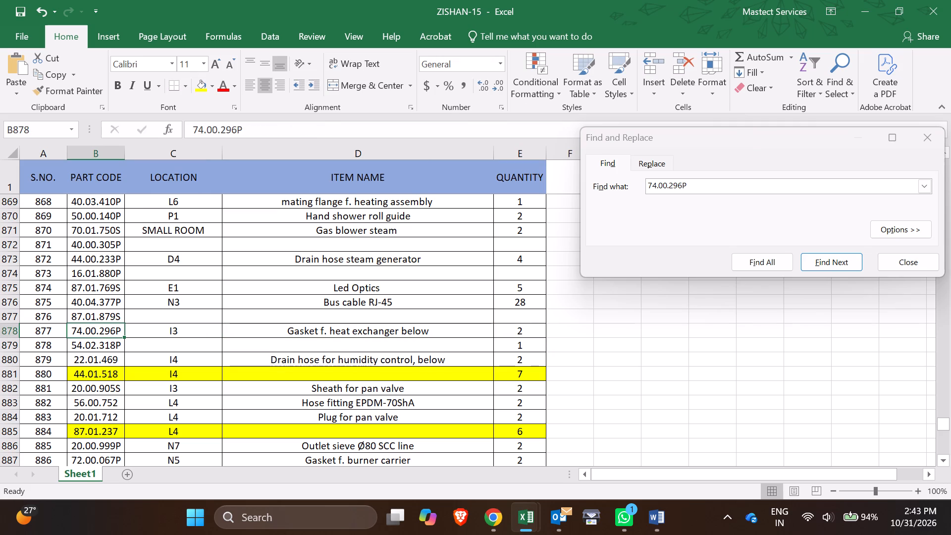
left_click(929, 143)
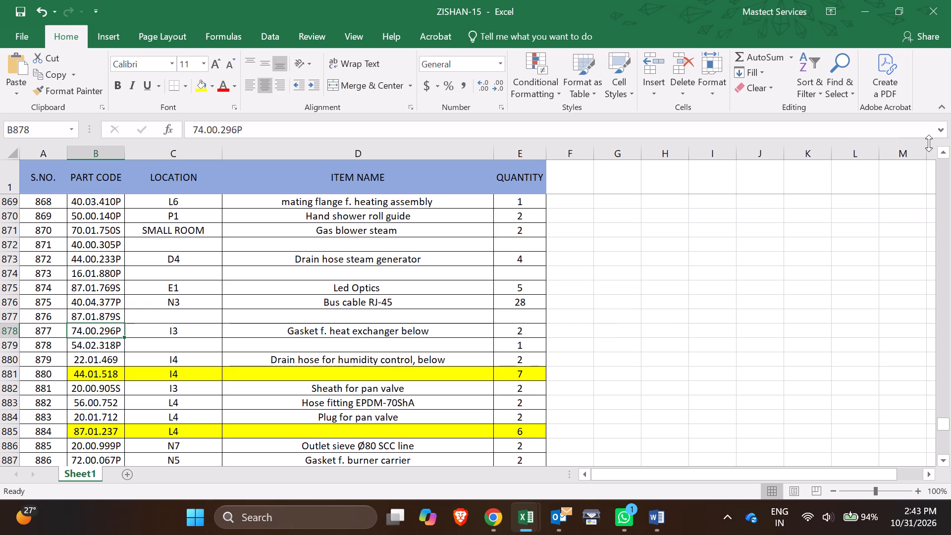
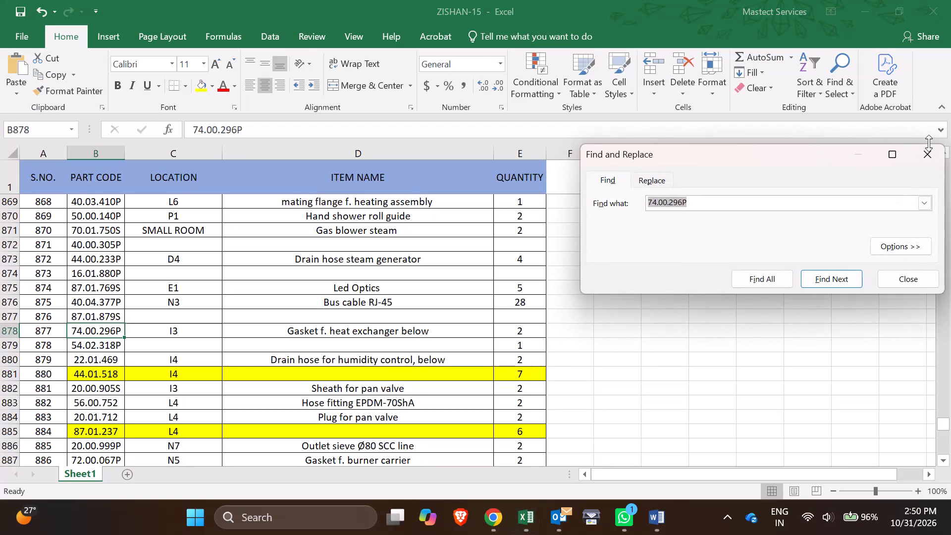
Find part code 40.04.110P in the inventory sheet and start entering its item name, beginning with T.
key("BackSpace")
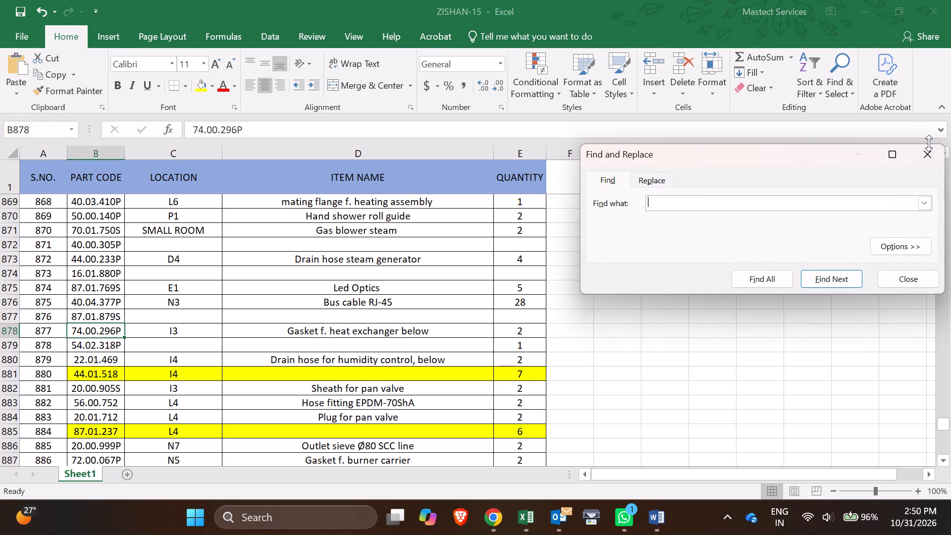
type("40.04.")
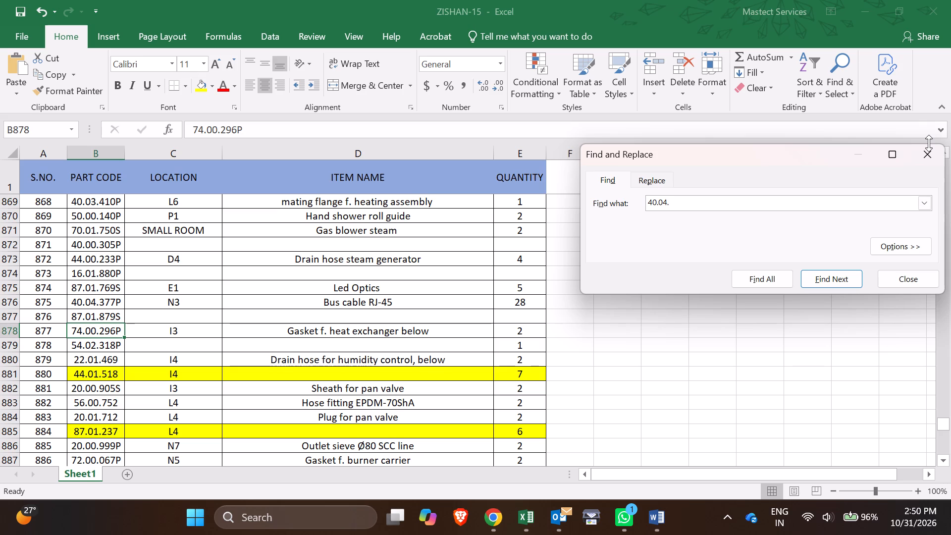
type("110P")
key("Return")
key("Return")
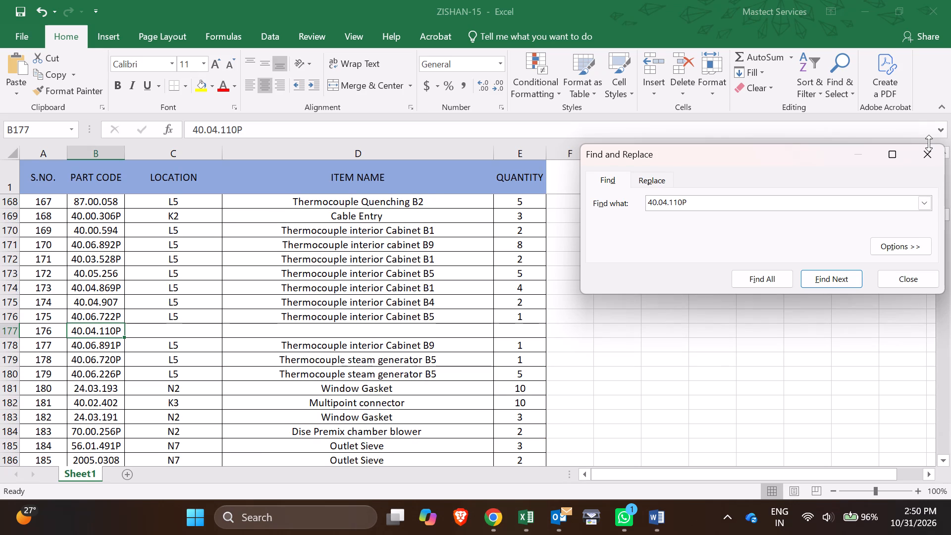
left_click(173, 330)
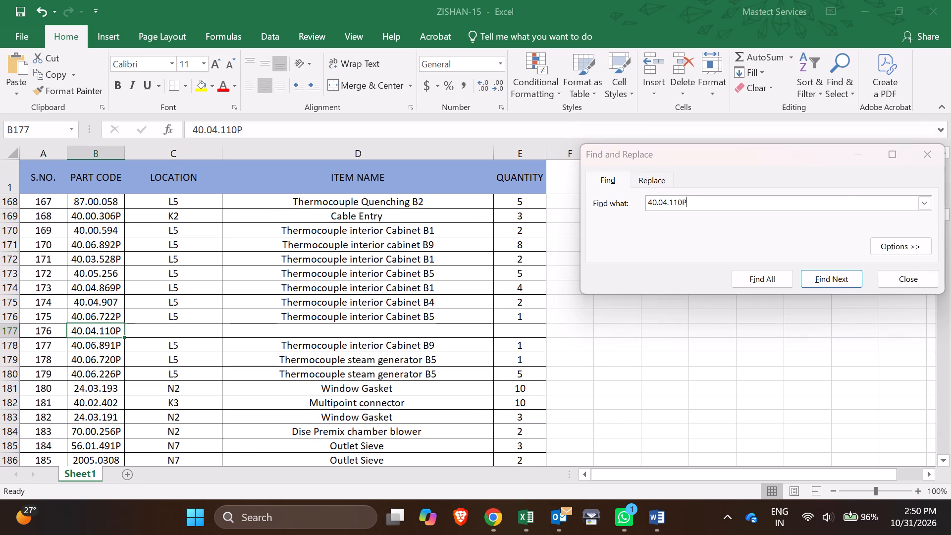
key("Right")
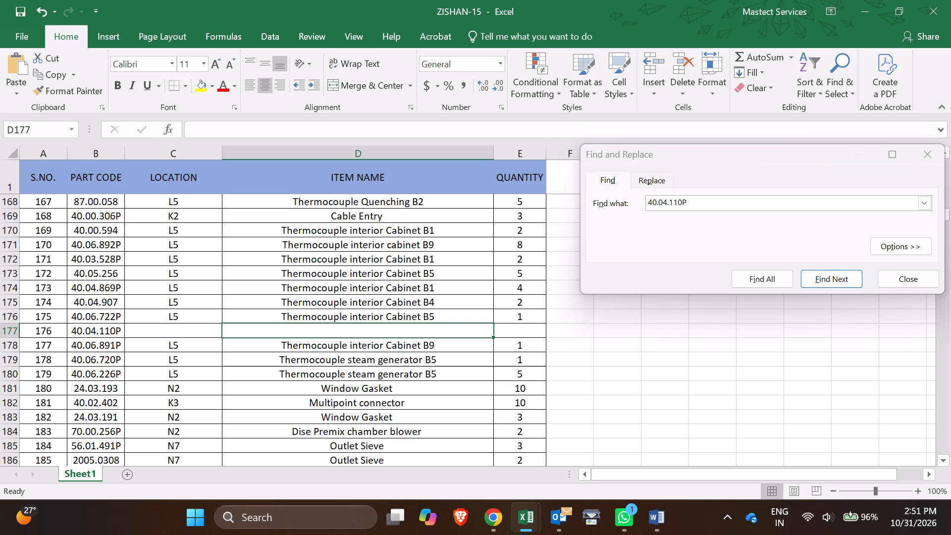
key("shift+t")
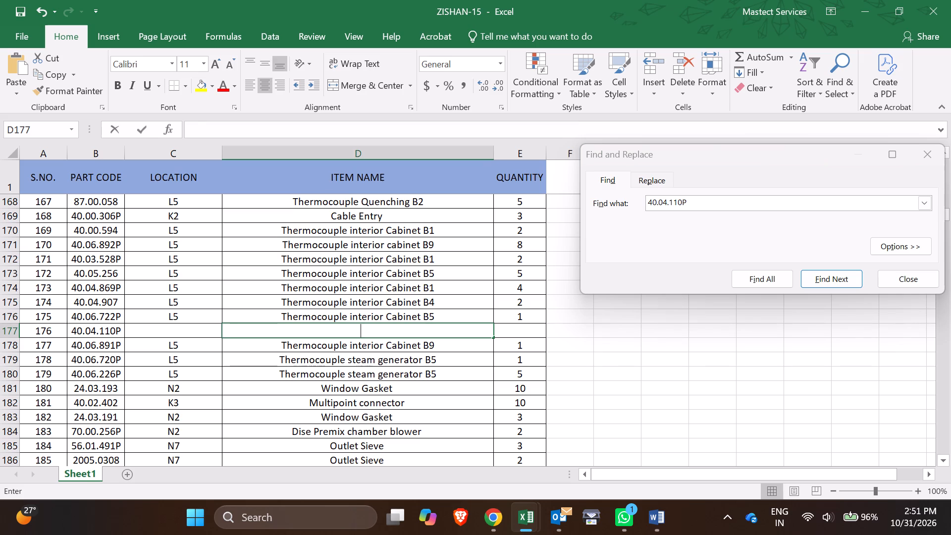
Complete the item name for part code 40.04.110P as Thermocouple steam generator.
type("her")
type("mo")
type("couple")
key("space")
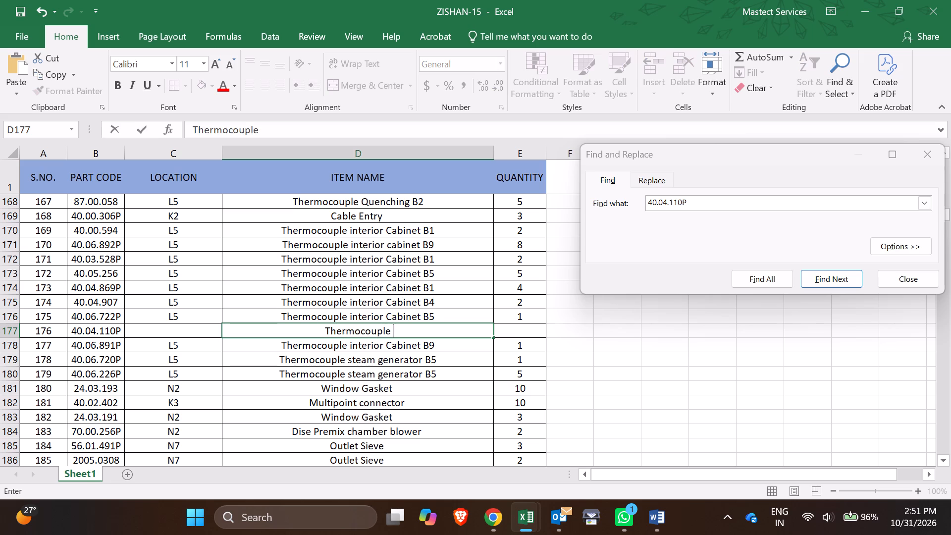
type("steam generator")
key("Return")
Set the quantity for part code 40.04.110P to 10.
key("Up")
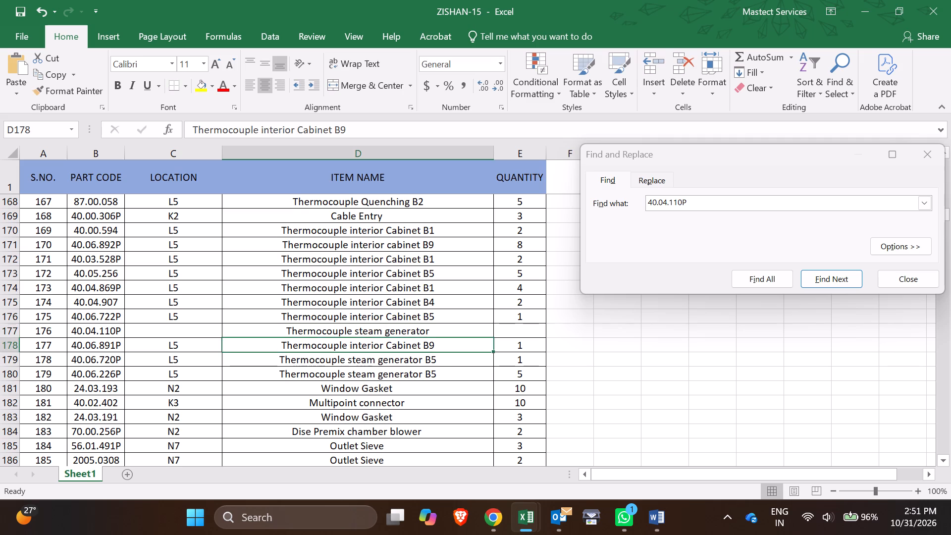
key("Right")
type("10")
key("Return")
Select the empty location cell for part code 40.04.110P and save the ZISHAN-15 inventory workbook.
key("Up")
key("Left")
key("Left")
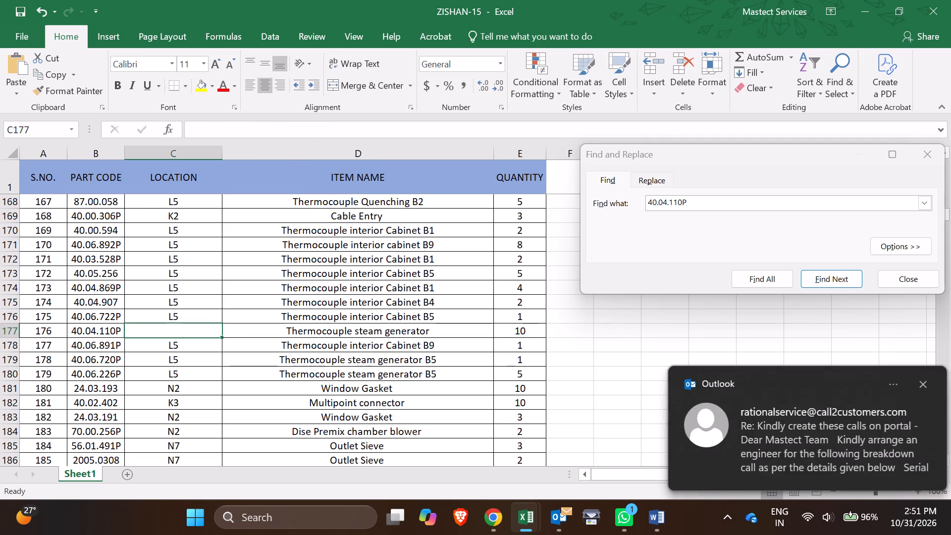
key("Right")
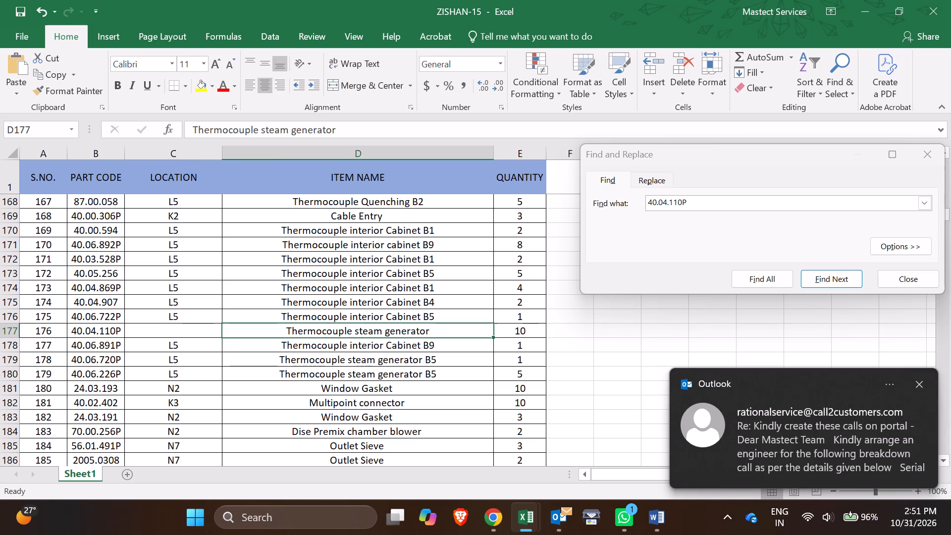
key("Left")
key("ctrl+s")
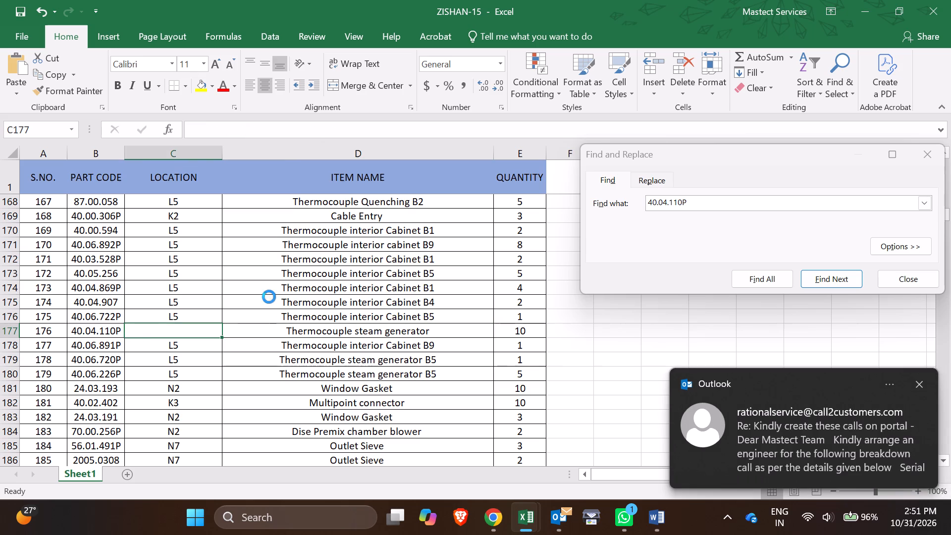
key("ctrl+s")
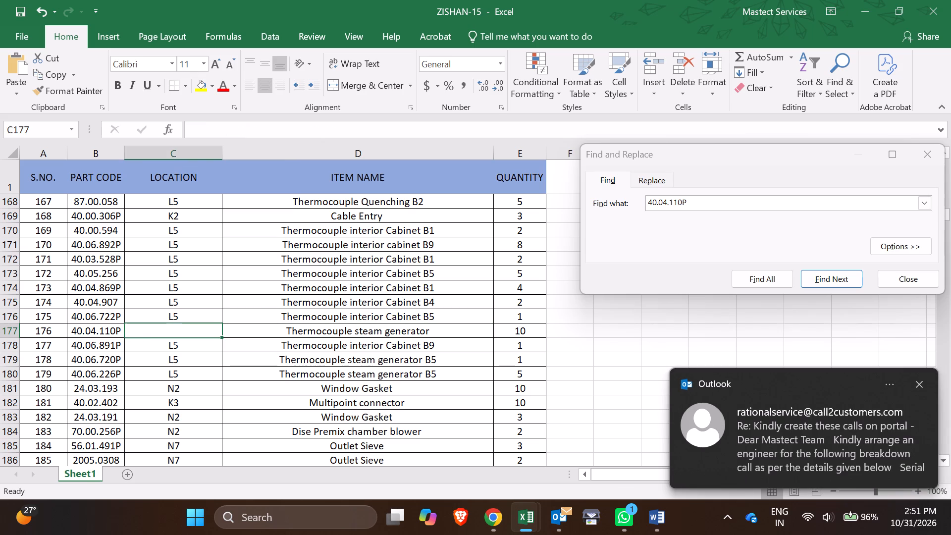
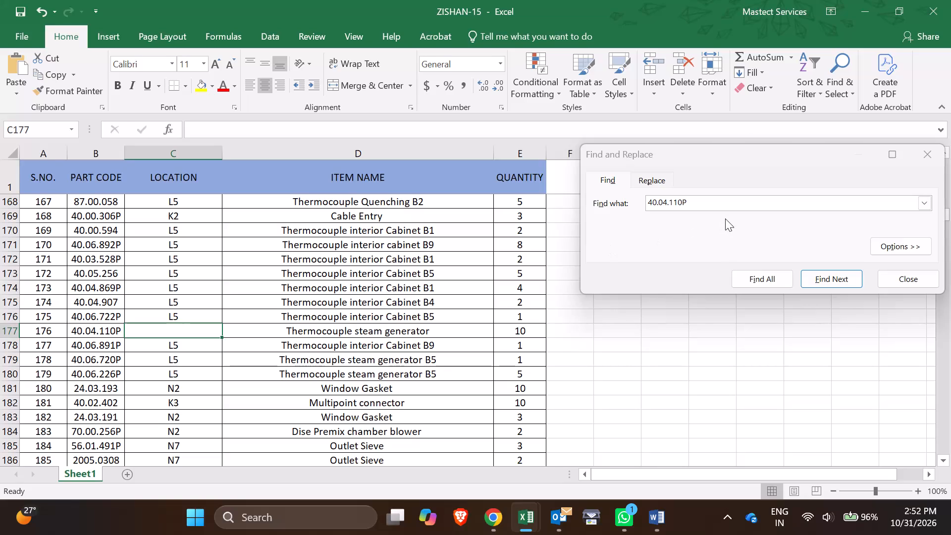
Find part code 40.04.107P in the inventory sheet and set its quantity to 8.
double_click(728, 202)
key("BackSpace")
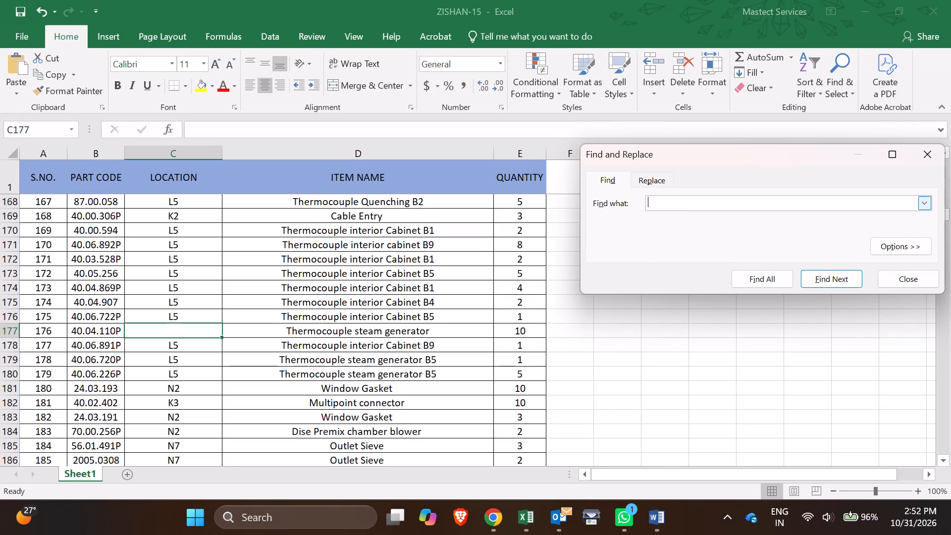
type("40.04.")
type("107P")
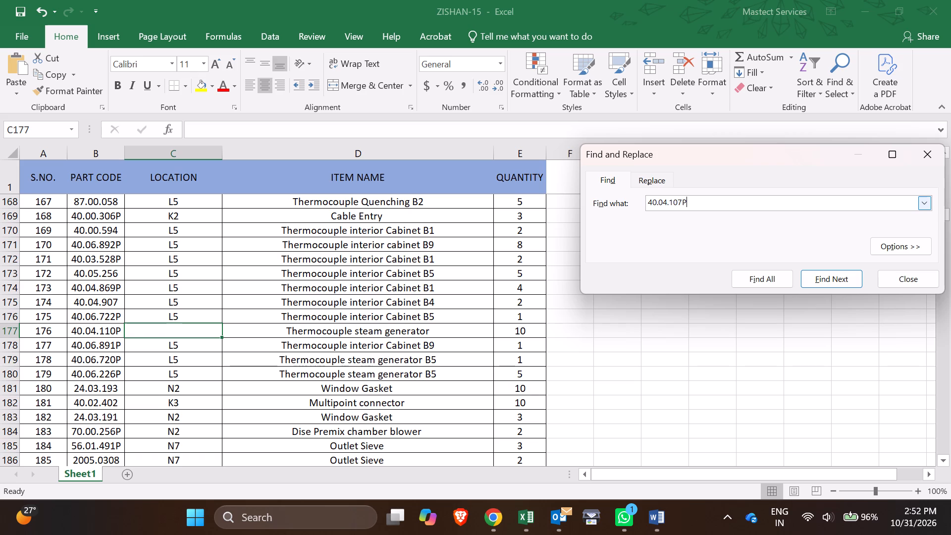
key("Return")
key("Return")
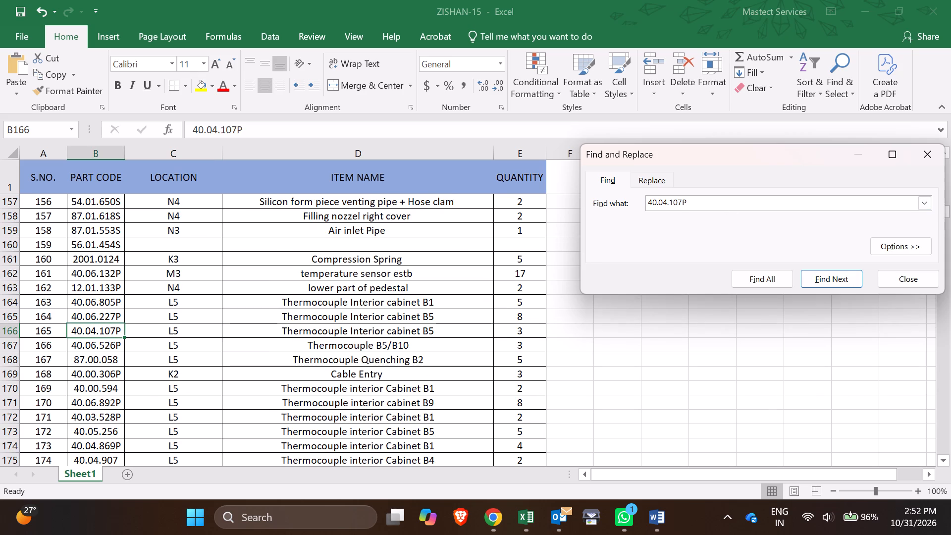
left_click(179, 329)
key("Right")
key("Right")
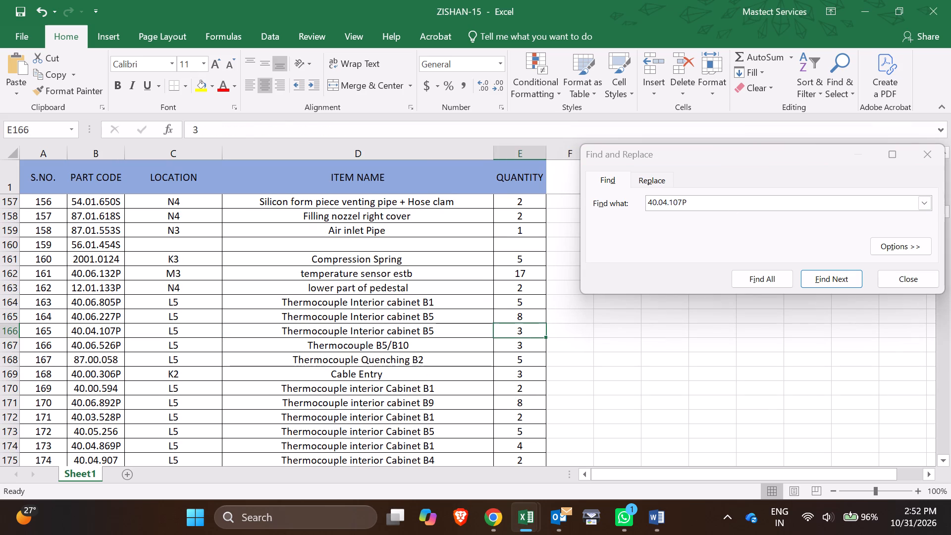
key("8")
key("Return")
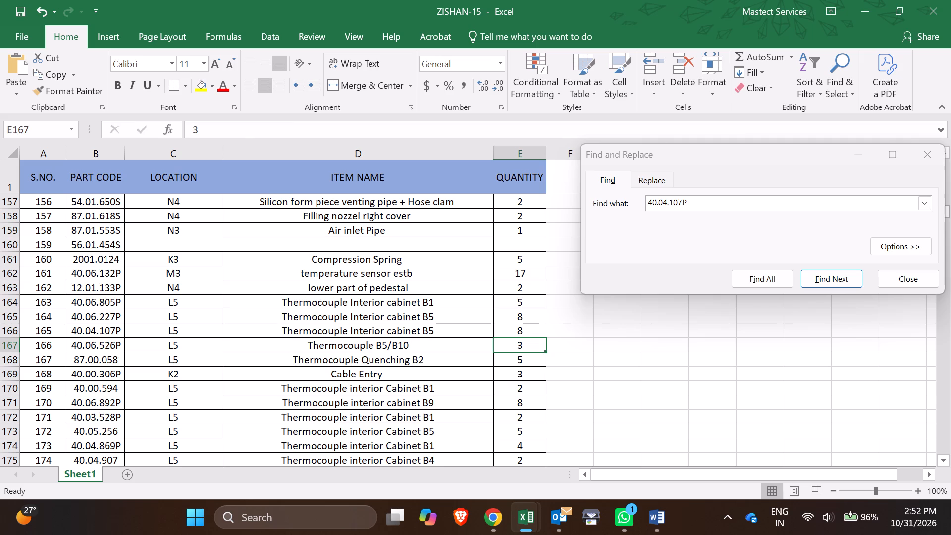
key("Up")
key("Left")
key("Left")
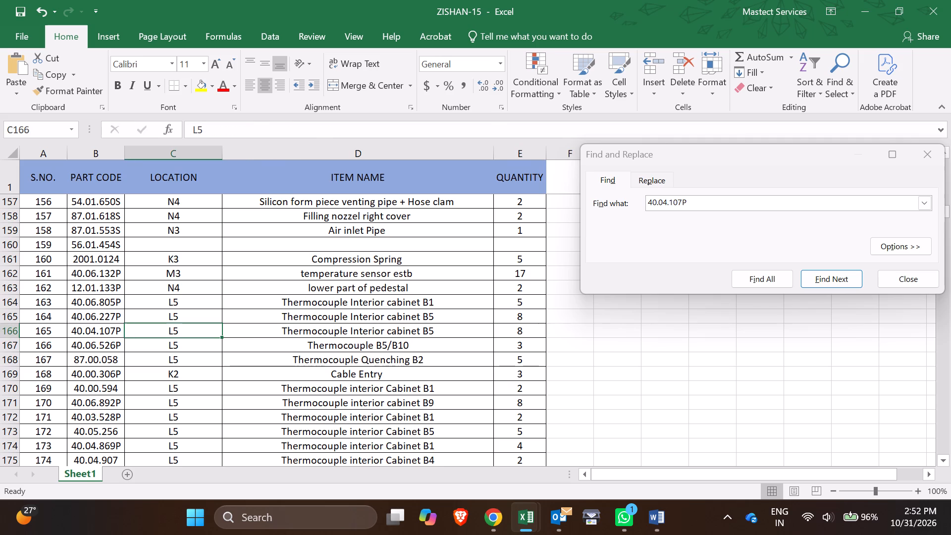
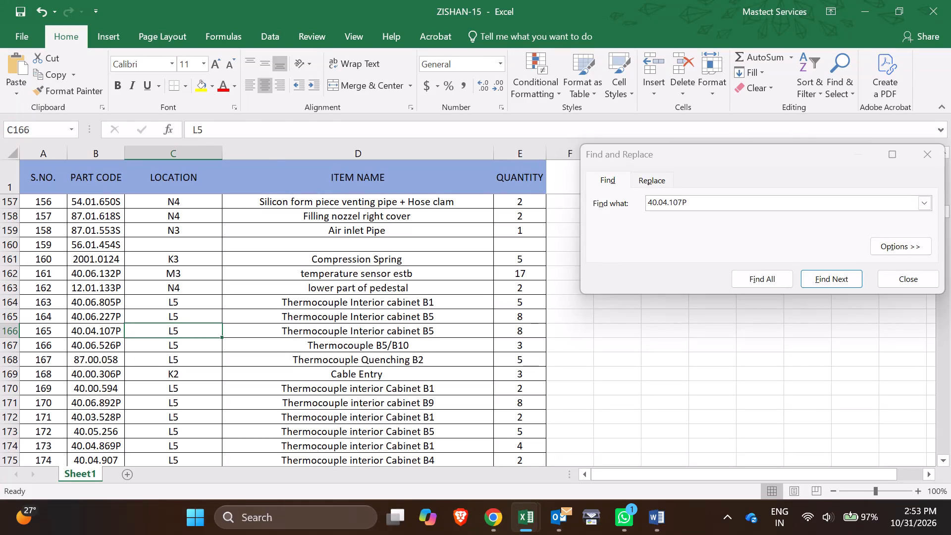
Set the quantity of part code 40.04.107P in the inventory sheet to 13 and save the workbook.
left_click(287, 330)
key("Right")
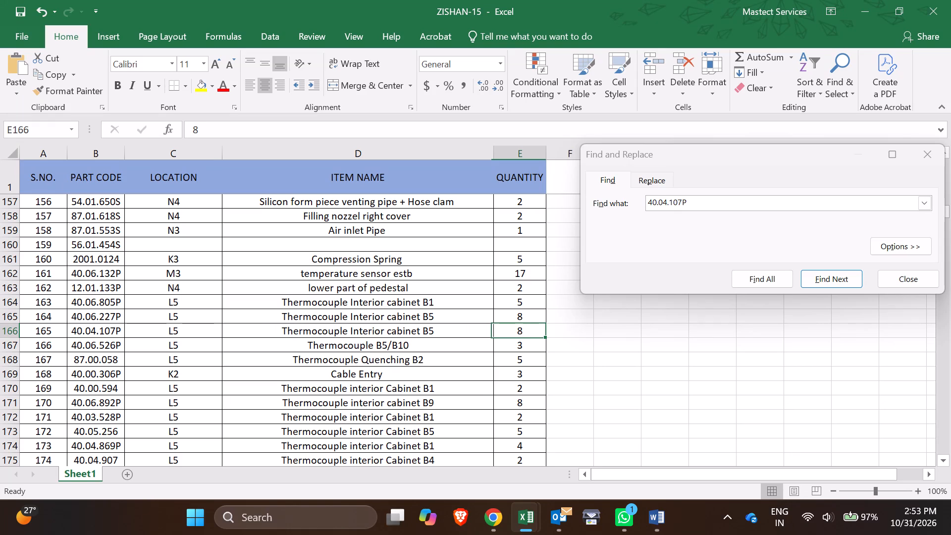
type("13")
key("Return")
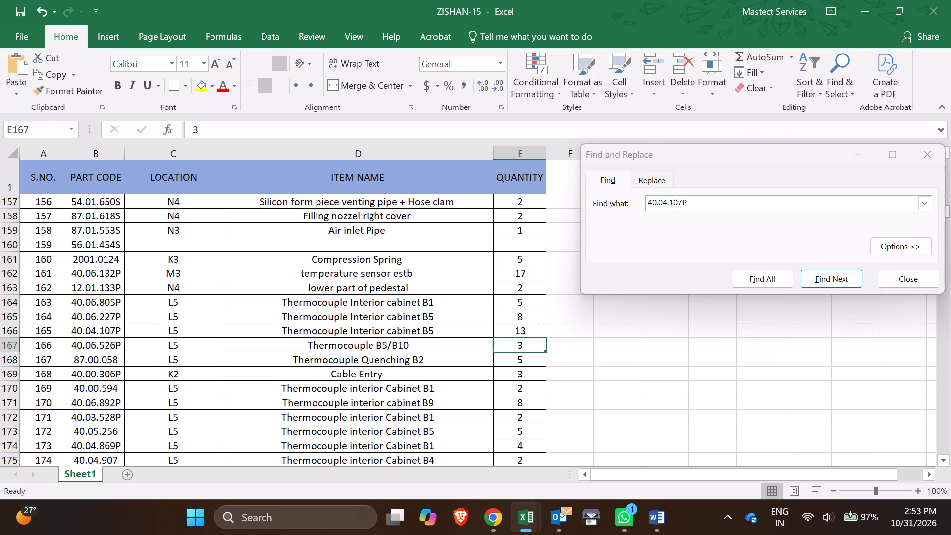
key("ctrl+s")
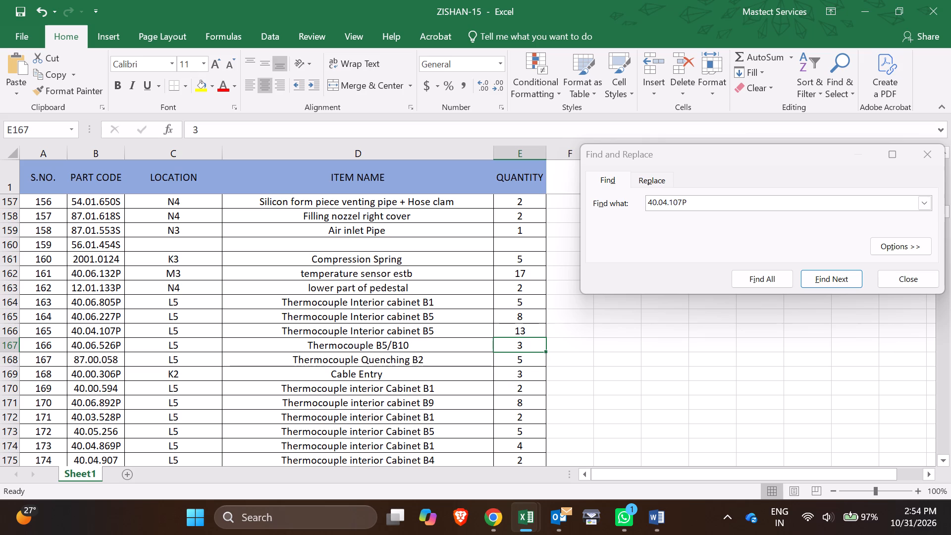
Find part code 40.04.108P in the inventory sheet.
left_click(701, 197)
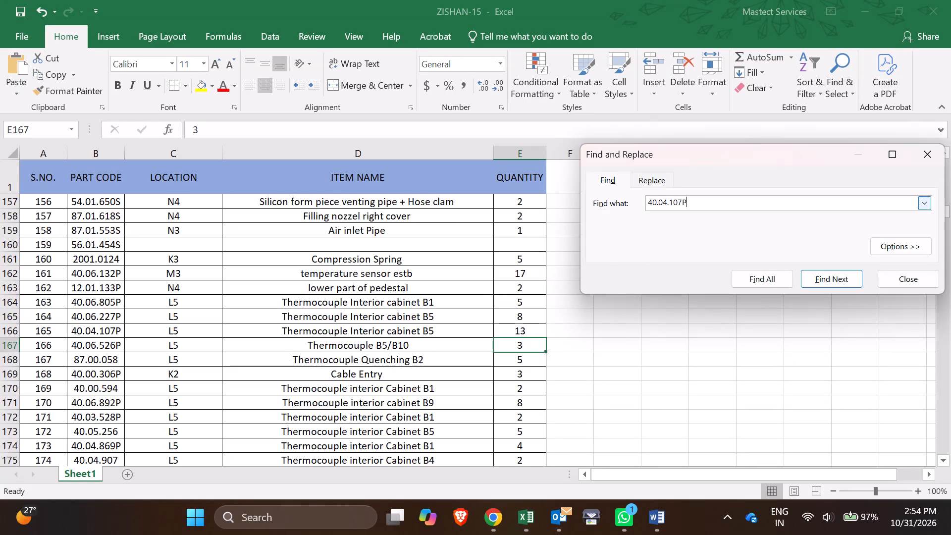
key("Left")
key("BackSpace")
key("8")
key("Return")
key("Return")
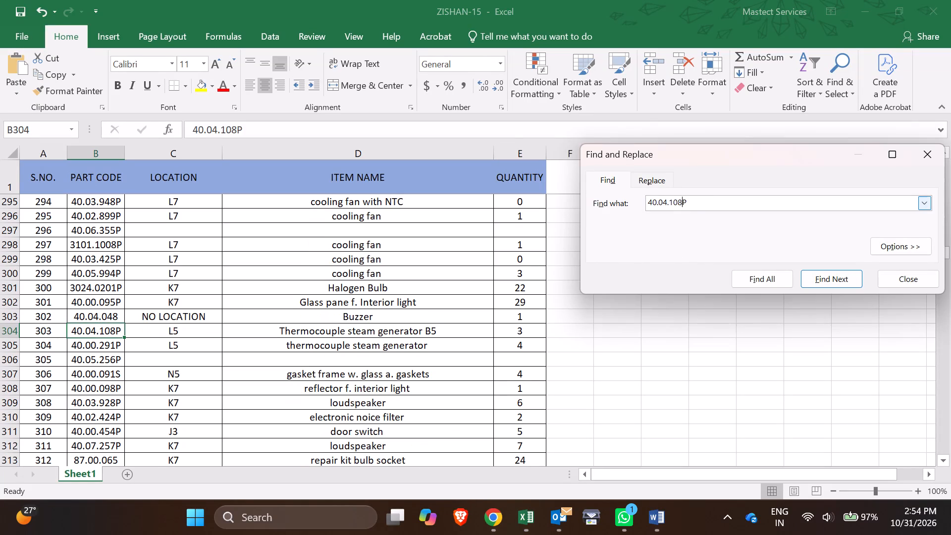
Set the quantity of part code 40.04.108P in the inventory sheet to 13.
left_click(149, 330)
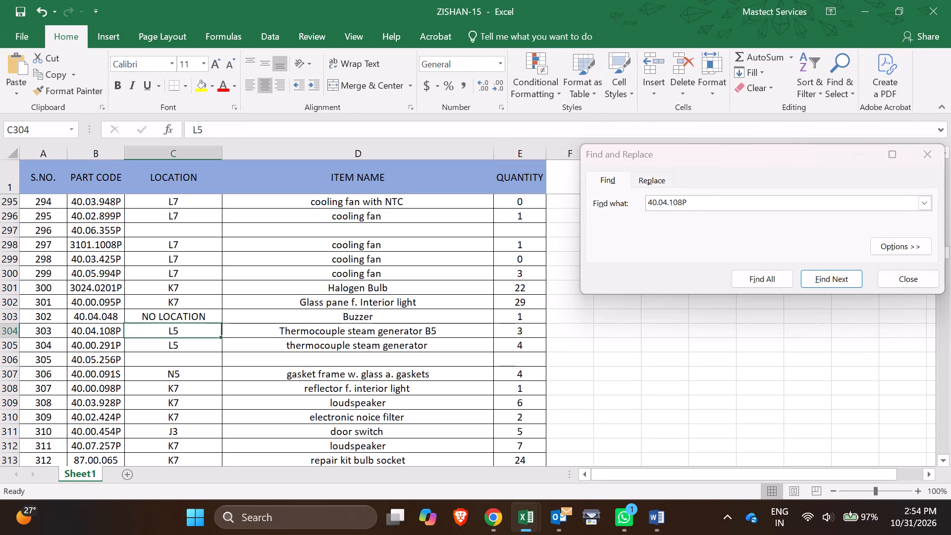
key("Right")
key("Right")
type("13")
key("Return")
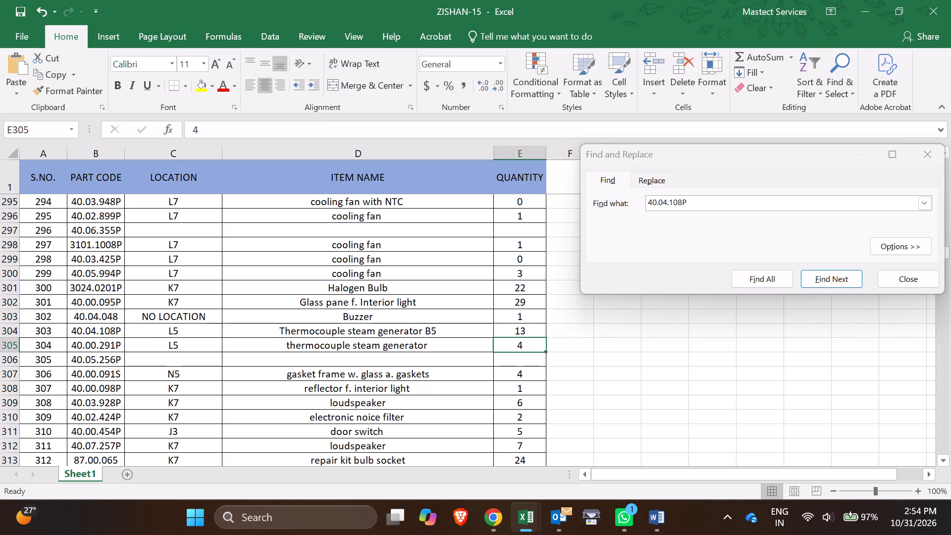
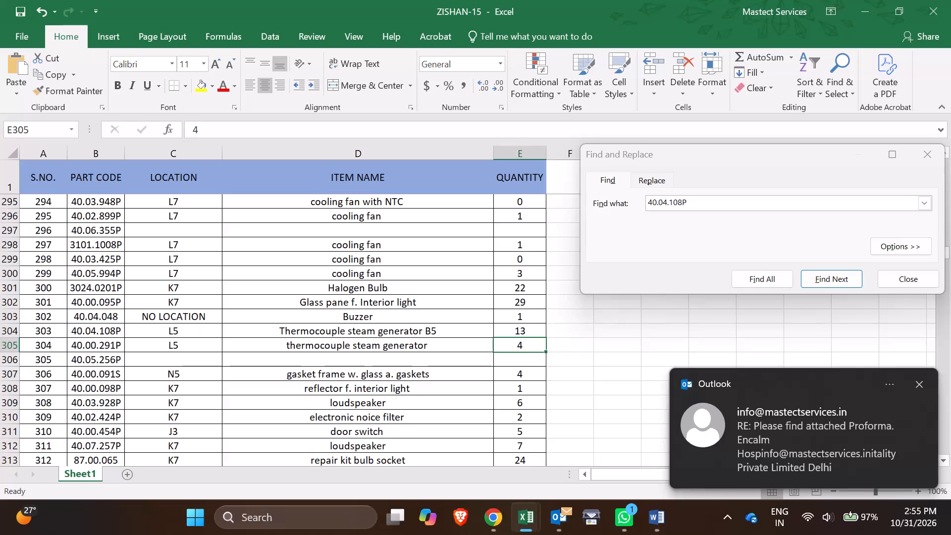
Find part code 40.03.928P in the inventory sheet and move along its row to the item name.
triple_click(703, 204)
key("BackSpace")
key("BackSpace")
key("BackSpace")
key("BackSpace")
key("BackSpace")
key("BackSpace")
key("BackSpace")
key("BackSpace")
key("BackSpace")
key("BackSpace")
key("BackSpace")
key("BackSpace")
key("BackSpace")
key("BackSpace")
key("BackSpace")
key("BackSpace")
key("BackSpace")
key("BackSpace")
key("BackSpace")
key("BackSpace")
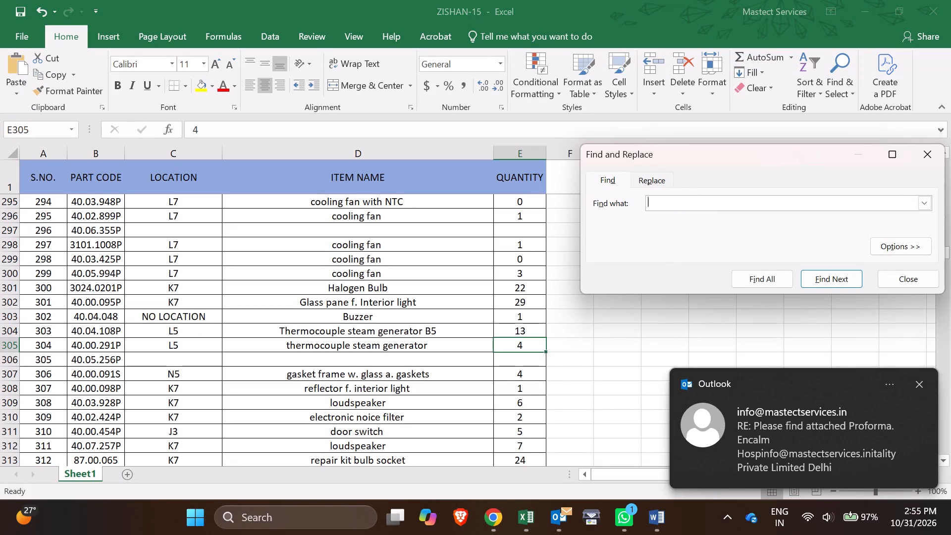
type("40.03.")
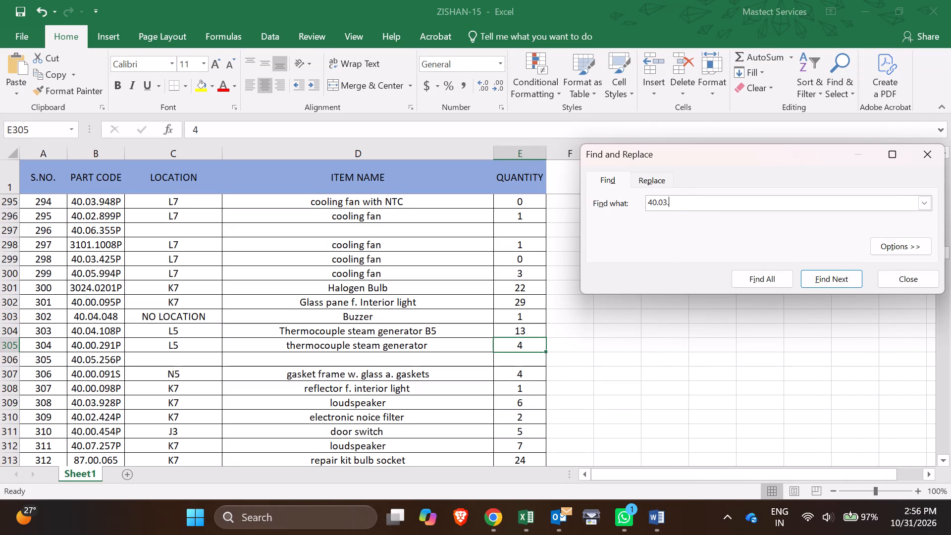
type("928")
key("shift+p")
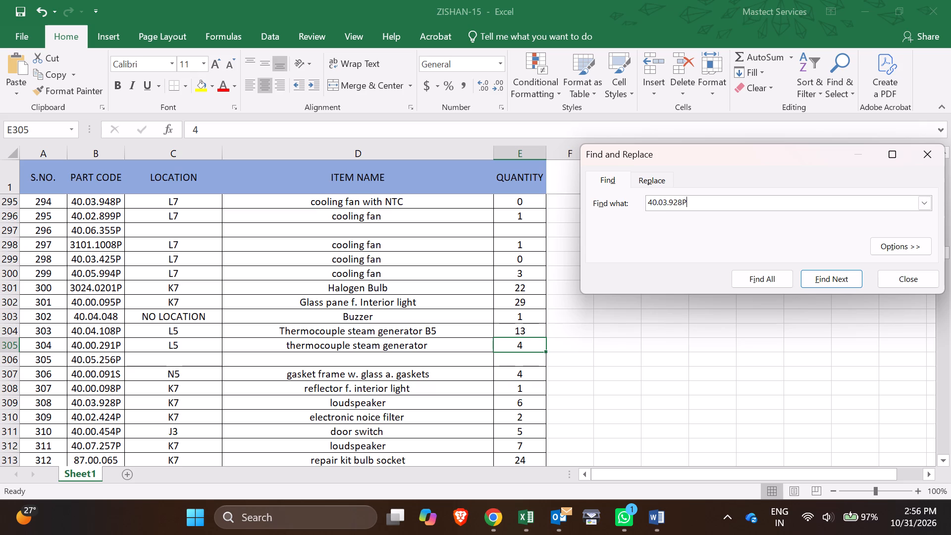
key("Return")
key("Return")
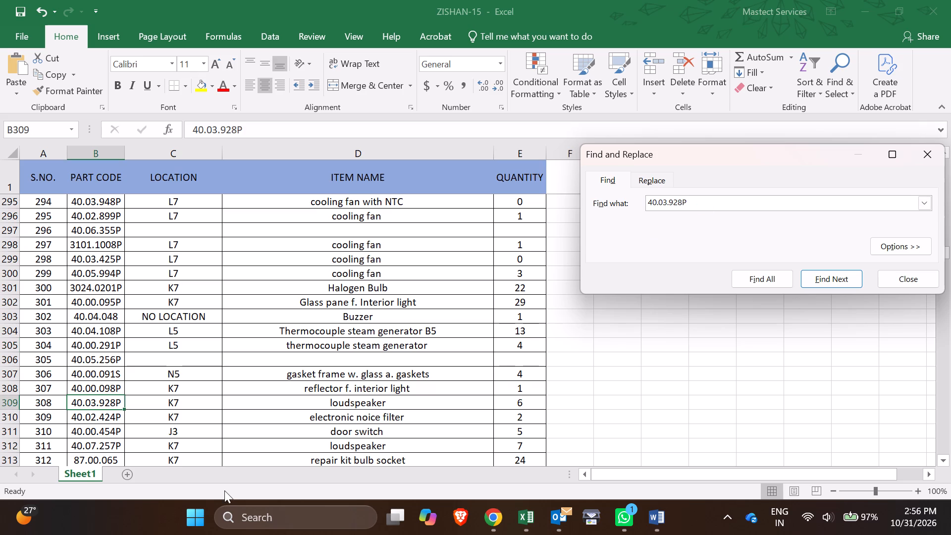
left_click(154, 406)
key("Right")
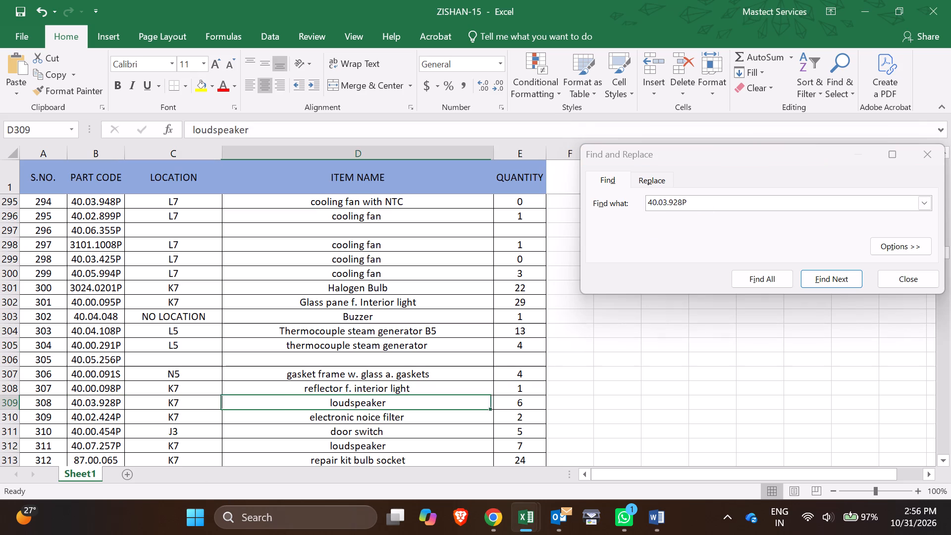
Set the quantity of the loudspeaker with part code 40.03.928P to 11, save the workbook, and select that part's location cell.
key("Right")
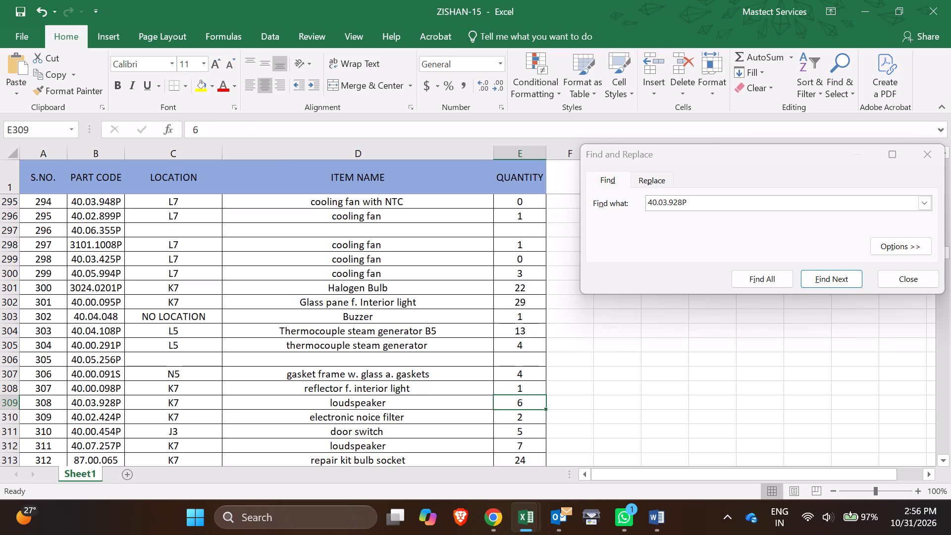
type("11")
key("Return")
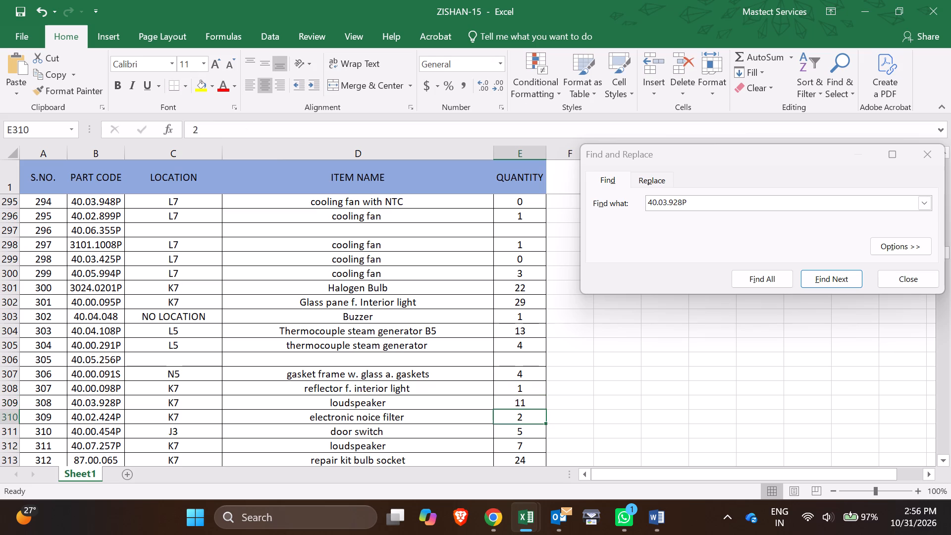
key("ctrl+s")
key("ctrl+s")
key("ctrl+s")
key("ctrl+s")
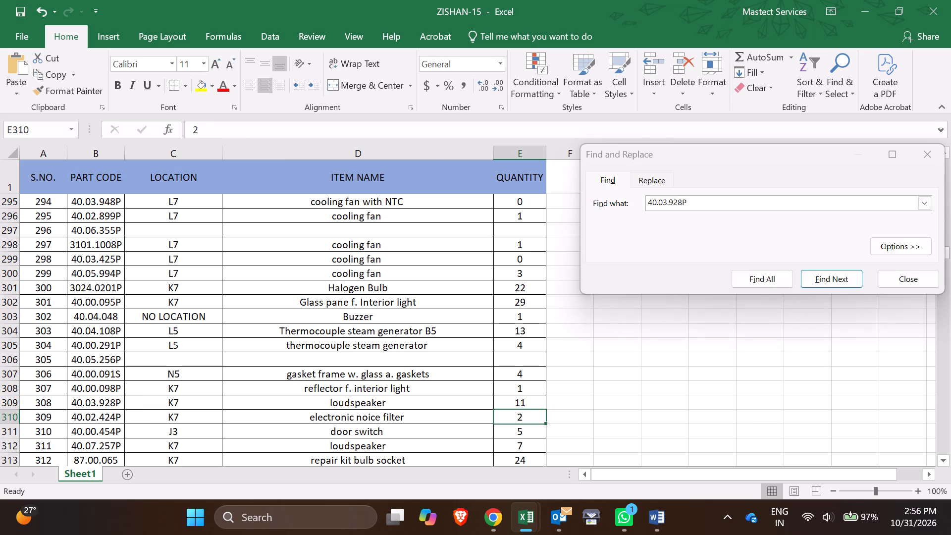
left_click(154, 406)
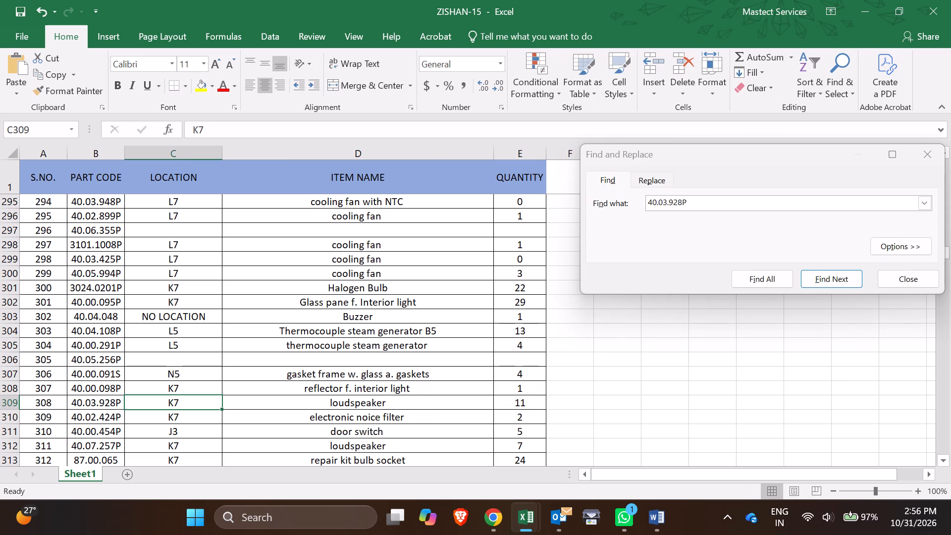
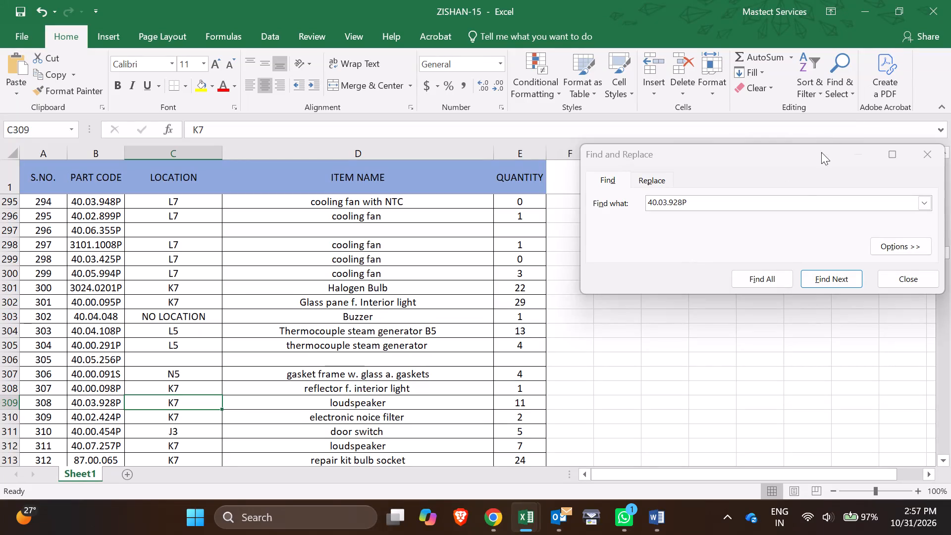
Find part code 87.02.010S in the inventory sheet and set that Earth Electrode's quantity to 9.
left_click_drag(787, 210, 787, 203)
double_click(787, 203)
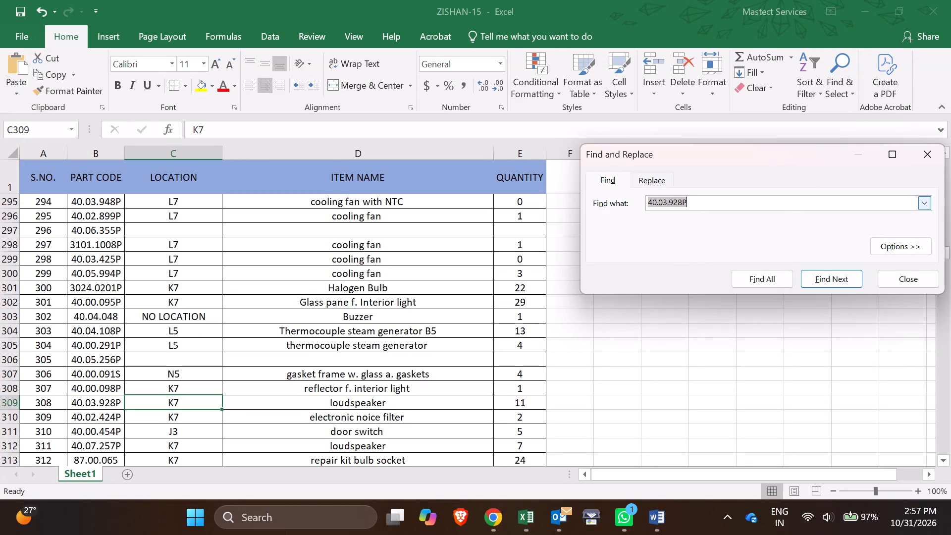
key("BackSpace")
type("87.0")
key("2")
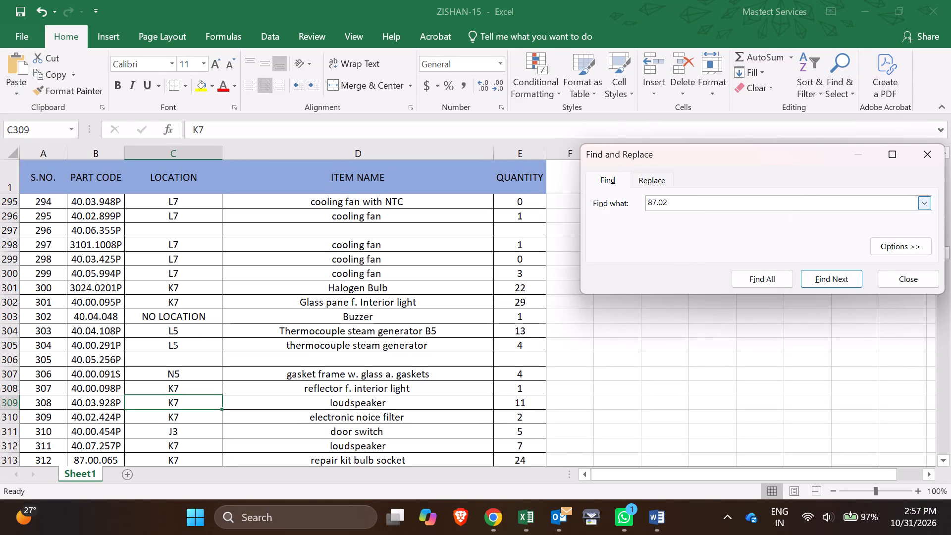
key("period")
type("010S")
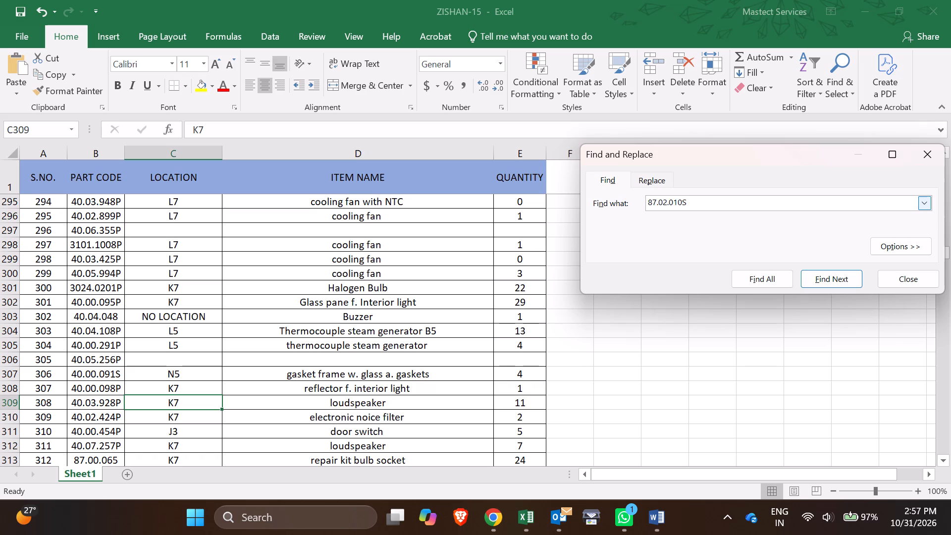
key("Return")
key("Return")
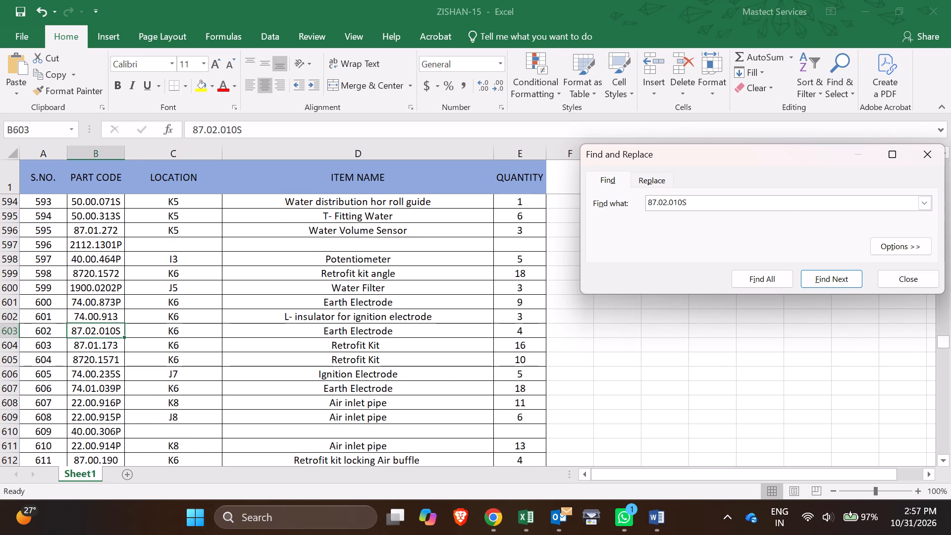
left_click(41, 333)
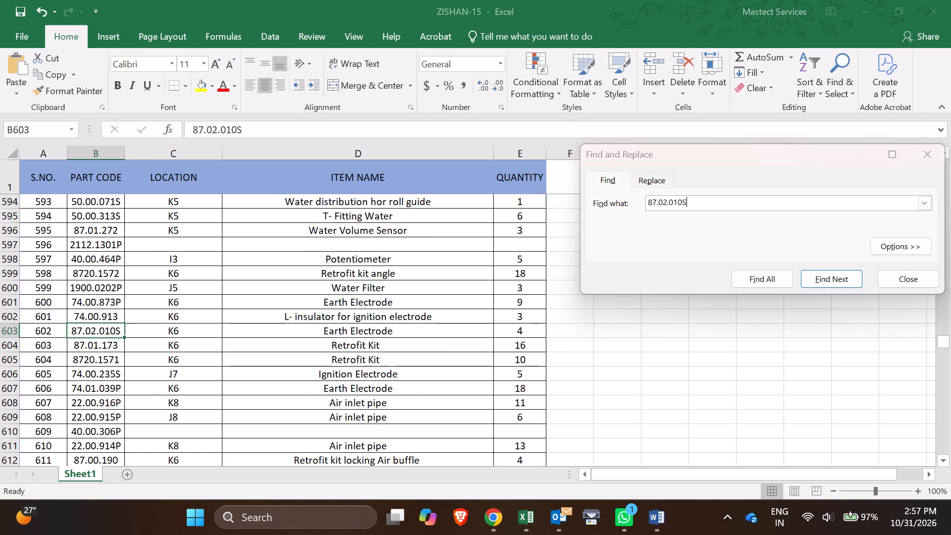
left_click(192, 328)
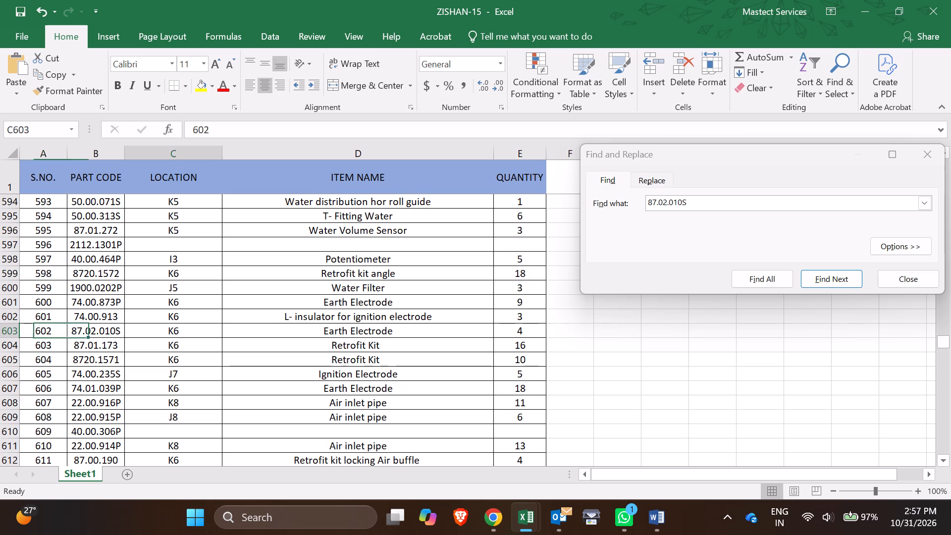
key("Right")
key("Right")
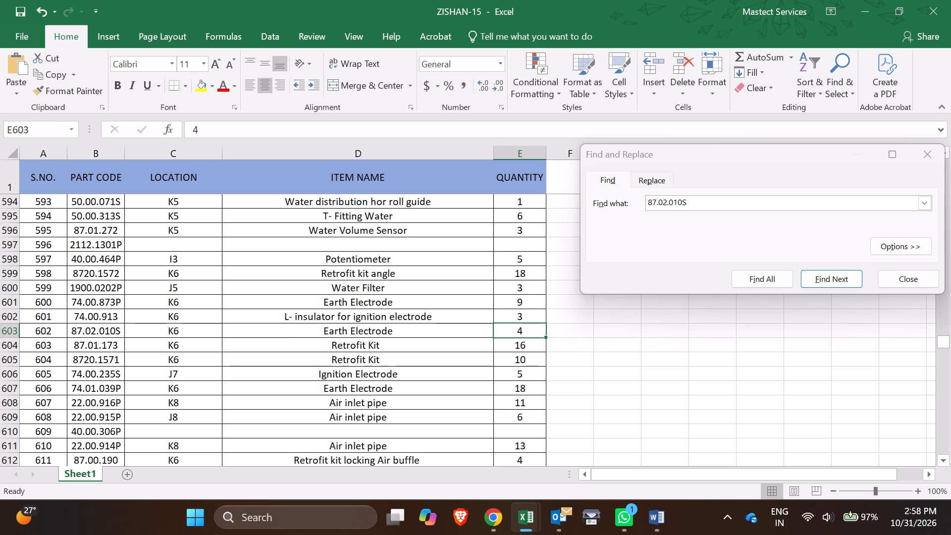
key("9")
key("Return")
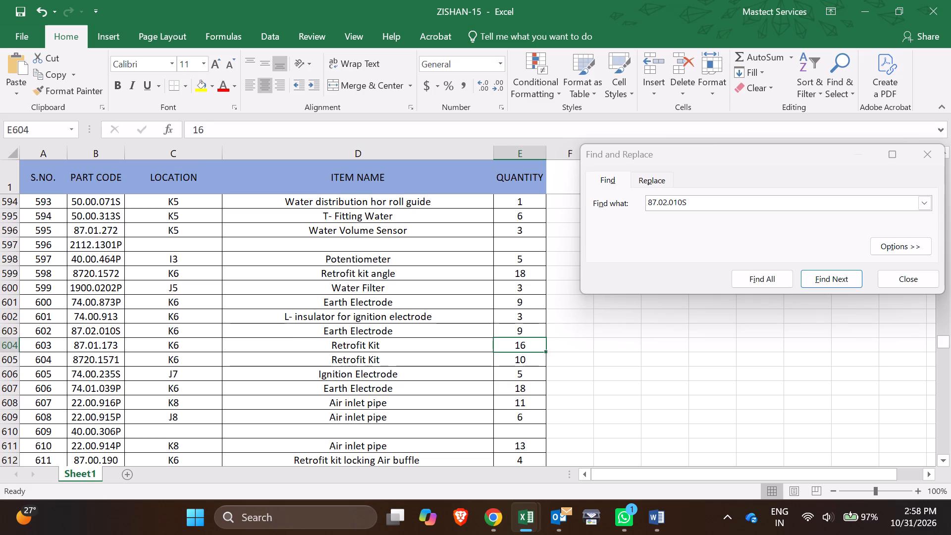
key("Up")
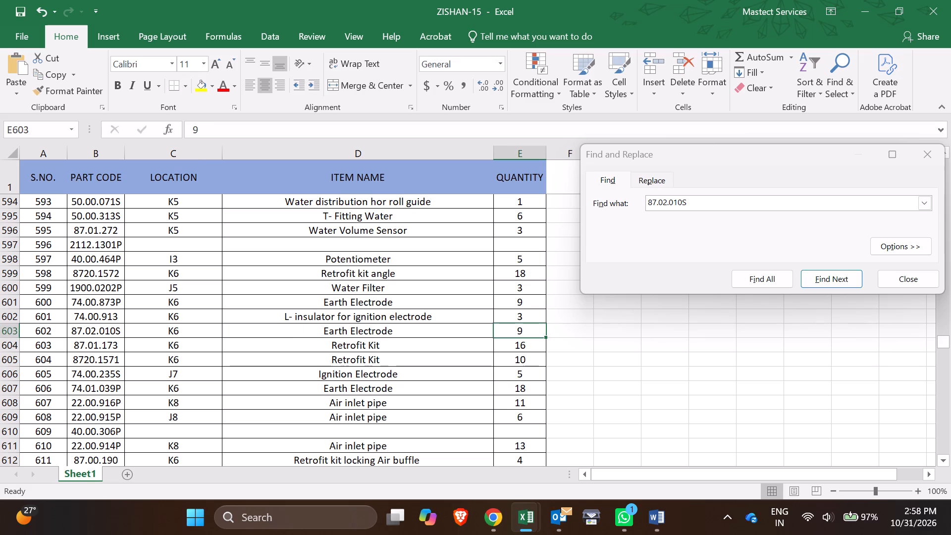
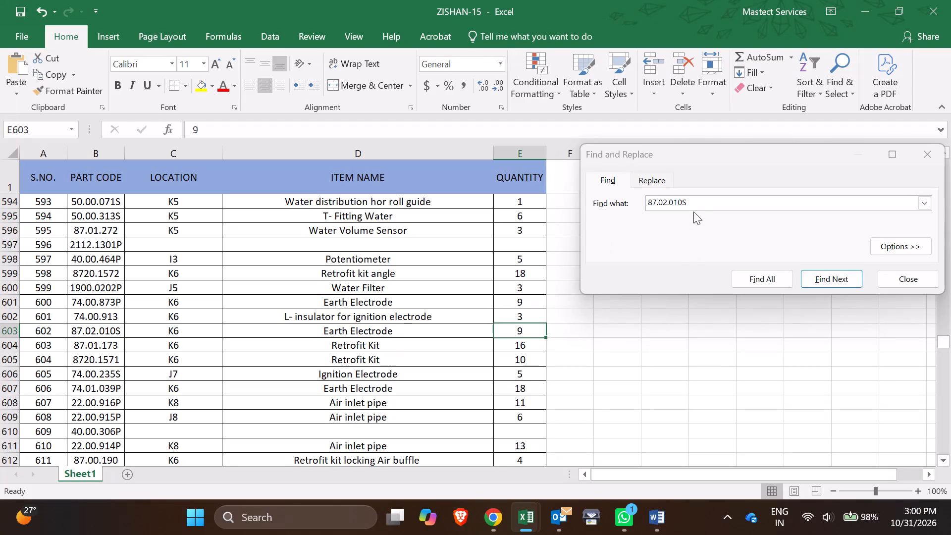
Find part code 22.00.985P in the inventory sheet and set that motor shaft gasket's quantity to 12.
double_click(699, 202)
key("BackSpace")
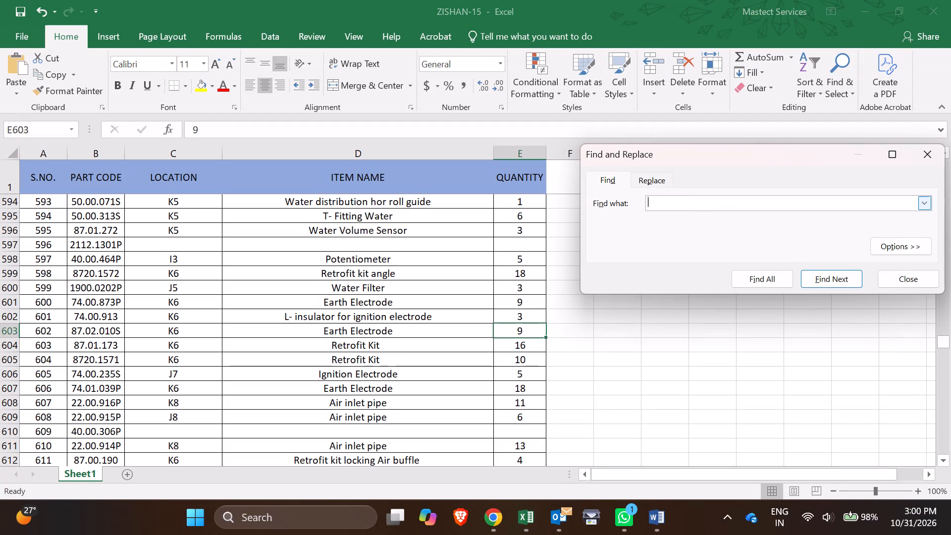
type("22.00.")
type("985")
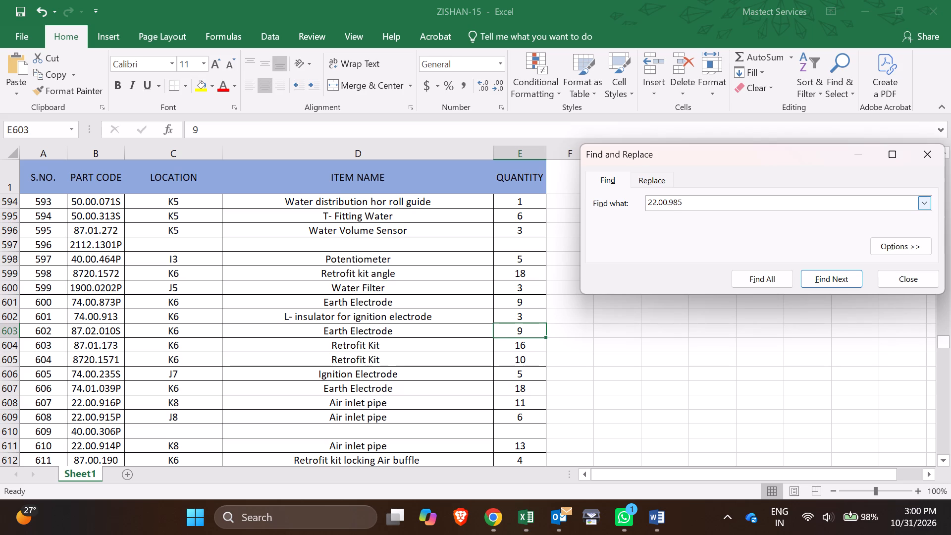
key("shift+p")
key("Return")
key("Return")
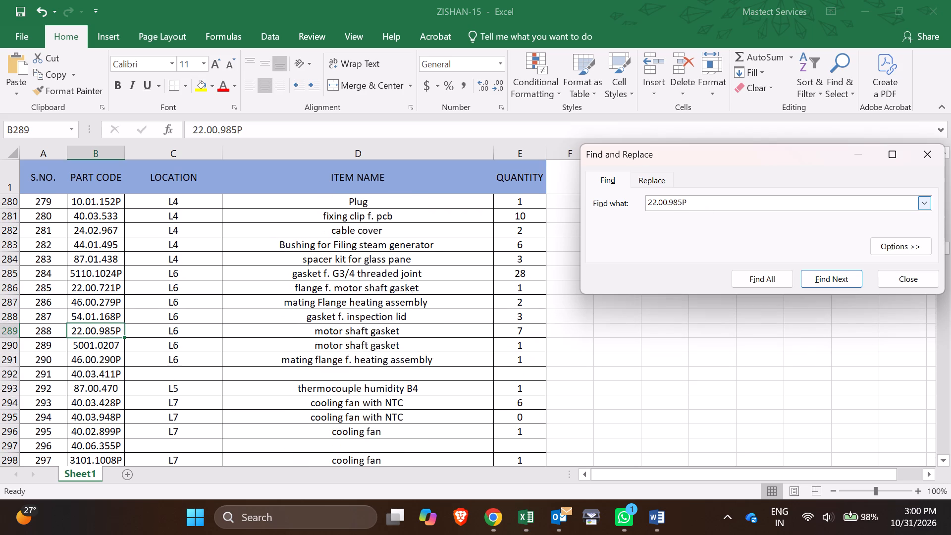
left_click(149, 328)
left_click(97, 328)
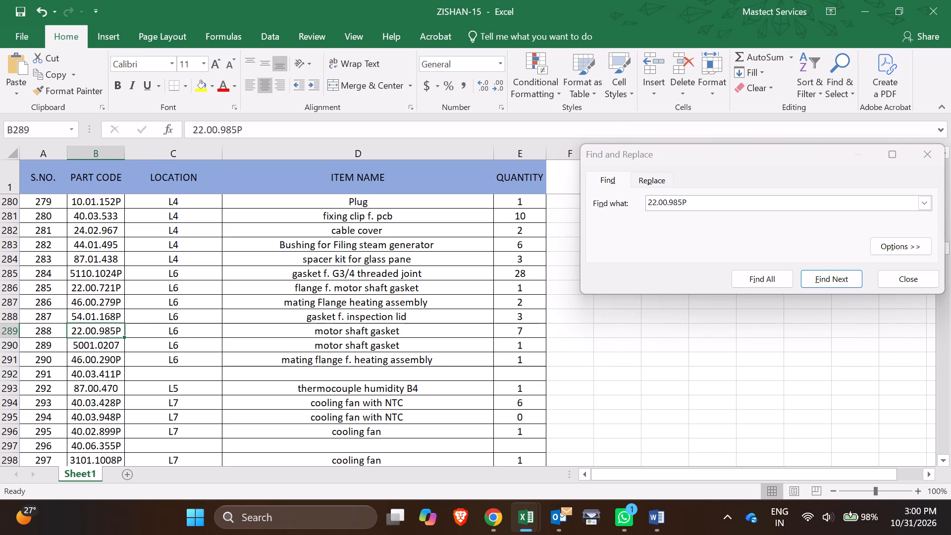
key("Right")
key("Right")
key("Right")
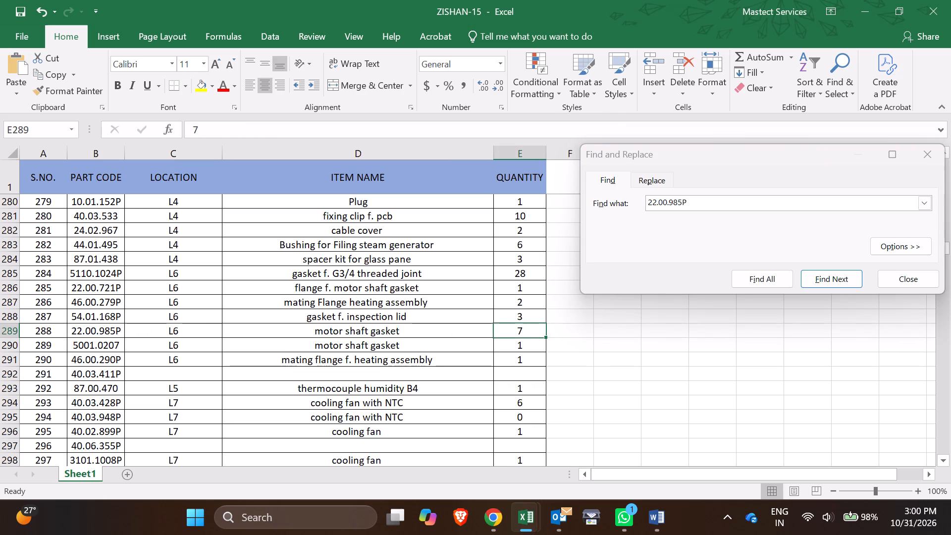
type("12")
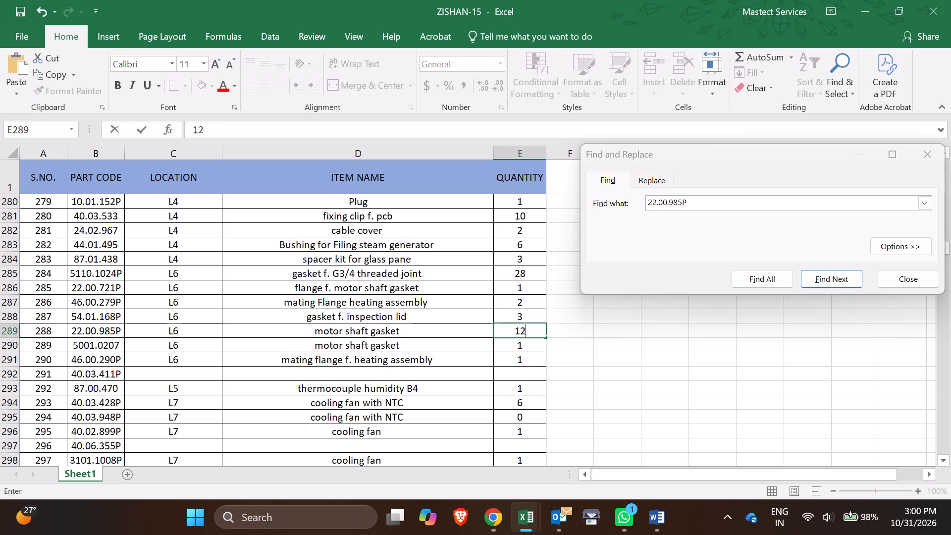
key("Return")
key("Up")
key("Left")
key("Left")
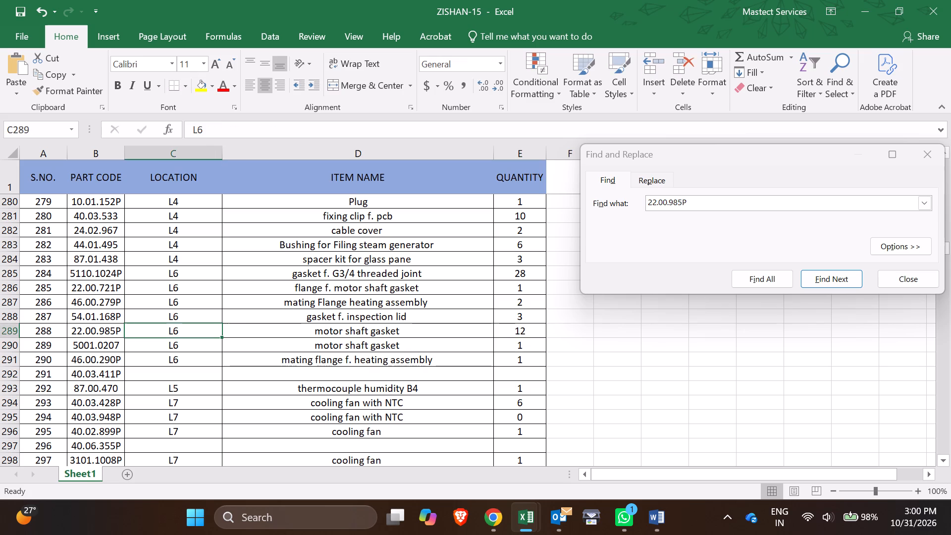
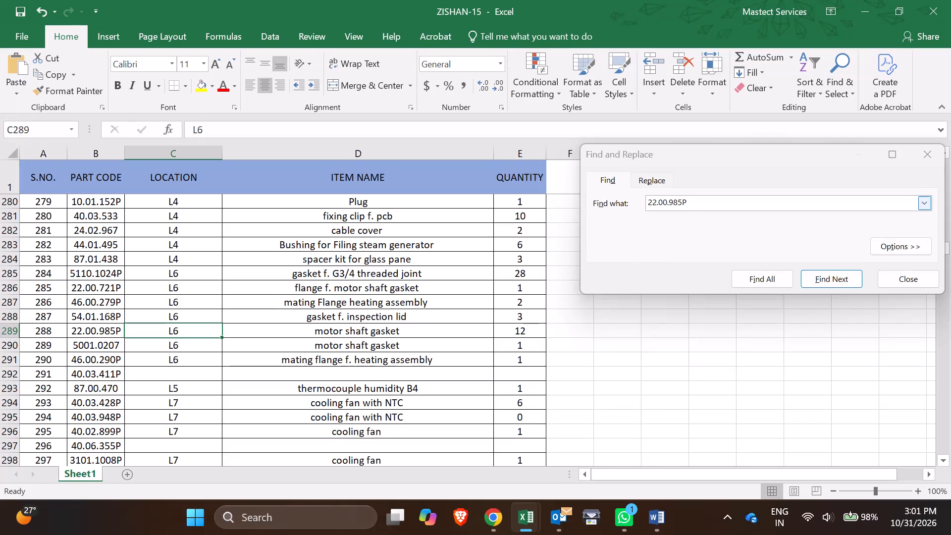
Find part code 44.00.279P in the inventory sheet and set that heating element gasket's quantity to 6.
double_click(721, 203)
key("BackSpace")
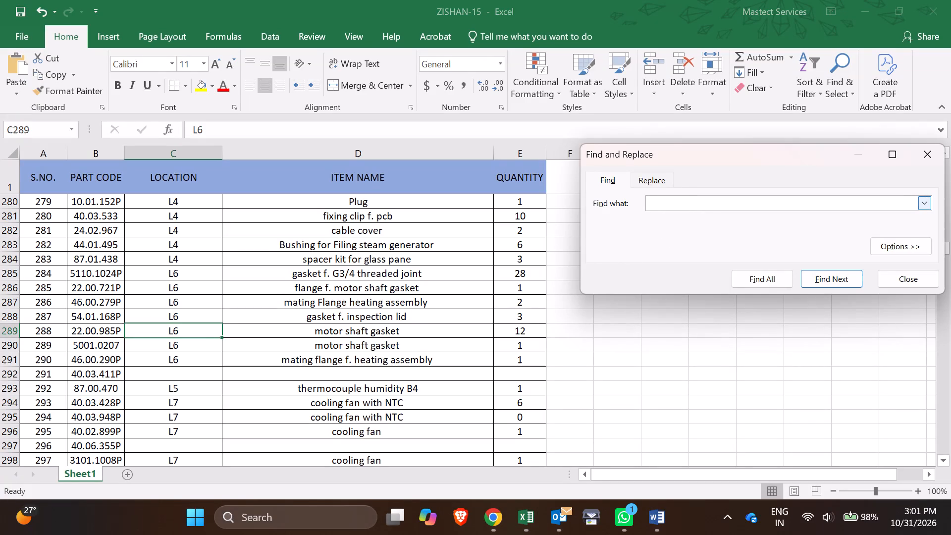
type("44")
type(".00.")
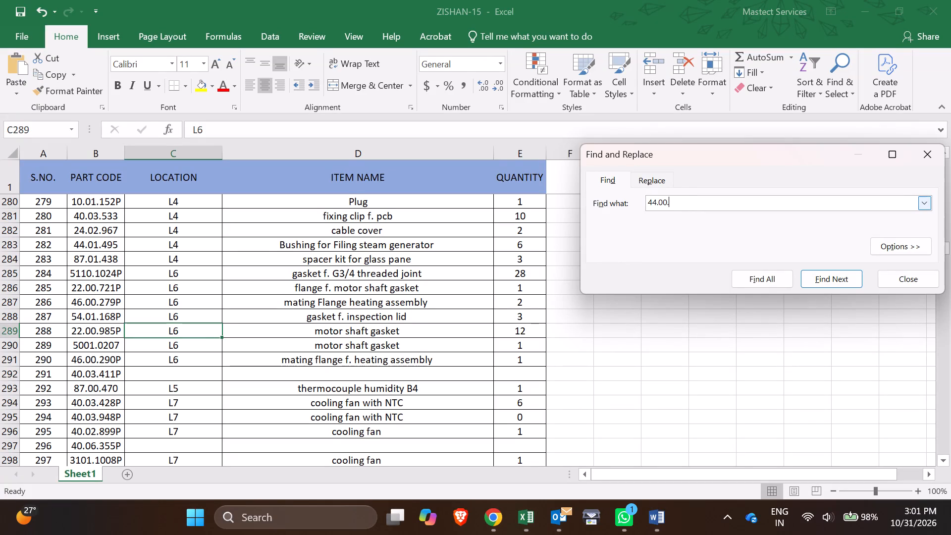
type("279")
key("shift+p")
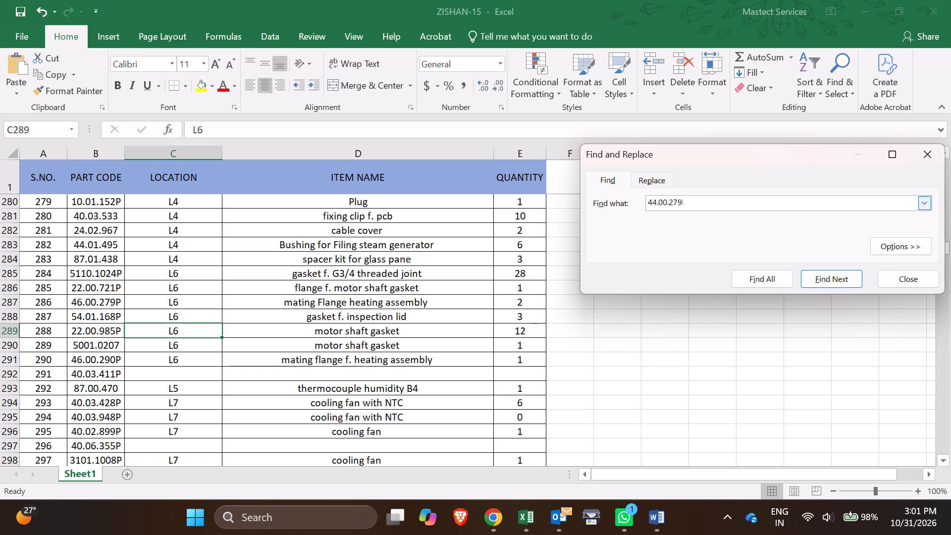
key("Return")
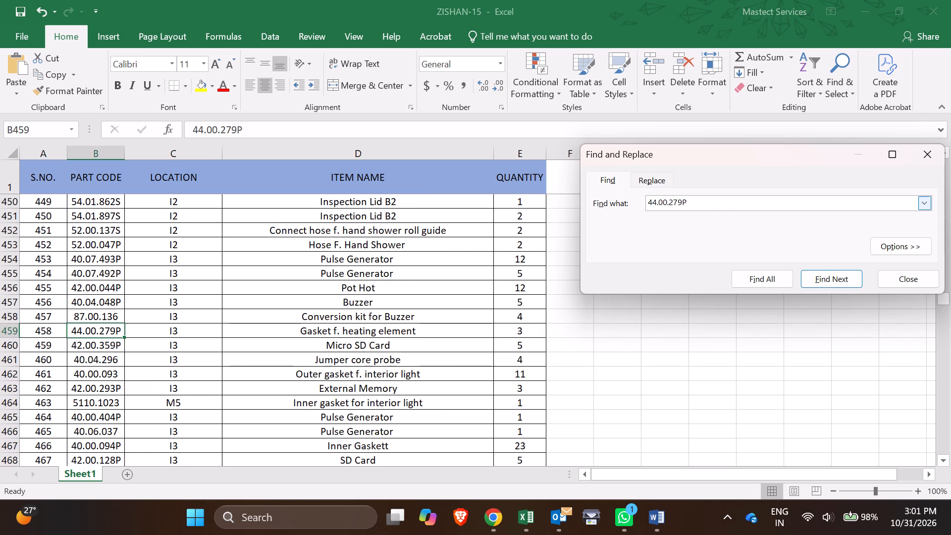
key("Return")
left_click(162, 331)
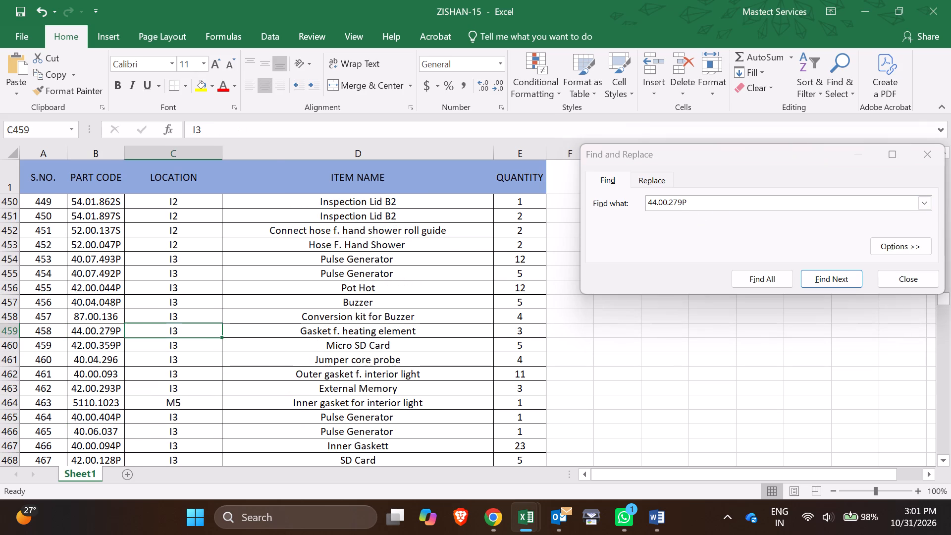
key("Right")
key("Right")
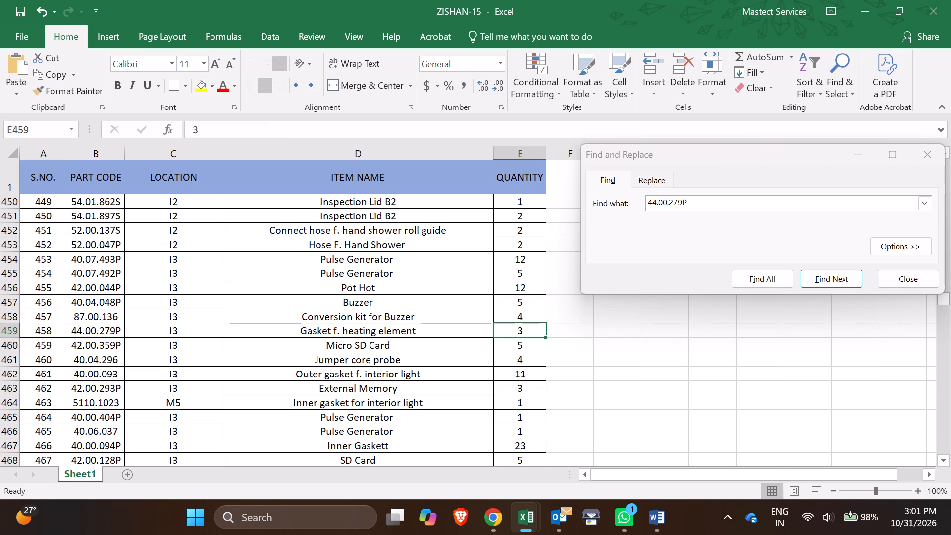
key("3")
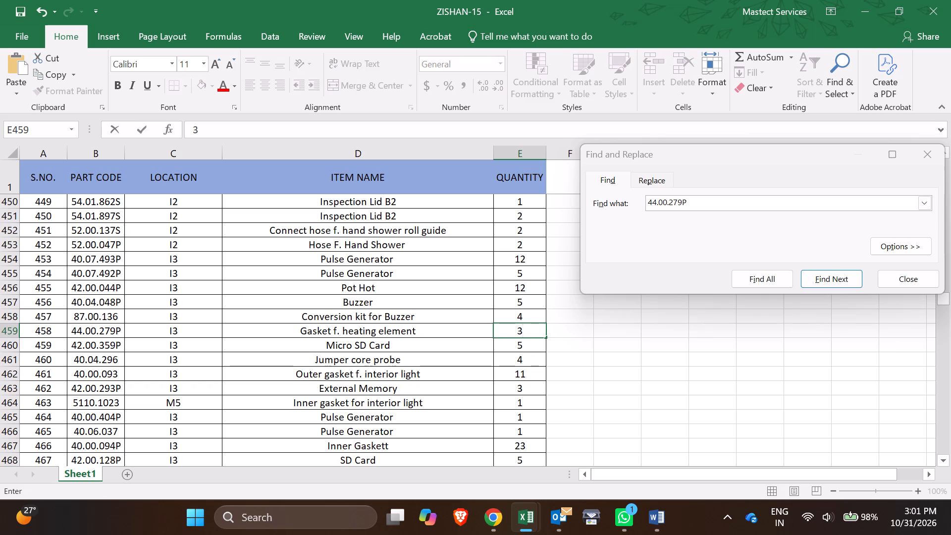
key("BackSpace")
key("Return")
key("Up")
key("6")
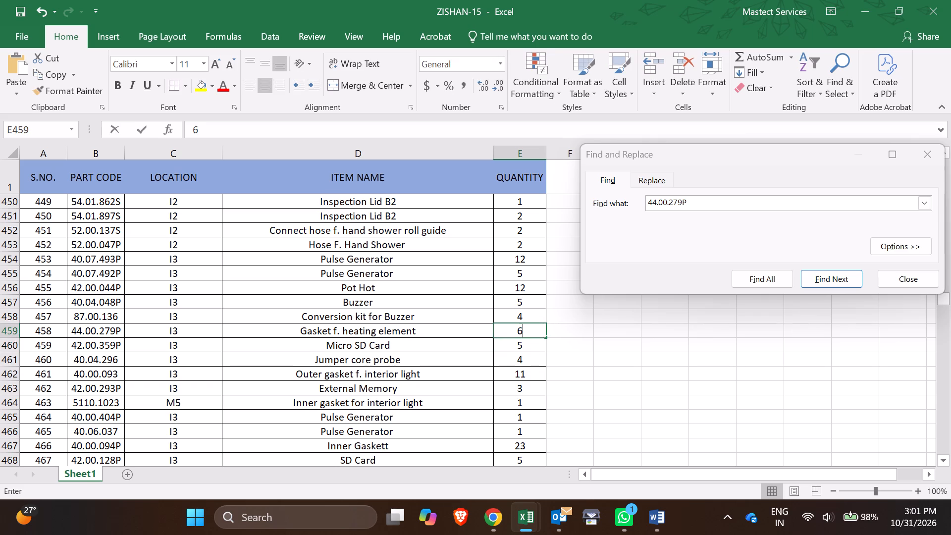
key("Return")
Save the ZISHAN-15 inventory workbook.
key("ctrl+s")
key("ctrl+s")
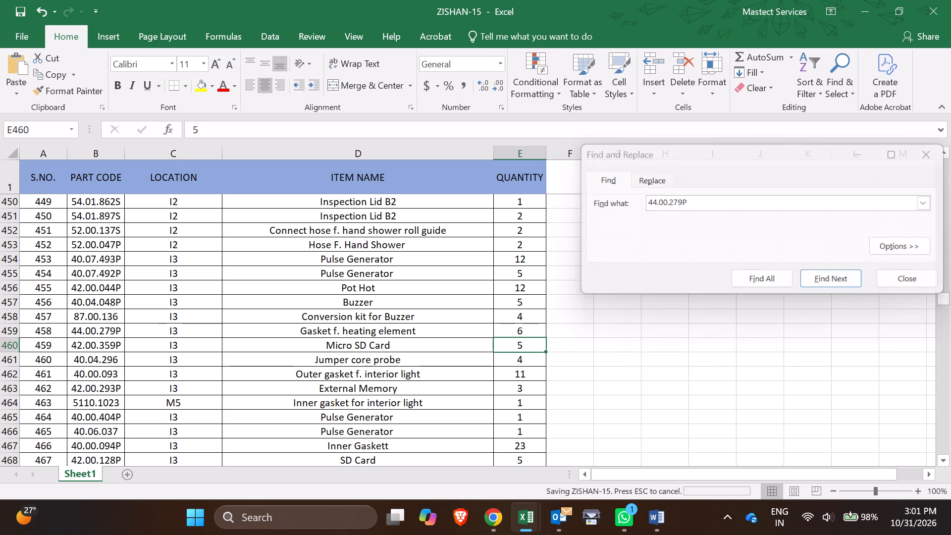
Go back to the location cell of part code 44.00.279P to check where the gasket is stored.
key("Up")
key("Left")
key("Left")
key("Left")
key("Right")
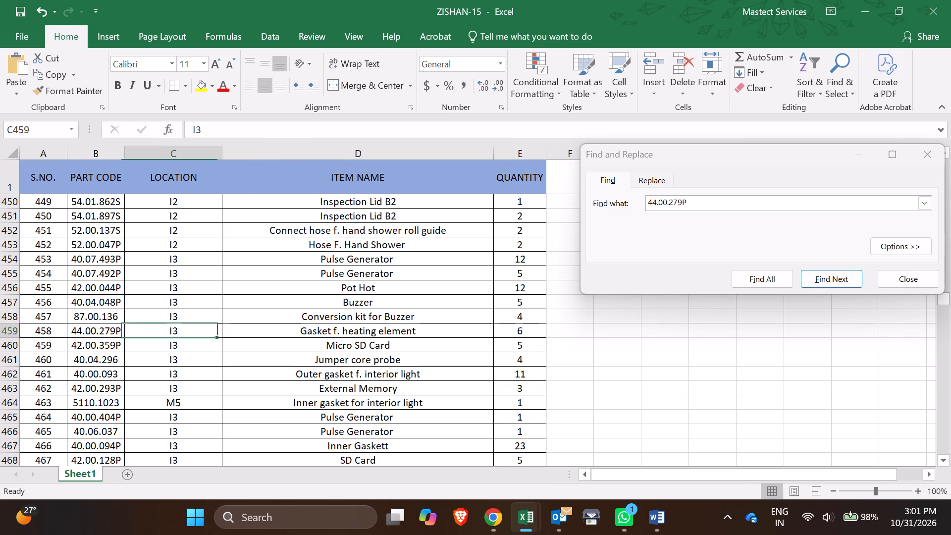
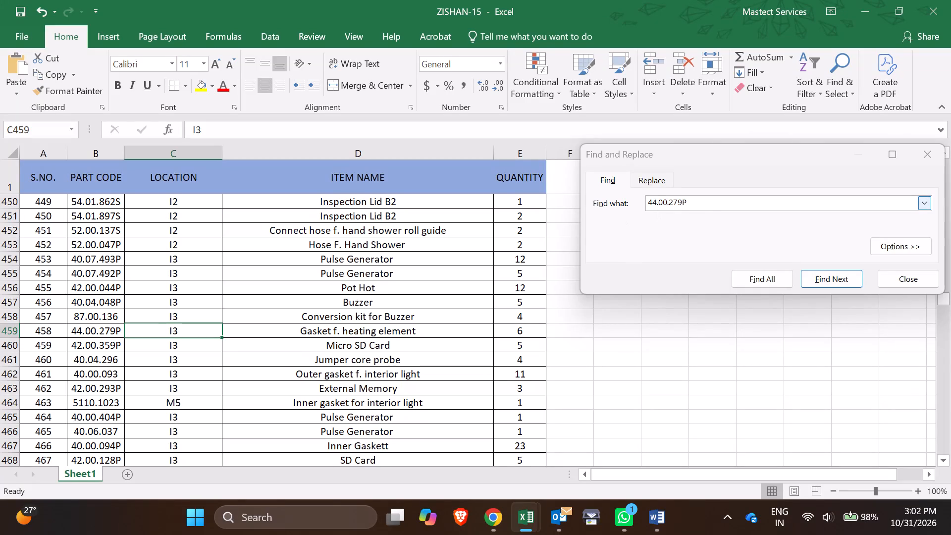
Find part code 87.00.470 in the inventory sheet and set that humidity thermocouple's quantity to 3.
double_click(692, 202)
key("BackSpace")
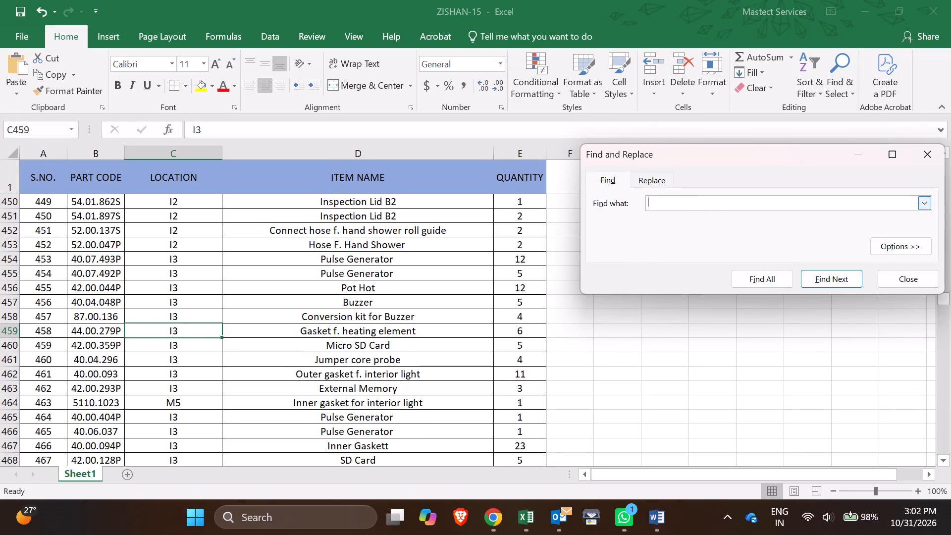
type("87.00.")
type("470")
key("Return")
key("Return")
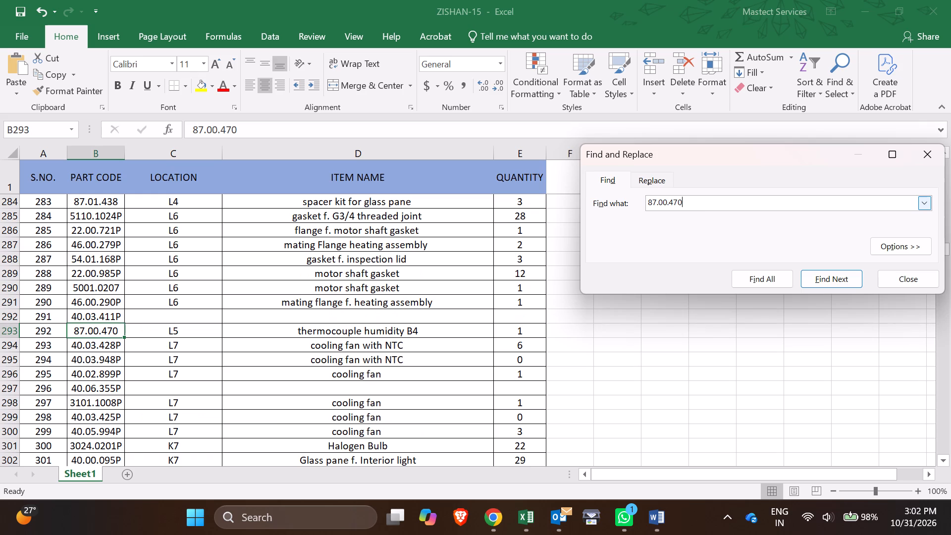
left_click(194, 330)
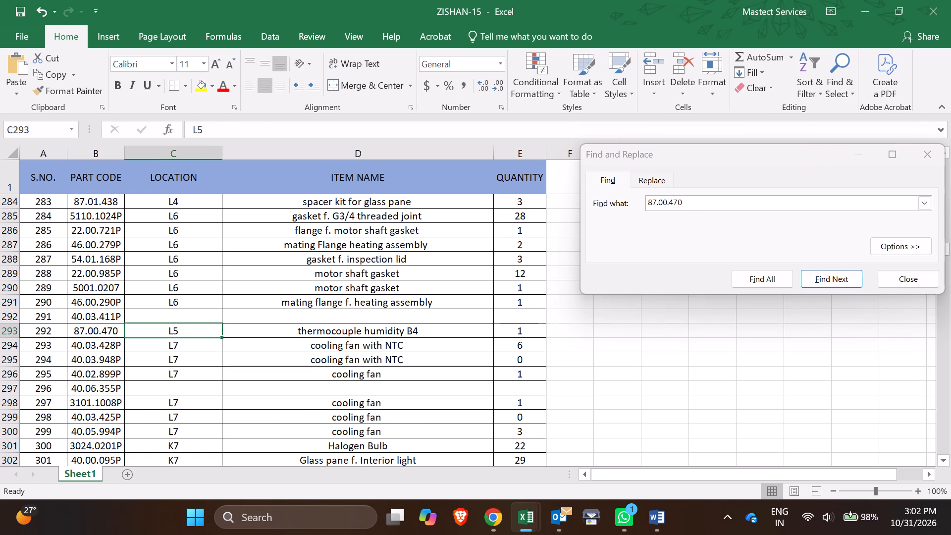
key("Right")
key("Right")
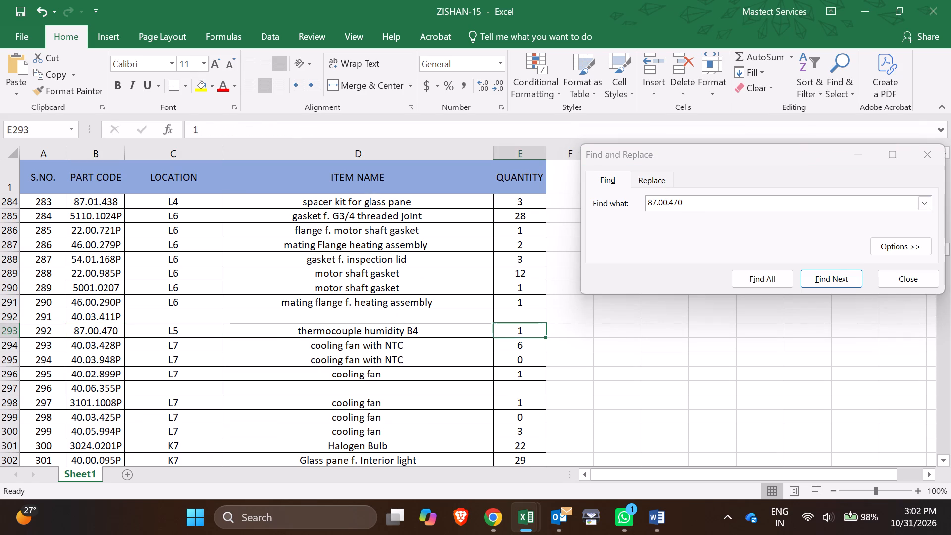
key("3")
key("Return")
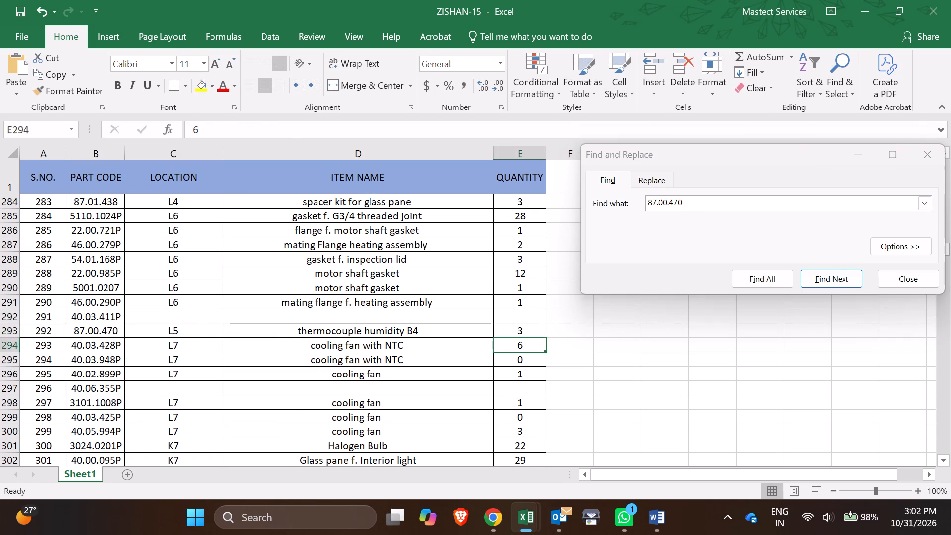
Save the ZISHAN-15 inventory workbook.
key("ctrl+s")
Go back to the location cell of part code 87.00.470 to check where the thermocouple is stored.
key("Up")
key("Left")
key("Left")
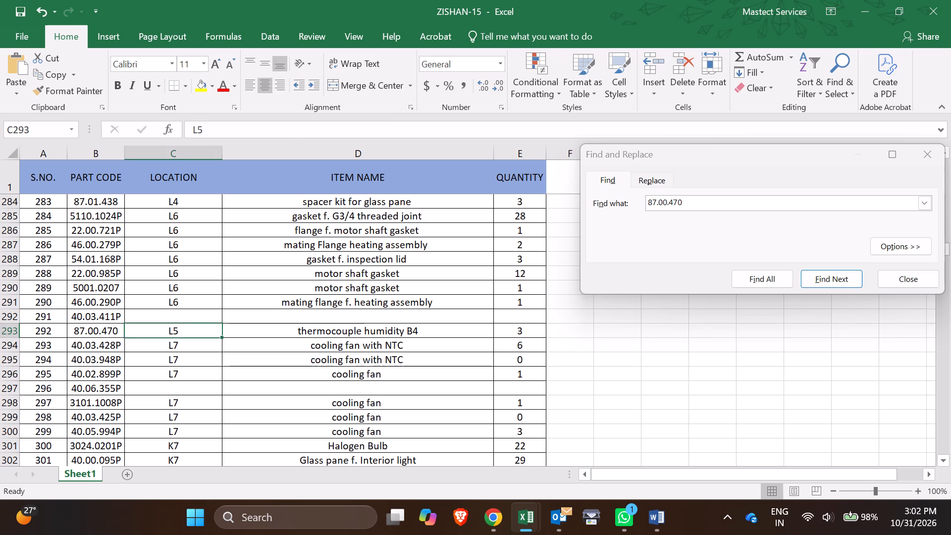
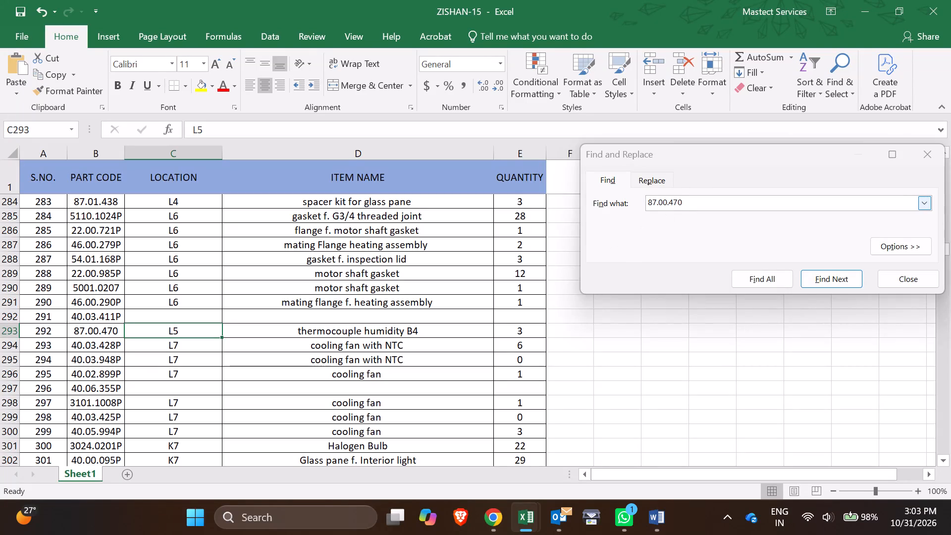
Find part code 50.00.296P in the inventory sheet and set the drip collector clip's quantity to 3.
double_click(694, 204)
key("BackSpace")
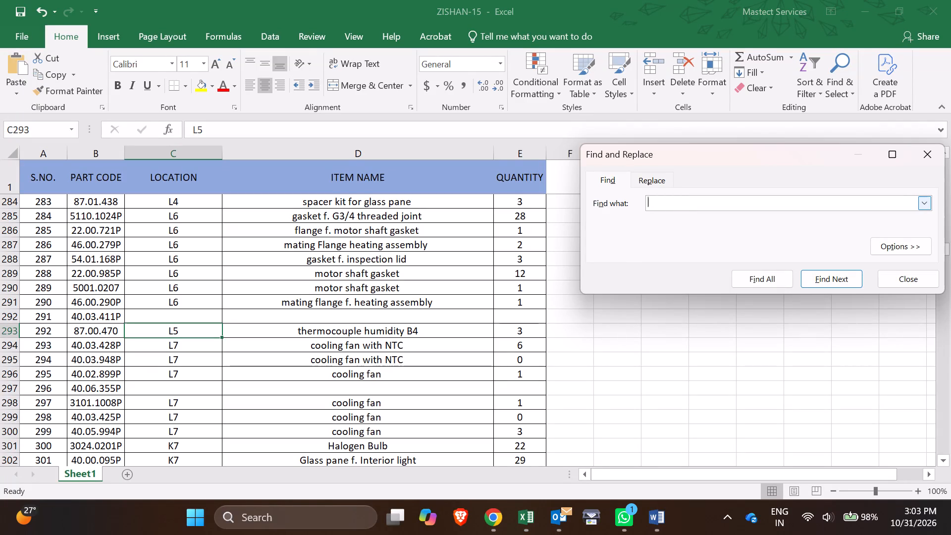
type("50.00.")
type("296")
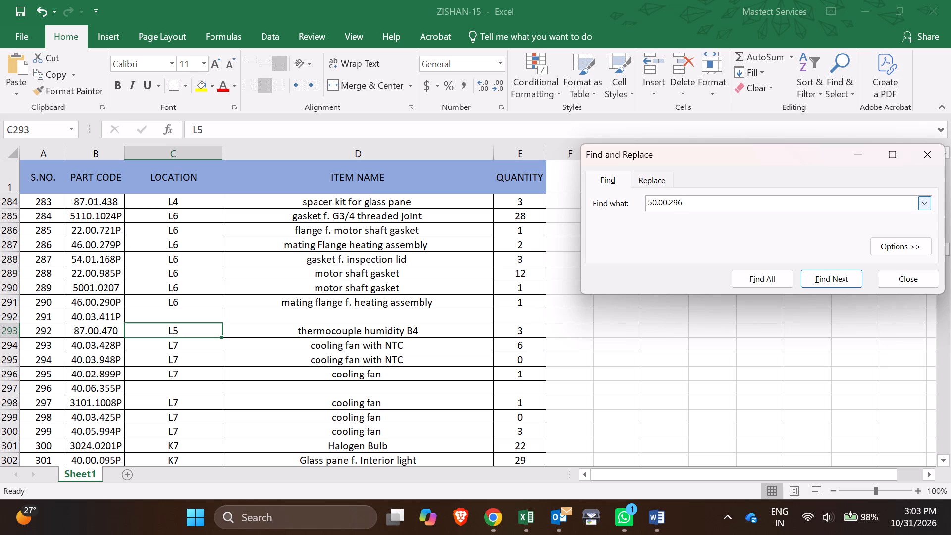
key("shift+p")
key("Return")
key("Return")
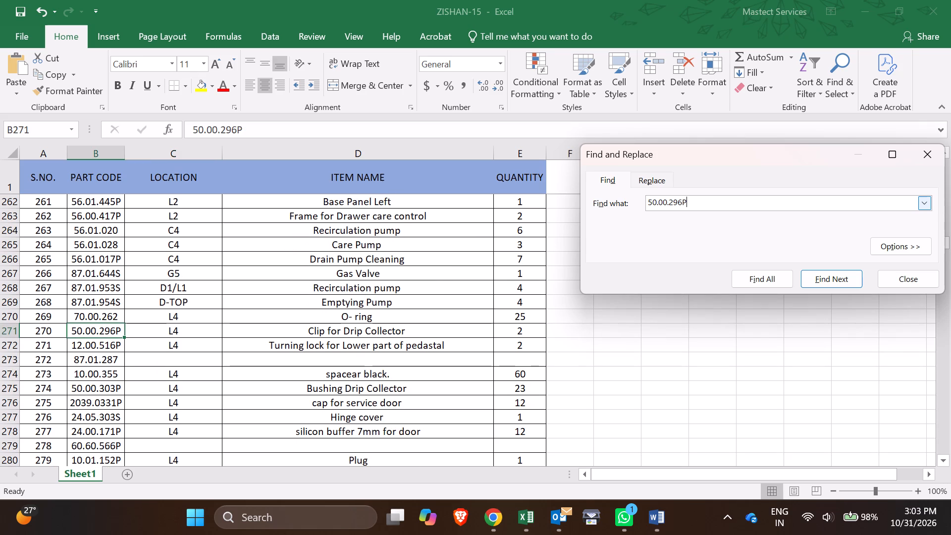
left_click(187, 327)
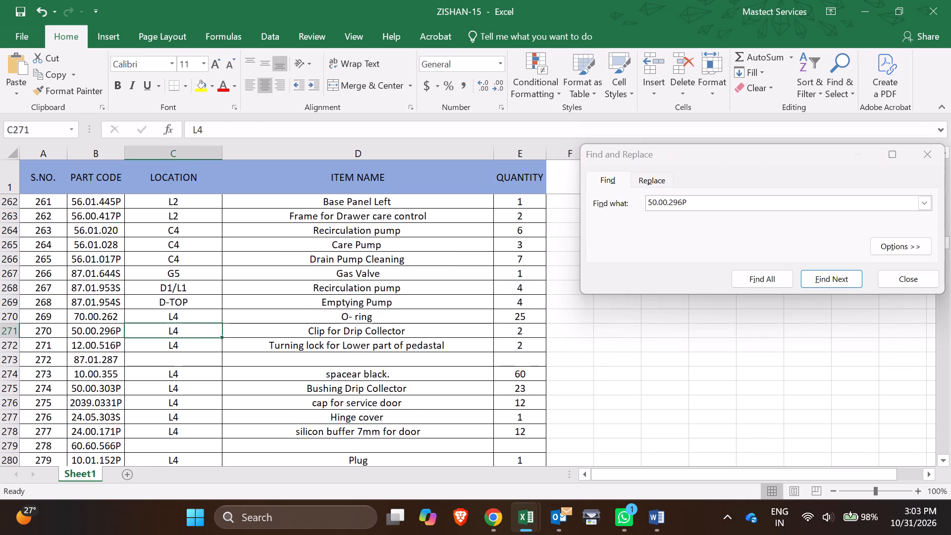
key("Right")
key("Right")
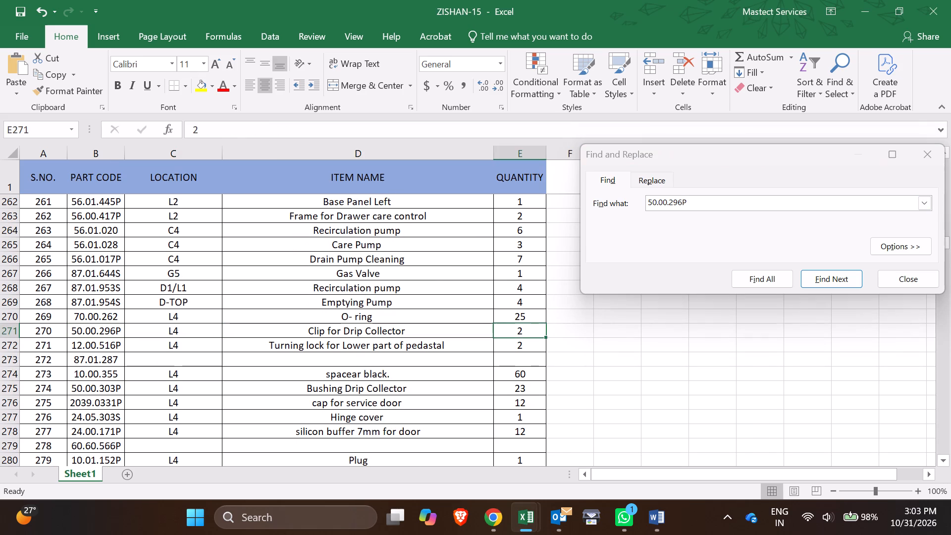
key("3")
key("Return")
Save the ZISHAN-15 inventory workbook.
key("ctrl+s")
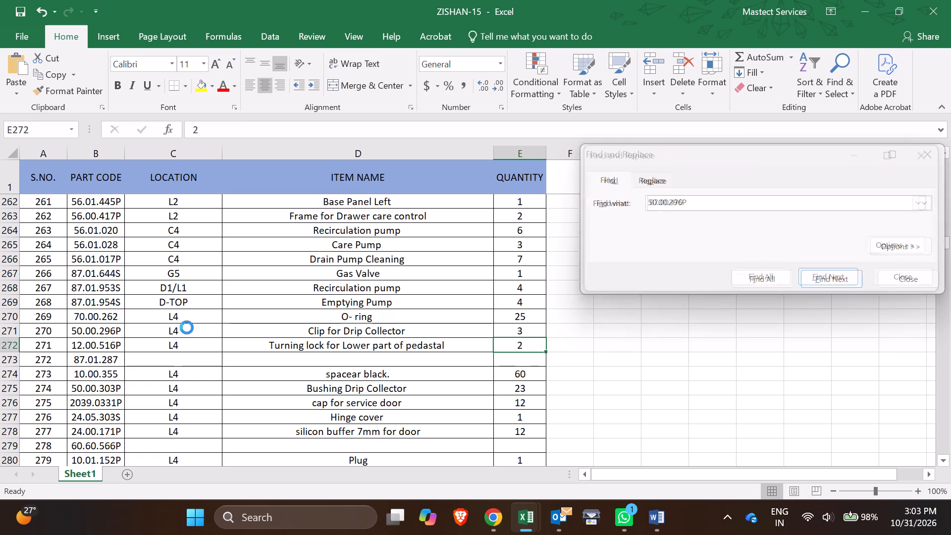
Go back to the location cell of part code 50.00.296P to check where the clip is stored.
key("Up")
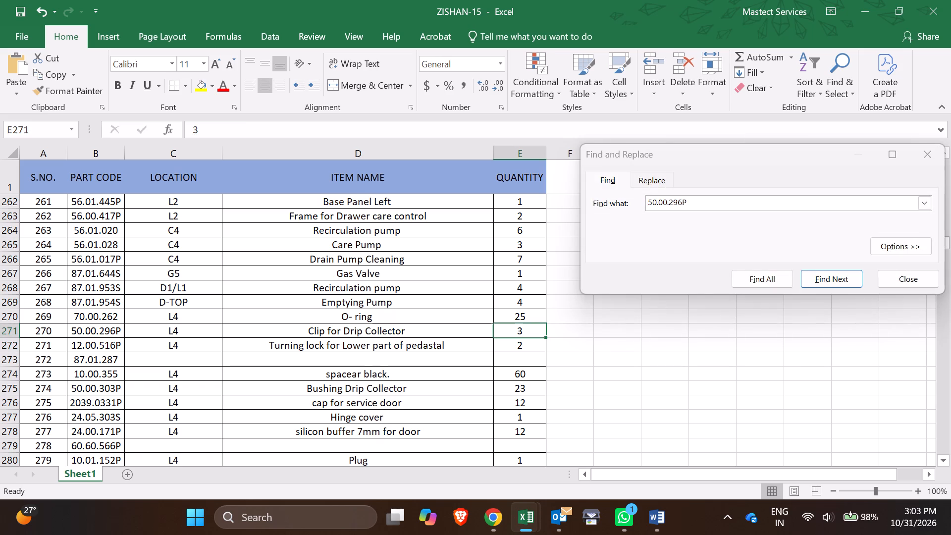
key("Left")
key("Left")
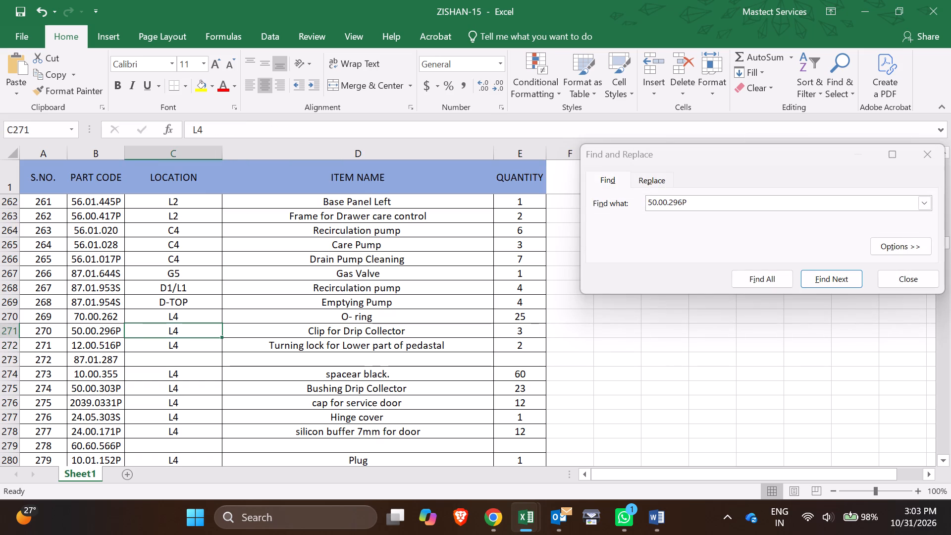
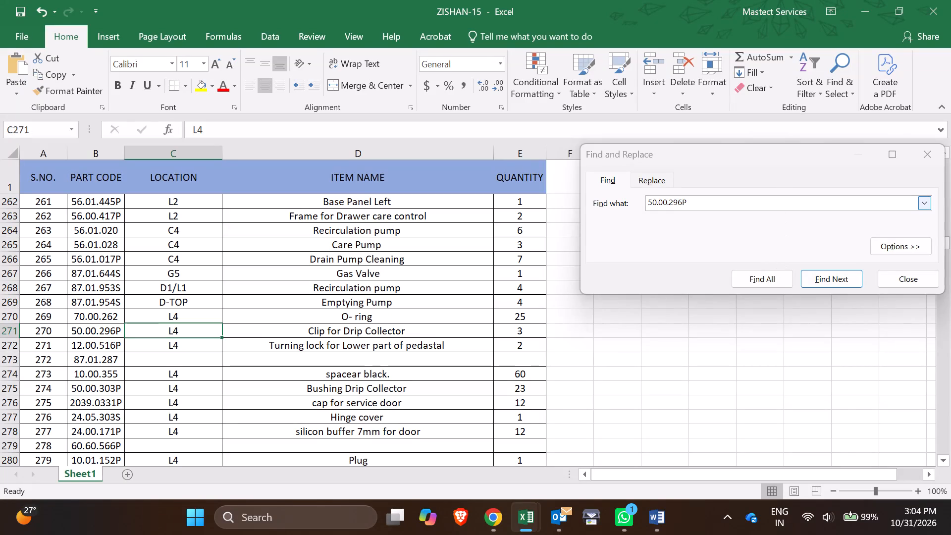
Find part code 40.03.386P in the inventory sheet and go to the quantity cell of that cover inlet filter.
double_click(778, 202)
key("BackSpace")
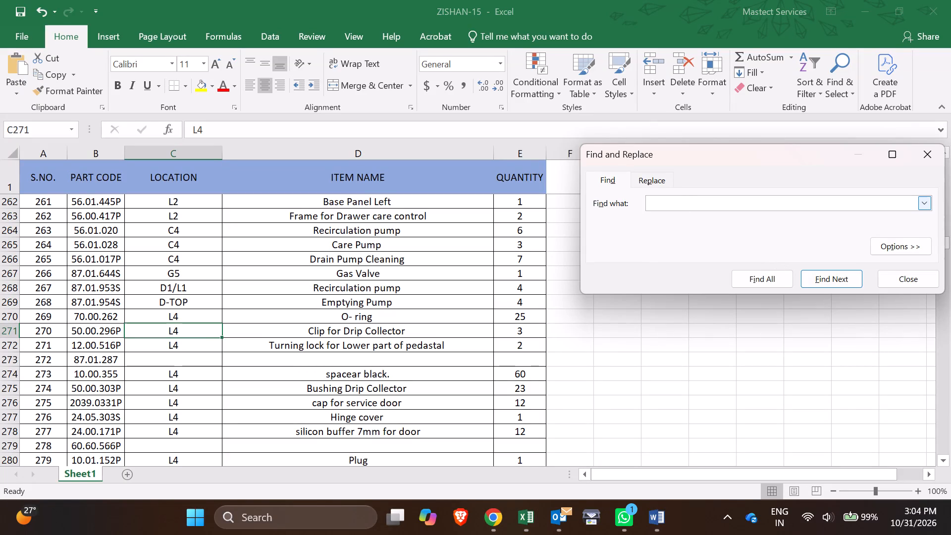
type("40.0")
type("3.")
key("3")
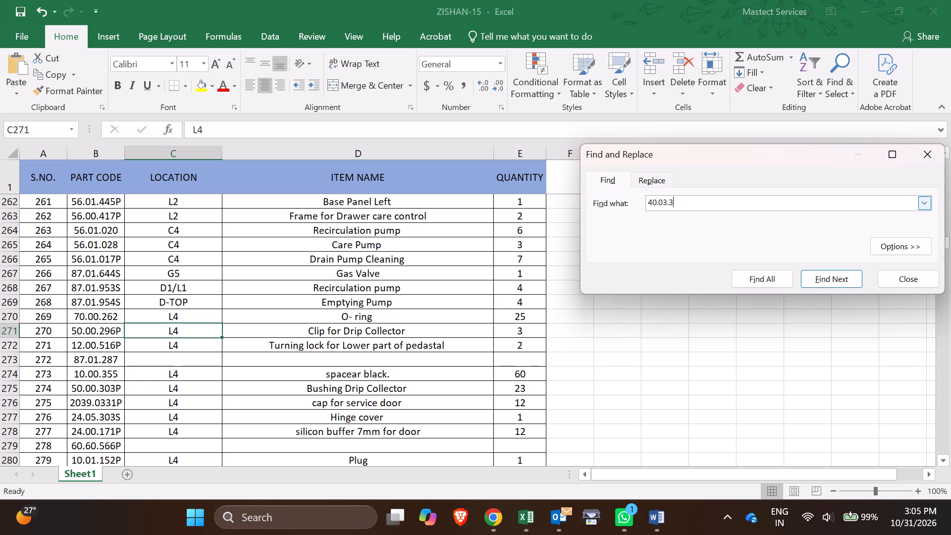
type("86")
key("shift+p")
key("Return")
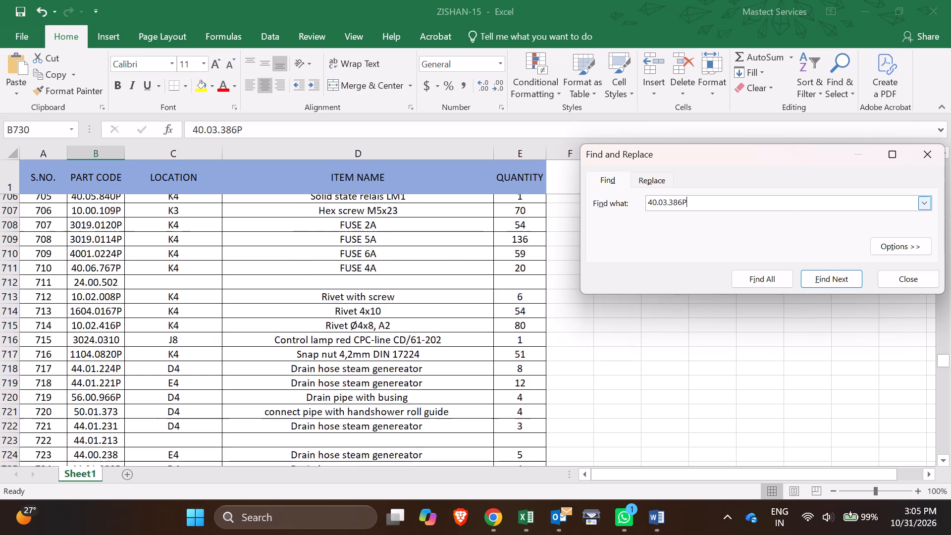
key("Return")
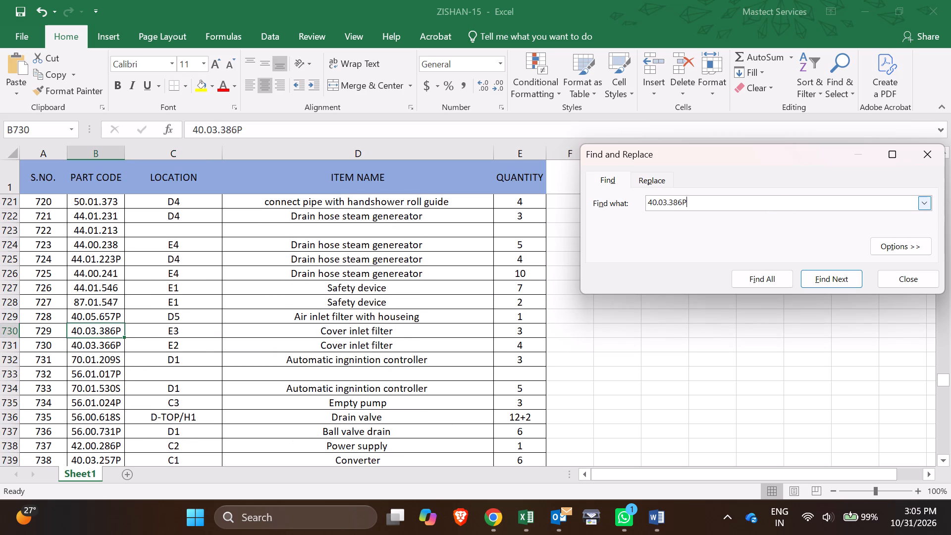
key("Return")
key("Return")
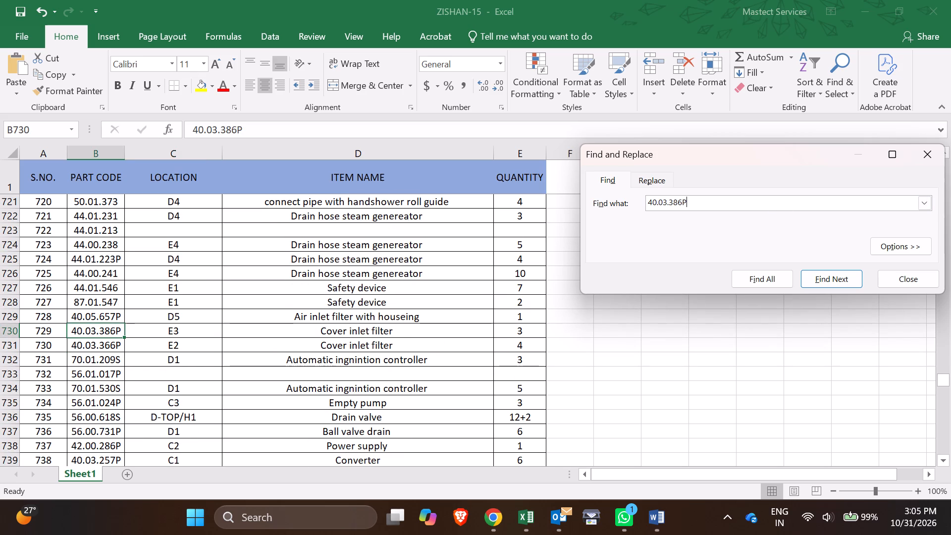
left_click(207, 327)
key("Right")
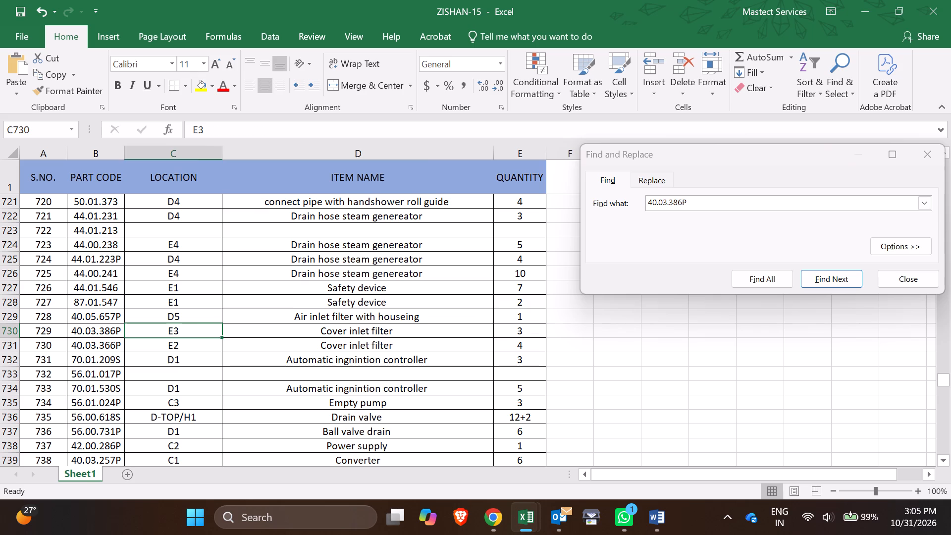
key("Right")
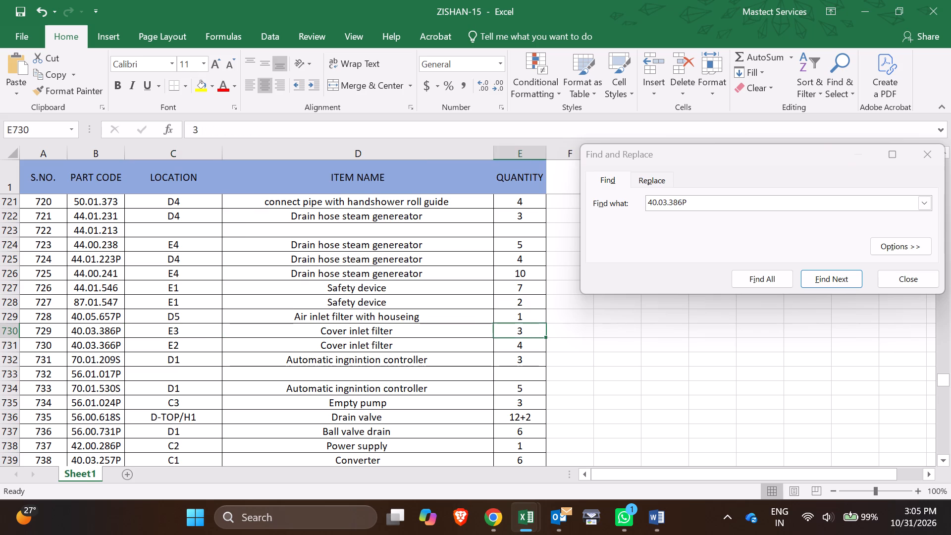
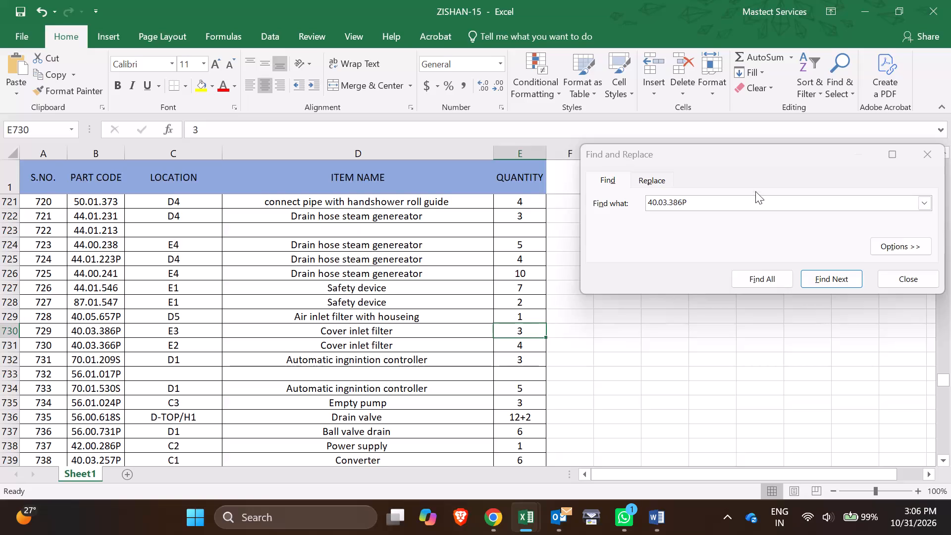
Find part code 40.03.948P in the inventory sheet and set the quantity of that cooling fan with NTC to 2.
double_click(756, 208)
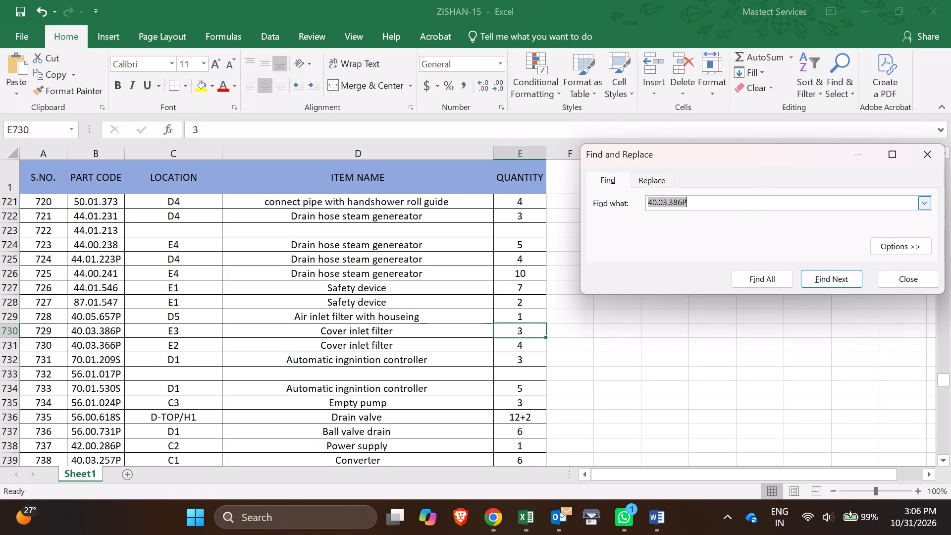
key("BackSpace")
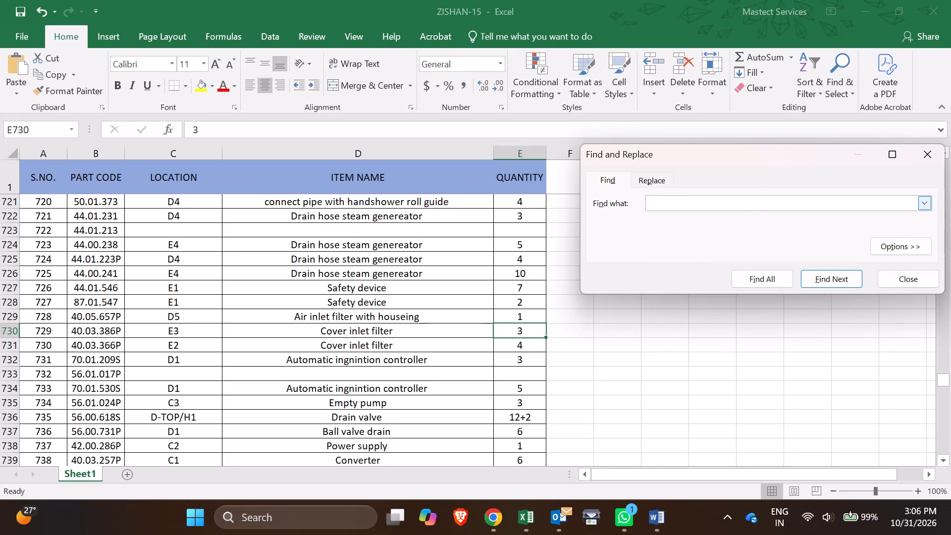
type("40.")
type("03.")
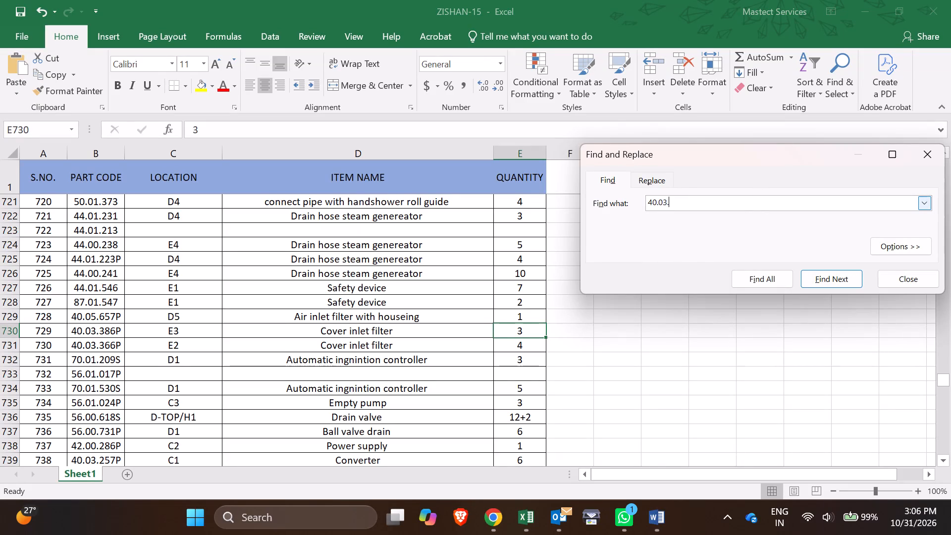
key("9")
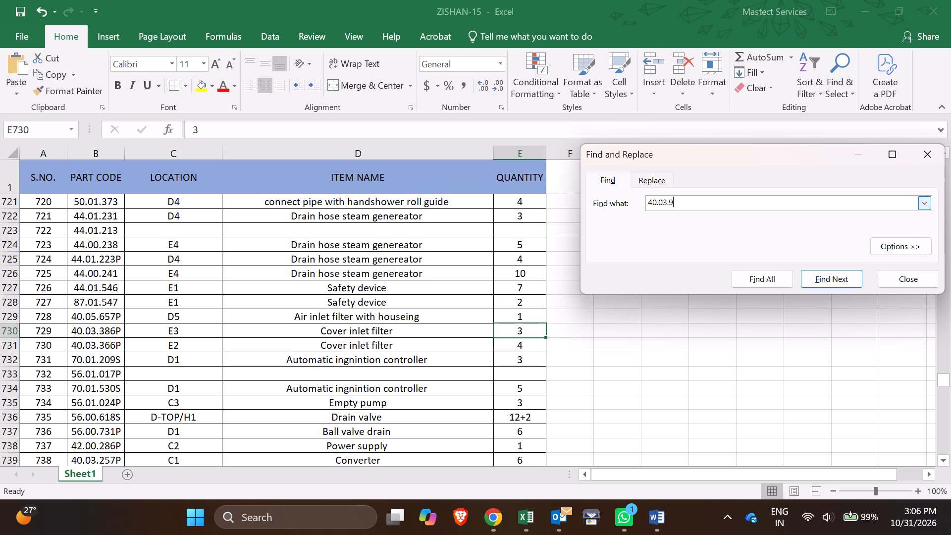
type("48")
key("shift+p")
key("Return")
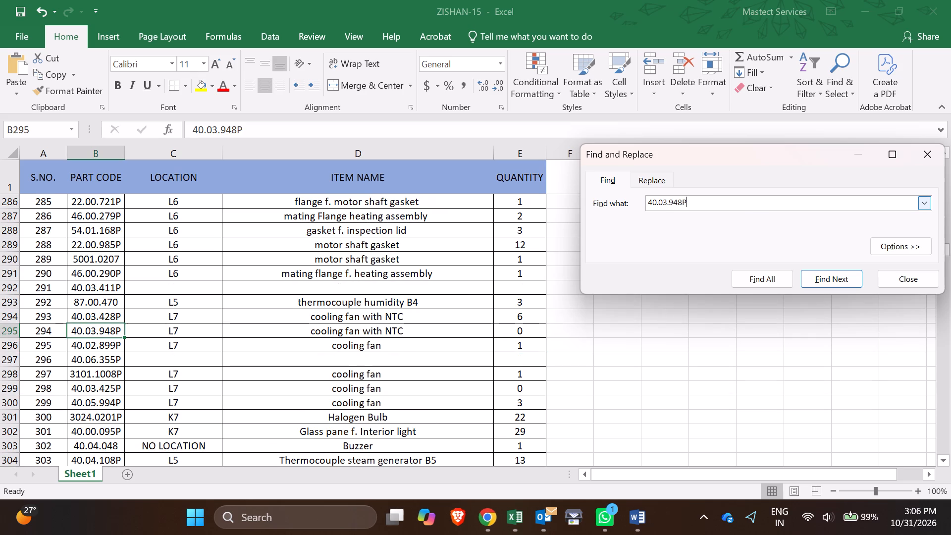
key("Return")
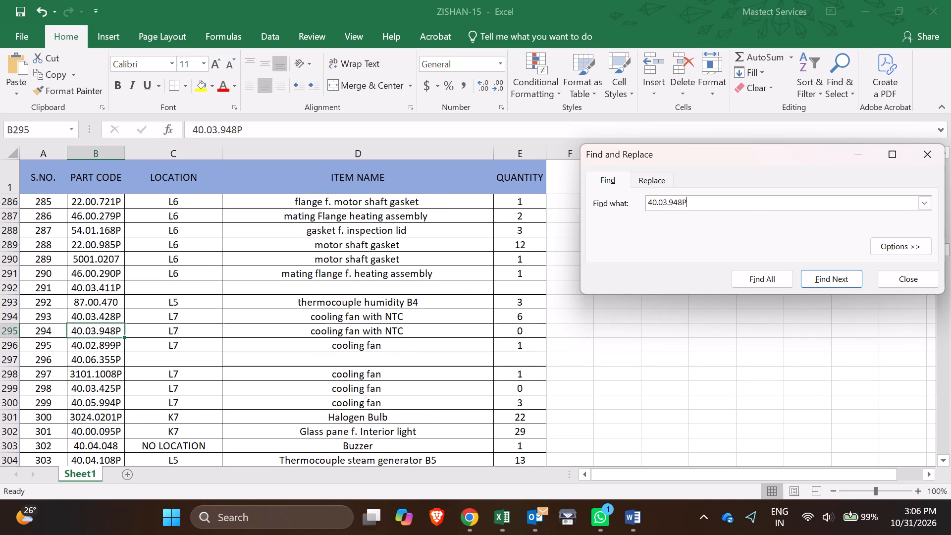
left_click(177, 328)
key("Right")
key("Right")
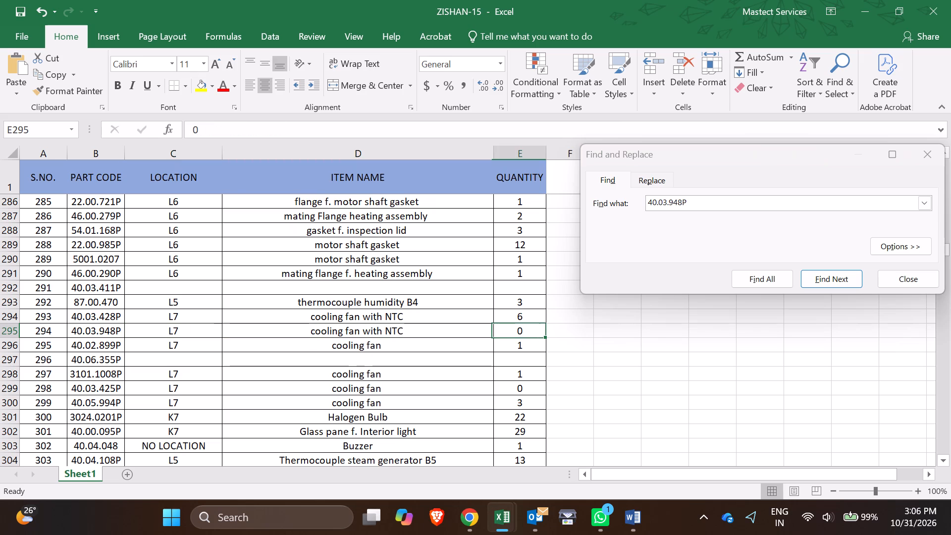
key("2")
key("Return")
key("Up")
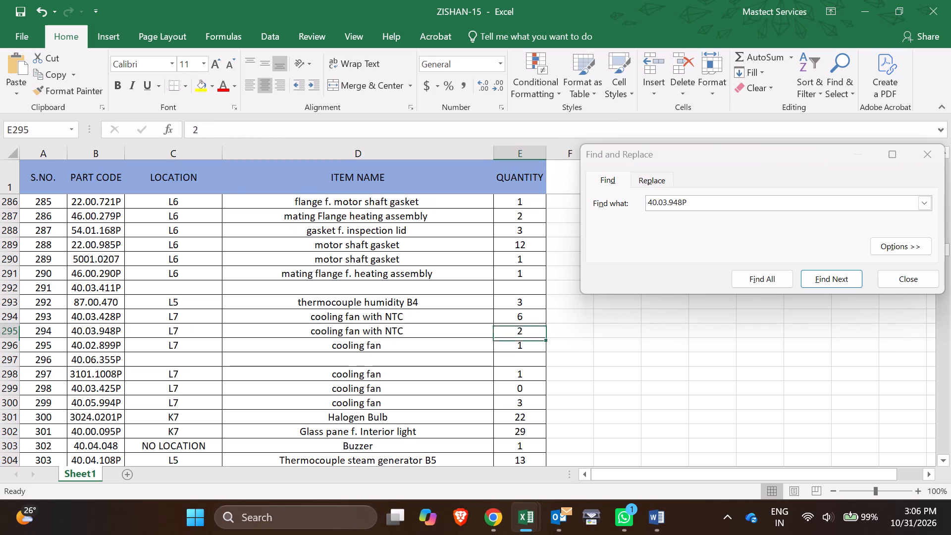
Return to the part code cell of 40.03.948P and save the inventory workbook.
key("Left")
key("Left")
key("Left")
key("ctrl+s")
key("ctrl+s")
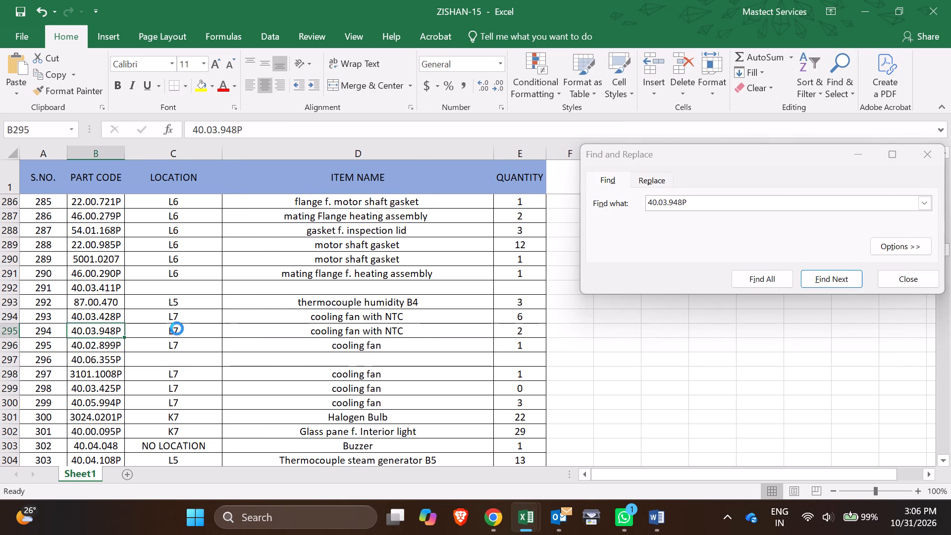
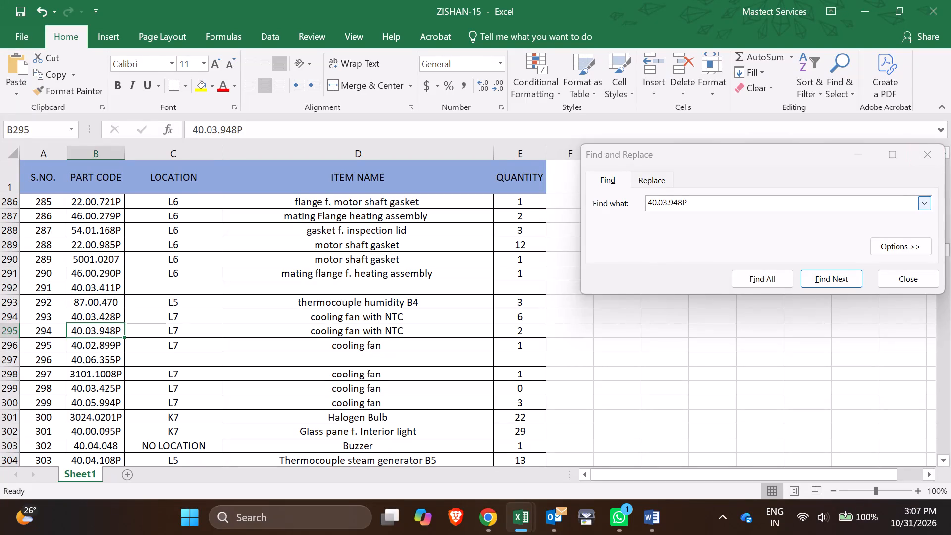
Find part code 40.02.899P in the inventory sheet, set the quantity of that cooling fan to 3 and save the workbook.
double_click(899, 203)
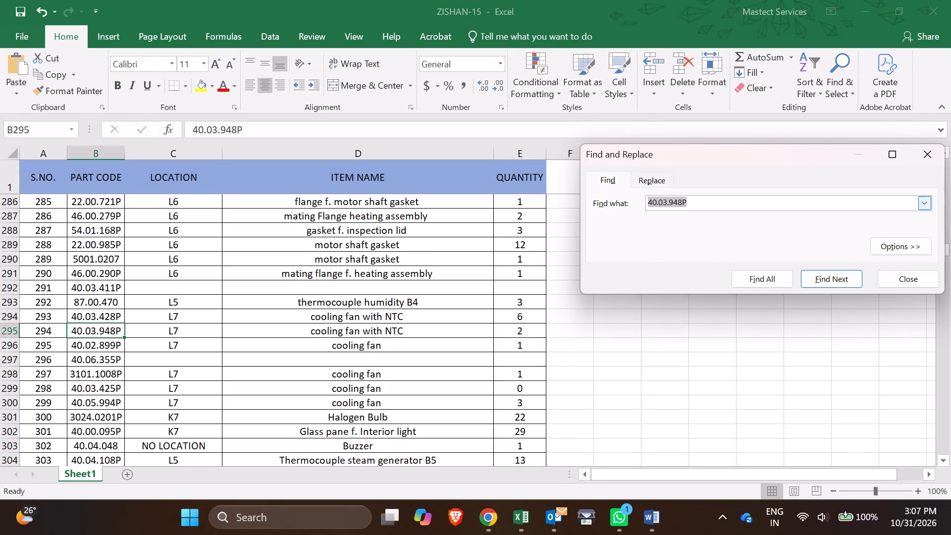
key("BackSpace")
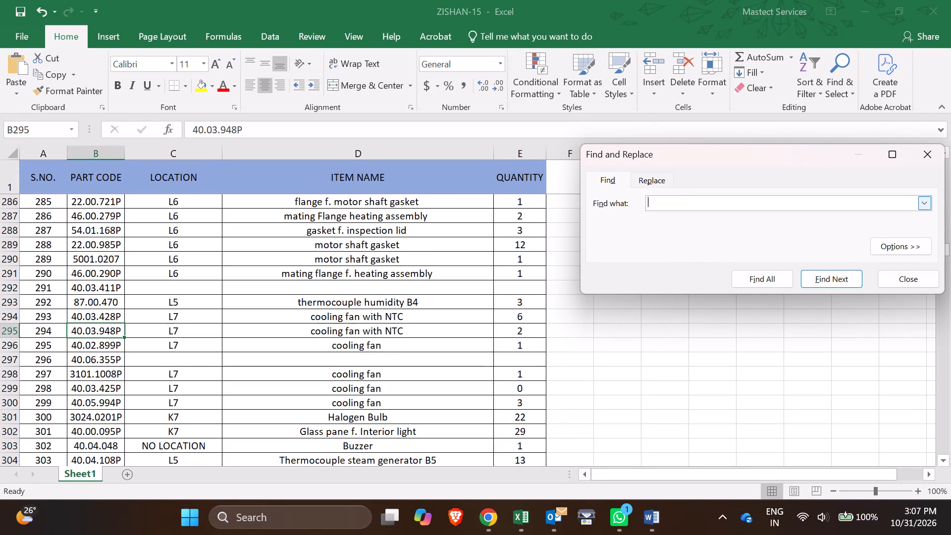
type("40")
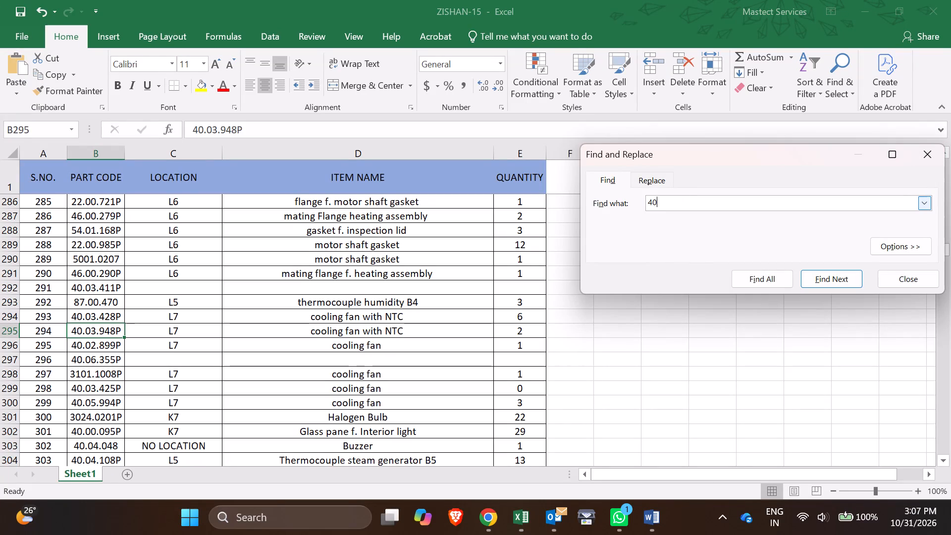
type(".02")
type(".899P")
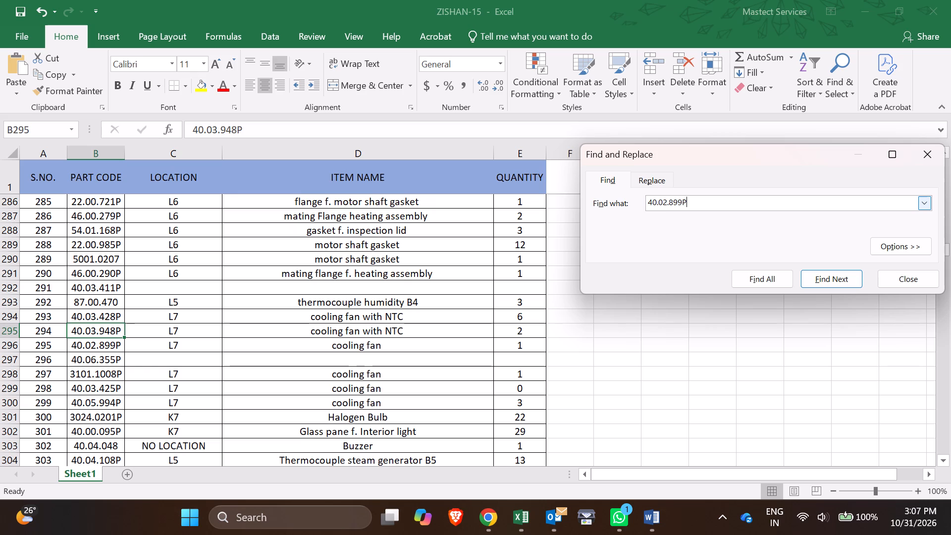
key("Return")
key("Return")
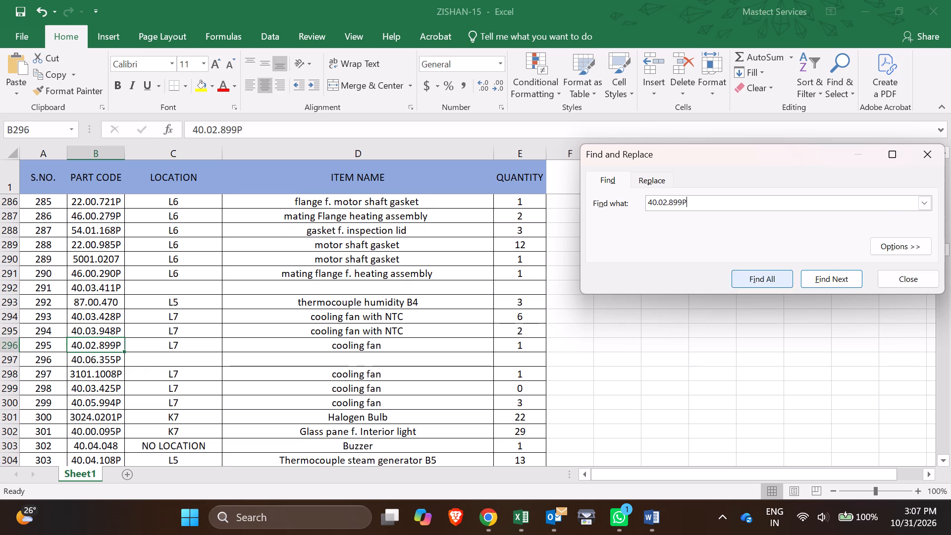
left_click(207, 342)
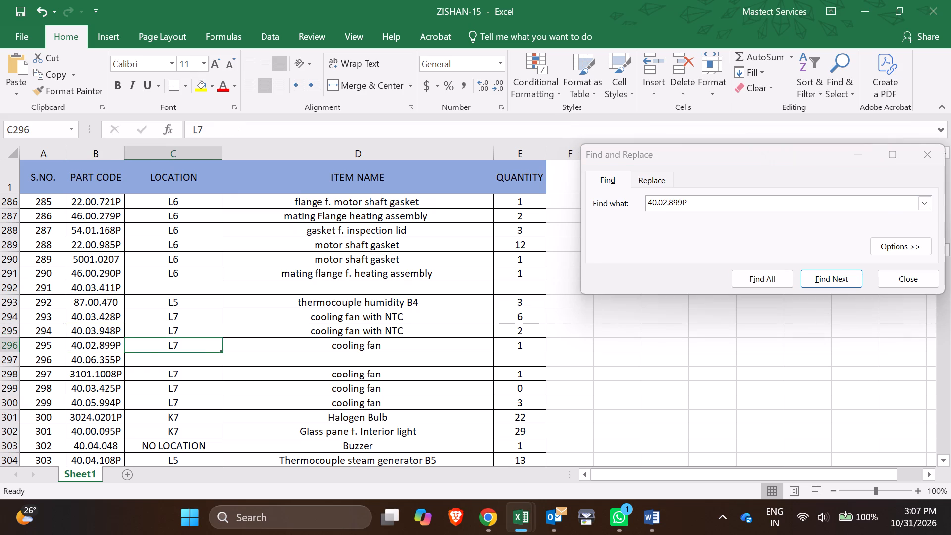
key("Right")
key("Right")
key("3")
key("Return")
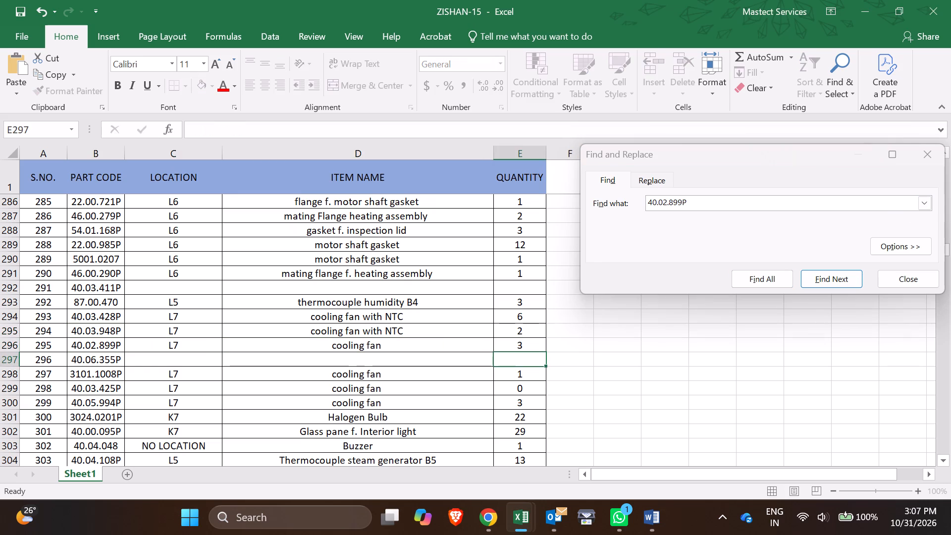
key("ctrl+s")
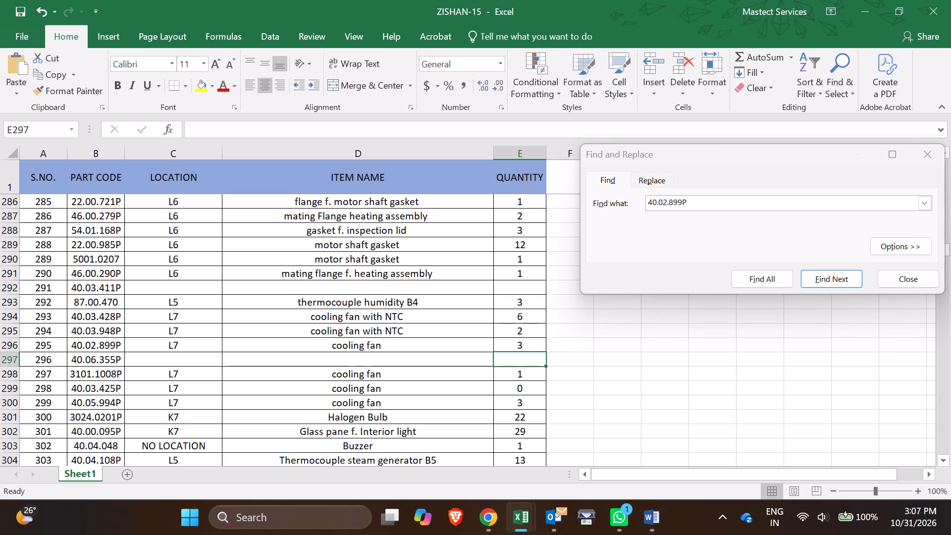
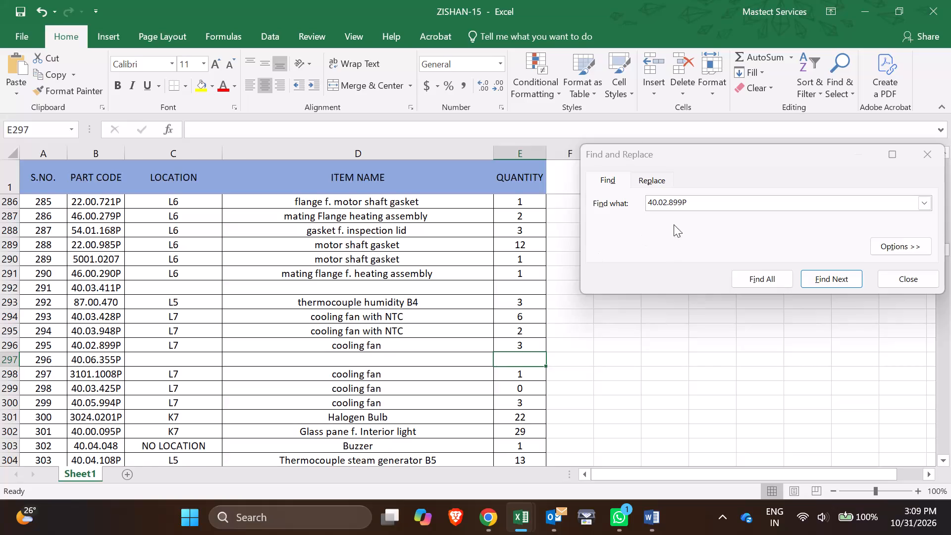
Find part code 40.03.425P in the inventory sheet, set the quantity of that cooling fan to 5 and save the workbook.
double_click(698, 205)
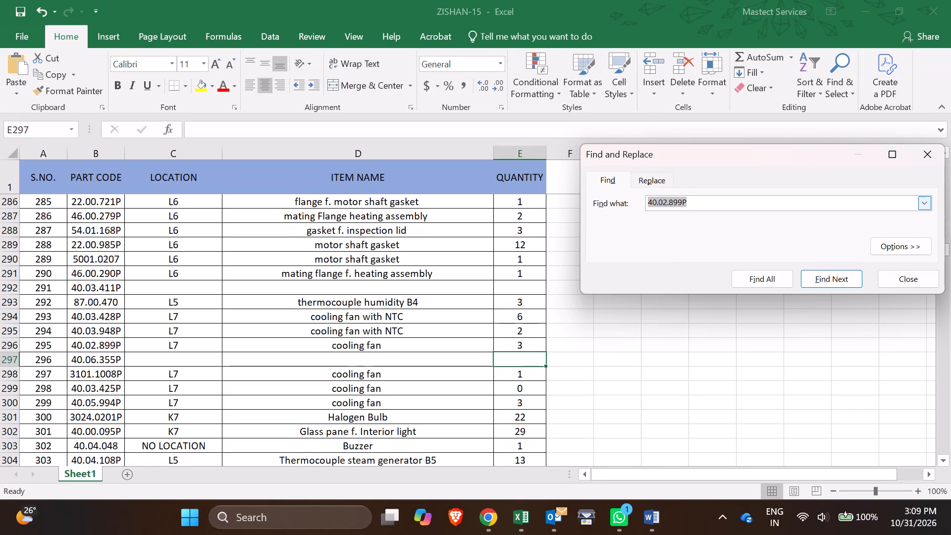
key("BackSpace")
left_click(698, 205)
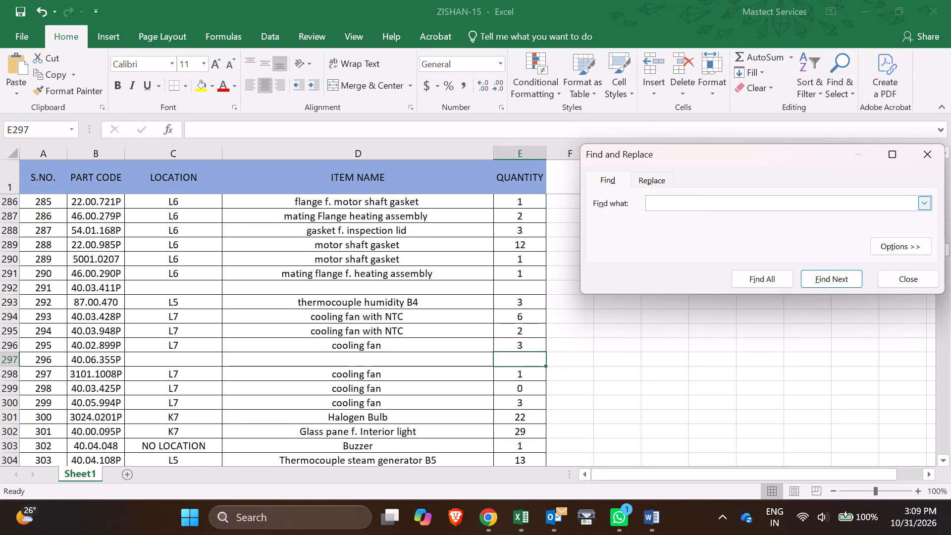
type("40.03")
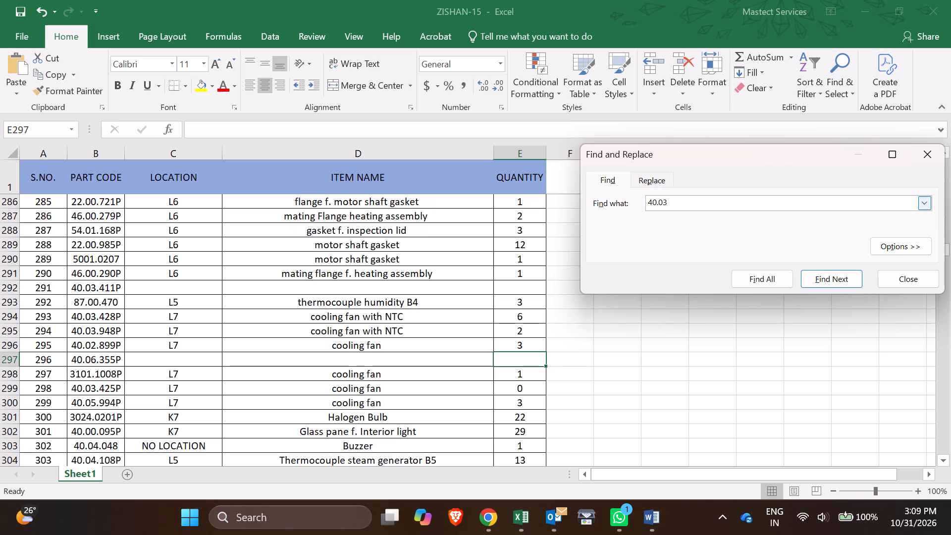
key("period")
type("425")
key("shift+p")
key("Return")
key("Return")
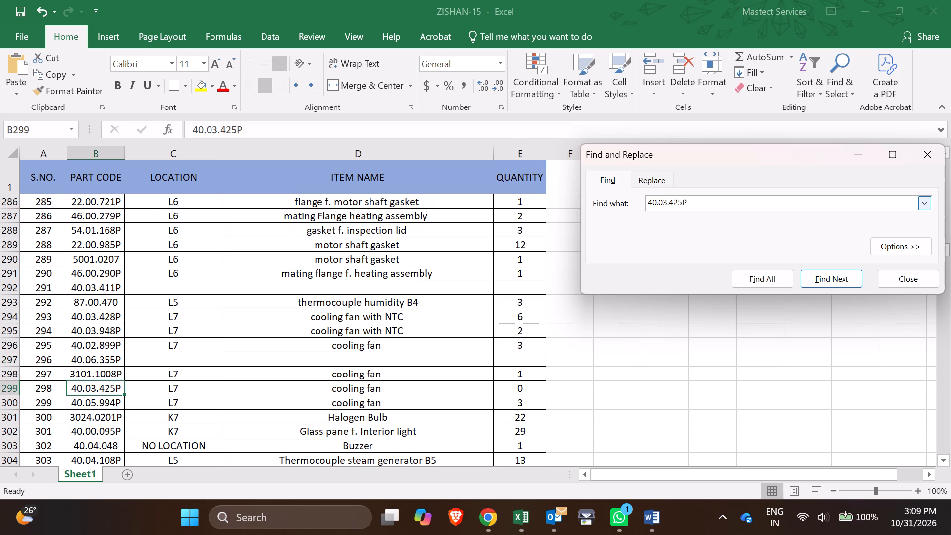
key("Return")
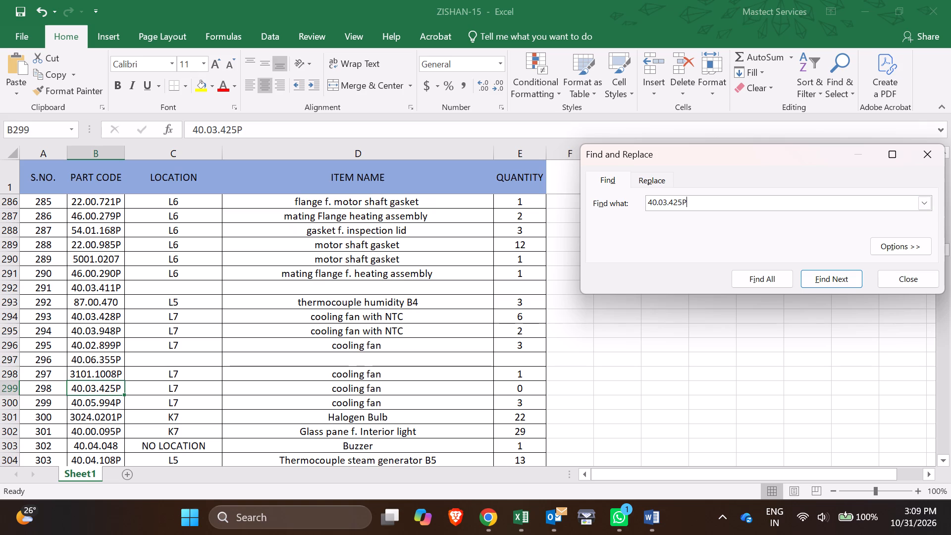
left_click(193, 389)
key("Right")
key("Right")
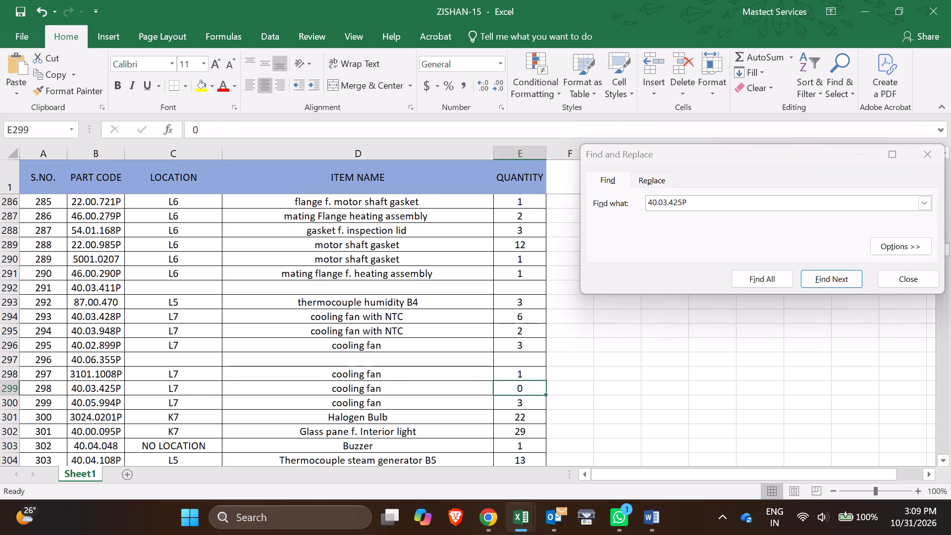
key("5")
key("Return")
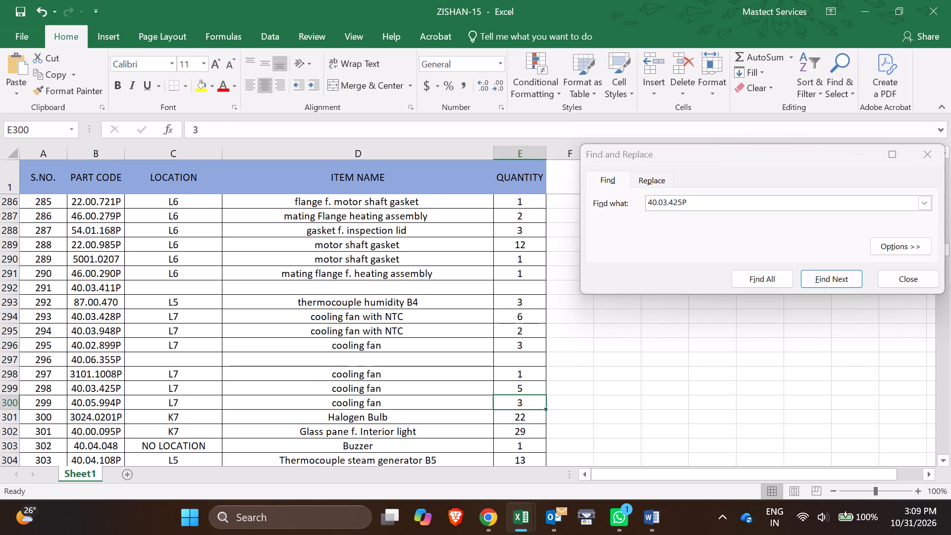
key("ctrl+s")
Select the part code cell of the 40.03.425P cooling fan row.
key("Up")
key("Left")
key("Left")
key("Left")
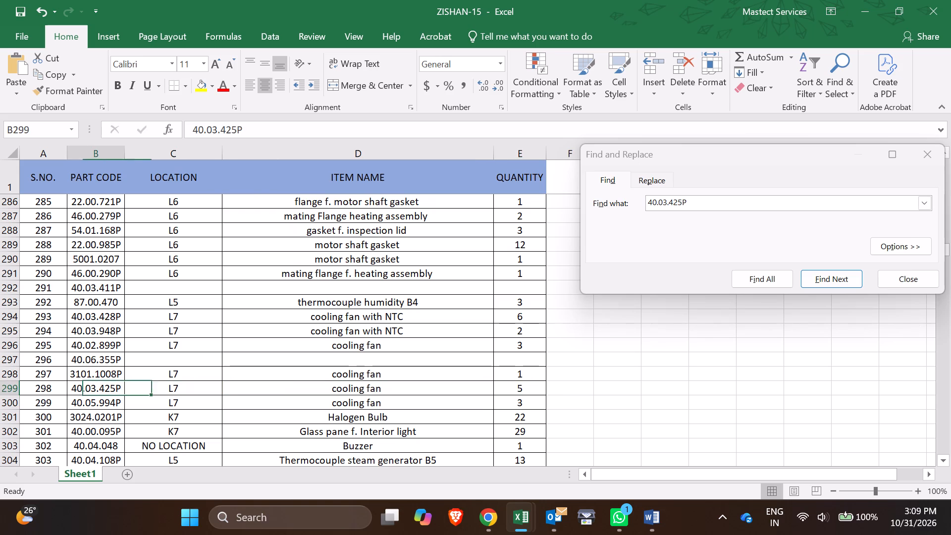
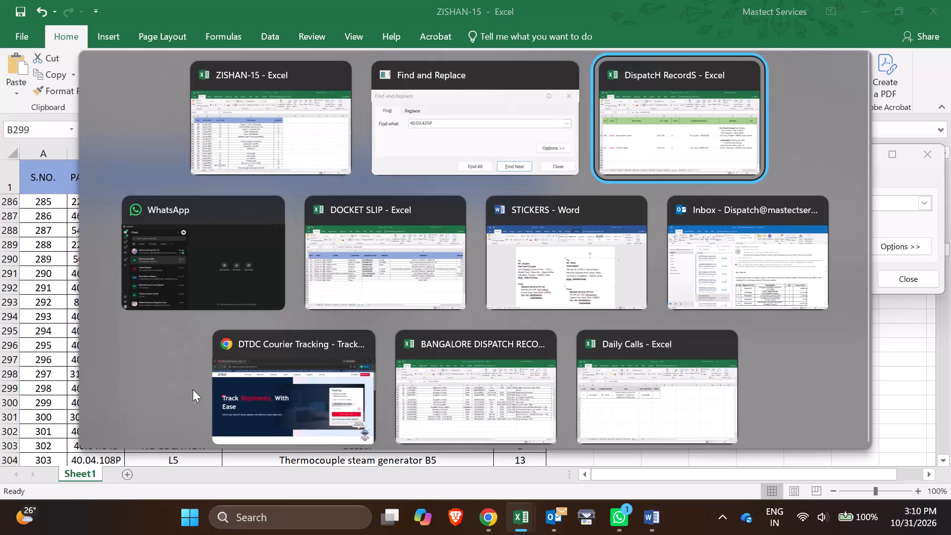
Switch from the inventory workbook to the BANGALORE DISPATCH RECORD workbook.
key("alt+Tab")
key("alt+Tab")
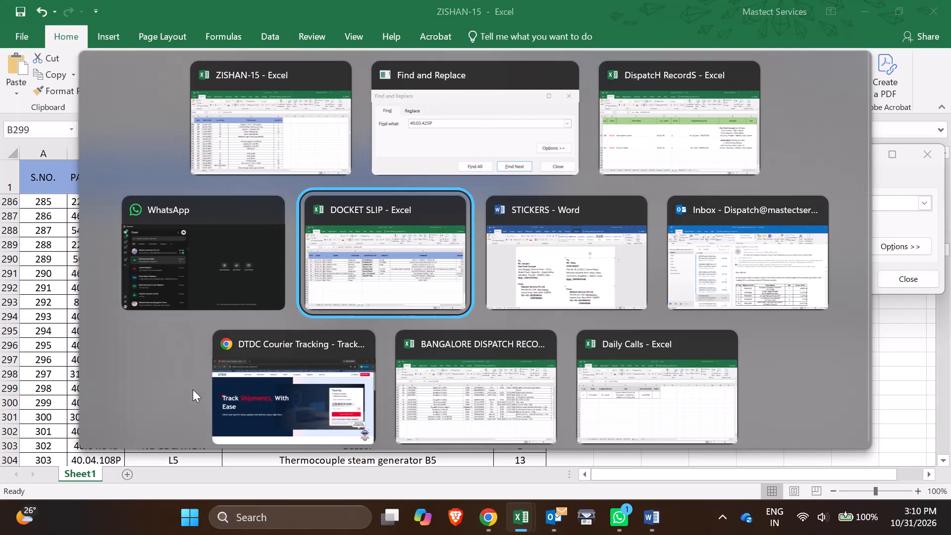
key("alt+Tab")
key("alt+Tab")
key("alt+Tab")
key("alt+Tab")
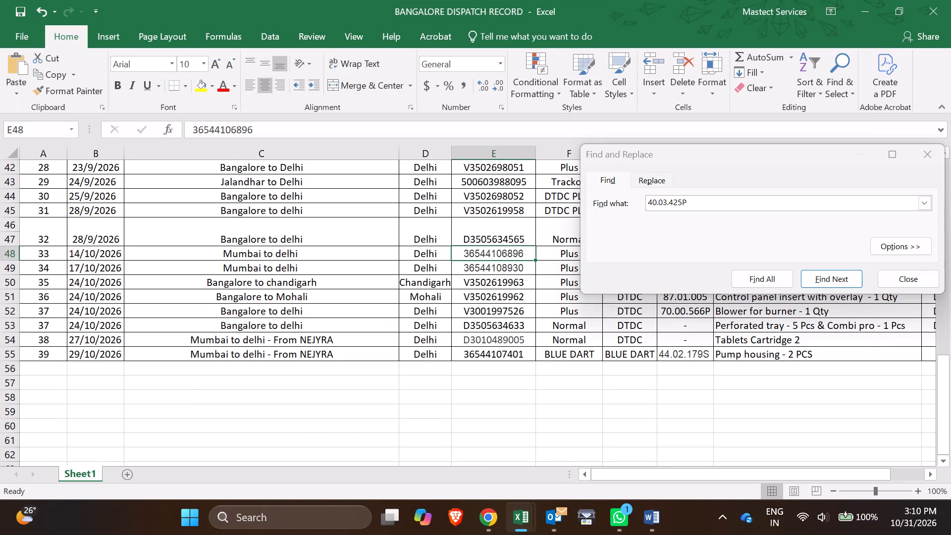
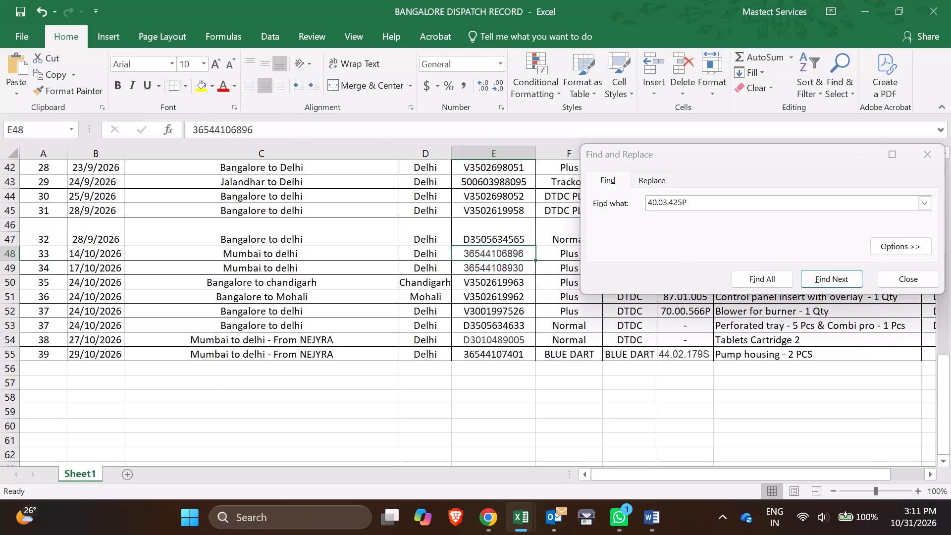
Mark the 29/10/2026 Pump housing - 2 PCS dispatch as Done in column J and centre the entry.
key("alt+Tab")
key("alt+Left")
key("alt+Left")
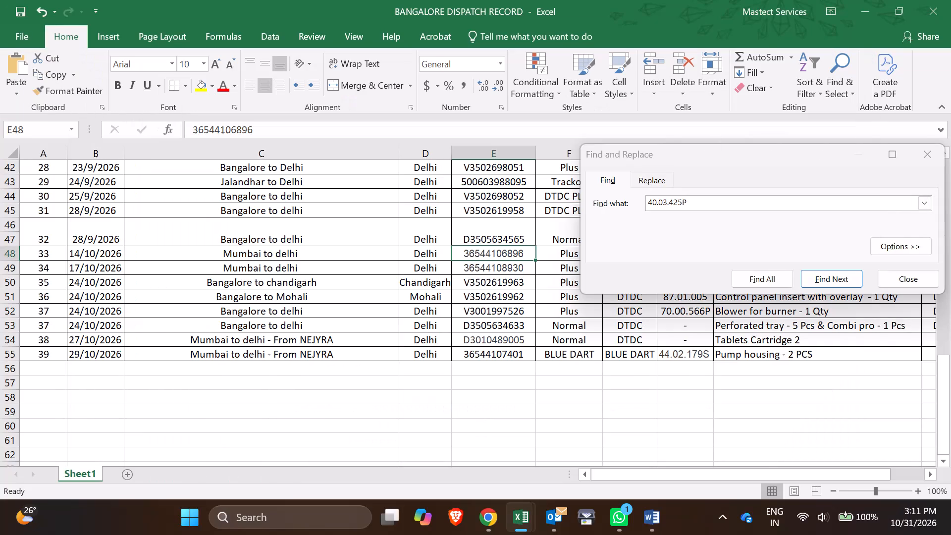
left_click(573, 356)
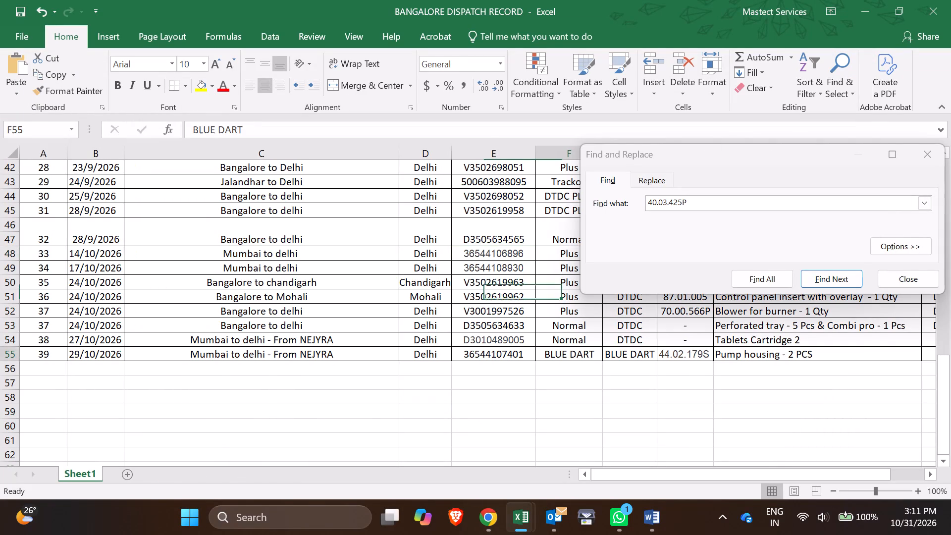
key("Right")
key("Right")
key("Right")
key("Right")
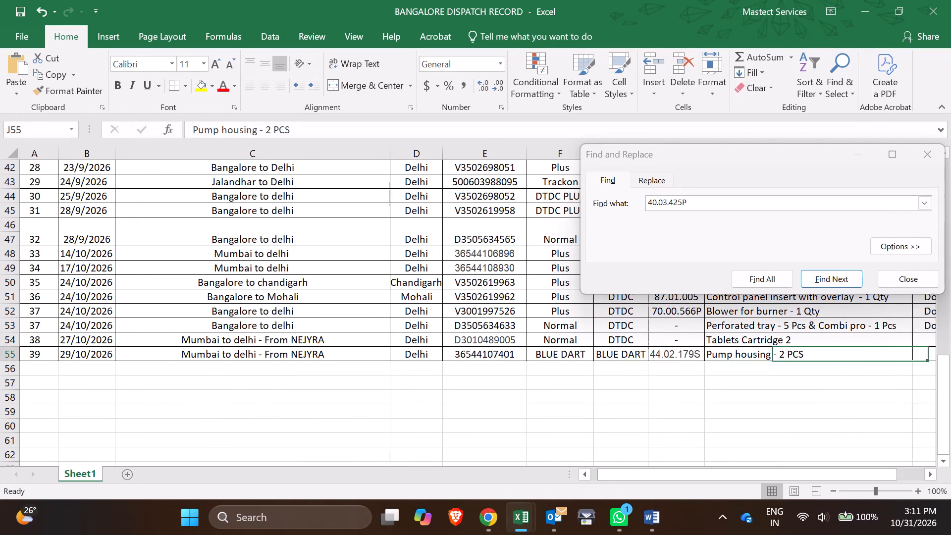
key("shift+d")
key("Return")
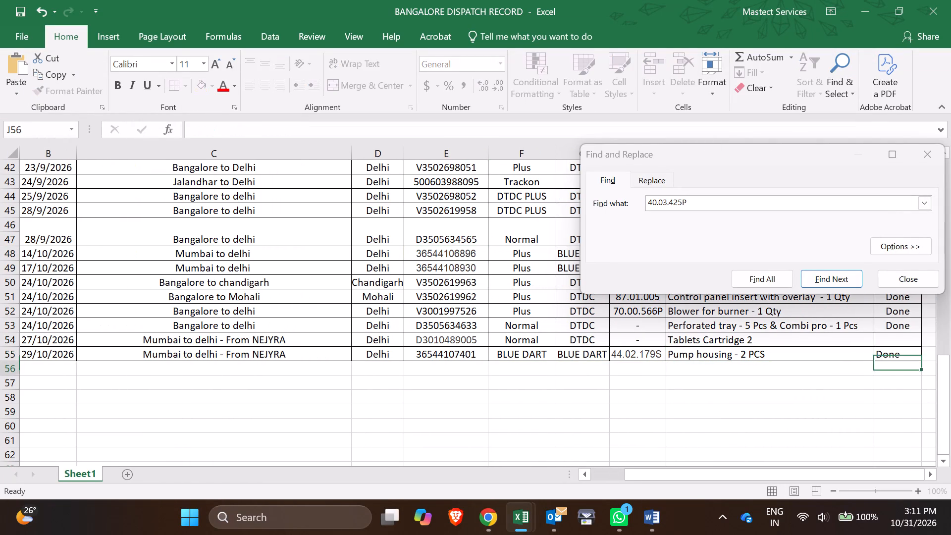
key("Up")
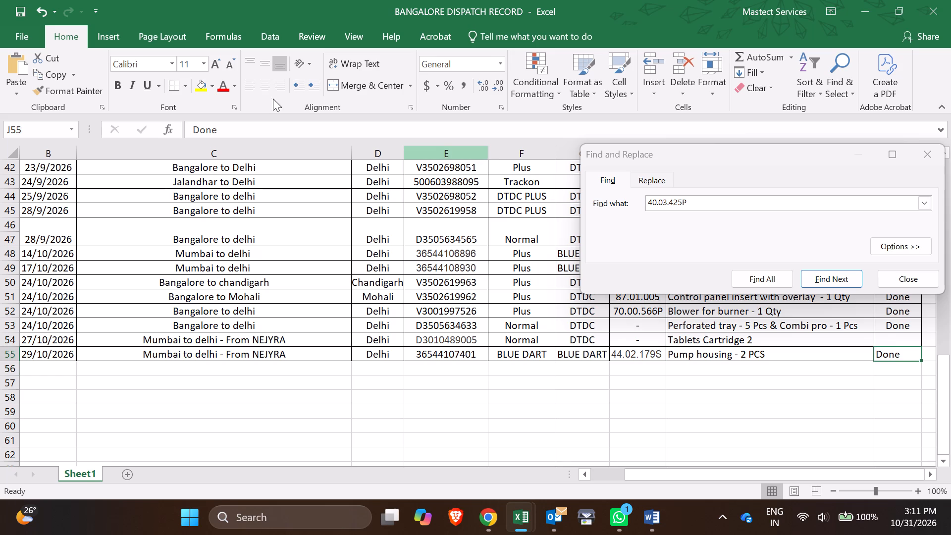
left_click(258, 88)
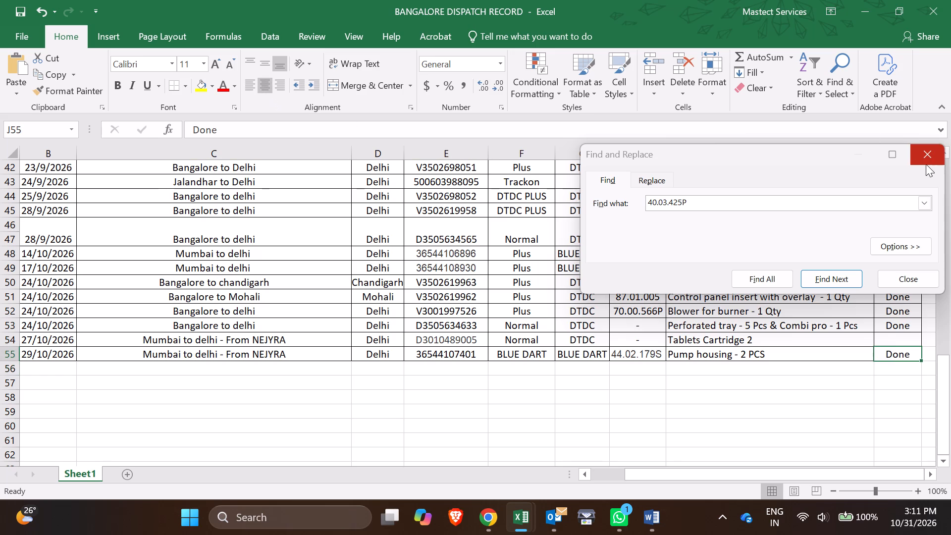
Dismiss the search dialog, then save and close the BANGALORE DISPATCH RECORD workbook.
left_click(926, 165)
key("ctrl+s")
key("ctrl+s")
left_click(950, 0)
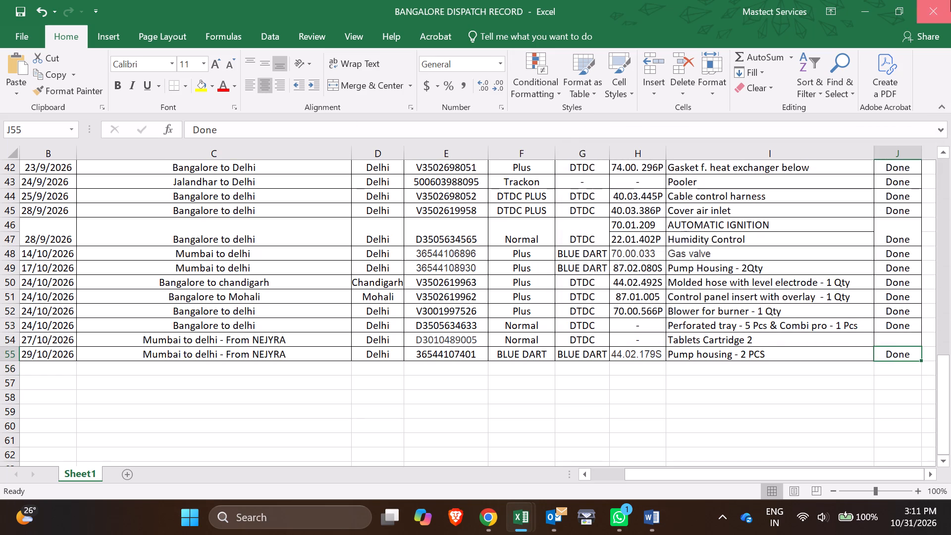
Switch to the ZISHAN-15 inventory workbook and save it.
key("alt+Tab")
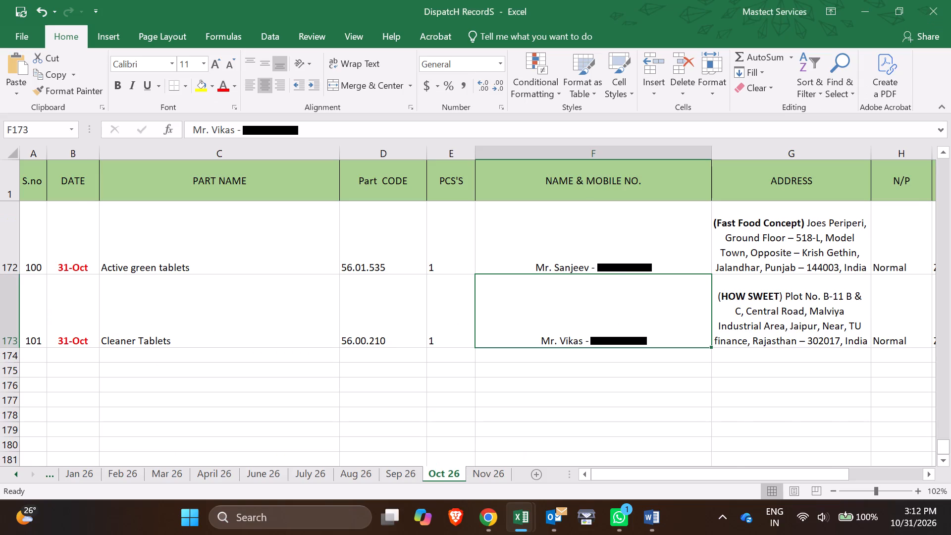
key("alt+Tab")
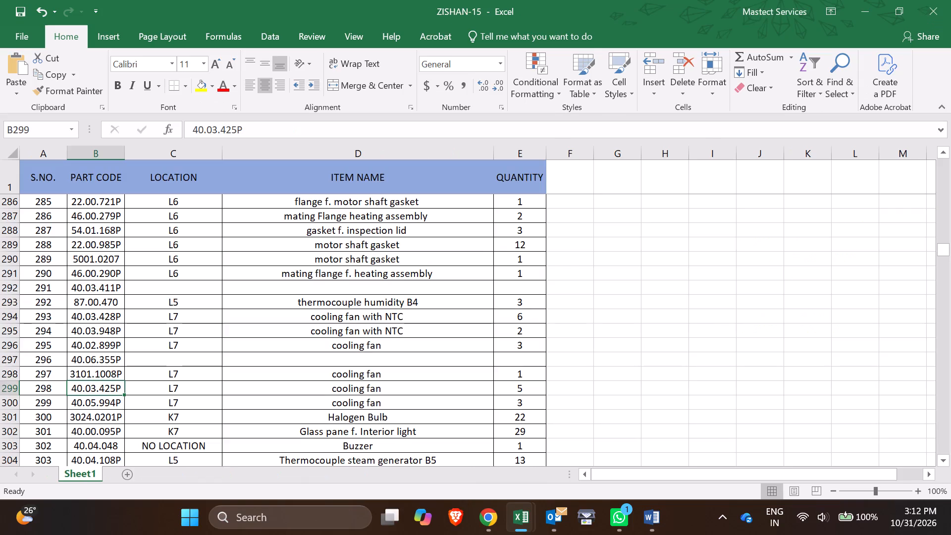
key("ctrl+s")
Find part code 40.03.428P in the inventory, set its quantity to 11, and save the workbook.
key("ctrl+f")
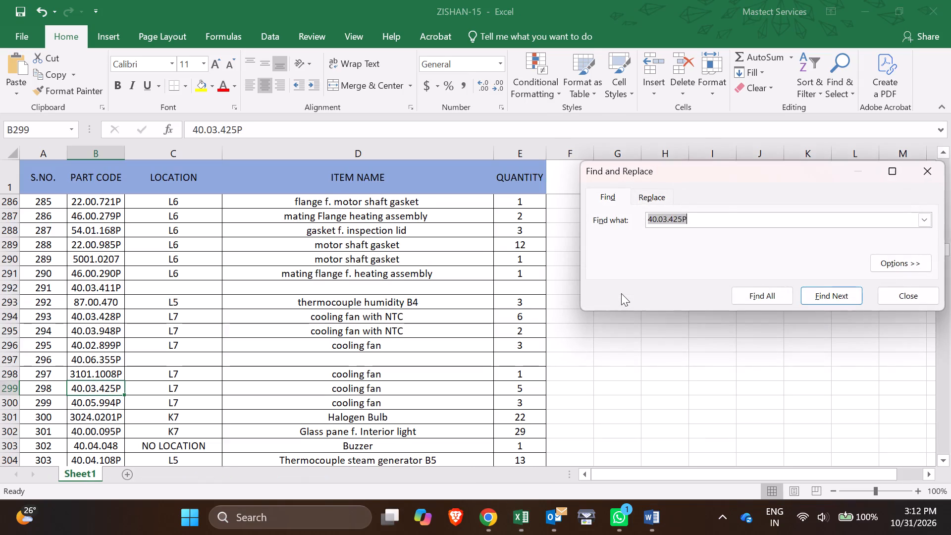
key("BackSpace")
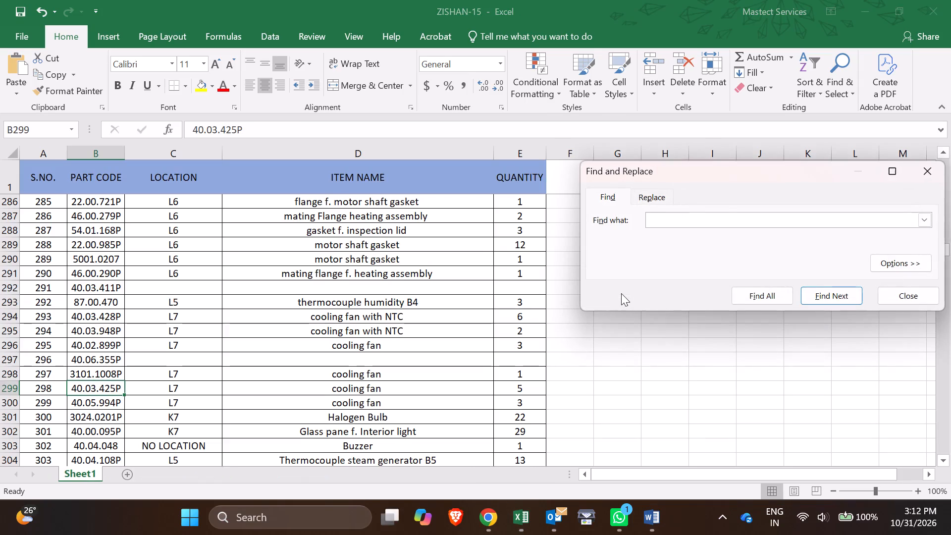
type("40.03.")
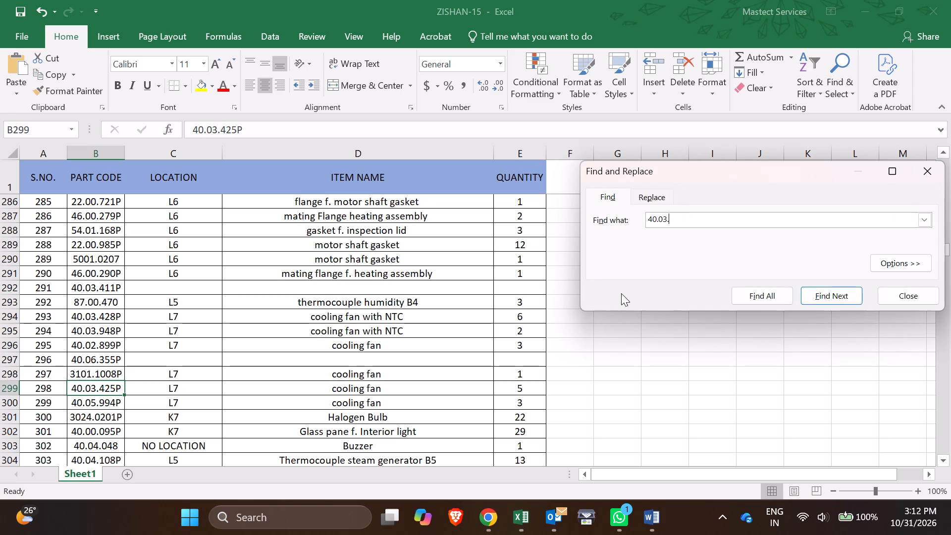
type("428P")
key("Return")
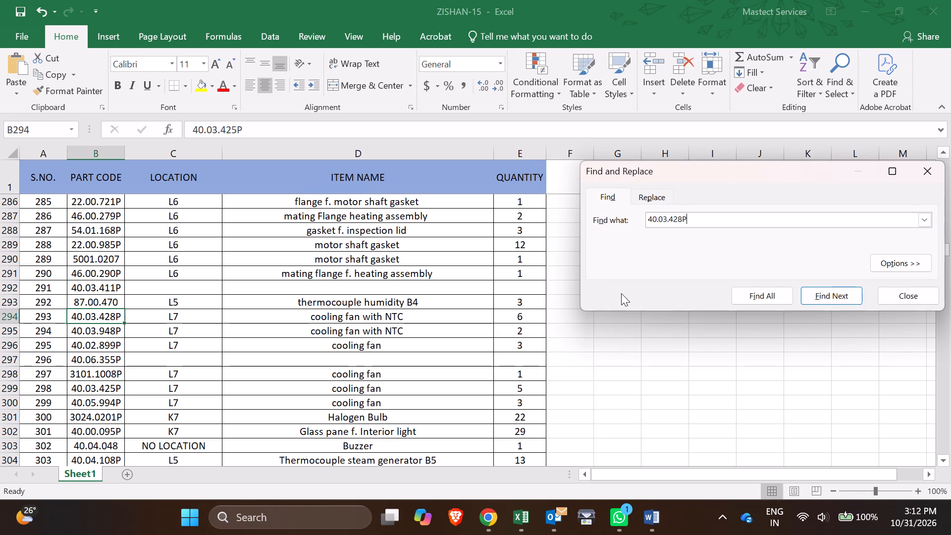
key("Return")
left_click(38, 314)
key("shift+Right")
key("shift+Right")
key("shift+Right")
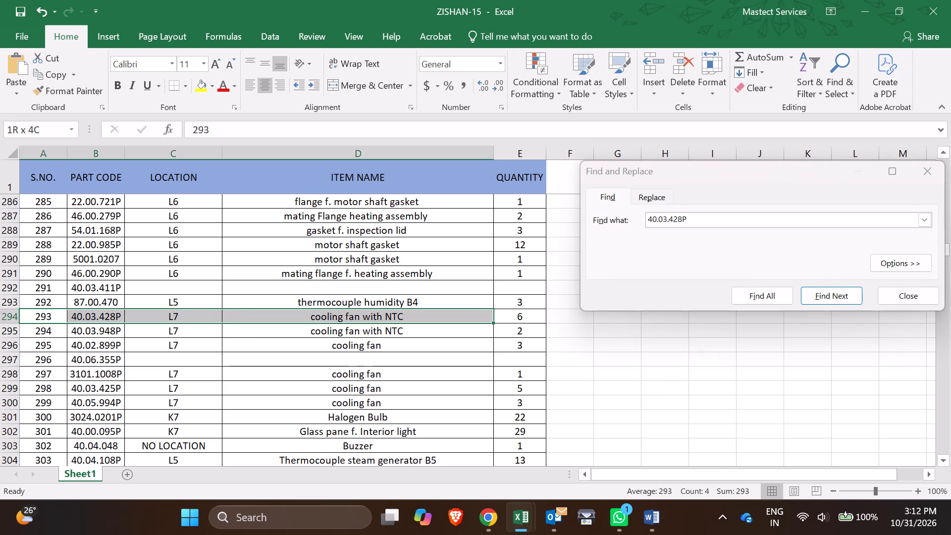
key("shift+Right")
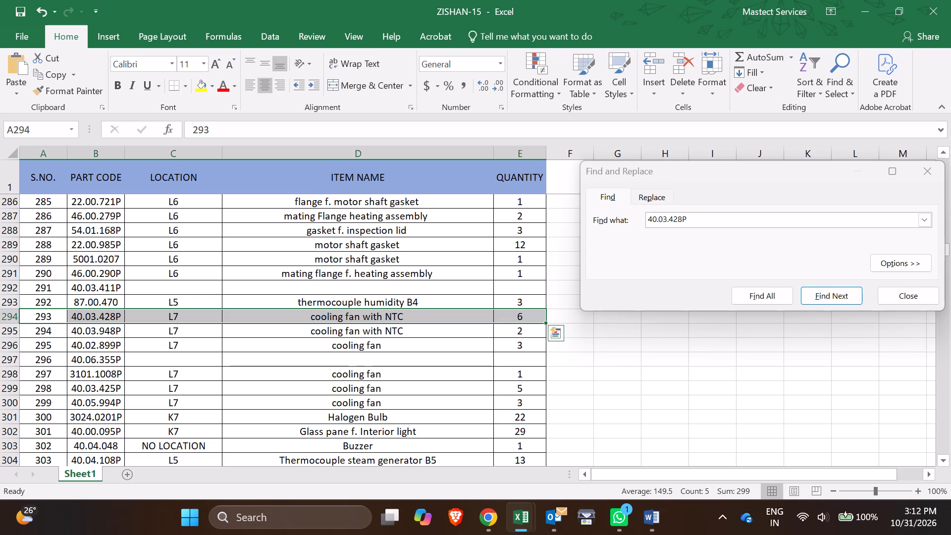
left_click(523, 314)
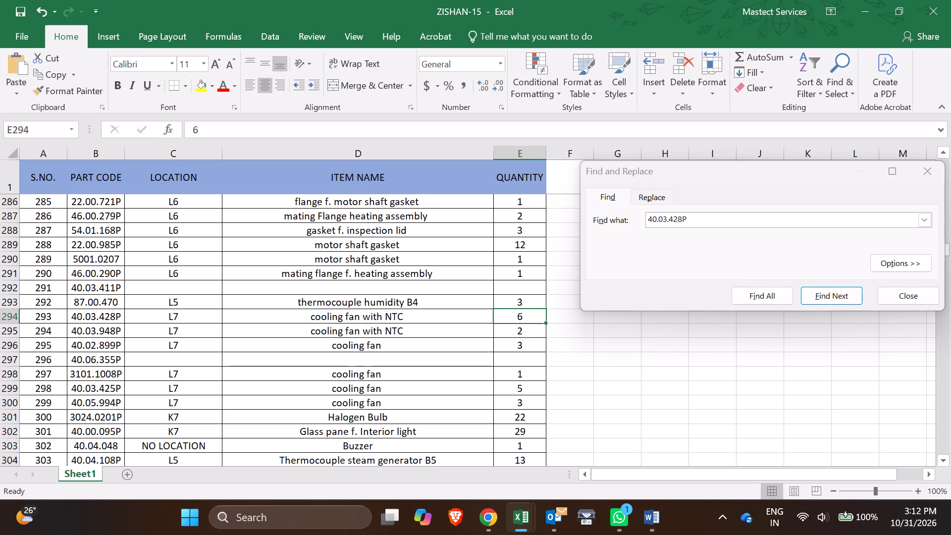
type("11")
key("Return")
key("ctrl+s")
key("ctrl+s")
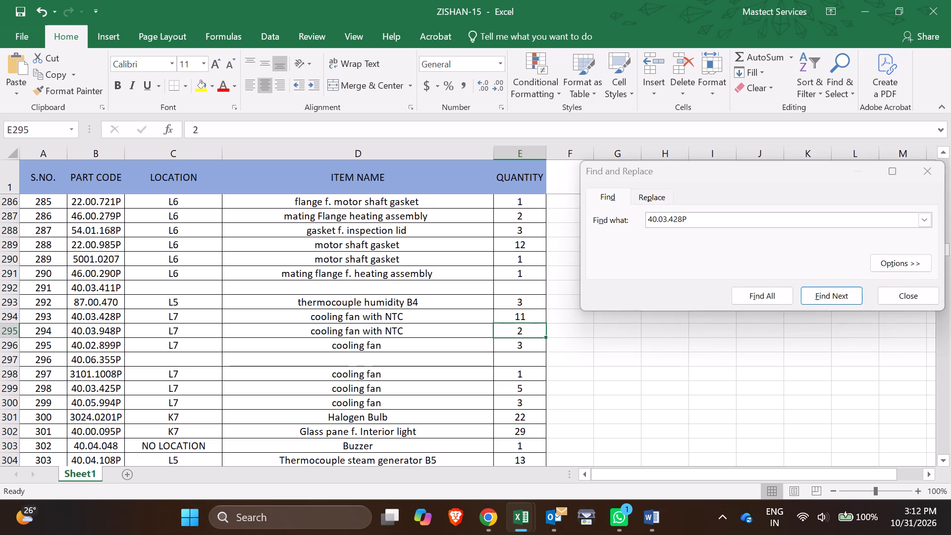
left_click(914, 170)
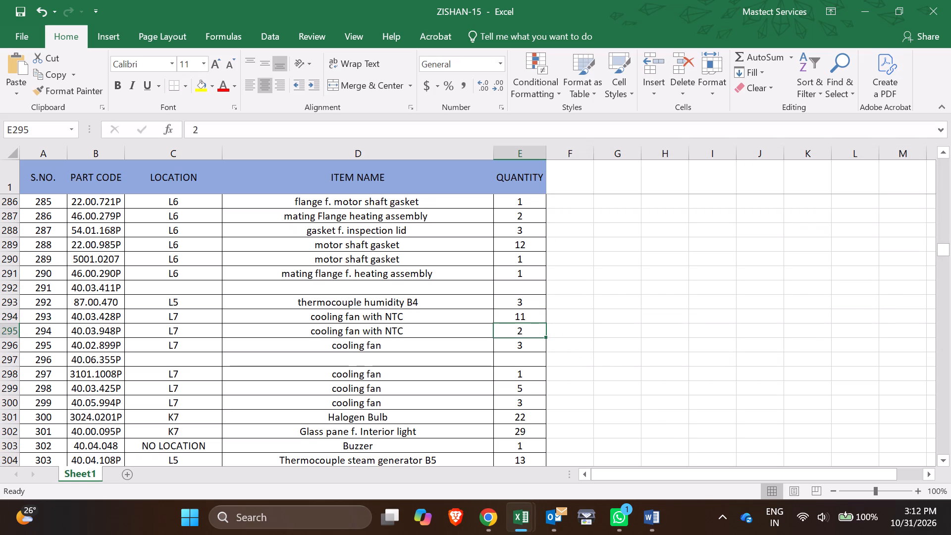
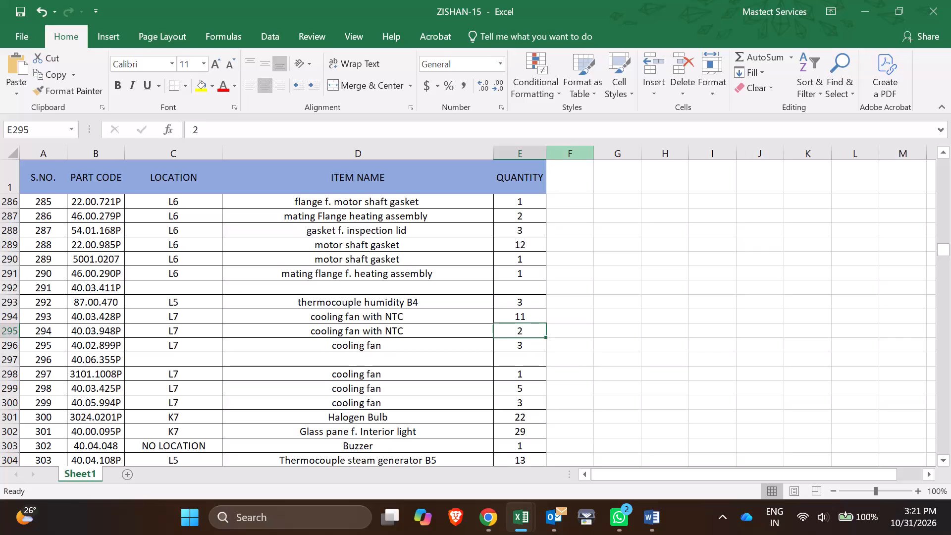
Set the quantity of part code 40.03.428P to 6 and save the inventory workbook.
left_click(112, 321)
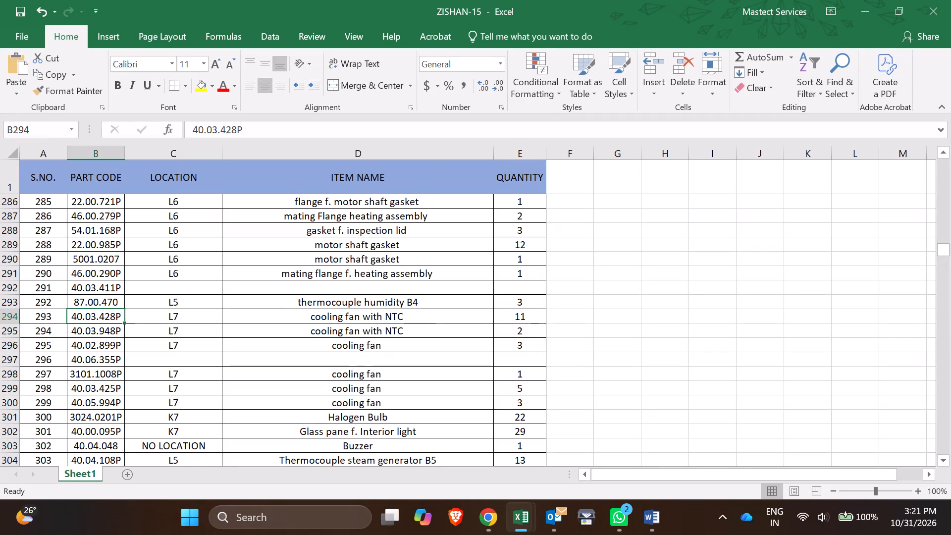
key("Right")
key("Right")
key("Right")
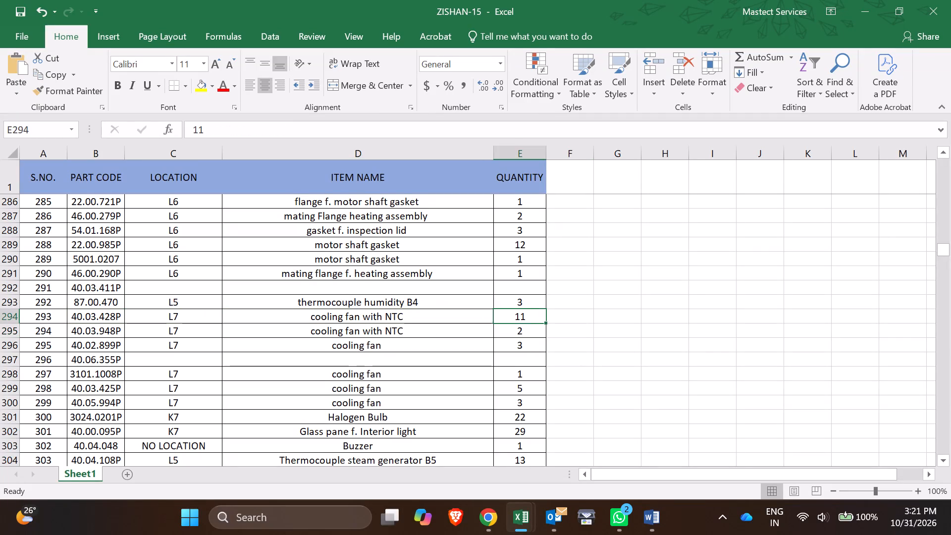
key("6")
key("Return")
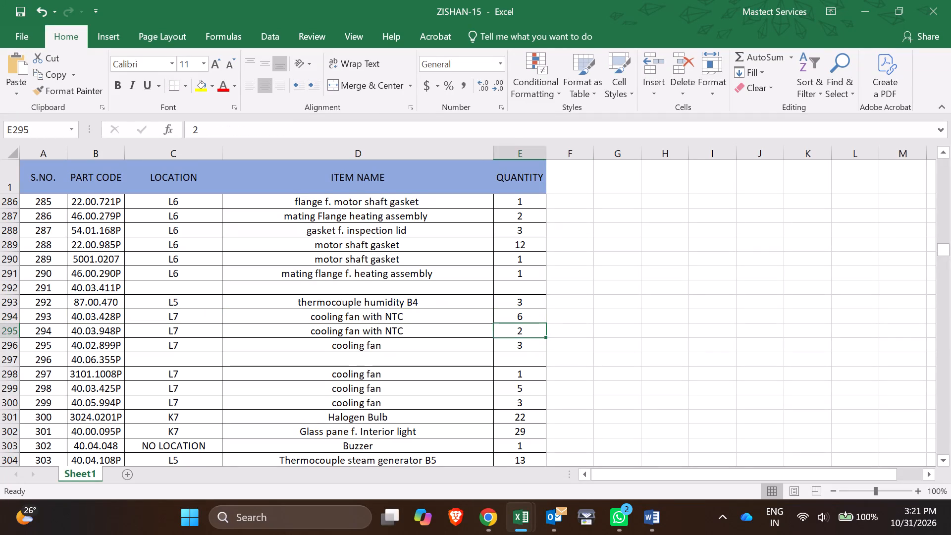
key("ctrl+s")
key("ctrl+s")
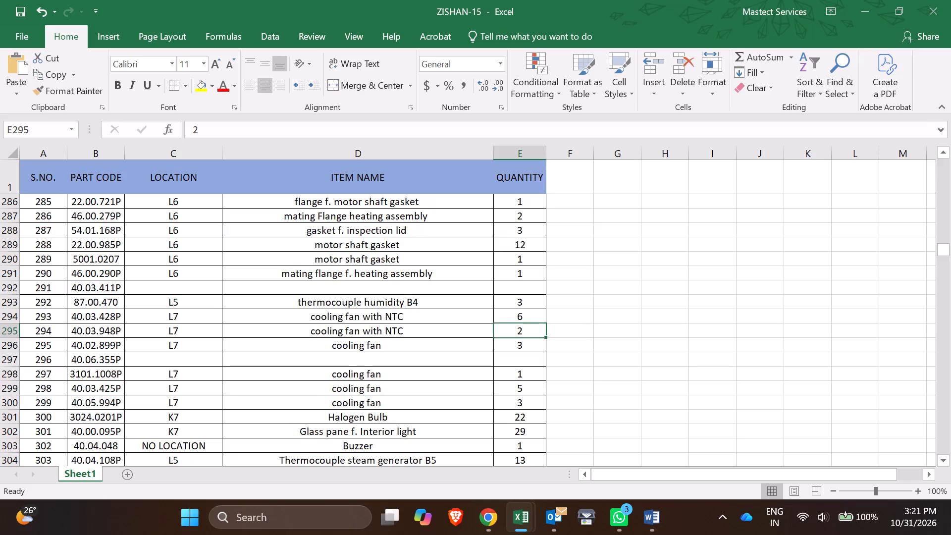
key("ctrl+s")
Search the inventory for 425, check the quantity of part code 40.03.425P, save the workbook and dismiss the search dialog.
key("ctrl+f")
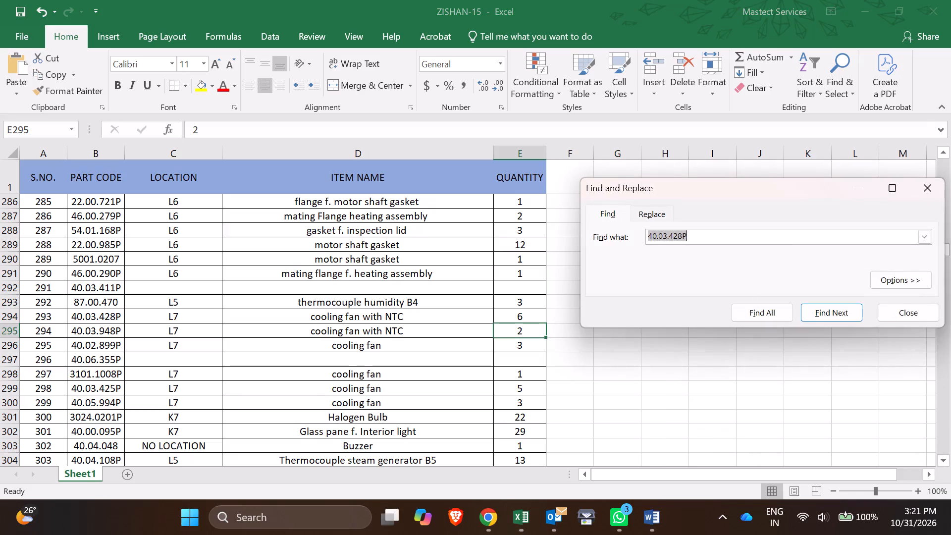
key("BackSpace")
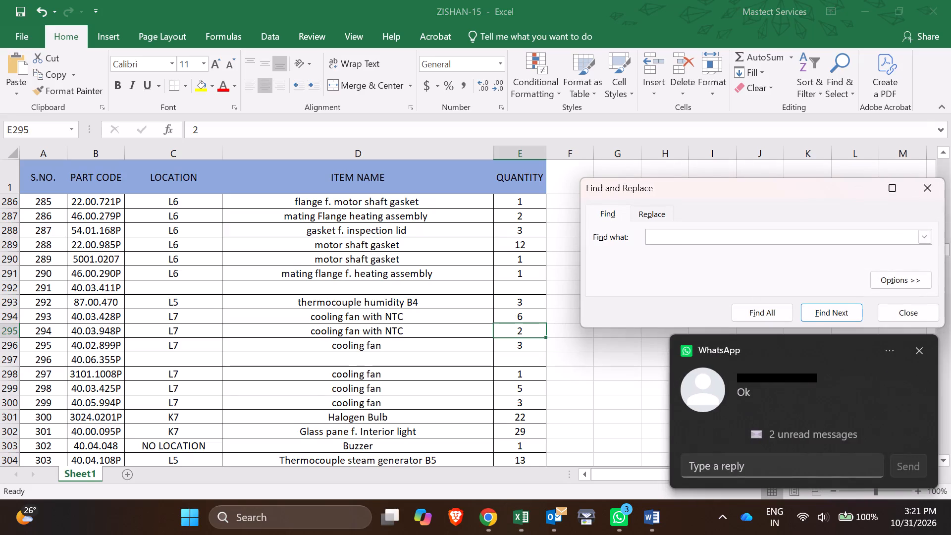
key("4")
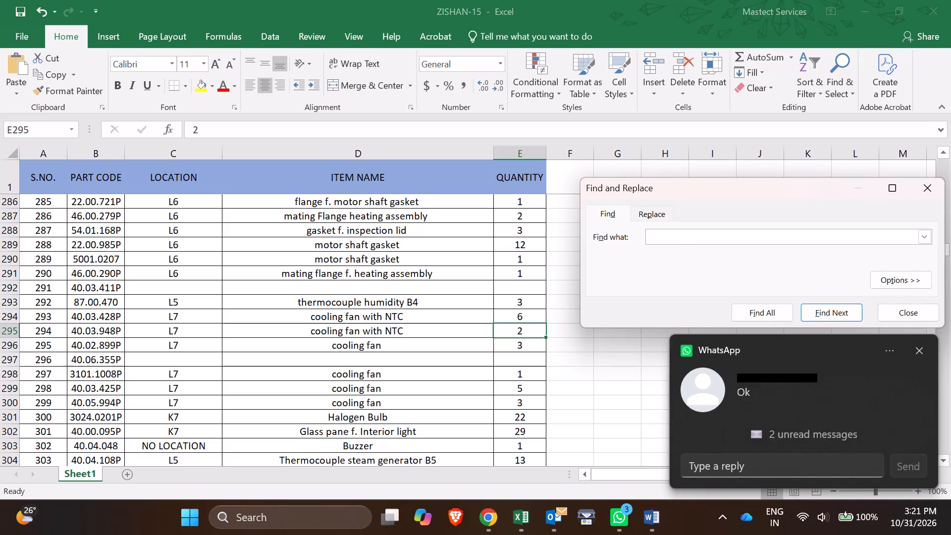
type("25")
key("Return")
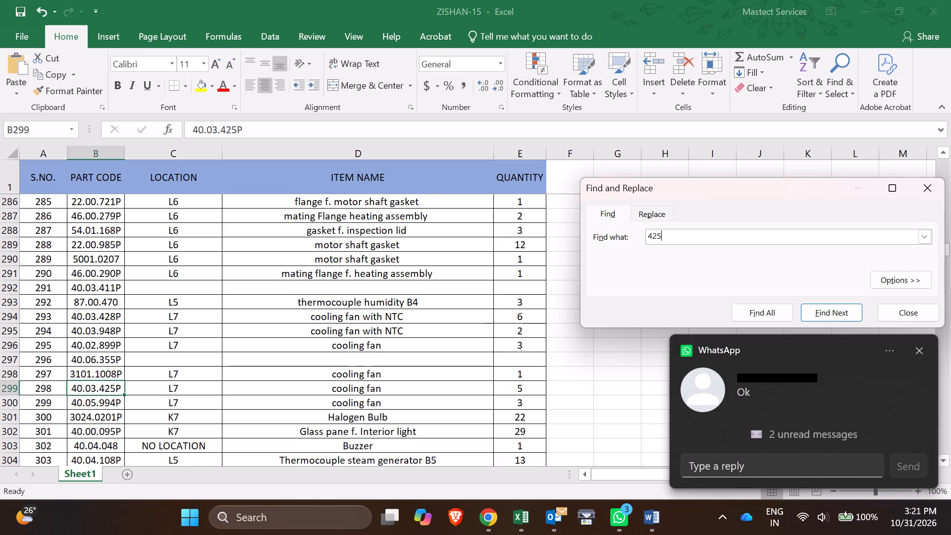
key("Return")
key("Return")
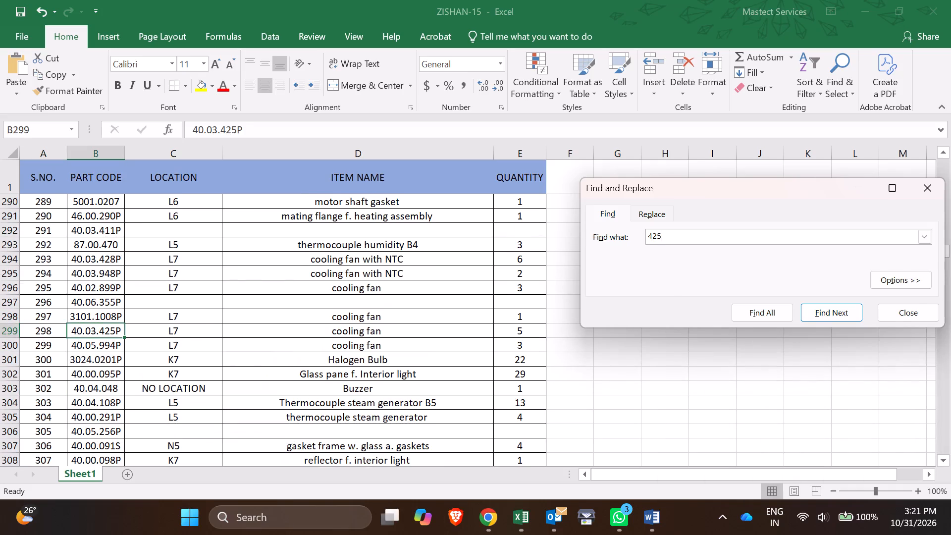
left_click(171, 328)
key("Right")
key("Right")
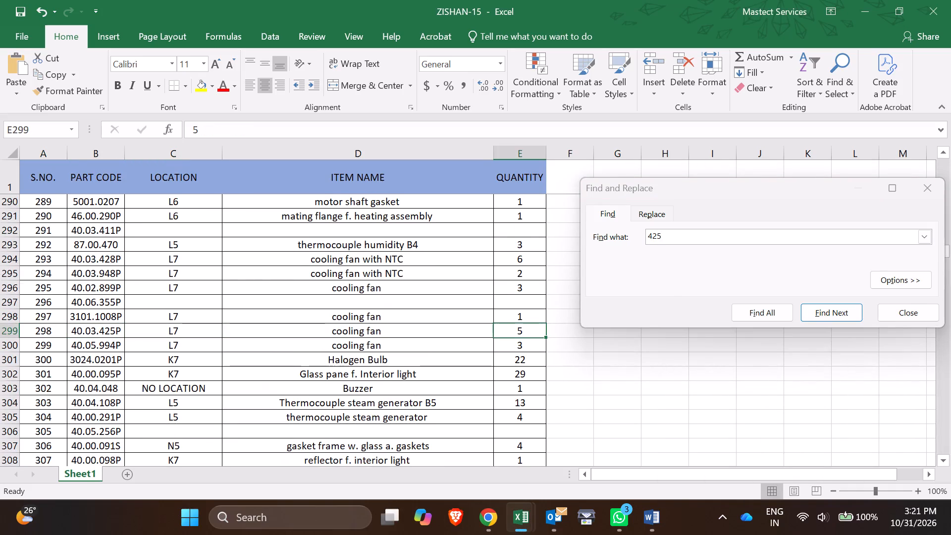
key("ctrl+s")
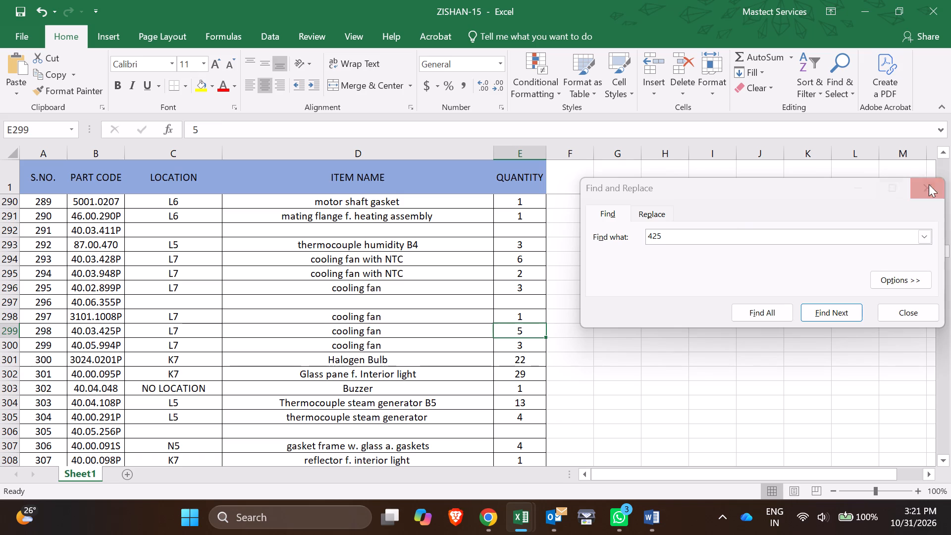
left_click(934, 184)
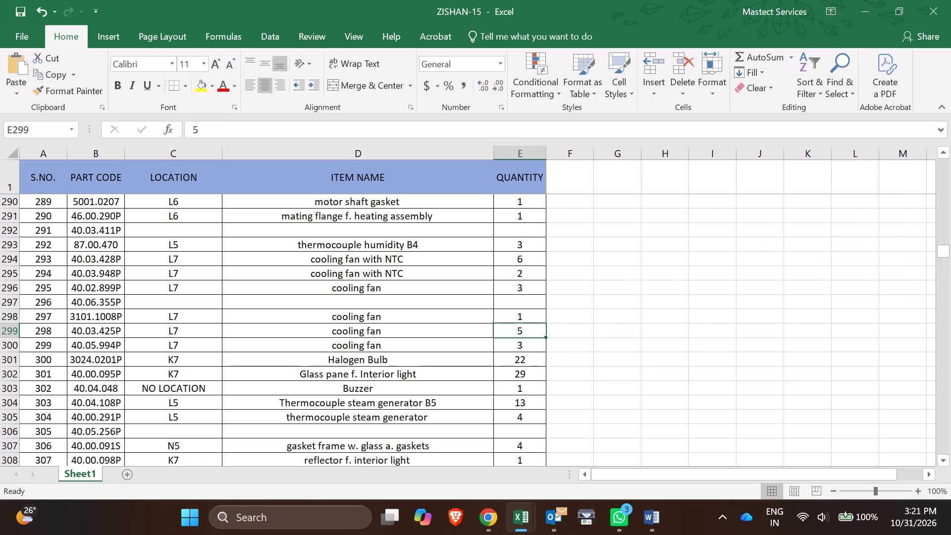
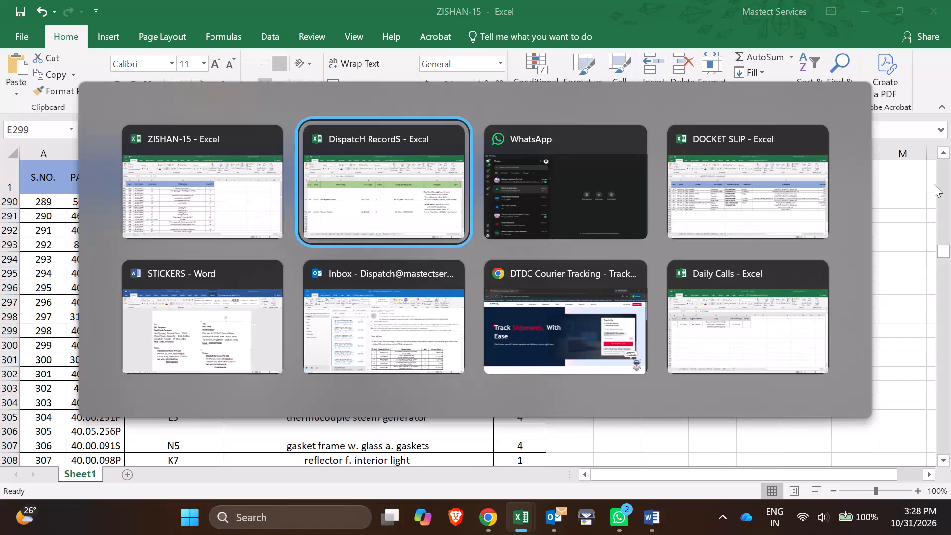
Search the inventory for pump housing and step through the matches to part code 87.02.080S.
key("alt+Tab")
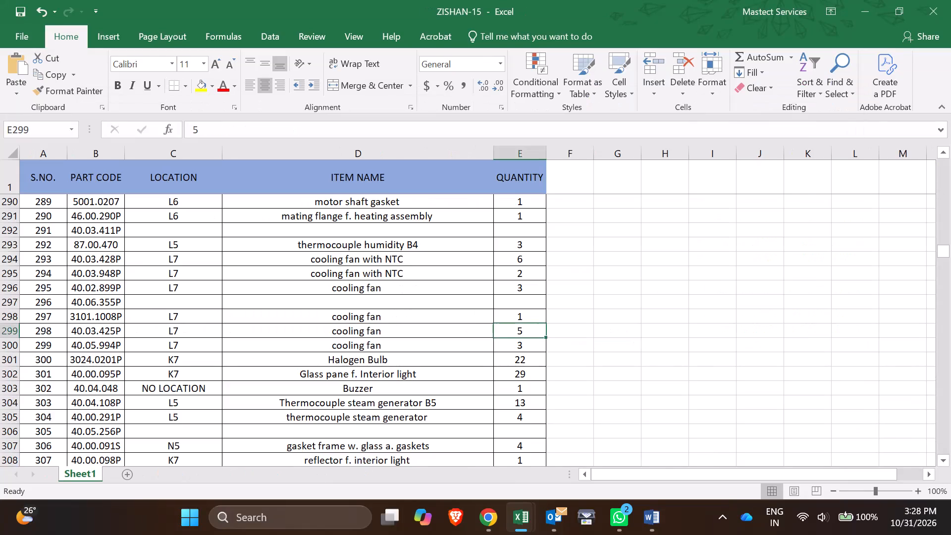
key("ctrl+f")
left_click(934, 184)
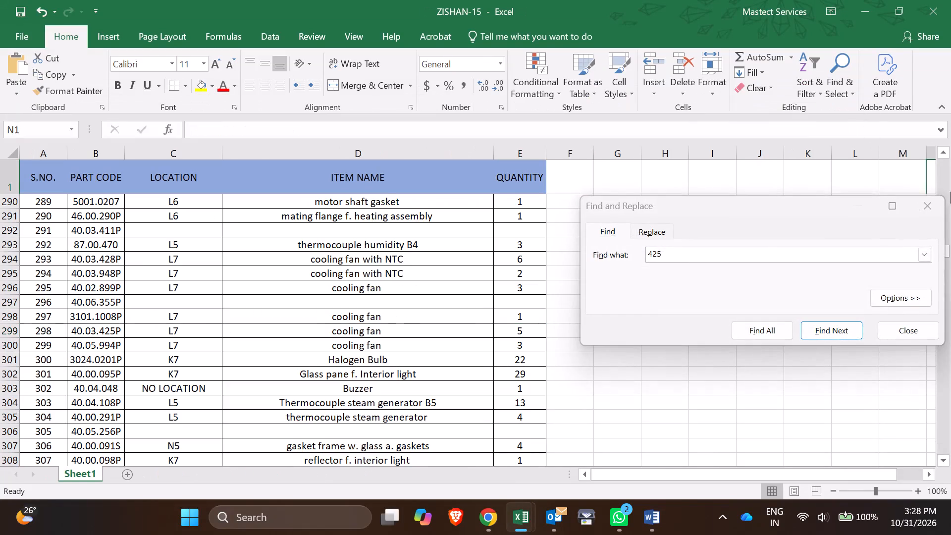
left_click(493, 279)
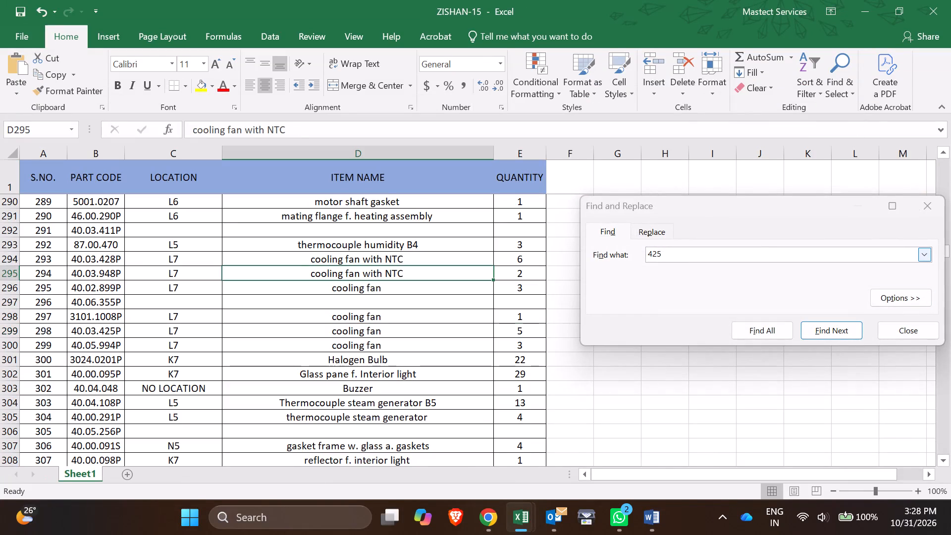
double_click(686, 259)
key("BackSpace")
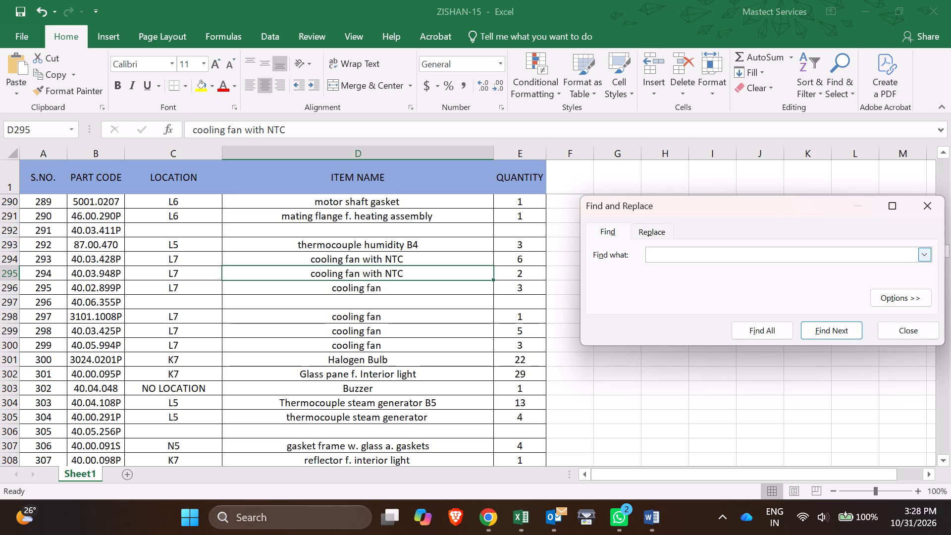
key("p")
key("BackSpace")
key("BackSpace")
type("pump housing")
key("Return")
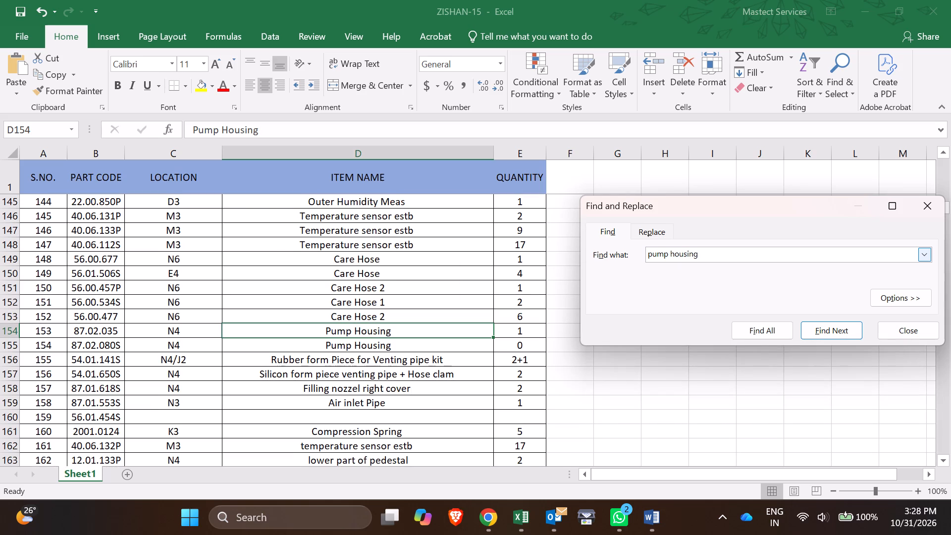
key("Return")
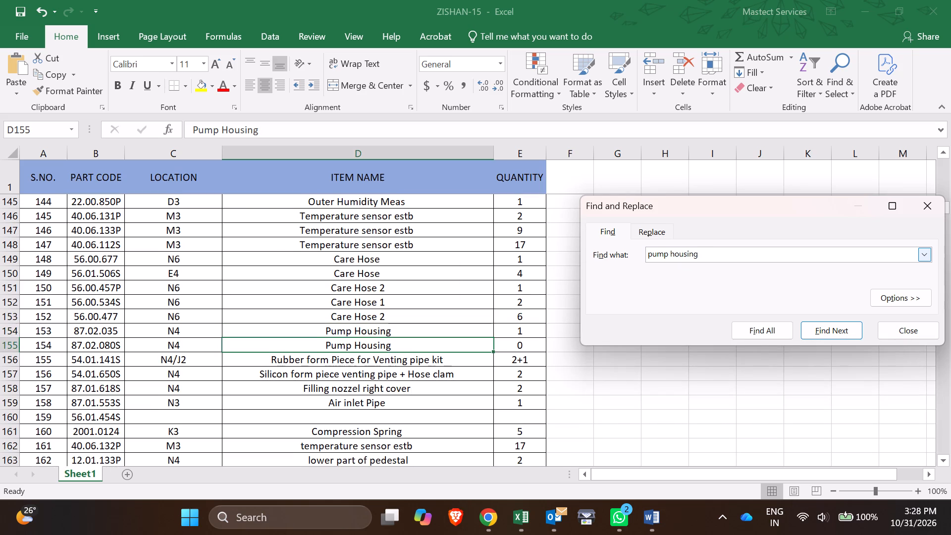
key("Return")
key("Return")
Set the quantity of the pump housing with part code 87.02.080S to 2 and save the inventory workbook.
left_click(528, 346)
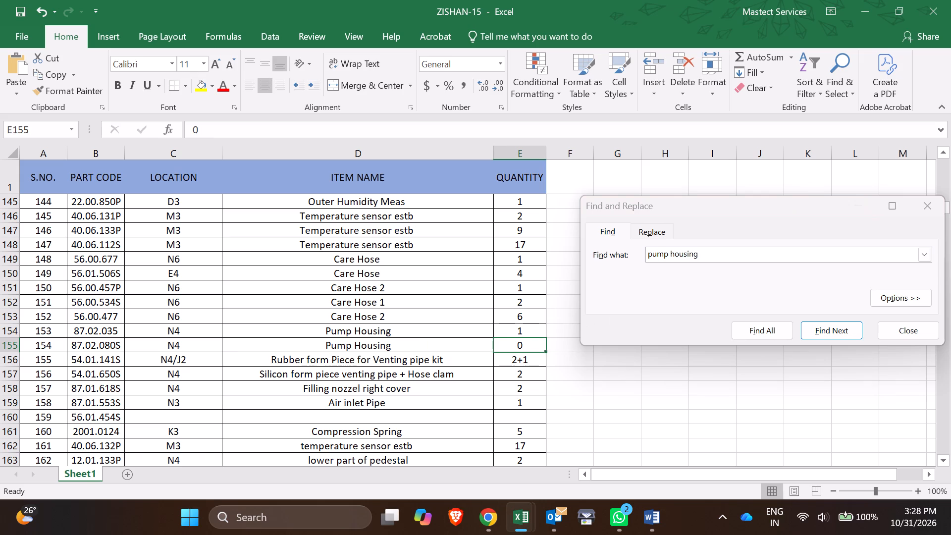
key("2")
key("Return")
key("ctrl+s")
key("ctrl+s")
left_click(528, 346)
key("Left")
key("Left")
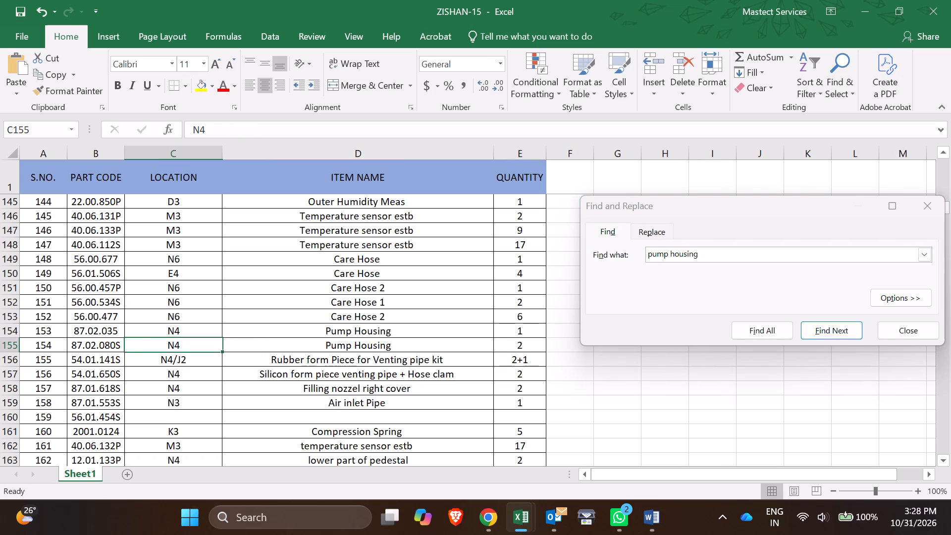
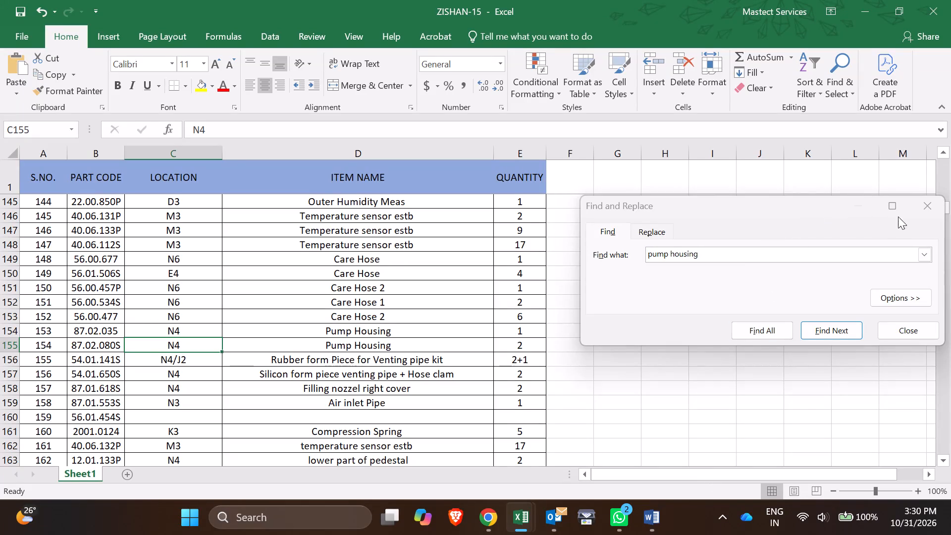
End the pump housing search and save the inventory workbook.
left_click(917, 211)
key("ctrl+s")
key("ctrl+s")
key("ctrl+s")
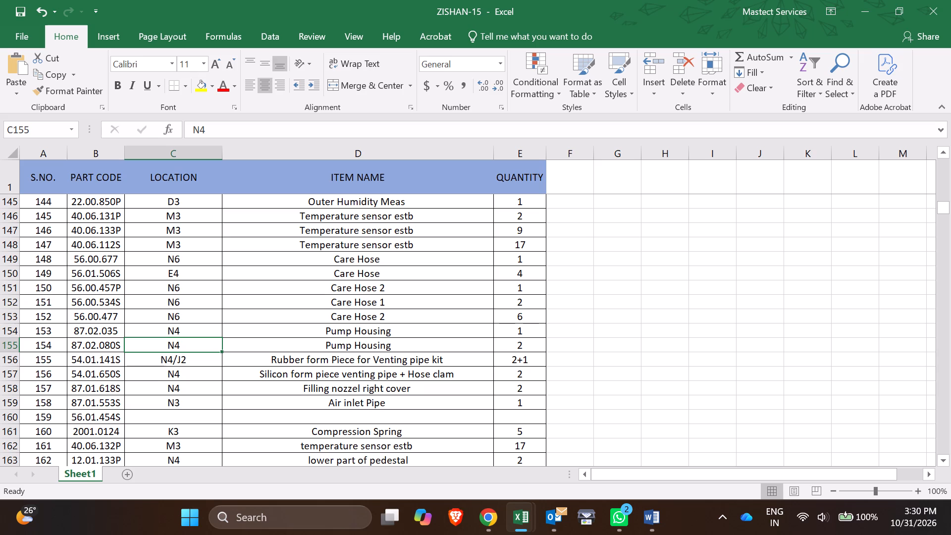
Find part code 42.00.269P, set the Control PCB's quantity to 0 and save the workbook.
key("ctrl+f")
key("BackSpace")
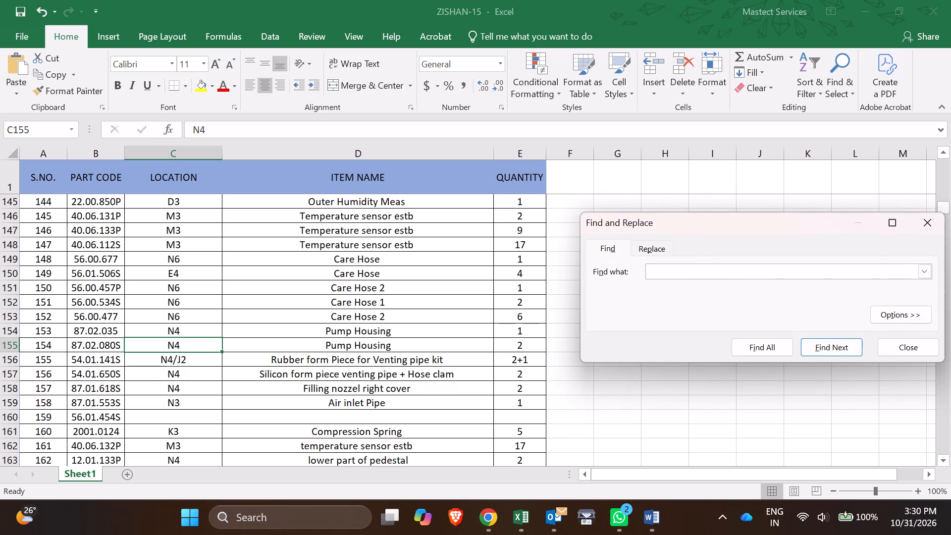
type("42.00.")
type("269P")
key("Return")
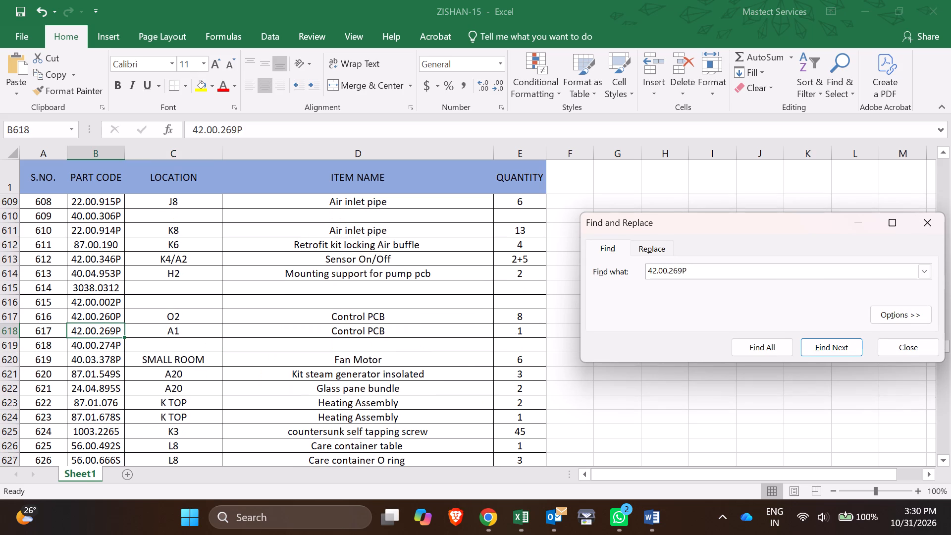
key("Return")
left_click(515, 331)
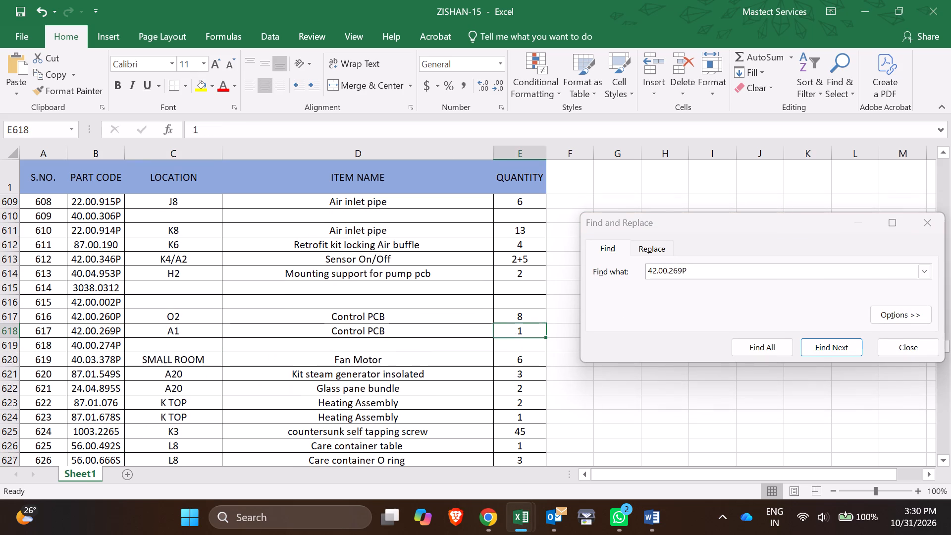
key("0")
key("Return")
key("ctrl+s")
key("ctrl+s")
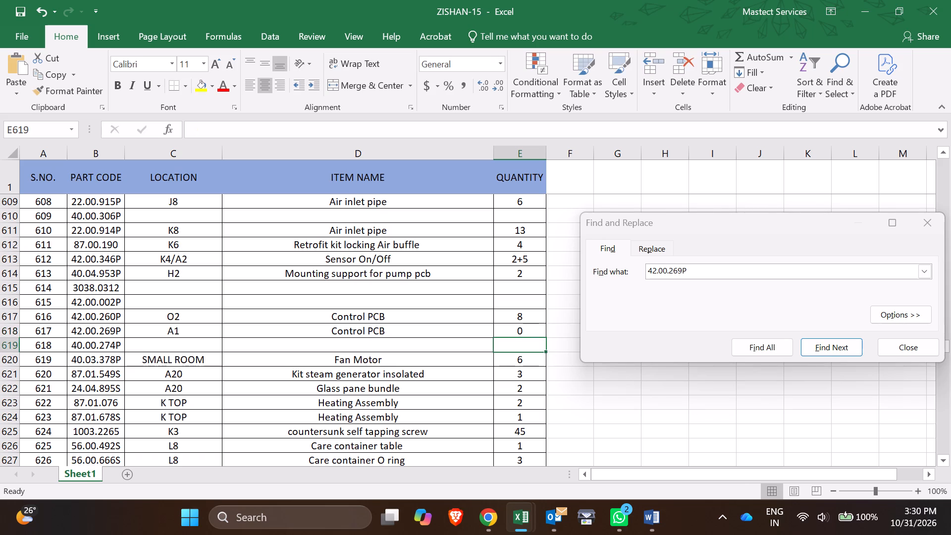
Search for 40.00.464, go to the Potentiometer match, set its quantity to 4 and save the workbook.
double_click(731, 269)
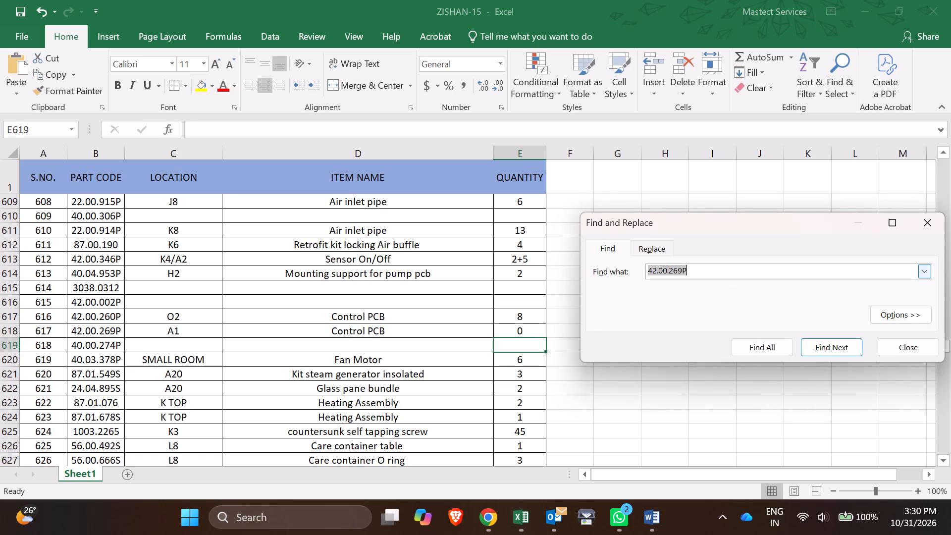
key("BackSpace")
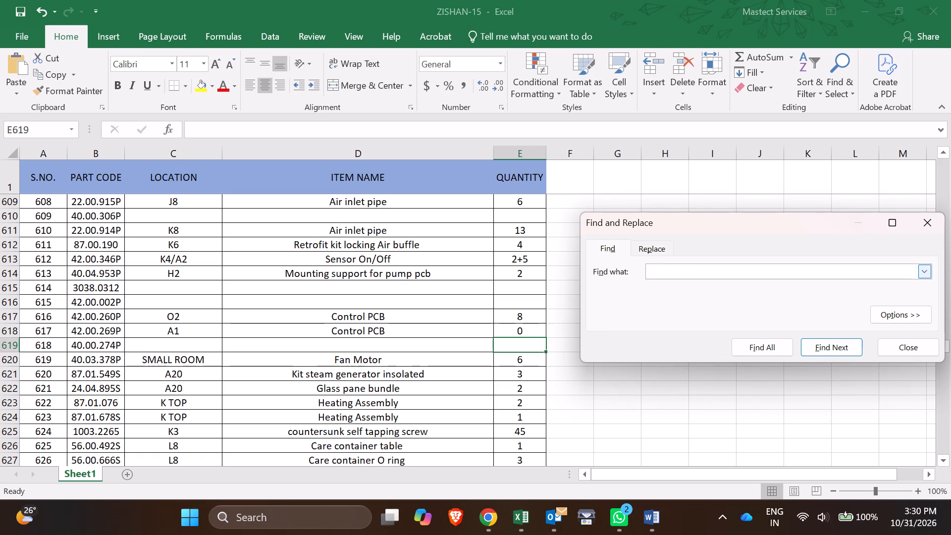
type("40.00.")
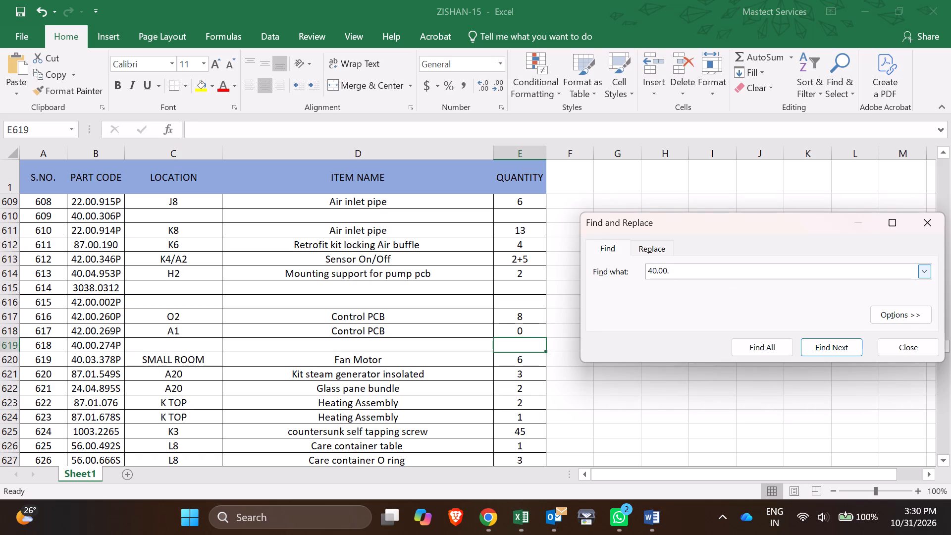
type("464")
key("Return")
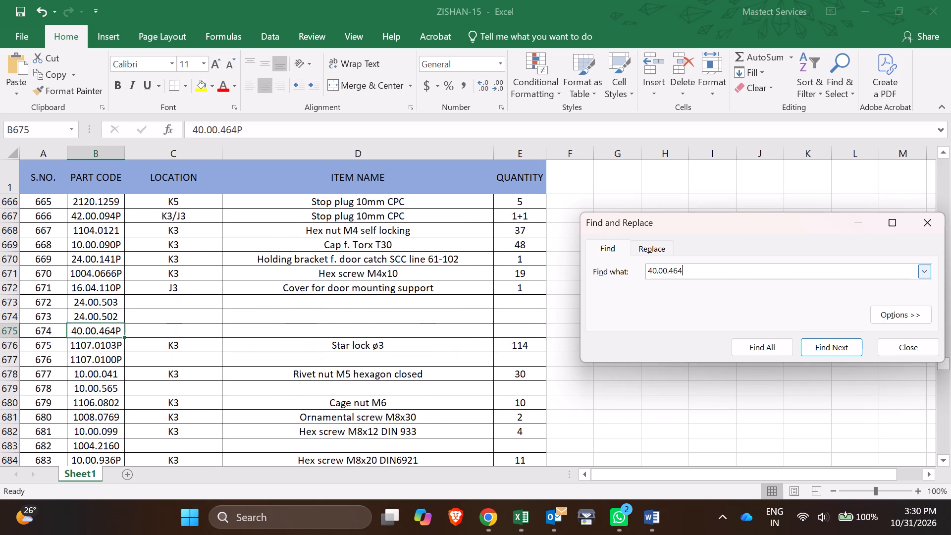
key("Return")
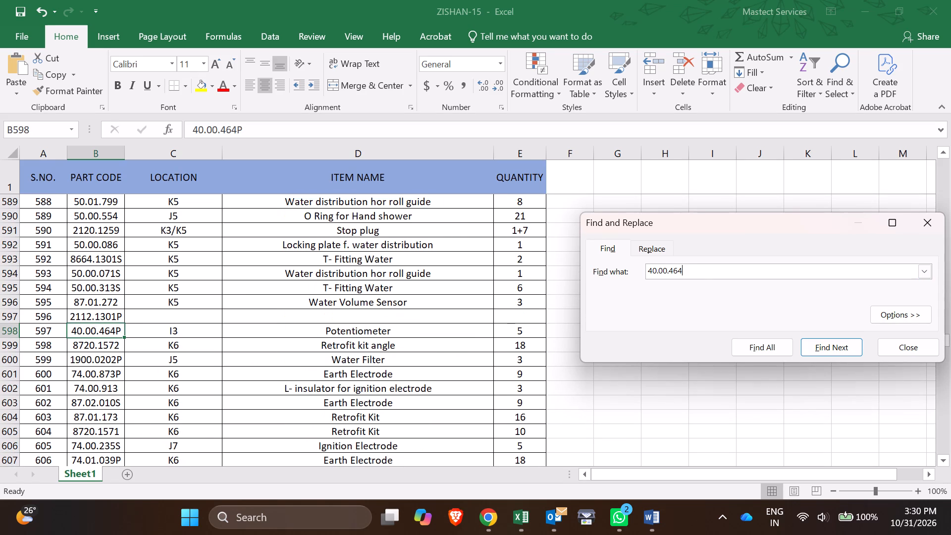
left_click(320, 329)
key("Right")
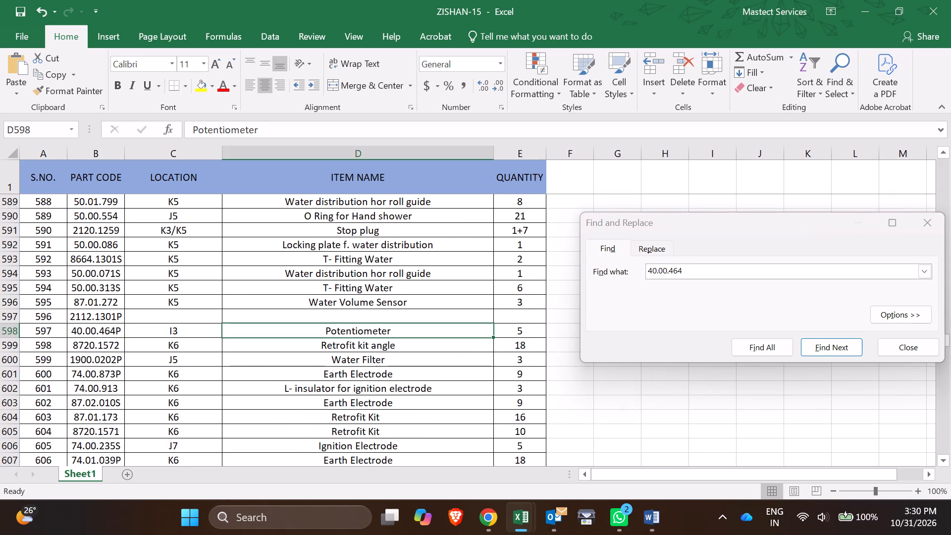
key("4")
key("Return")
key("ctrl+s")
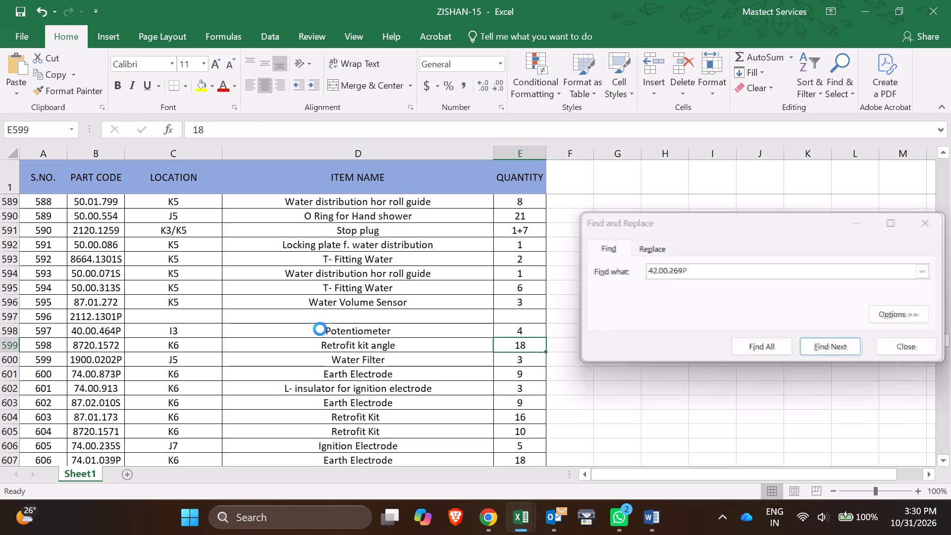
key("ctrl+s")
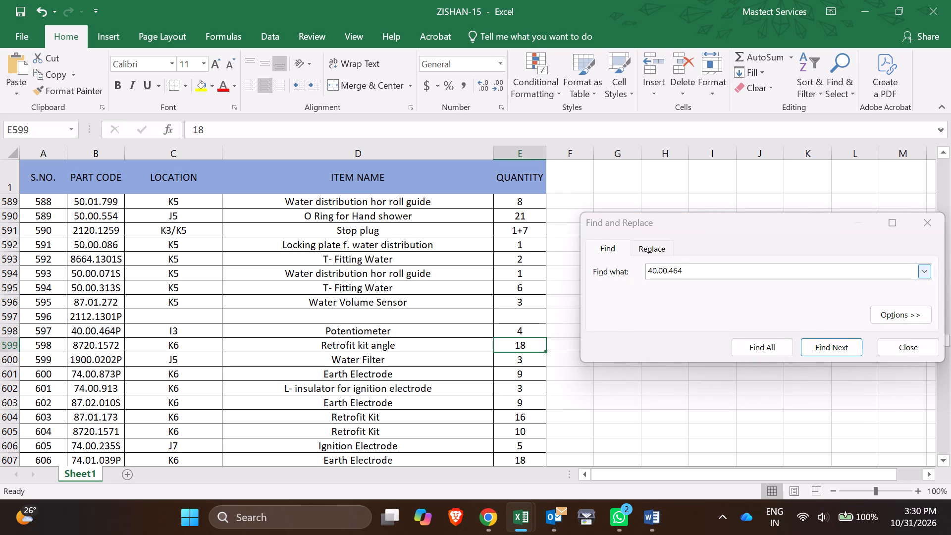
Find part code 87.01.011, set the quantity of that heating element with gasket to 13 and save the workbook.
double_click(682, 270)
key("BackSpace")
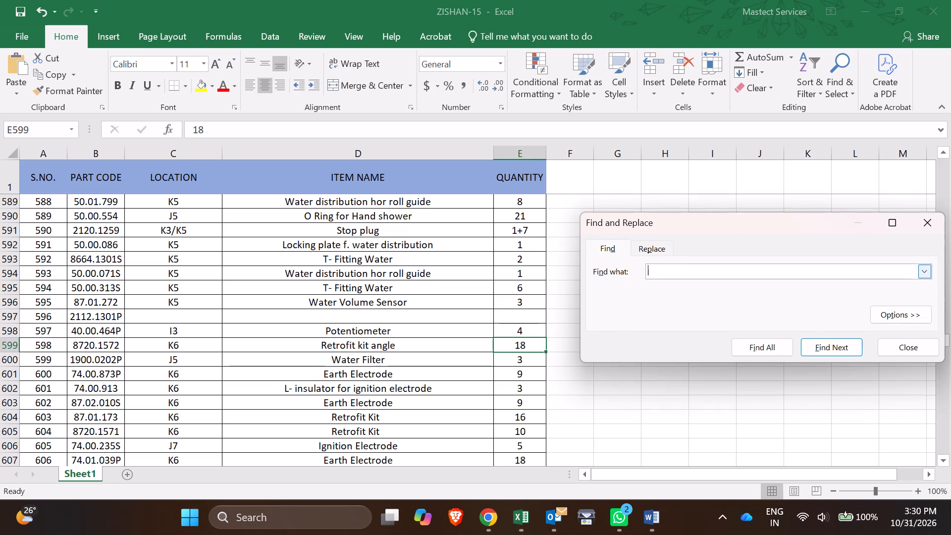
type("87.")
type("01.0")
key("0")
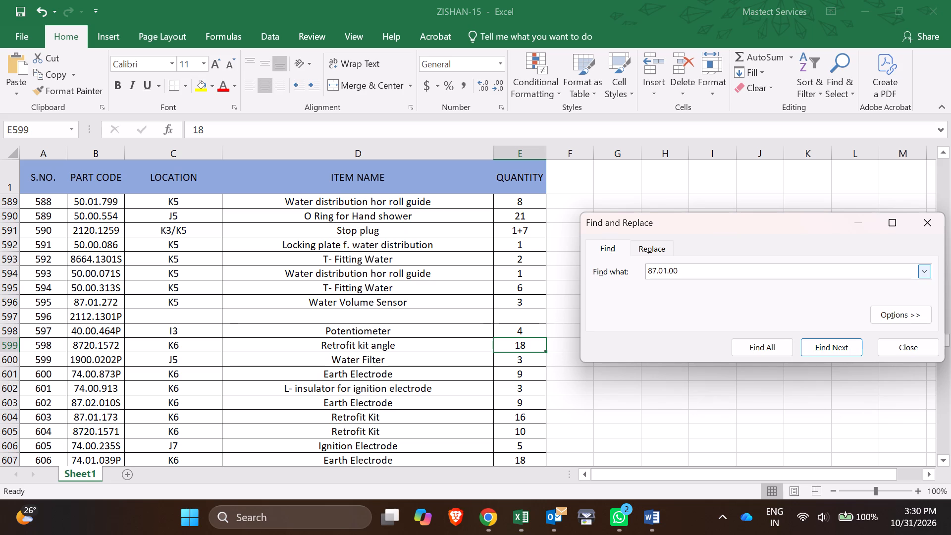
key("BackSpace")
key("BackSpace")
key("BackSpace")
key("BackSpace")
key("BackSpace")
key("BackSpace")
key("BackSpace")
key("BackSpace")
key("BackSpace")
key("BackSpace")
key("BackSpace")
key("BackSpace")
key("BackSpace")
key("BackSpace")
type("87.01.")
type("011")
key("Return")
key("Return")
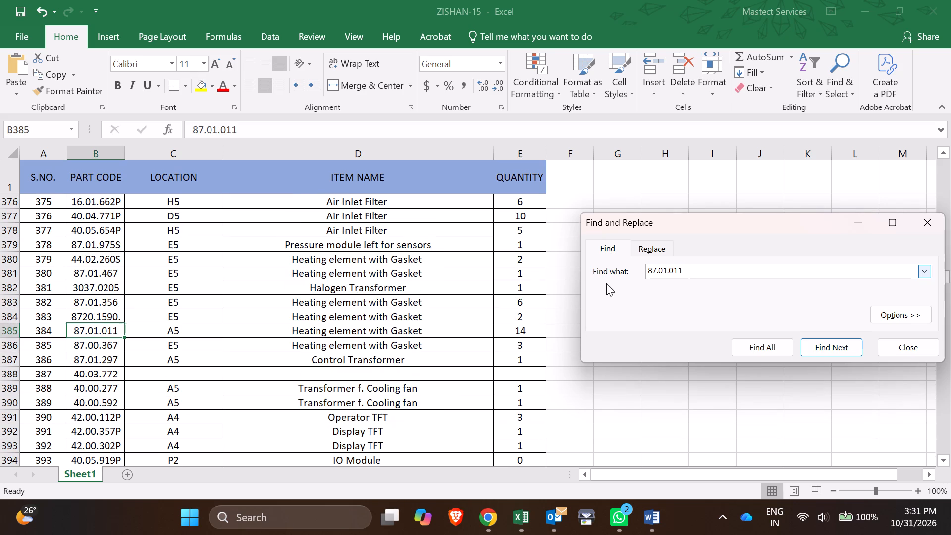
left_click(449, 331)
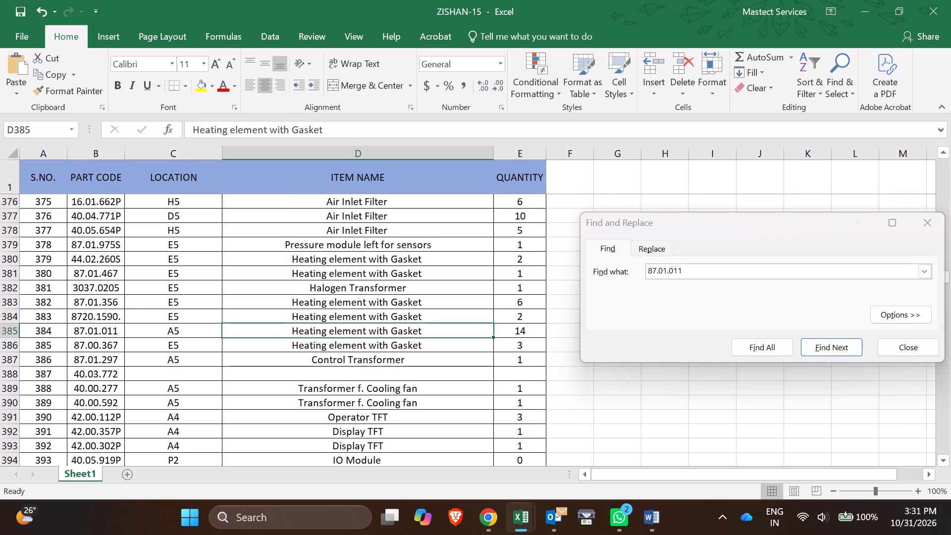
key("Right")
type("13")
key("Return")
key("ctrl+s")
key("ctrl+s")
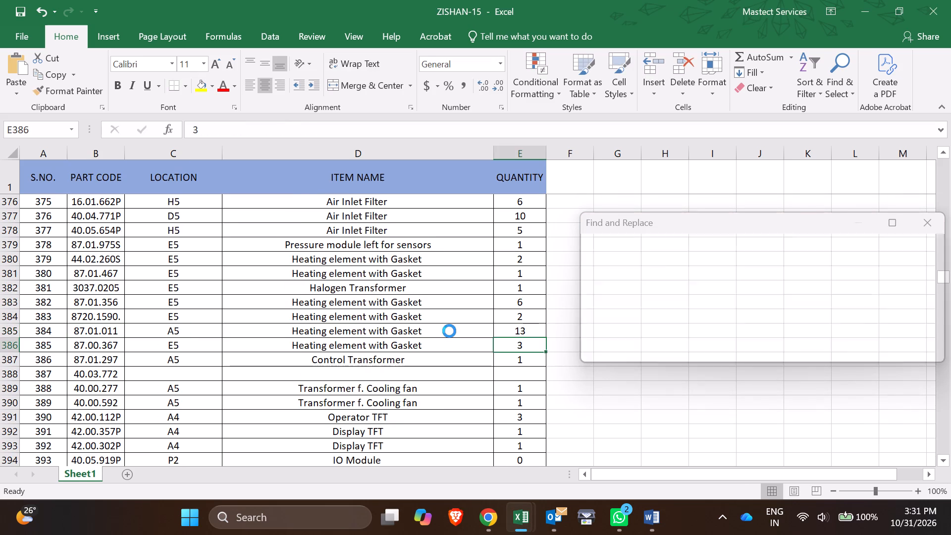
Search for 2112.1006, set the quantity of the matching Steam Hose Kit to 16 and save the workbook.
double_click(754, 269)
key("BackSpace")
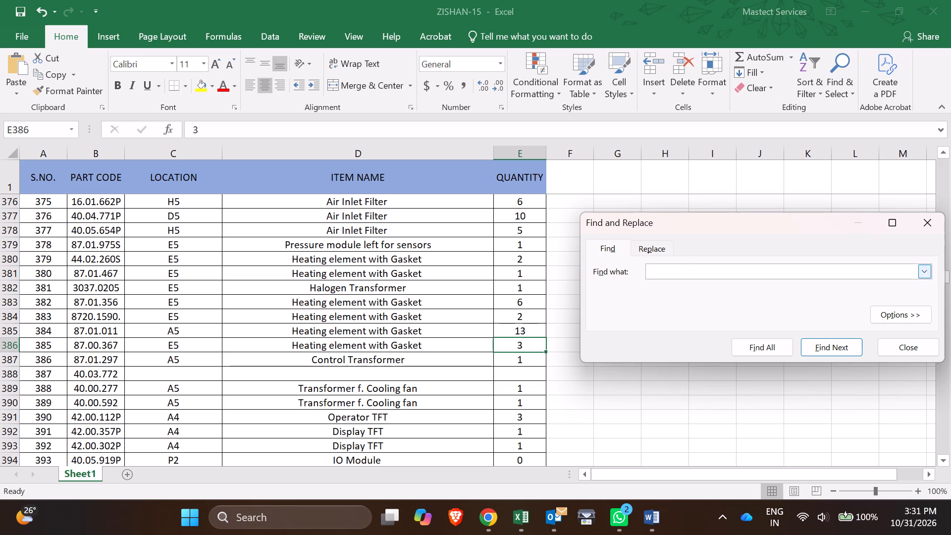
type("2112")
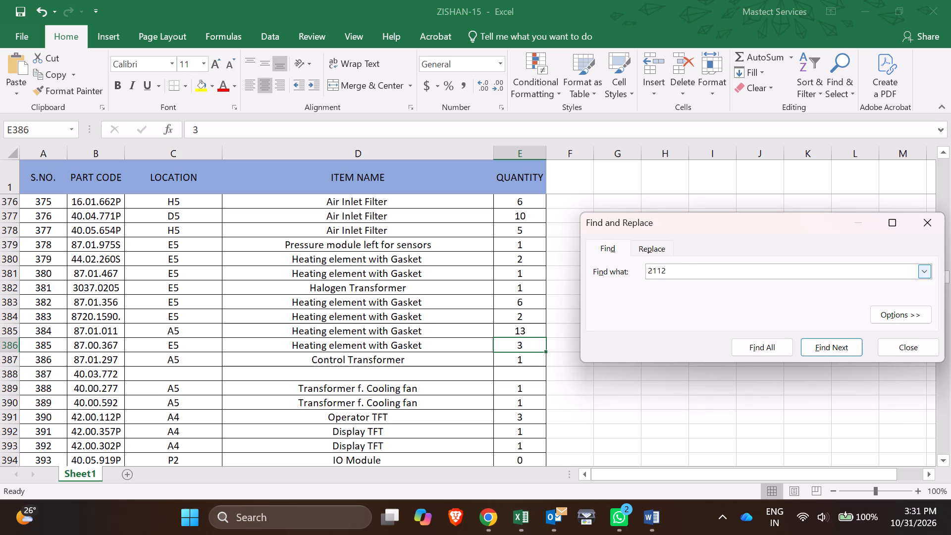
type(".11")
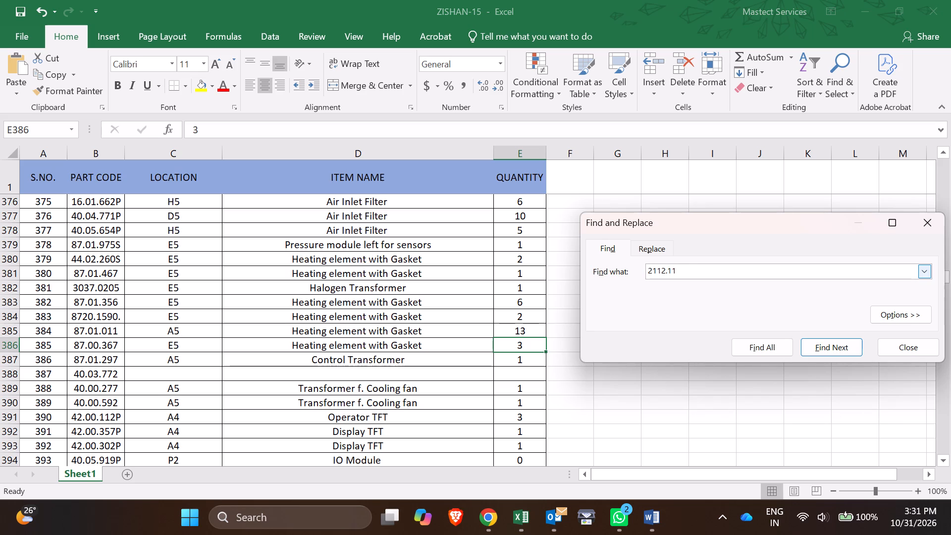
key("BackSpace")
type("00")
key("6")
key("Return")
key("Return")
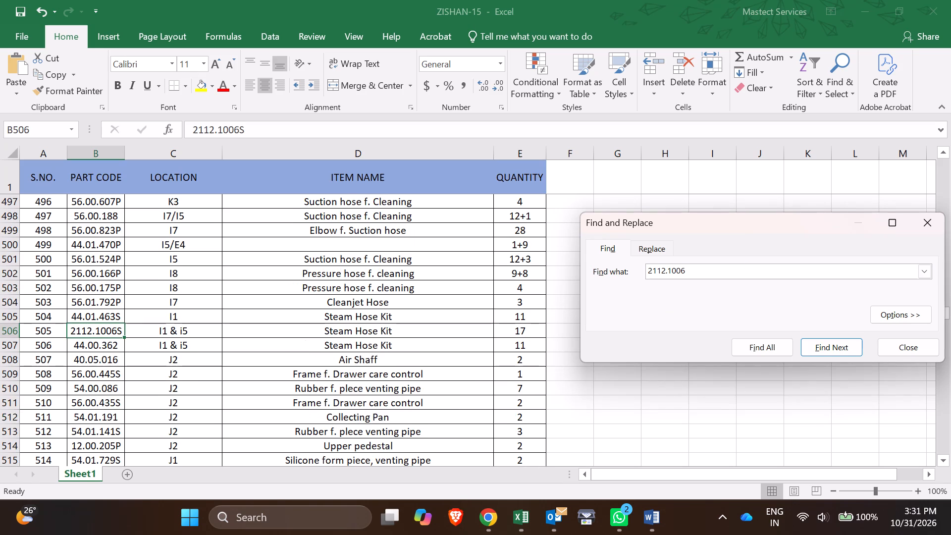
left_click(410, 326)
key("Right")
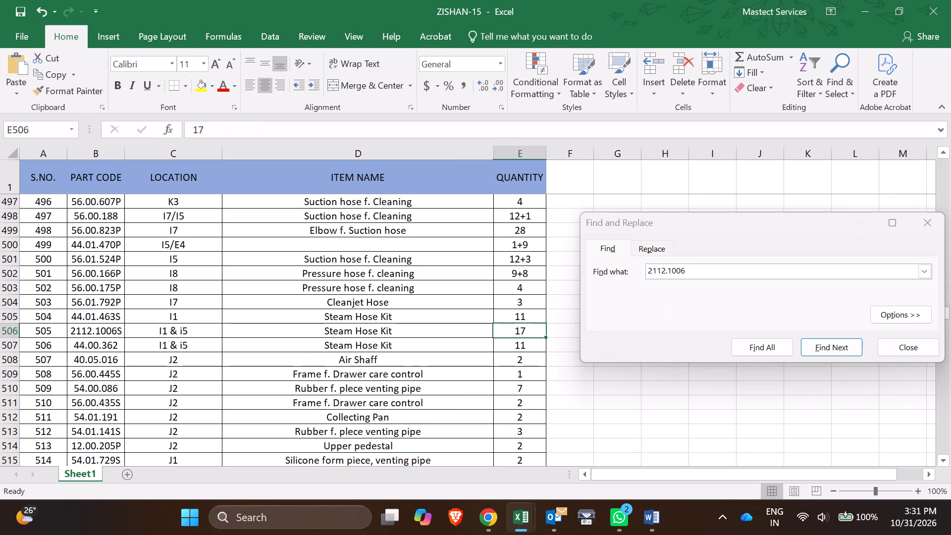
type("16")
key("Return")
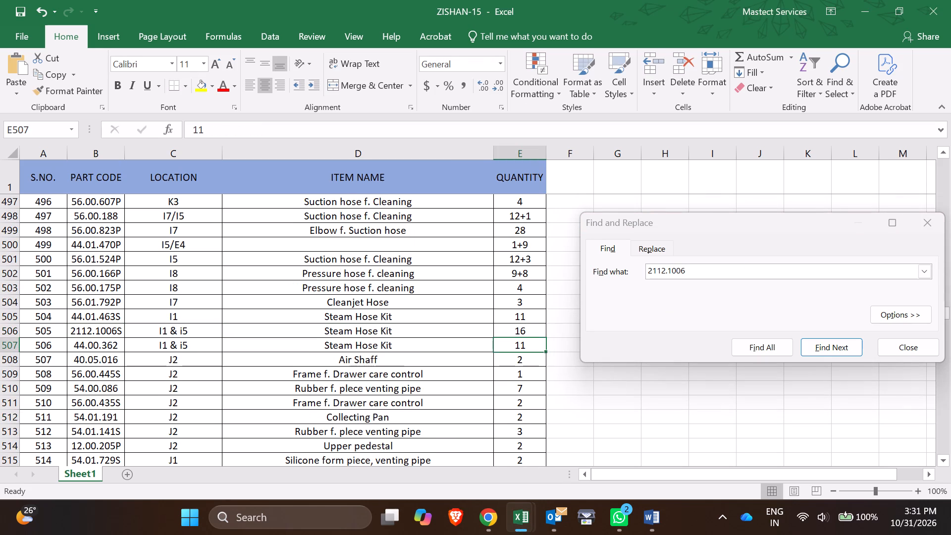
key("ctrl+s")
key("ctrl+s")
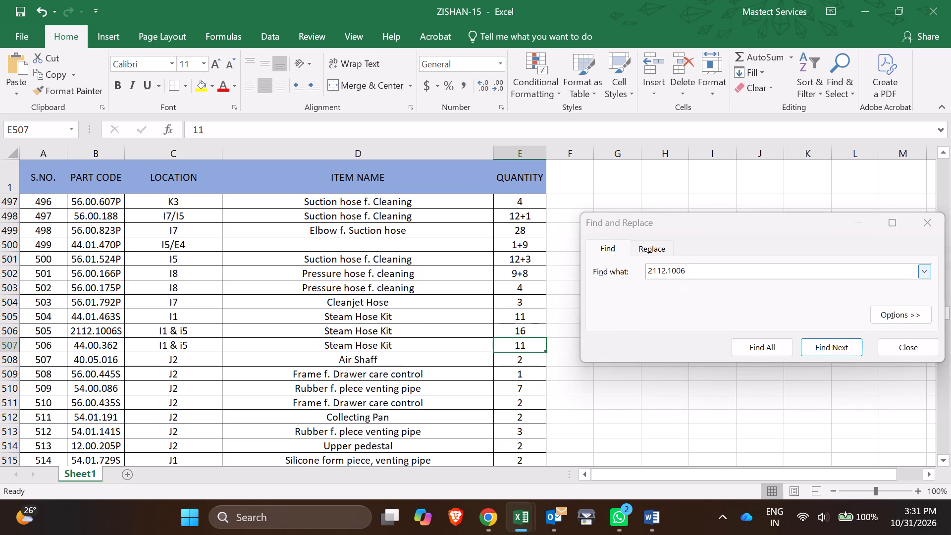
Find part code 22.00.828S and go to the quantity of the Fan wheel.
double_click(695, 271)
key("BackSpace")
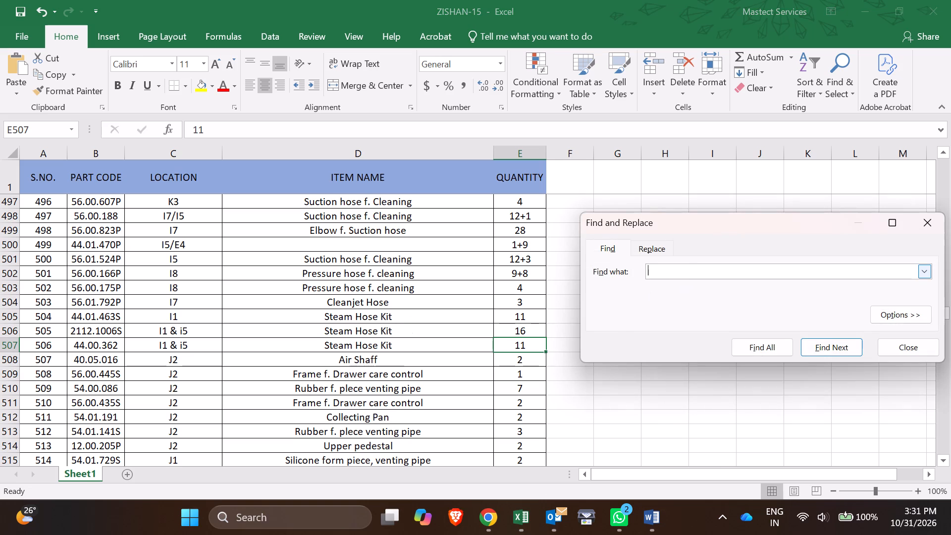
type("22.00.")
type("828S")
key("Return")
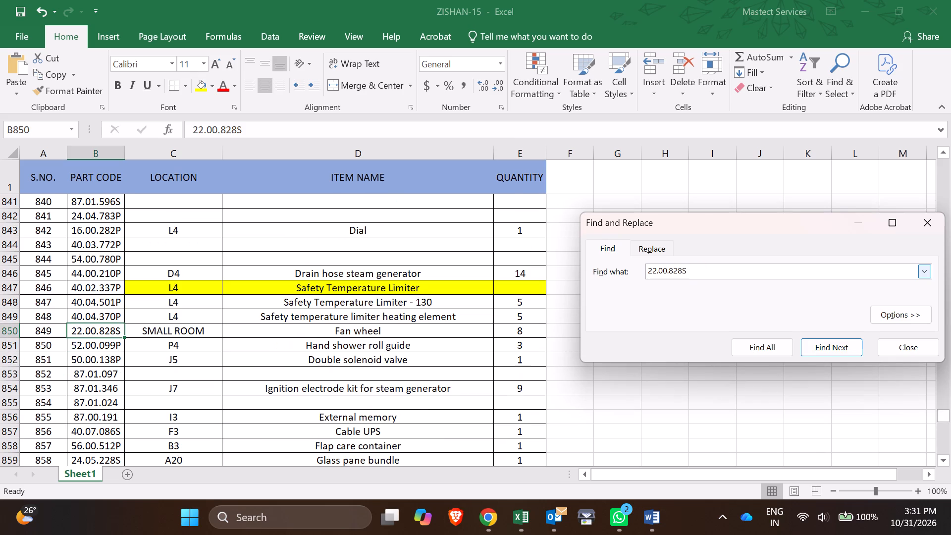
key("Return")
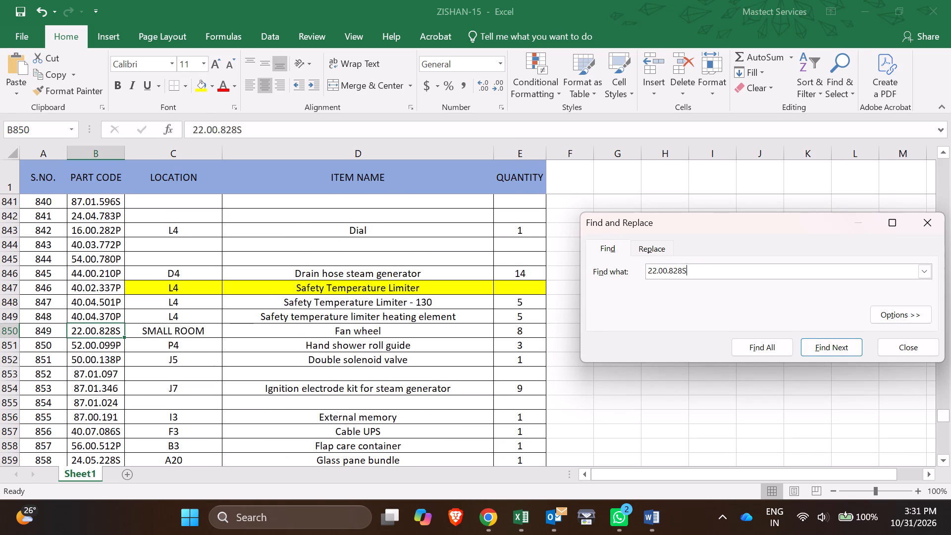
left_click(217, 332)
key("Right")
key("Right")
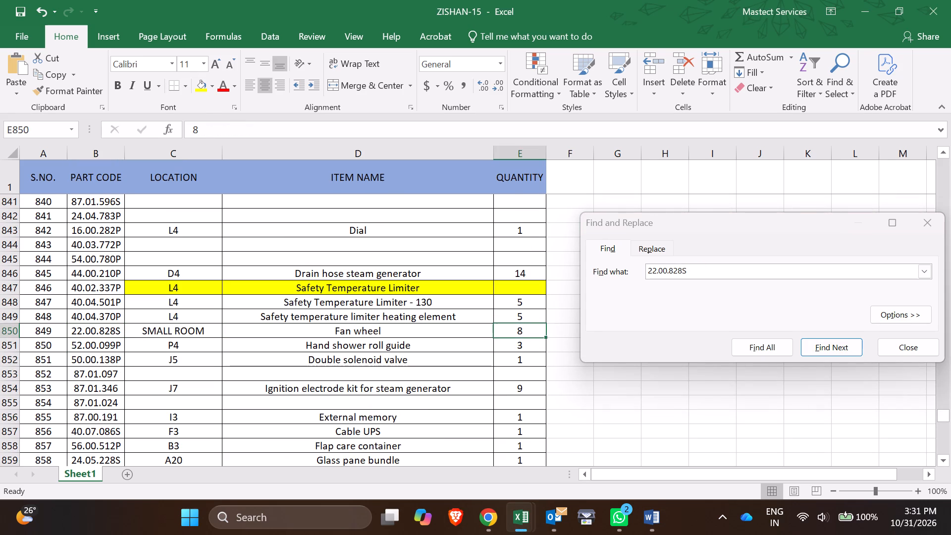
Set the quantity of the Fan wheel with part code 22.00.828S to 7 and save the workbook.
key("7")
key("Return")
key("ctrl+s")
key("ctrl+s")
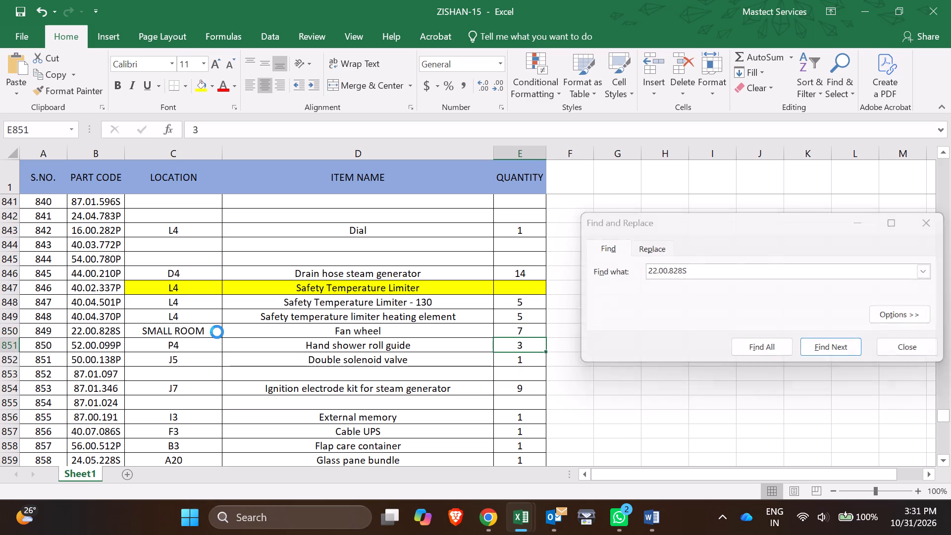
Find part code 40.04.048P, set the quantity of the matching Buzzer to 4 and save the workbook.
double_click(739, 271)
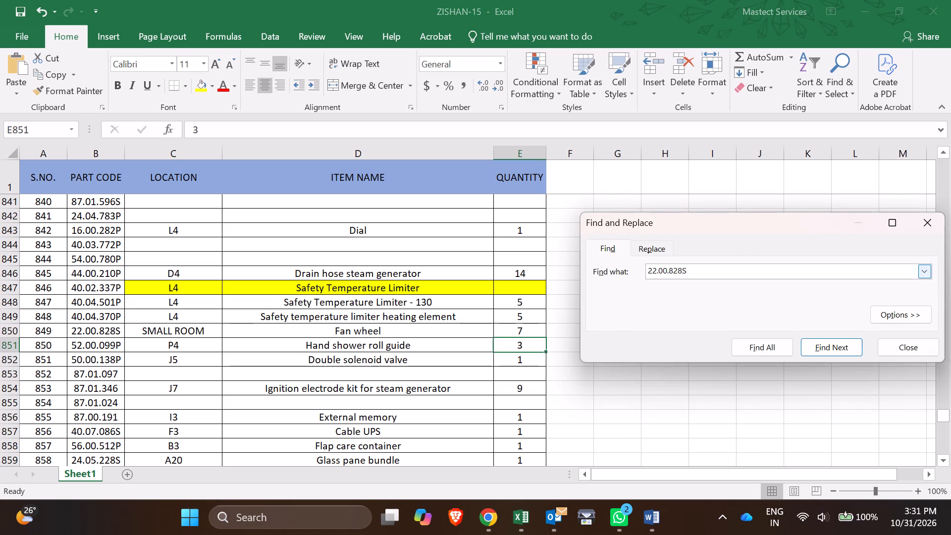
key("BackSpace")
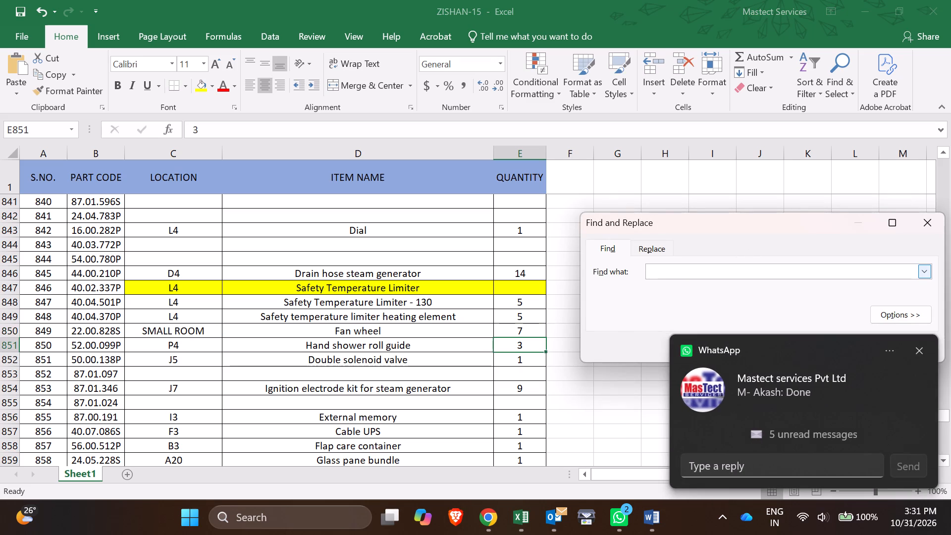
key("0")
key("BackSpace")
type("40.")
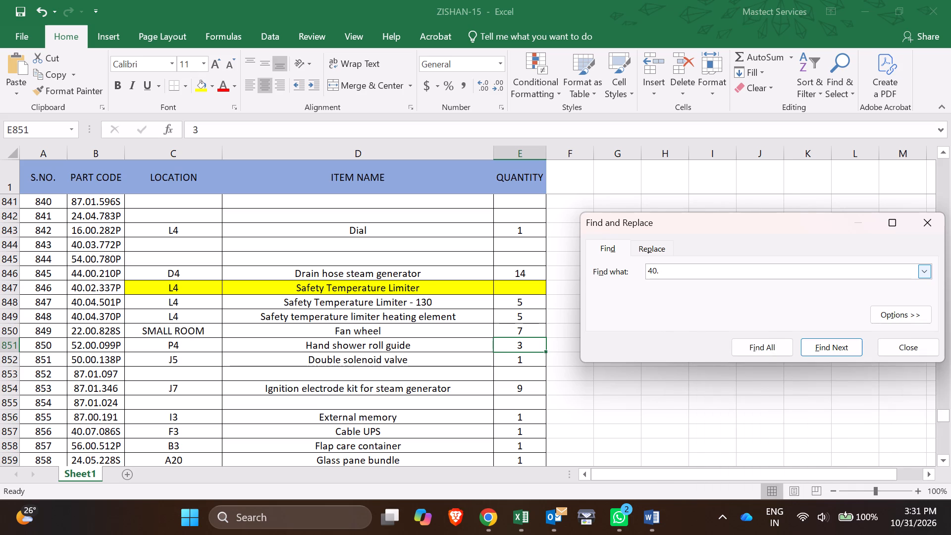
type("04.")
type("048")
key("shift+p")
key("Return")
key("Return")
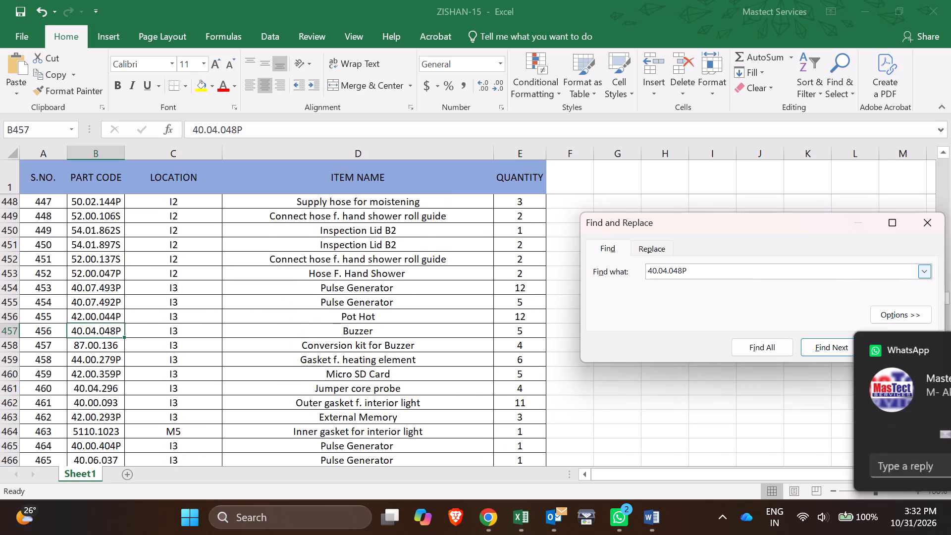
left_click(185, 329)
key("Right")
key("Right")
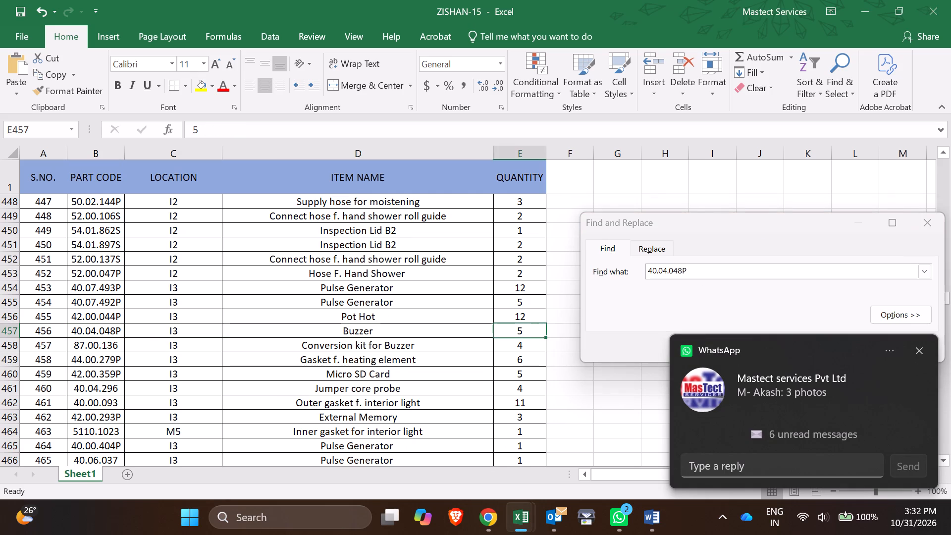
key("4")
key("Return")
key("ctrl+s")
key("ctrl+s")
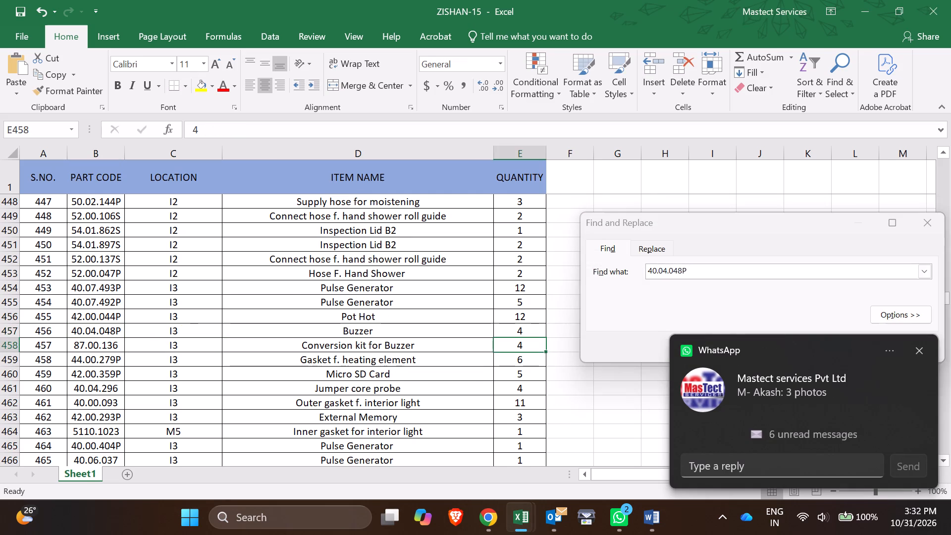
Clear the previous part code from the search to look up another part.
double_click(734, 273)
key("BackSpace")
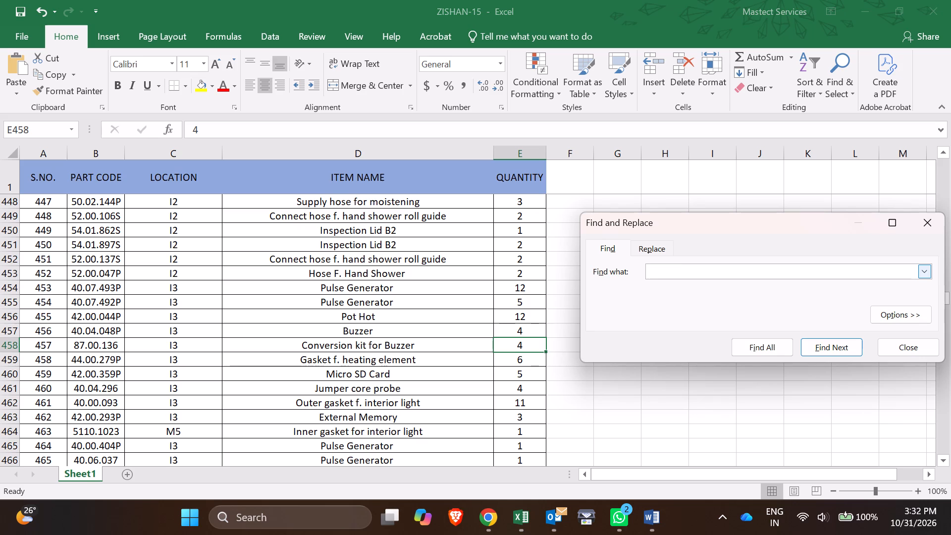
Find part code 16.00.282P, set the Dial's quantity to 0 and save the workbook.
type("16.00.")
type("282")
key("shift+p")
key("Return")
key("Return")
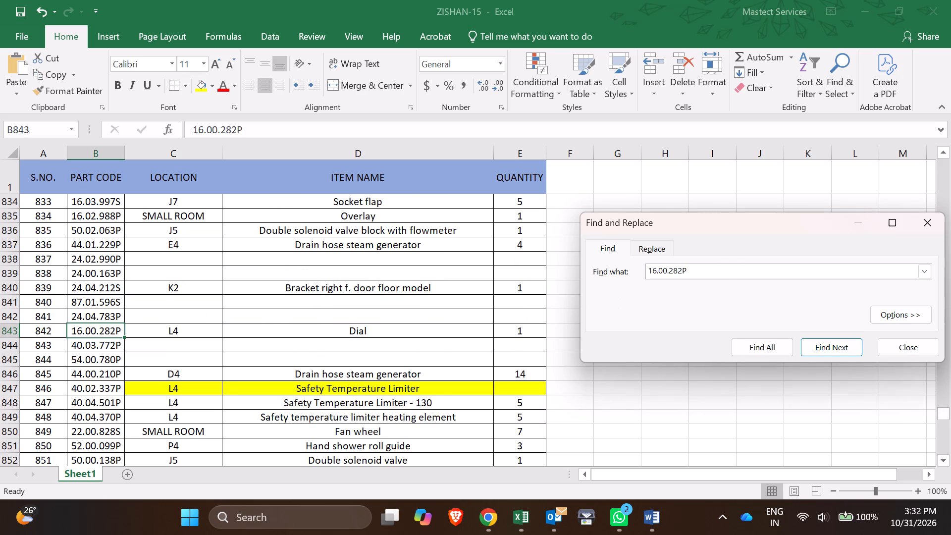
left_click(528, 332)
key("0")
key("Return")
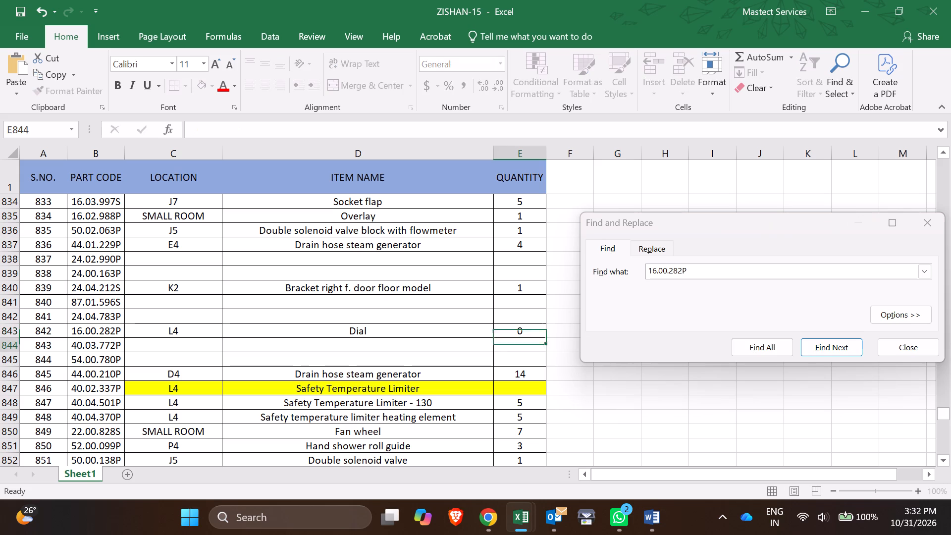
key("ctrl+s")
key("ctrl+s")
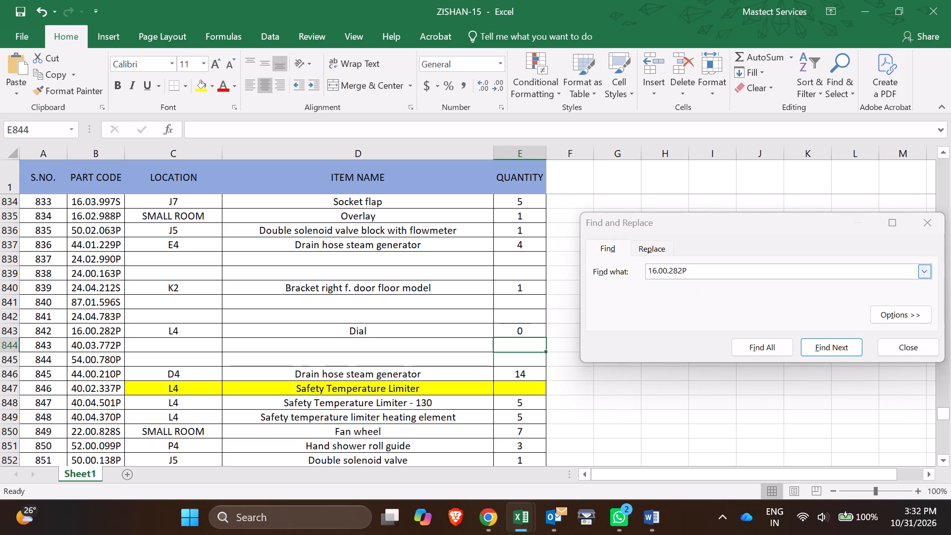
Find part code 40.03.257P, set the Converter's quantity to 5 and save the workbook.
double_click(726, 267)
key("BackSpace")
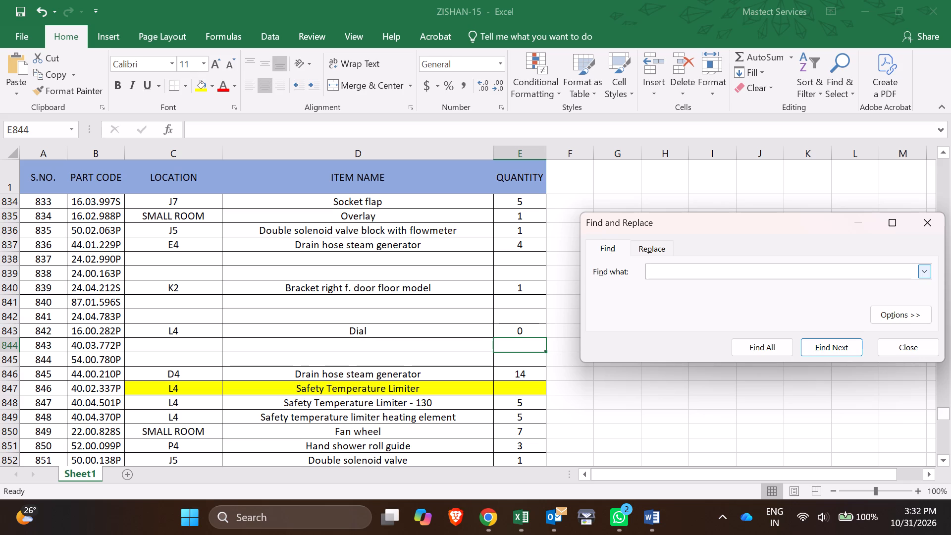
type("40.")
type("03.")
type("257")
key("shift+p")
key("Return")
key("Return")
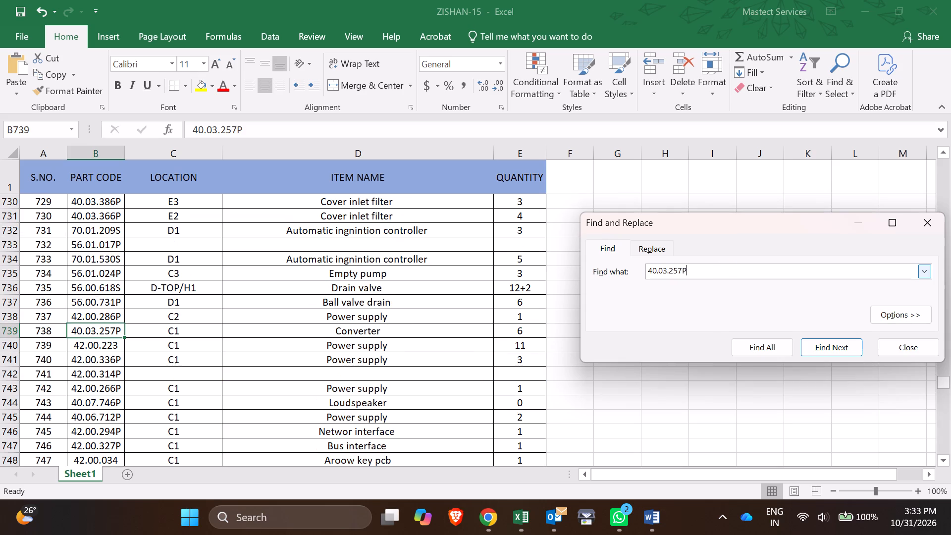
left_click(385, 330)
key("Right")
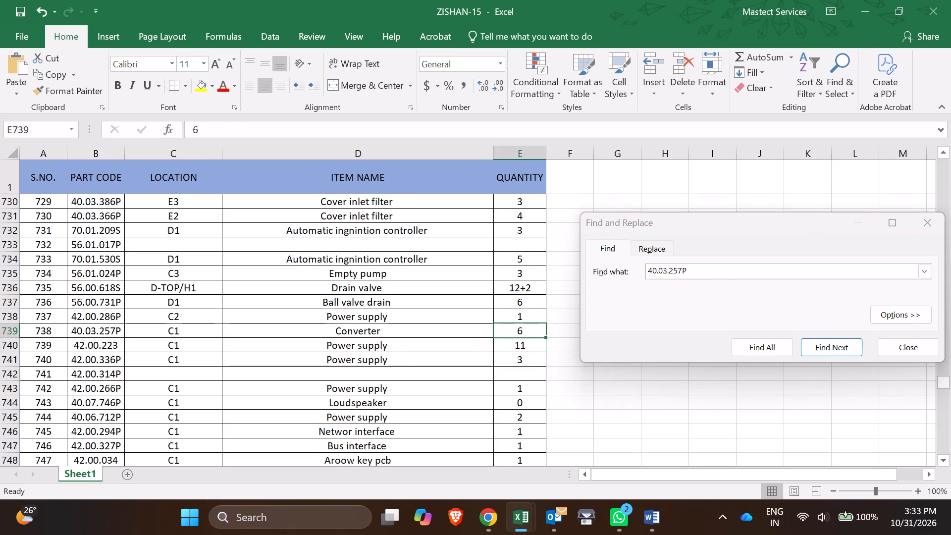
key("5")
key("Return")
key("ctrl+s")
key("ctrl+s")
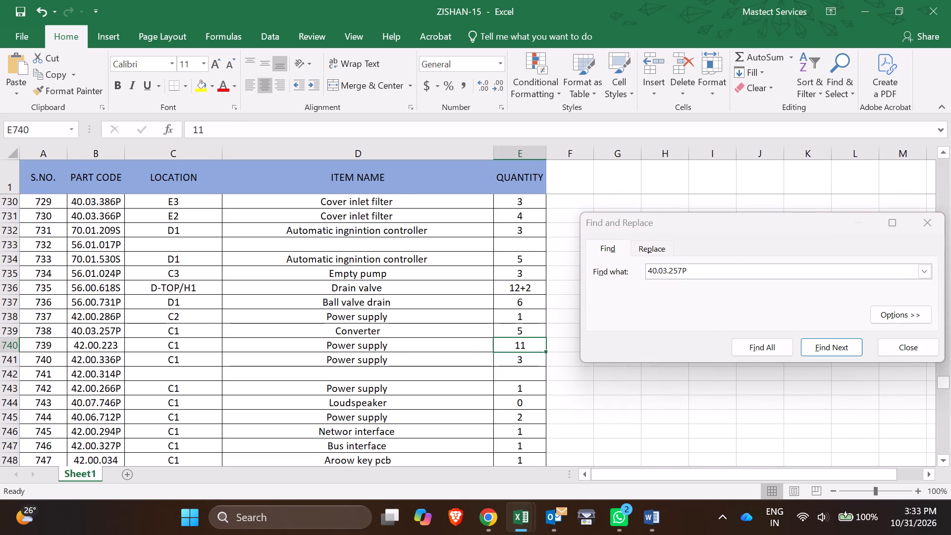
Find part code 3019.0120P, set the FUSE 2A quantity to 52 and save the workbook.
double_click(713, 275)
key("BackSpace")
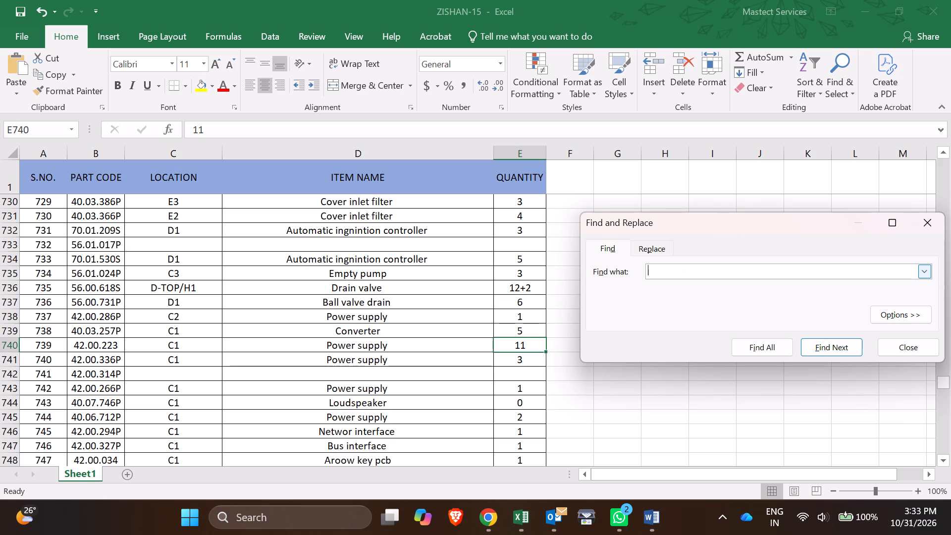
type("3019.")
type("0120P")
key("Return")
key("Return")
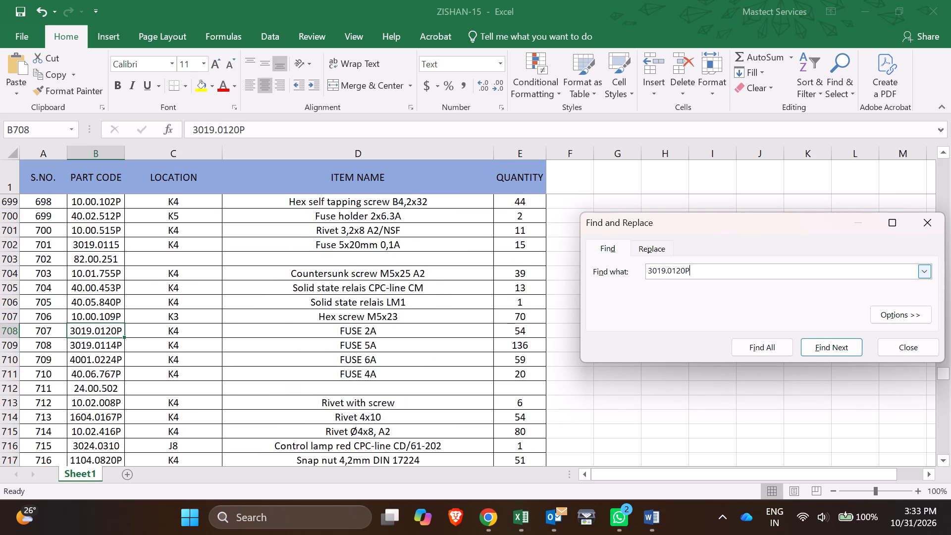
left_click(406, 330)
key("Right")
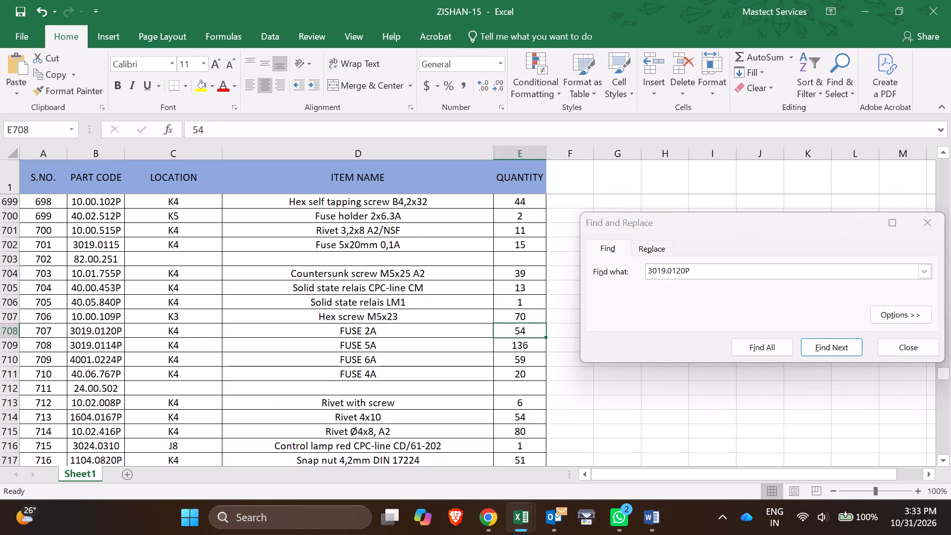
type("52")
key("Return")
key("ctrl+s")
key("ctrl+s")
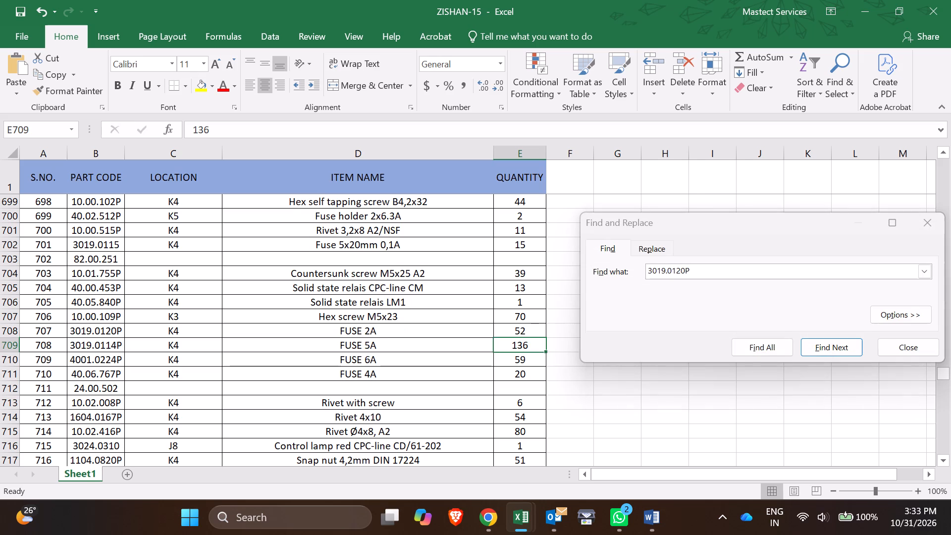
Find part code 40.02.684P, set the quantity of that Air Inlet Filter to 48 and save the workbook.
double_click(696, 275)
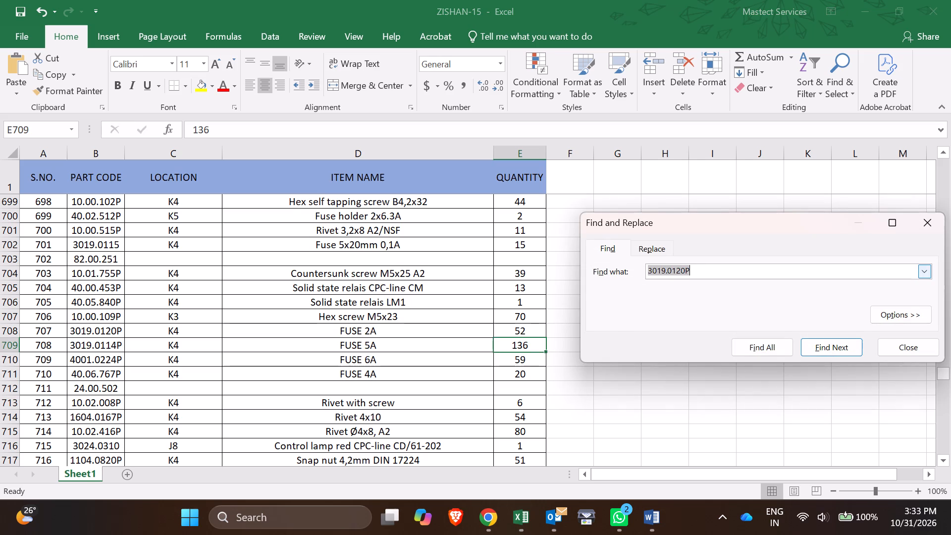
key("BackSpace")
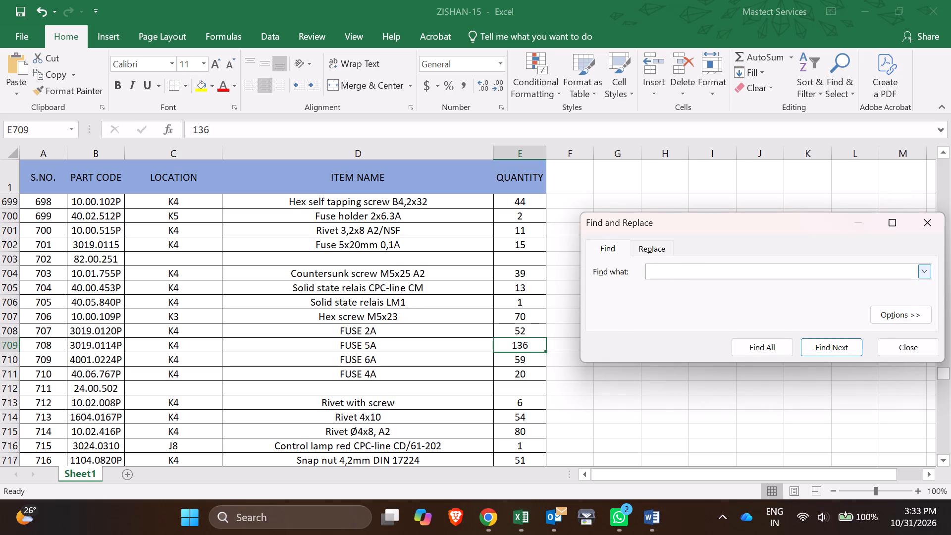
type("40")
type(".02.")
type("683")
key("BackSpace")
key("4")
key("shift+p")
key("Return")
key("Return")
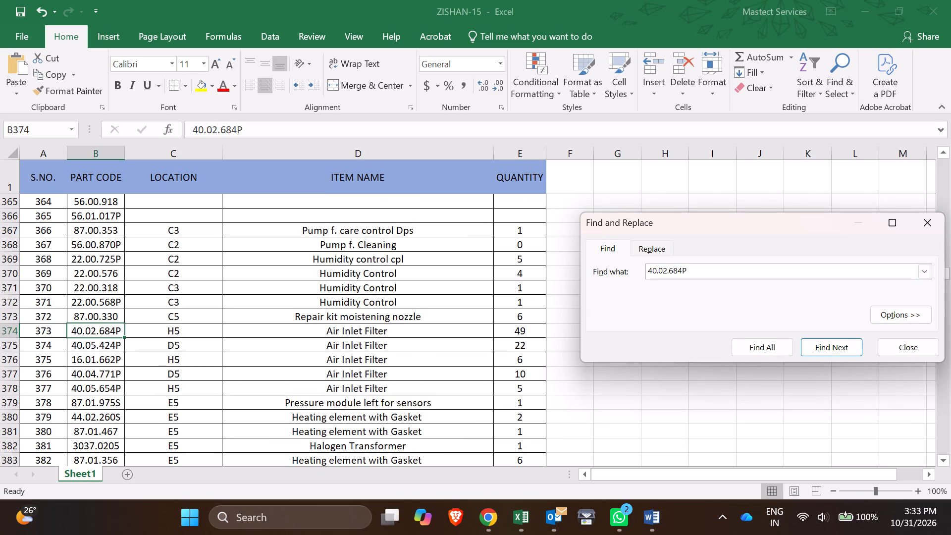
left_click(269, 332)
key("Right")
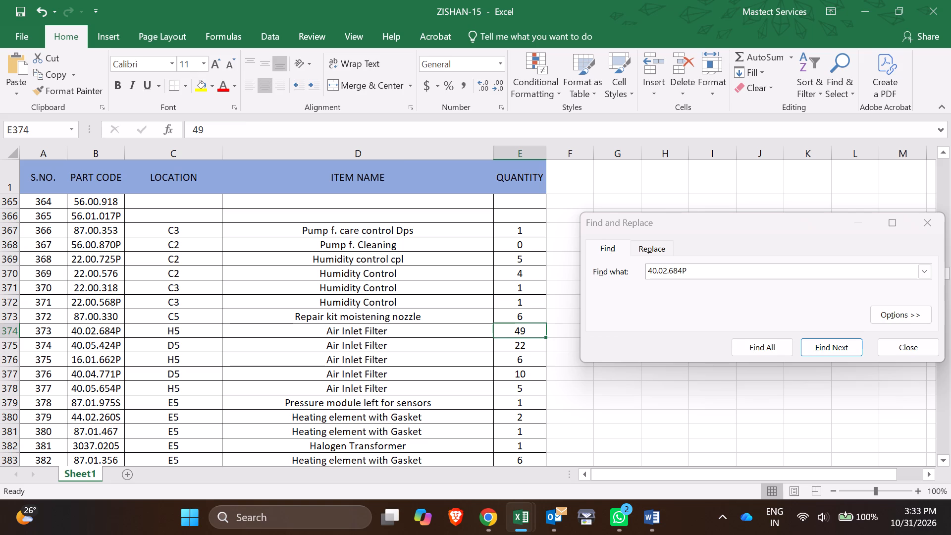
type("48")
key("Return")
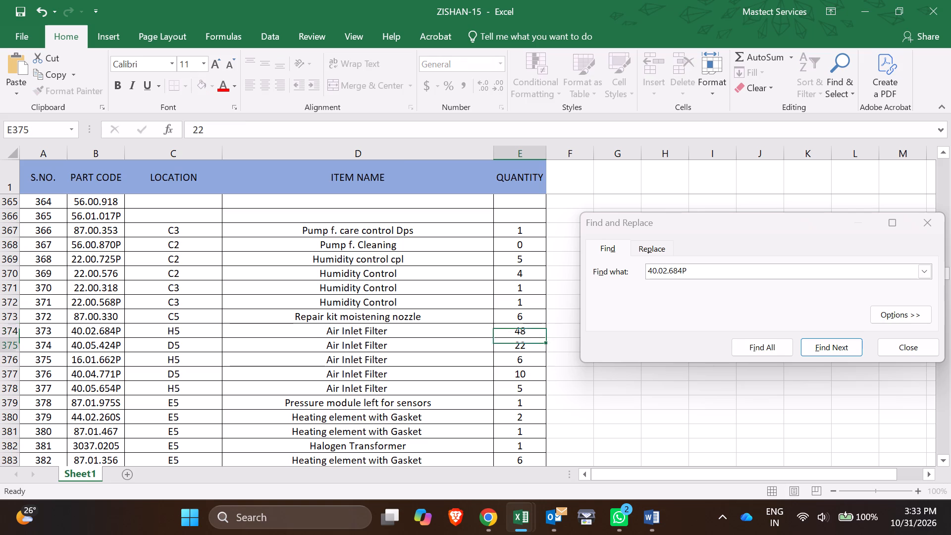
key("ctrl+s")
key("ctrl+s")
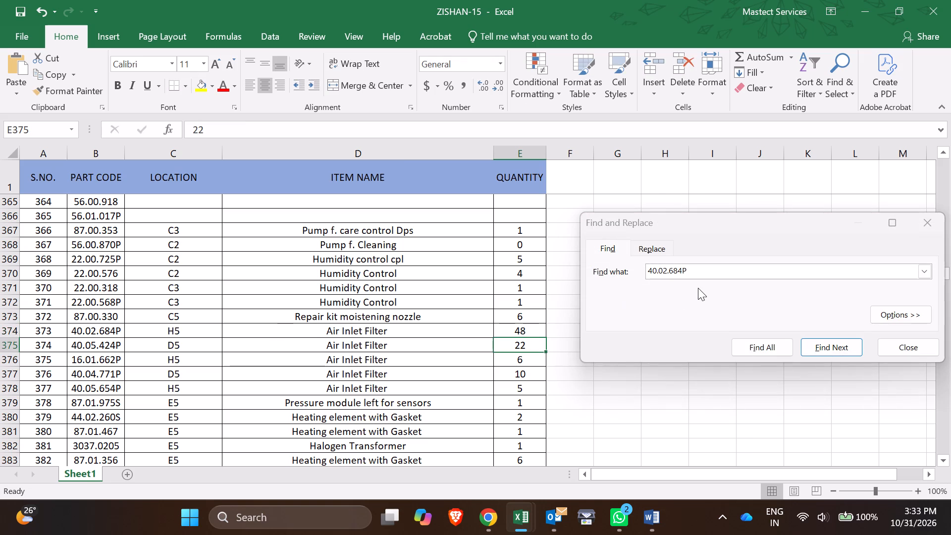
Find part code 87.01.289 to check its stock entry, close the search and save the workbook.
left_click(704, 273)
double_click(704, 273)
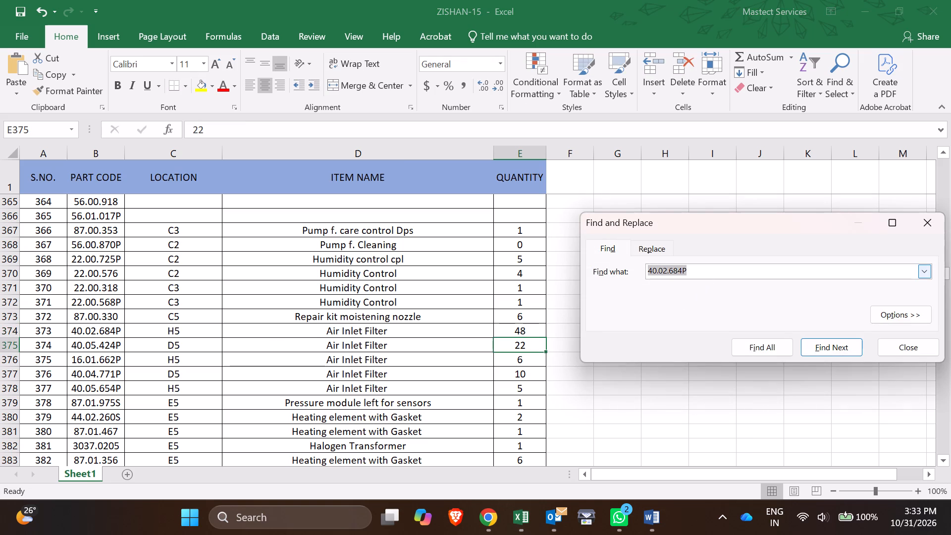
key("BackSpace")
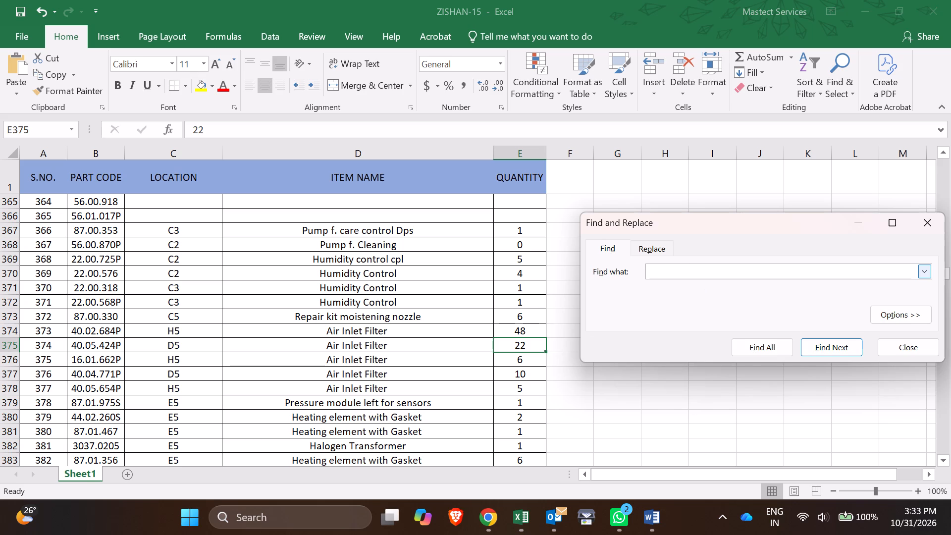
type("87.01.")
type("289")
key("Return")
key("Return")
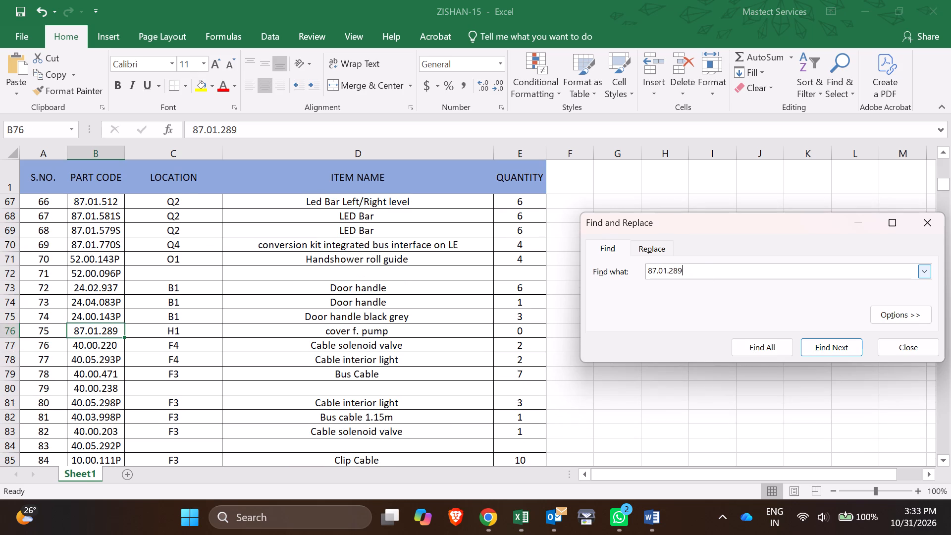
left_click(159, 328)
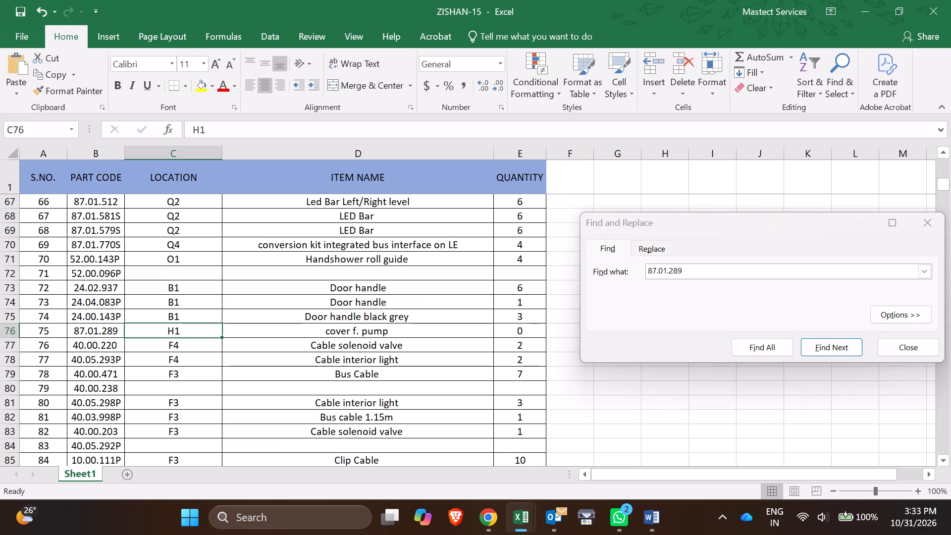
left_click(920, 227)
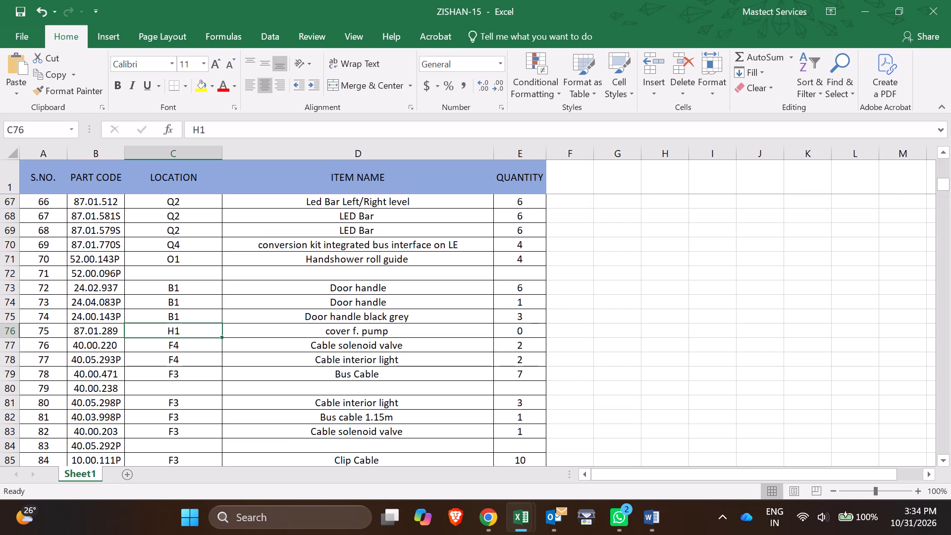
key("ctrl+s")
key("ctrl+s")
Find part code 4001.0224, set the FUSE 6A quantity to 57 and save the workbook.
key("ctrl+f")
key("BackSpace")
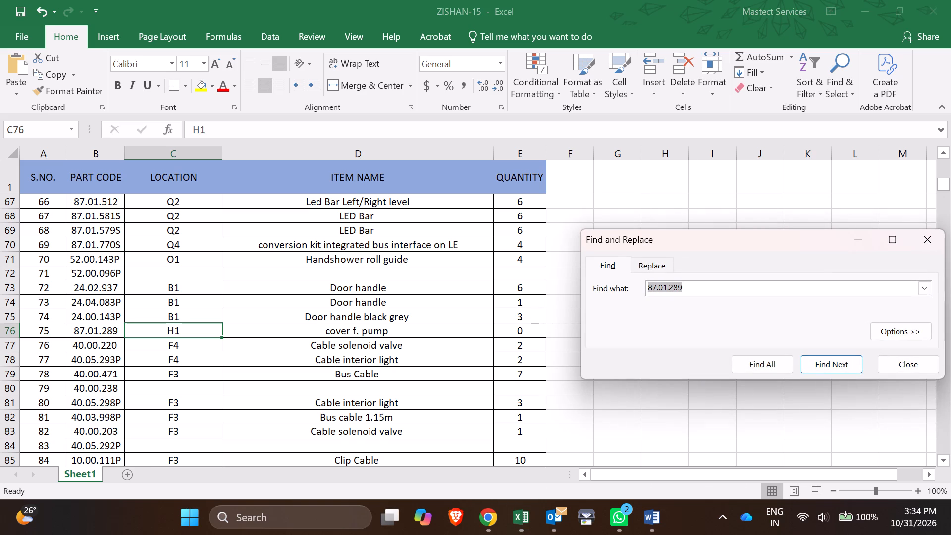
type("4001.")
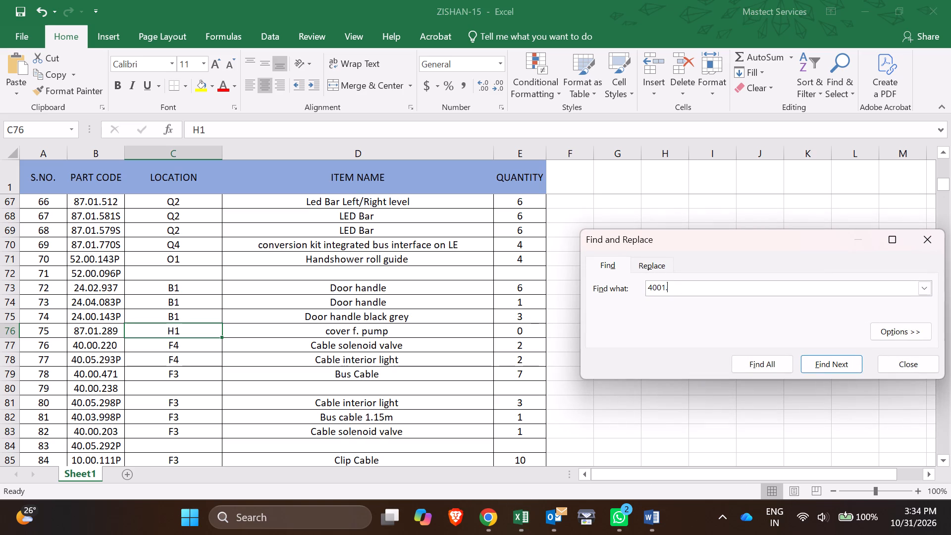
type("0224")
key("Return")
key("Return")
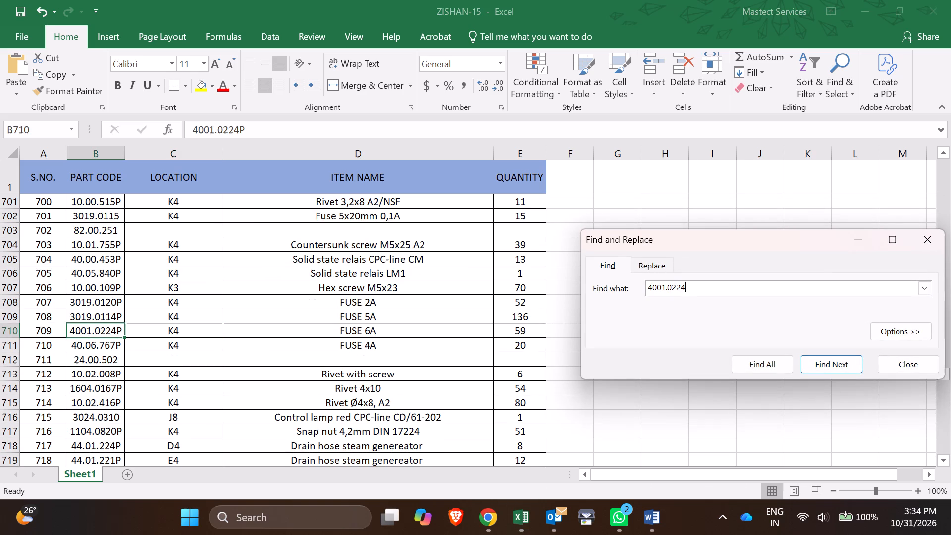
left_click(199, 330)
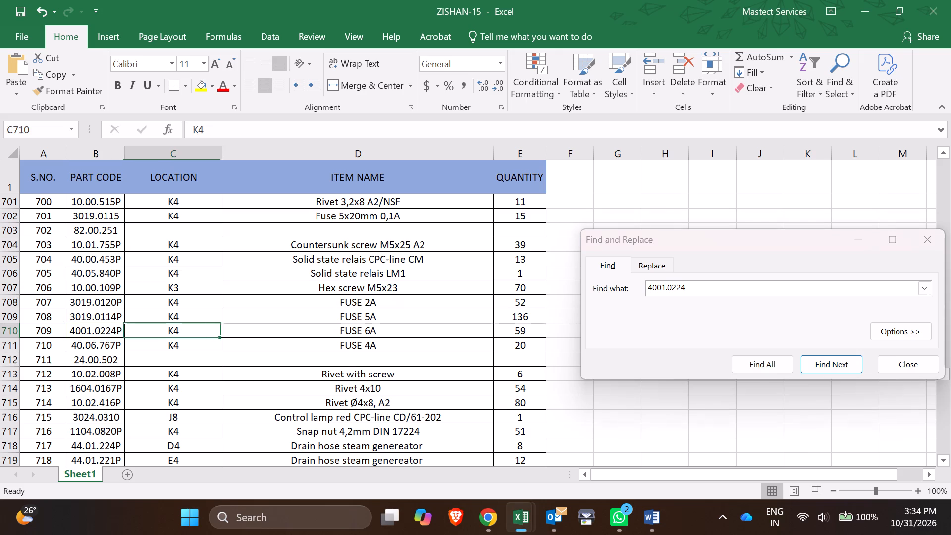
key("Right")
key("Right")
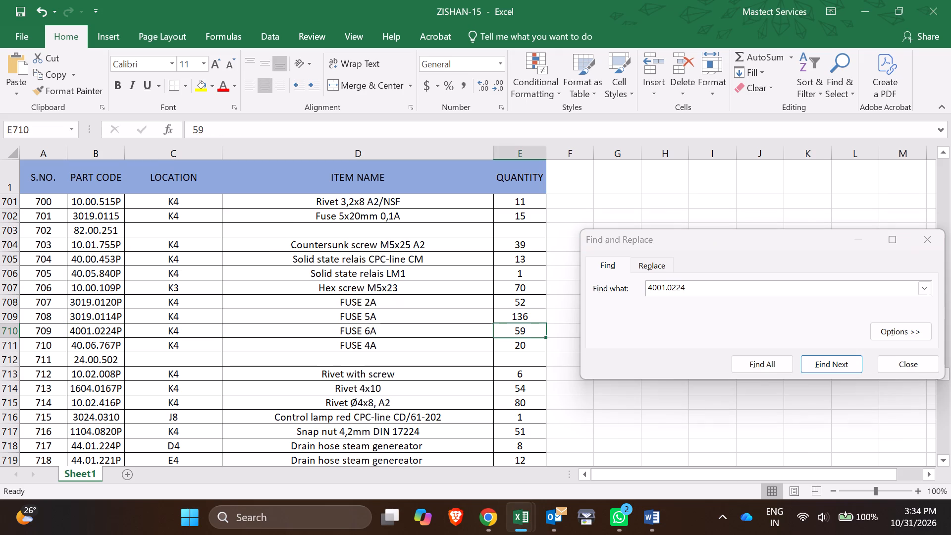
type("57")
key("Return")
key("ctrl+s")
key("ctrl+s")
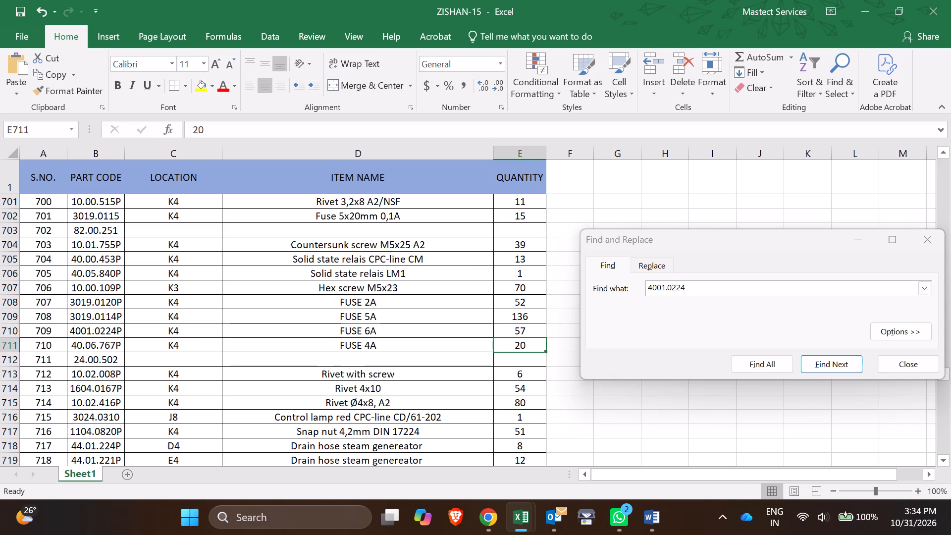
Find part code 40.03.257, set the Converter's quantity to 4 and save the workbook.
triple_click(717, 287)
key("BackSpace")
key("BackSpace")
key("BackSpace")
key("BackSpace")
key("BackSpace")
key("BackSpace")
key("BackSpace")
key("BackSpace")
key("BackSpace")
key("BackSpace")
key("BackSpace")
key("BackSpace")
key("BackSpace")
key("BackSpace")
key("BackSpace")
key("BackSpace")
key("BackSpace")
key("BackSpace")
key("BackSpace")
key("BackSpace")
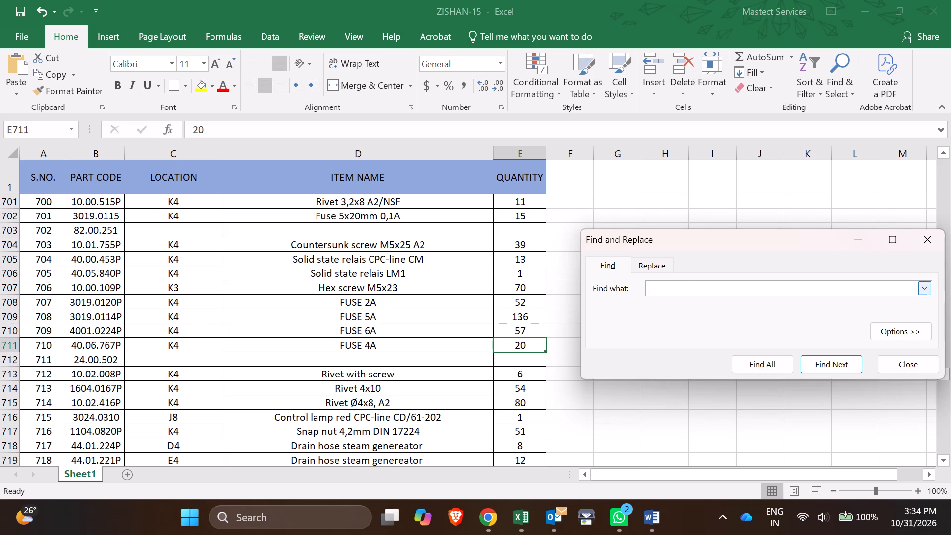
key("BackSpace")
type("40.")
type("03.")
type("257")
key("Return")
key("Return")
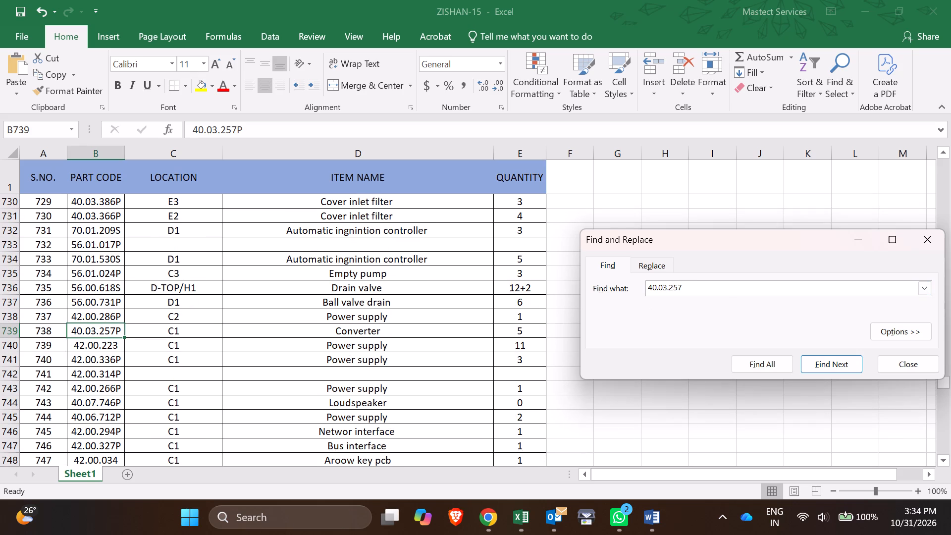
left_click(145, 329)
key("Right")
key("Right")
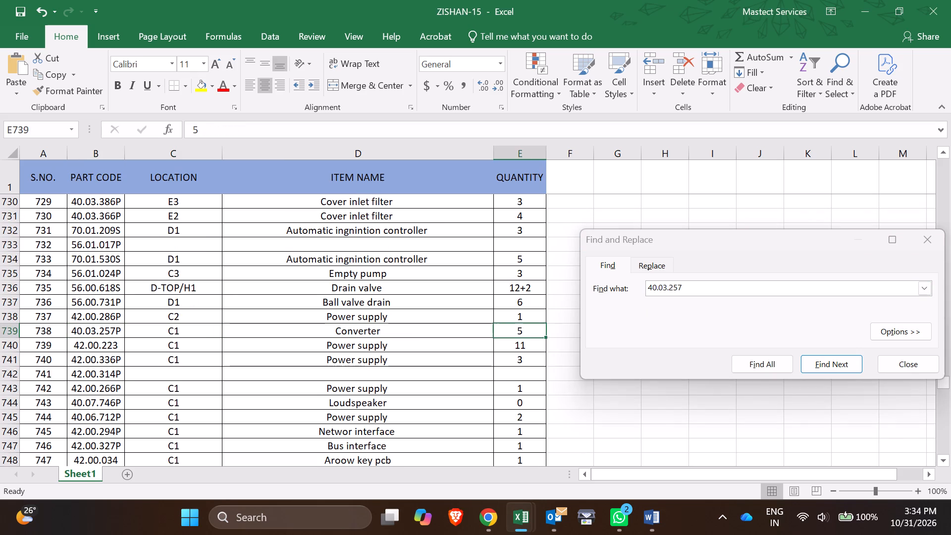
key("4")
key("Return")
key("ctrl+s")
key("ctrl+s")
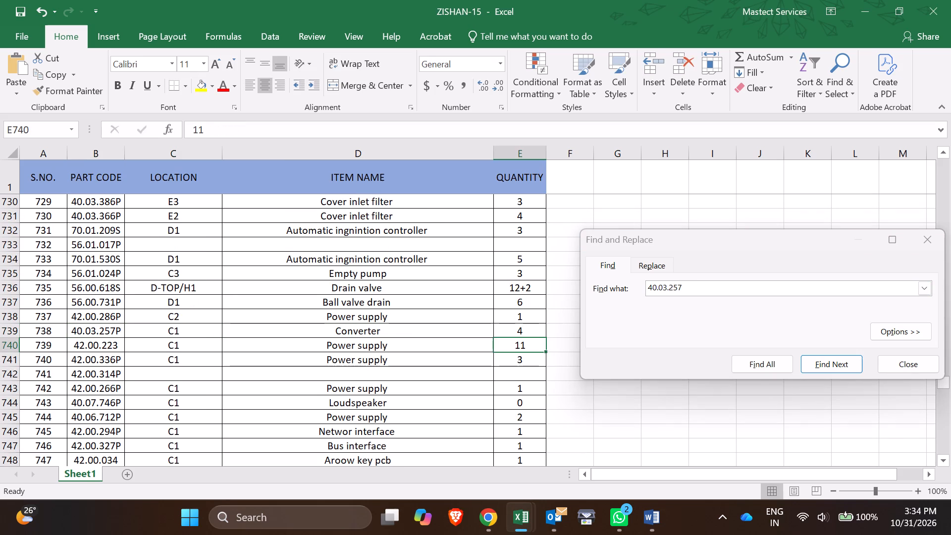
Find part code 50.02.012P, set the quantity of the five-fold solenoid valve with flow meter to 2, save the workbook and close the search.
double_click(713, 284)
key("BackSpace")
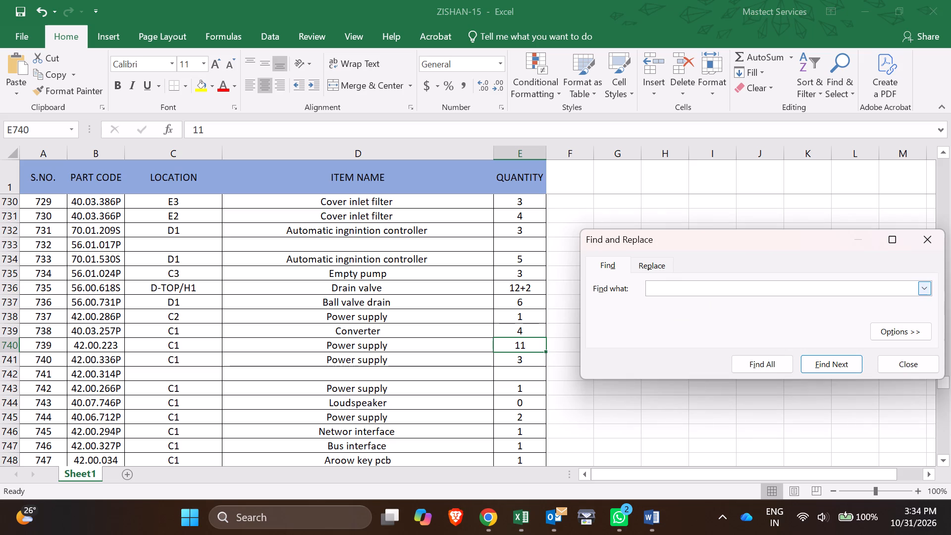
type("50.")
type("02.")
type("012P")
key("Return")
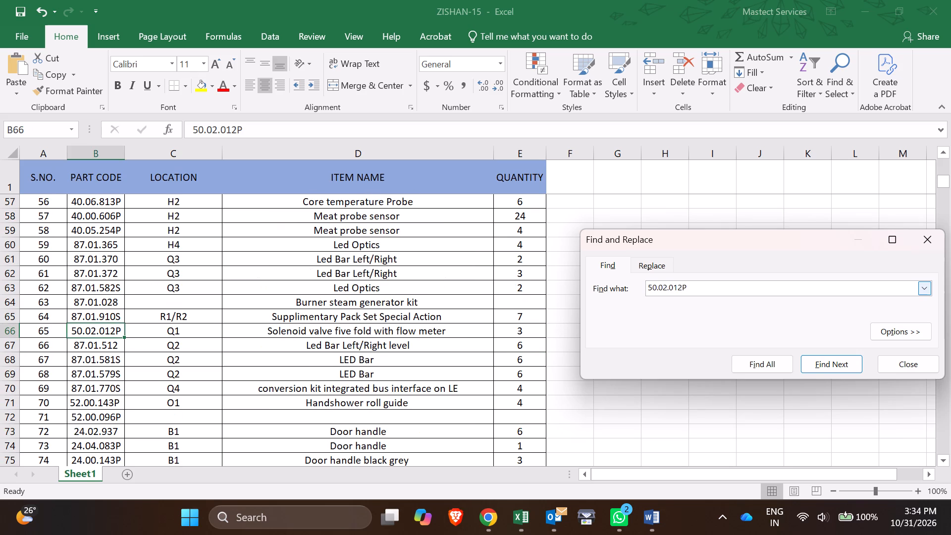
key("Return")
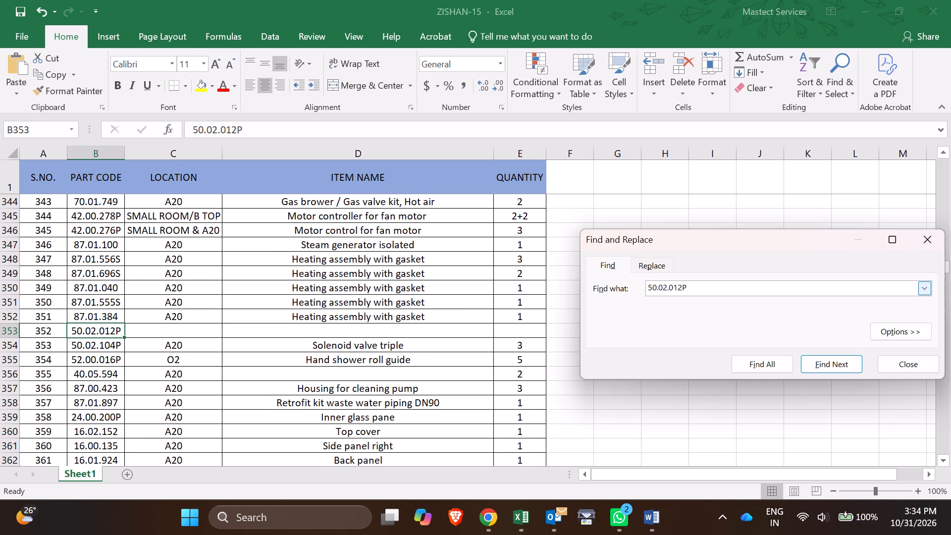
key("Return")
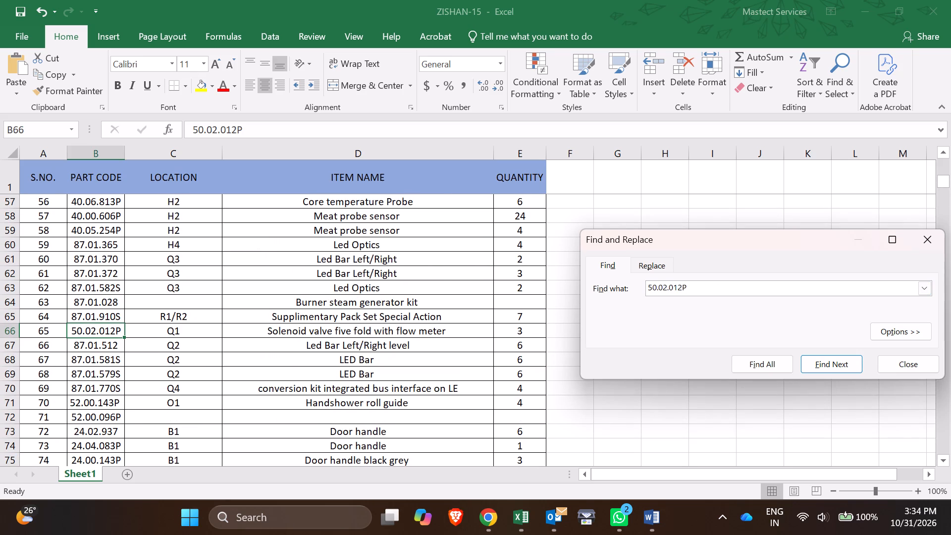
left_click(206, 330)
key("Right")
key("Right")
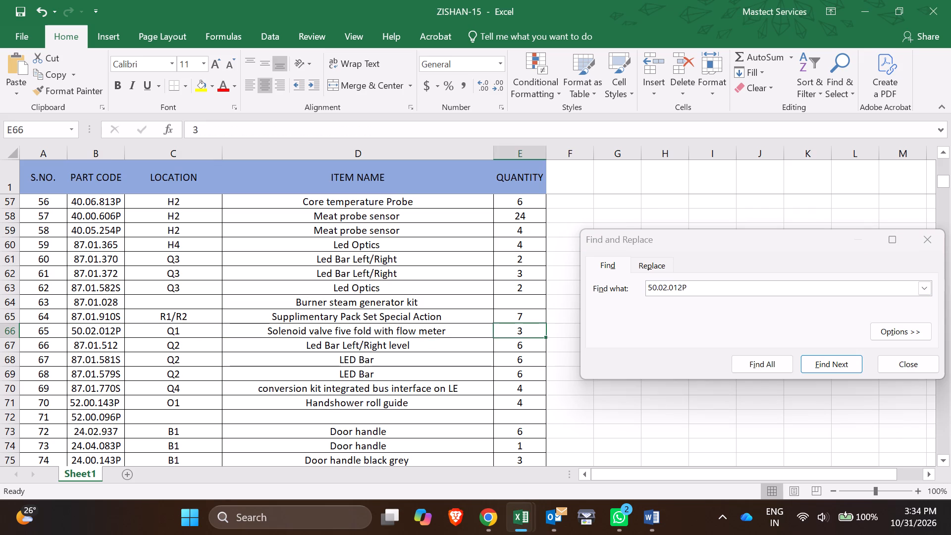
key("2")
key("Return")
key("ctrl+s")
key("ctrl+s")
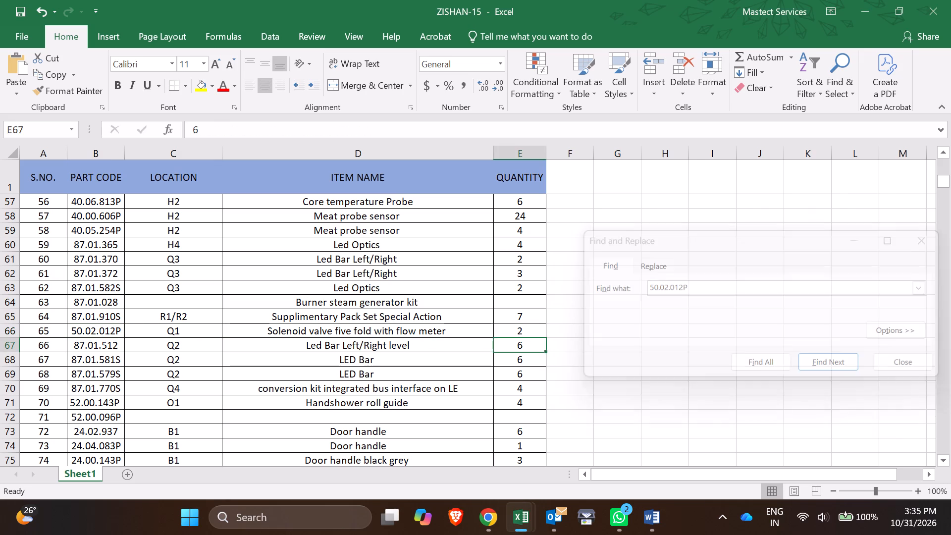
left_click(930, 236)
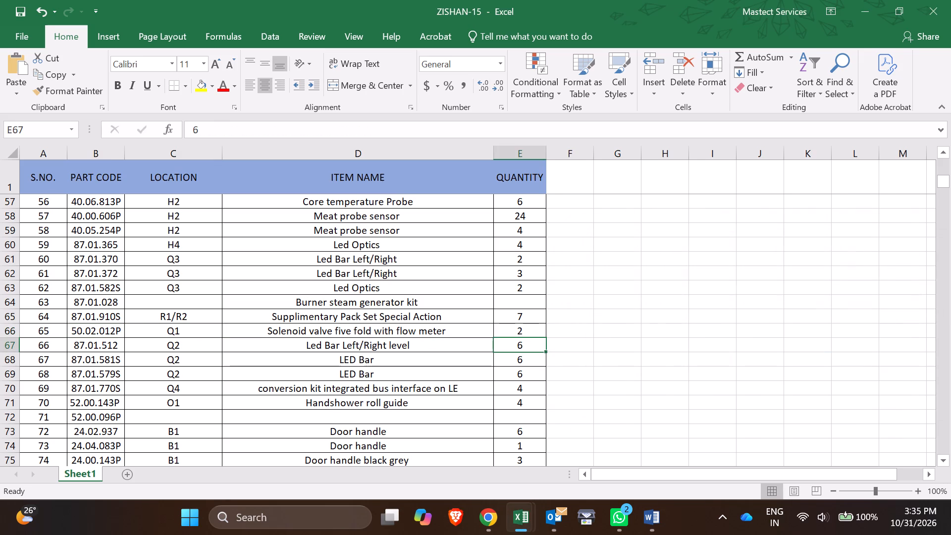
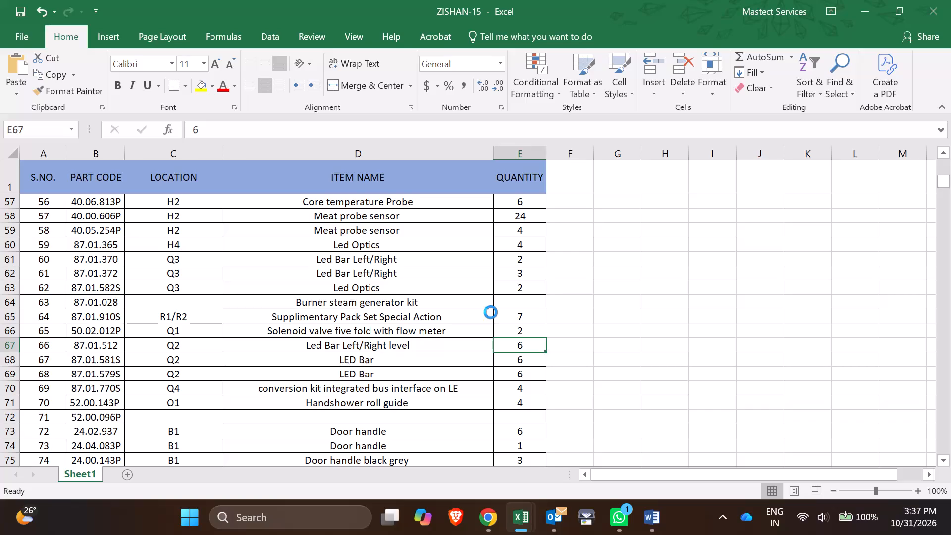
Switch from the ZISHAN-15 workbook to WhatsApp.
key("alt+Tab")
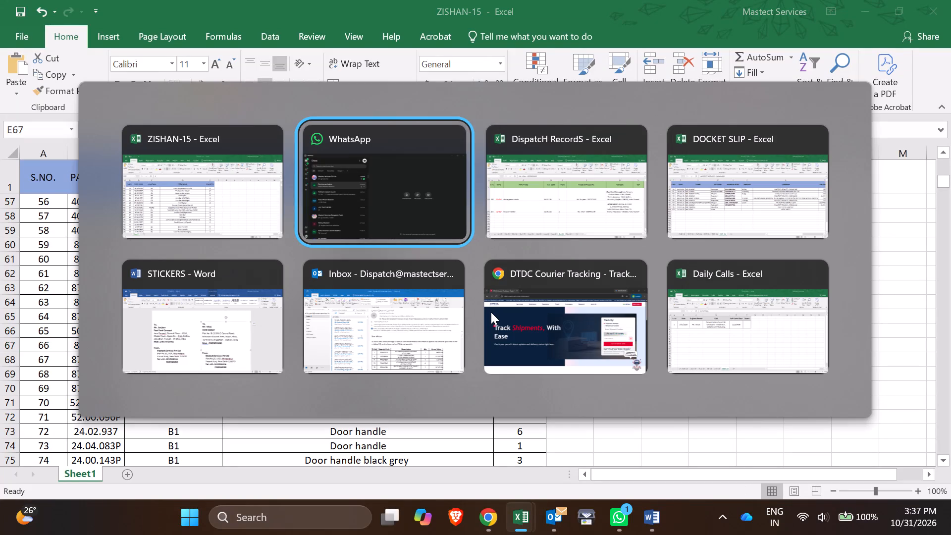